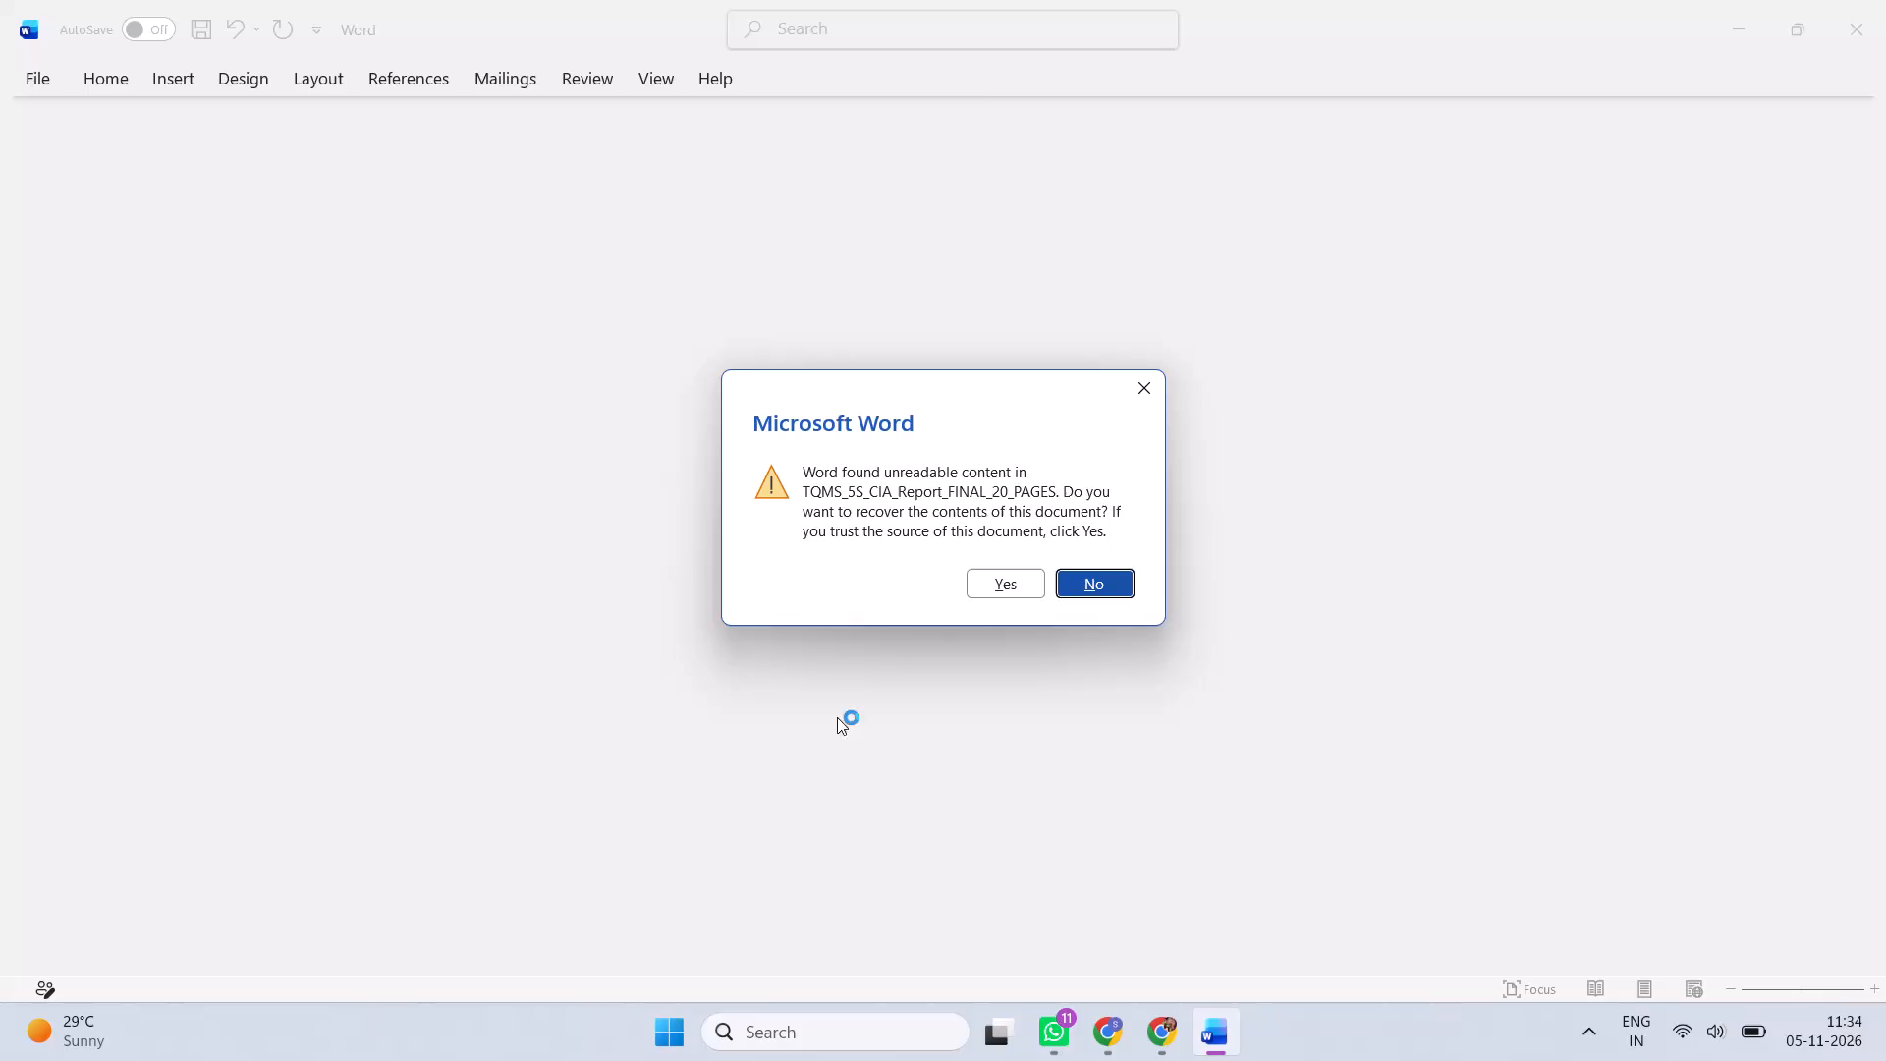
Recover the contents of the TQMS_5S_CIA_Report_FINAL_20_PAGES document and enable editing.
click(996, 574)
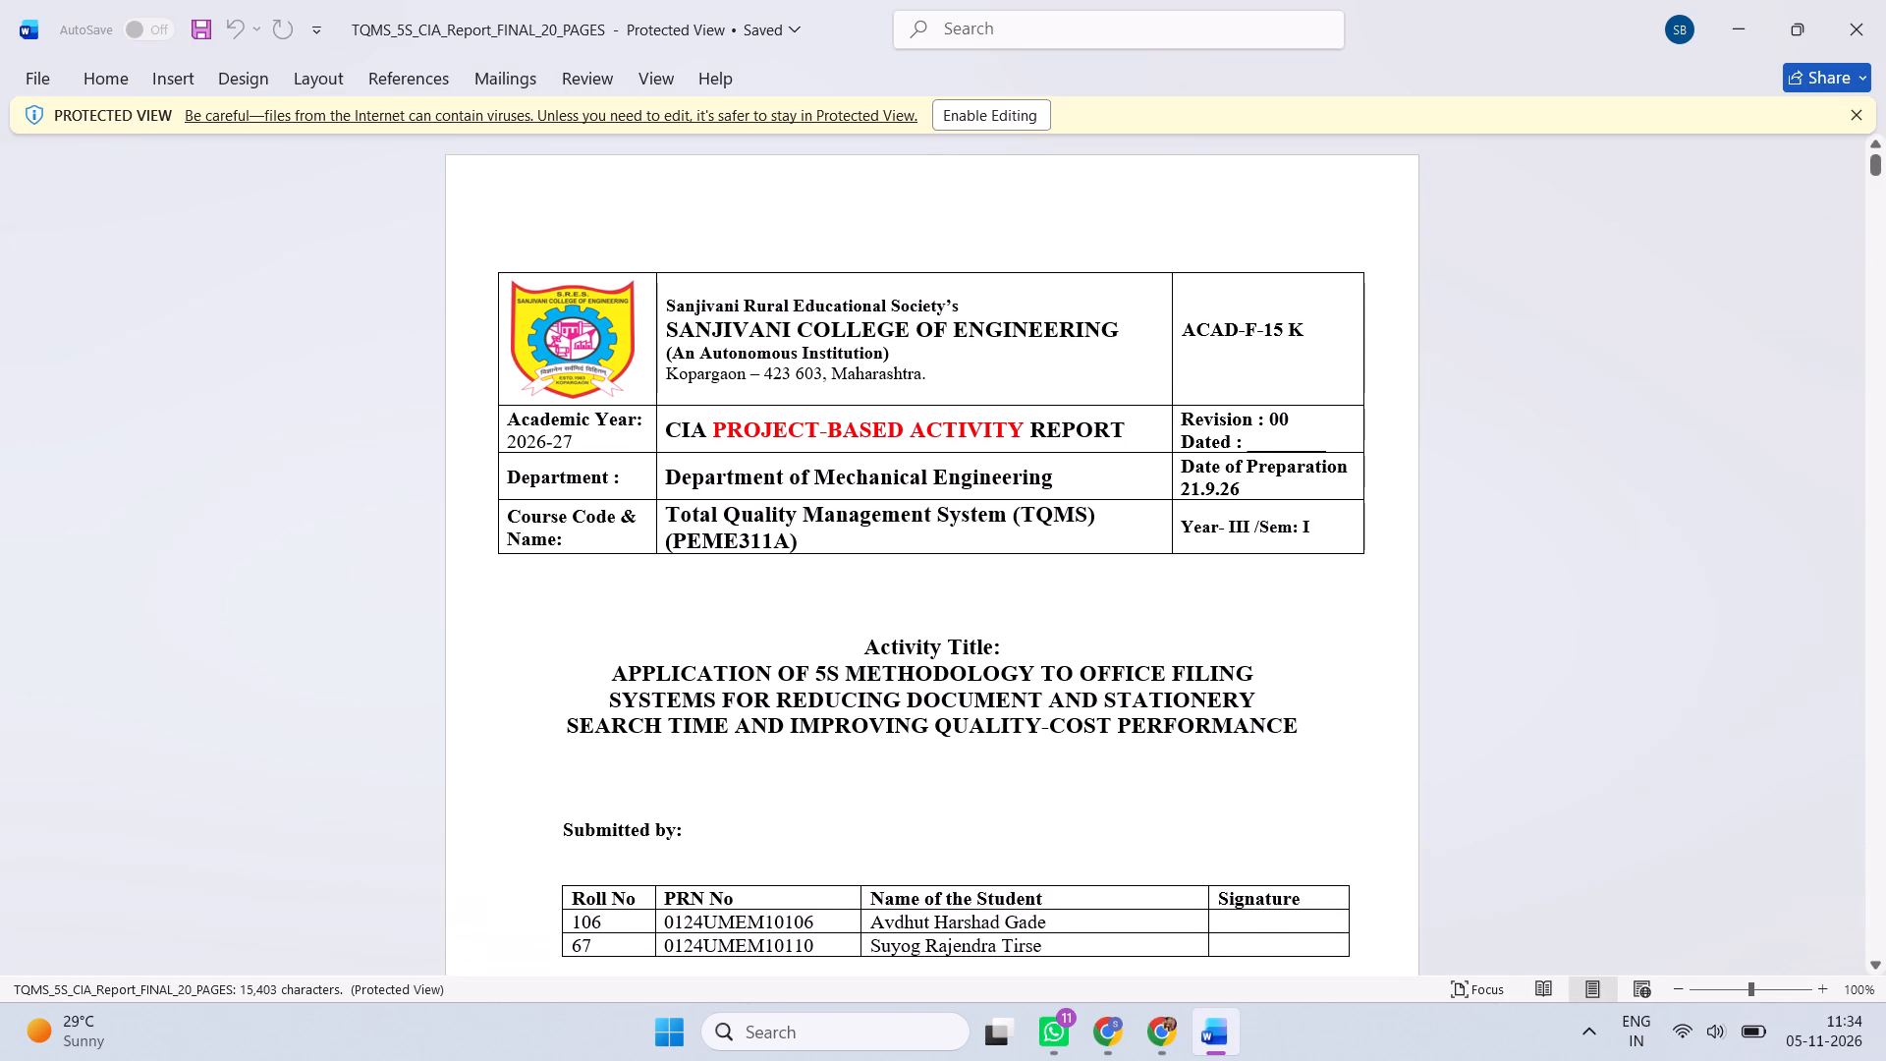
click(1031, 123)
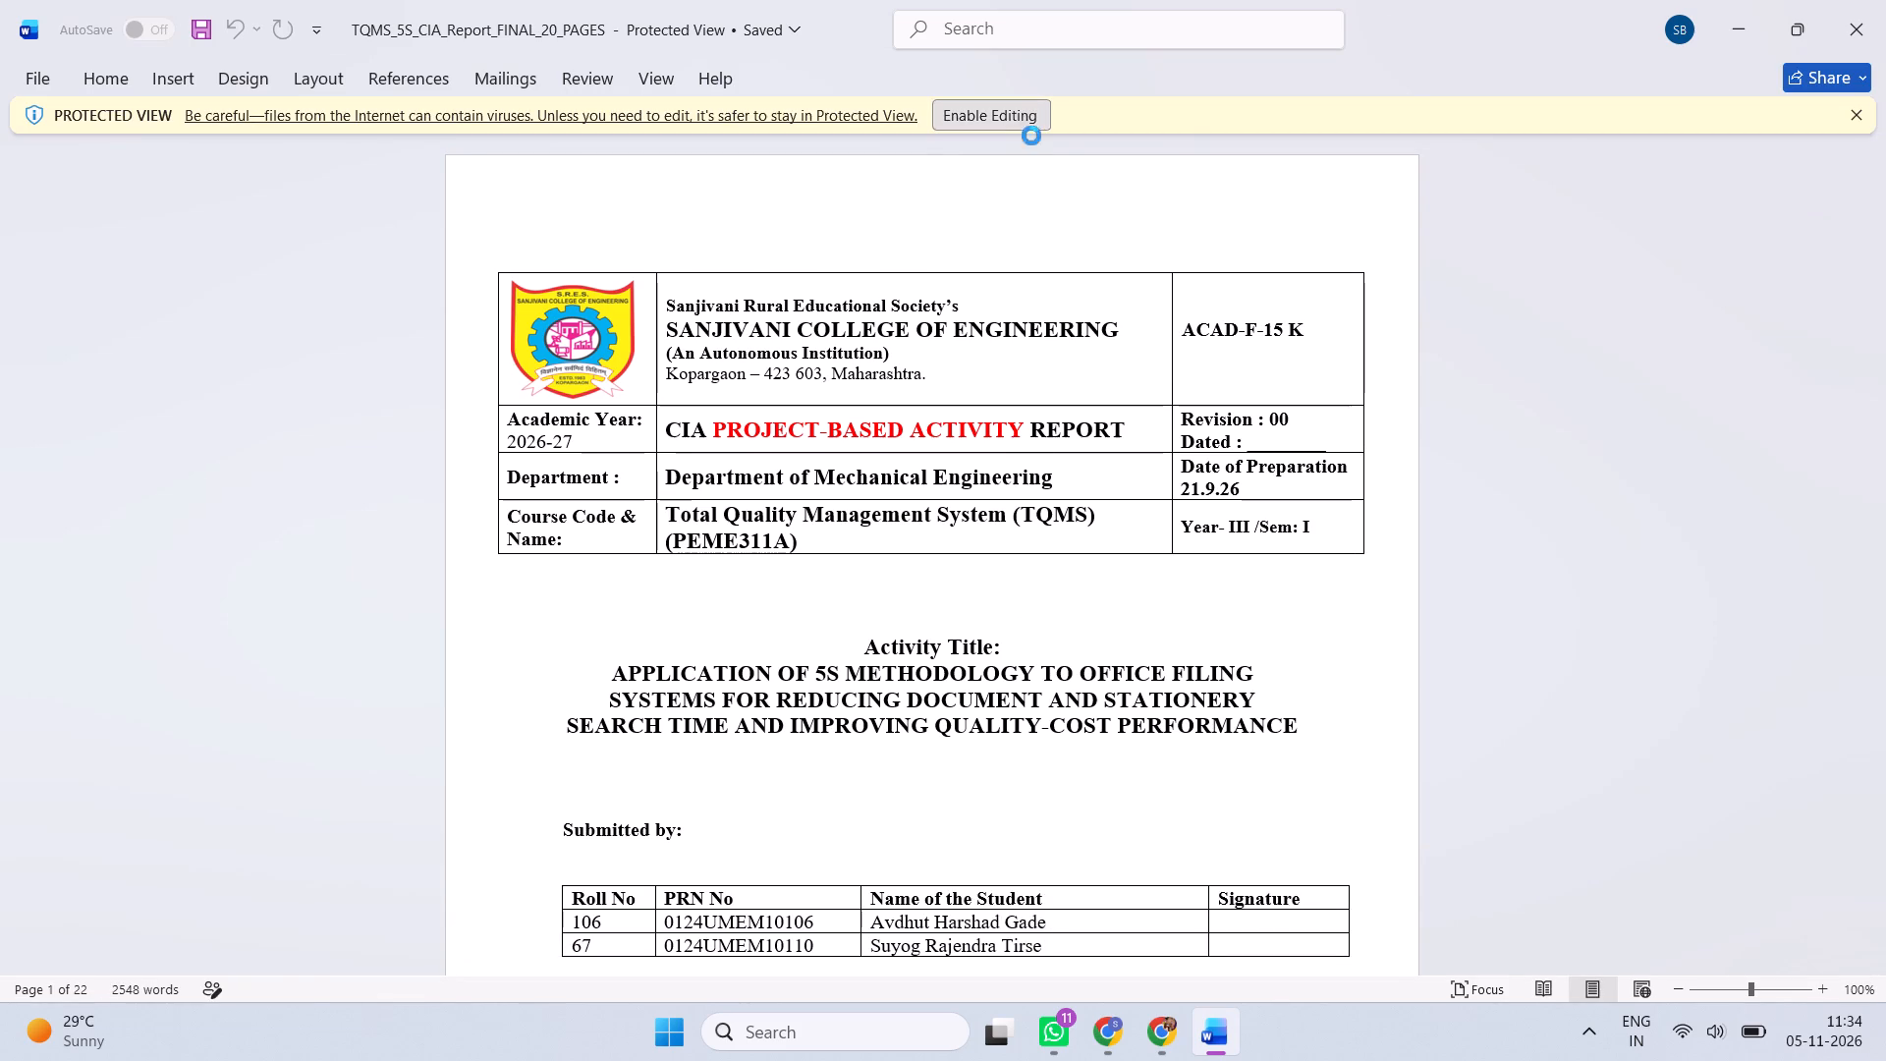
Look through the report's opening pages, from the cover and rubrics to the certificate, acknowledgement, index and introduction, checking their layout.
scroll(1030, 307, down, 3)
scroll(1030, 307, up, 1)
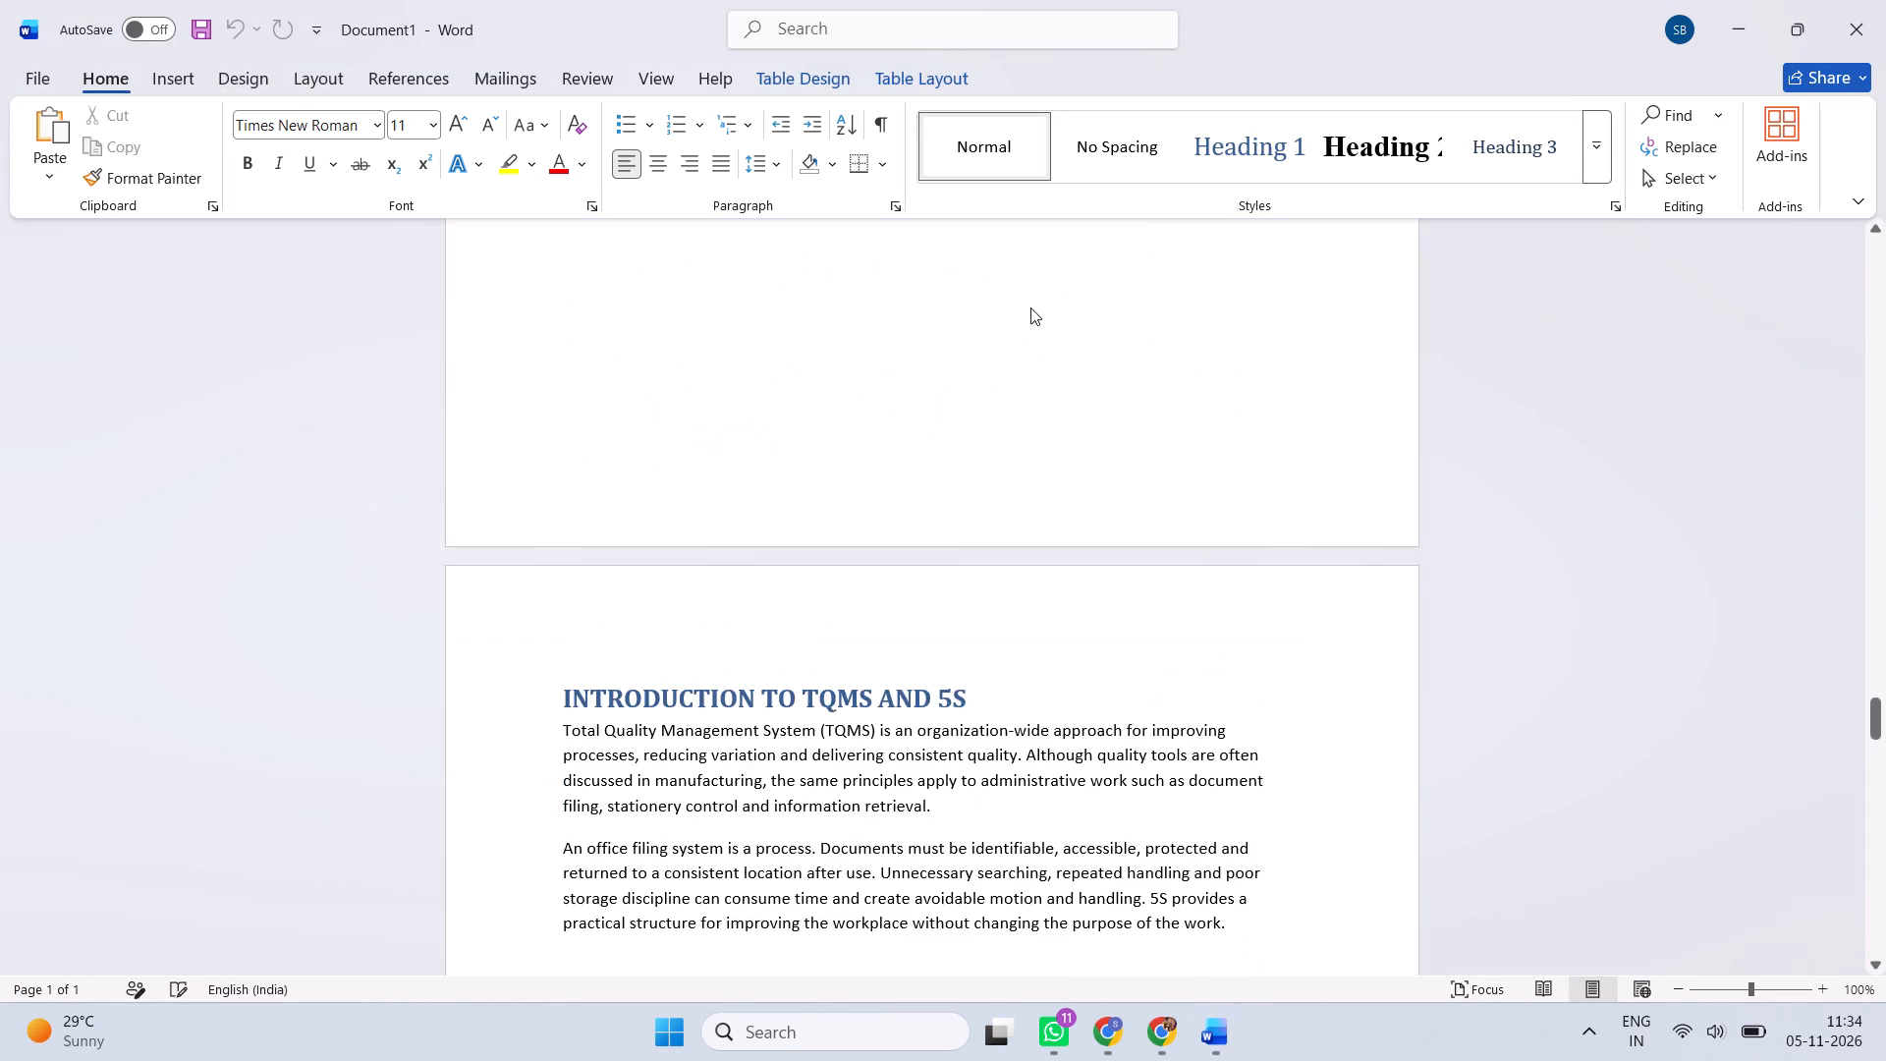
scroll(1030, 307, up, 1)
ctrl+scroll(1030, 307, down, 3)
scroll(1030, 307, up, 2)
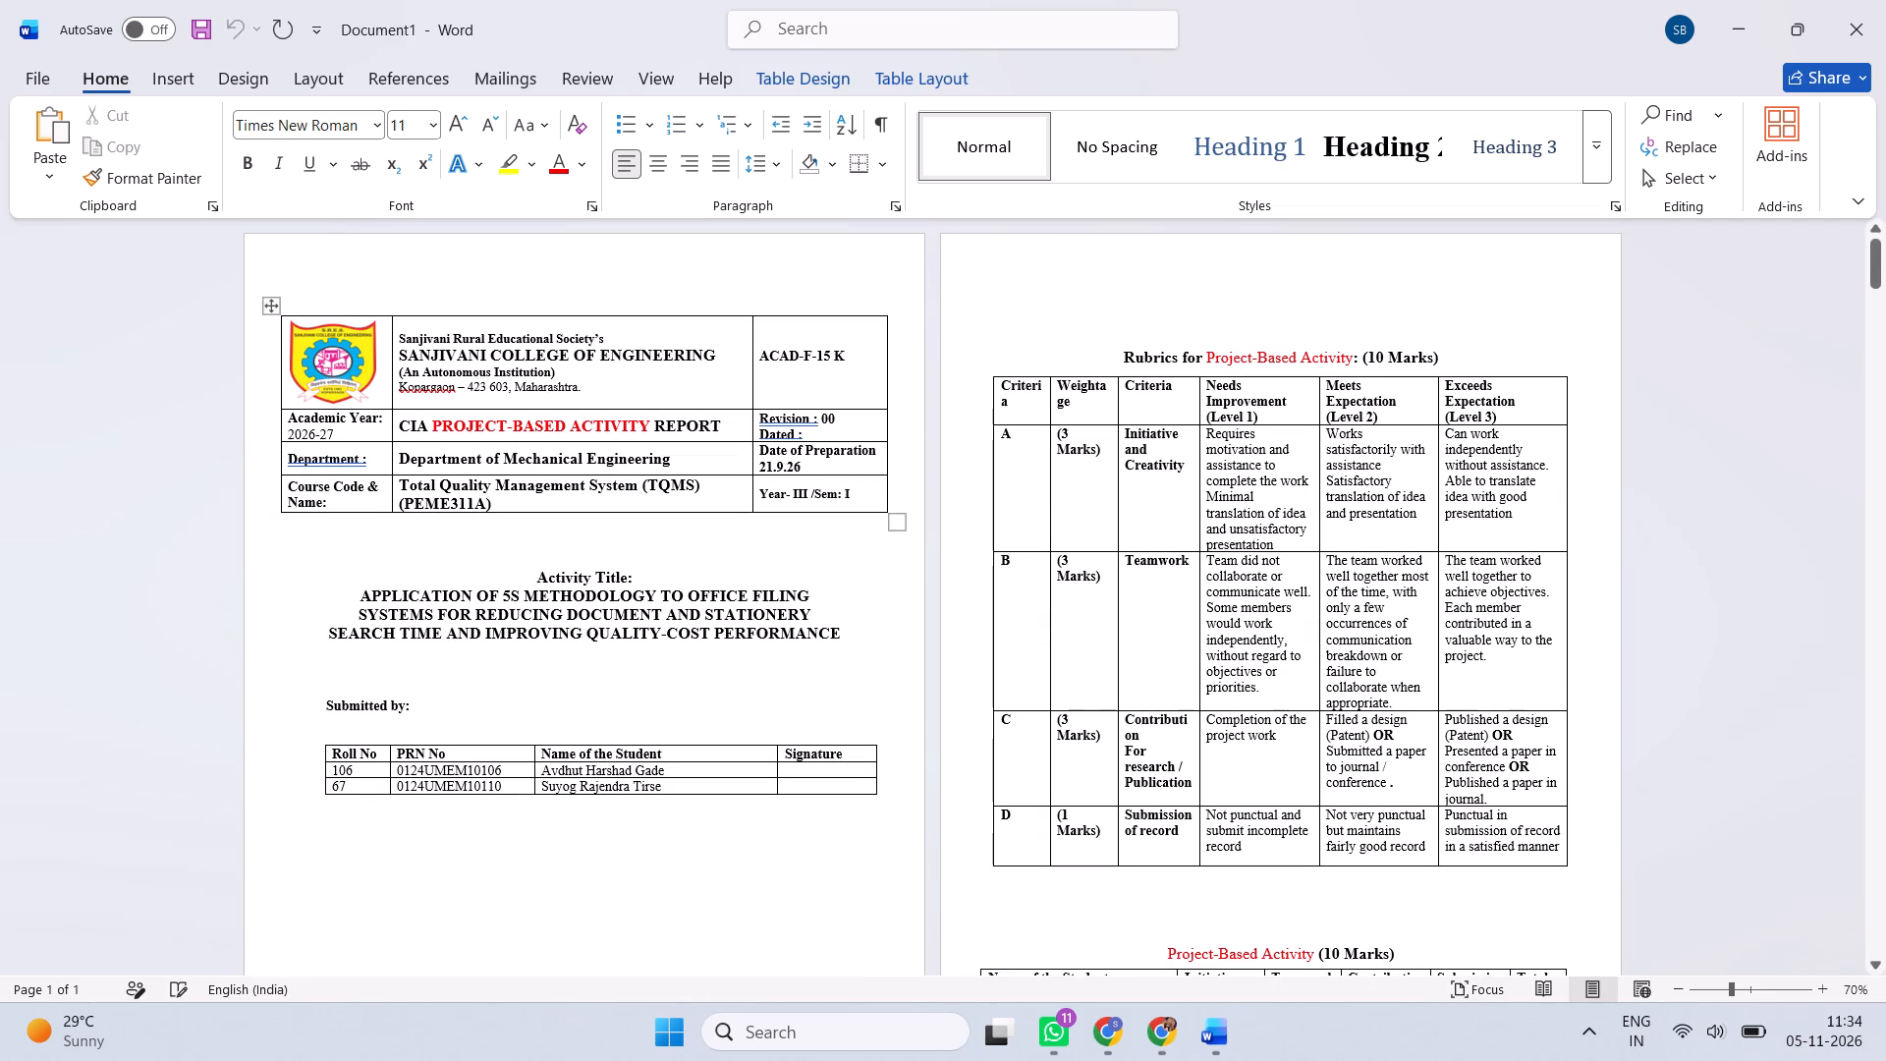
scroll(1024, 275, down, 1)
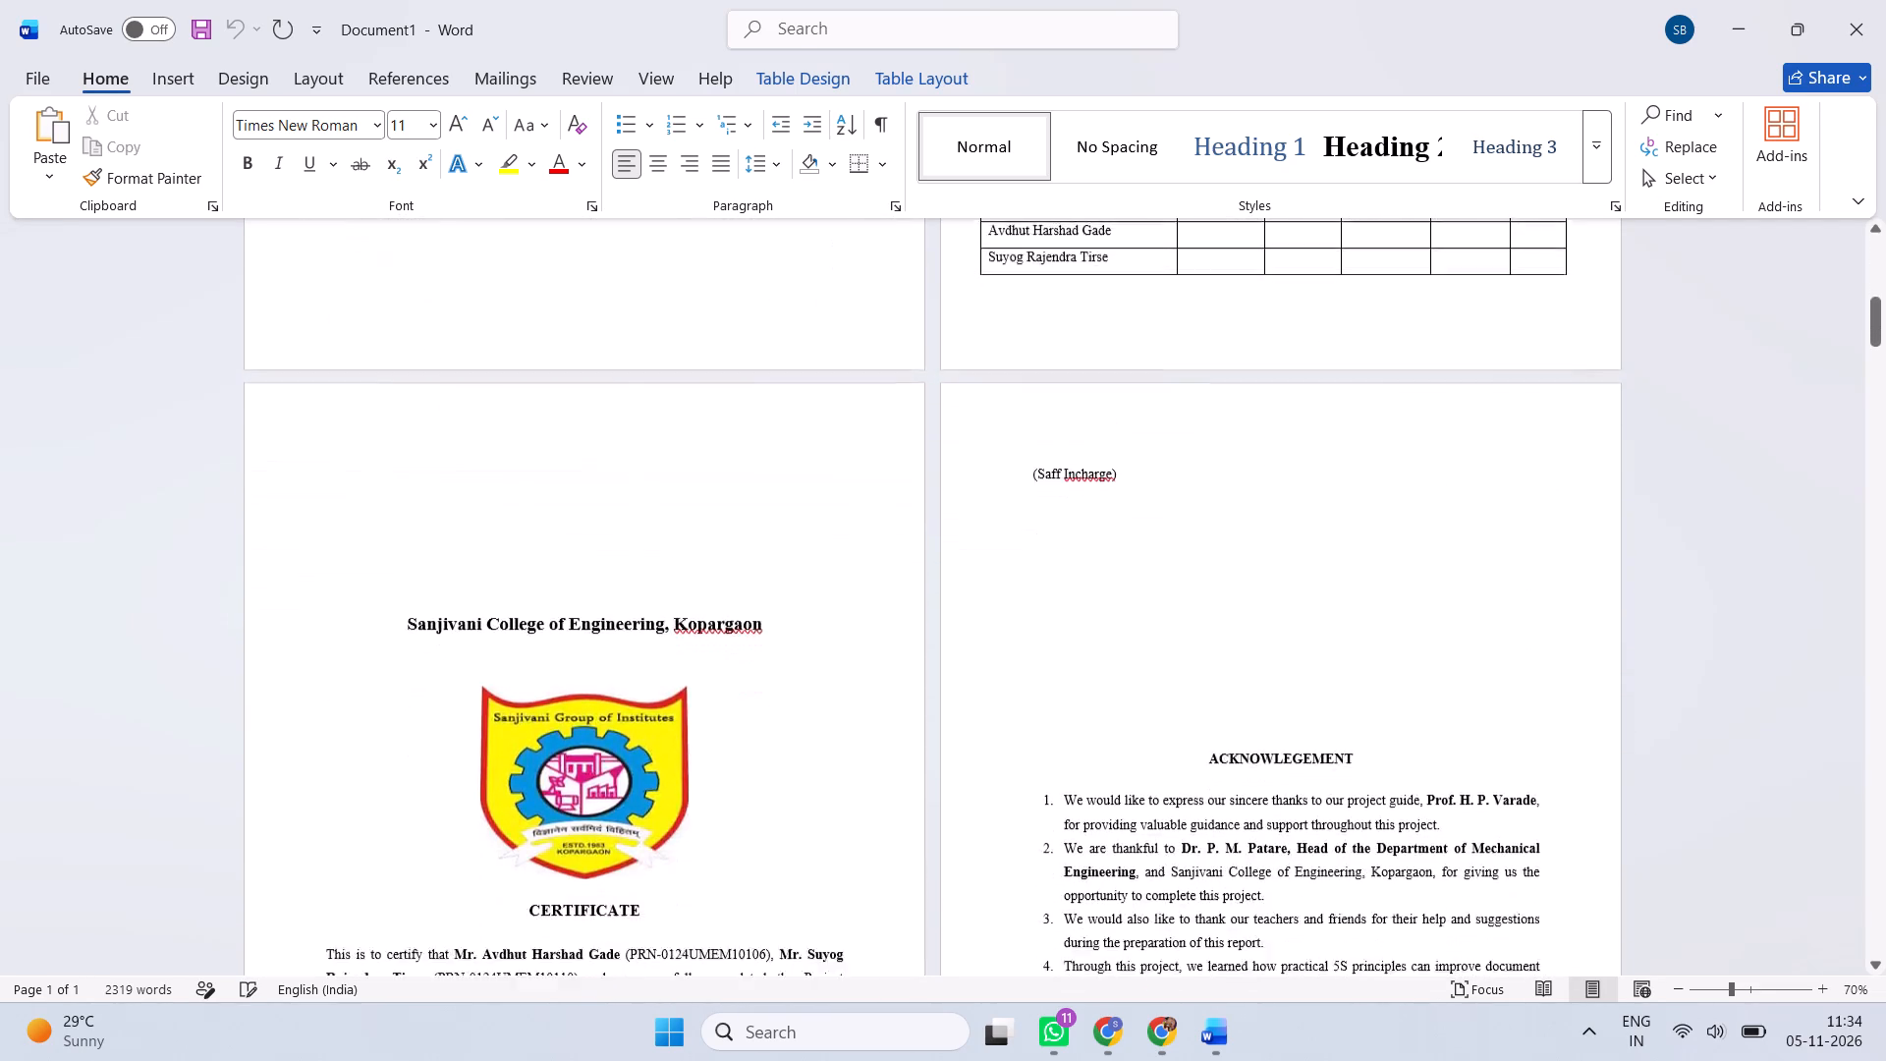
scroll(1024, 275, down, 2)
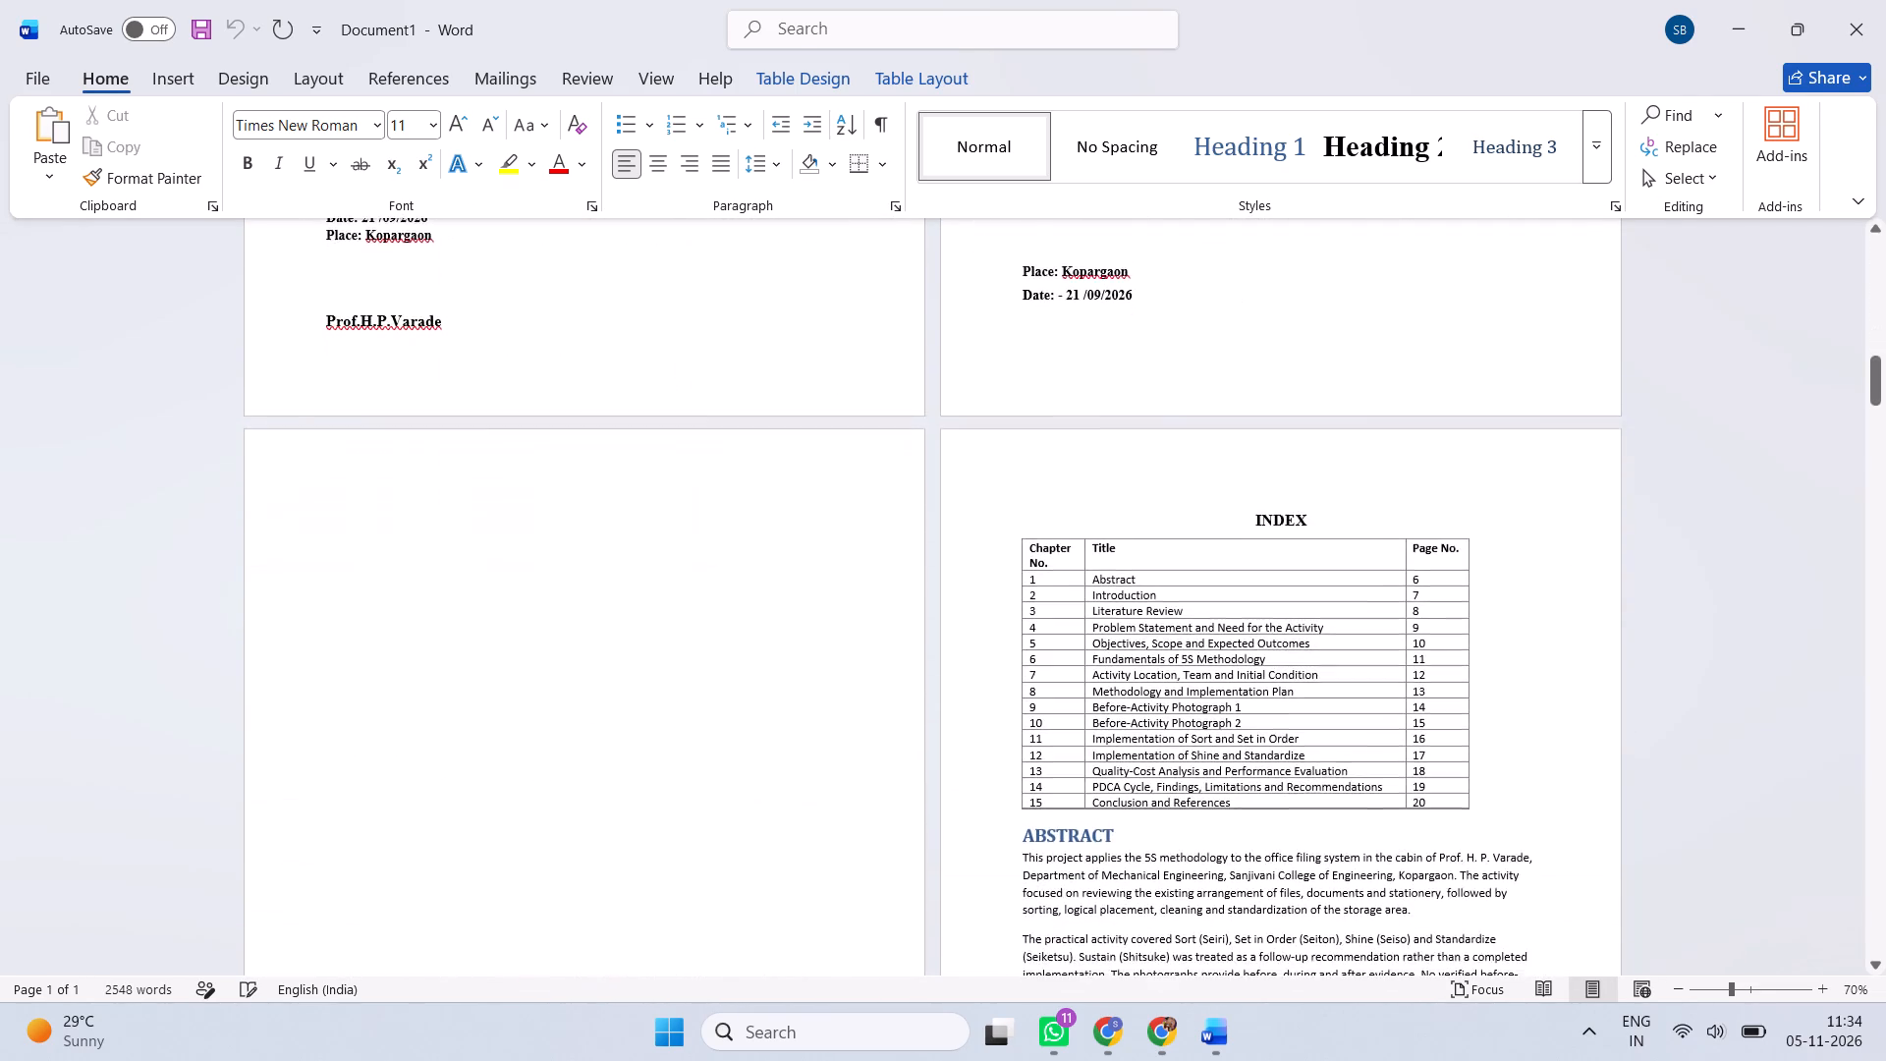
scroll(1024, 275, down, 1)
scroll(1024, 275, up, 1)
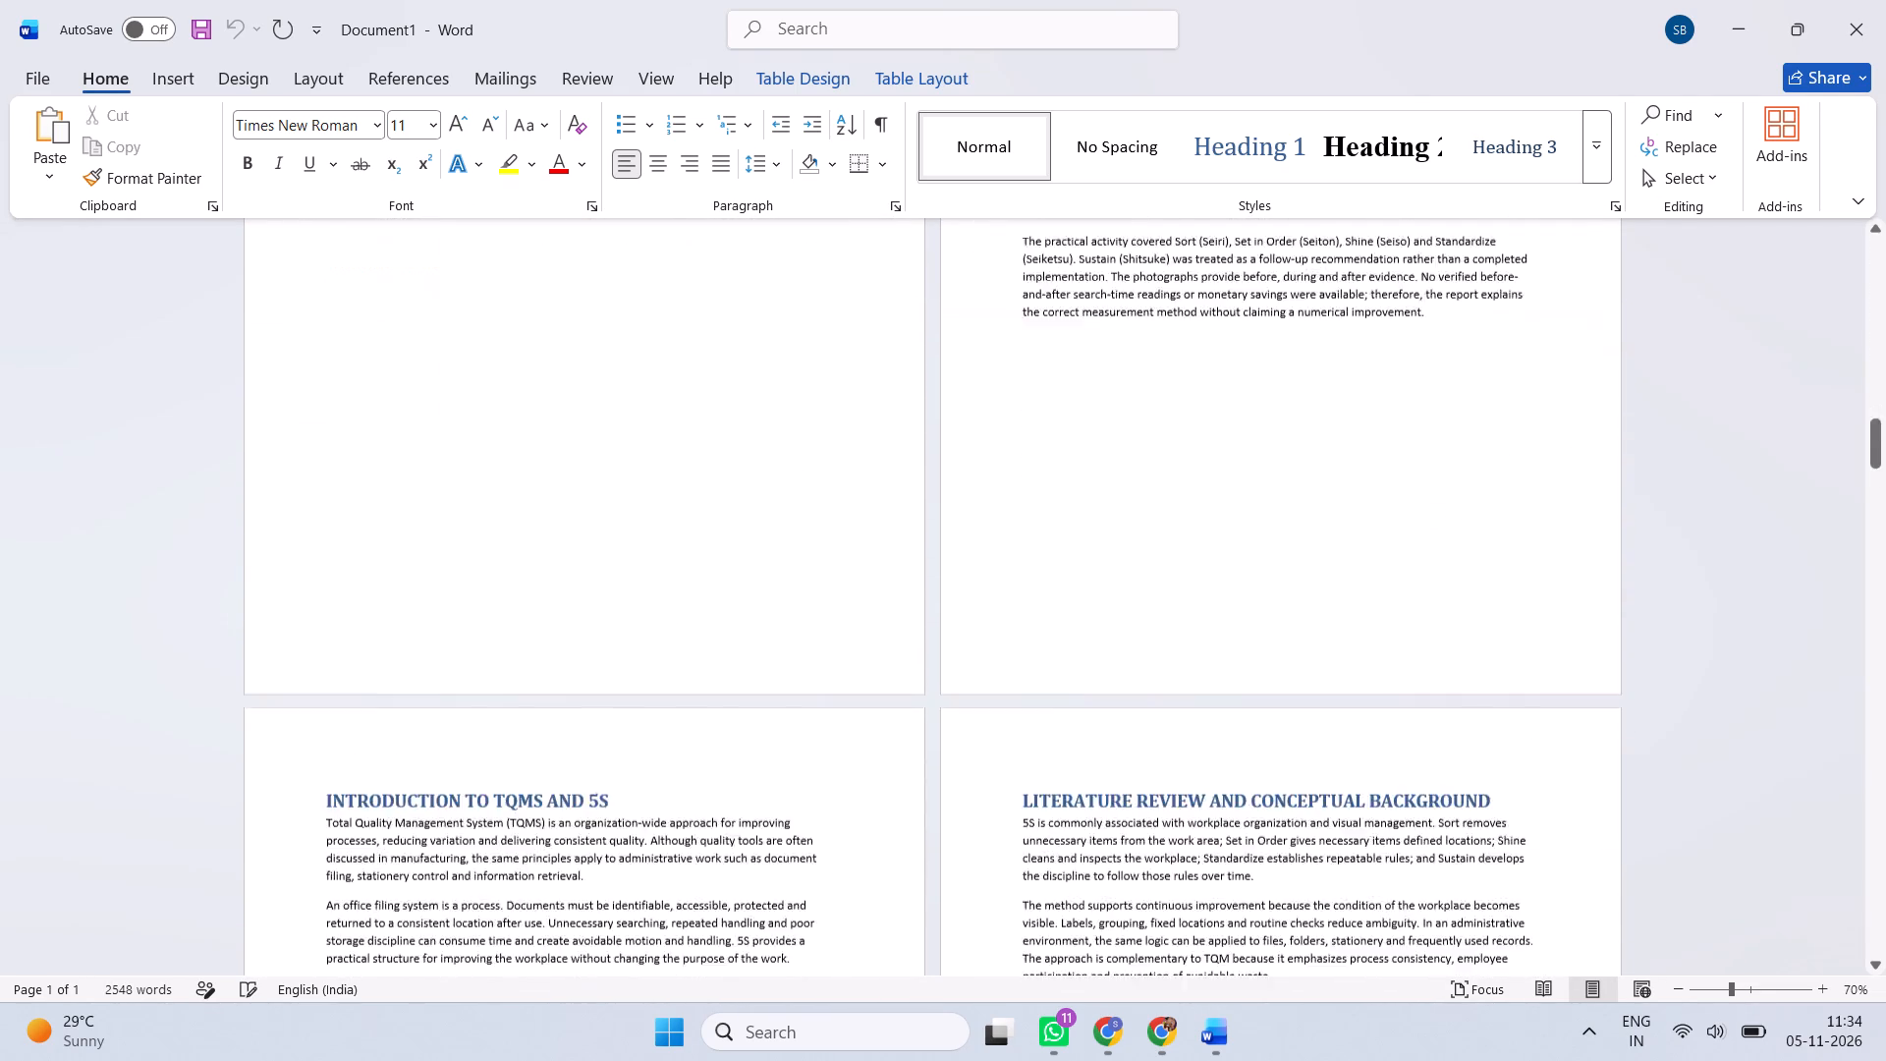
scroll(1024, 275, up, 1)
scroll(1024, 275, right, 1)
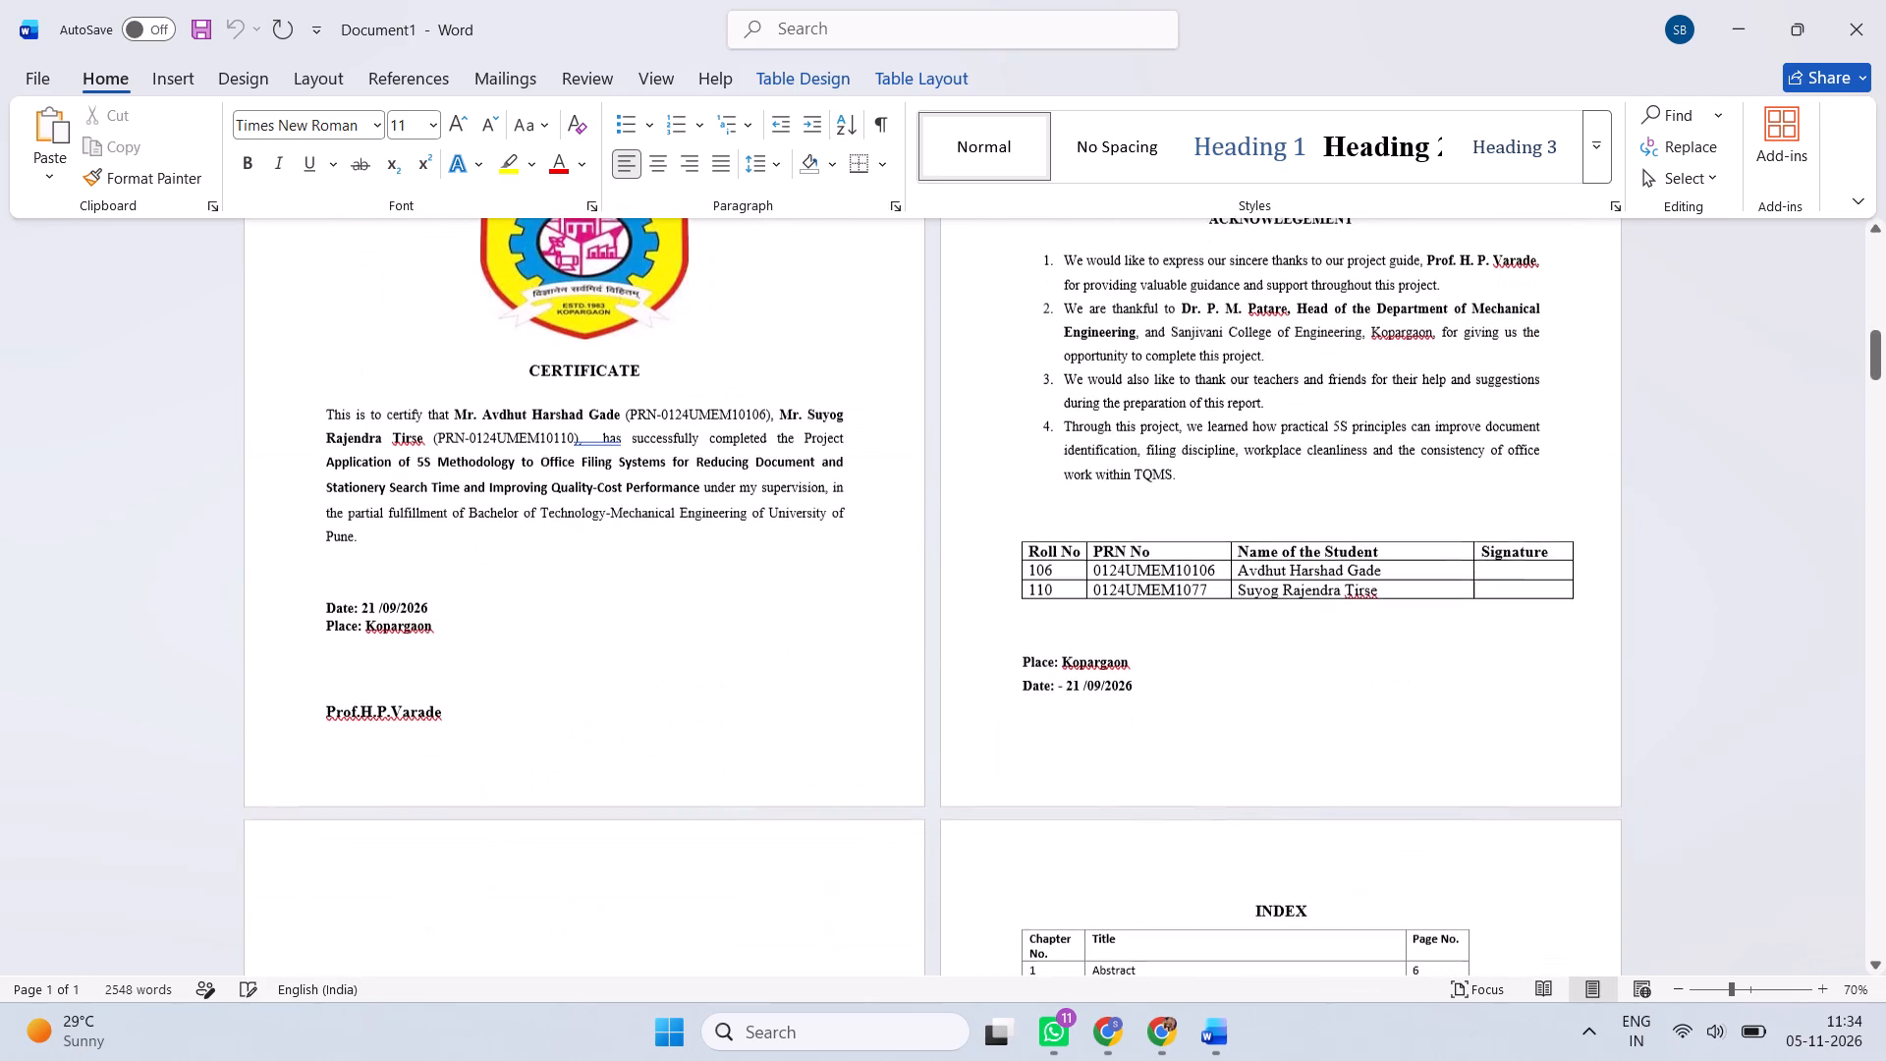
scroll(1024, 275, right, 3)
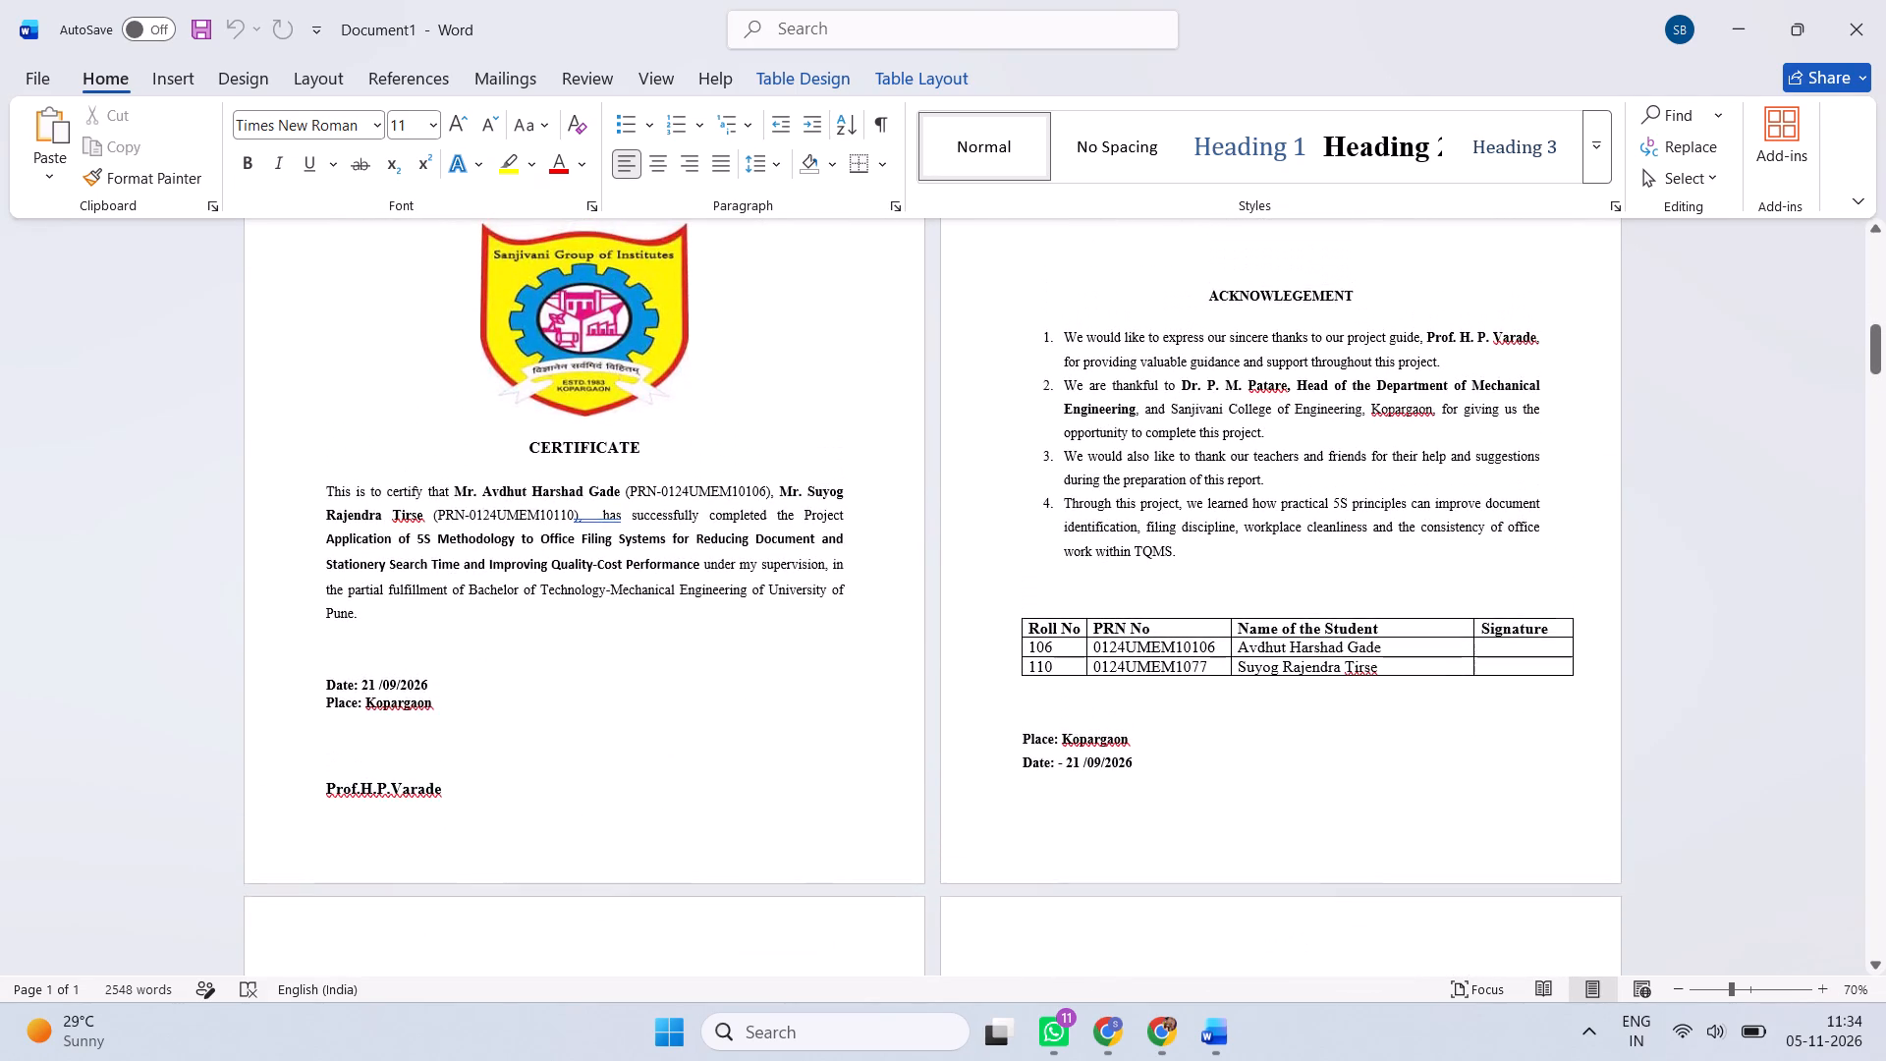
scroll(1024, 275, right, 2)
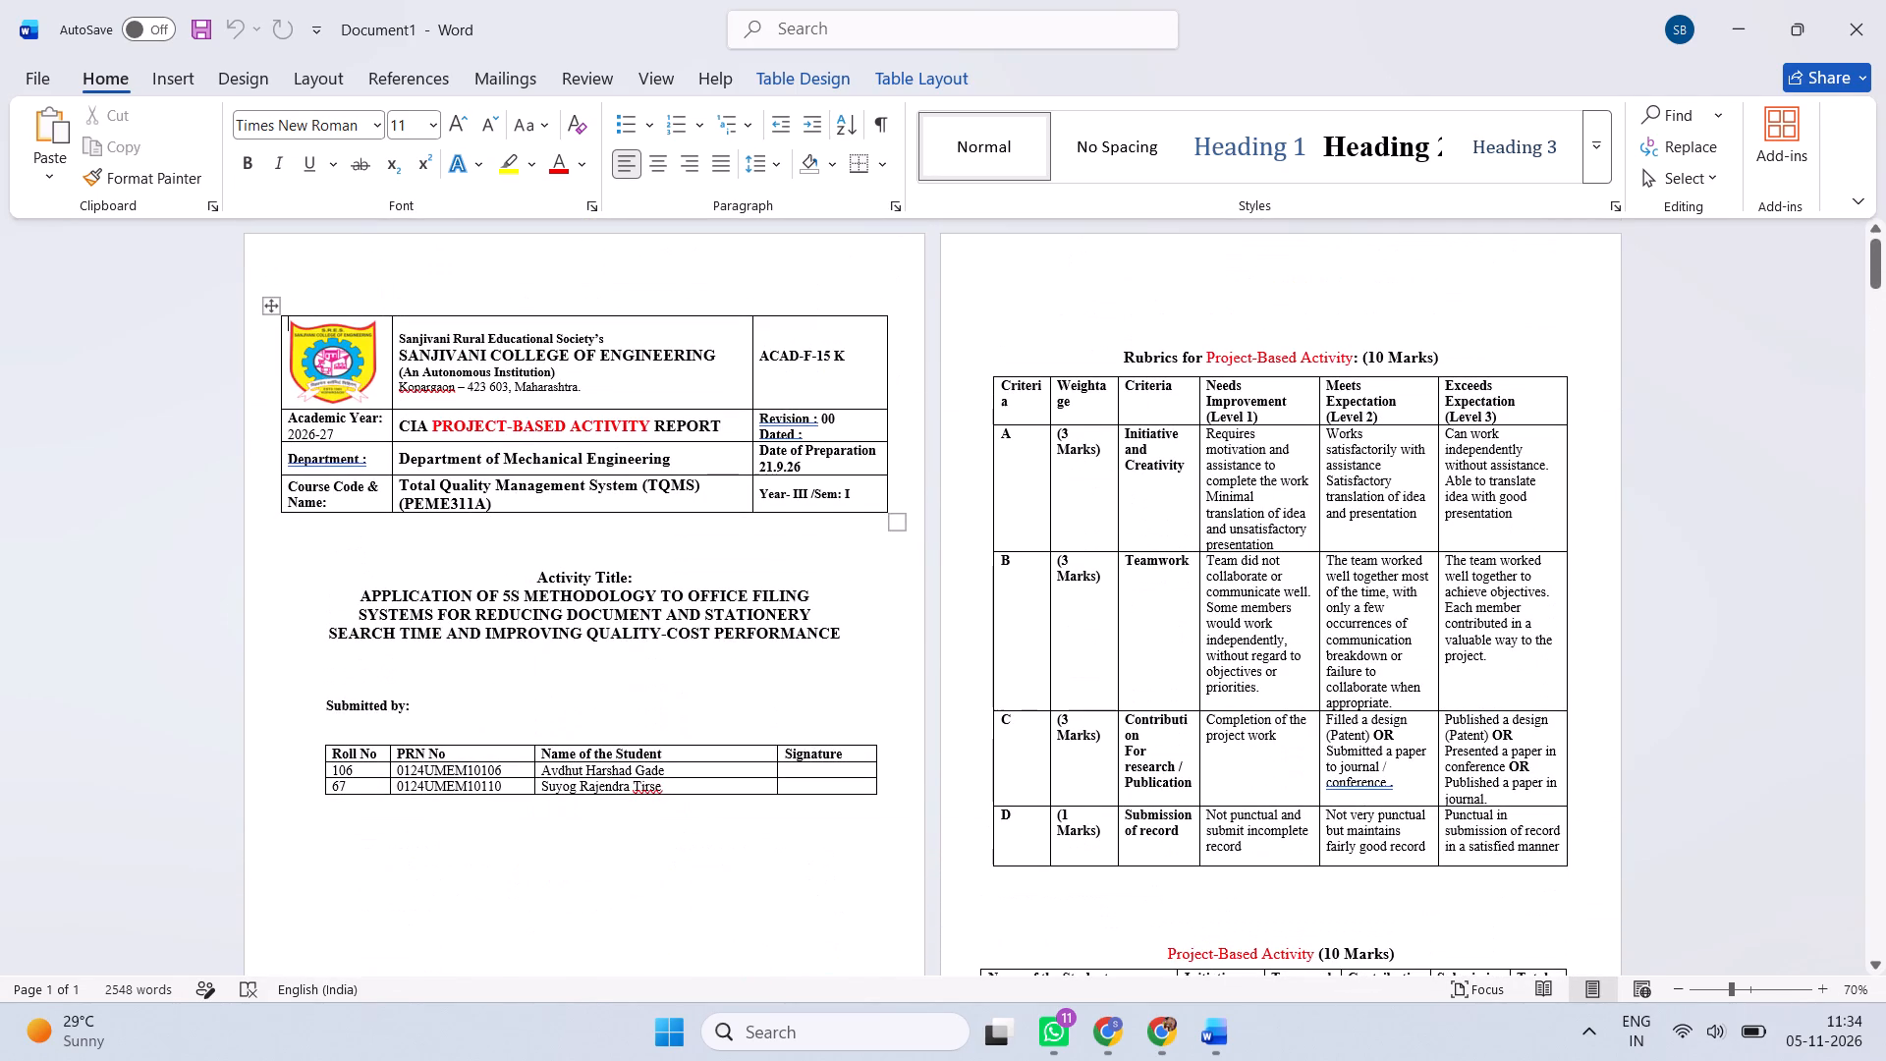
scroll(1024, 275, right, 2)
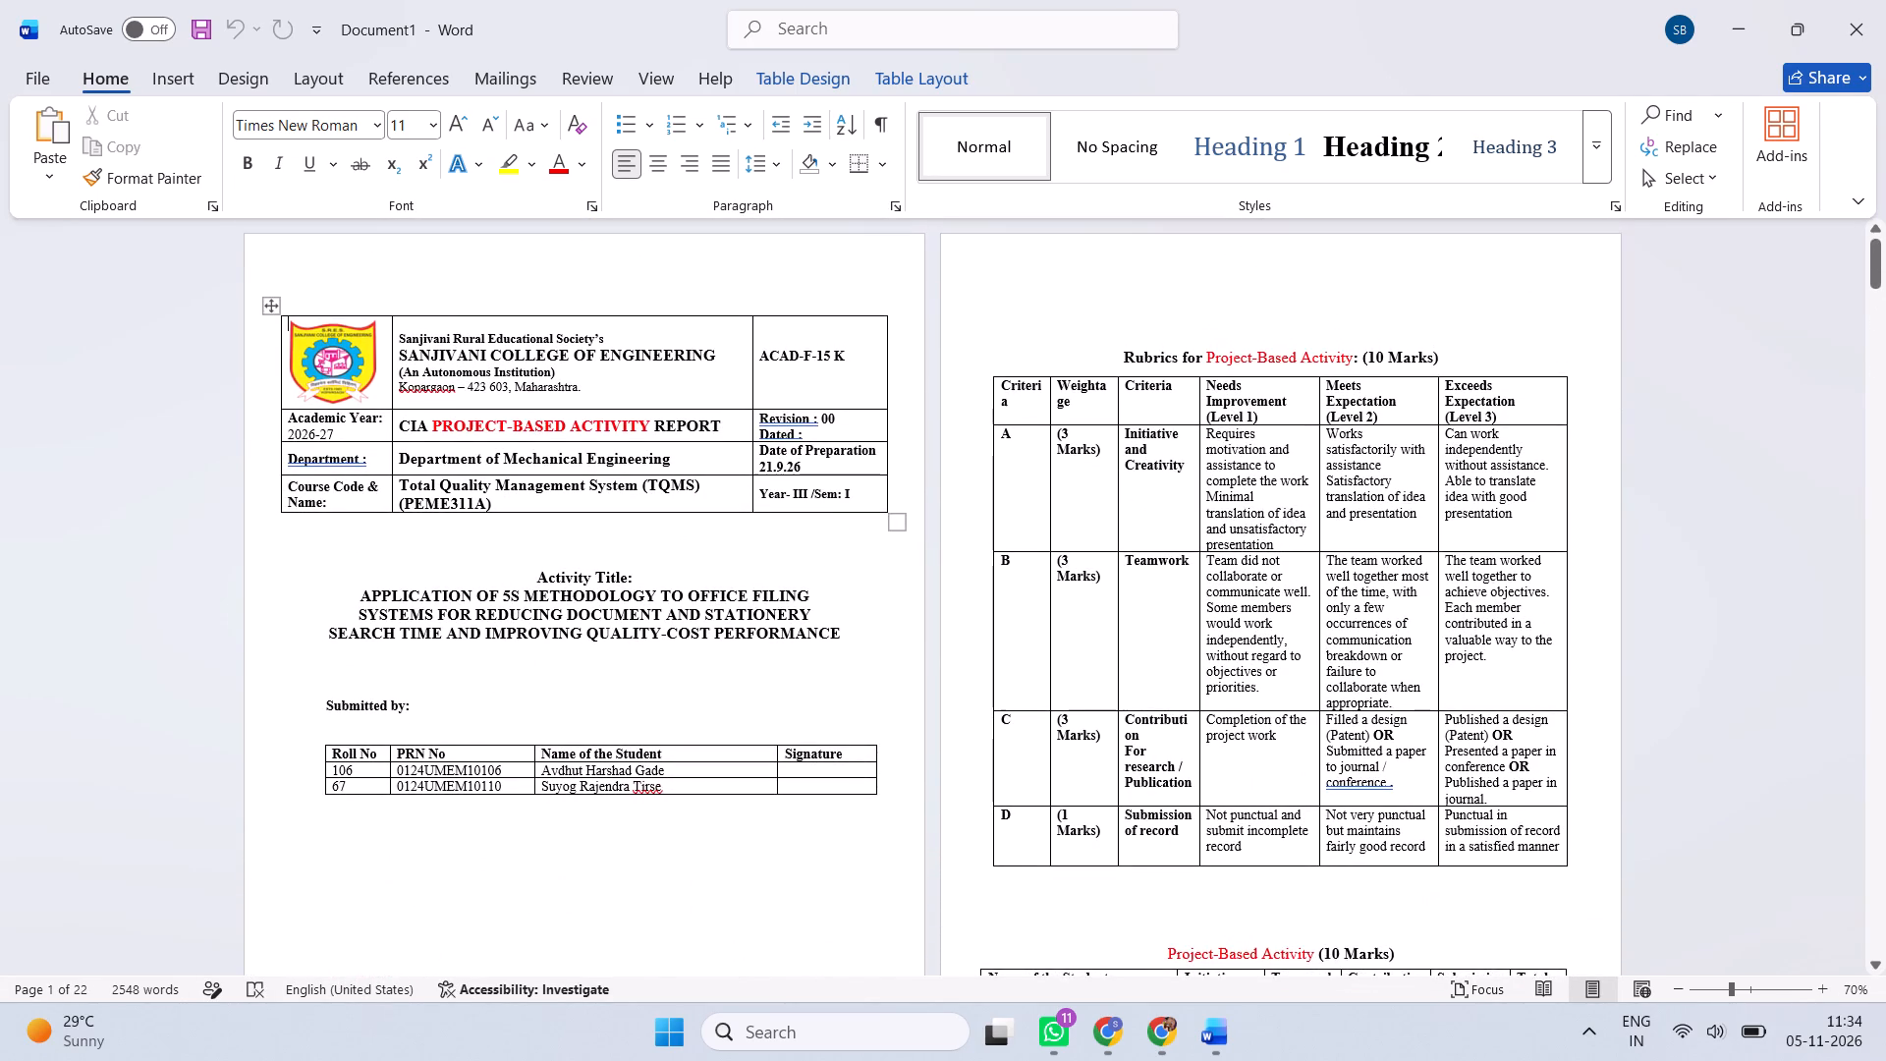
scroll(1024, 275, right, 1)
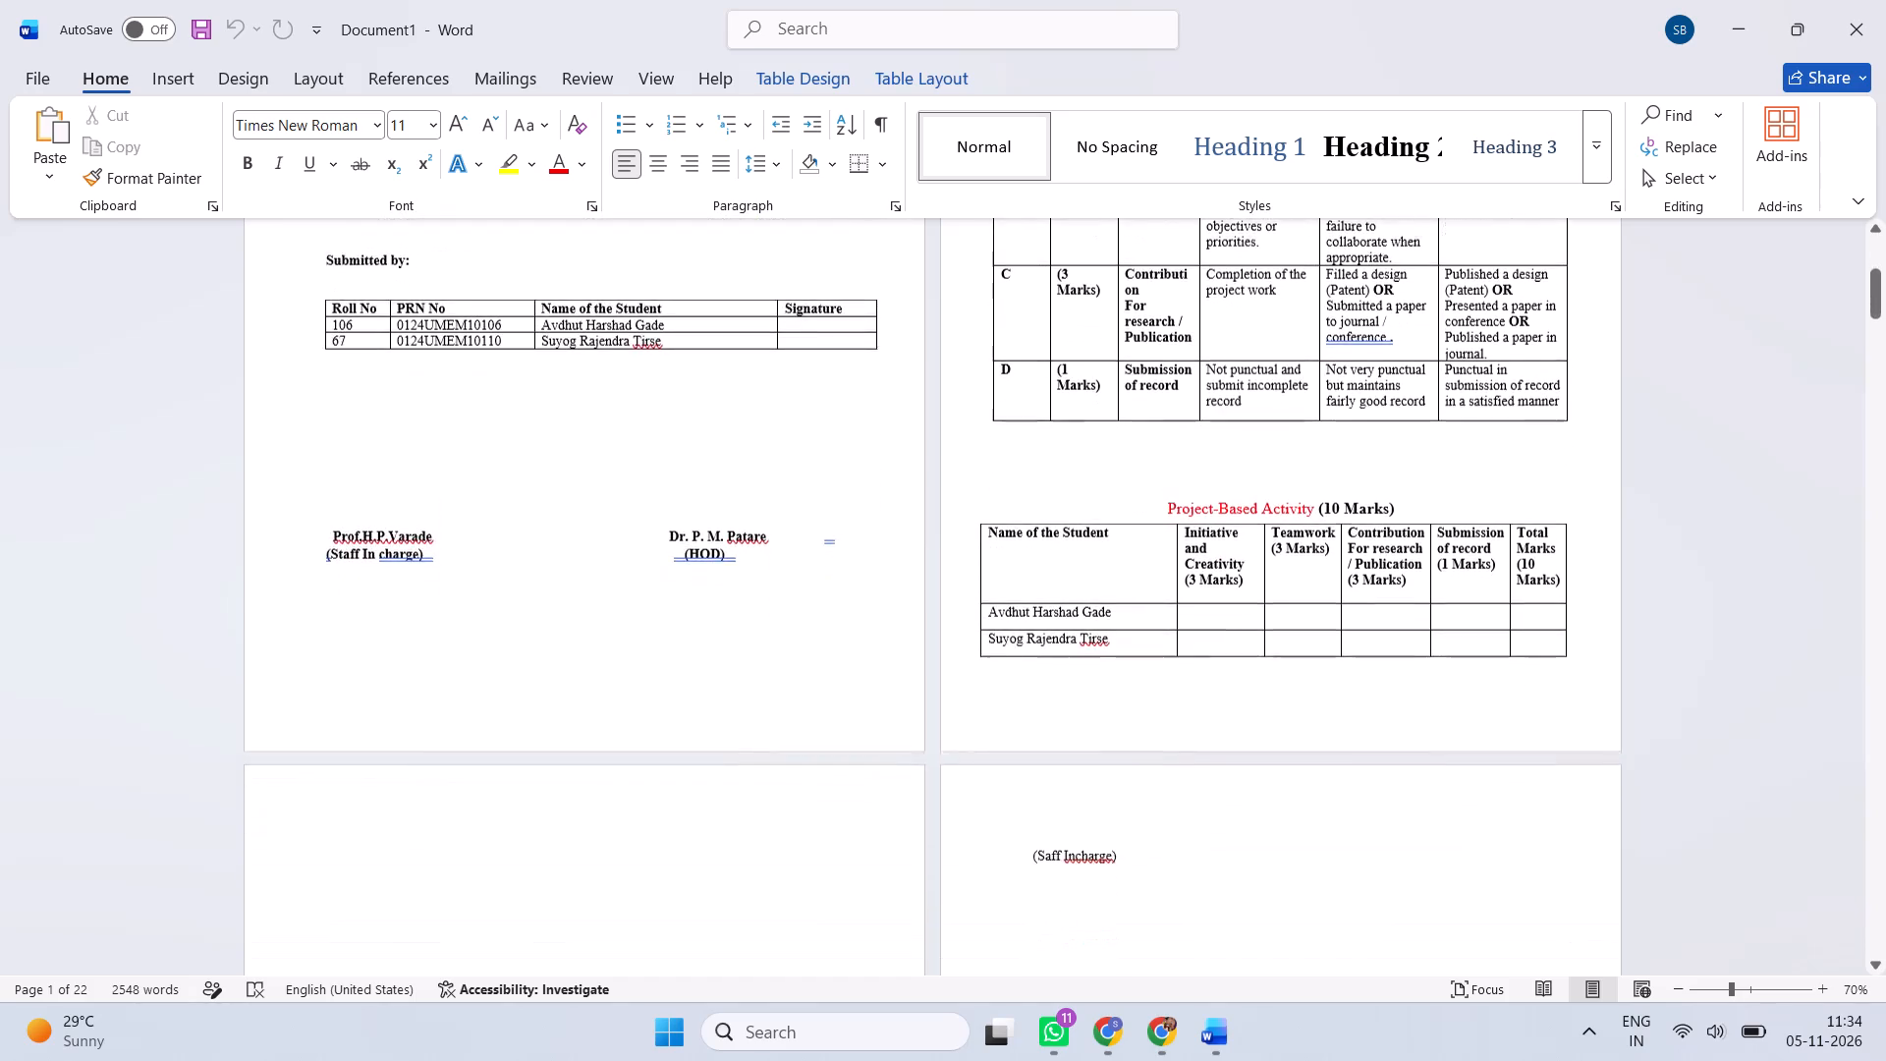
scroll(1024, 275, right, 1)
scroll(1024, 275, up, 1)
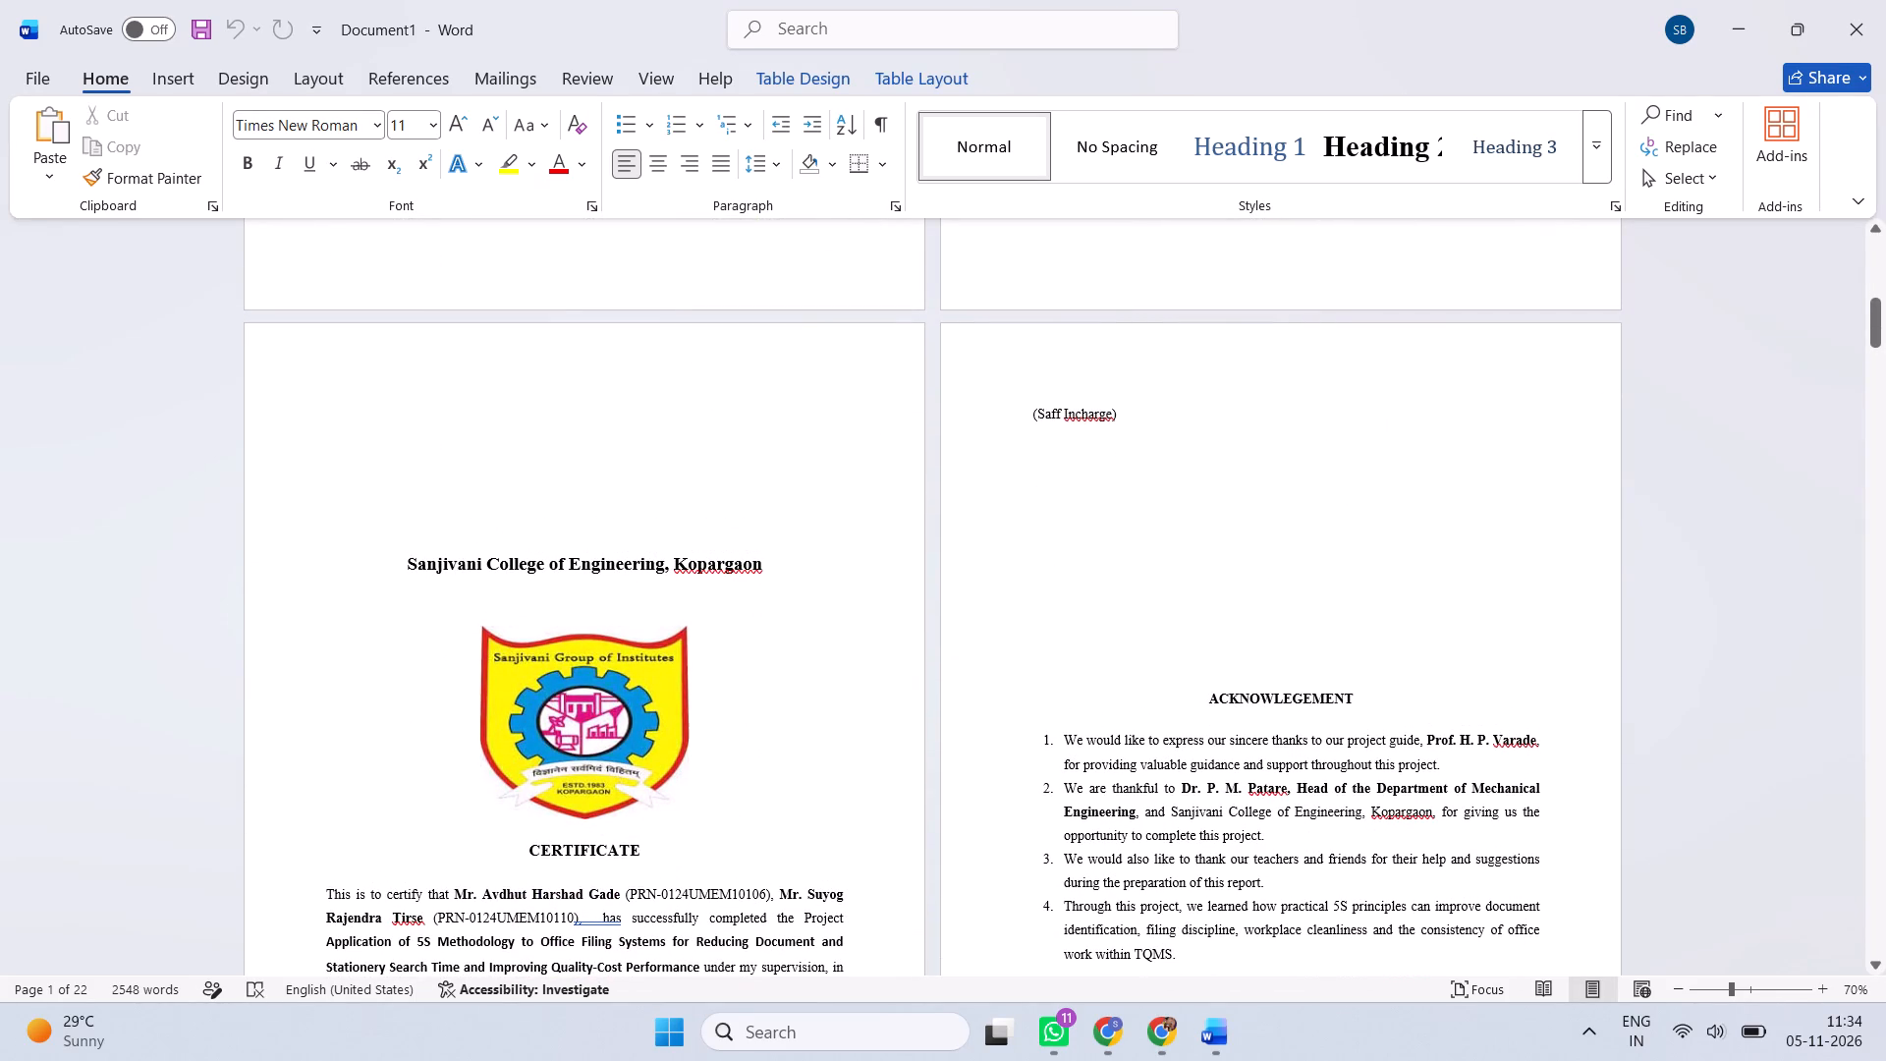
Delete the empty lines above the college name on the certificate page and undo the excess deletions in the Project-Based Activity heading.
click(512, 514)
key(BackSpace)
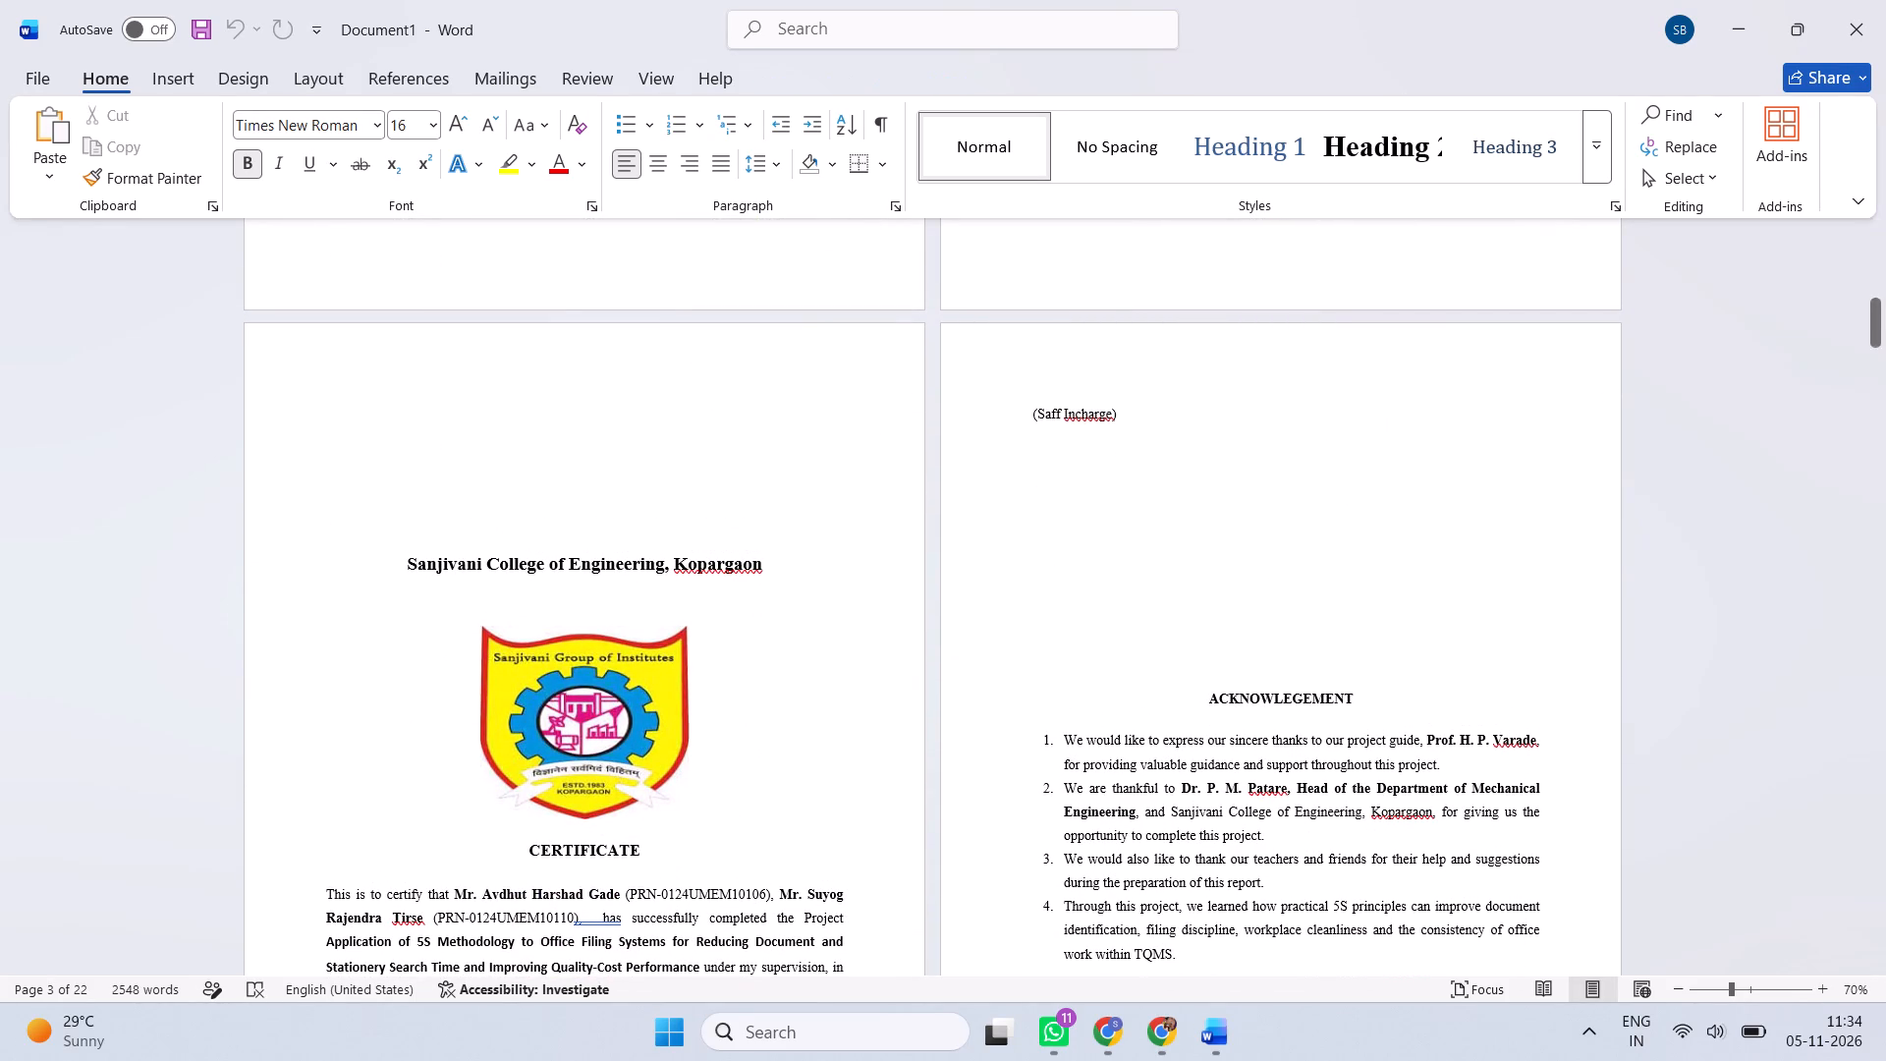
key(BackSpace)
key(BackSpace)
key(BackSpace)
key(BackSpace)
key(BackSpace)
key(BackSpace)
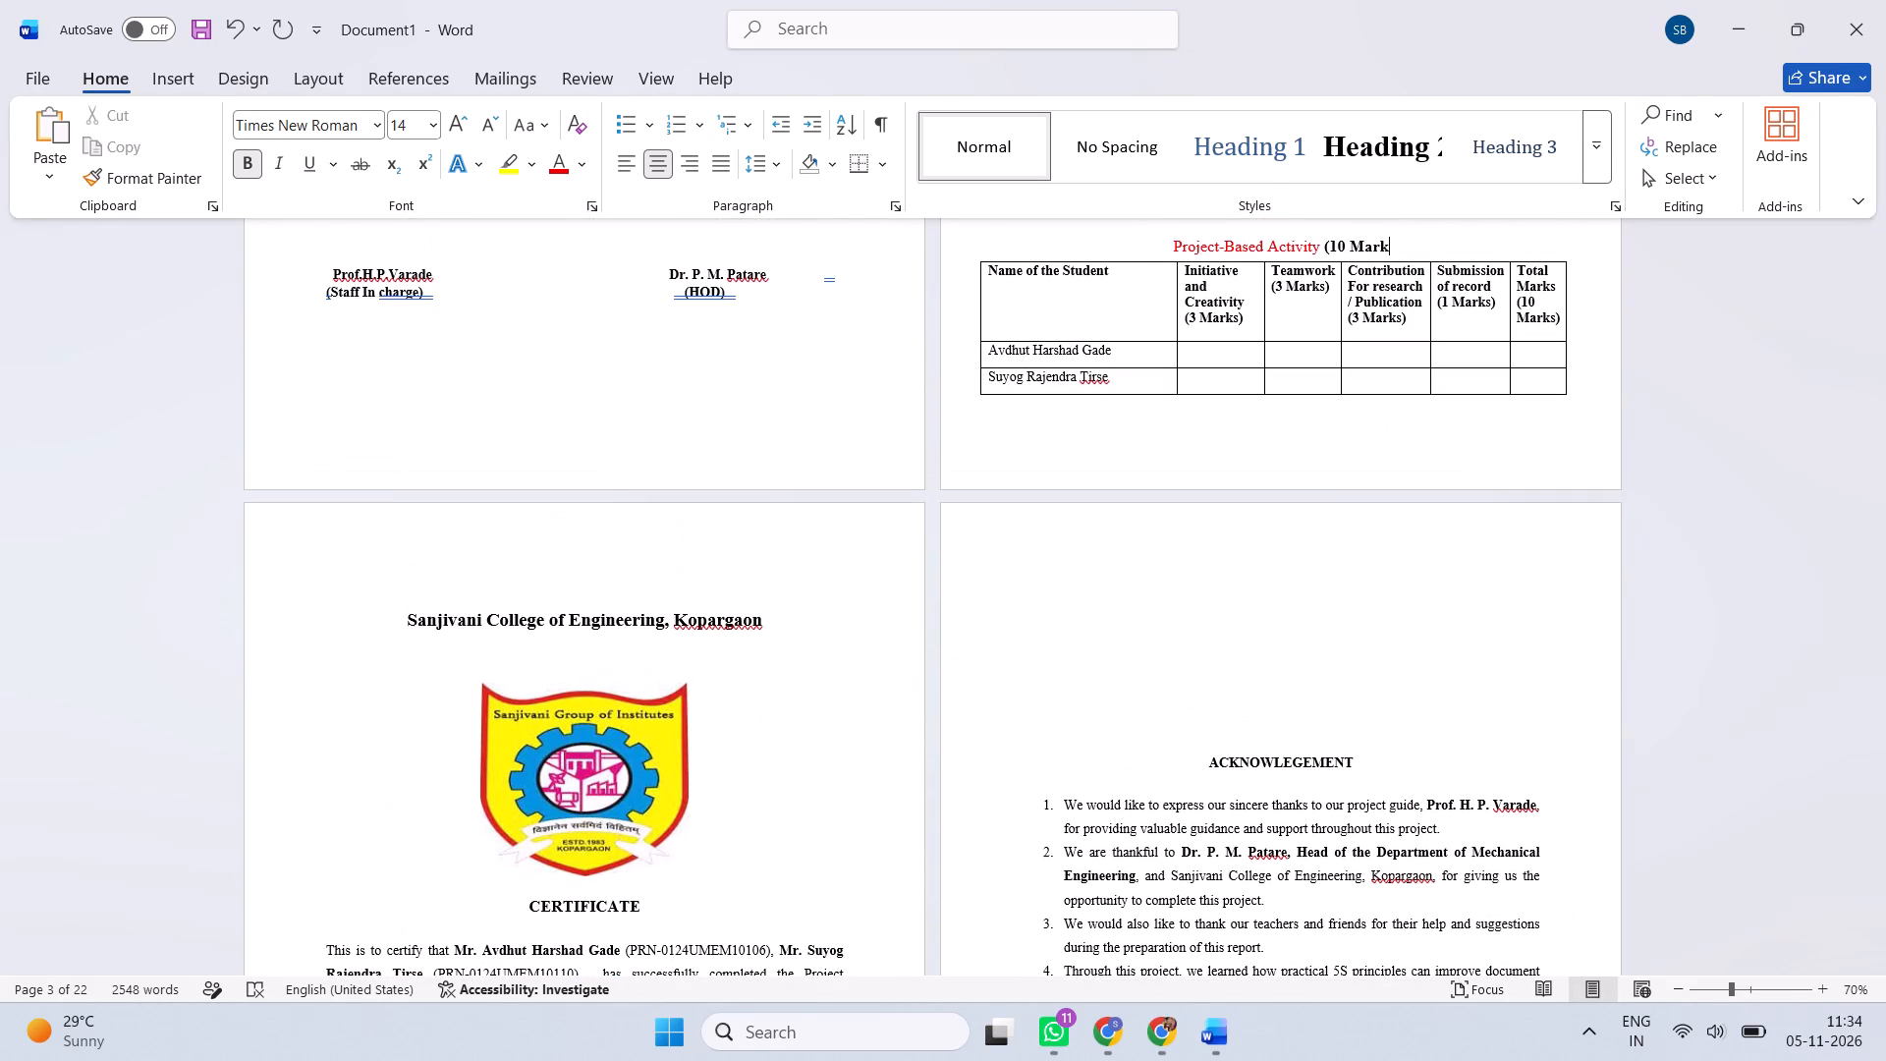
key(ctrl+z)
key(ctrl+z)
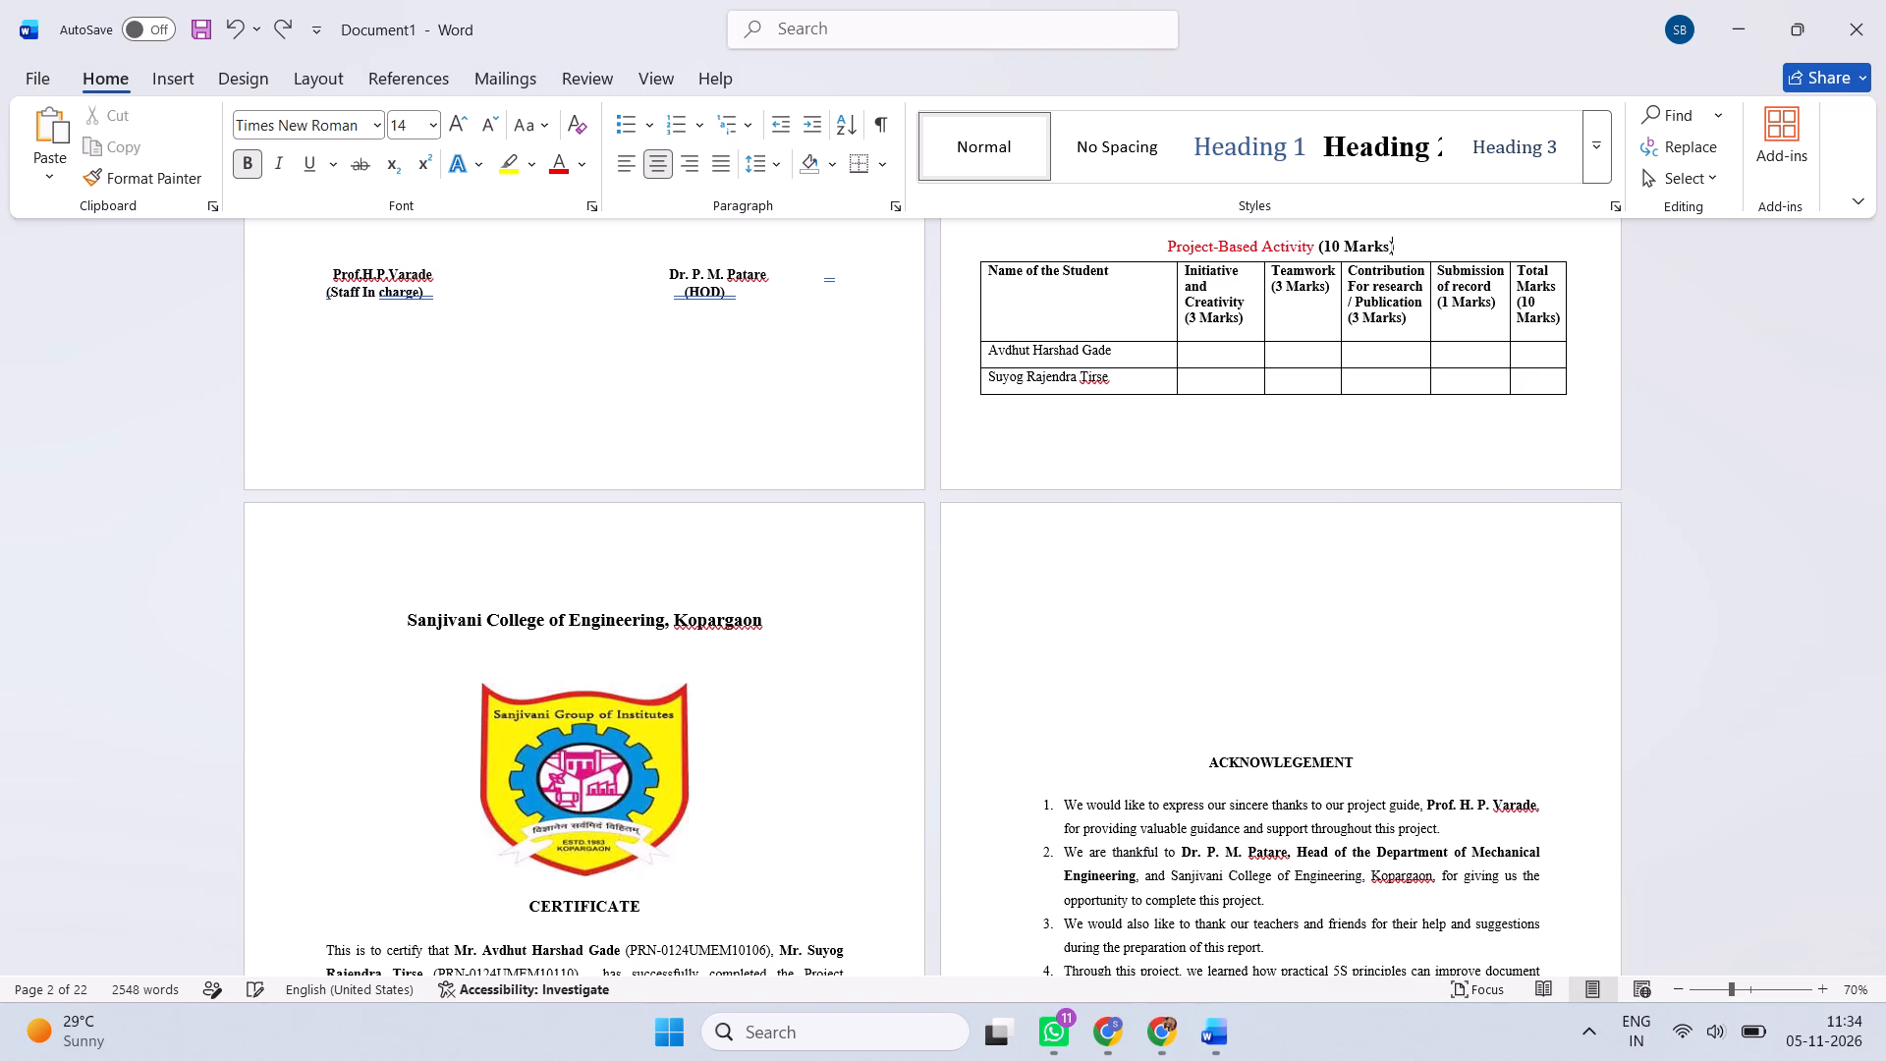
key(ctrl+z)
key(BackSpace)
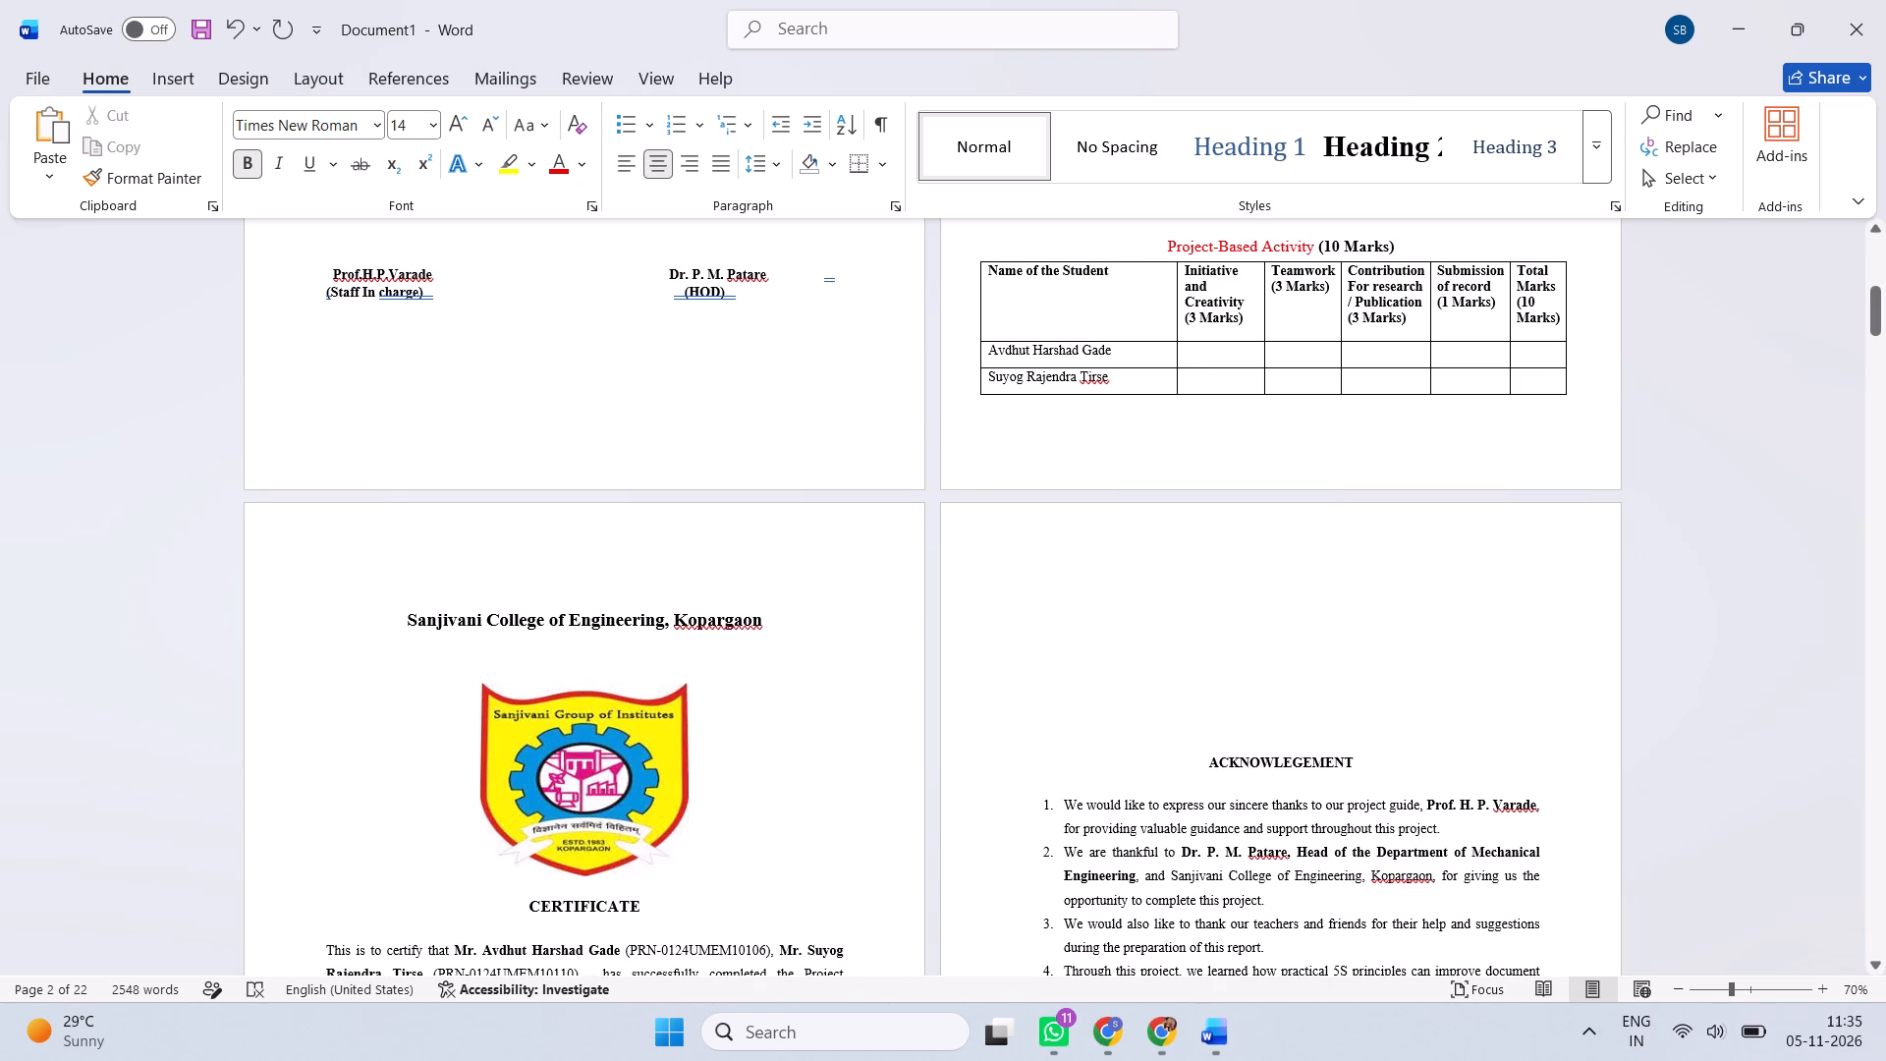
Delete the empty lines above the ACKNOWLEGEMENT heading to move it up its page.
click(1219, 721)
key(BackSpace)
key(BackSpace)
key(BackSpace)
key(BackSpace)
key(BackSpace)
key(BackSpace)
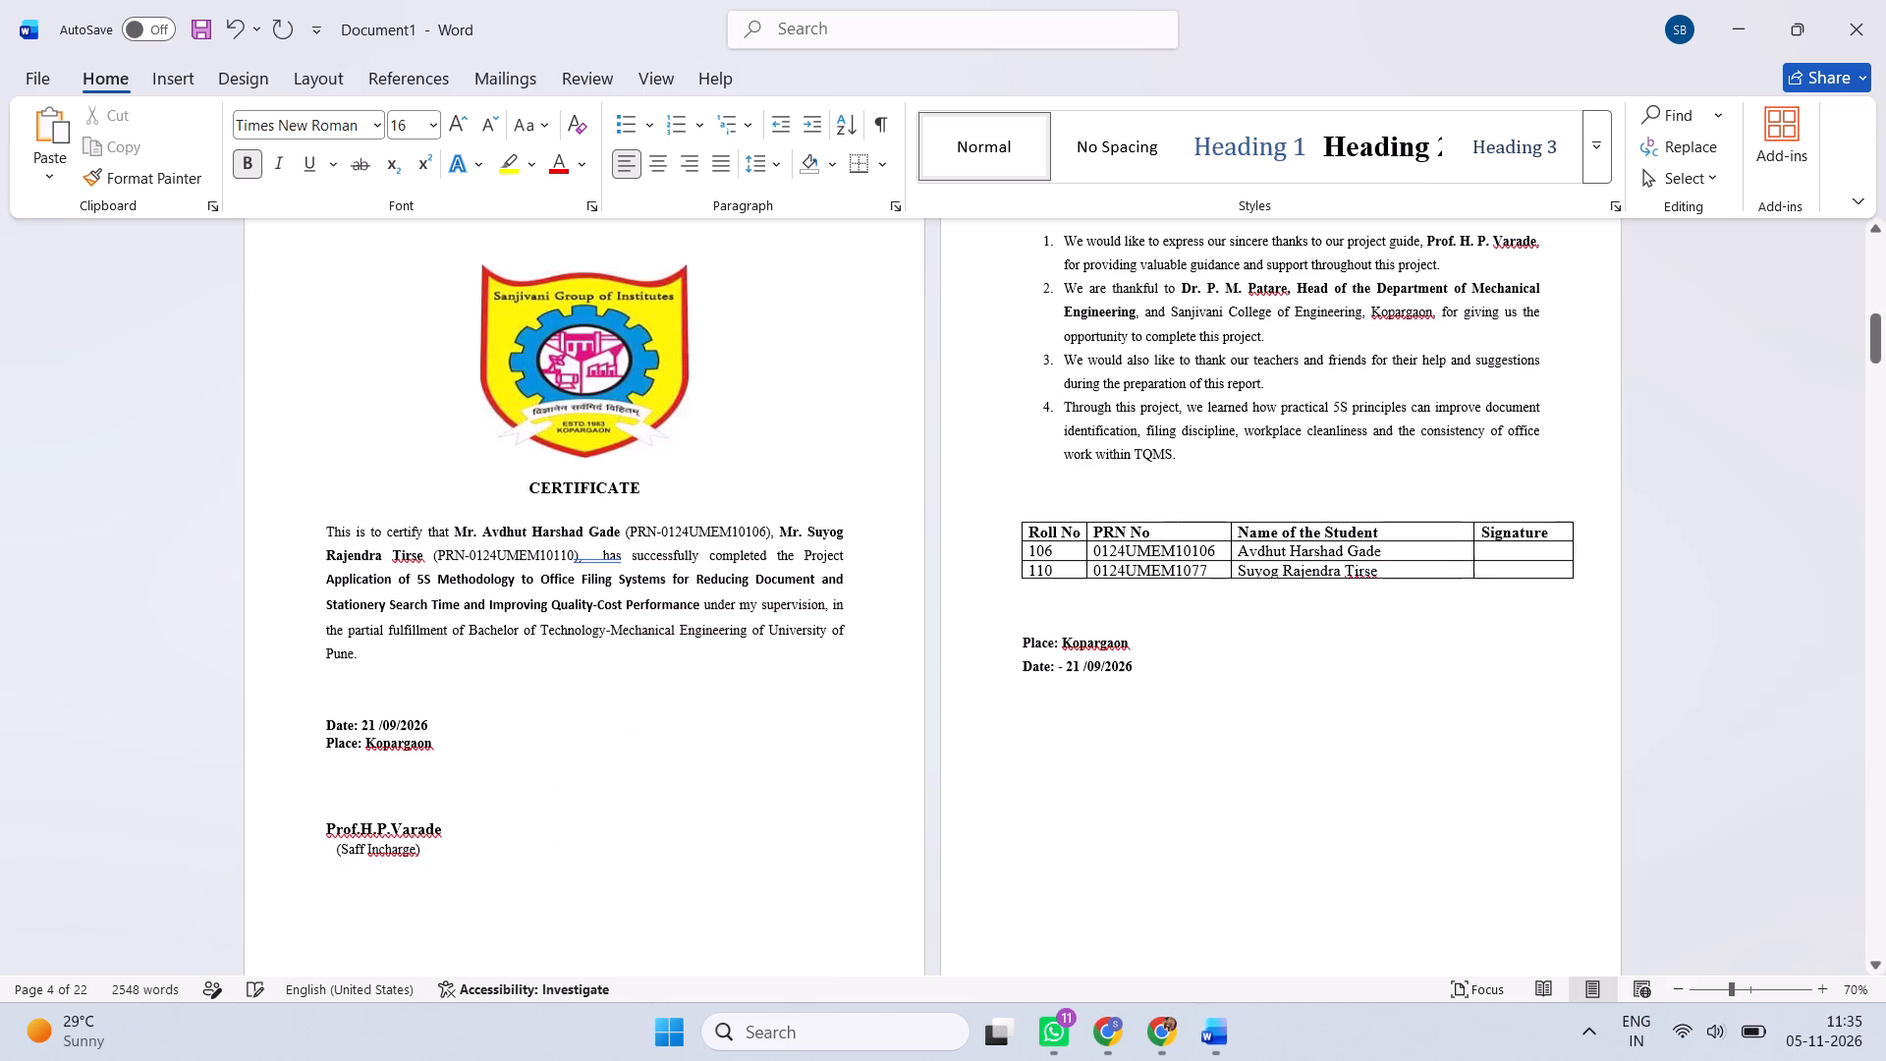
Delete an empty line above the Rubrics for Project-Based Activity heading on page 2.
scroll(979, 587, up, 1)
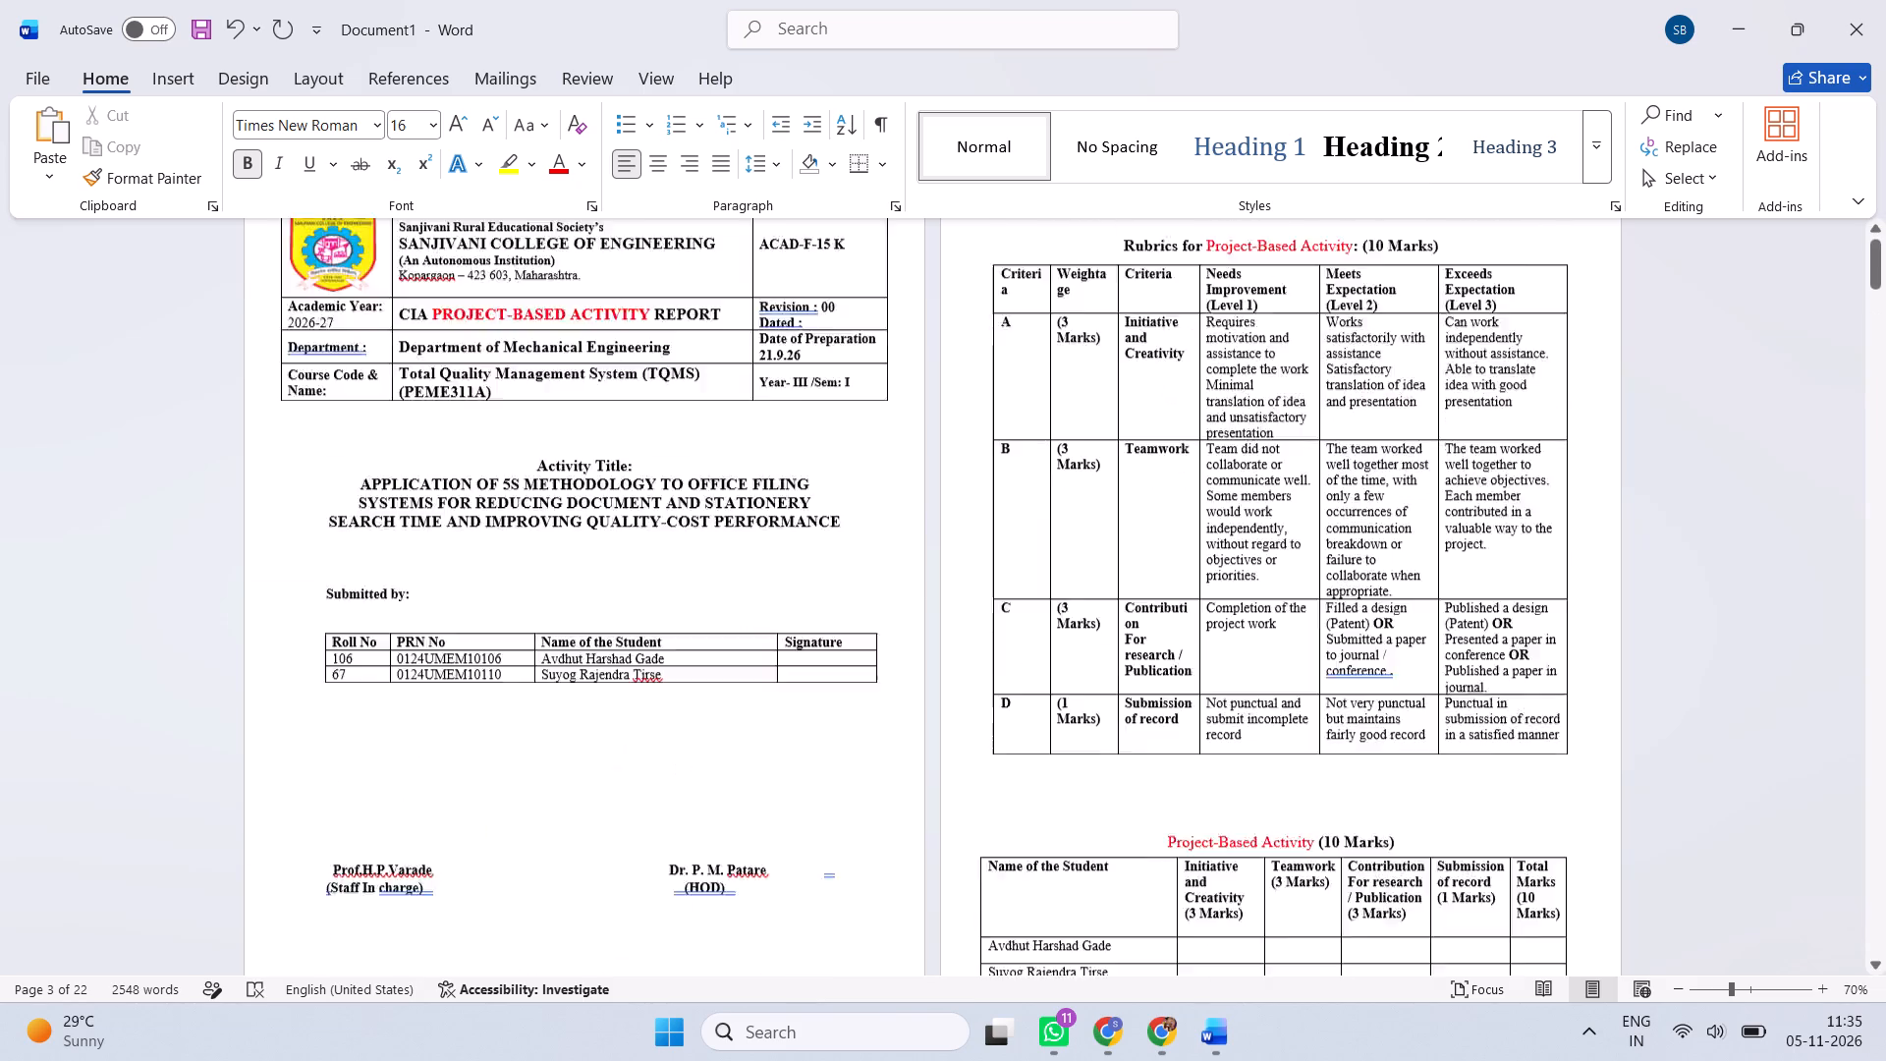
scroll(979, 587, up, 1)
scroll(979, 587, down, 1)
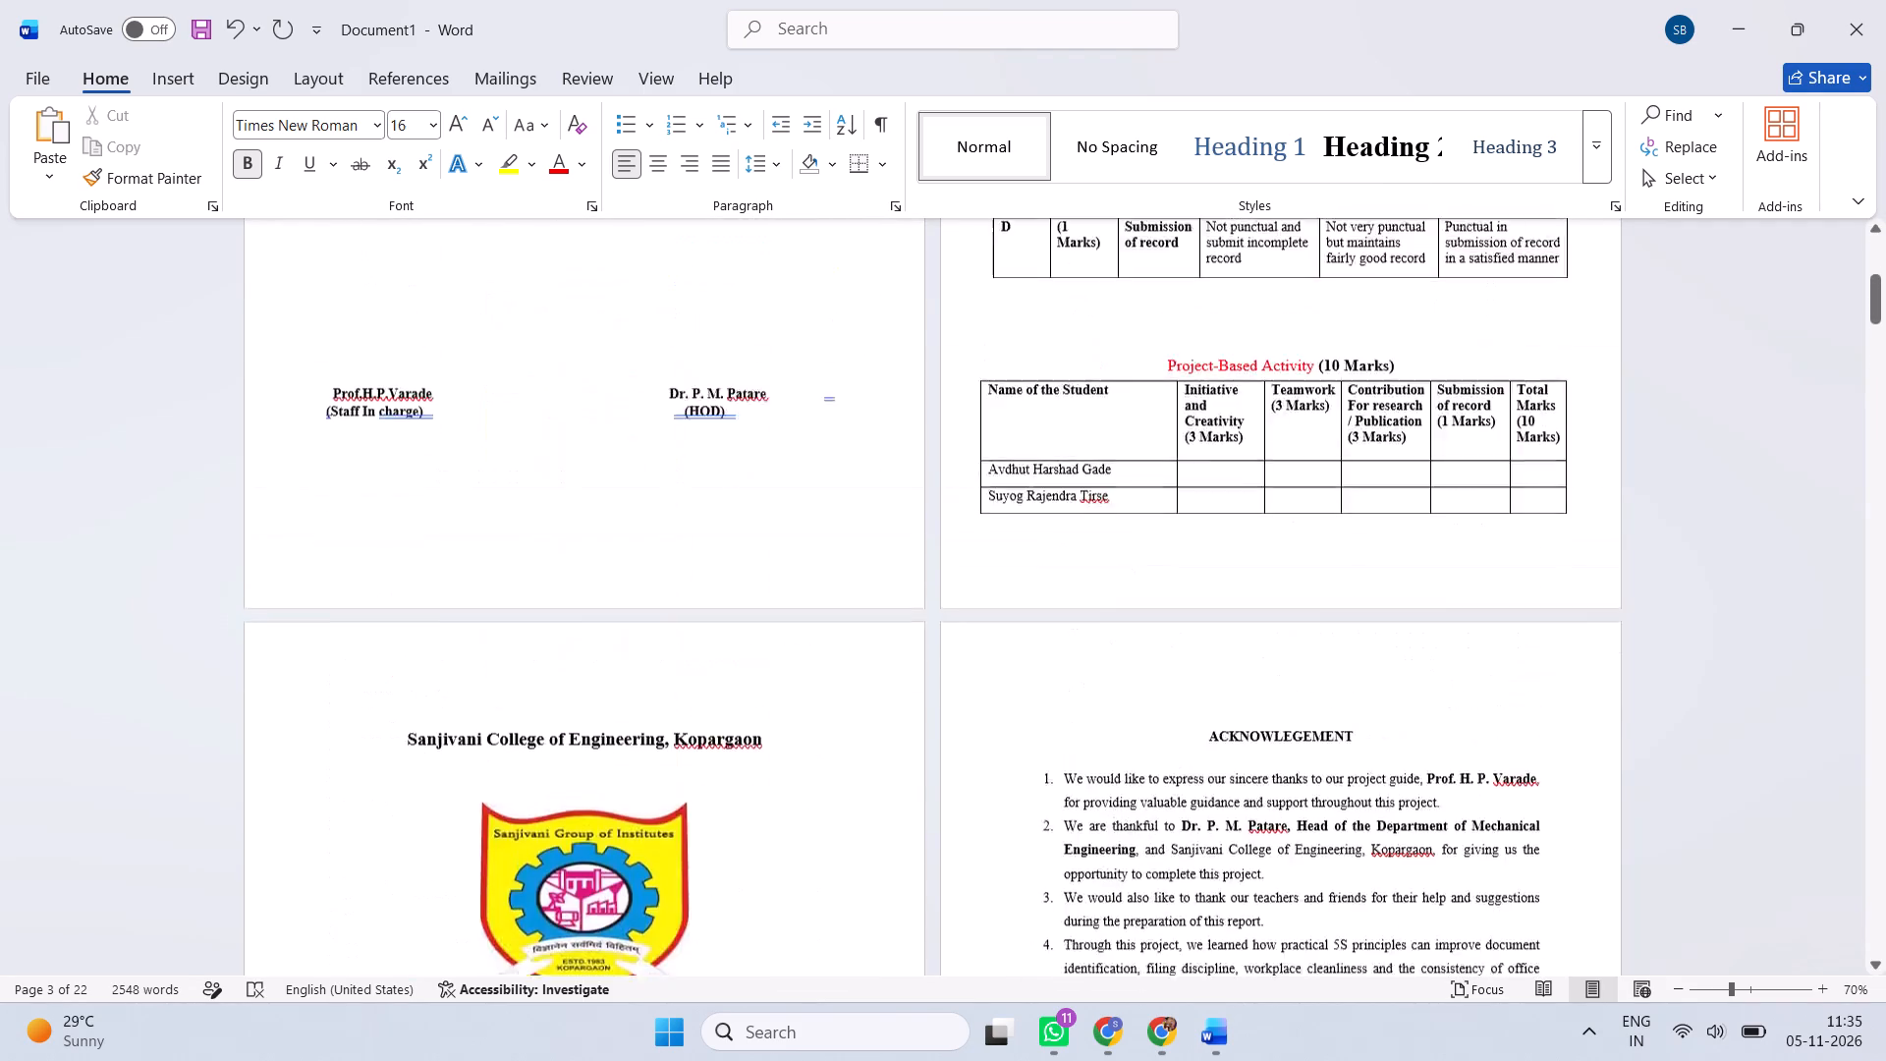
scroll(1215, 334, up, 2)
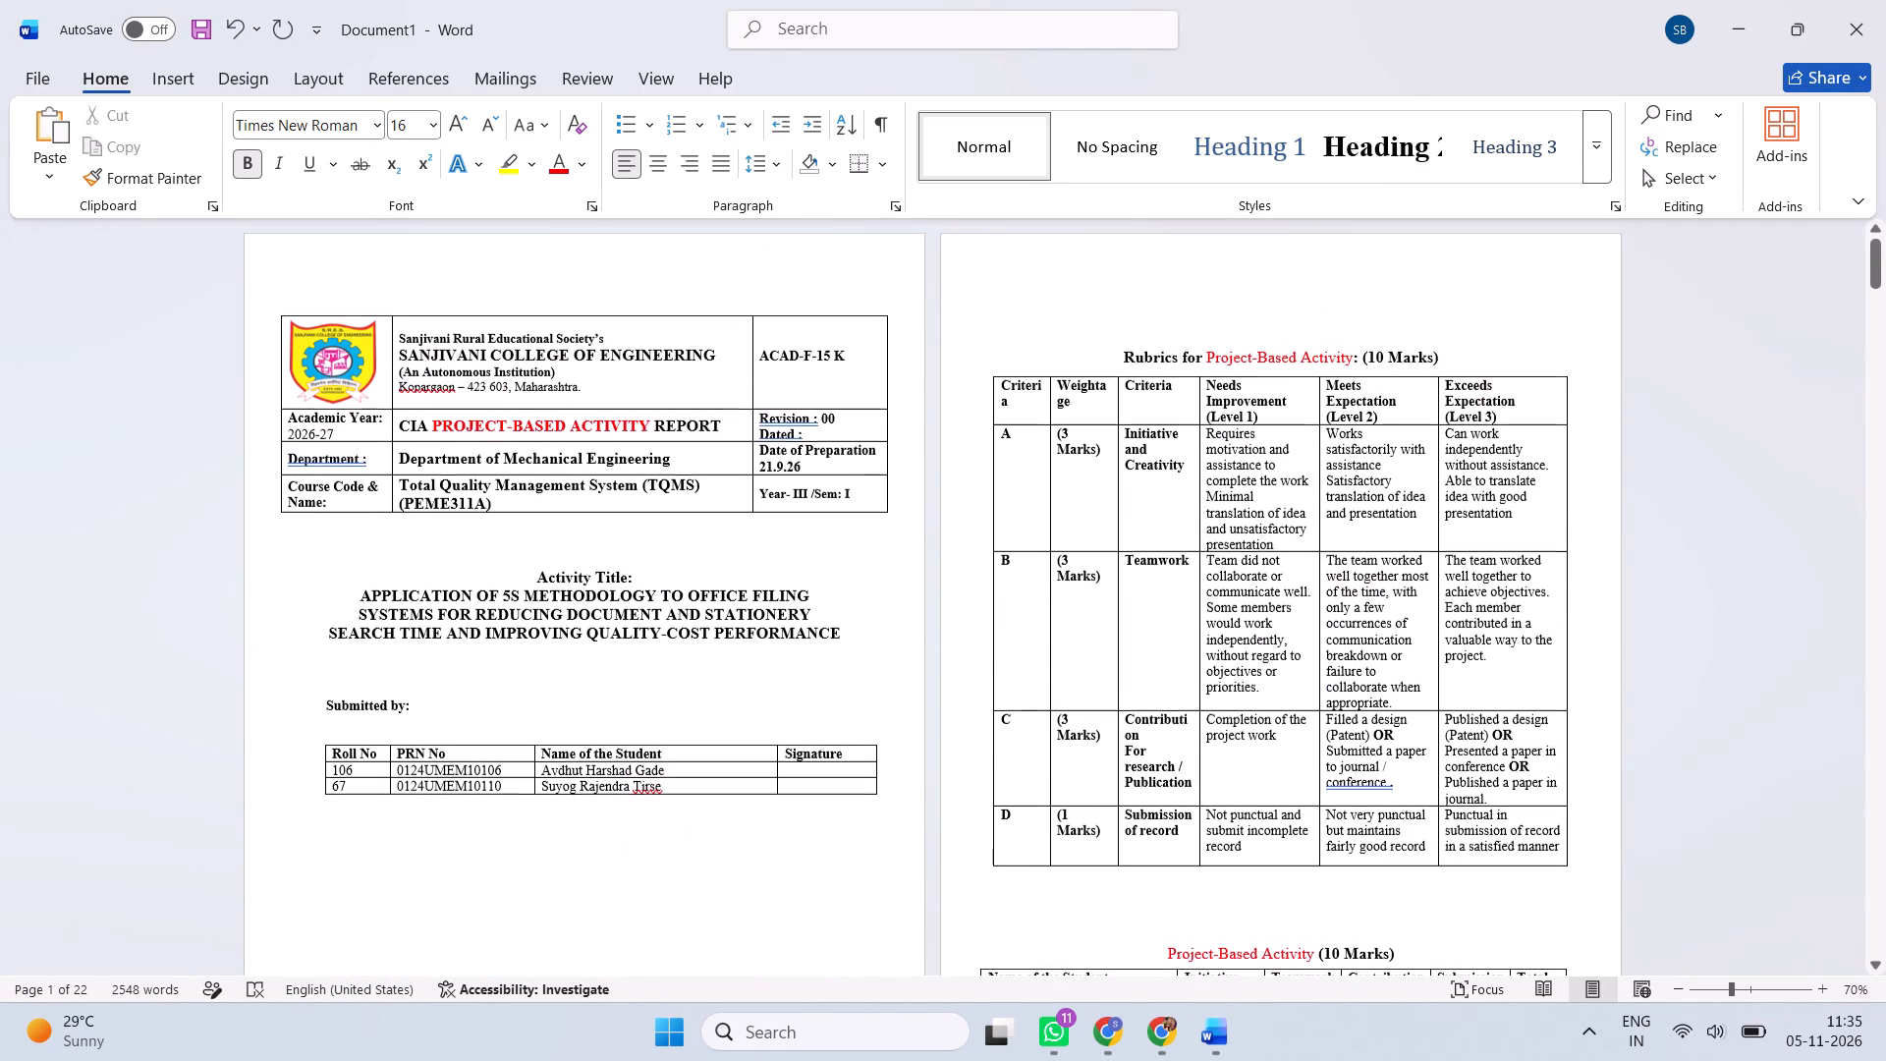
click(1203, 336)
key(BackSpace)
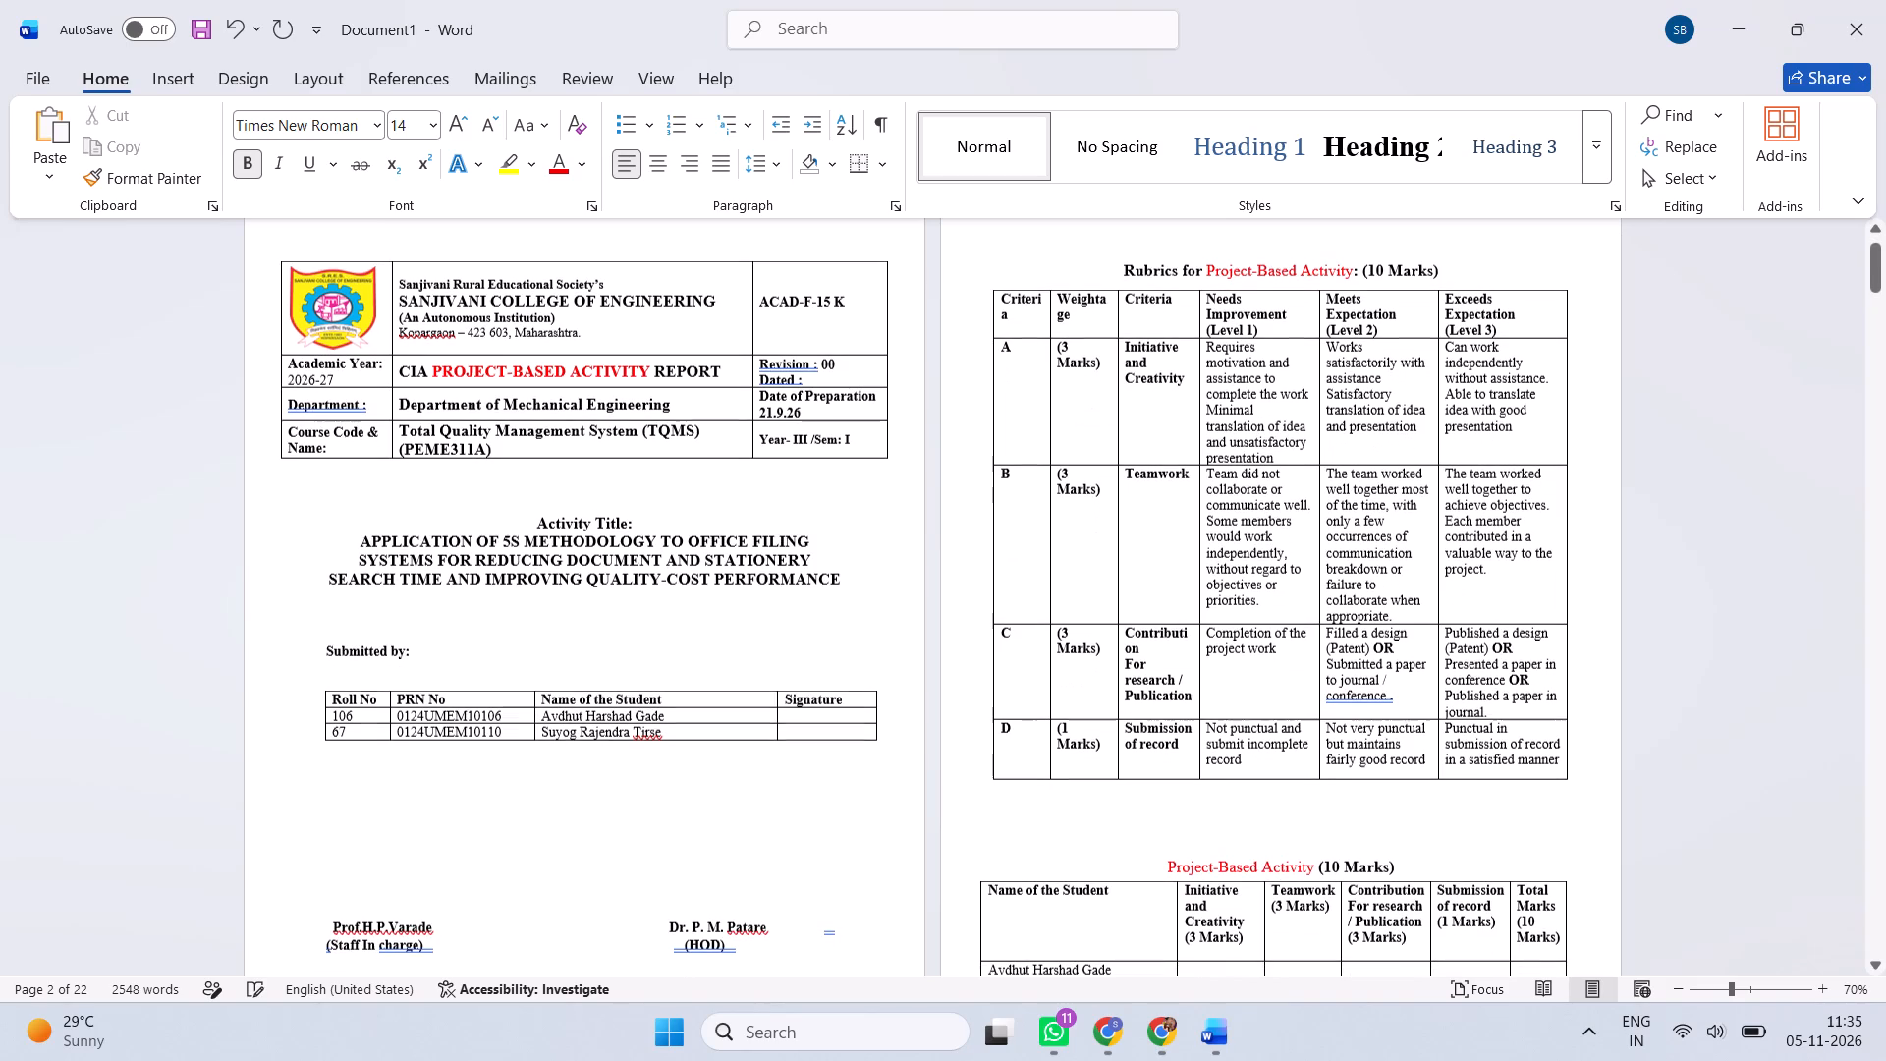
scroll(1411, 831, up, 1)
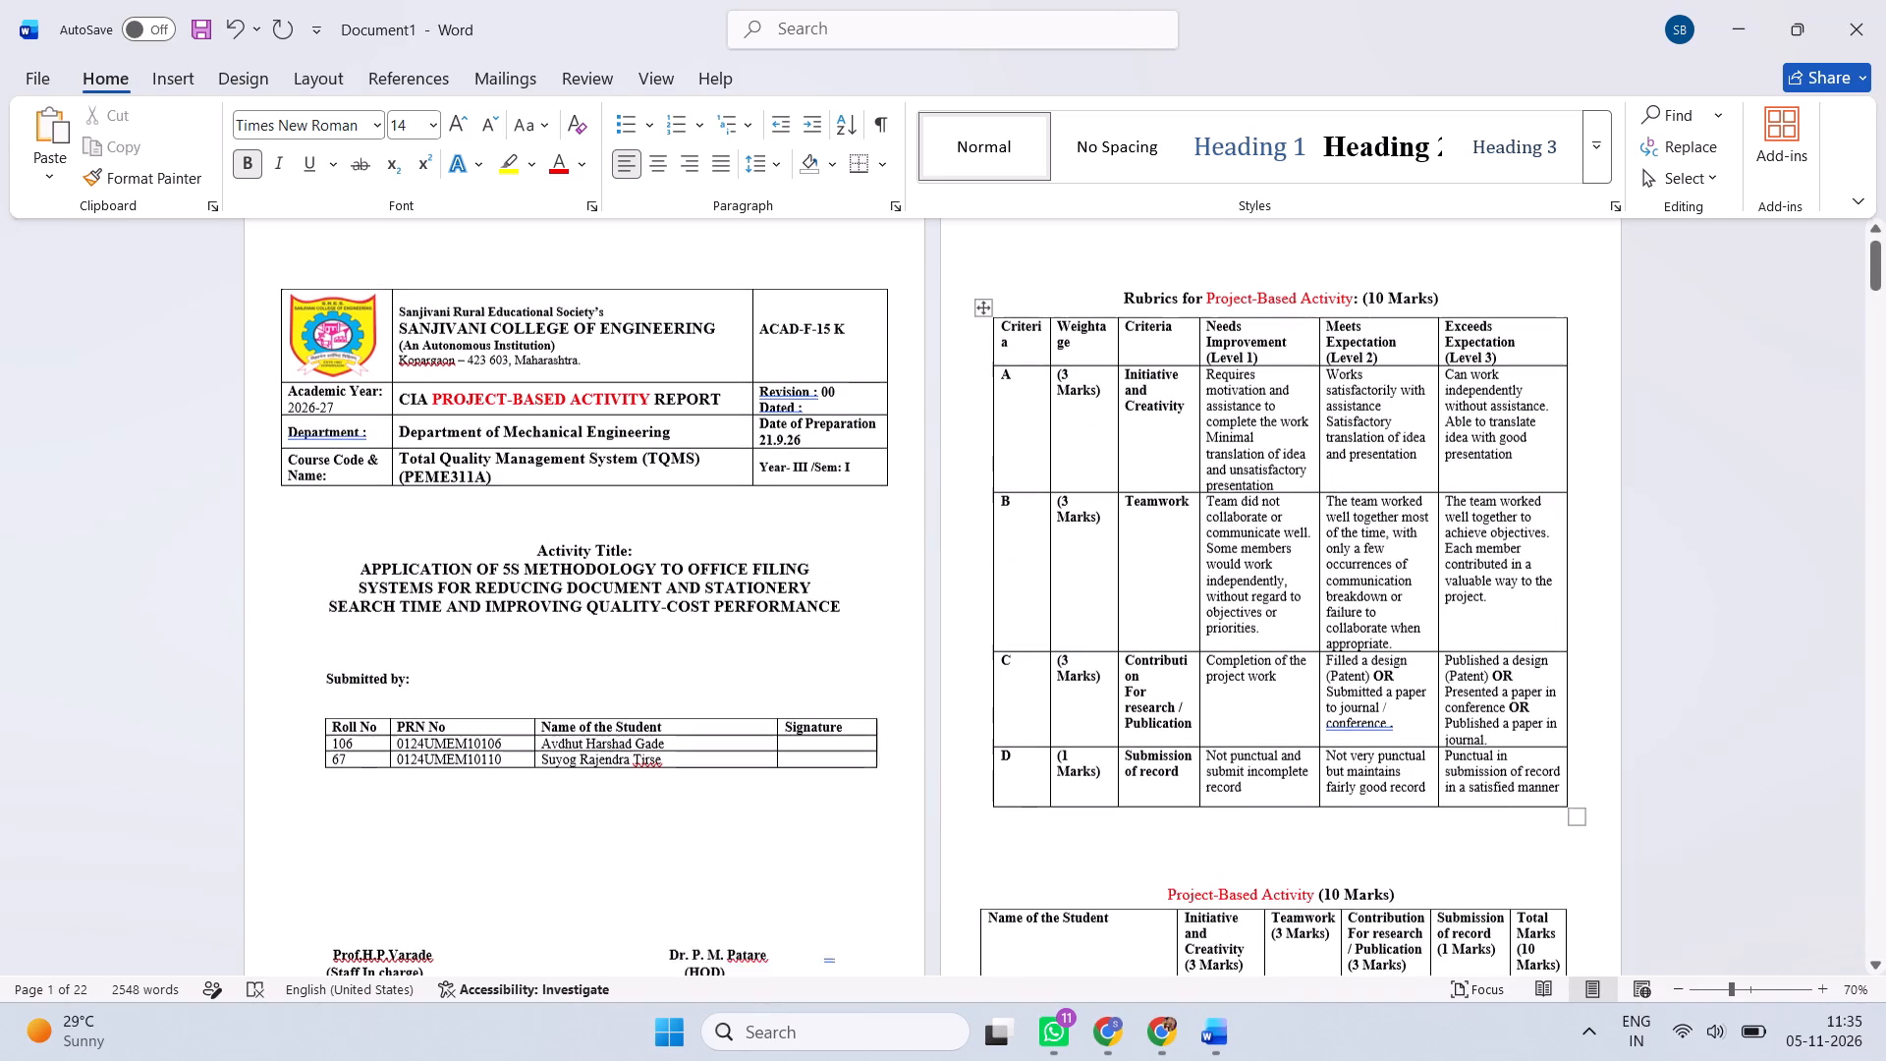
scroll(1411, 831, up, 1)
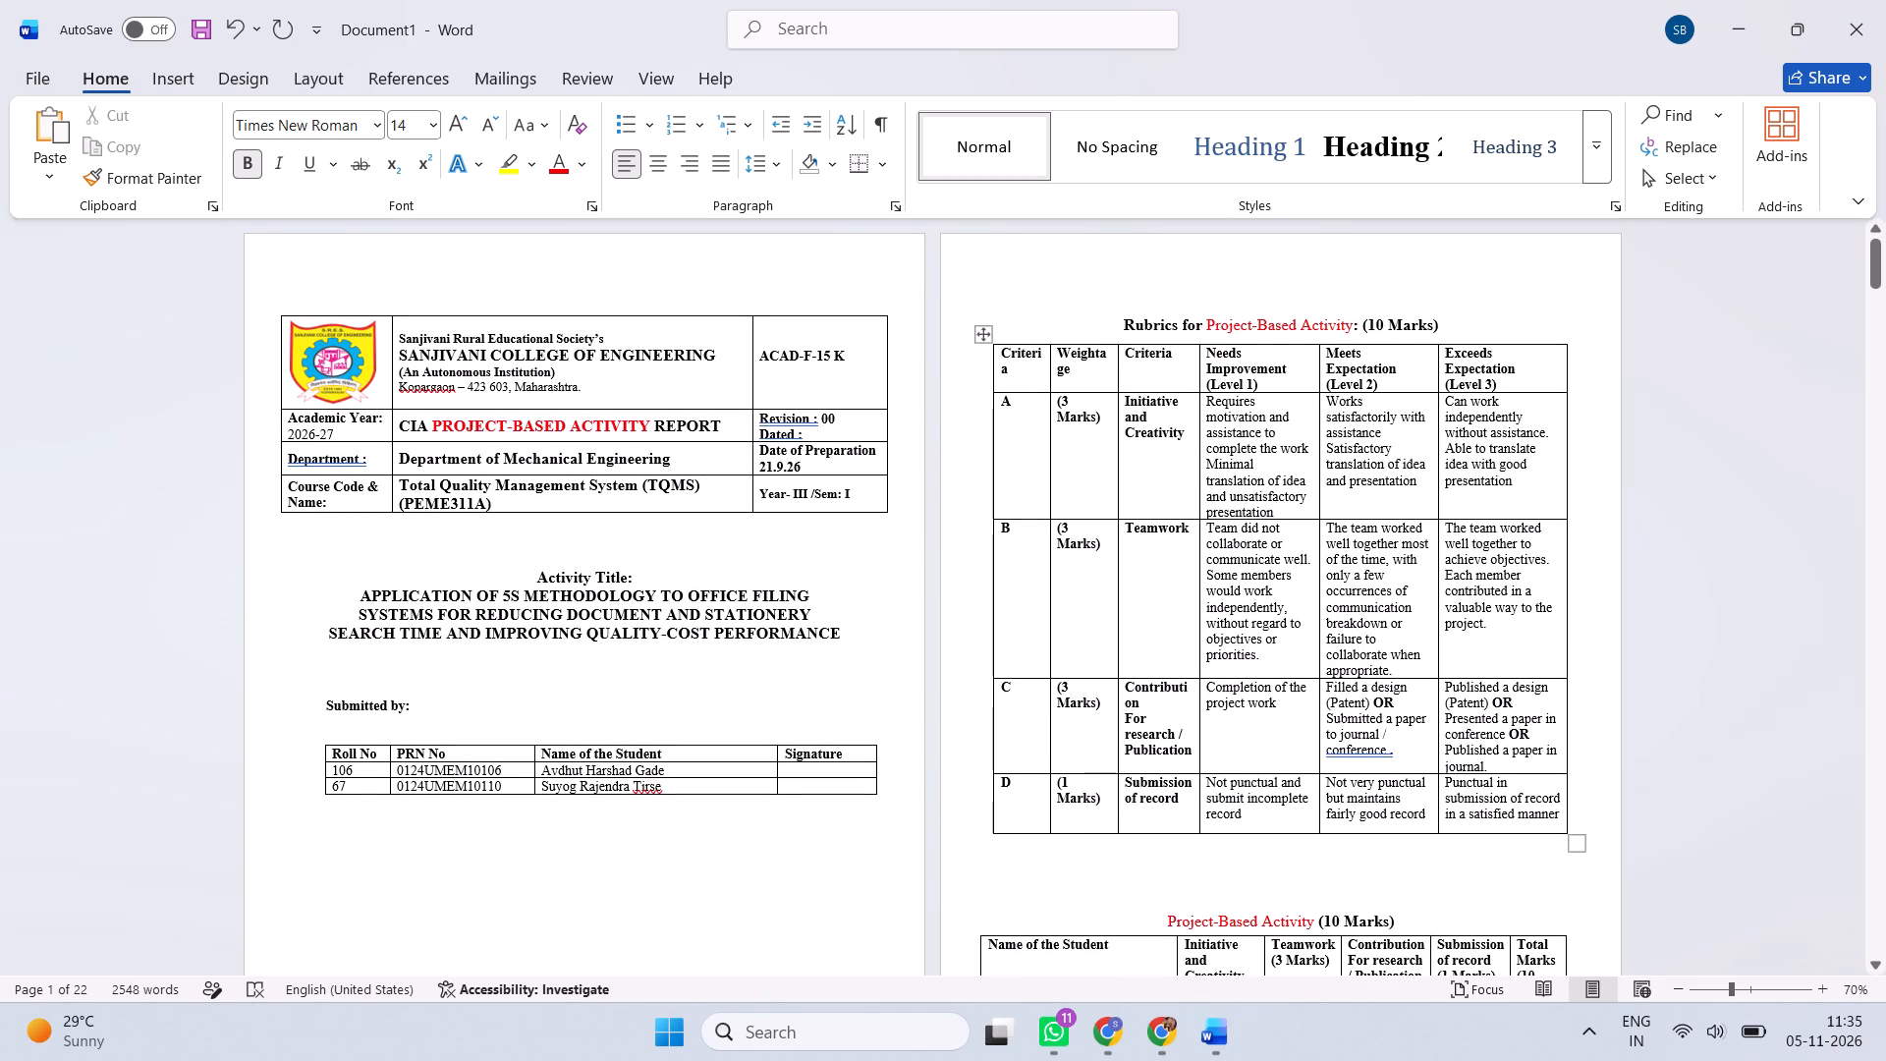
click(1168, 294)
Examine the page layout of the methodology, certificate, acknowledgement and index pages for shifted headings and blank areas.
scroll(1161, 631, right, 1)
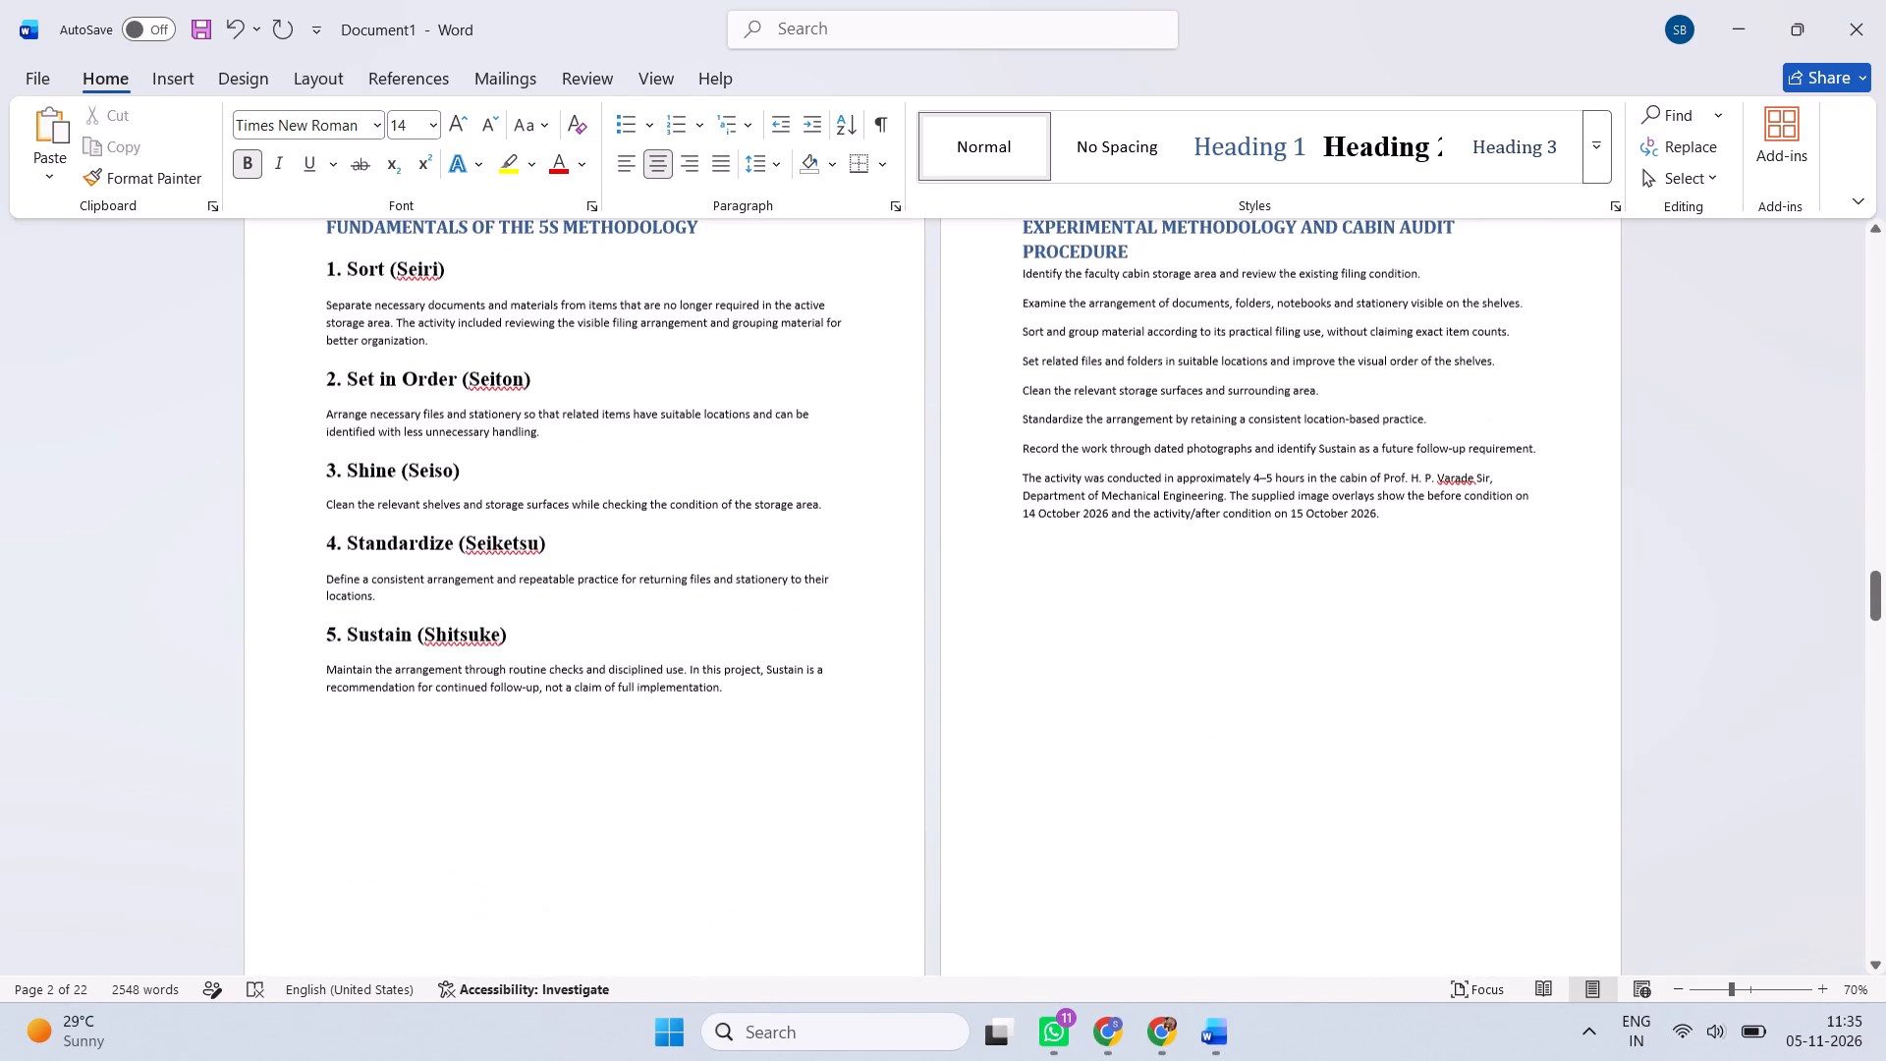
scroll(1161, 631, right, 1)
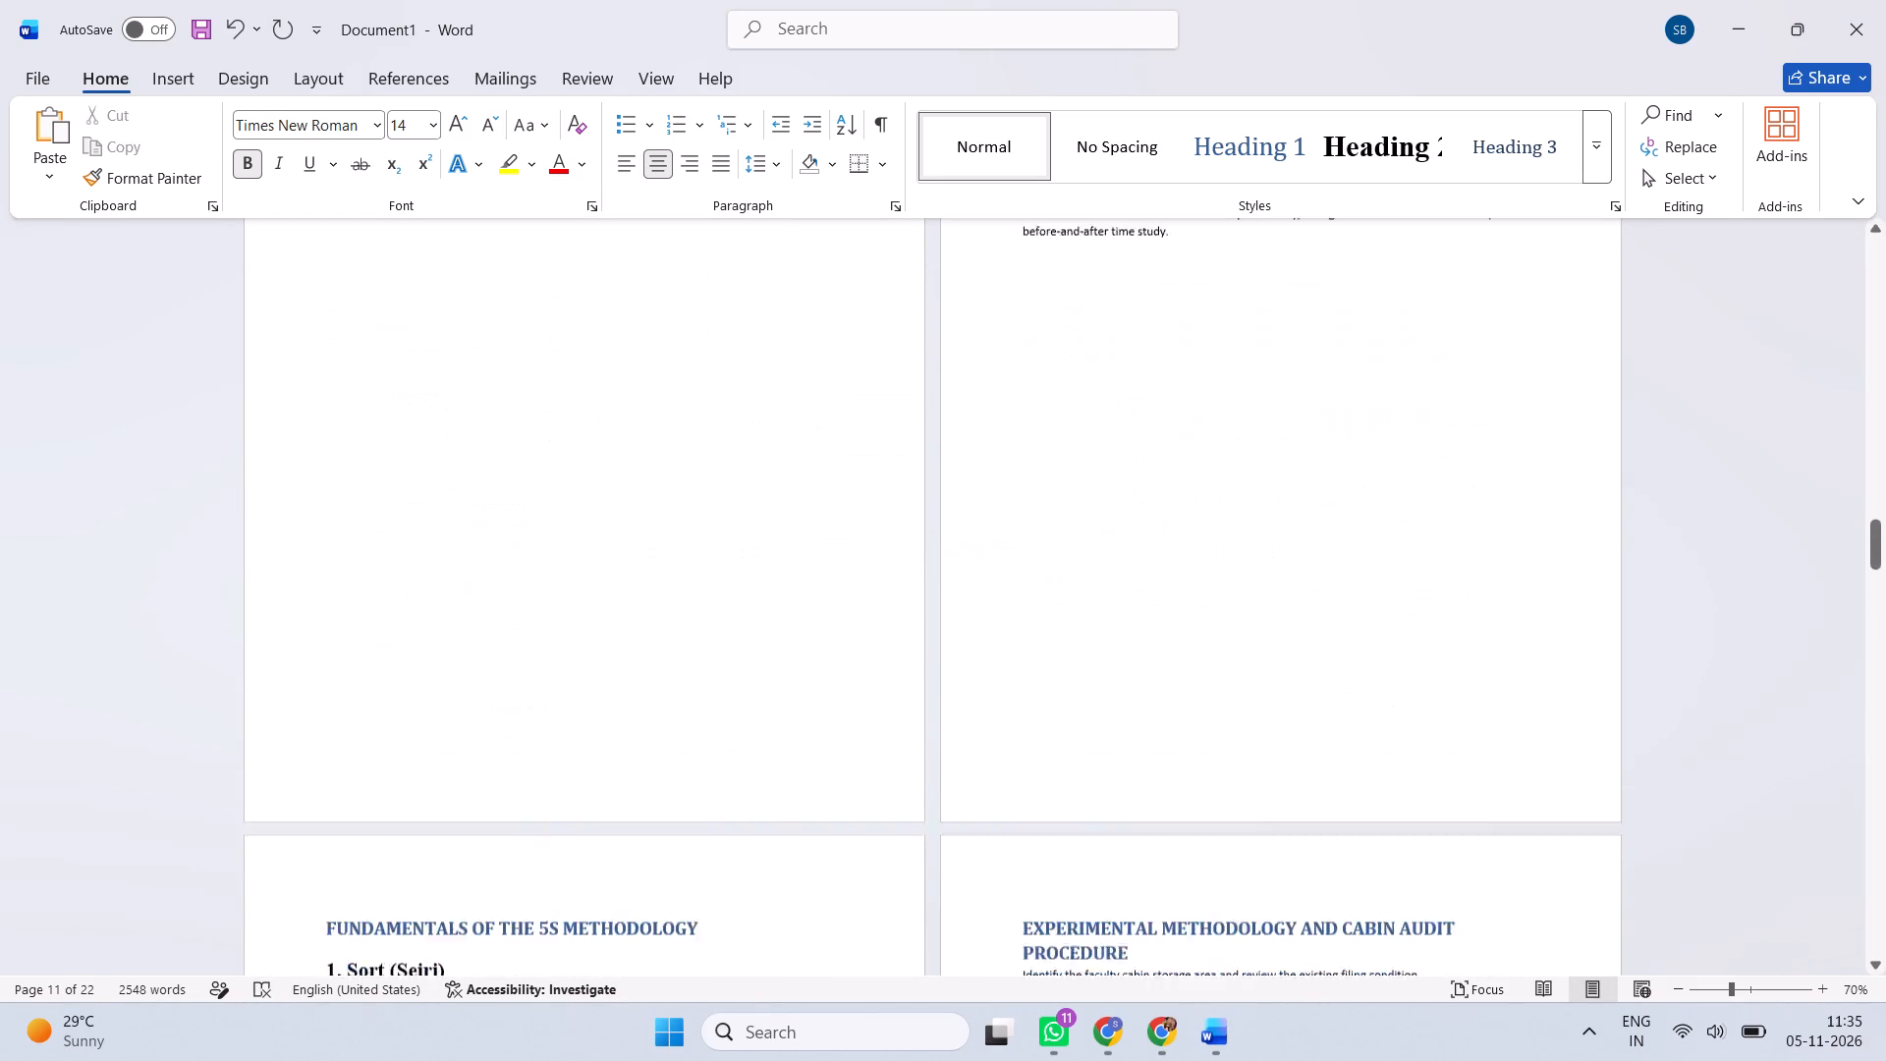
scroll(1161, 631, right, 1)
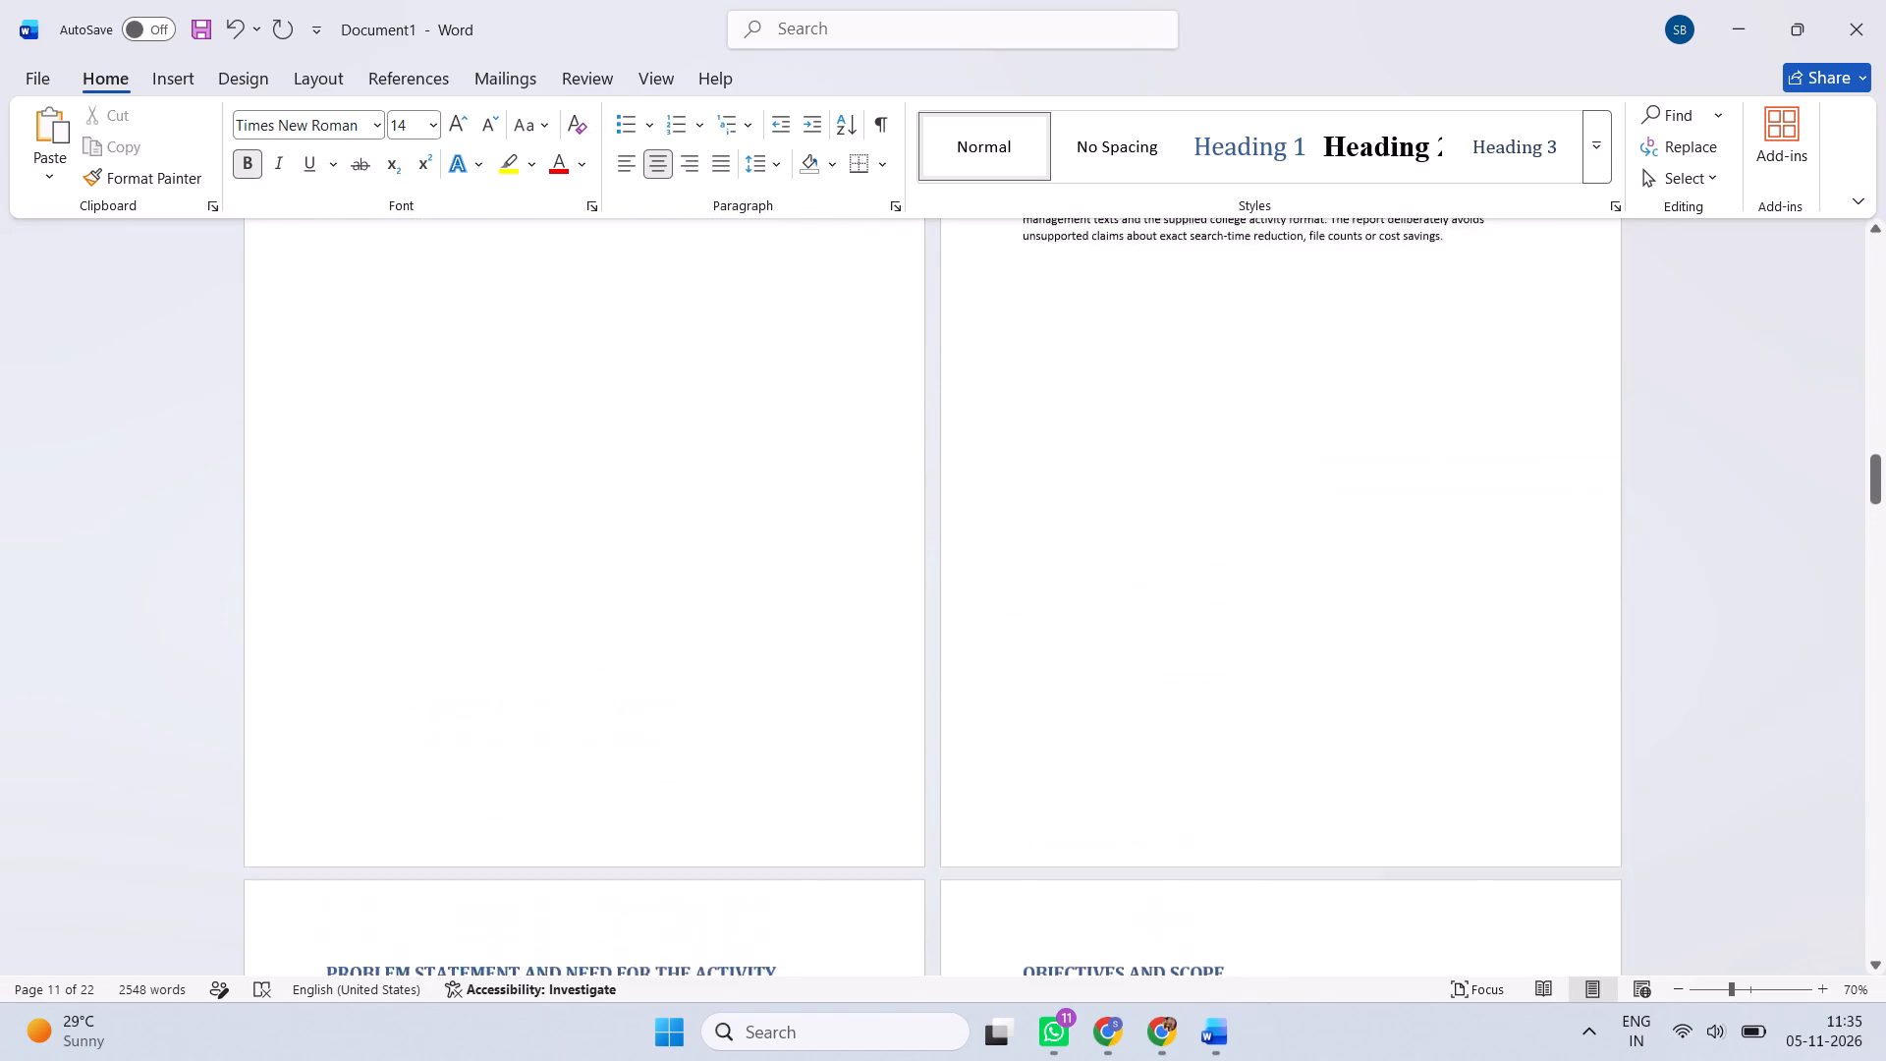
scroll(1161, 631, right, 1)
scroll(1161, 631, up, 1)
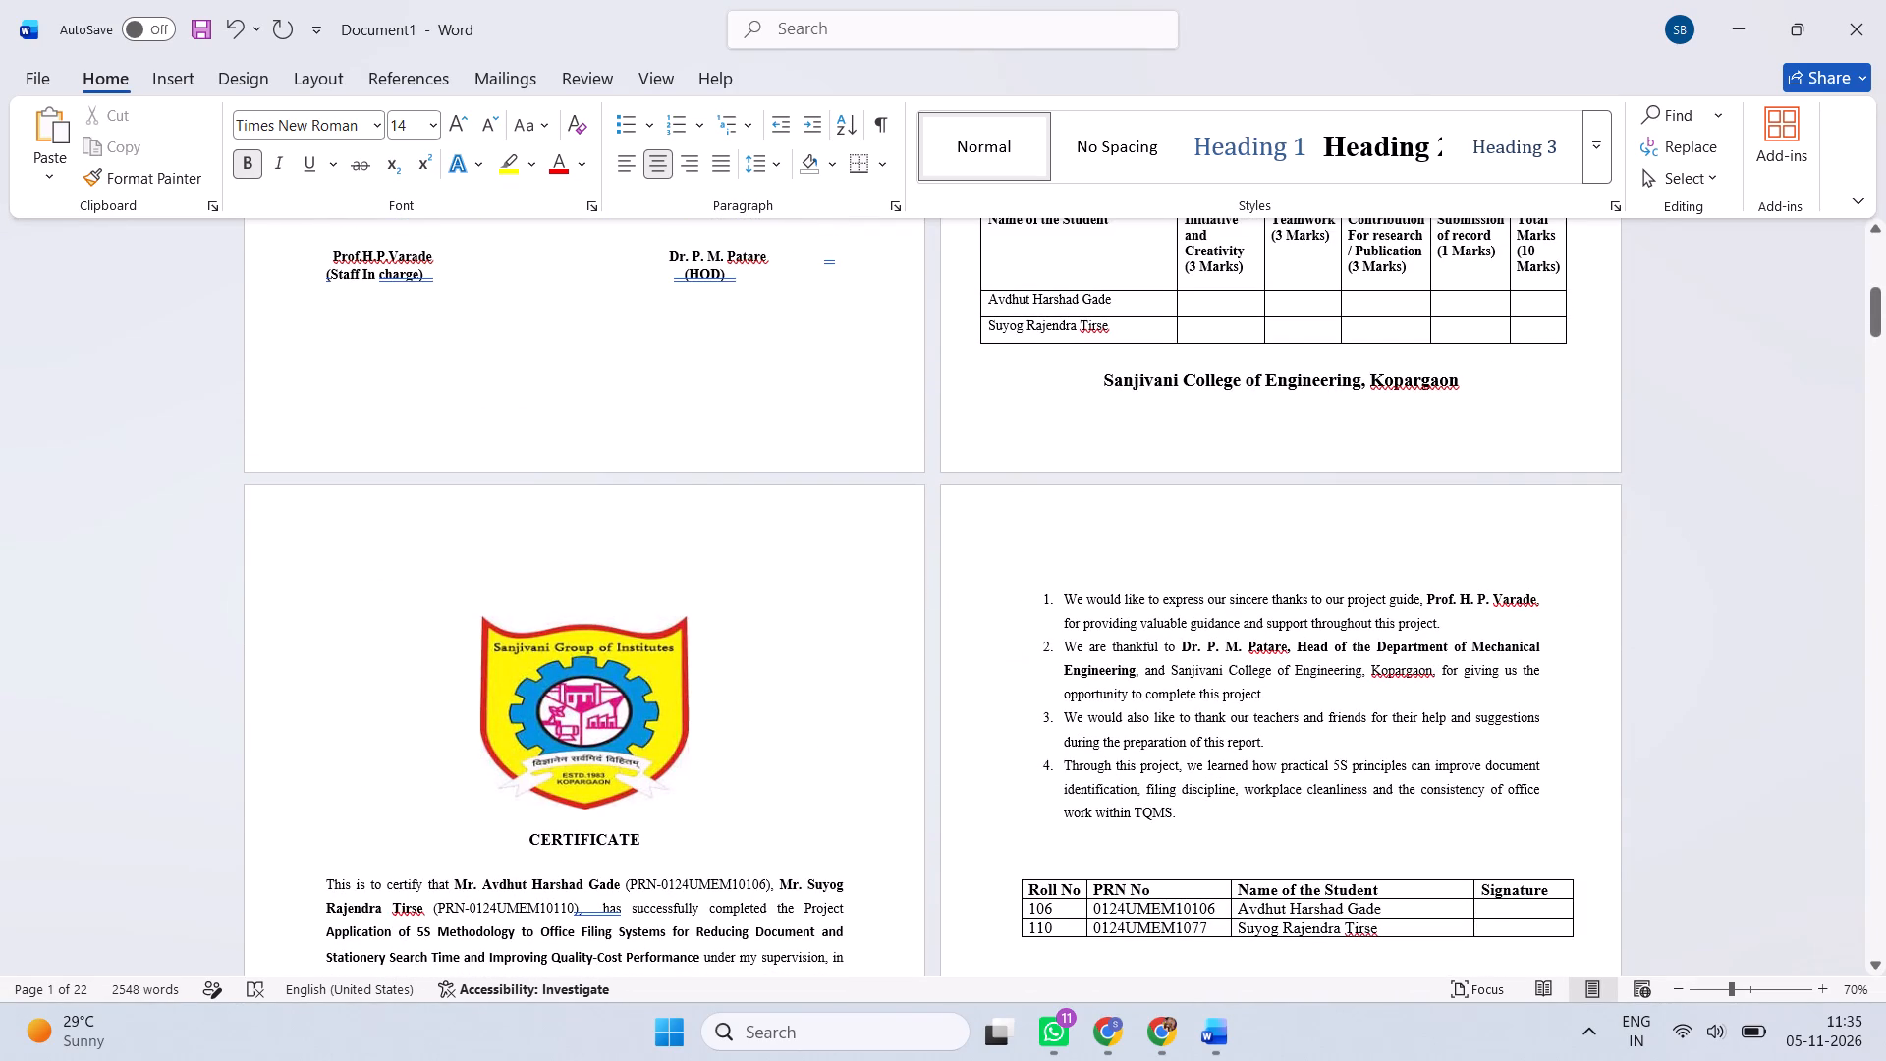
scroll(1161, 631, down, 1)
scroll(1161, 631, up, 1)
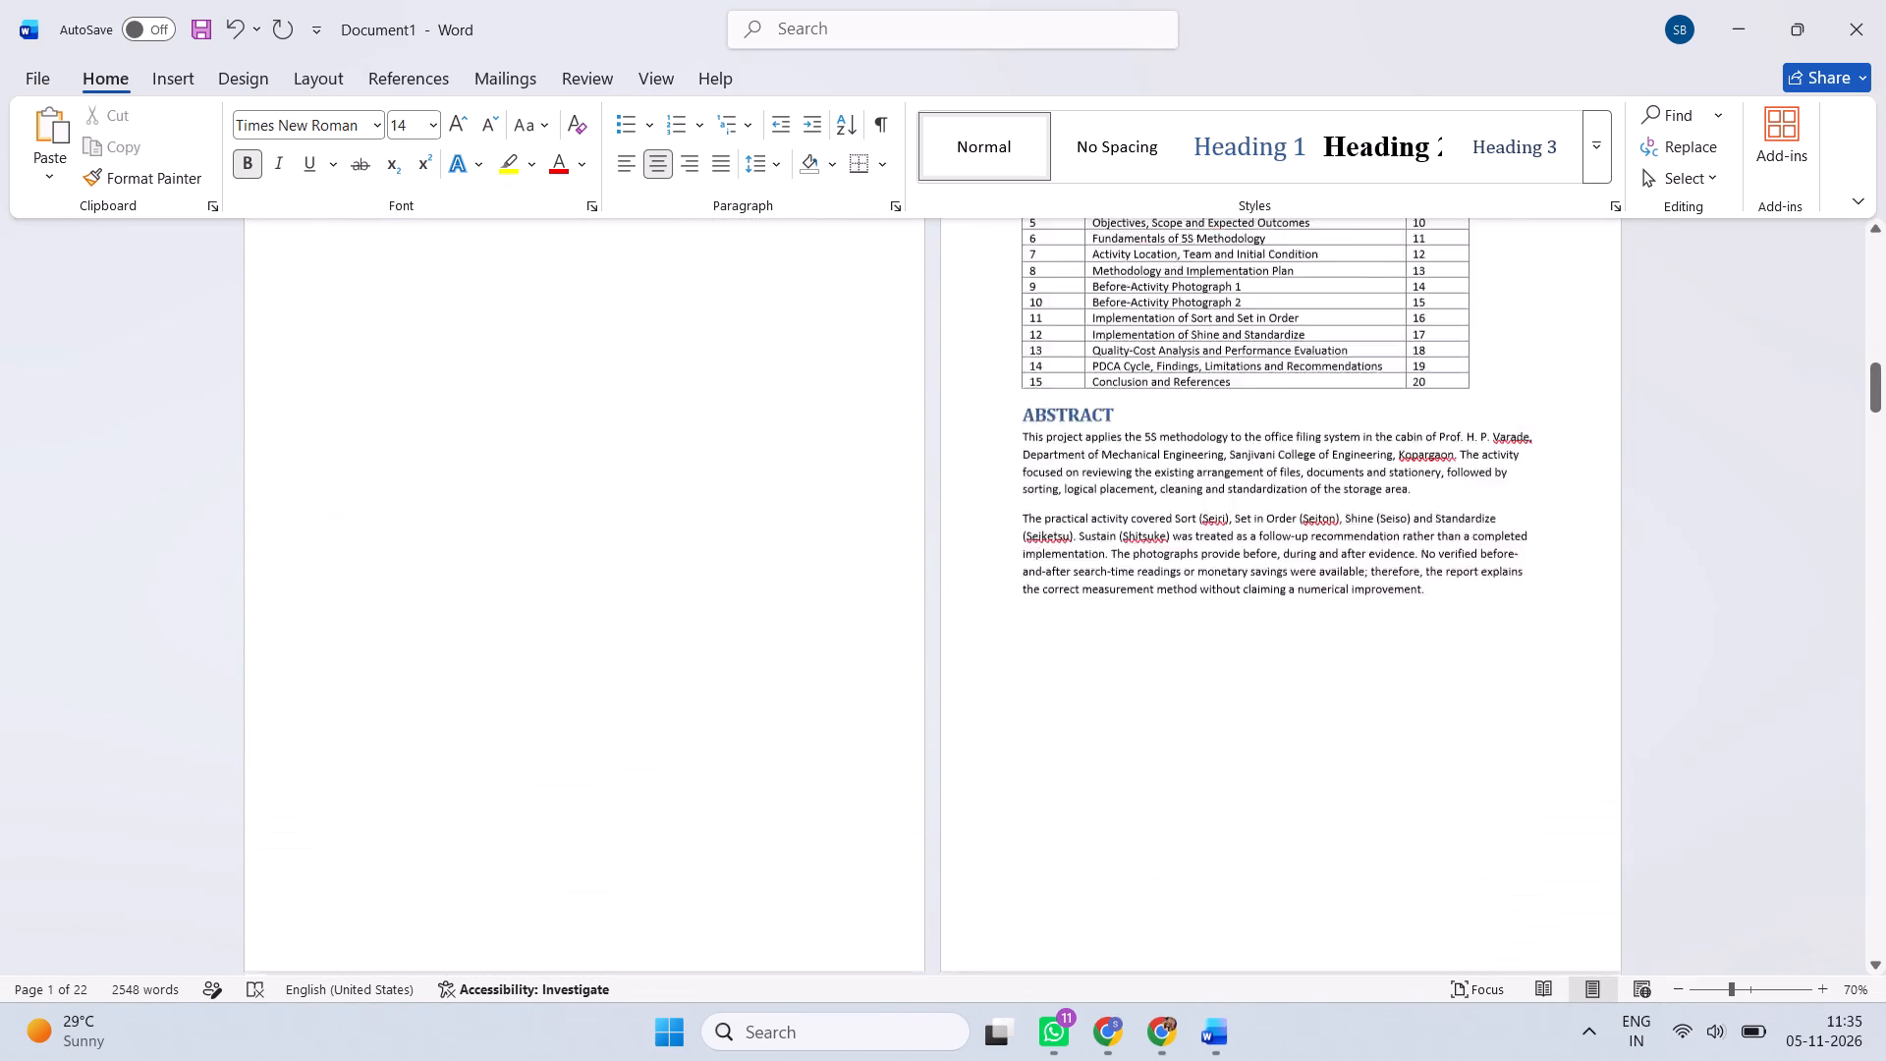
scroll(1161, 631, up, 2)
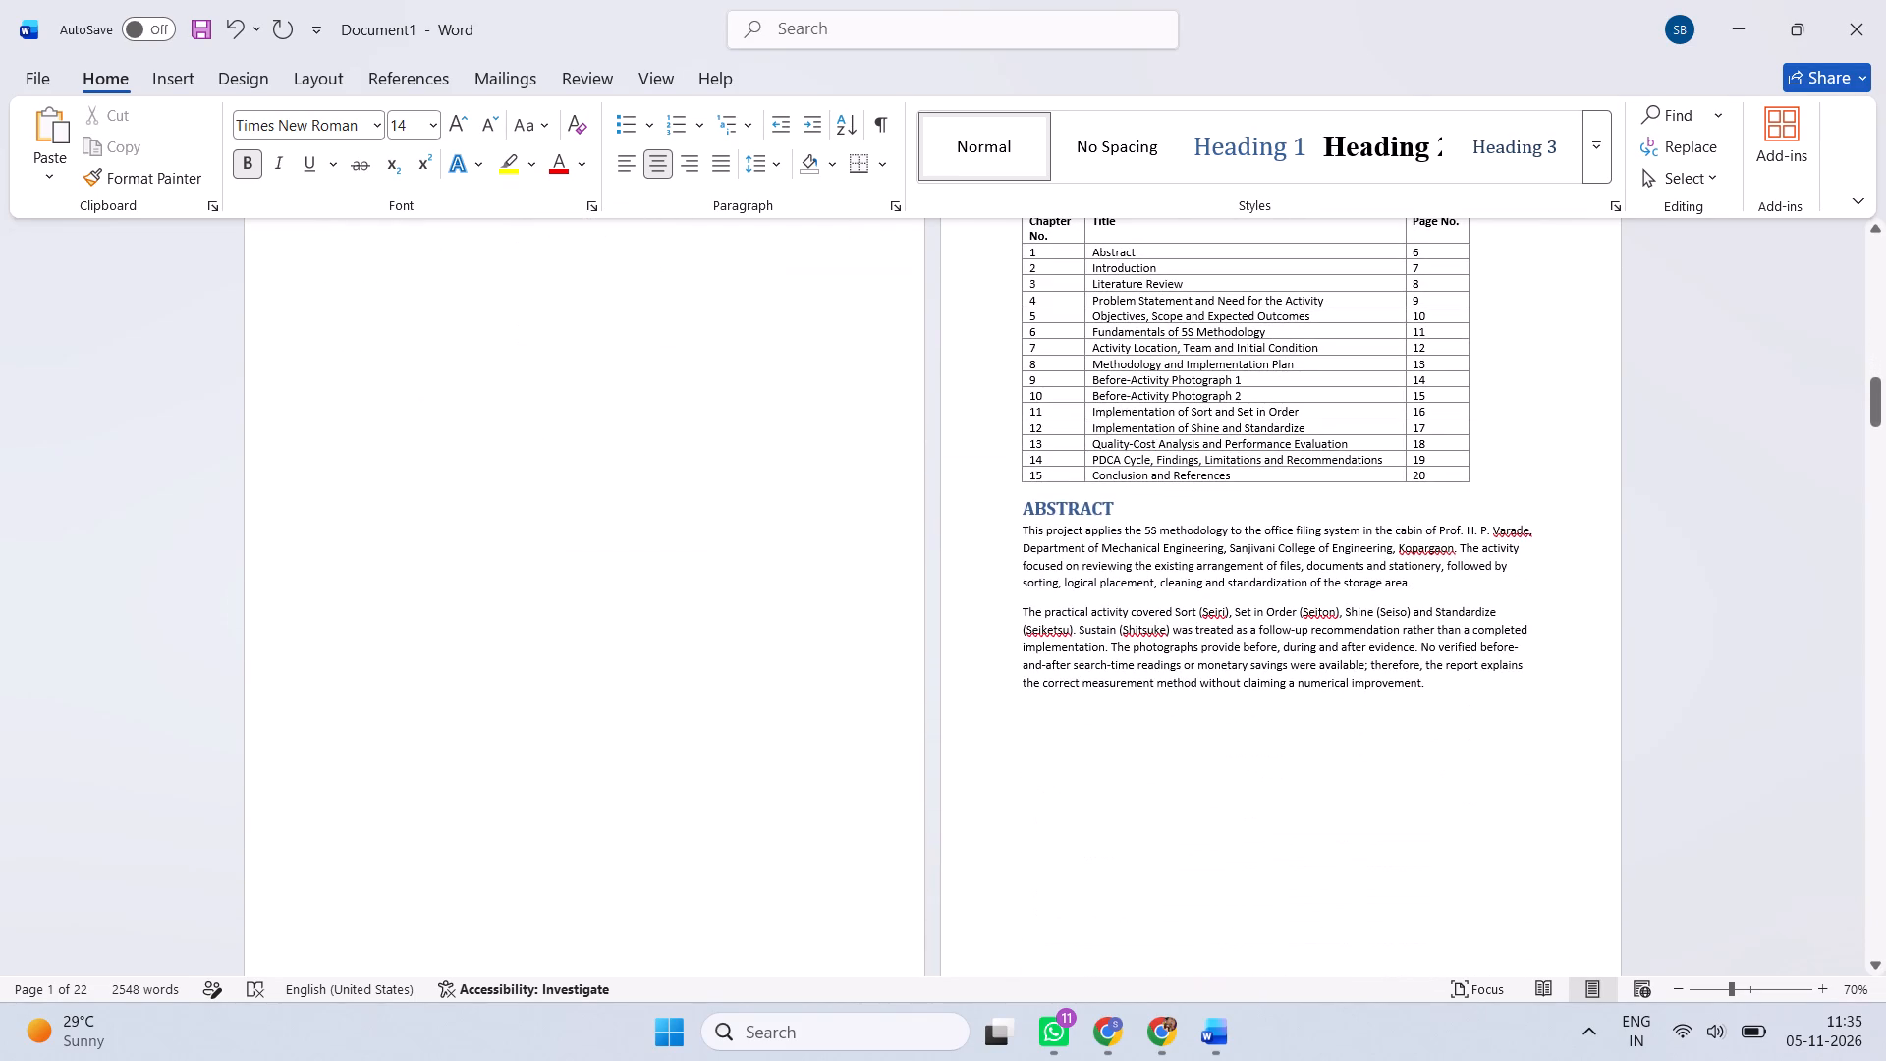
scroll(1273, 577, up, 1)
scroll(1273, 577, right, 1)
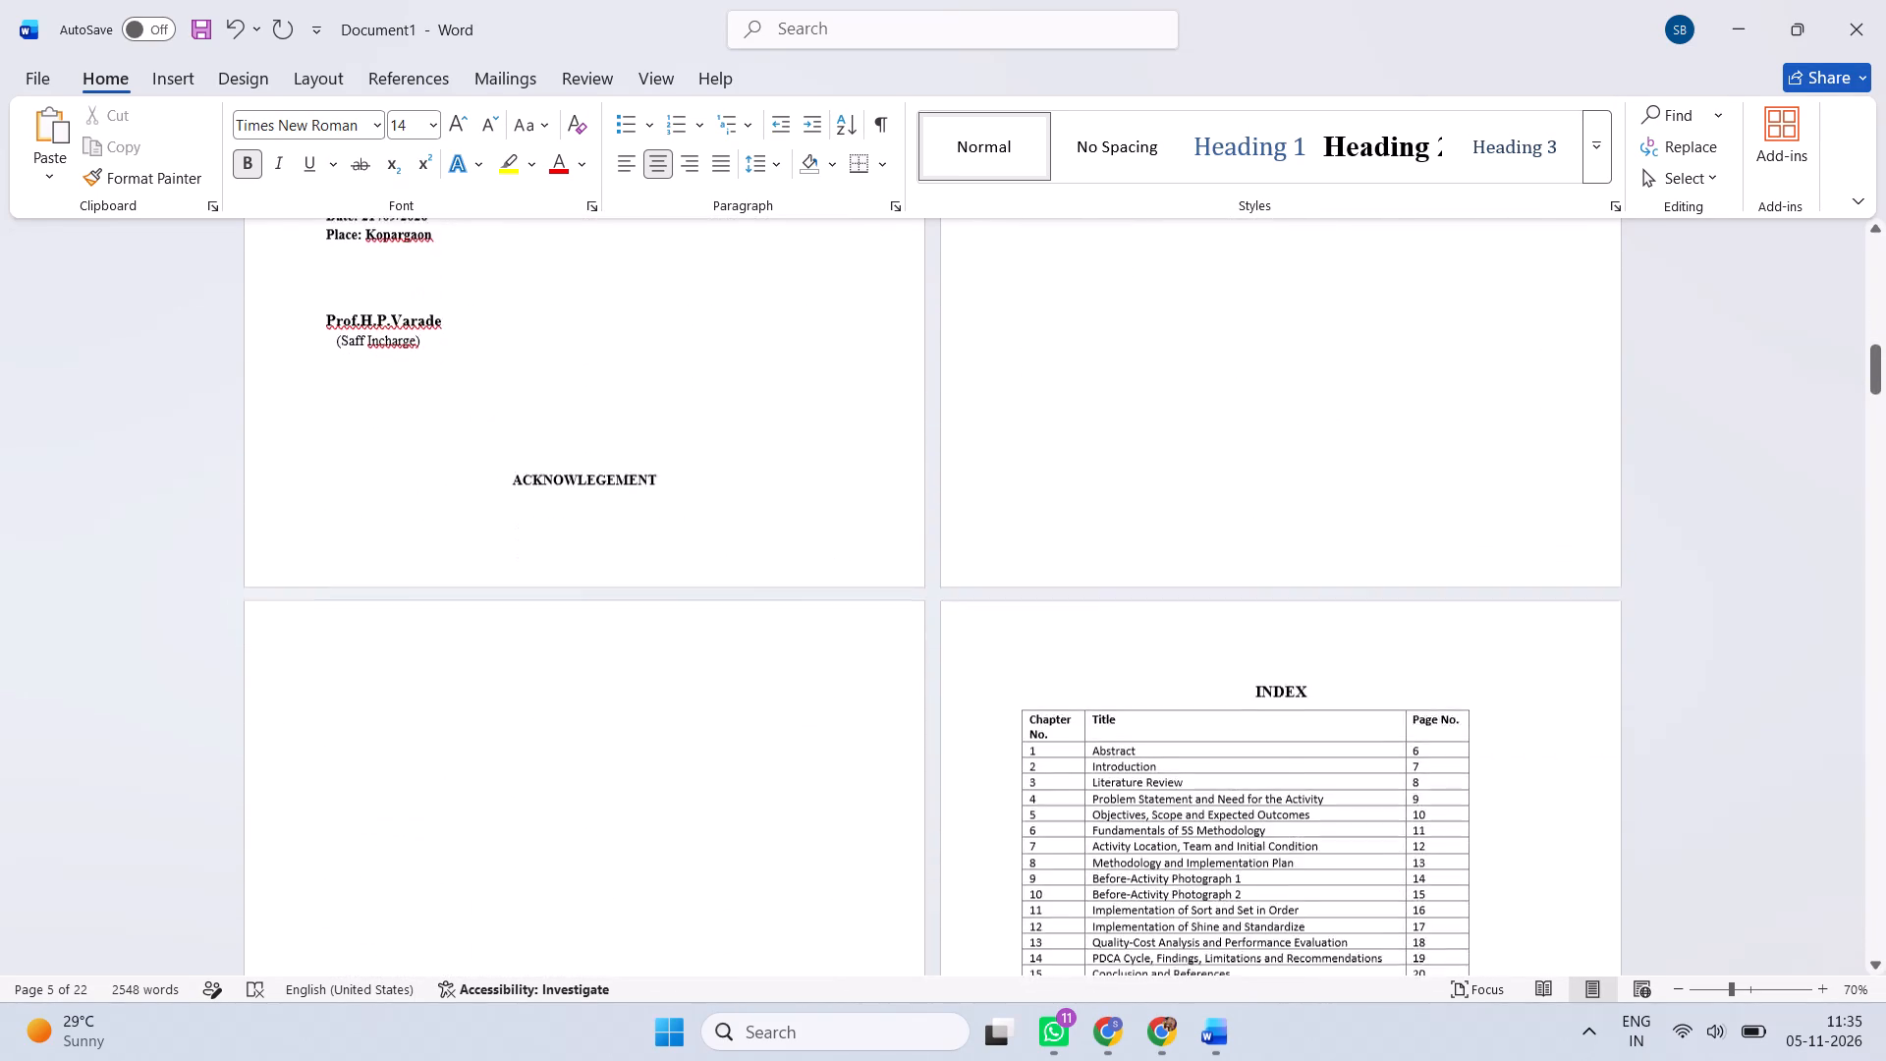
scroll(1273, 577, right, 1)
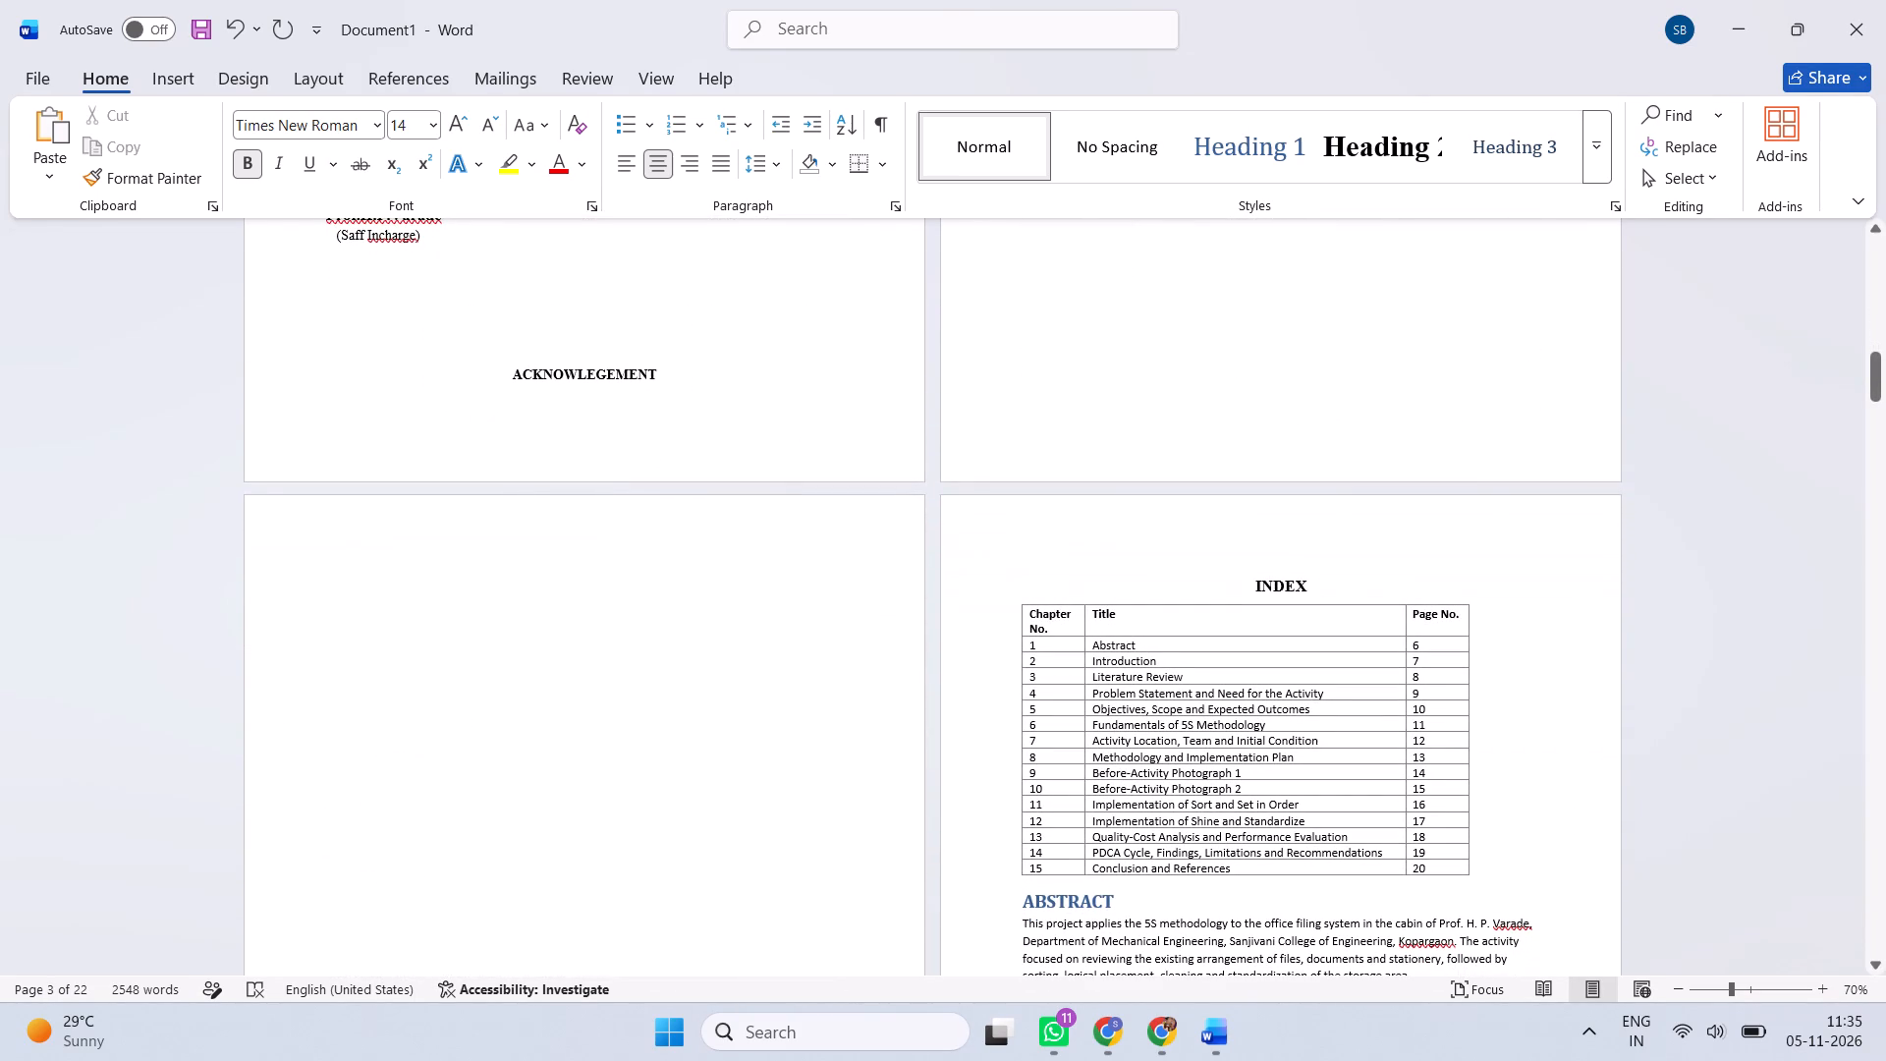
scroll(405, 998, down, 1)
Remove the blank page before the INDEX heading by deleting the breaks directly above it.
click(1196, 561)
key(BackSpace)
key(BackSpace)
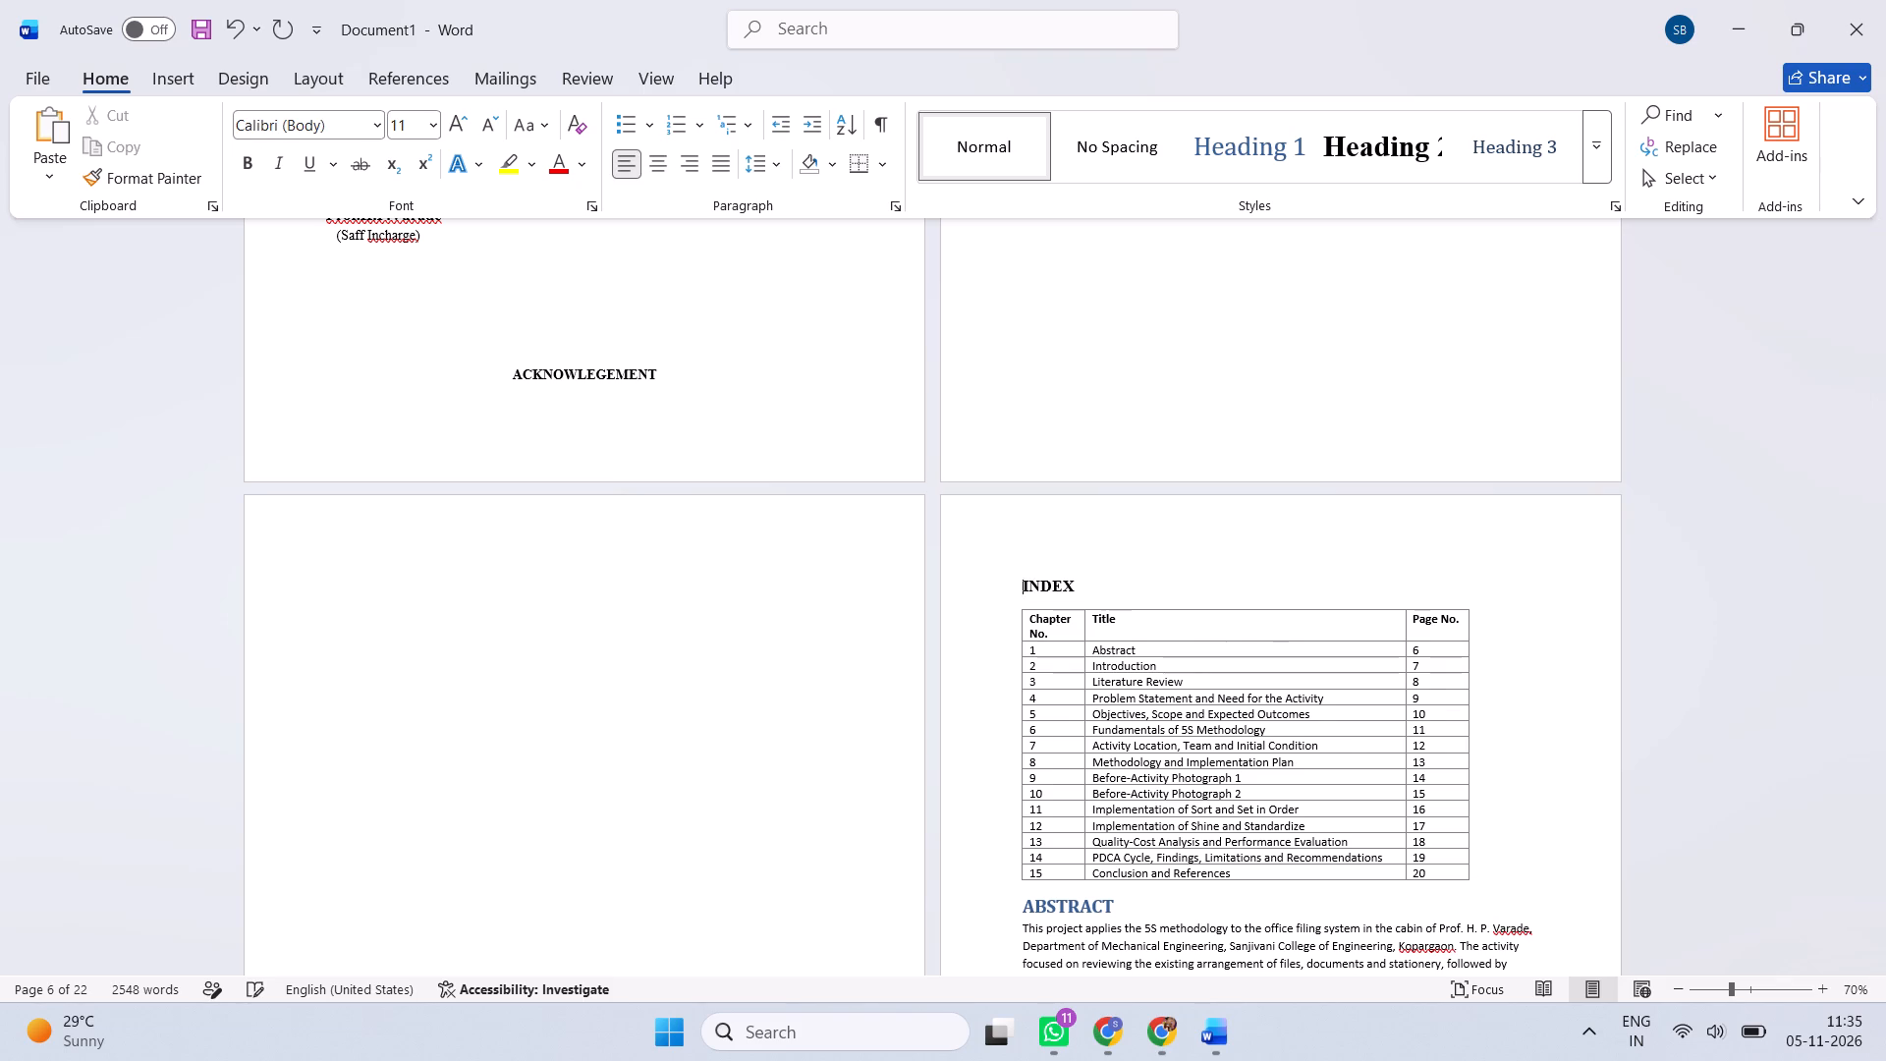
key(BackSpace)
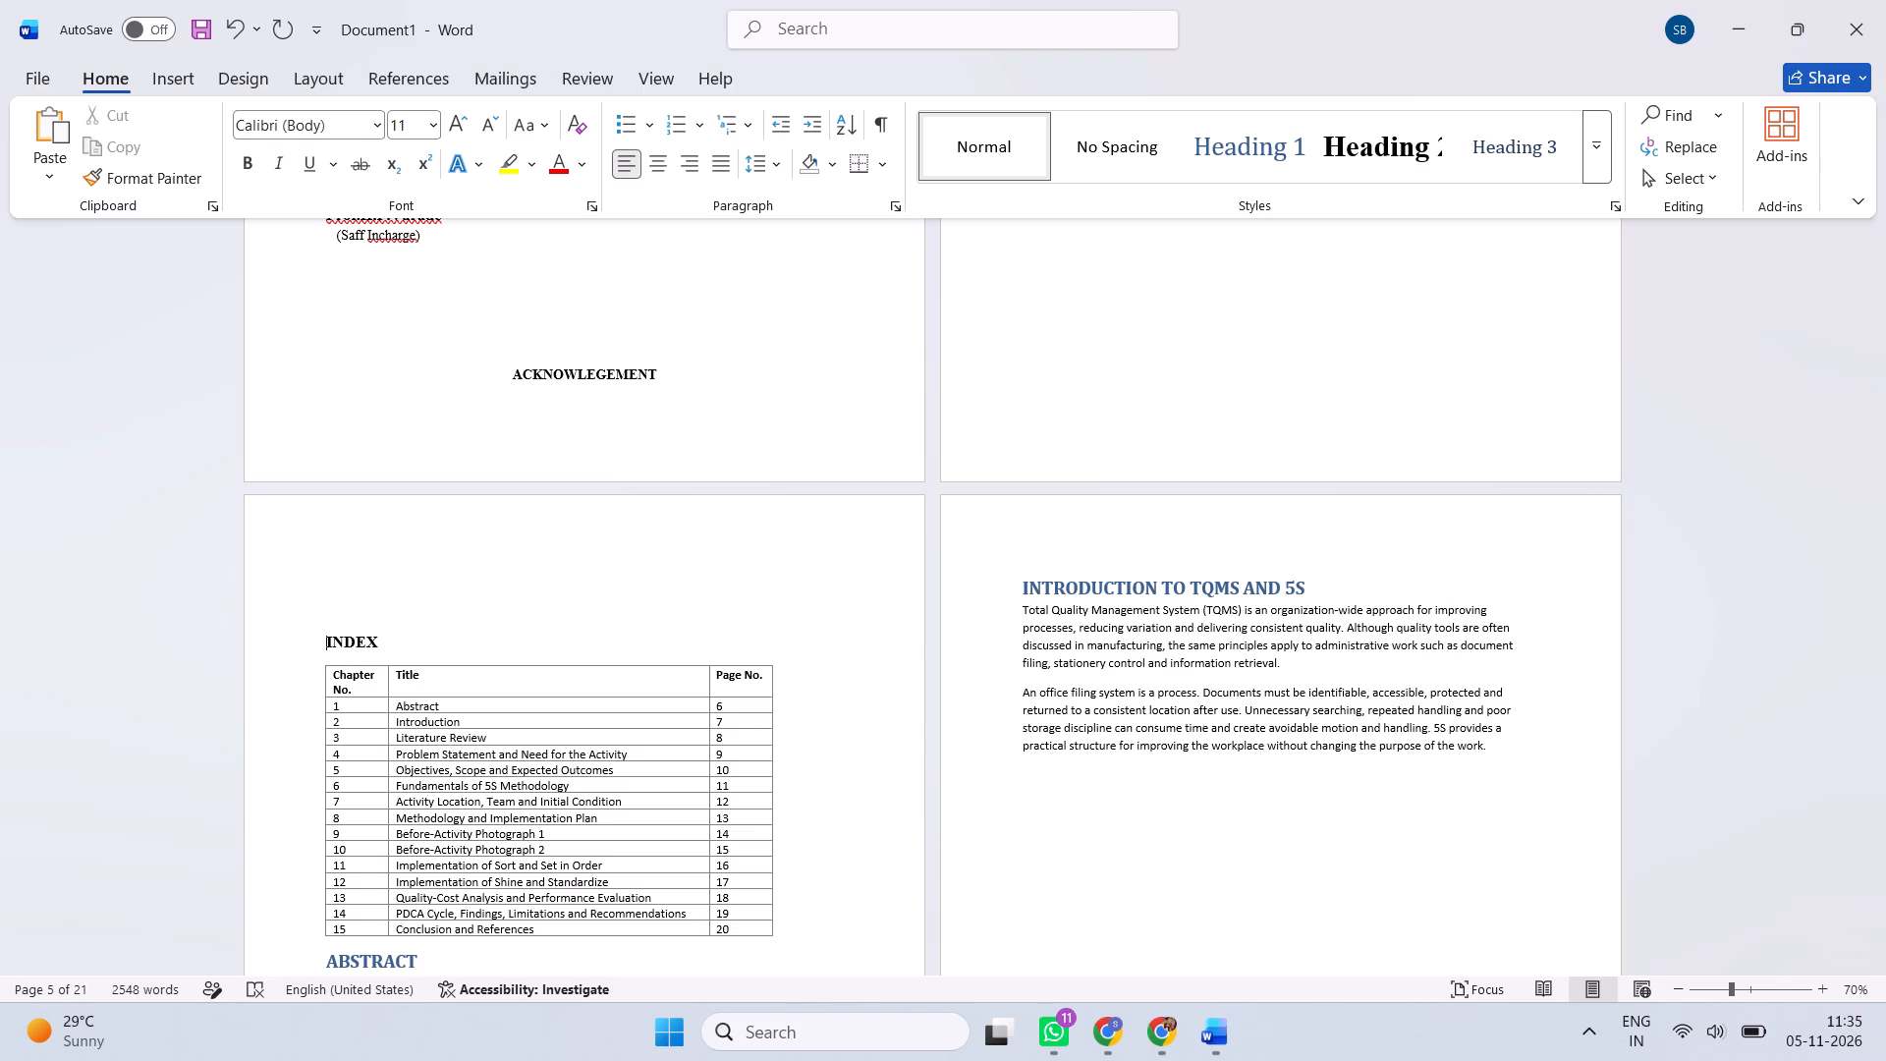
Center the INDEX heading above its table.
scroll(1196, 561, right, 1)
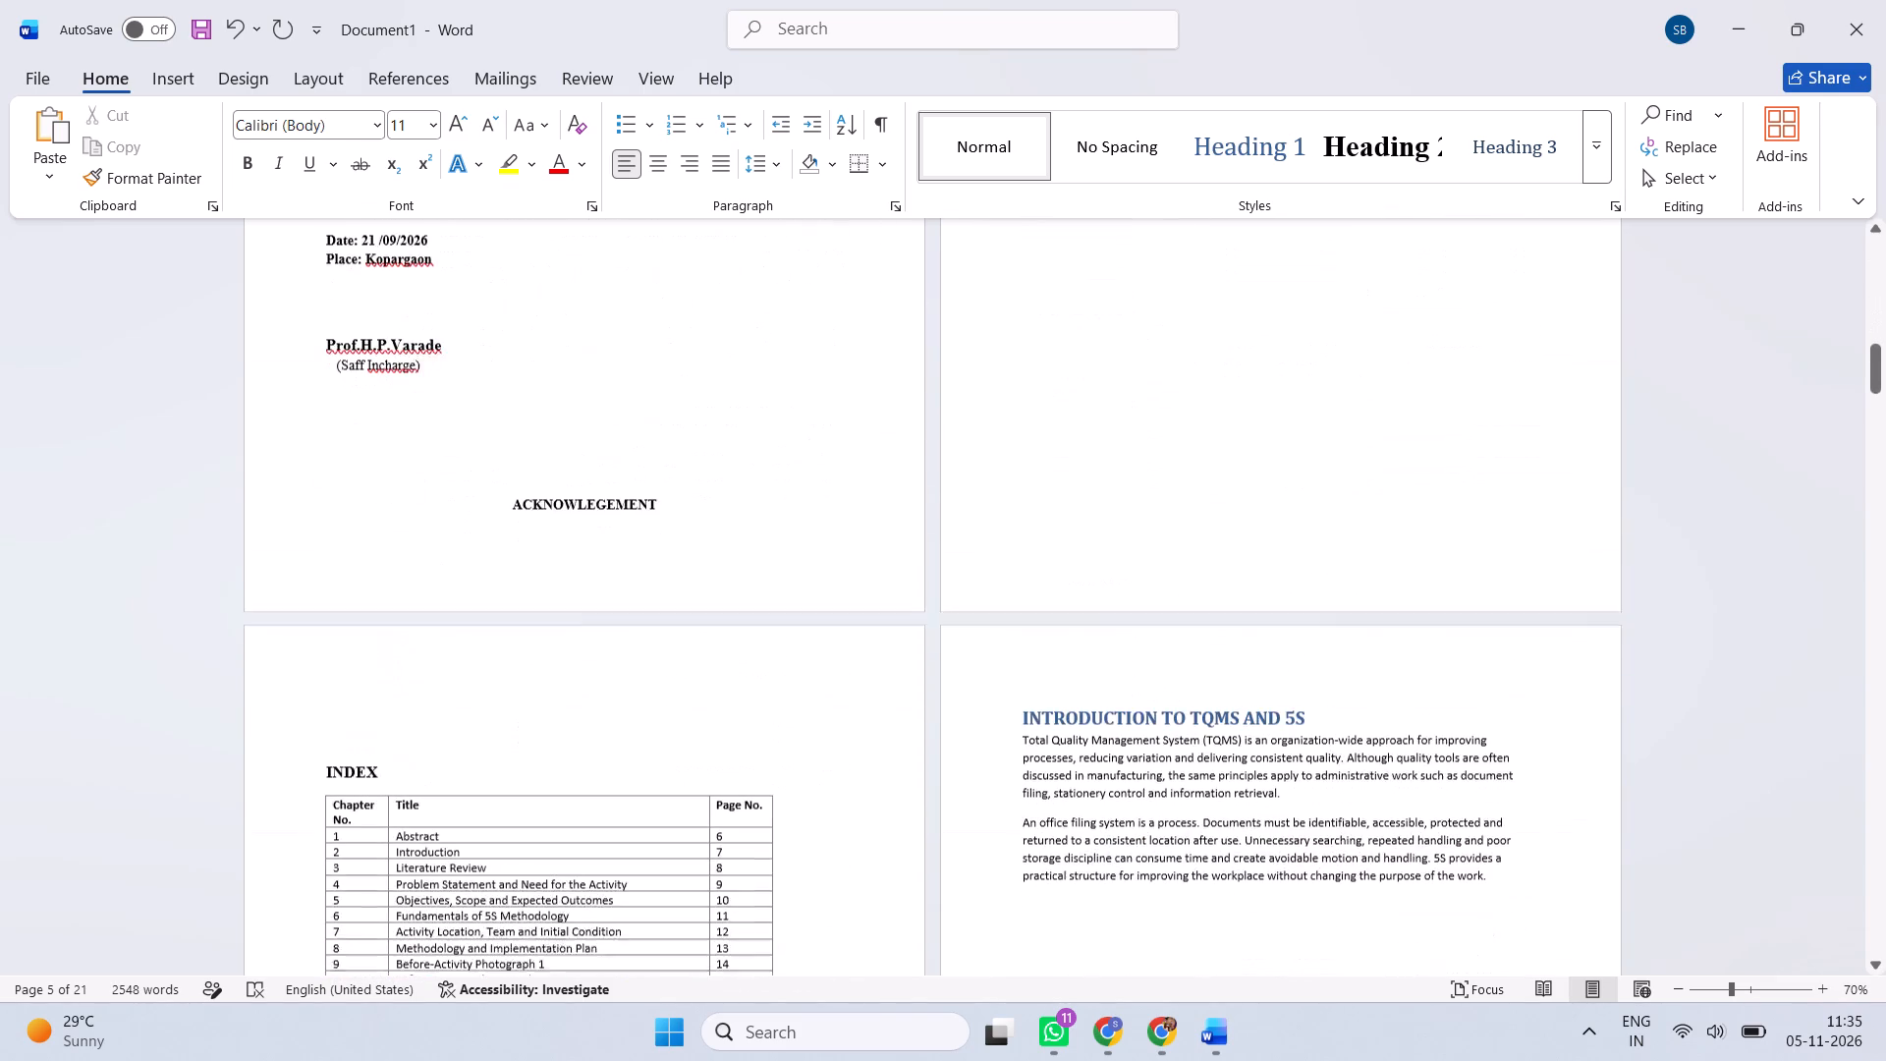
scroll(1196, 561, right, 1)
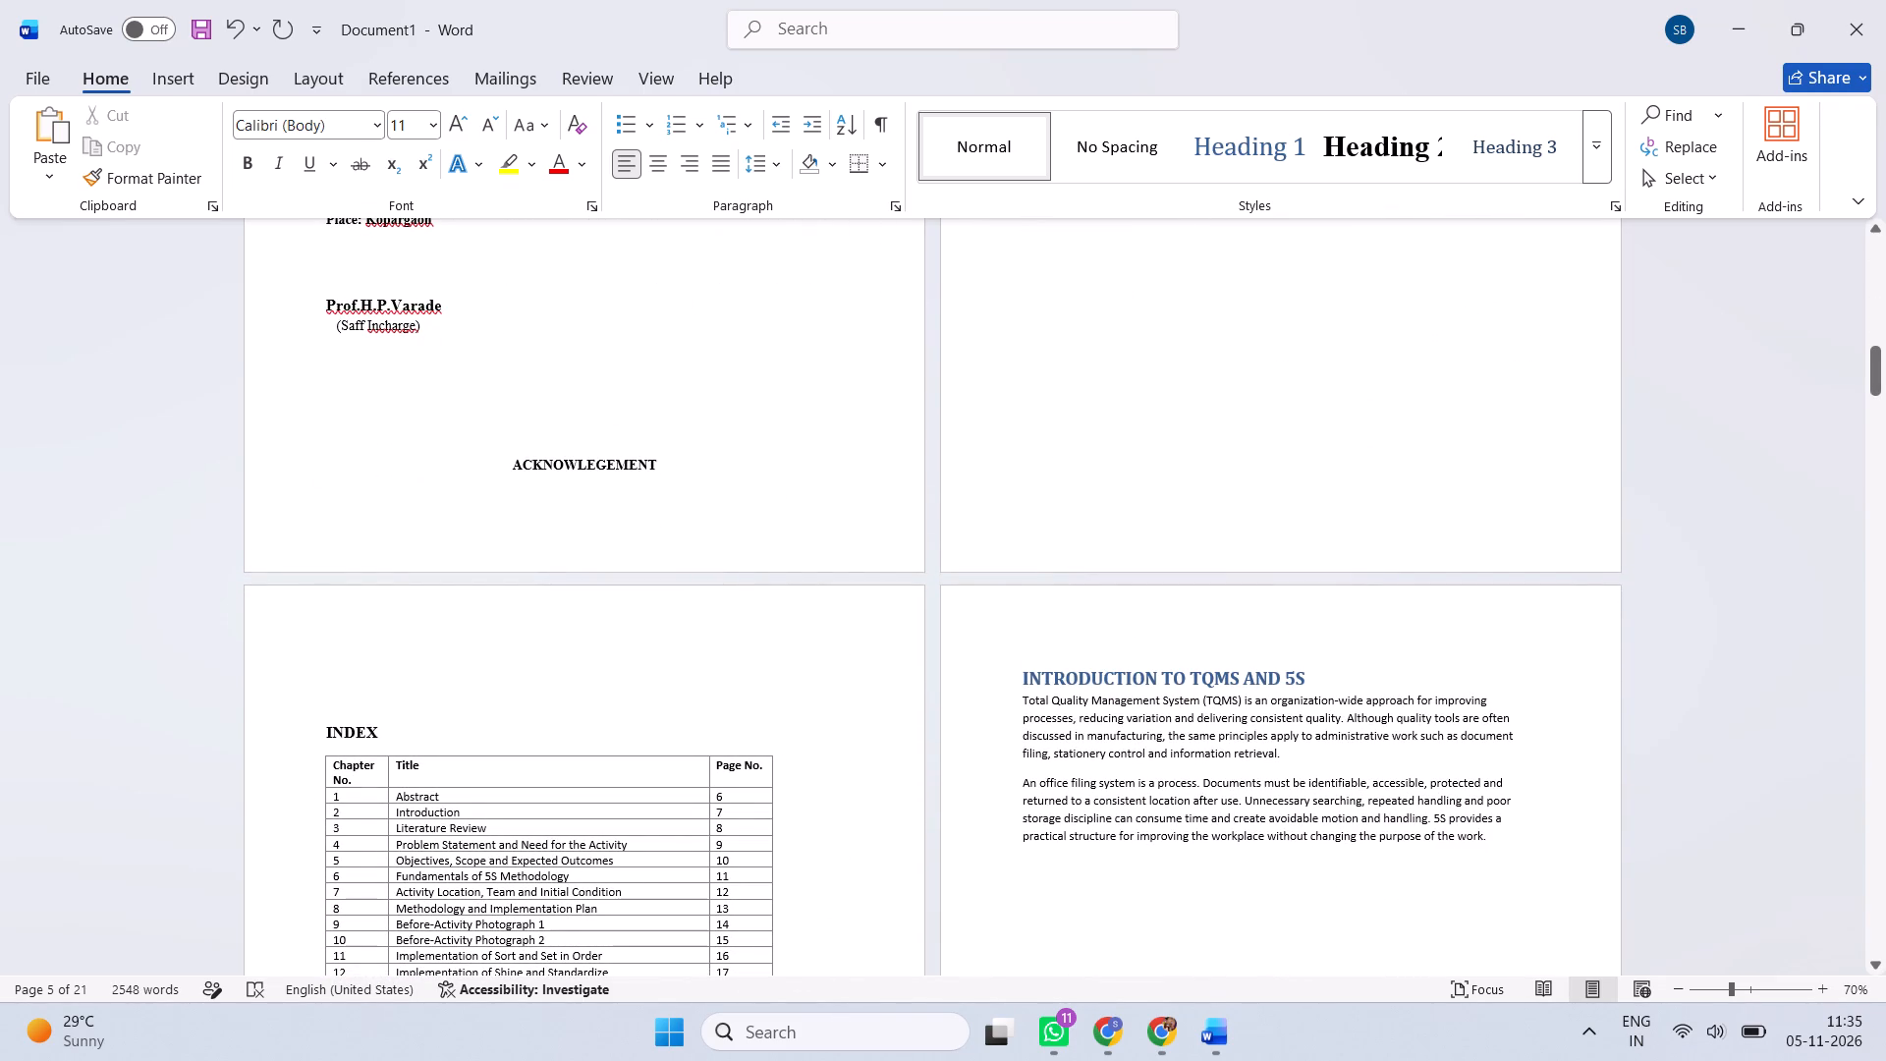
drag(423, 720, 314, 740)
drag(314, 740, 459, 735)
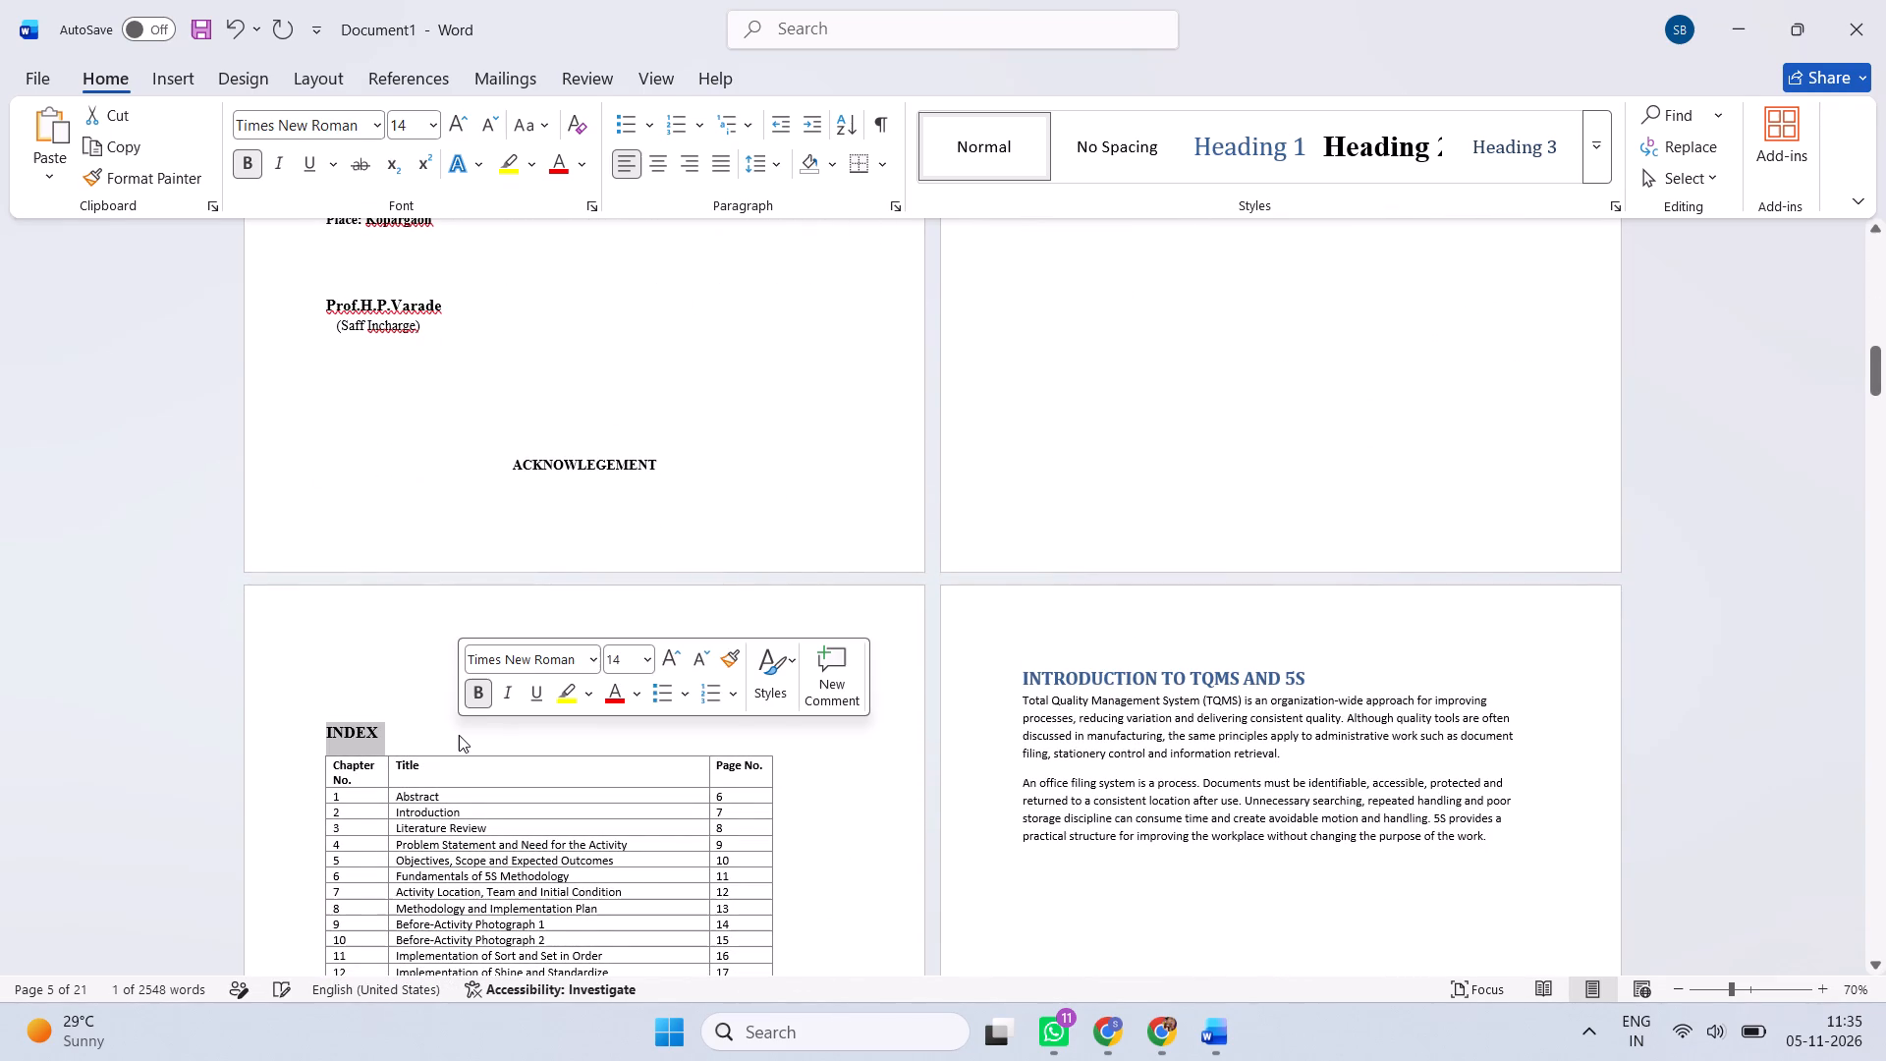
click(646, 159)
click(728, 681)
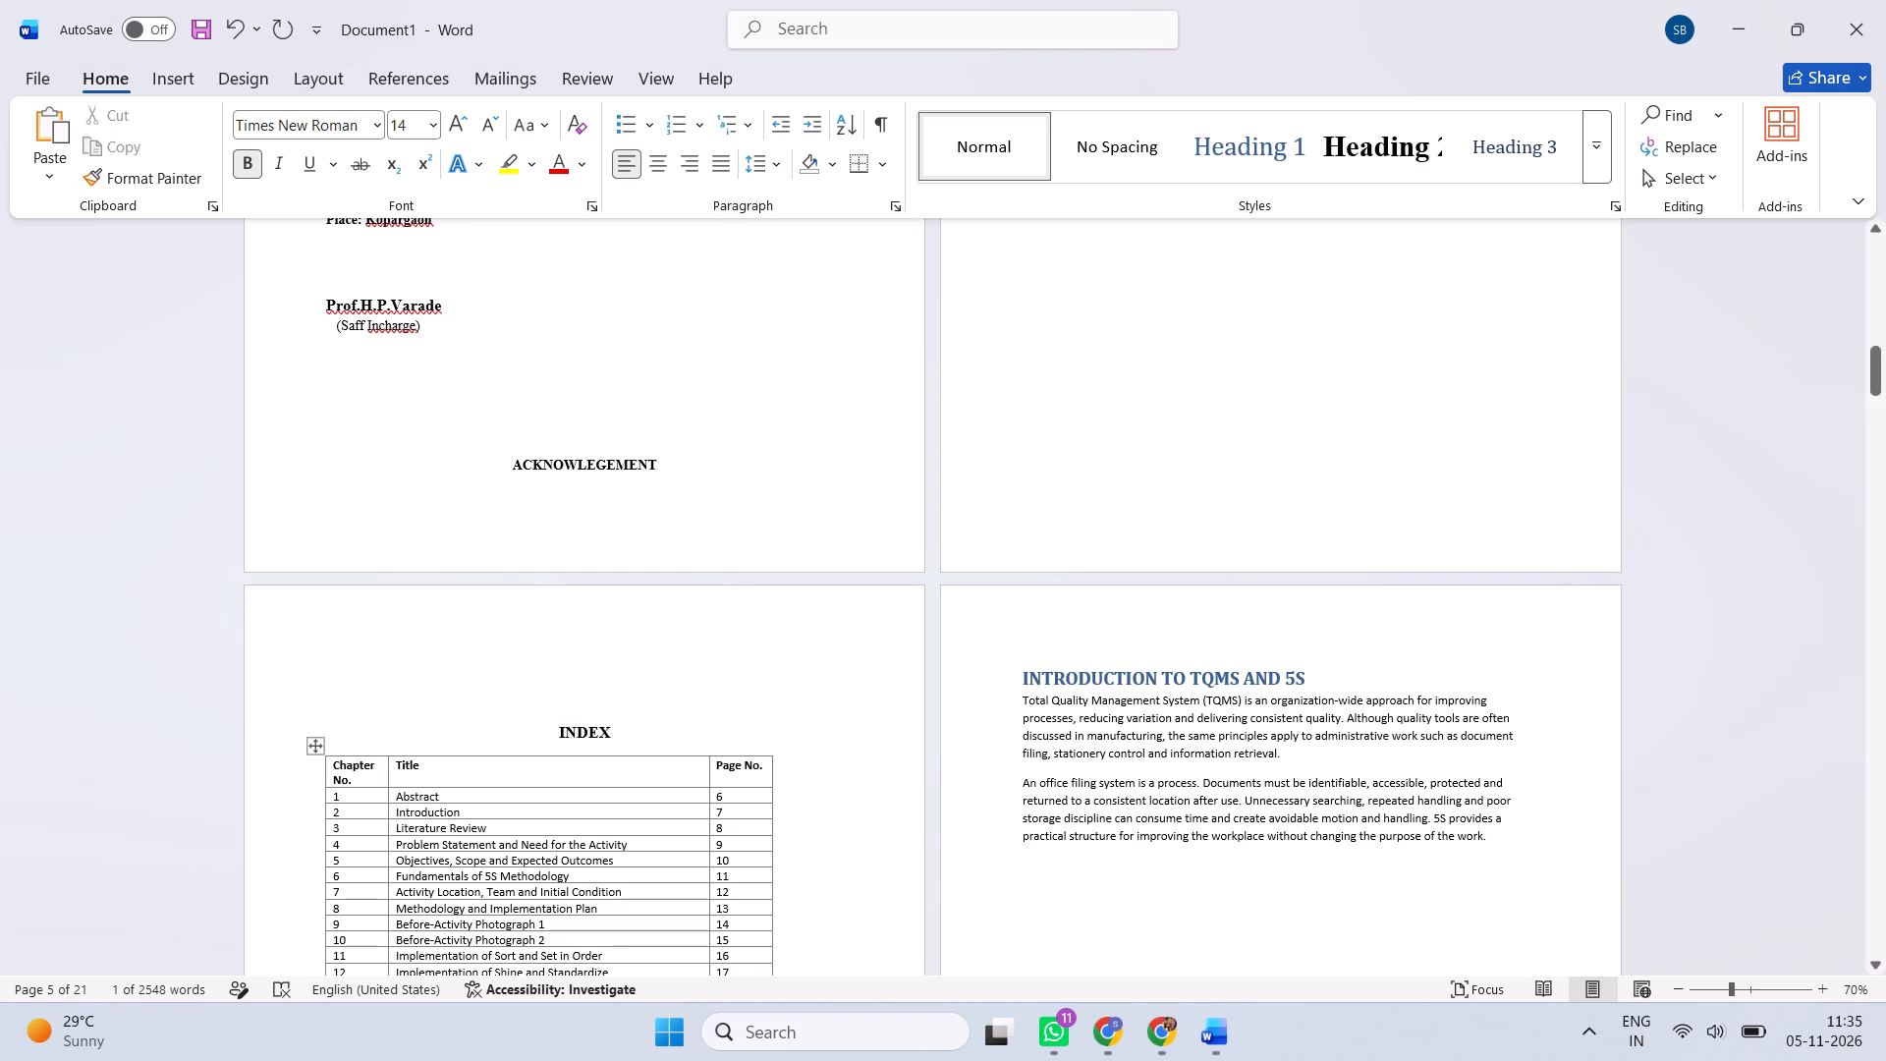
Center the whole index table horizontally on its page.
click(317, 744)
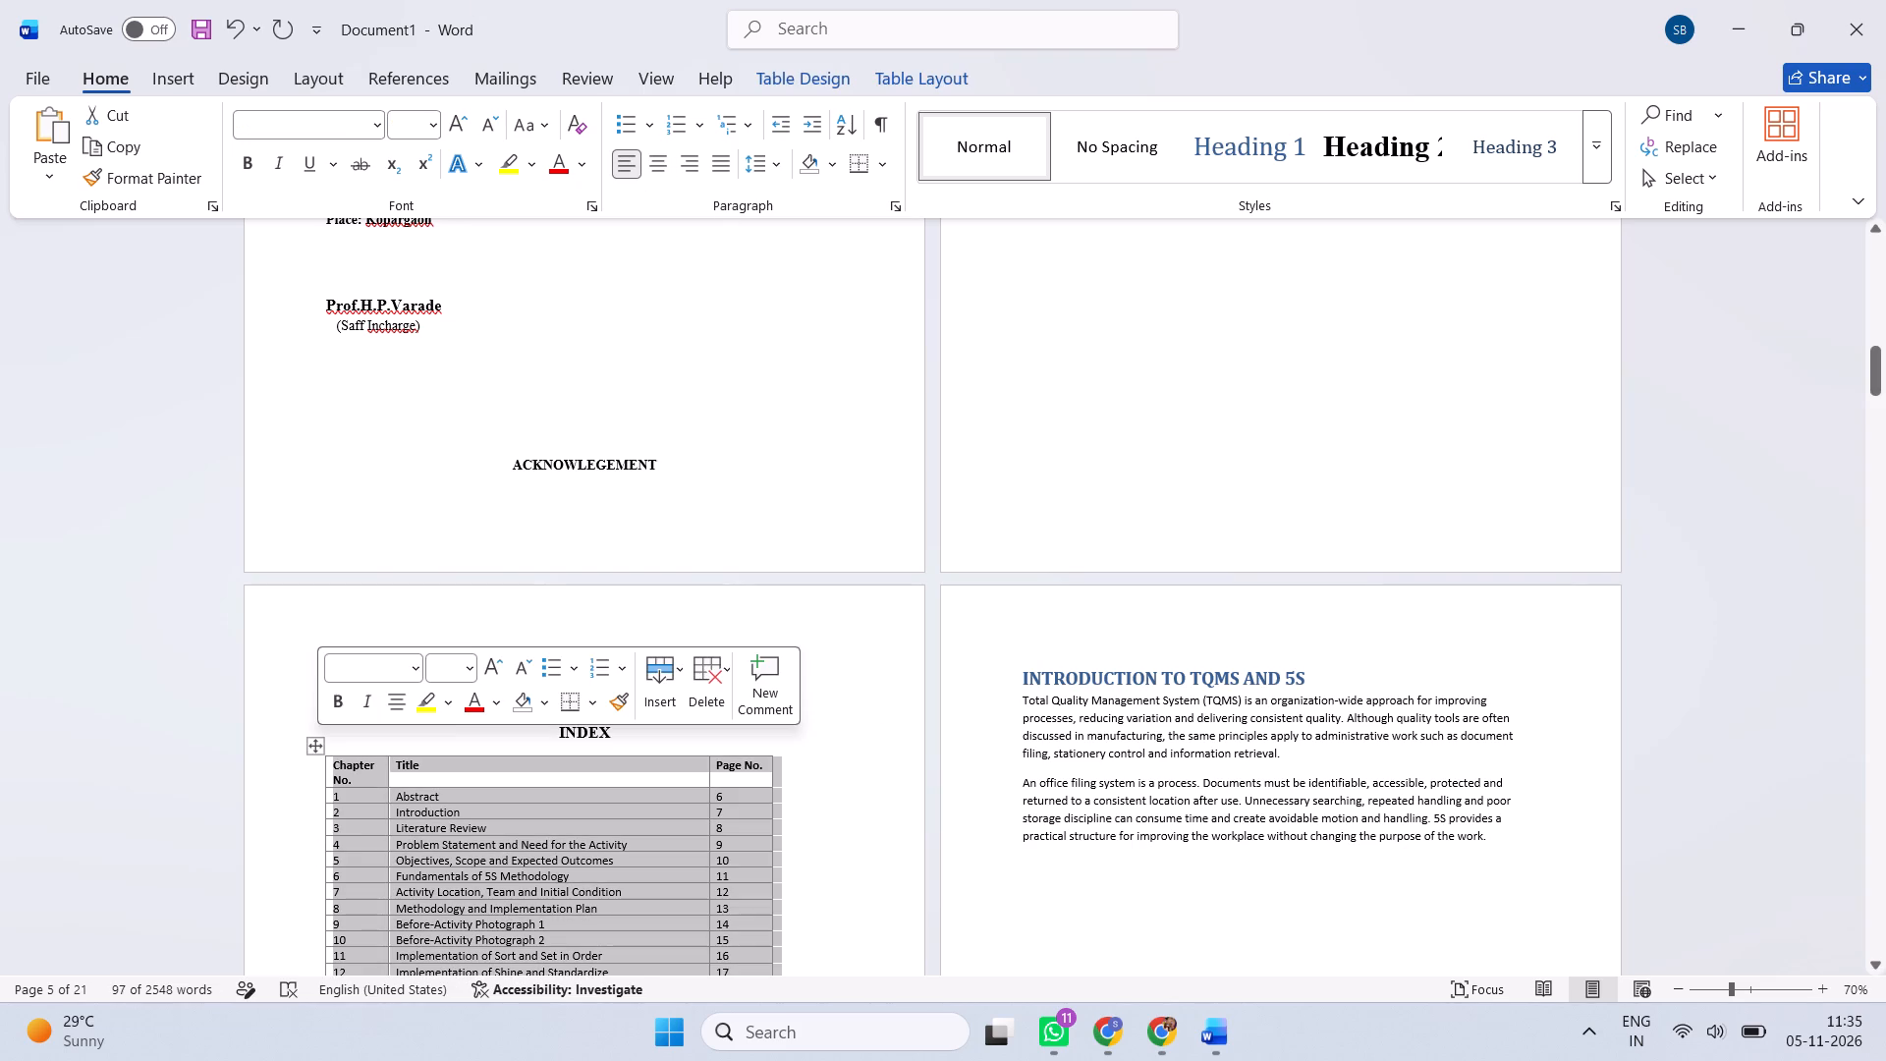
click(667, 178)
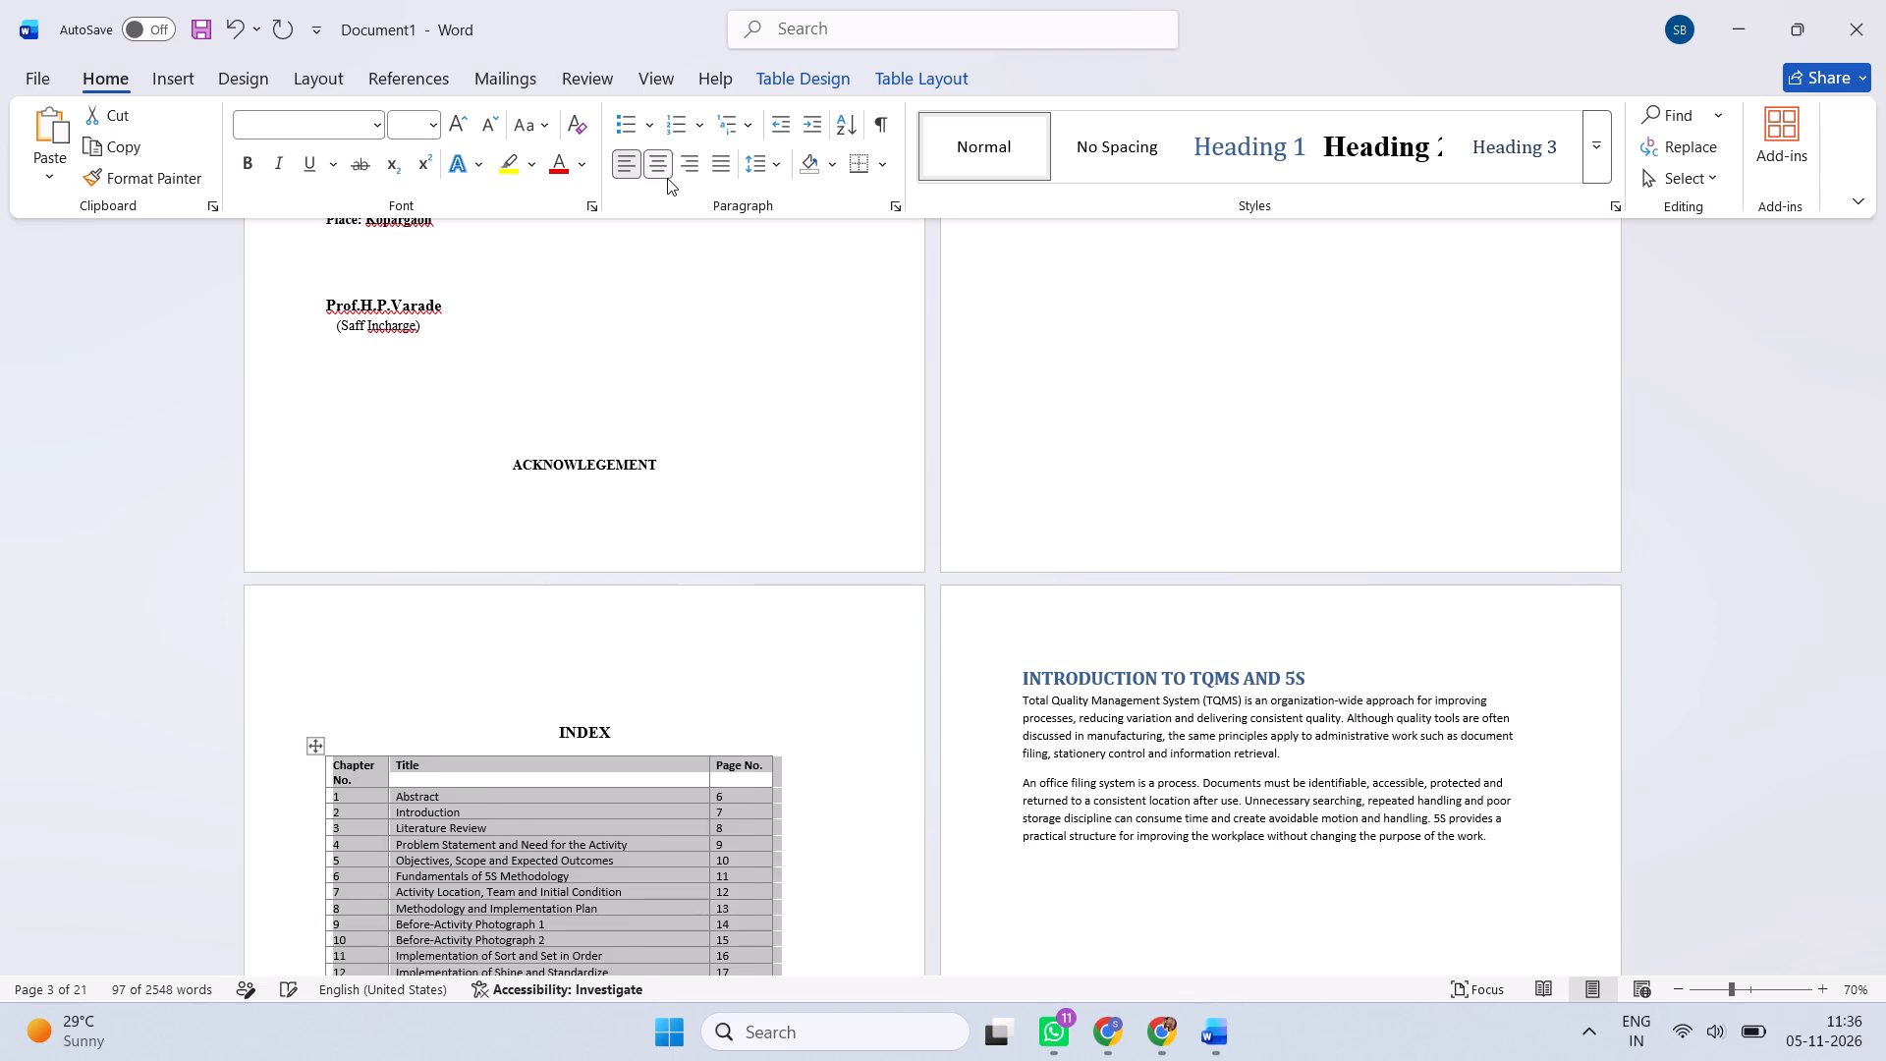
click(699, 627)
Widen the index table so it spans roughly the full text width of the page.
scroll(699, 627, down, 1)
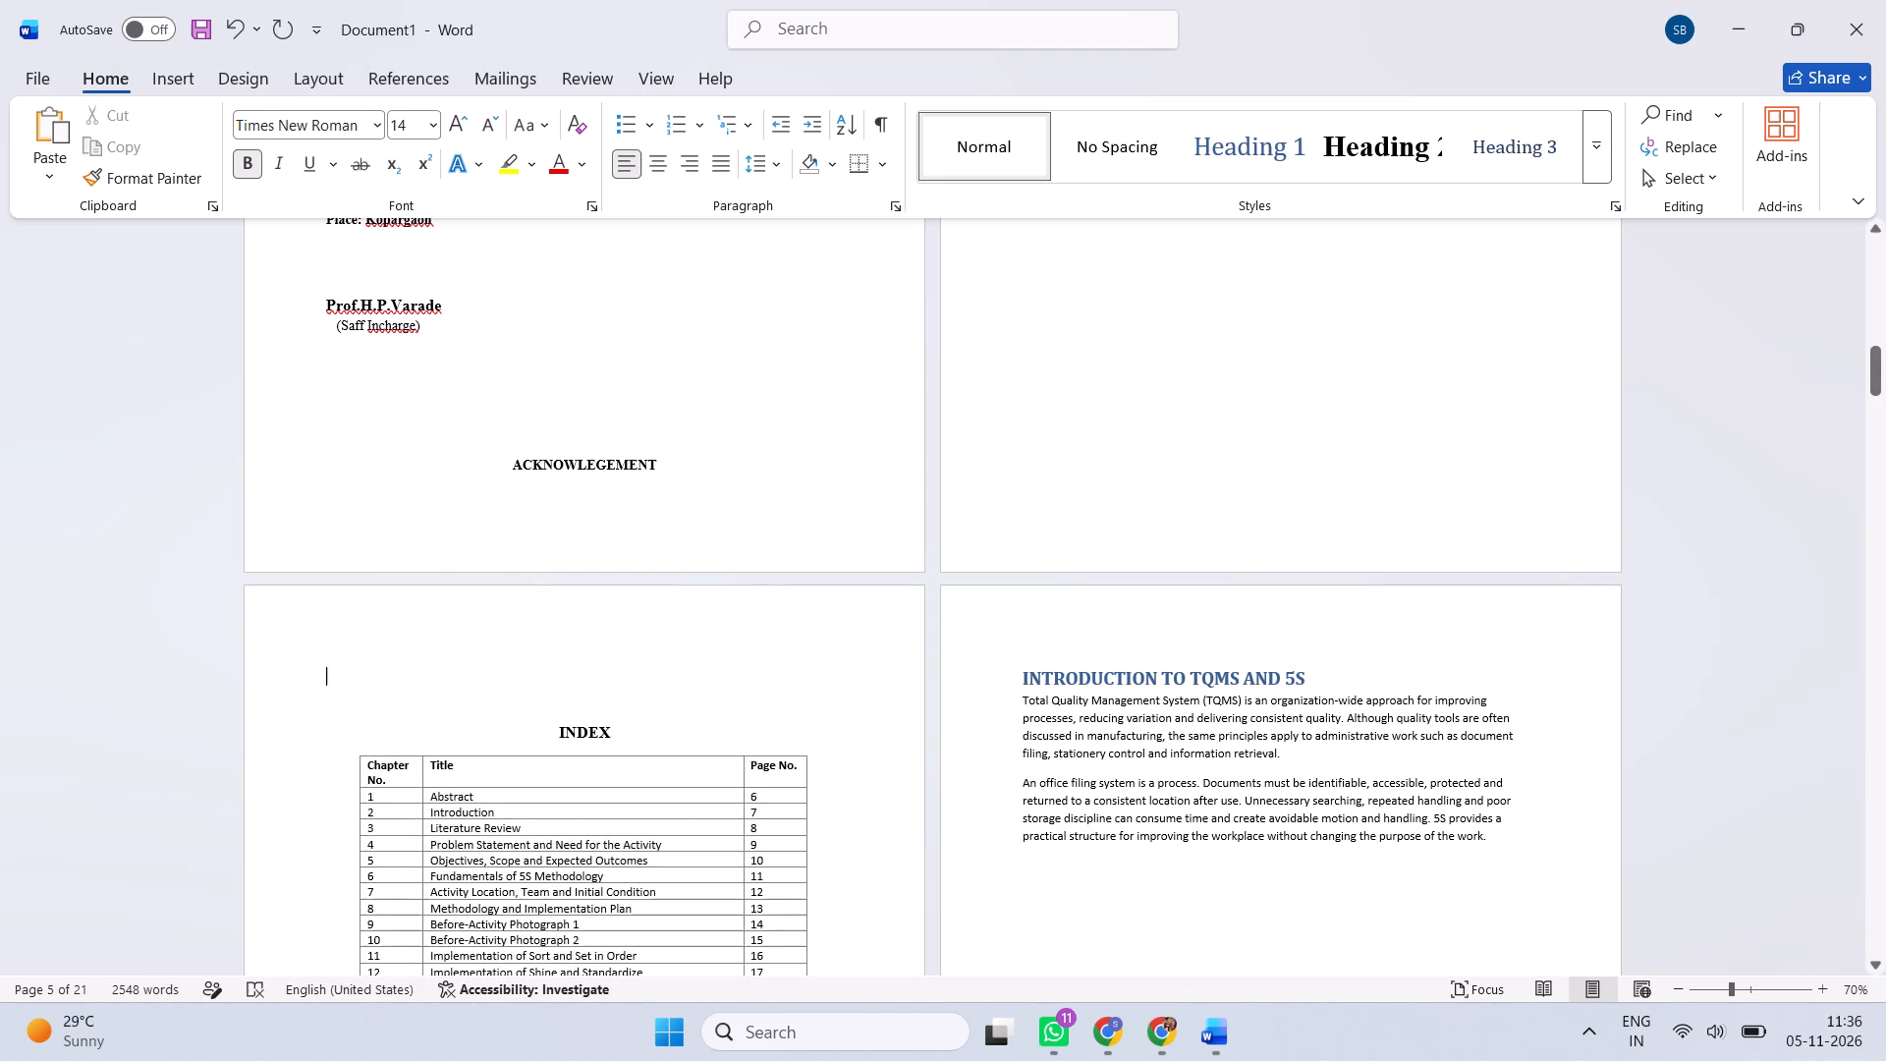
scroll(699, 627, down, 1)
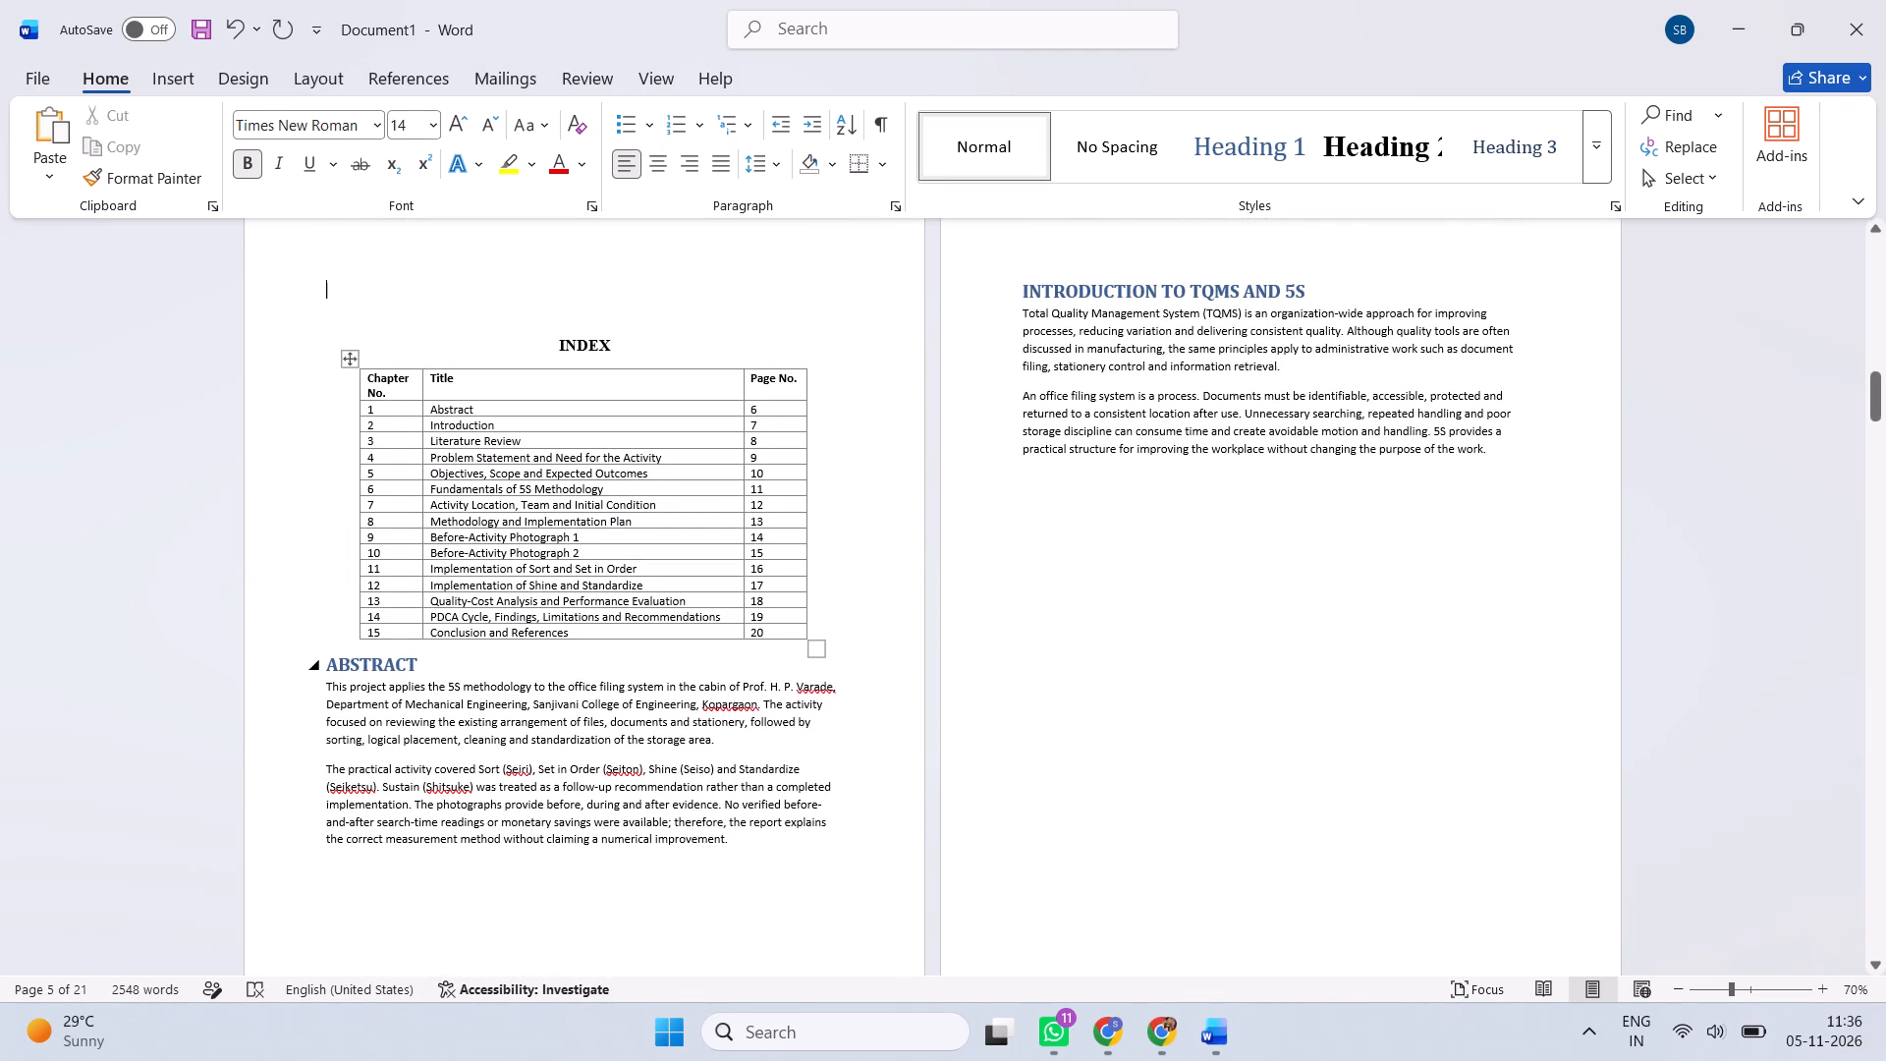
scroll(667, 568, up, 1)
scroll(667, 568, right, 1)
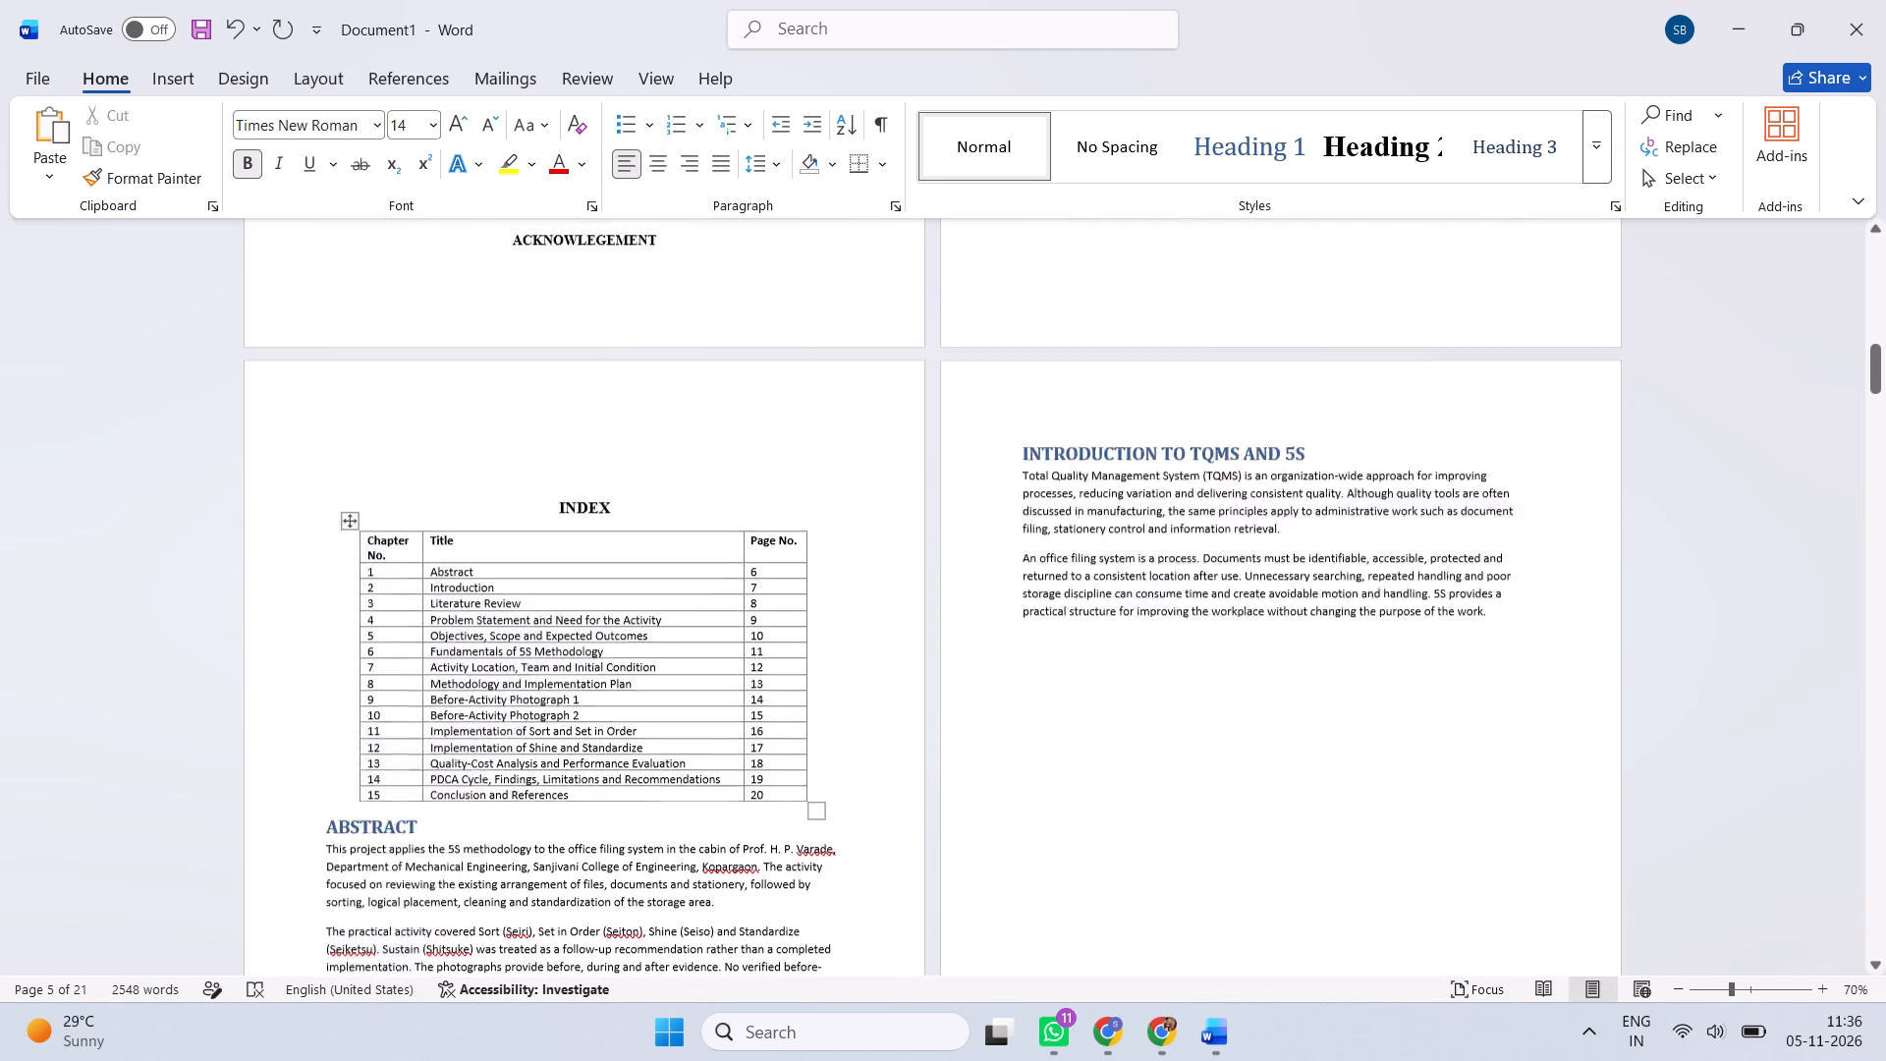
scroll(667, 568, right, 1)
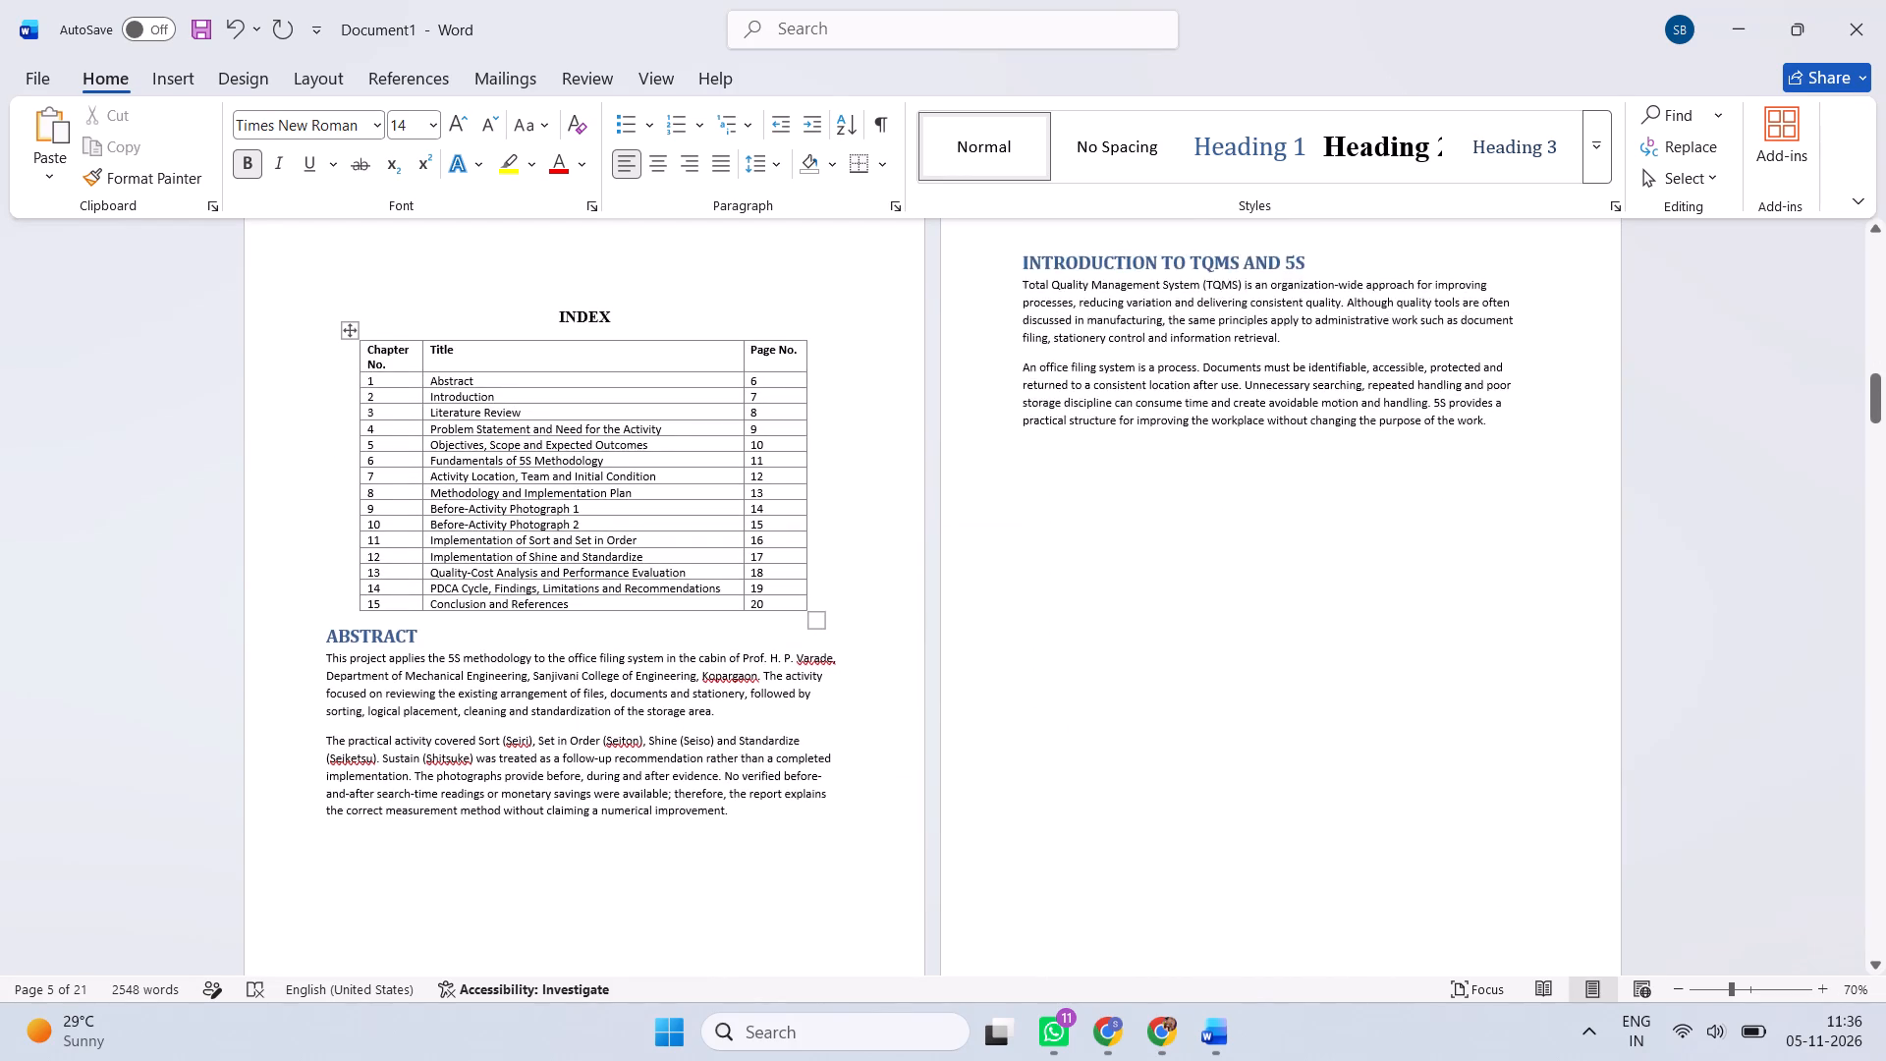
scroll(667, 568, right, 1)
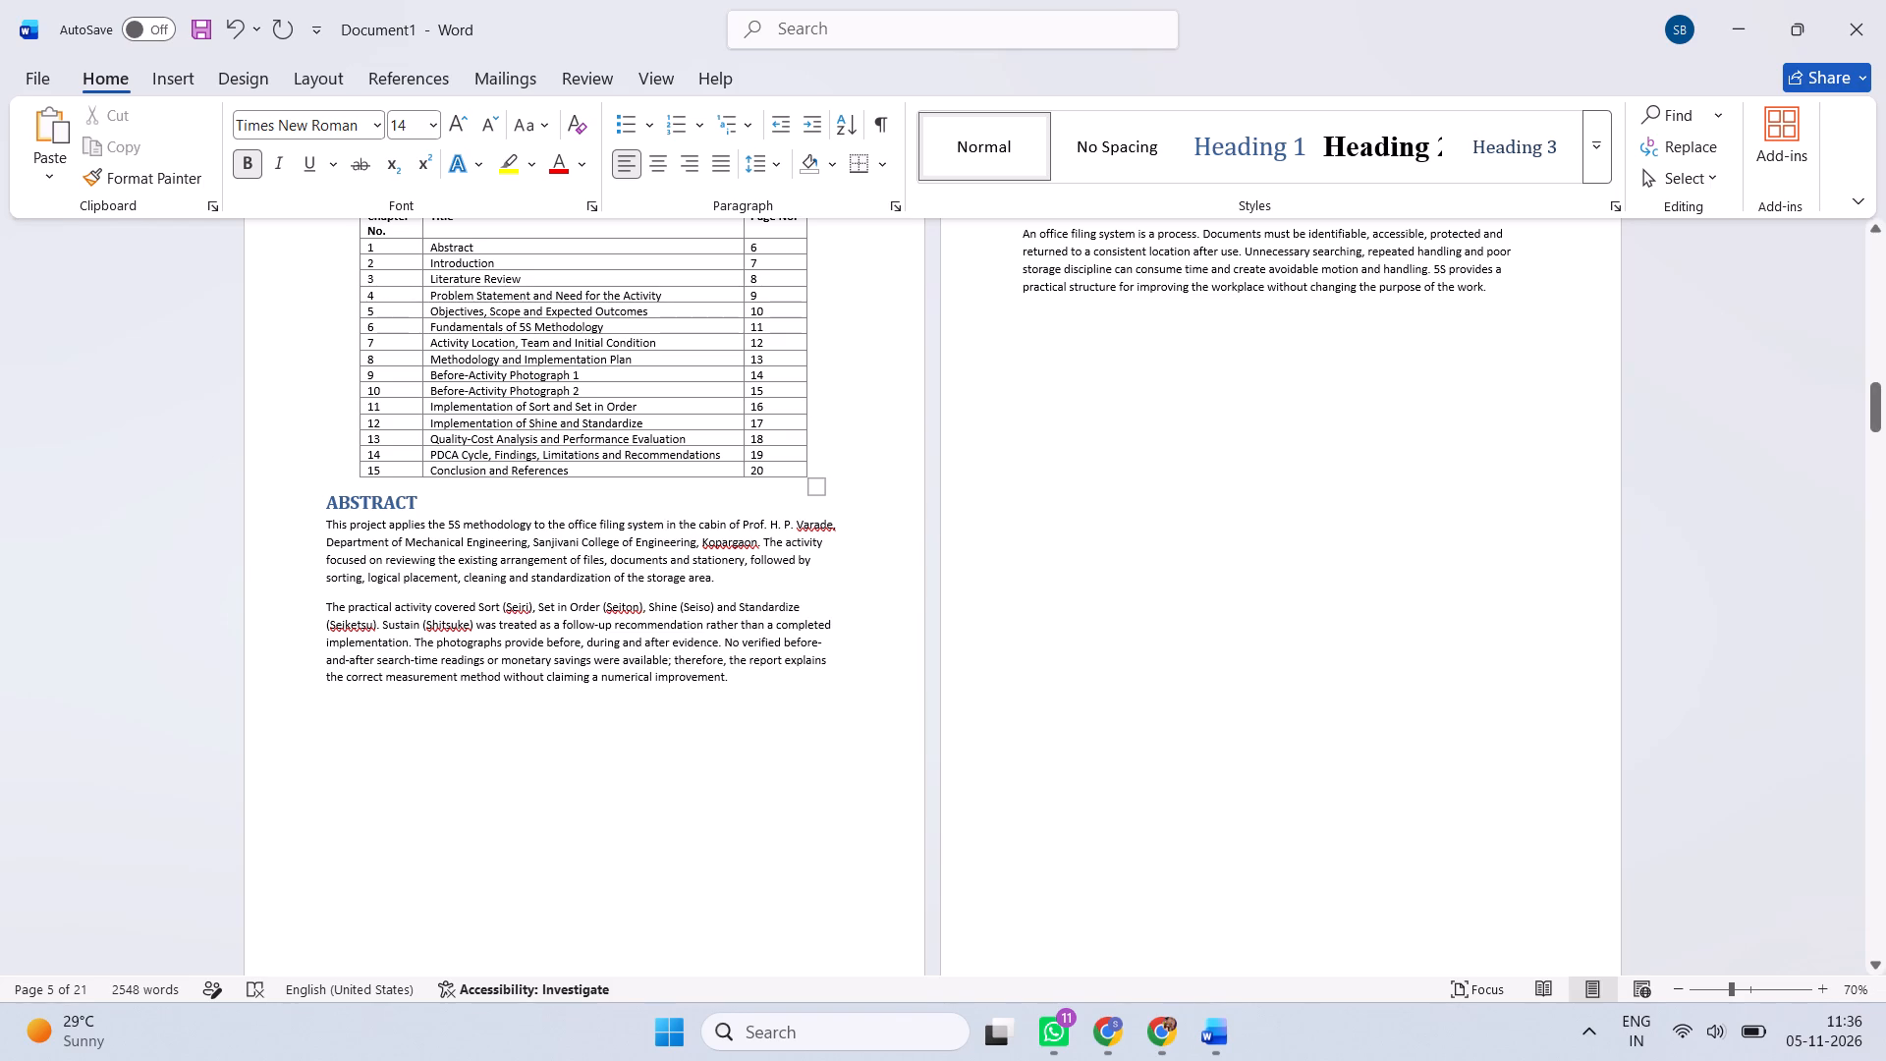
scroll(800, 603, up, 1)
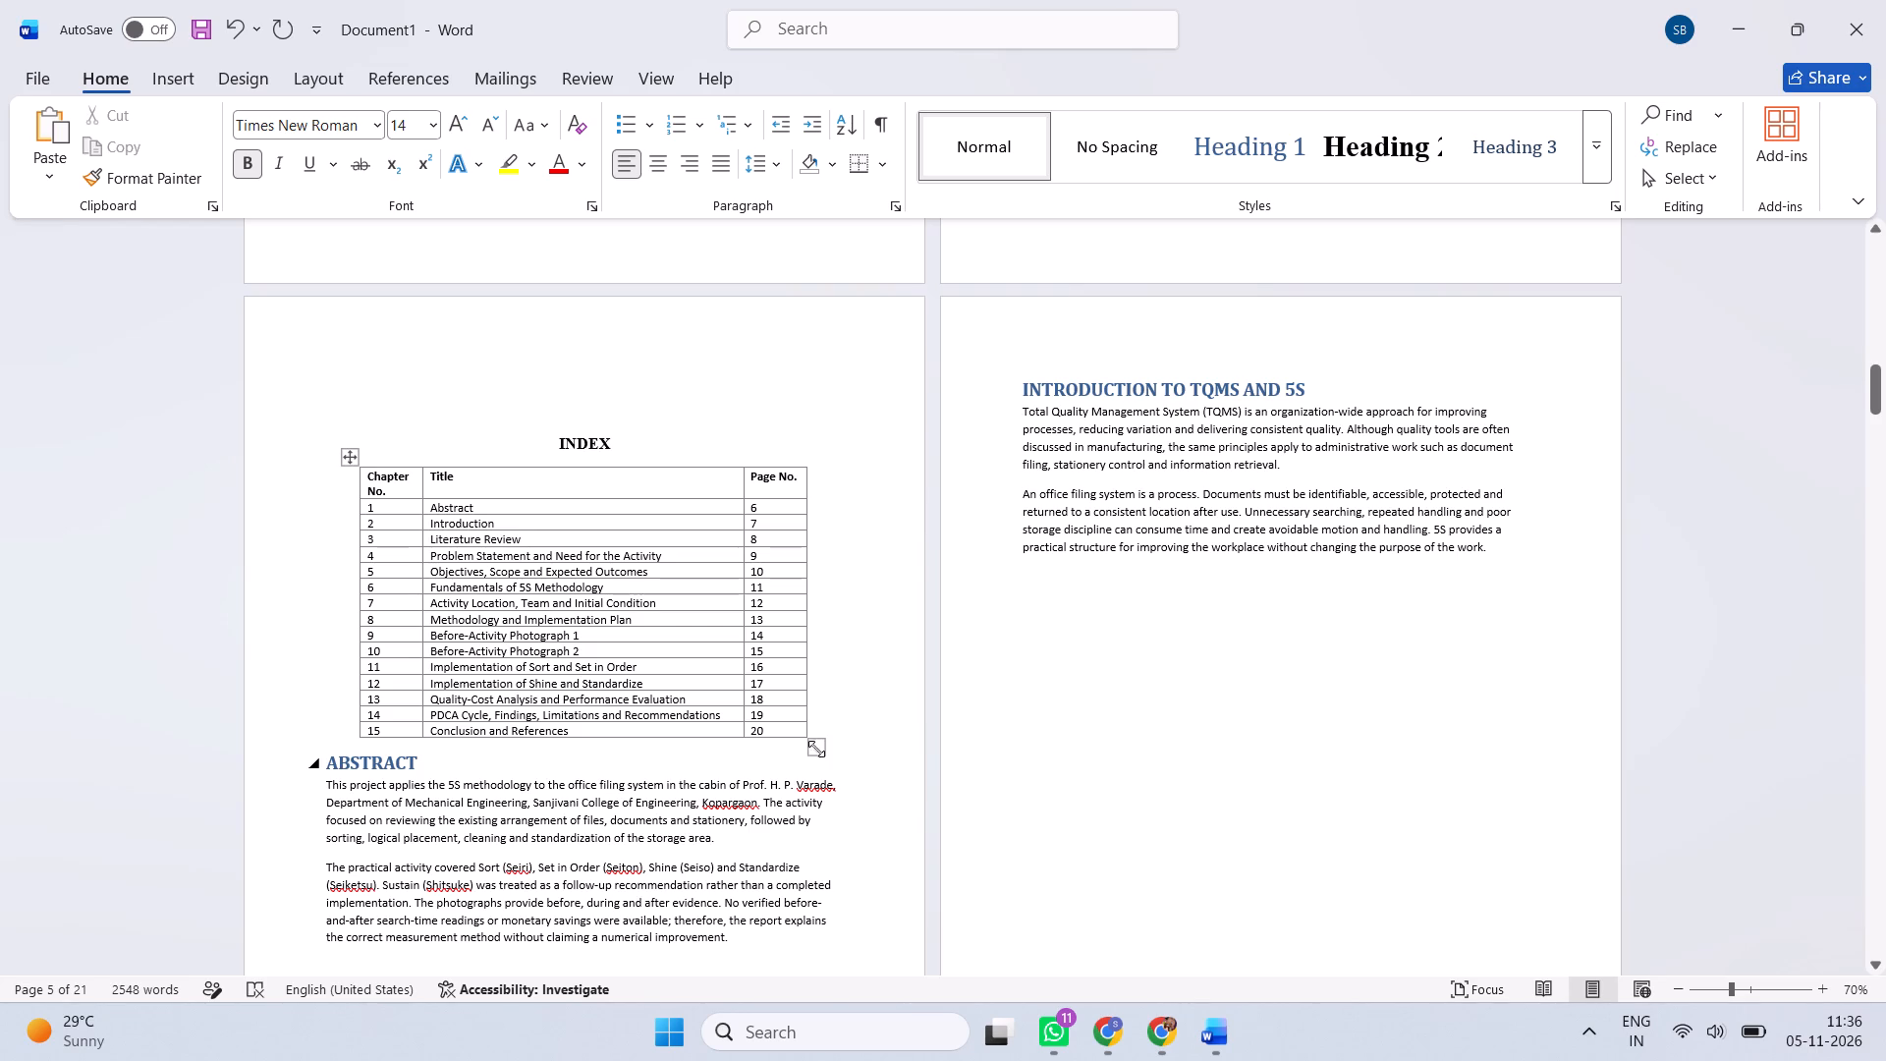
drag(824, 754, 847, 755)
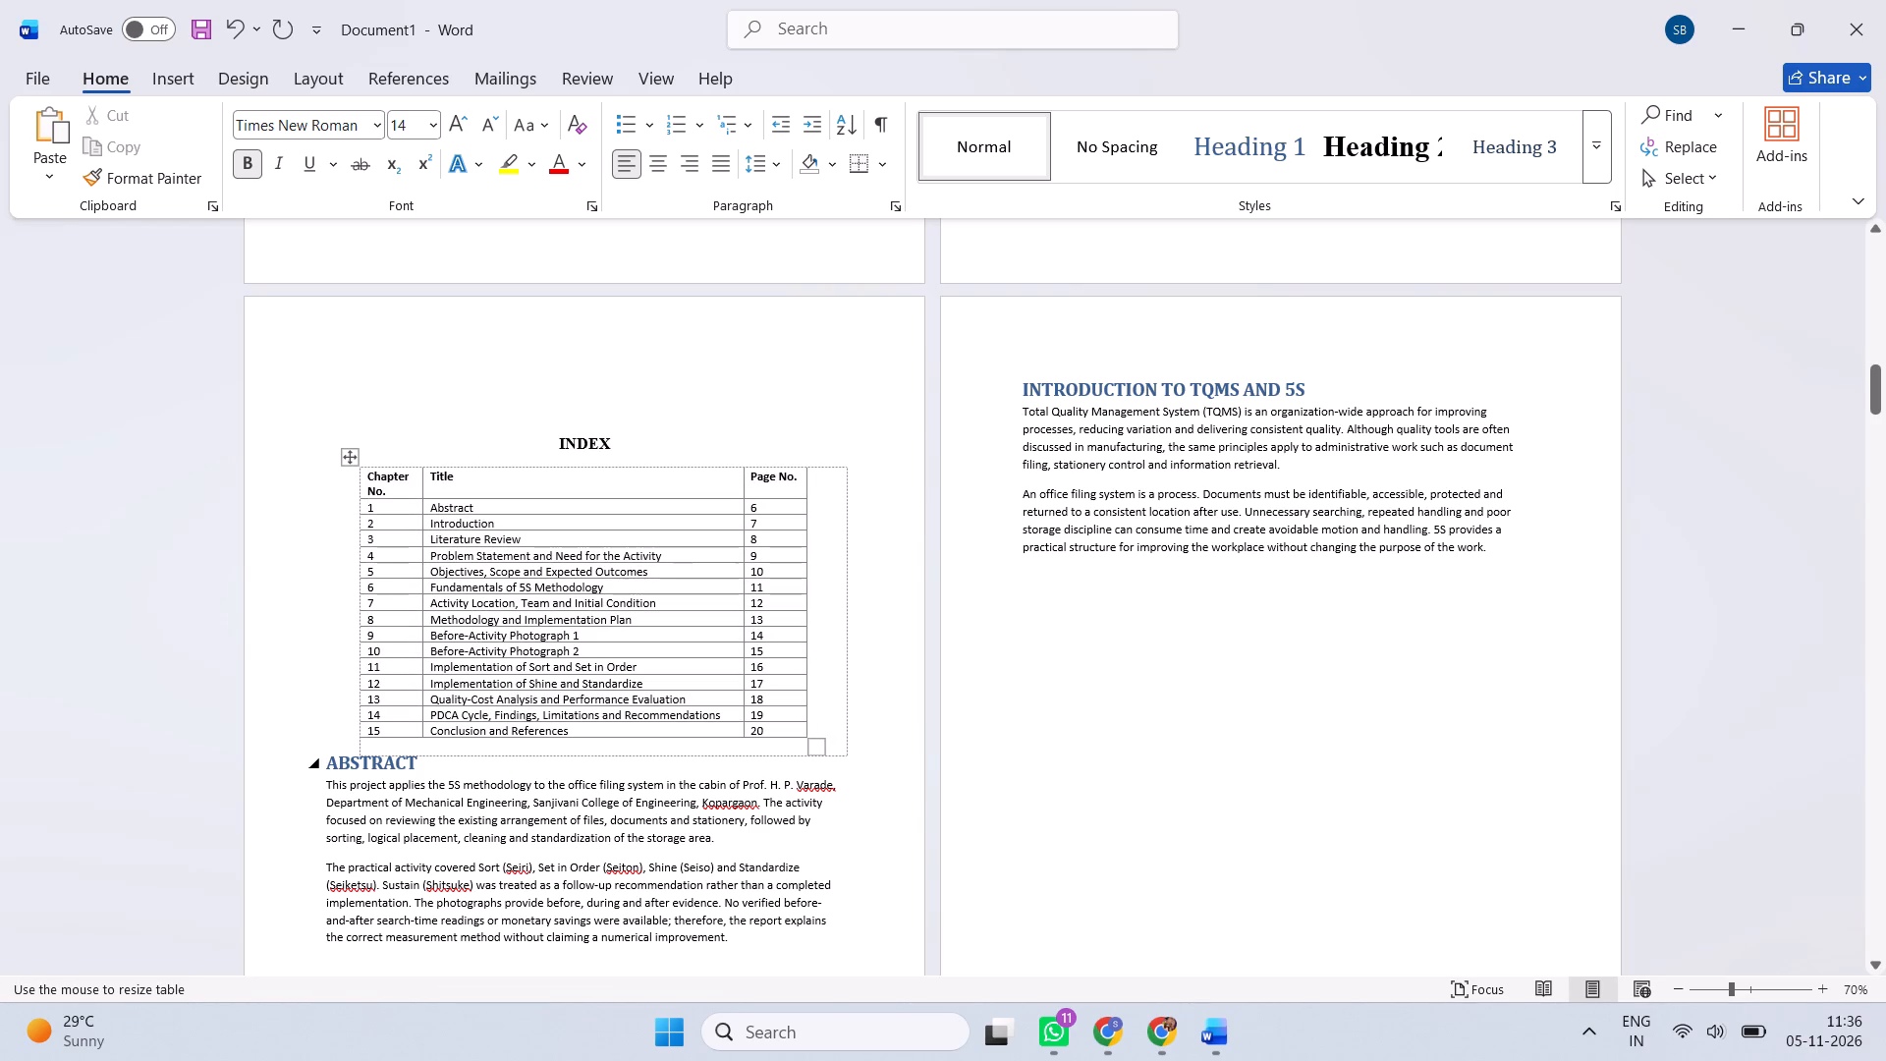
drag(847, 755, 863, 758)
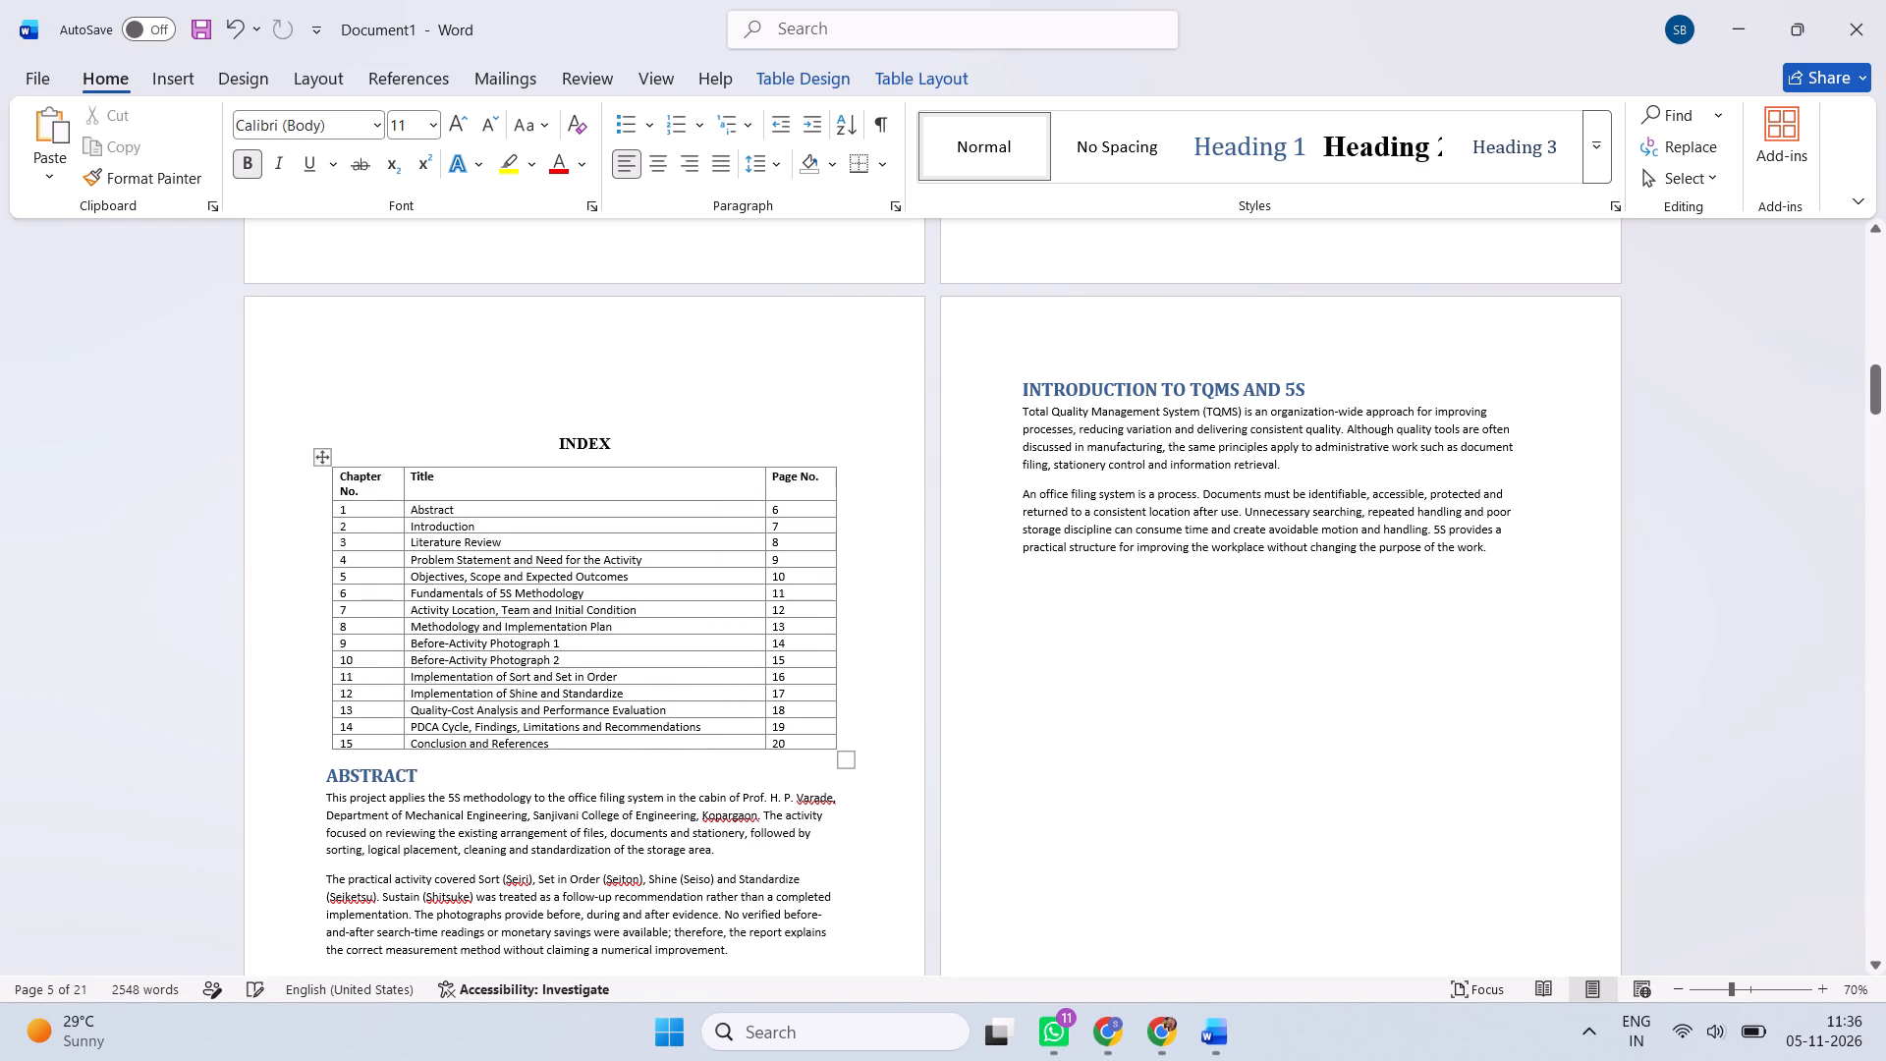
drag(845, 751, 853, 752)
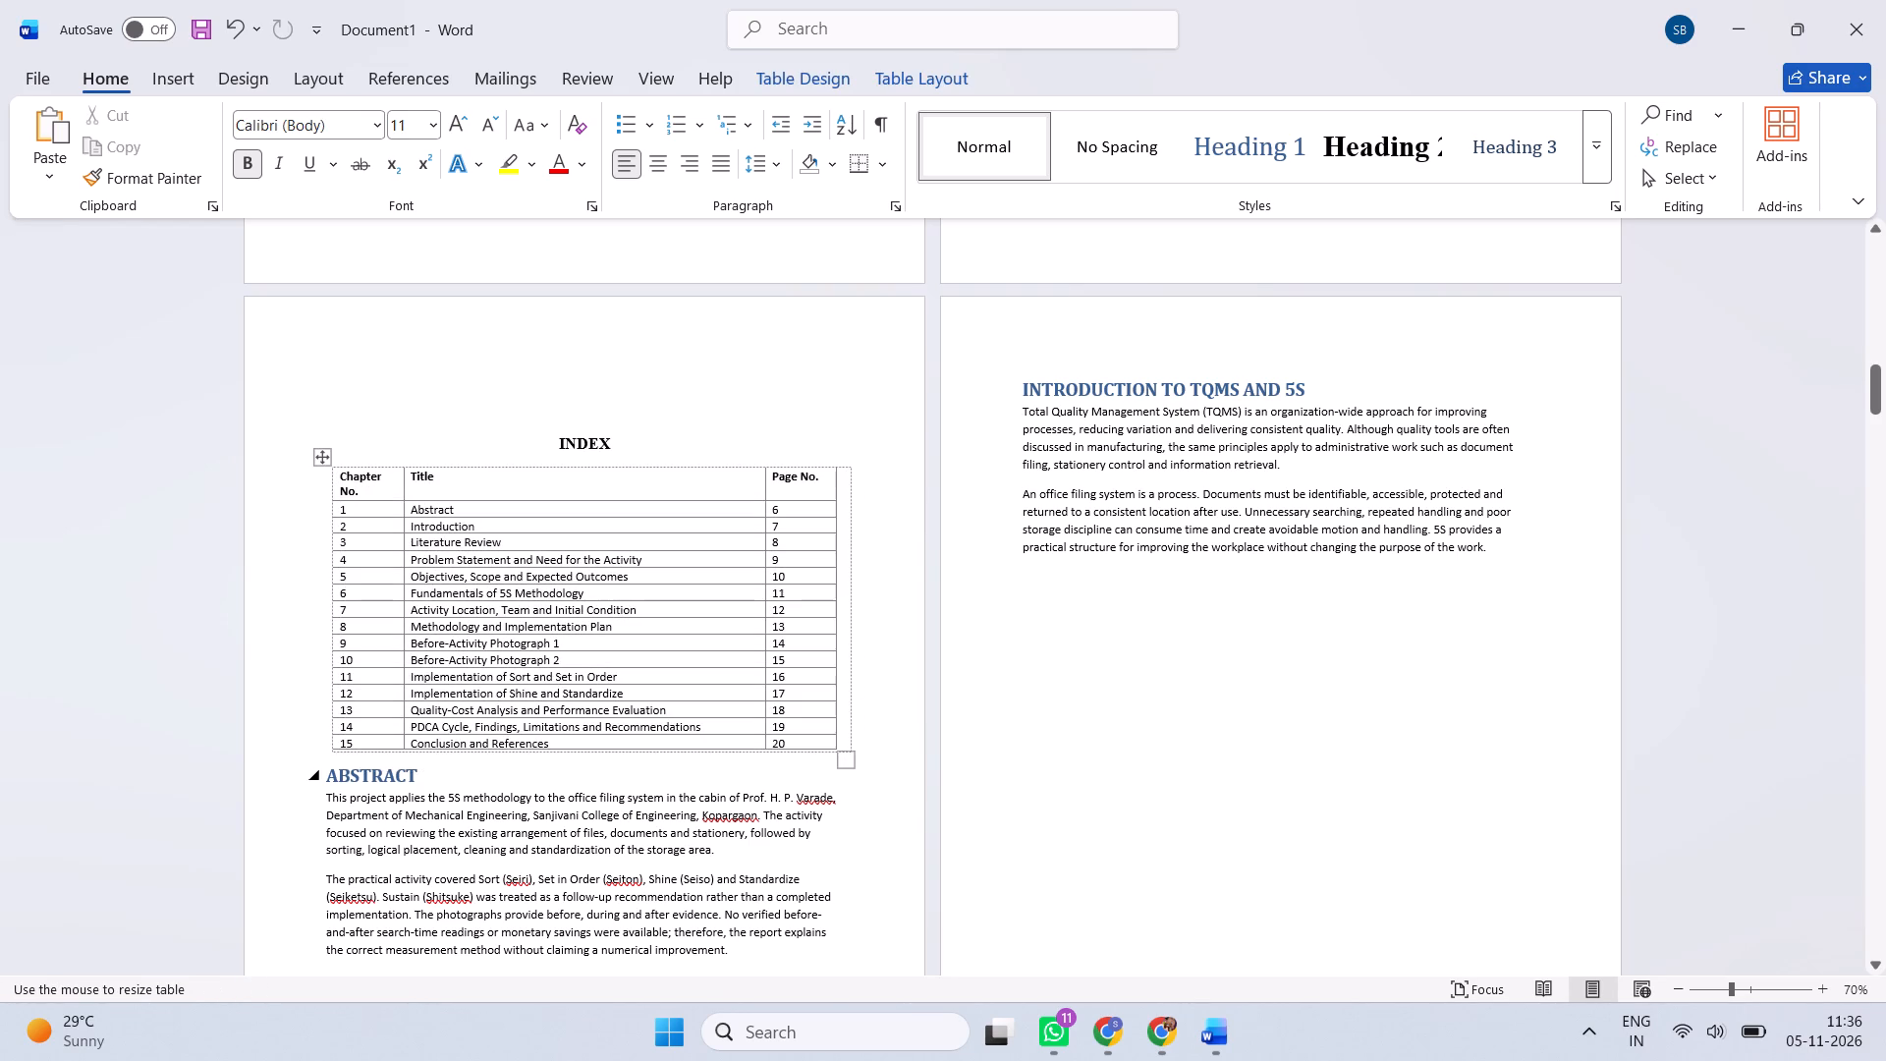
drag(853, 752, 856, 753)
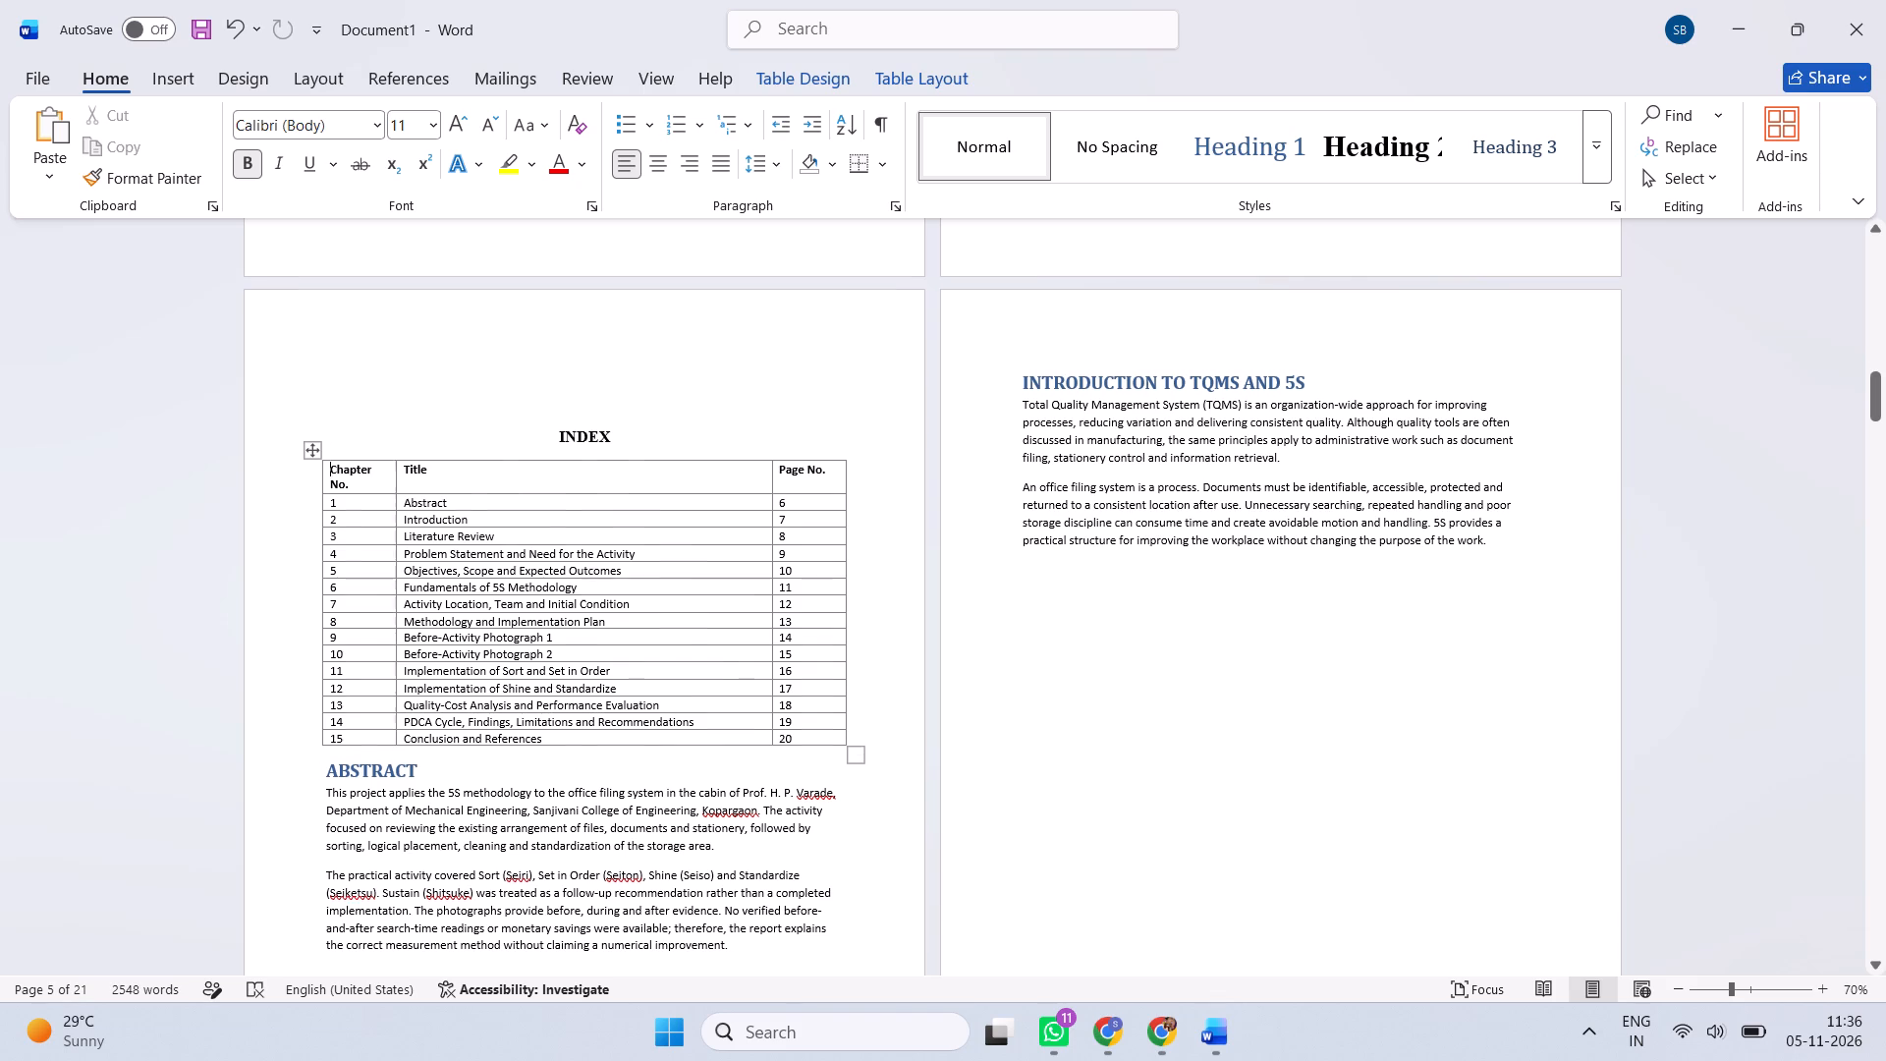
Stretch the index table's height down to near the bottom of its page, pushing the ABSTRACT section onto the following page.
scroll(801, 747, up, 1)
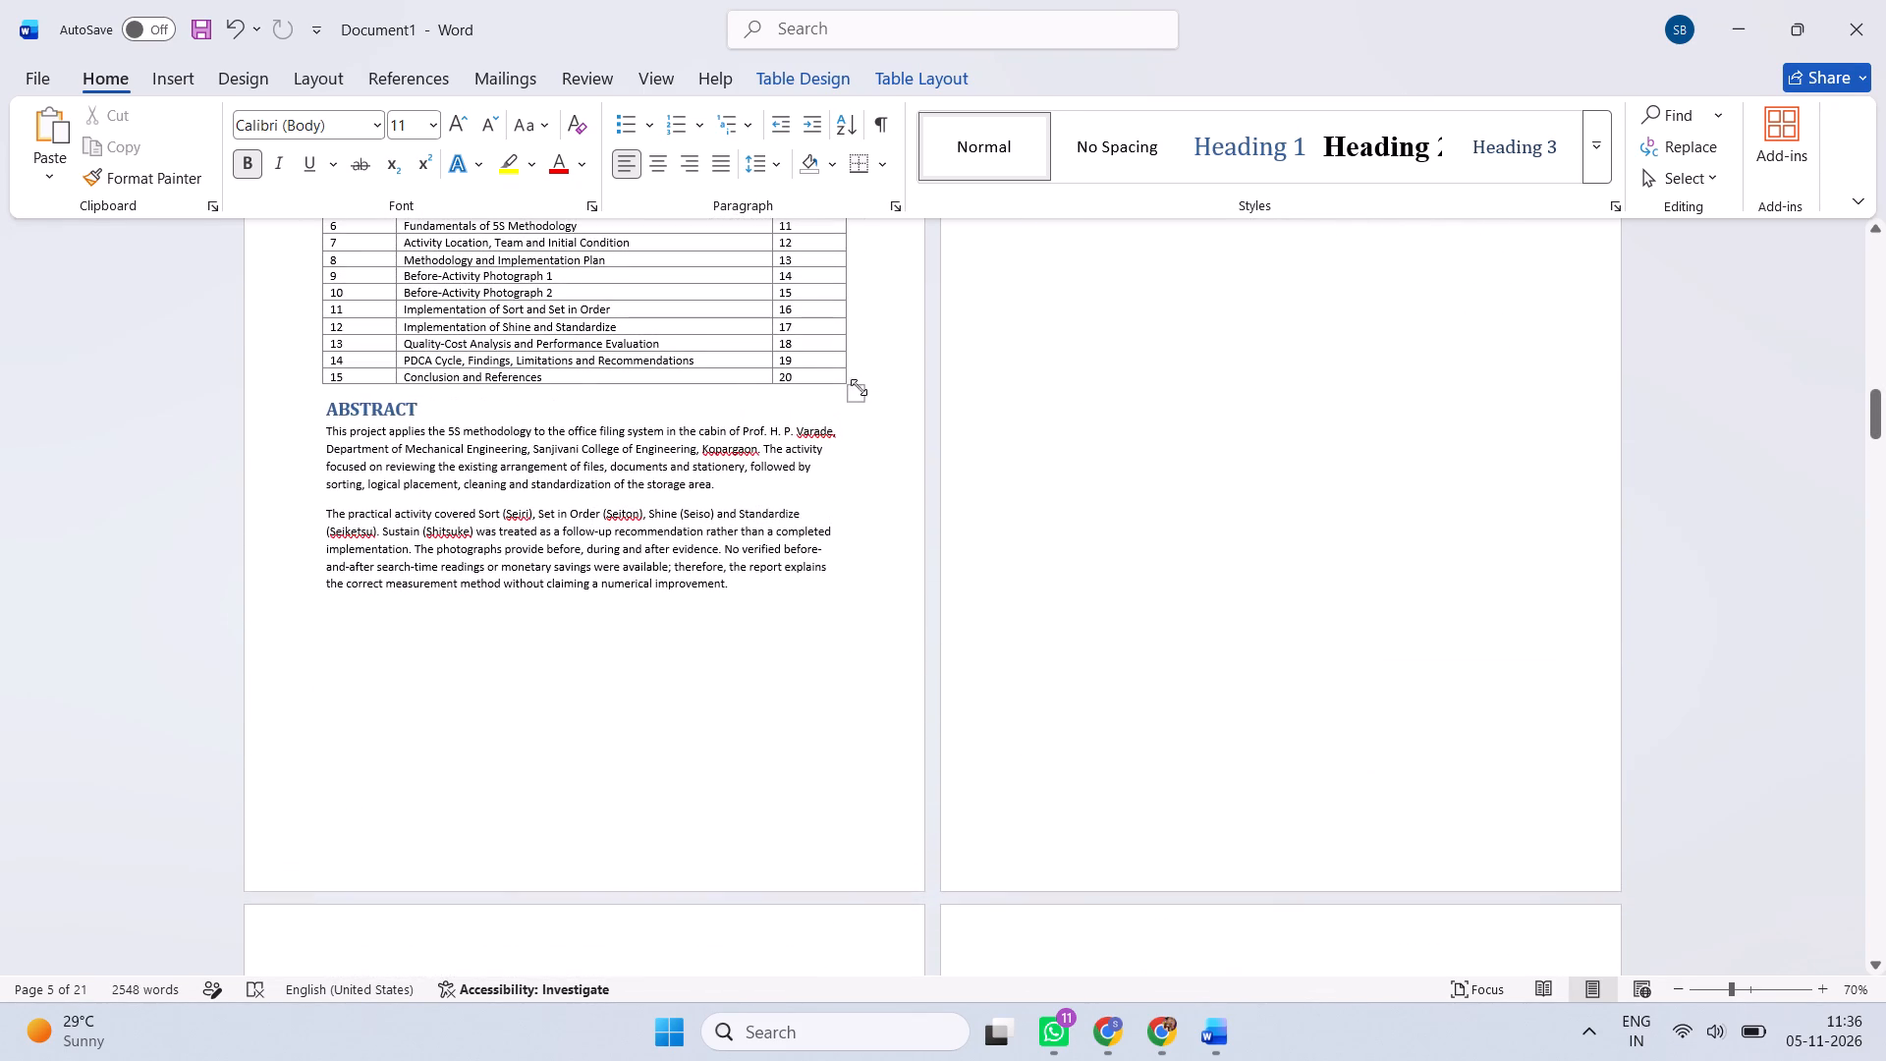
drag(862, 393, 864, 434)
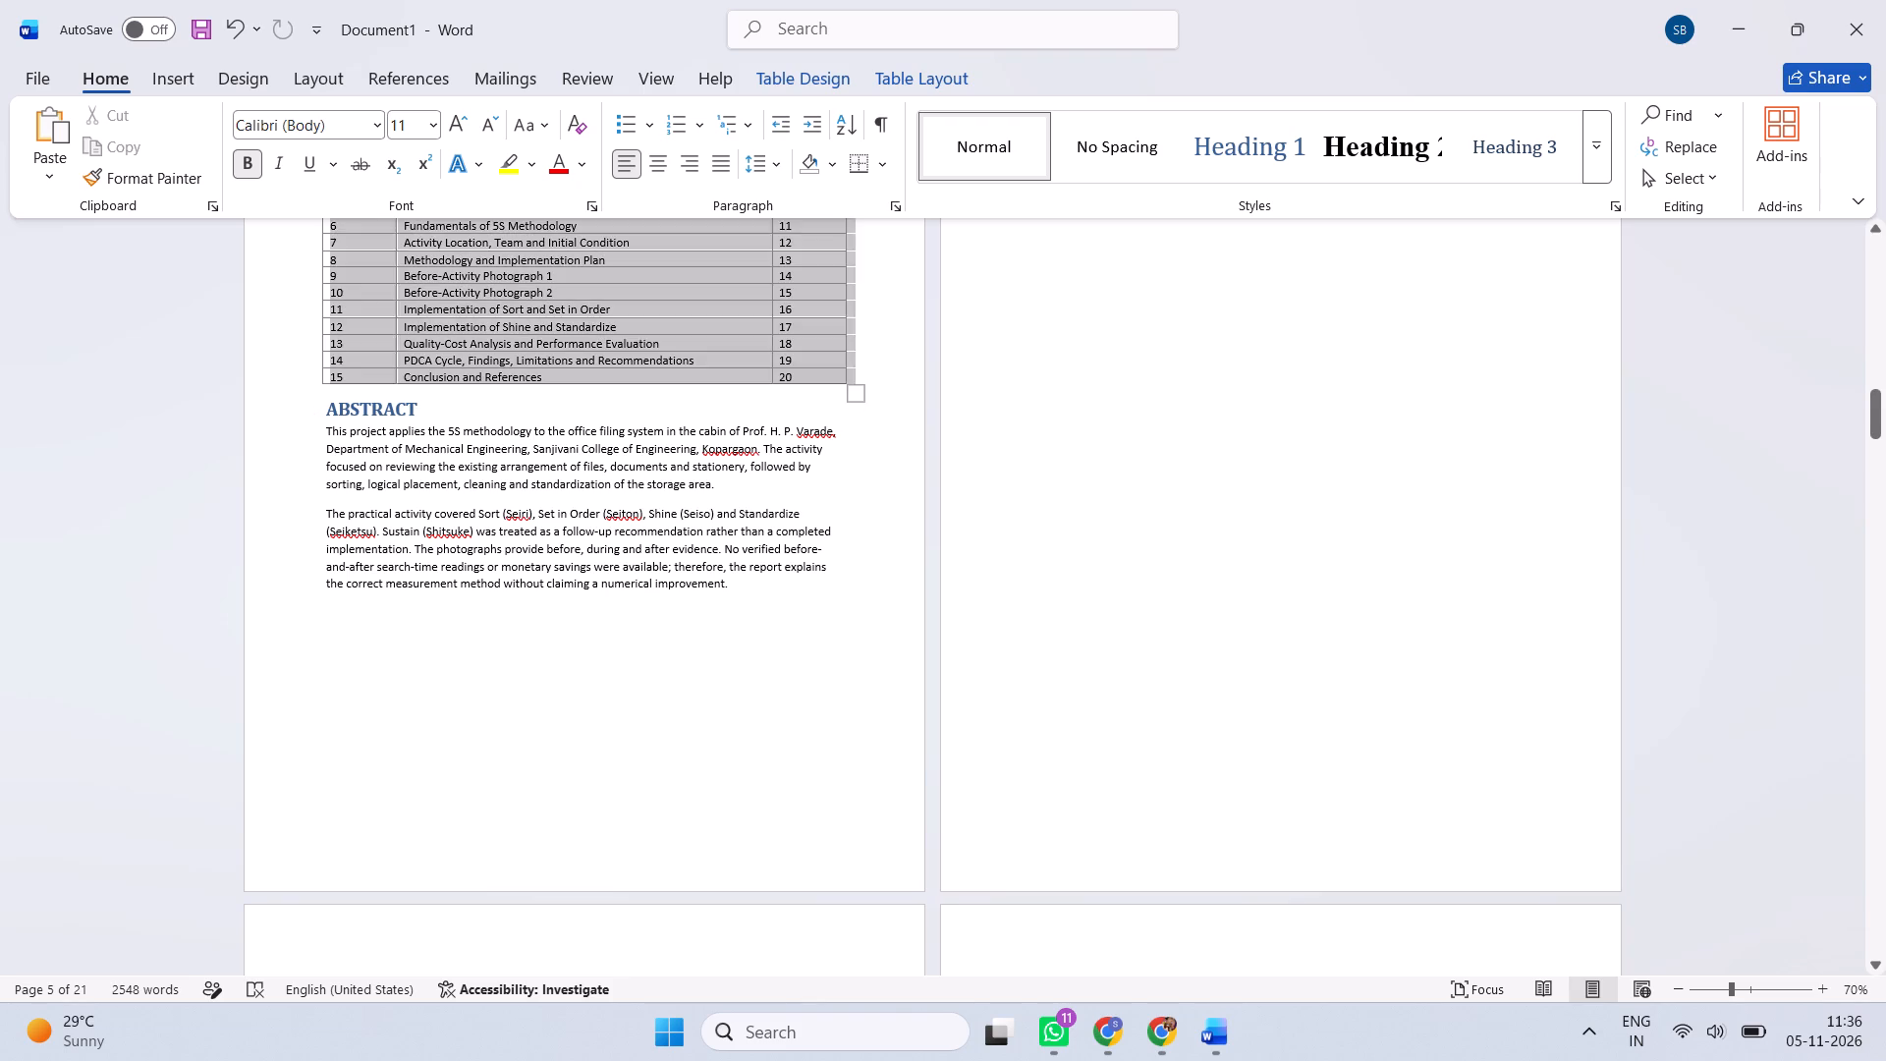
drag(864, 434, 855, 808)
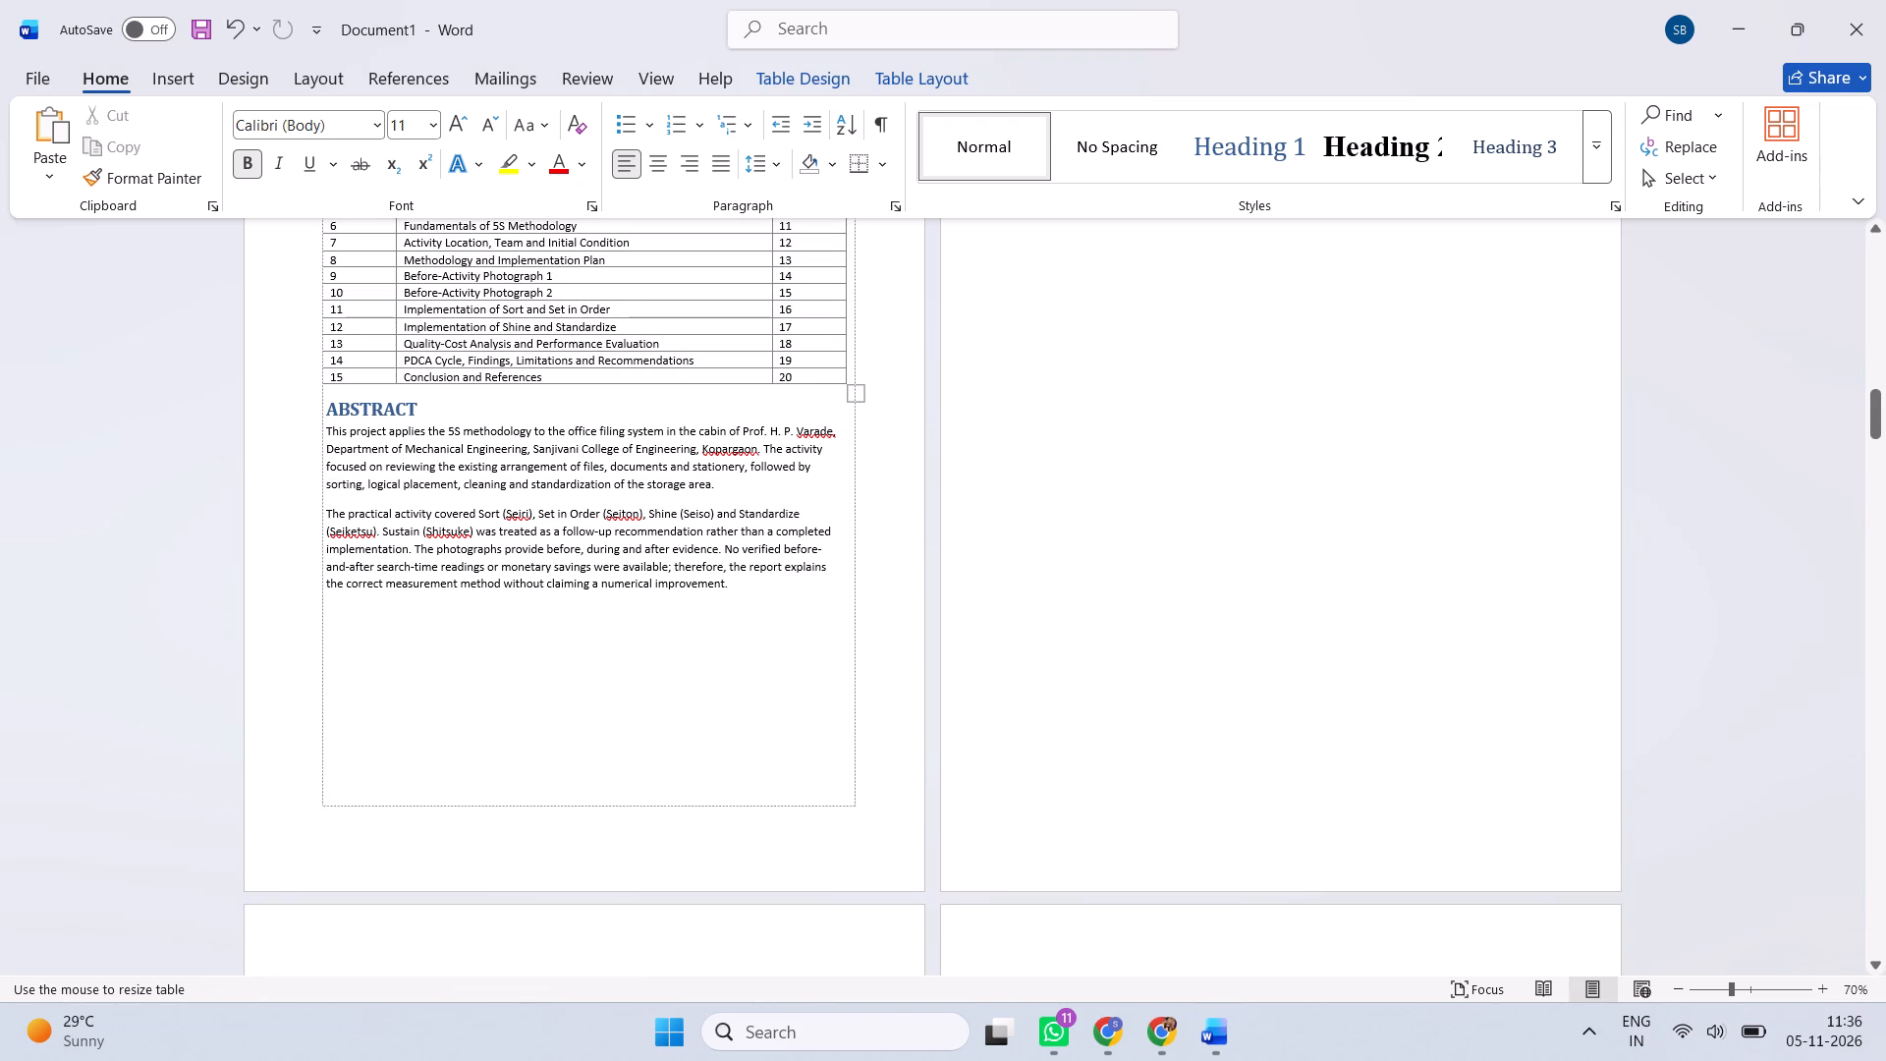
drag(855, 808, 855, 815)
drag(856, 815, 860, 803)
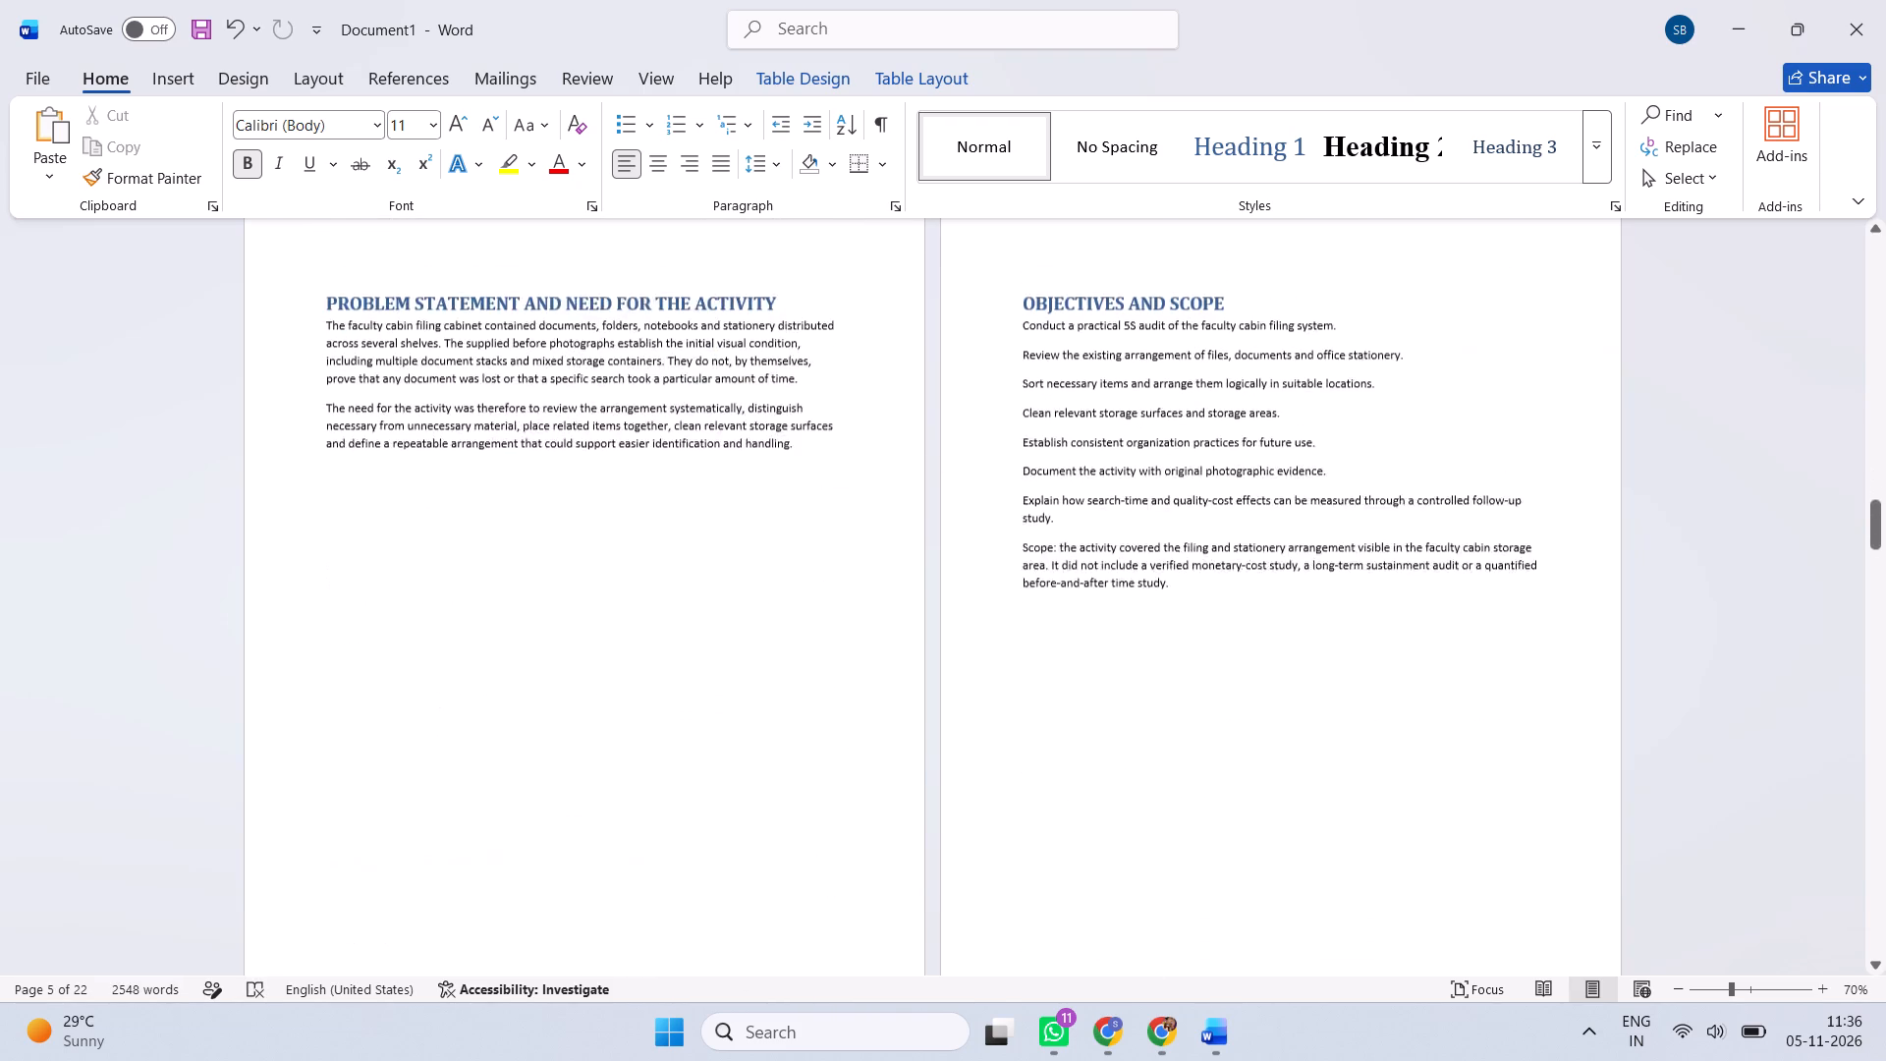
scroll(1085, 748, up, 1)
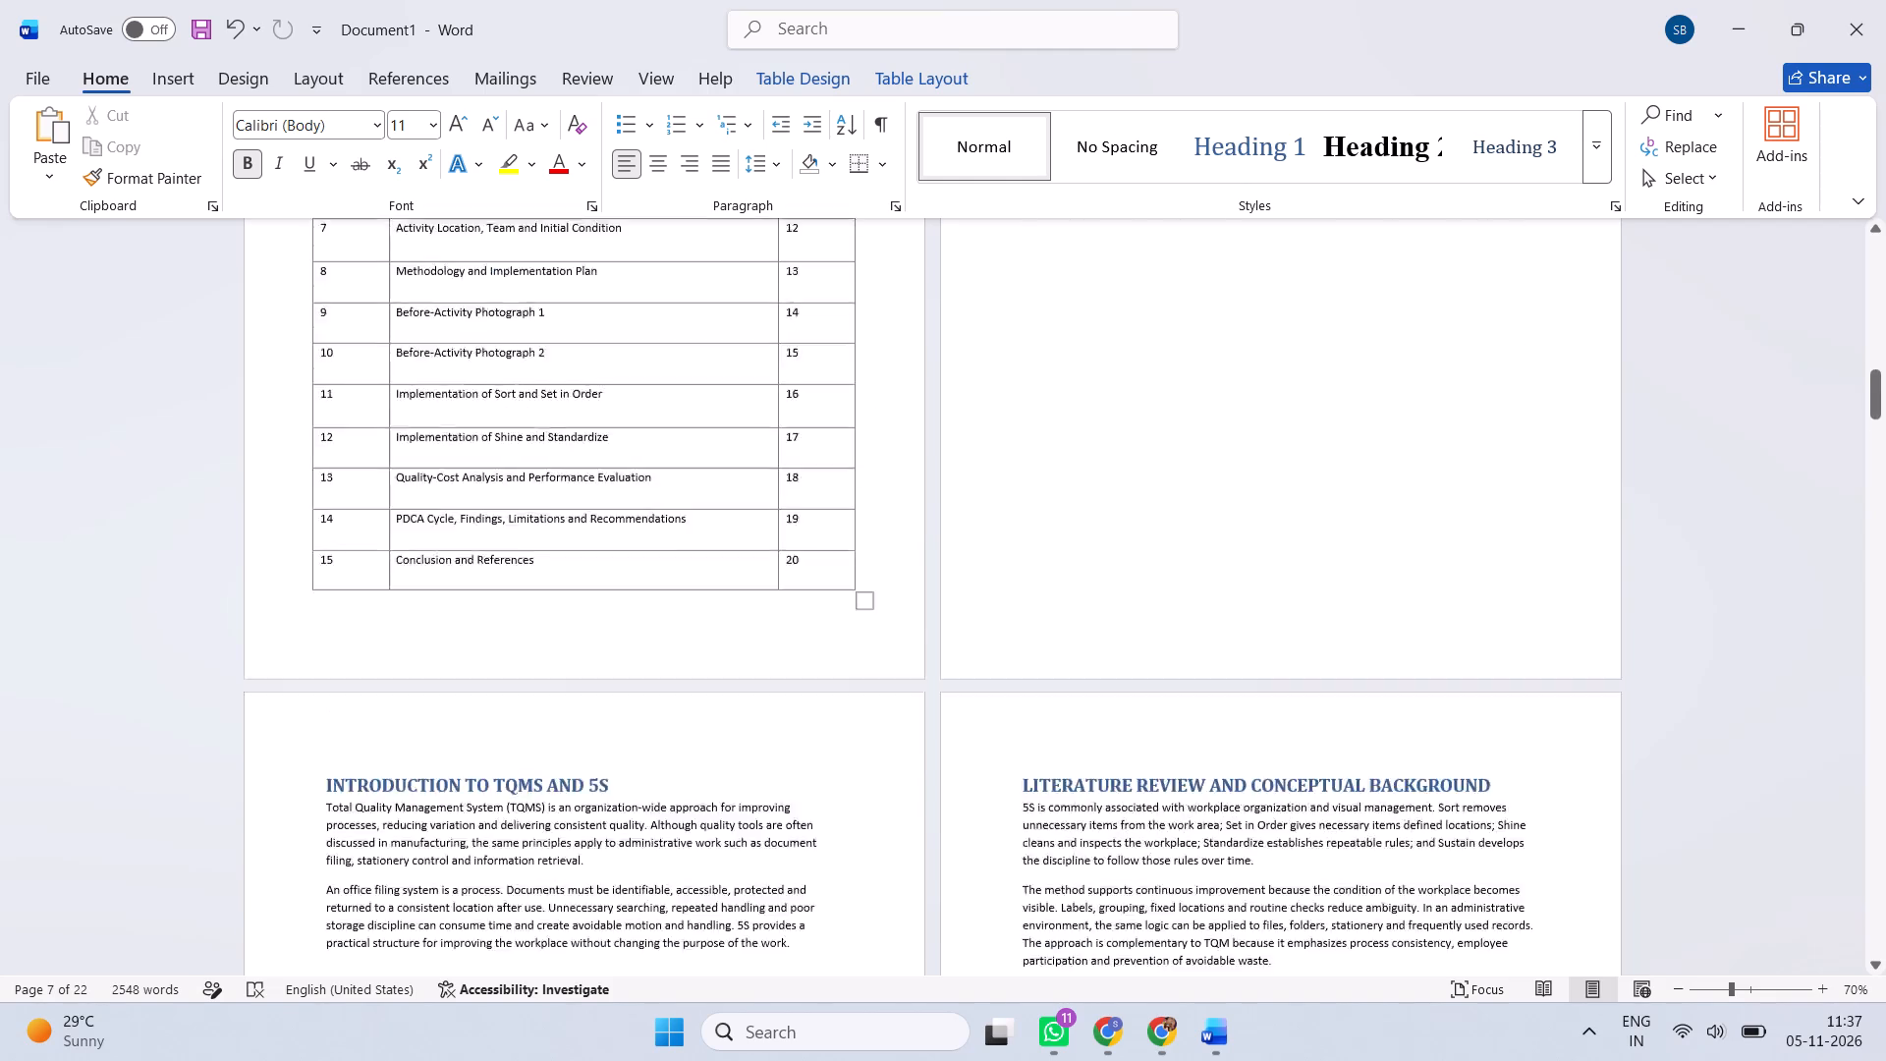
scroll(1085, 748, down, 1)
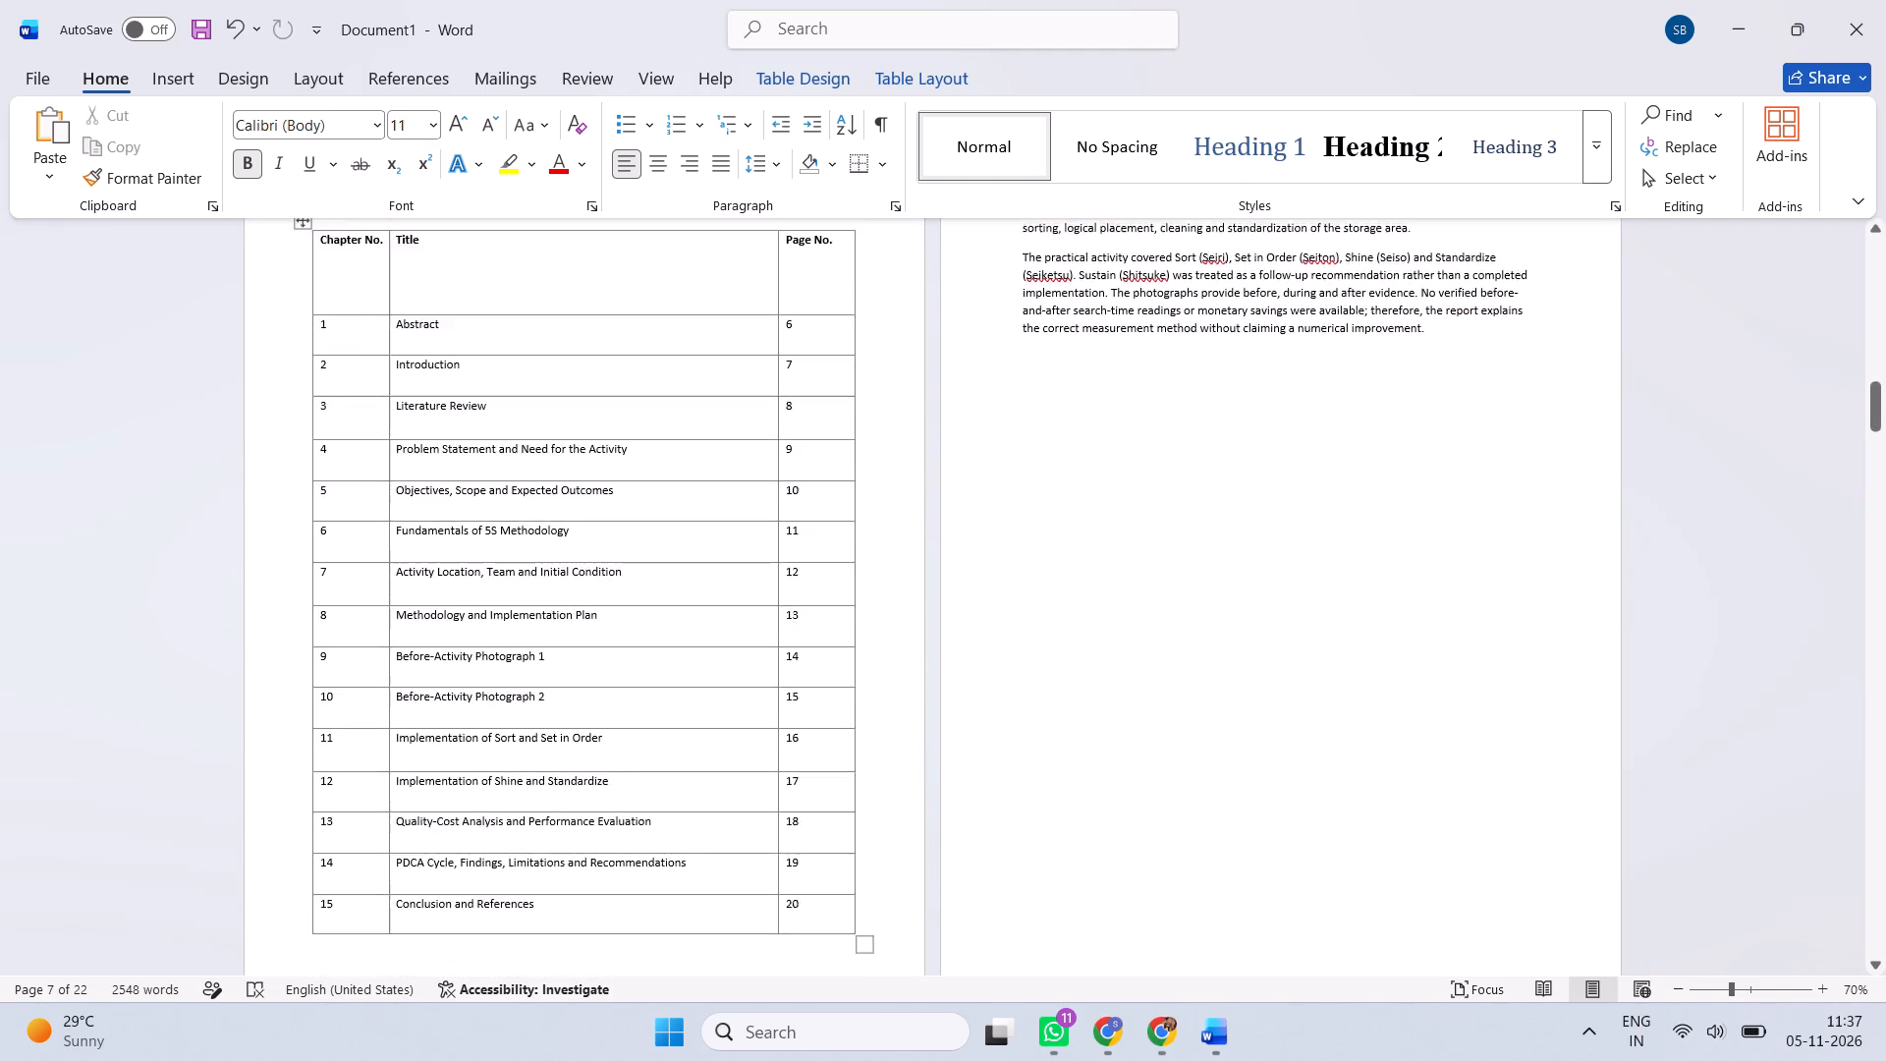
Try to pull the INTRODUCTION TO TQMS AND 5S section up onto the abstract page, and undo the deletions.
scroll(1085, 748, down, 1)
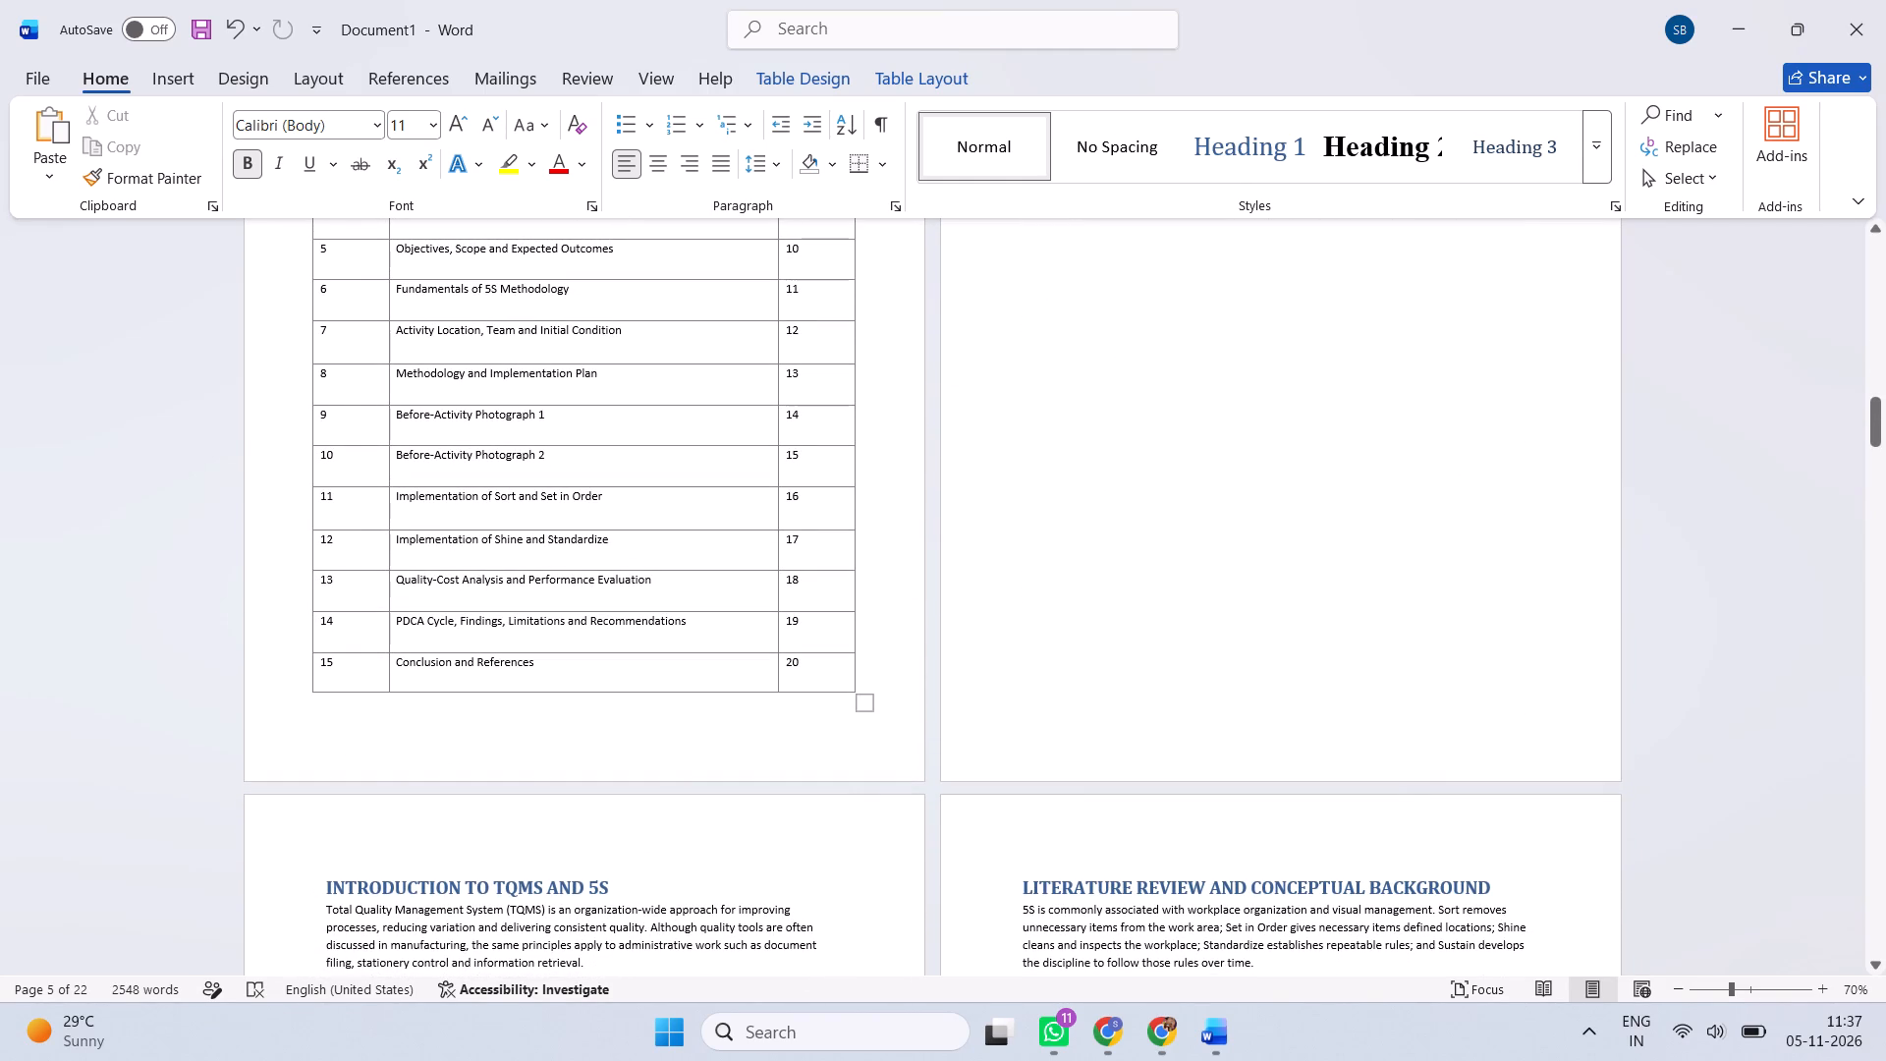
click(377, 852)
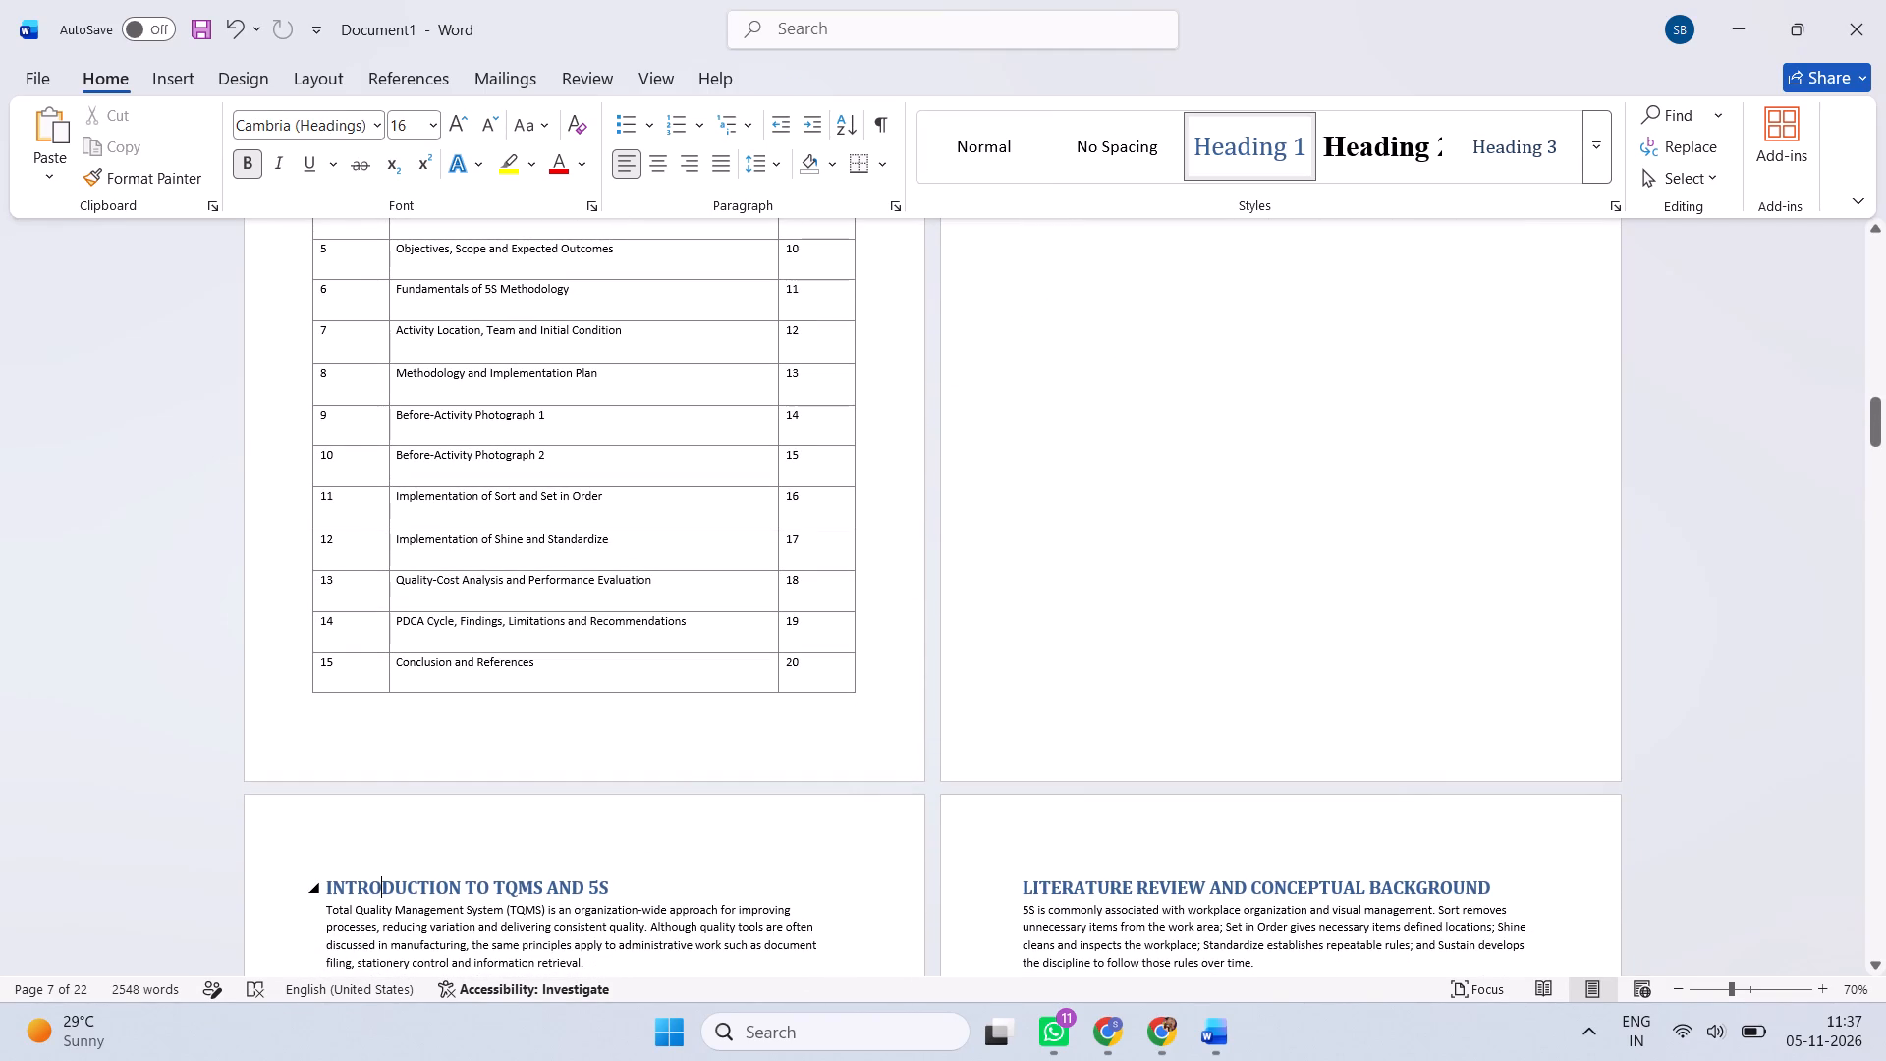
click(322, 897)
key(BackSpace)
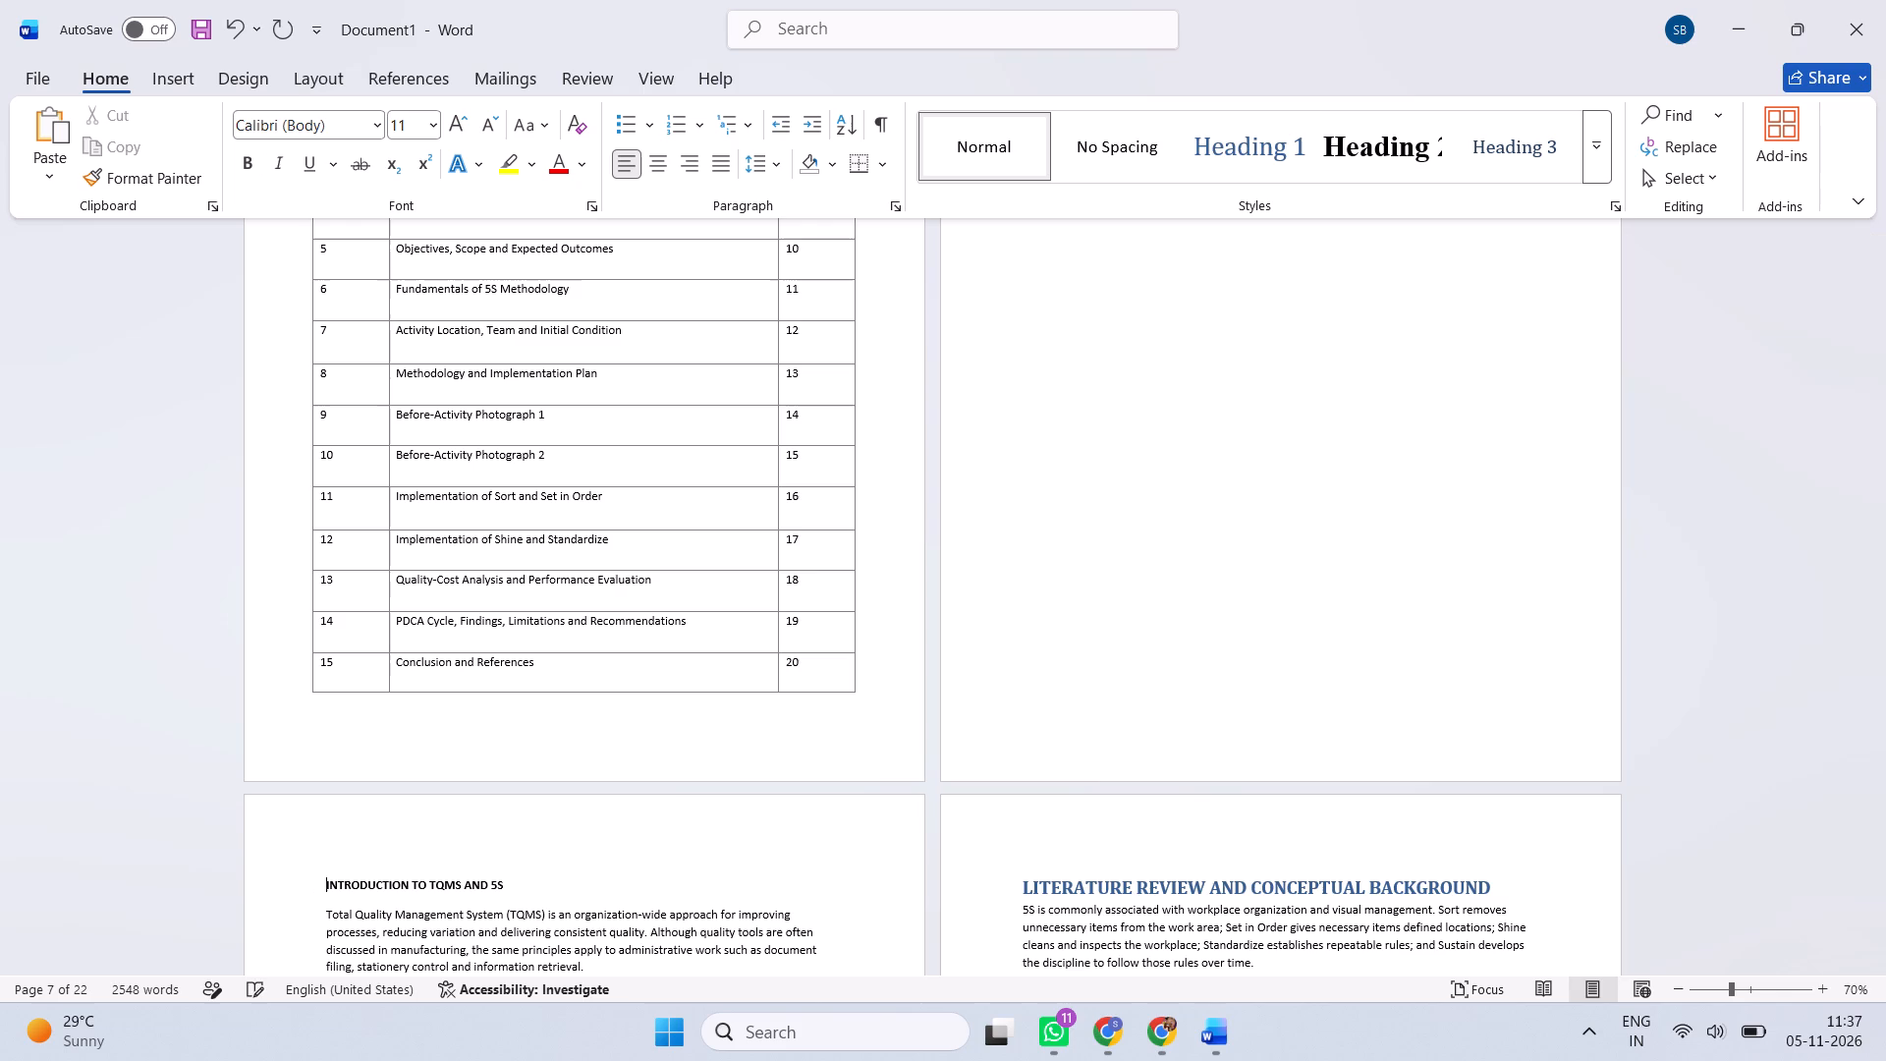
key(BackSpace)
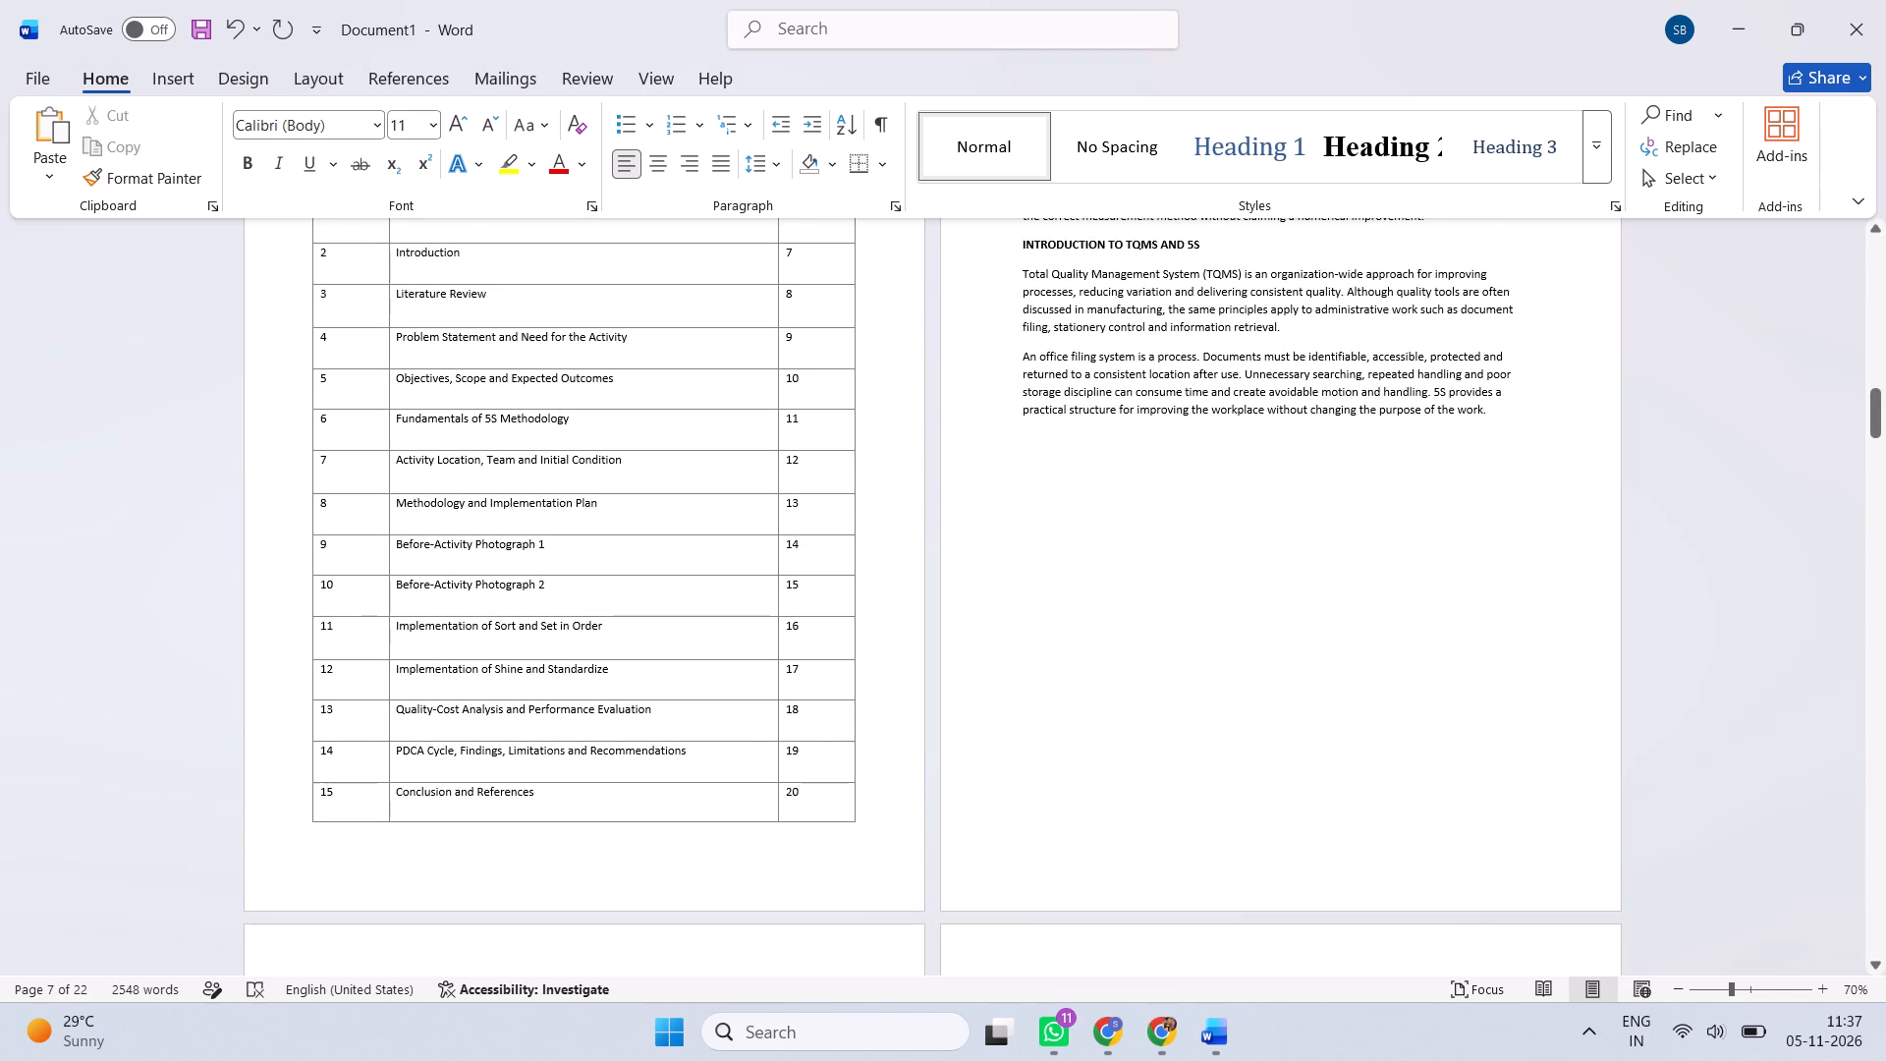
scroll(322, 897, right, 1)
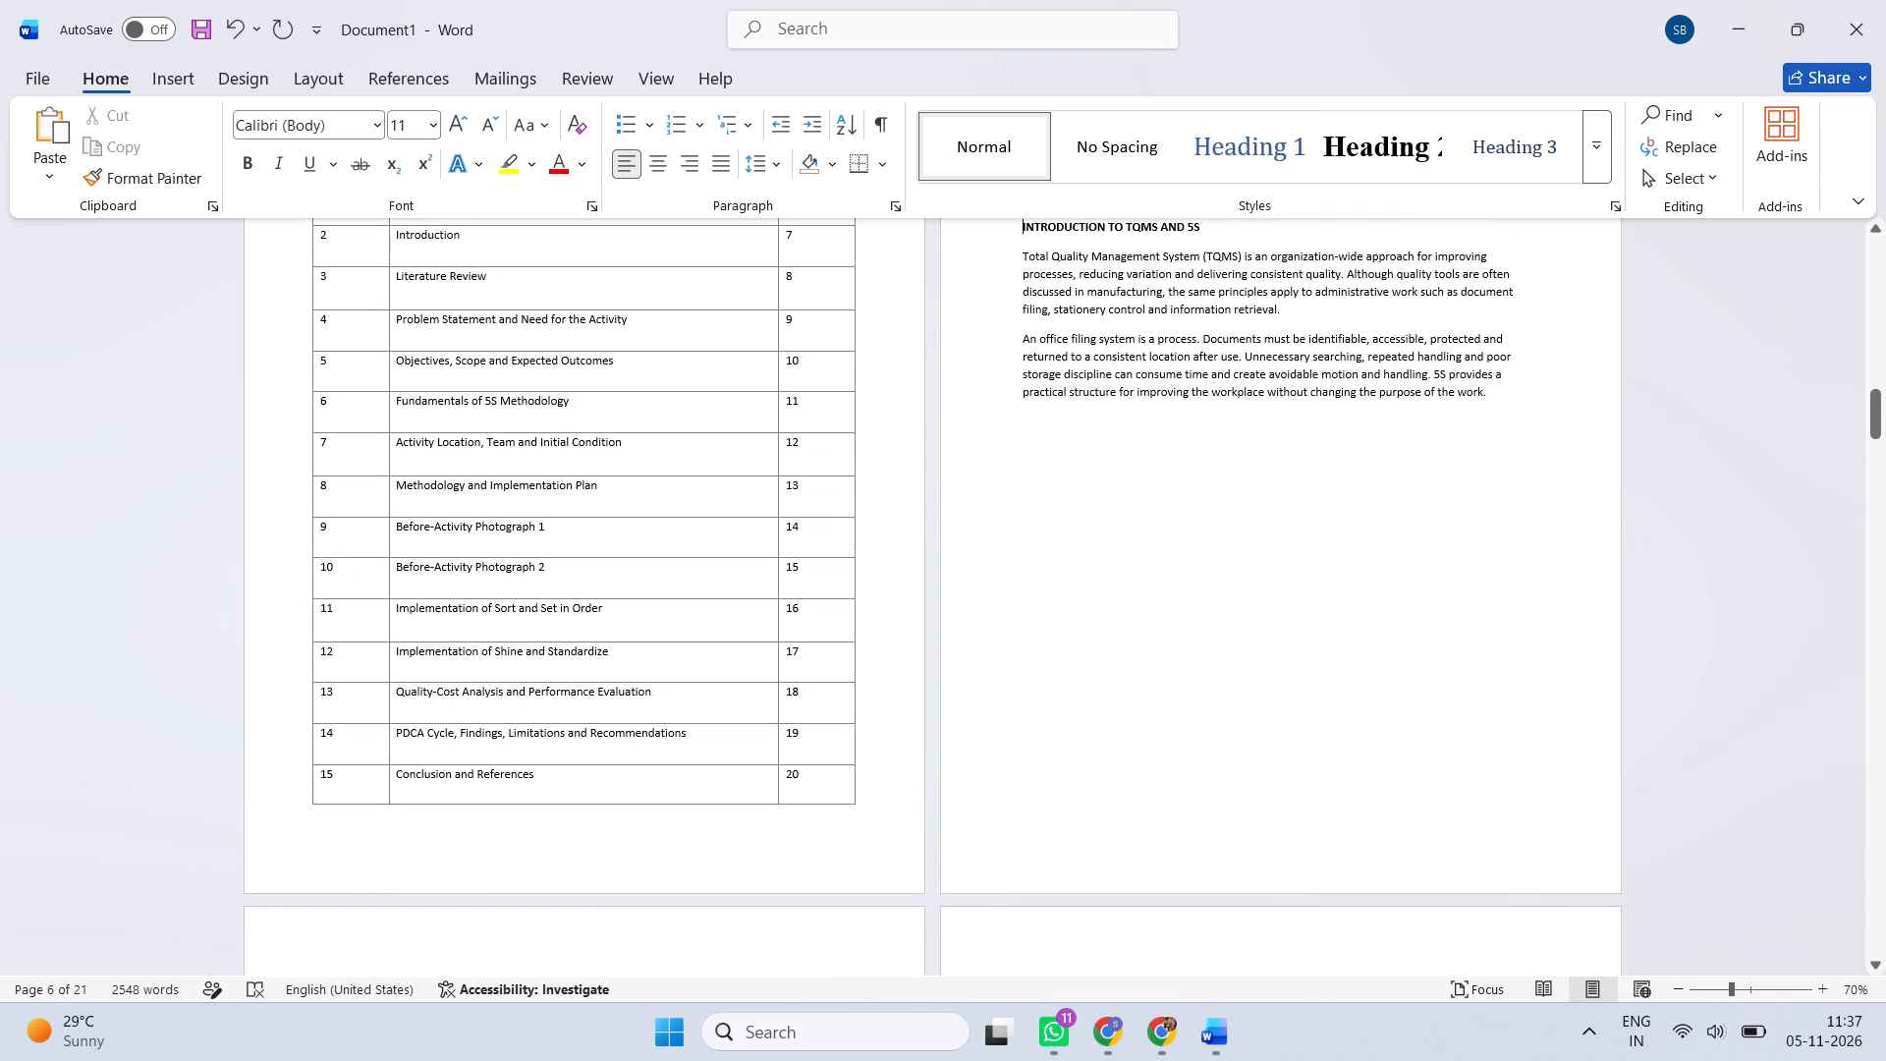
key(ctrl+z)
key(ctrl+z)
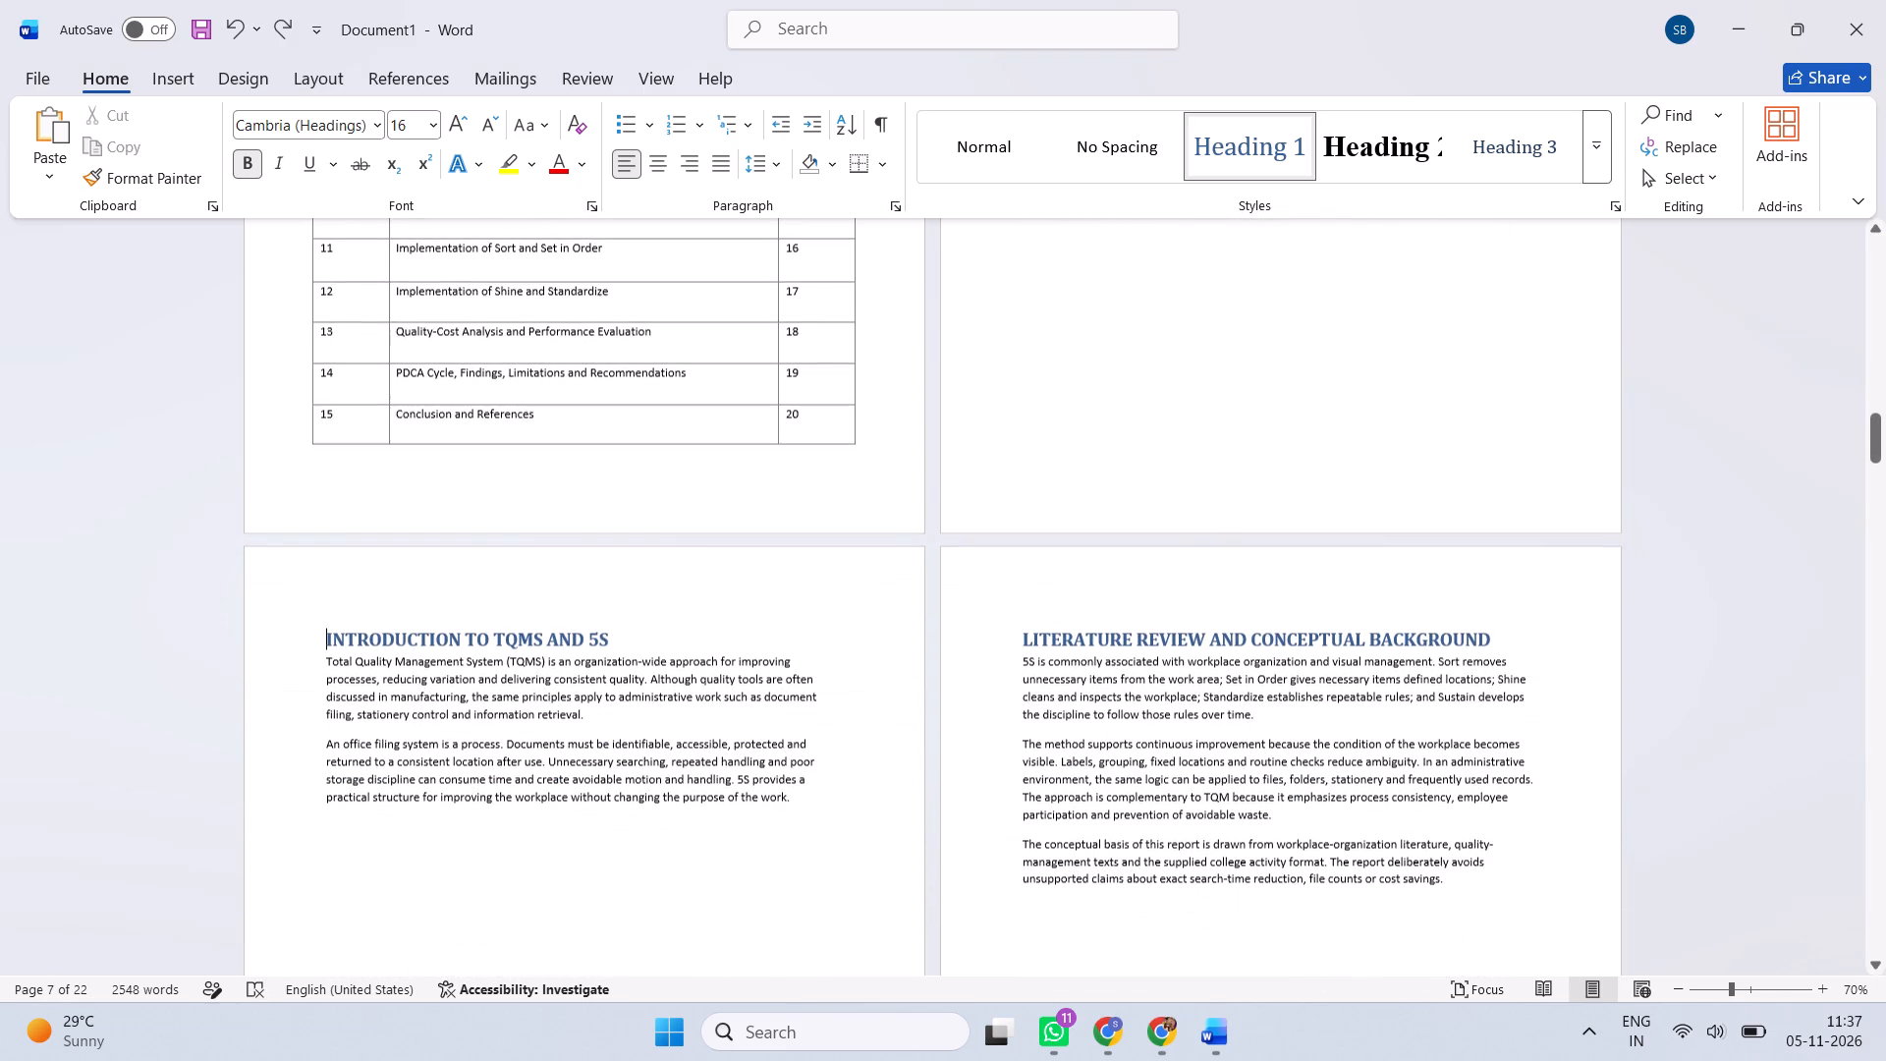
Move the INTRODUCTION TO TQMS AND 5S section up directly below the abstract text and apply the Heading 1 style to its heading.
key(BackSpace)
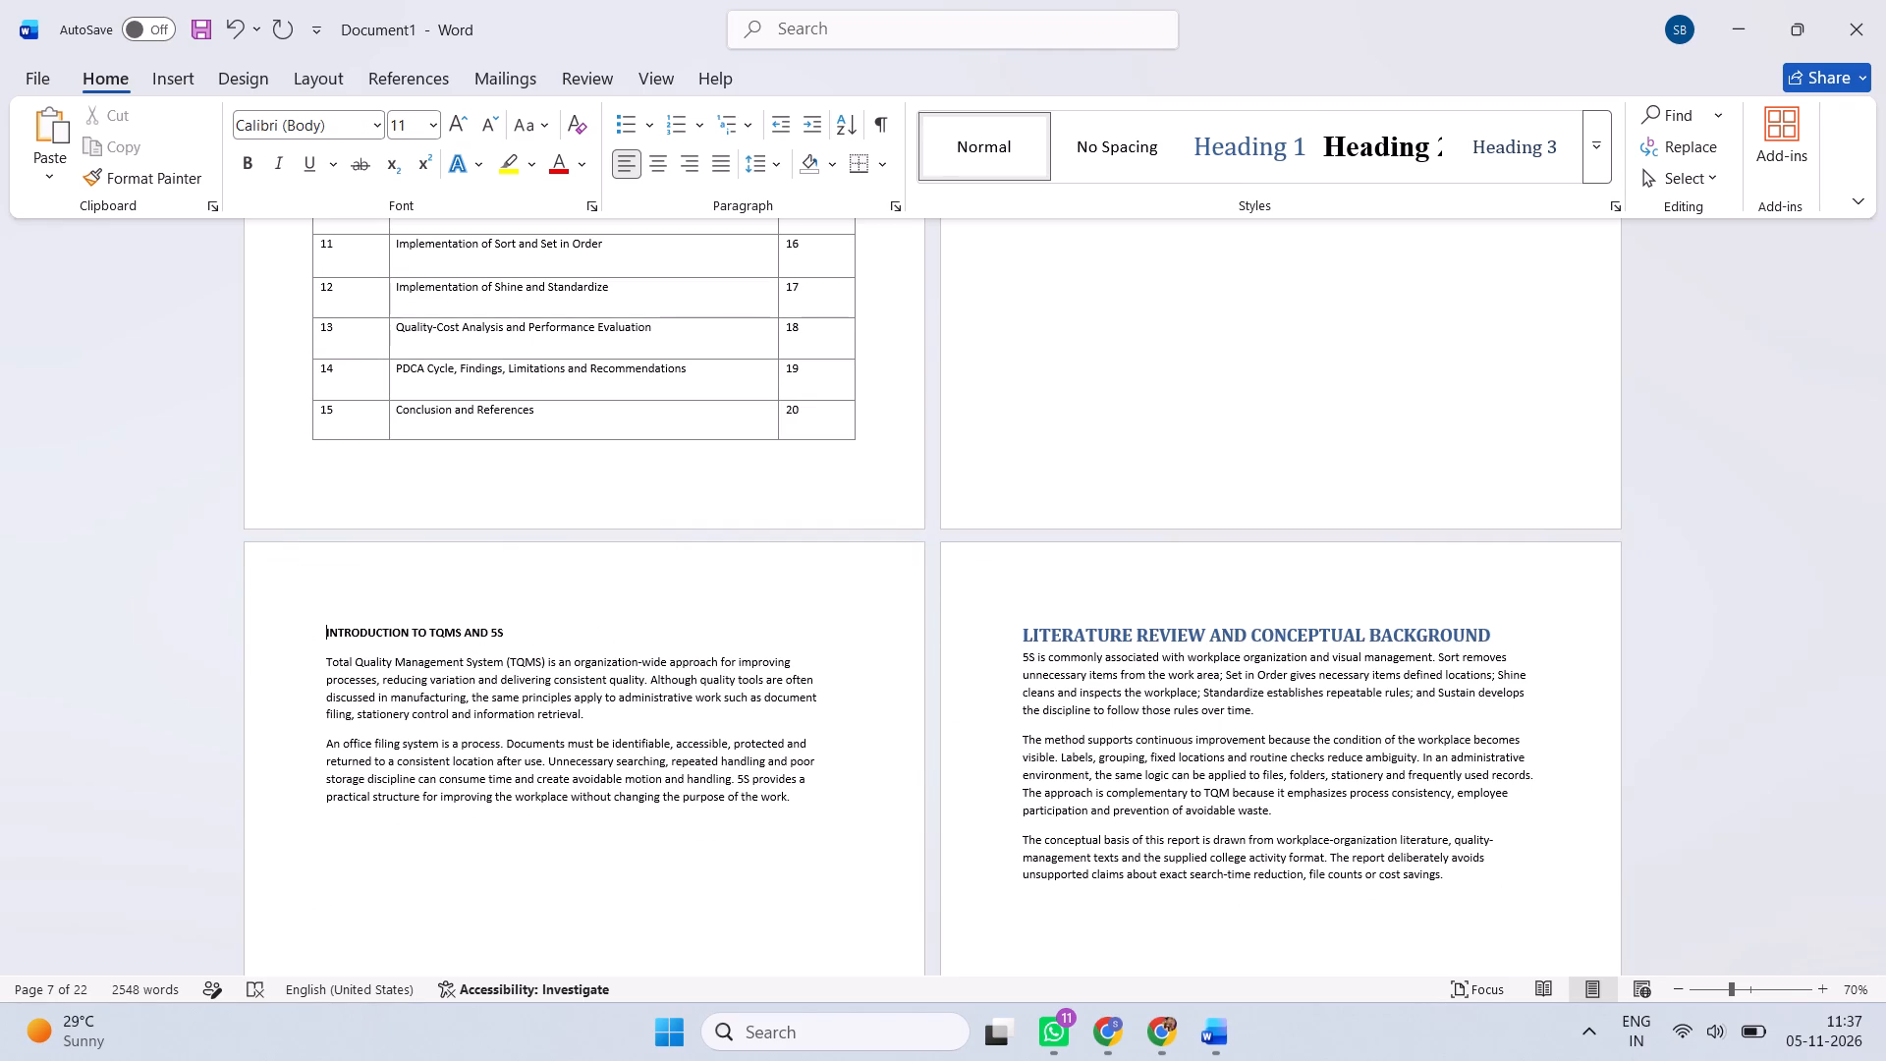
key(BackSpace)
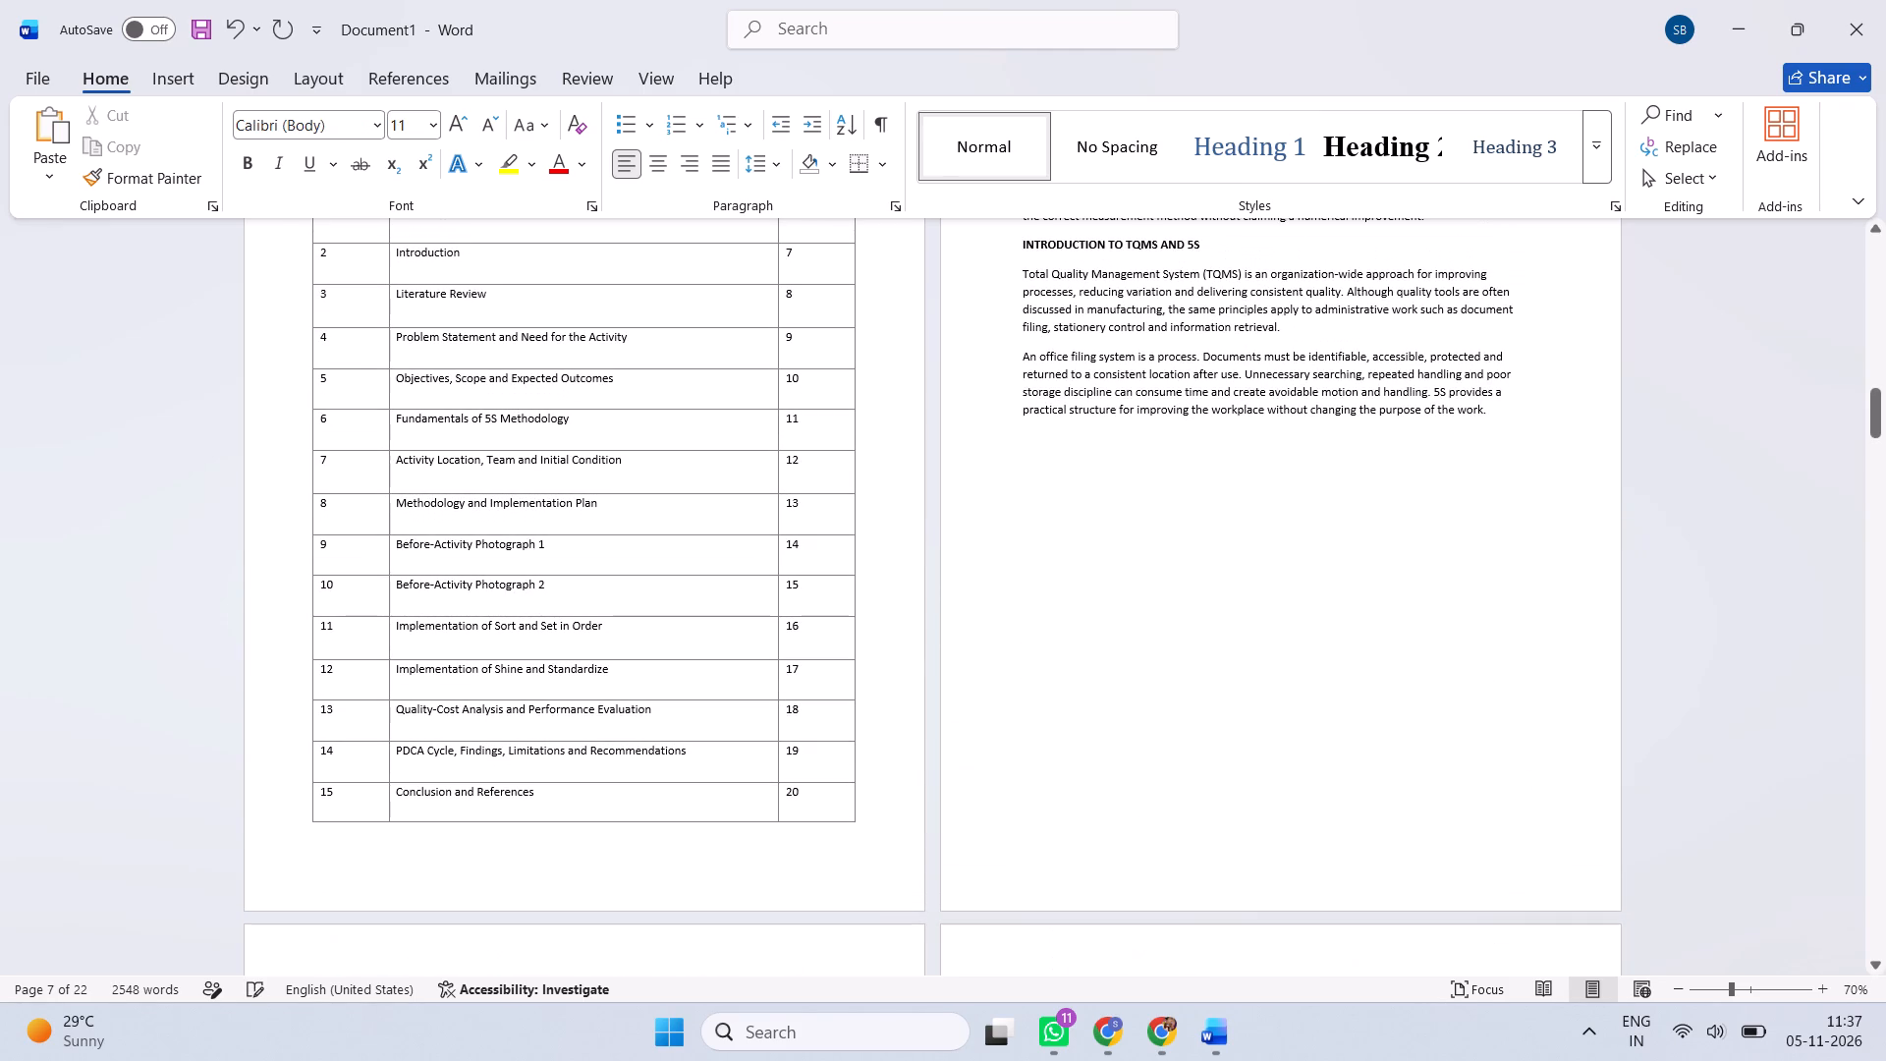
click(1261, 139)
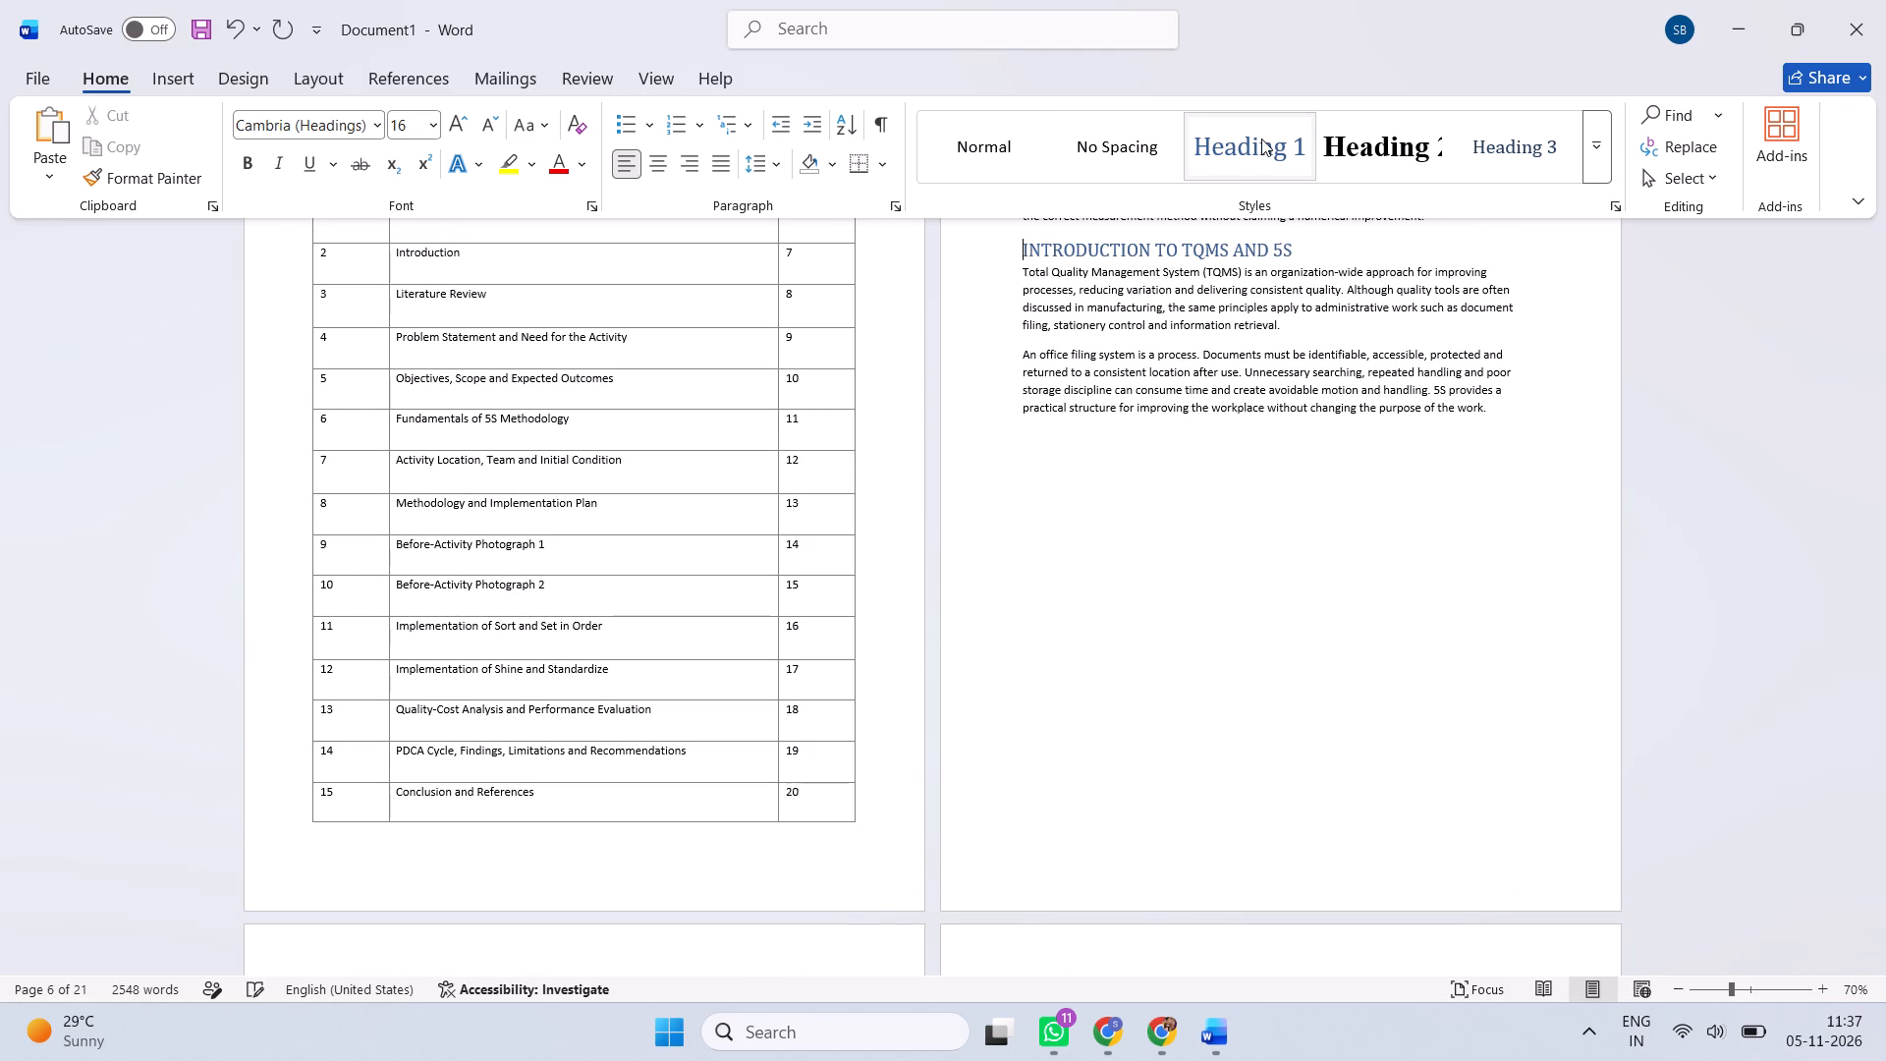
scroll(1039, 683, down, 1)
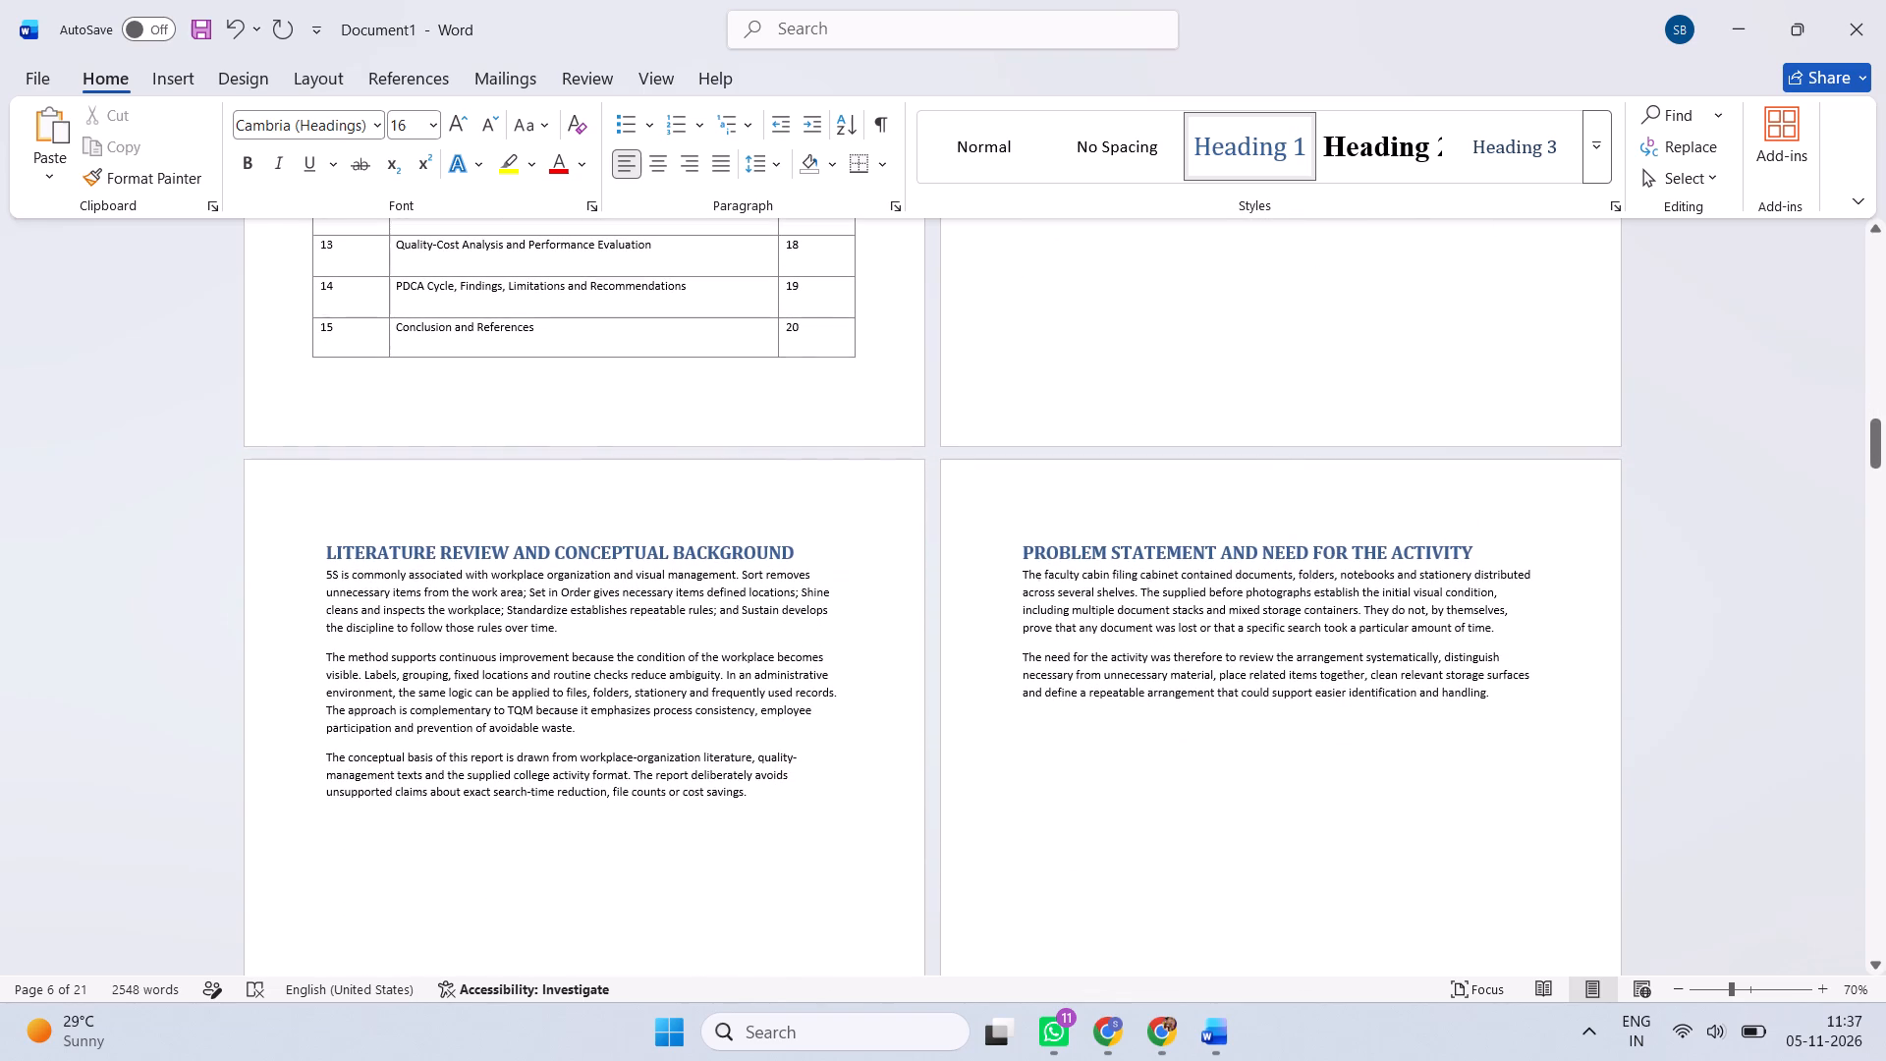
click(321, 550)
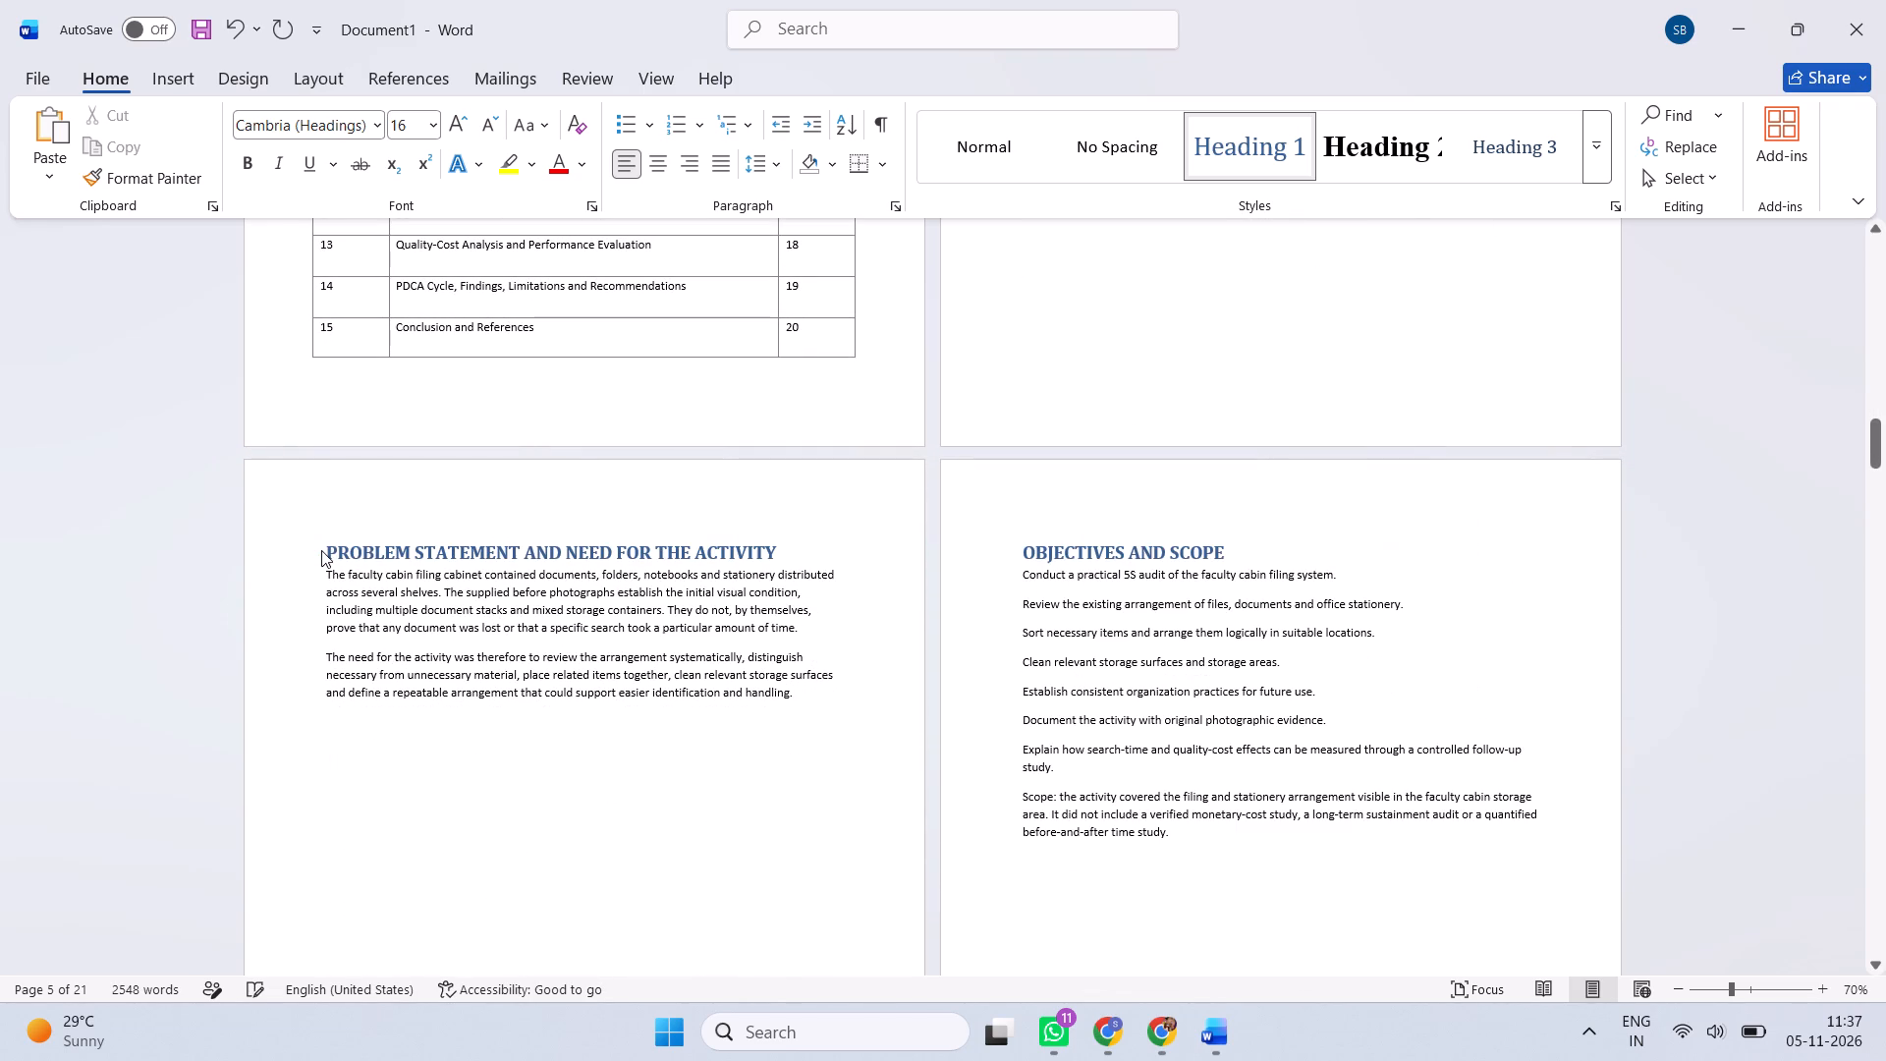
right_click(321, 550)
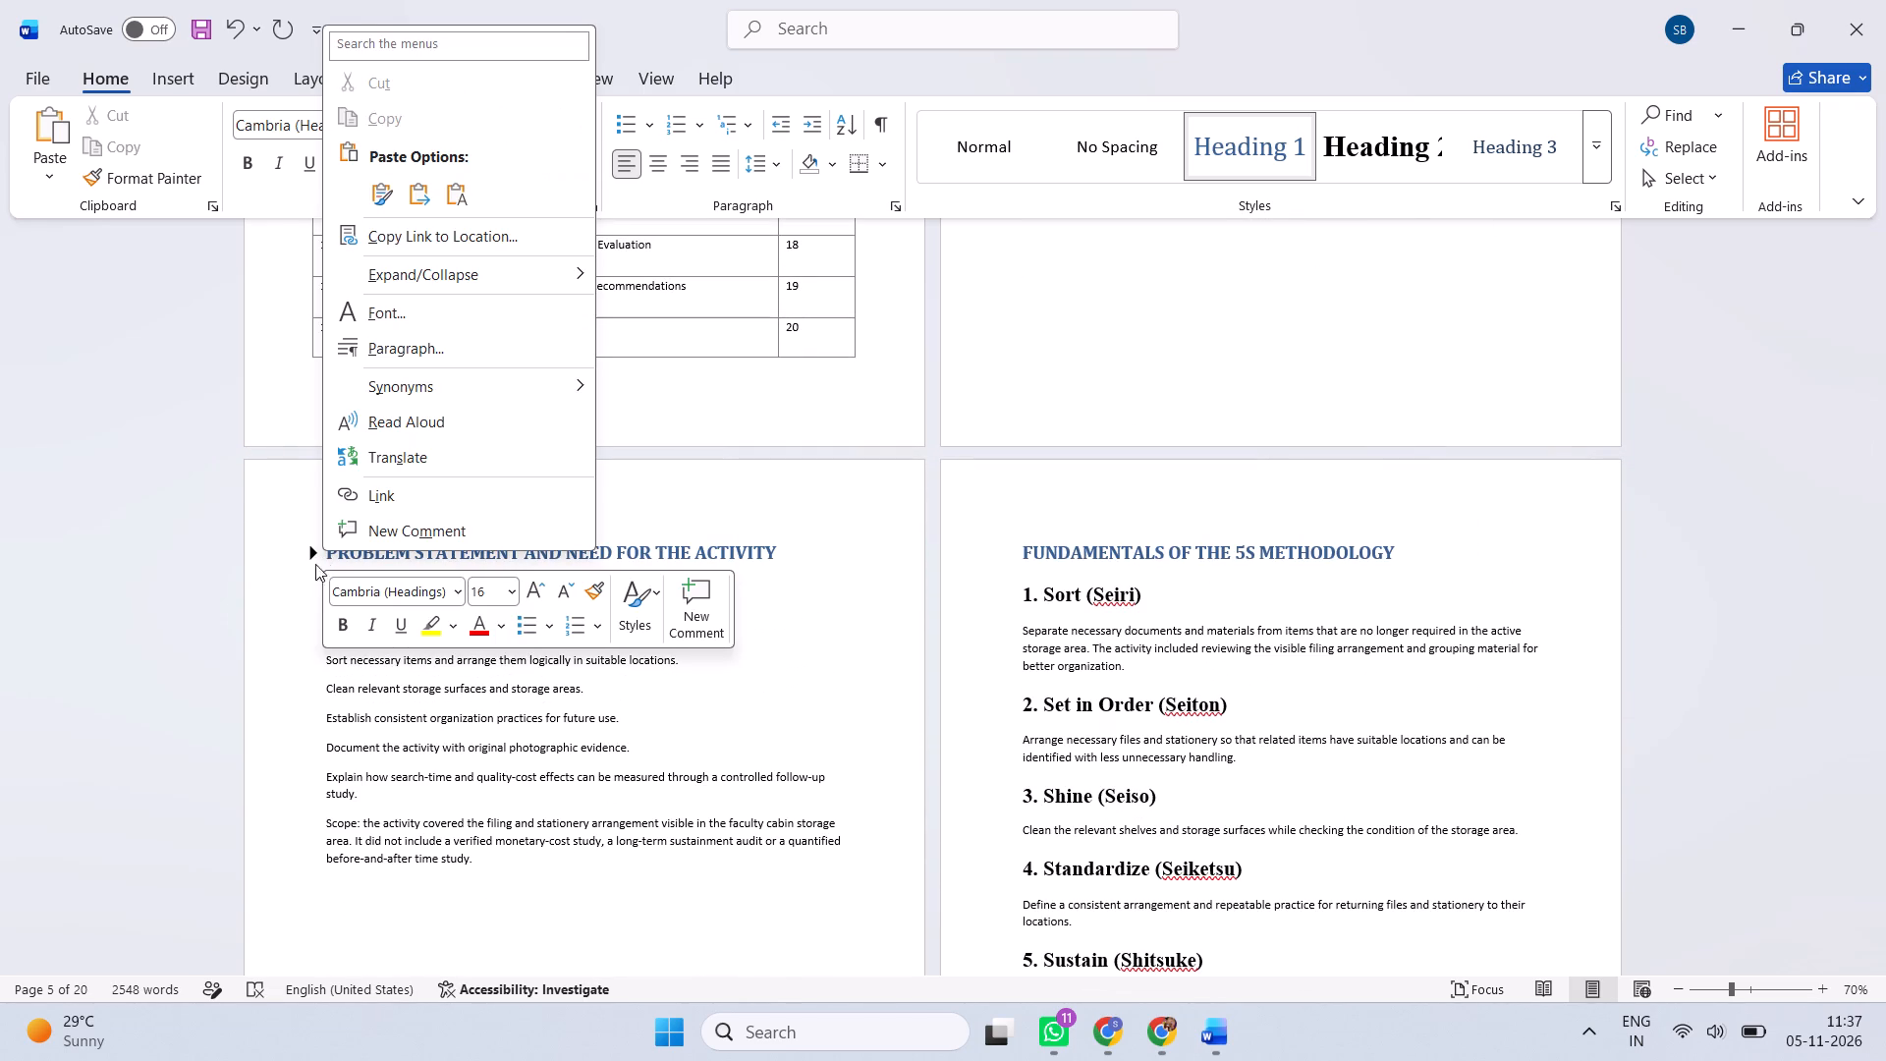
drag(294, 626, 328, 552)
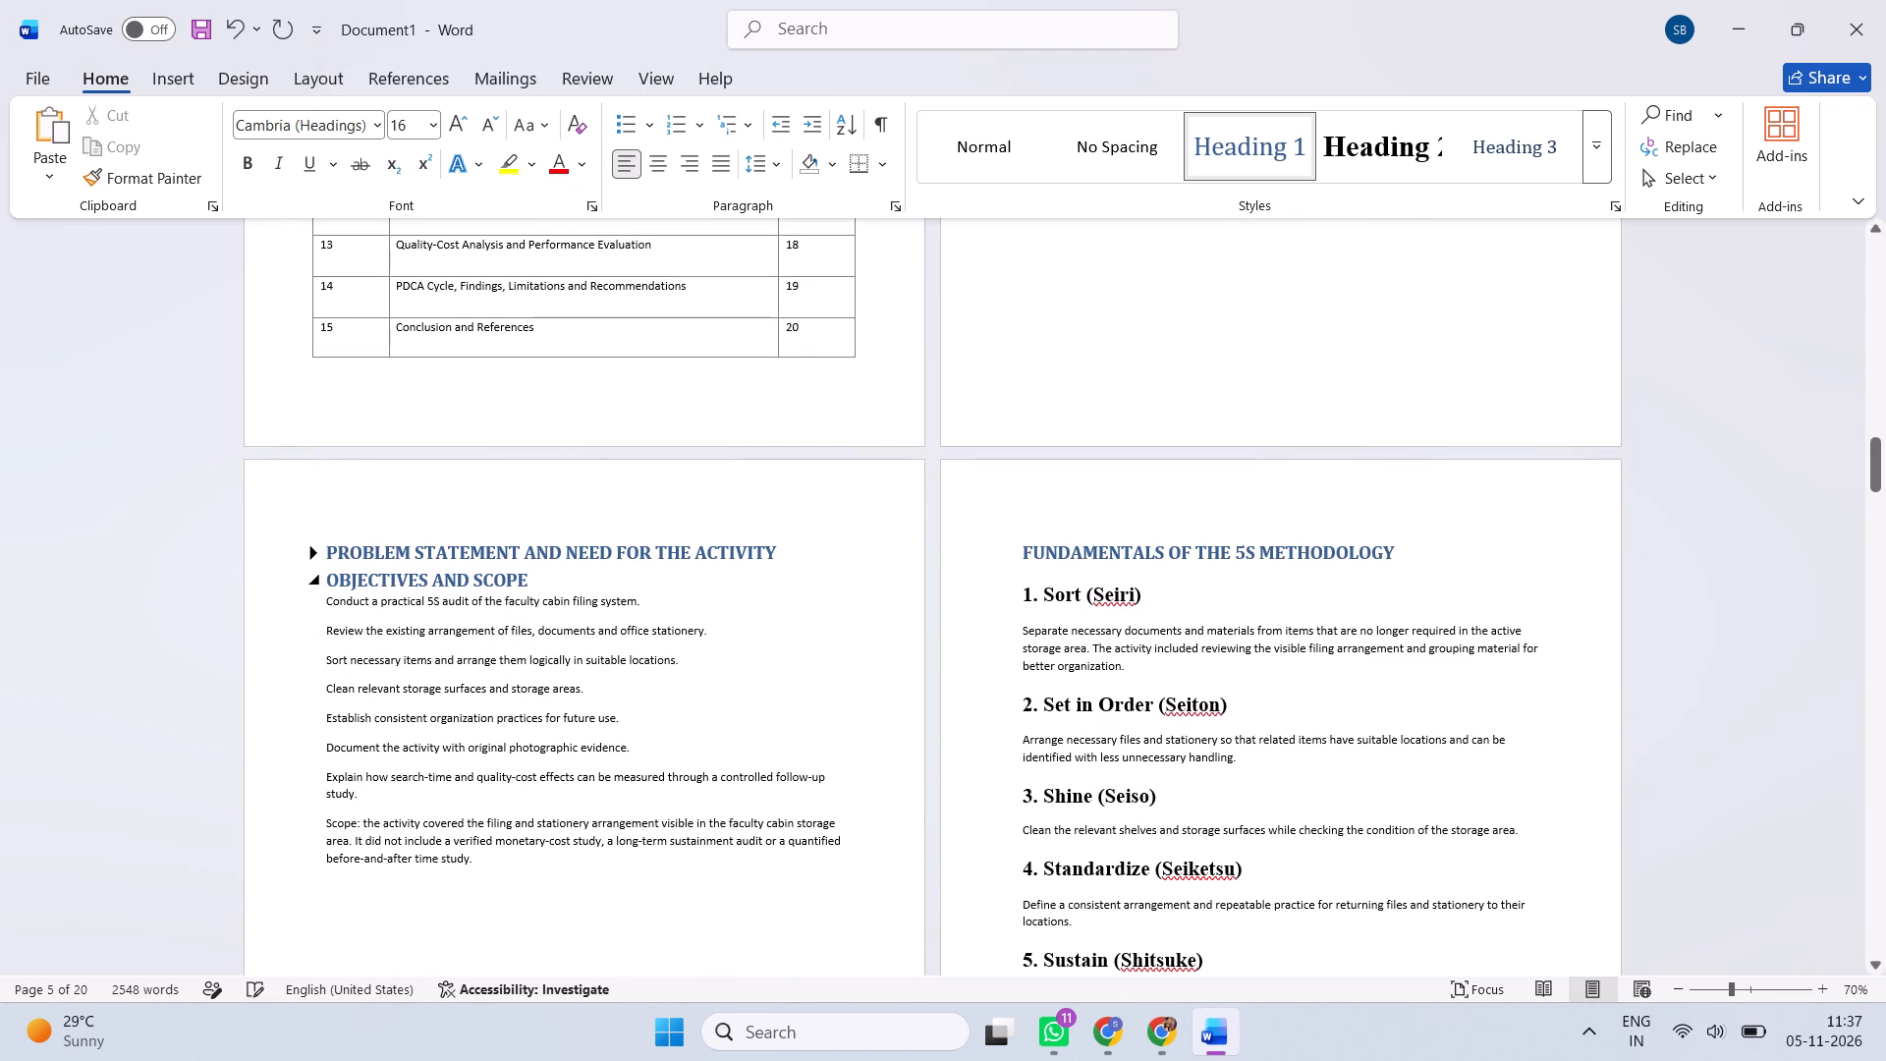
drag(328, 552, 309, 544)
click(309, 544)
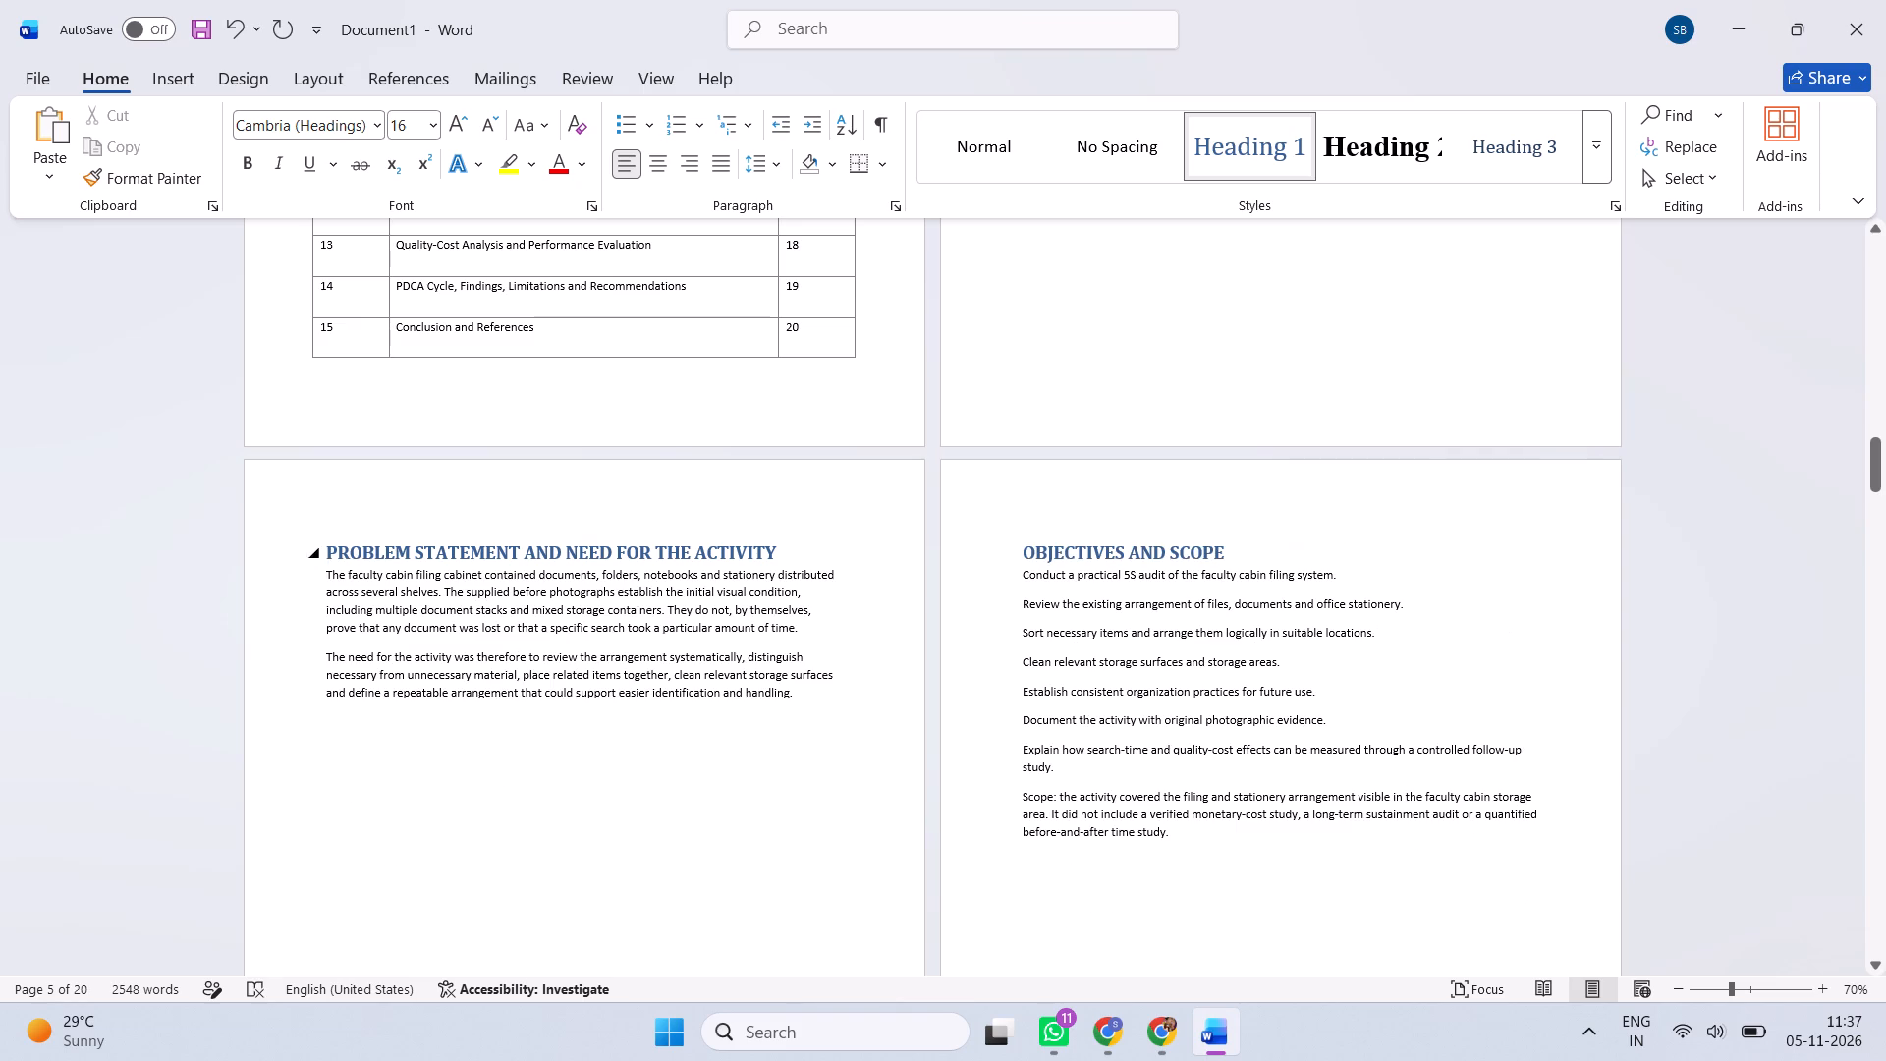
Make the INTRODUCTION TO TQMS AND 5S heading bold and expand its collapsed section.
scroll(594, 599, up, 1)
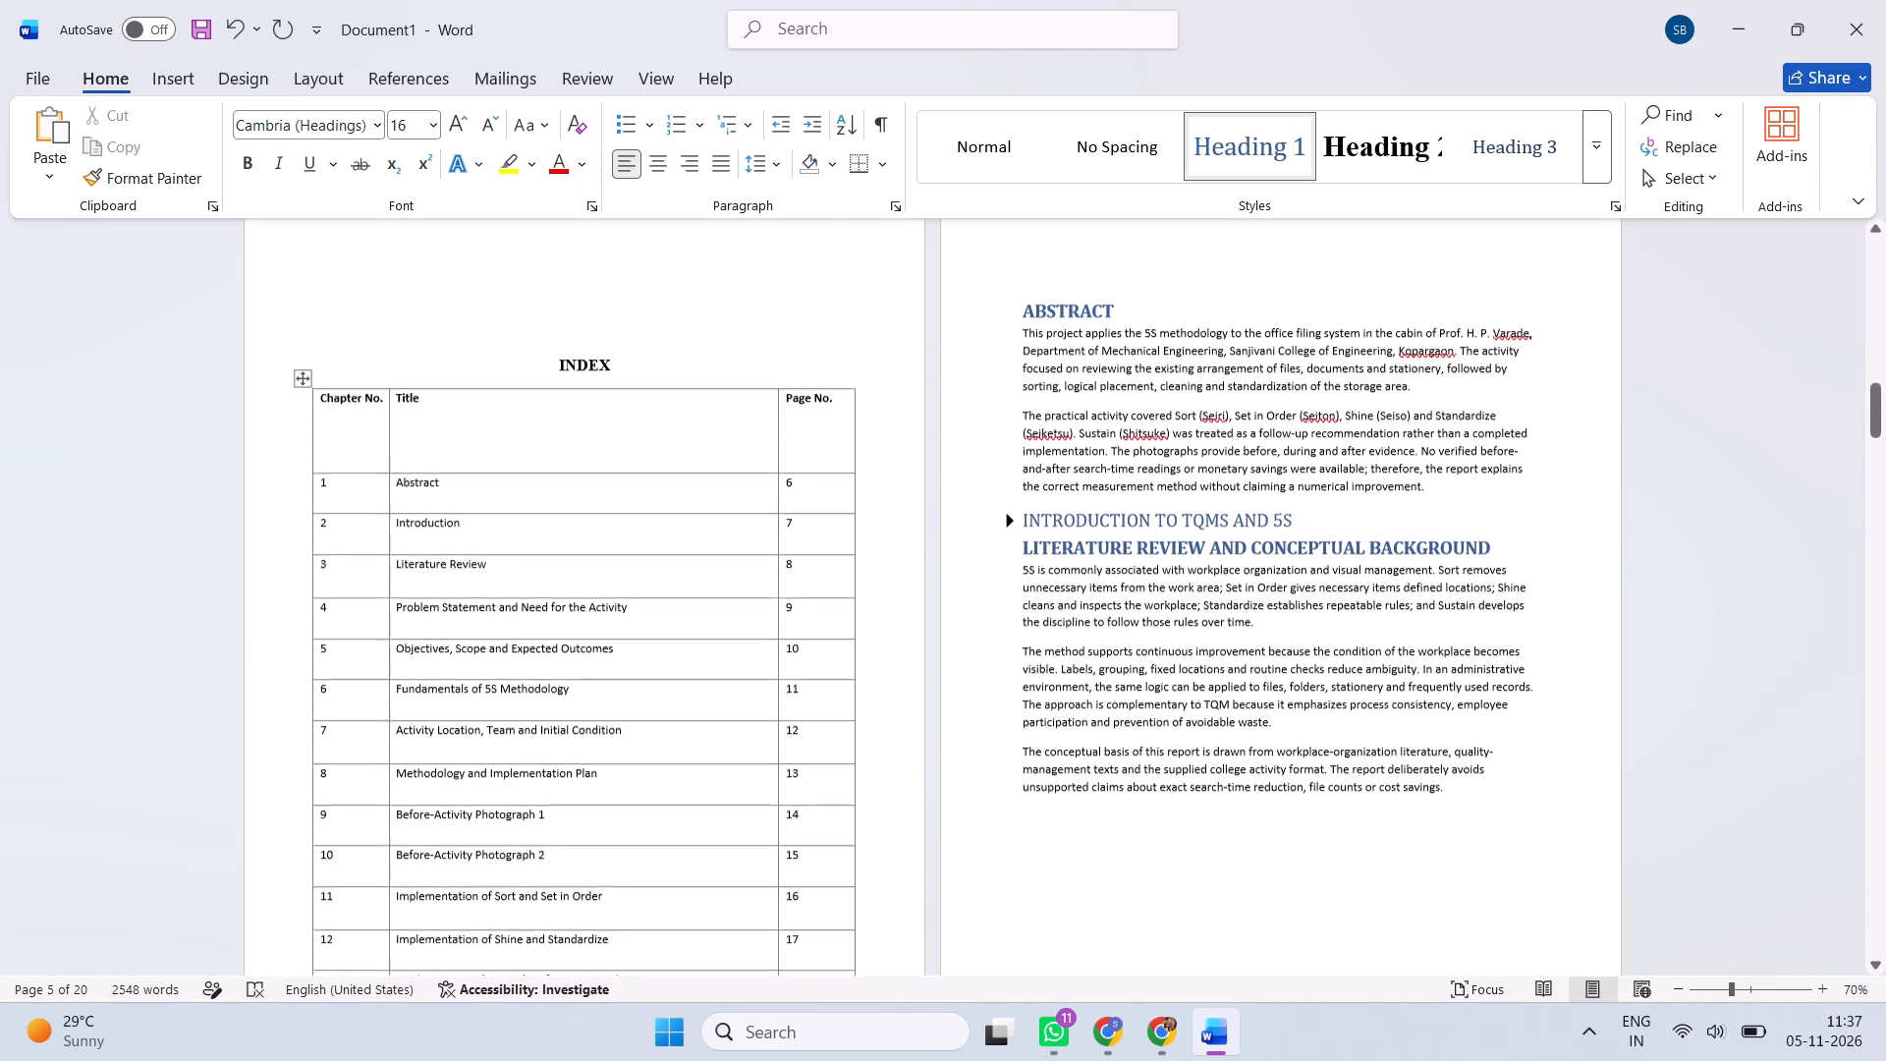
scroll(594, 599, up, 1)
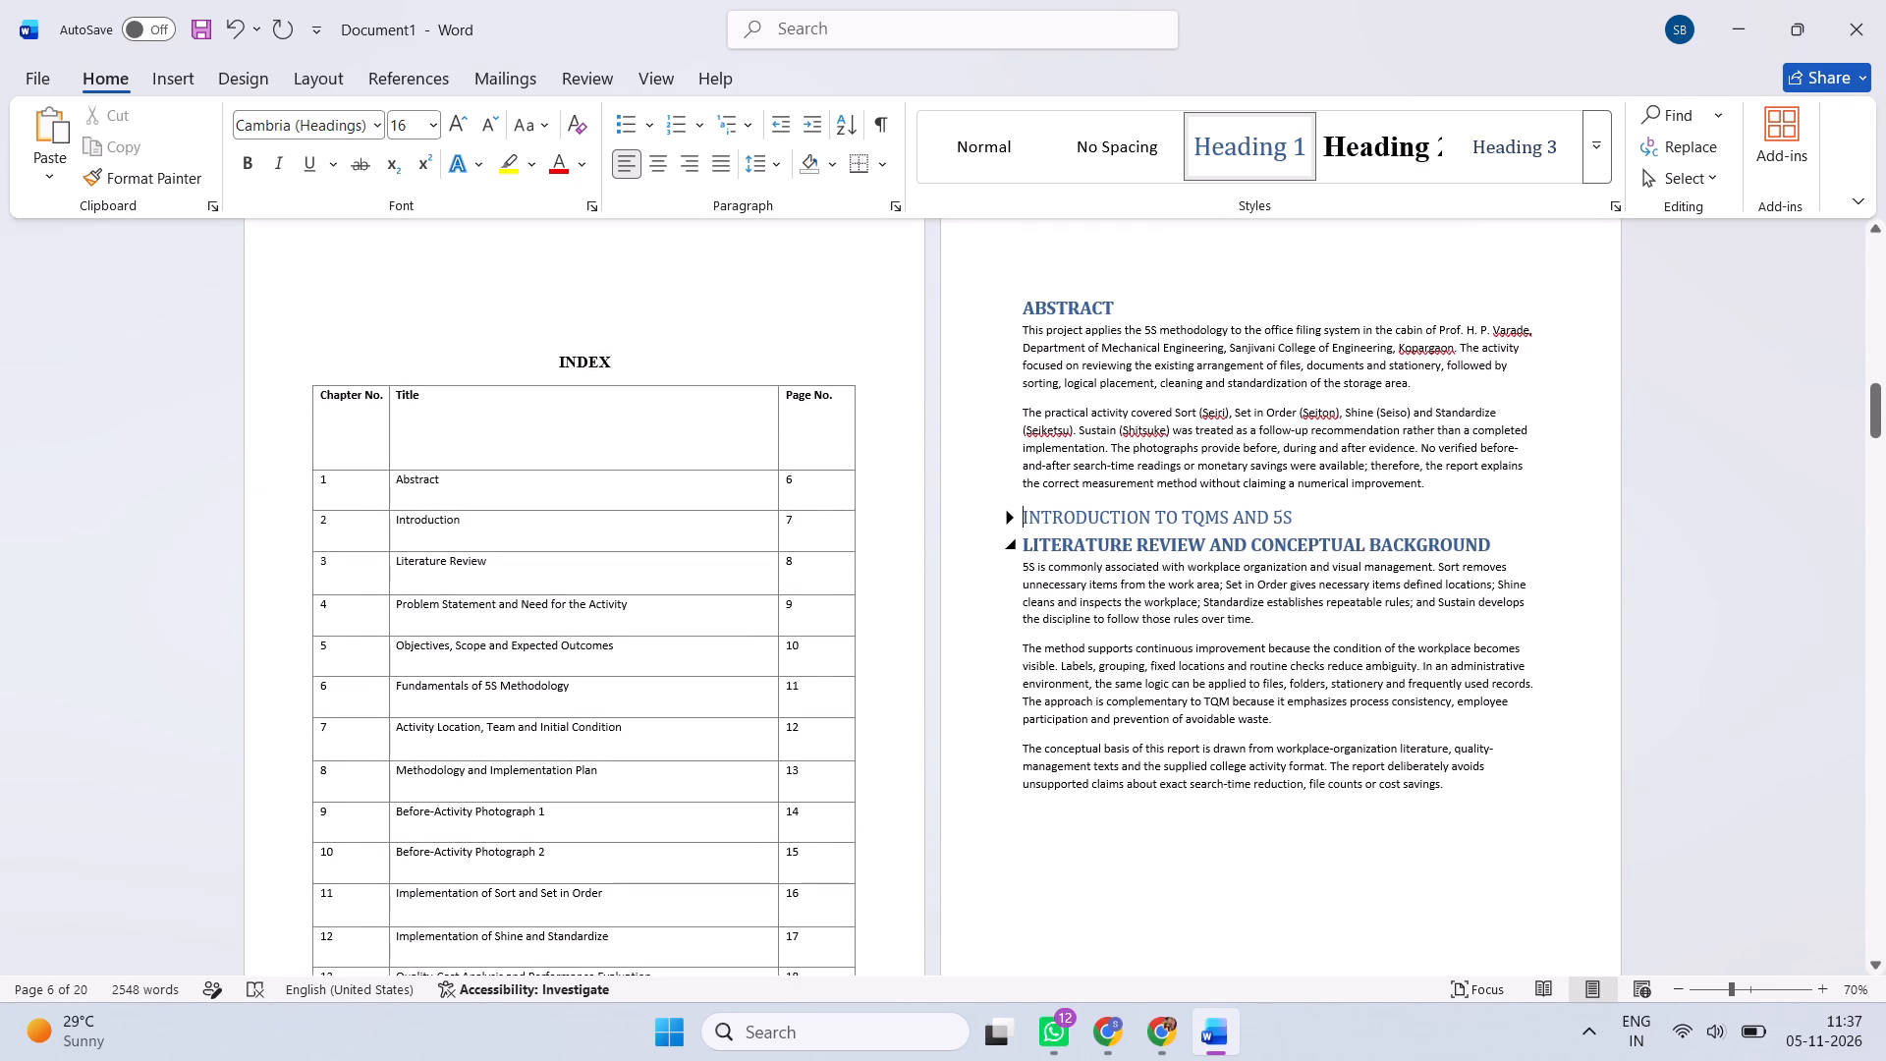
drag(1294, 521, 1279, 520)
drag(1279, 520, 1059, 510)
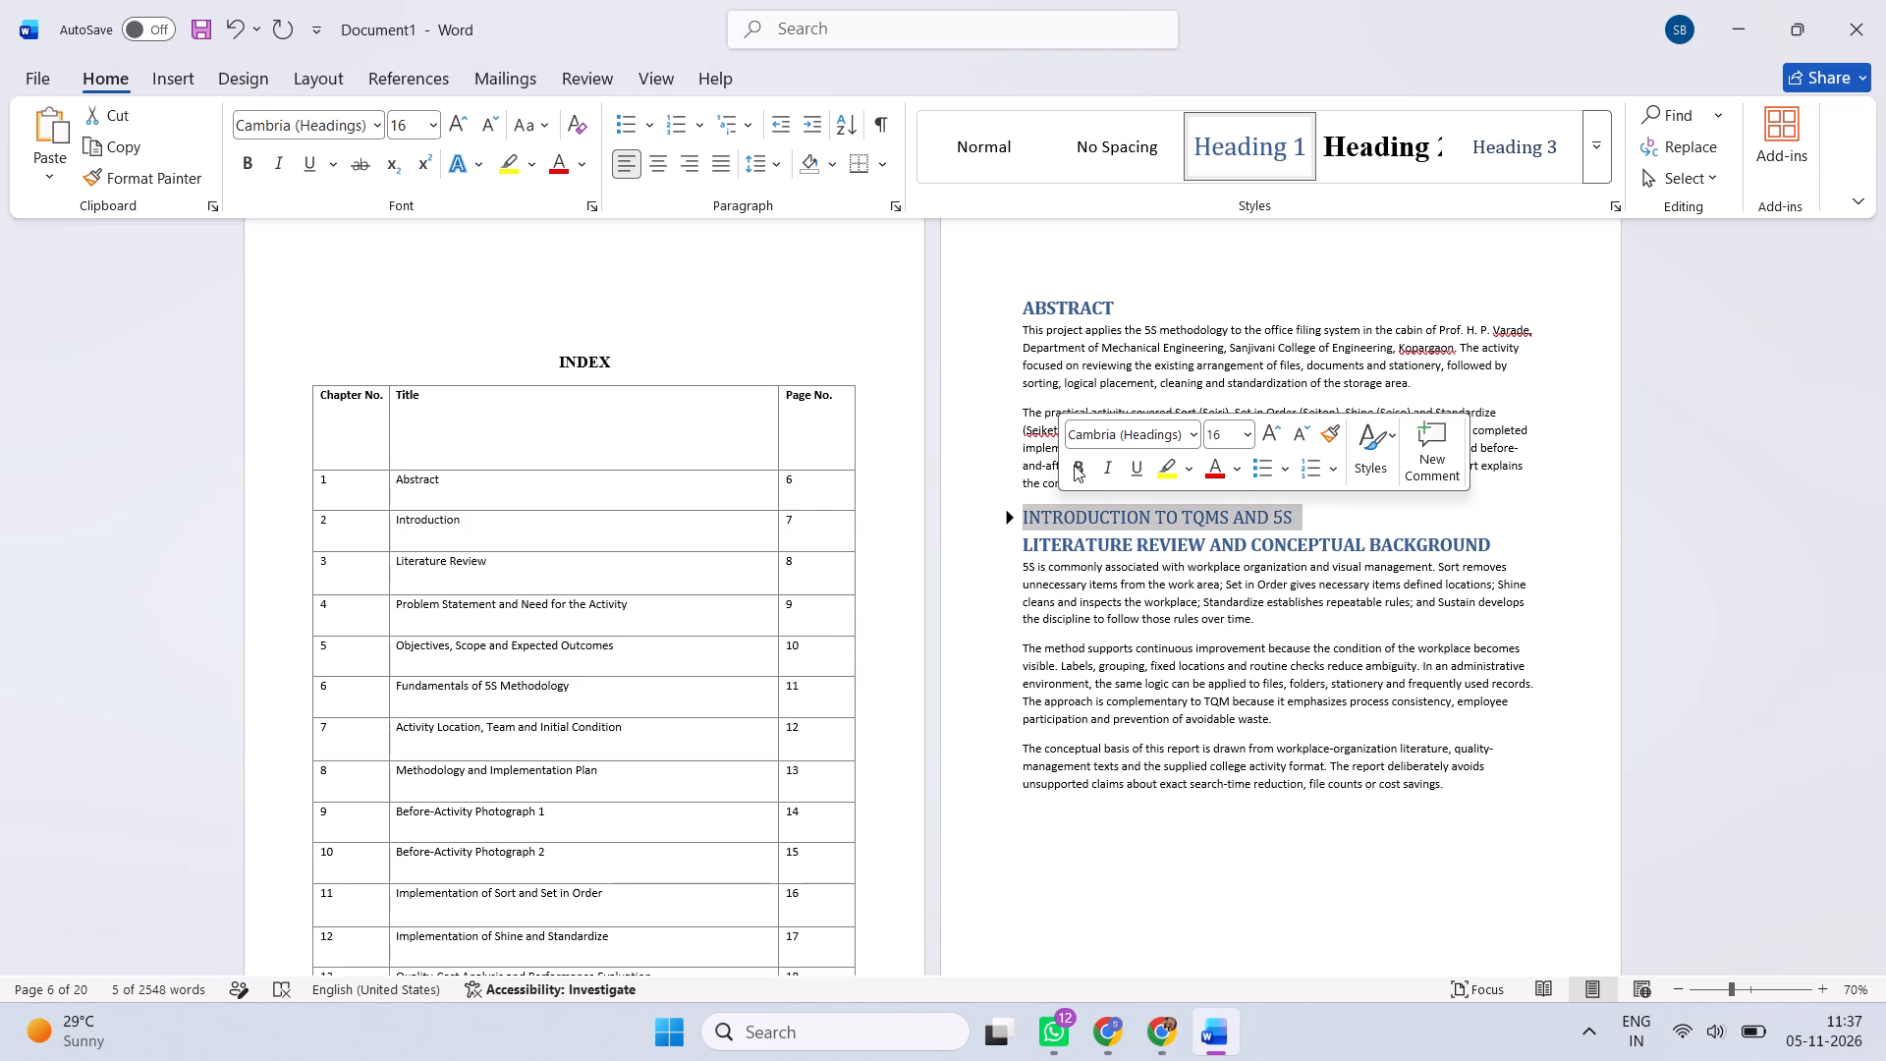
click(1074, 465)
click(1084, 673)
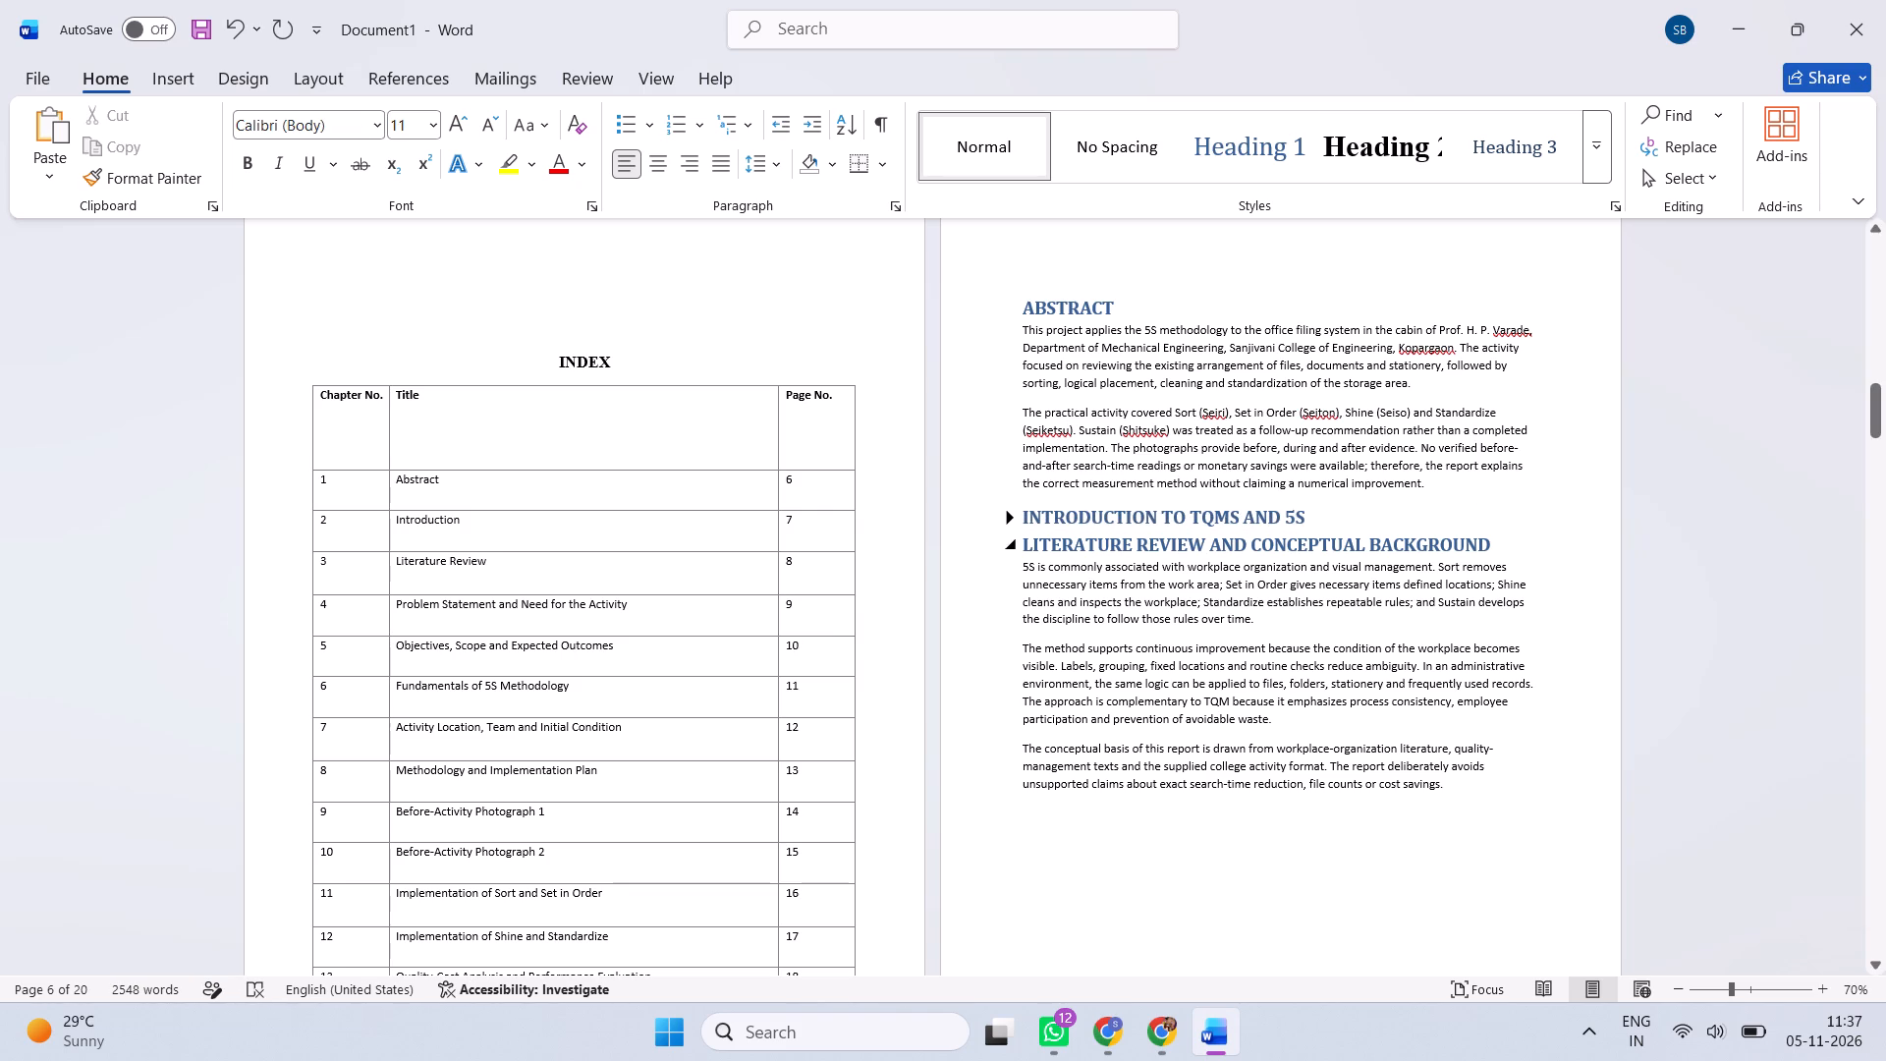
click(1007, 518)
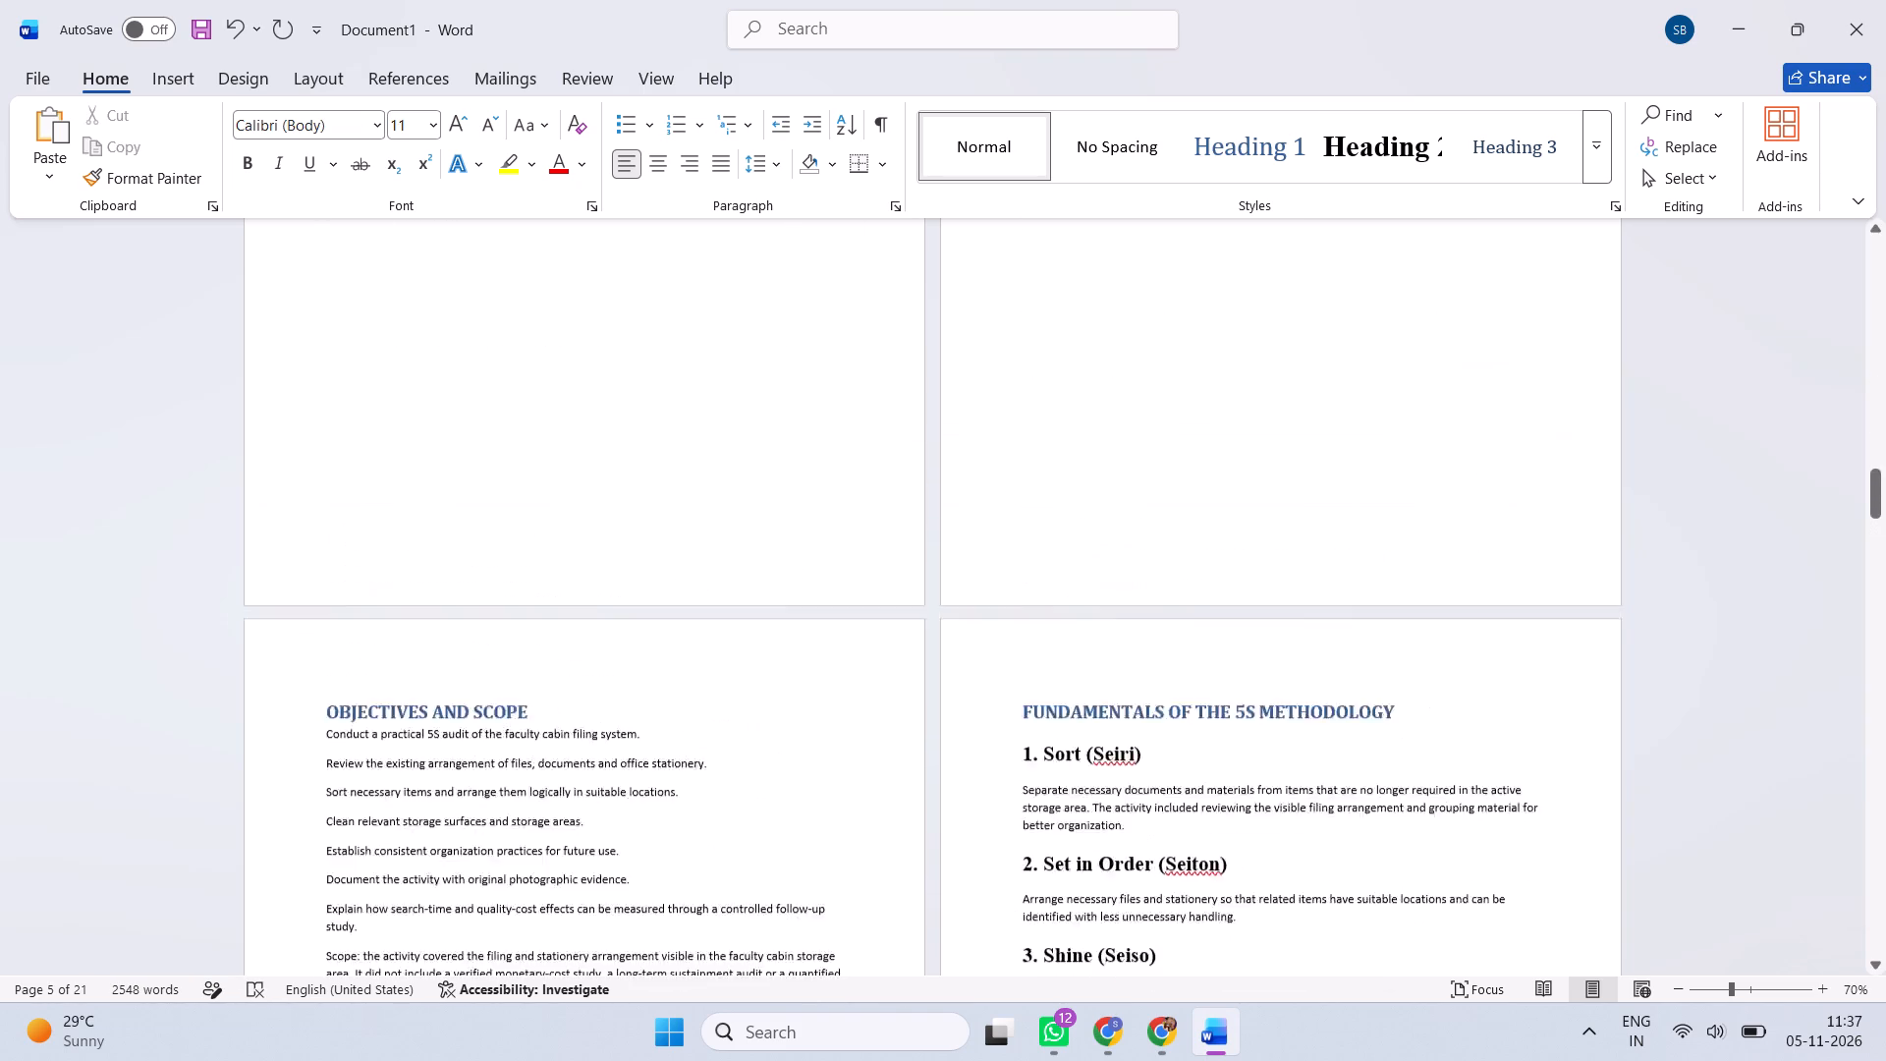
Move the LITERATURE REVIEW AND CONCEPTUAL BACKGROUND section up directly below the introduction text.
scroll(953, 689, up, 1)
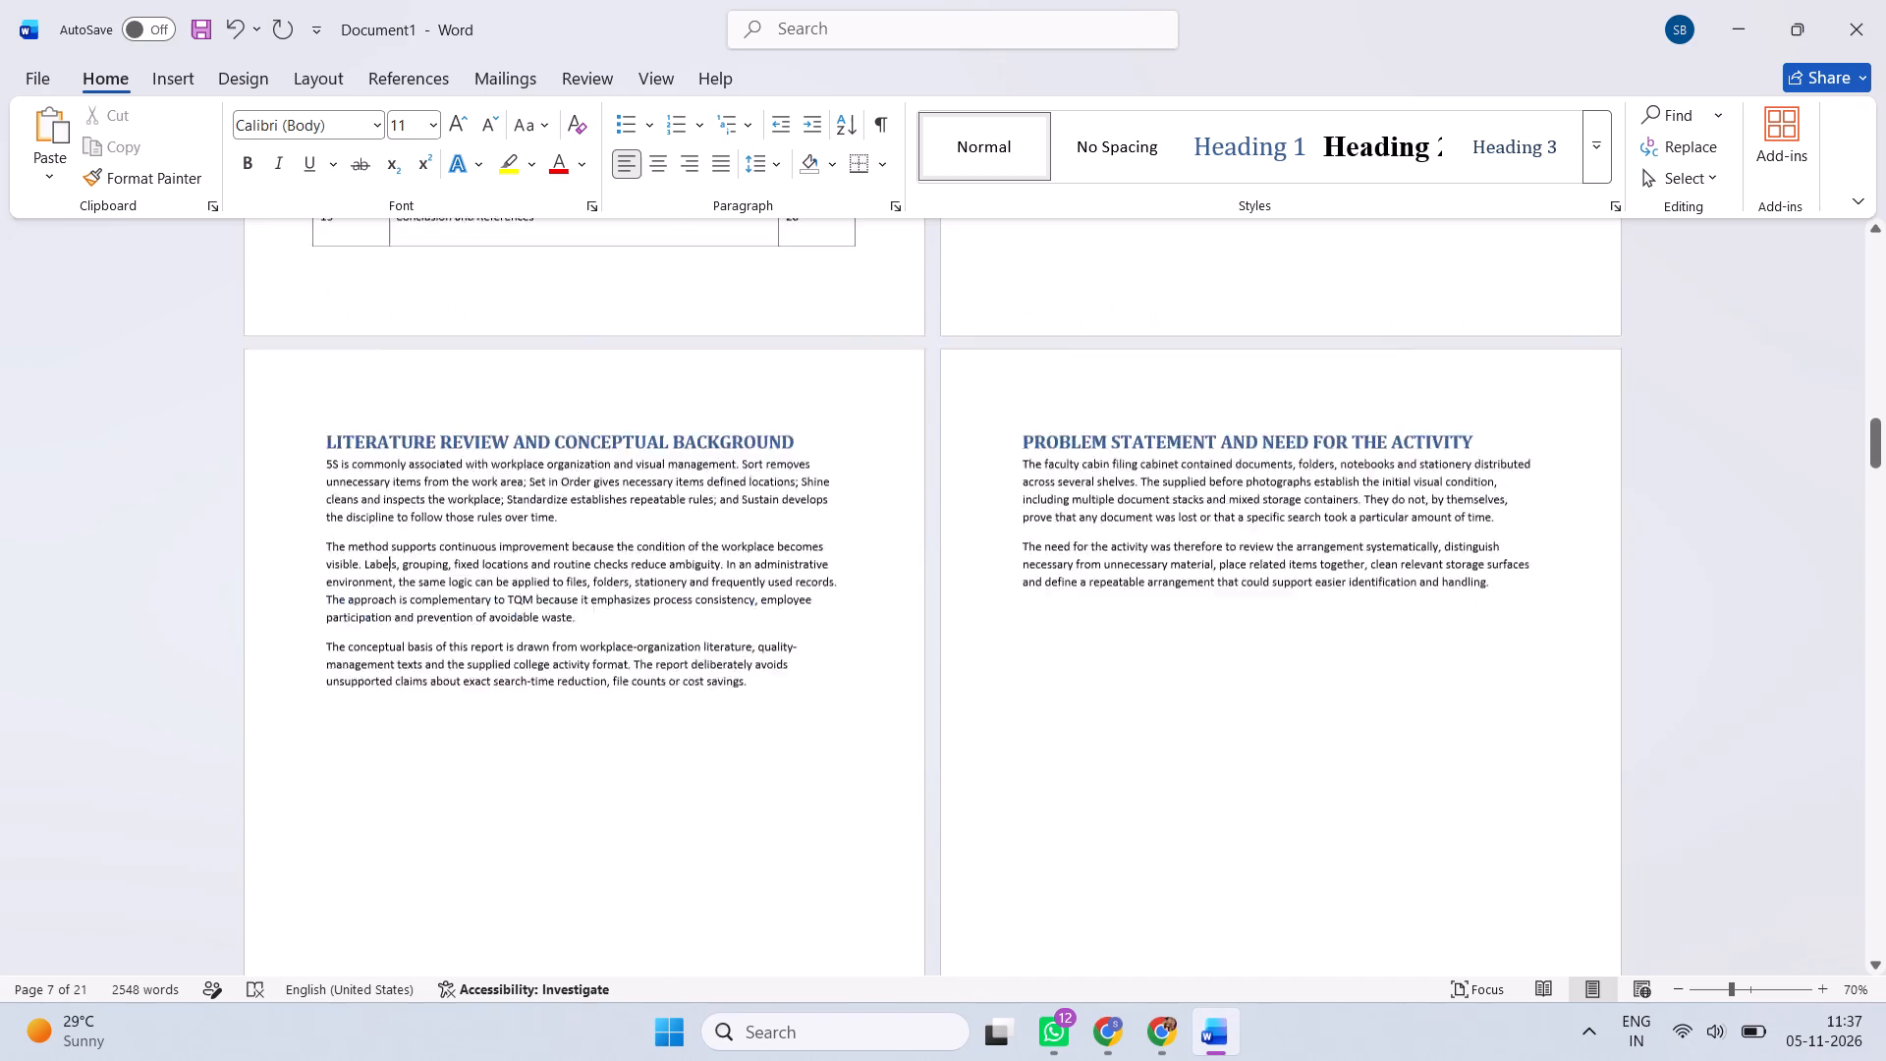
scroll(953, 689, up, 1)
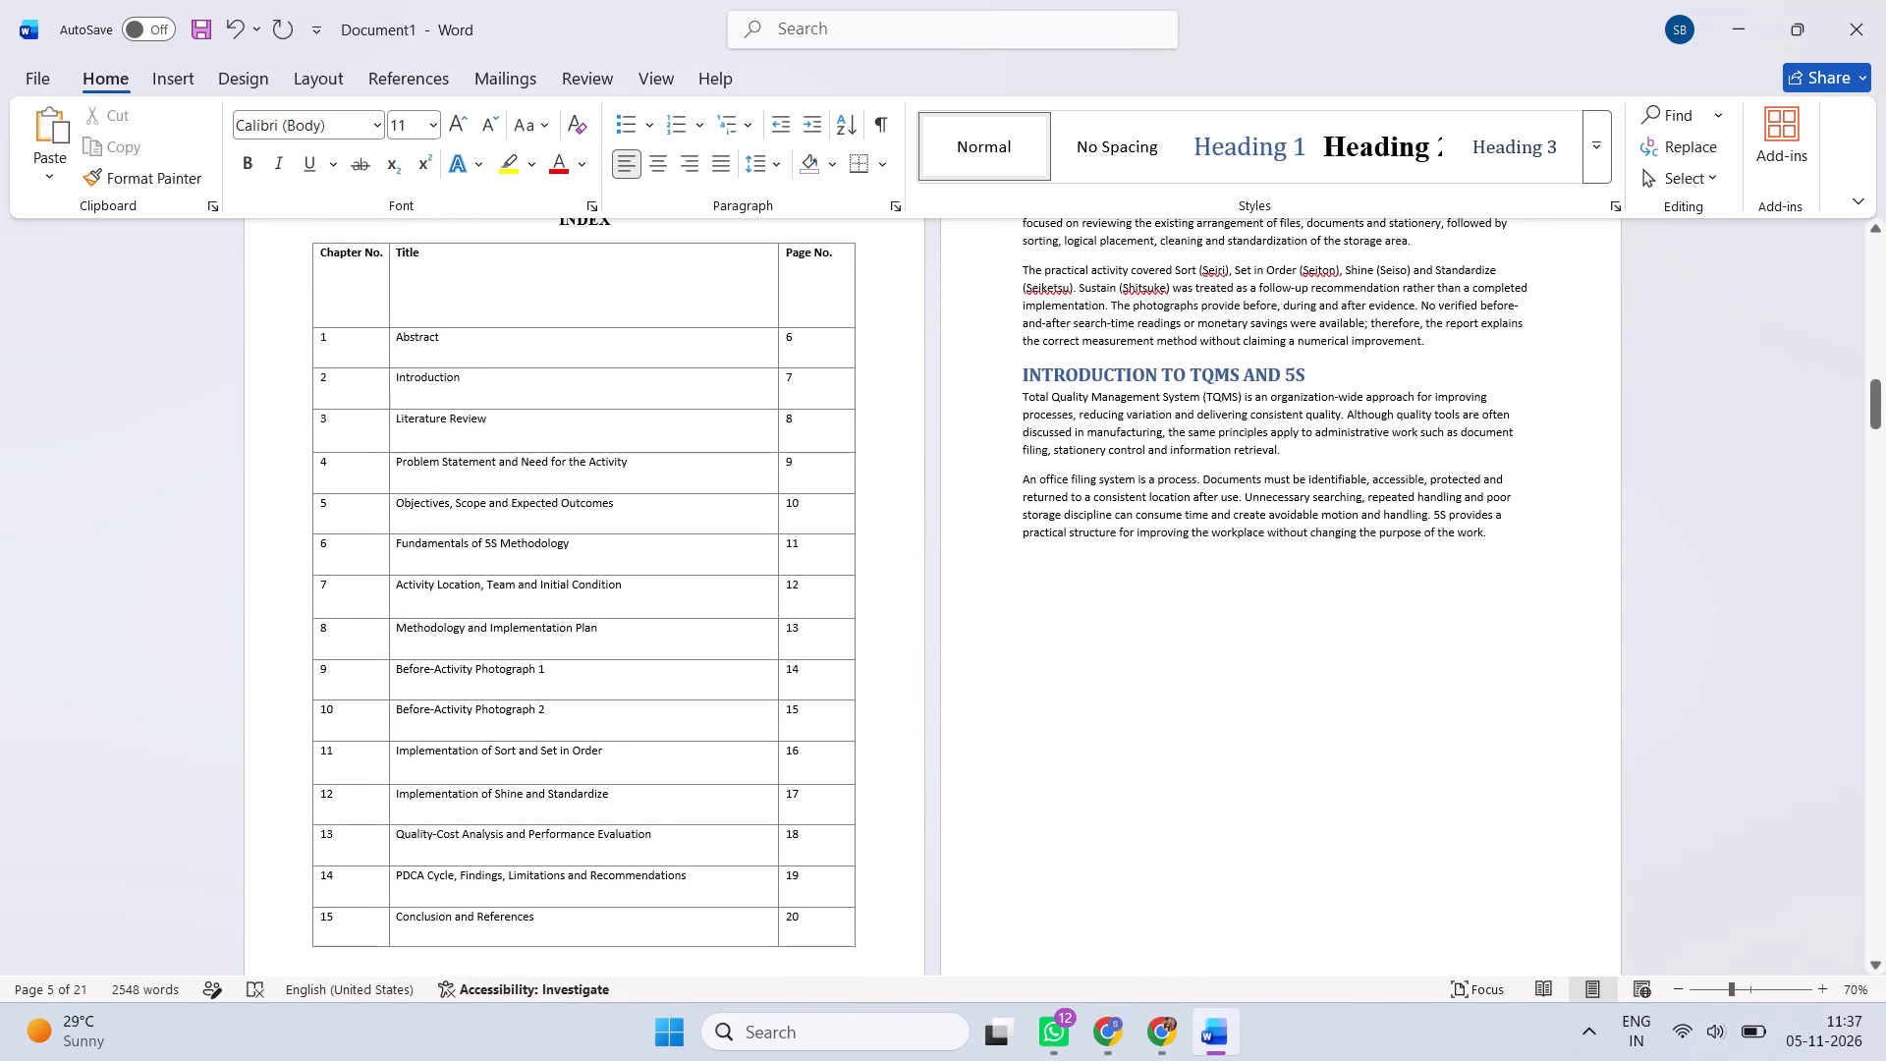
scroll(953, 689, down, 1)
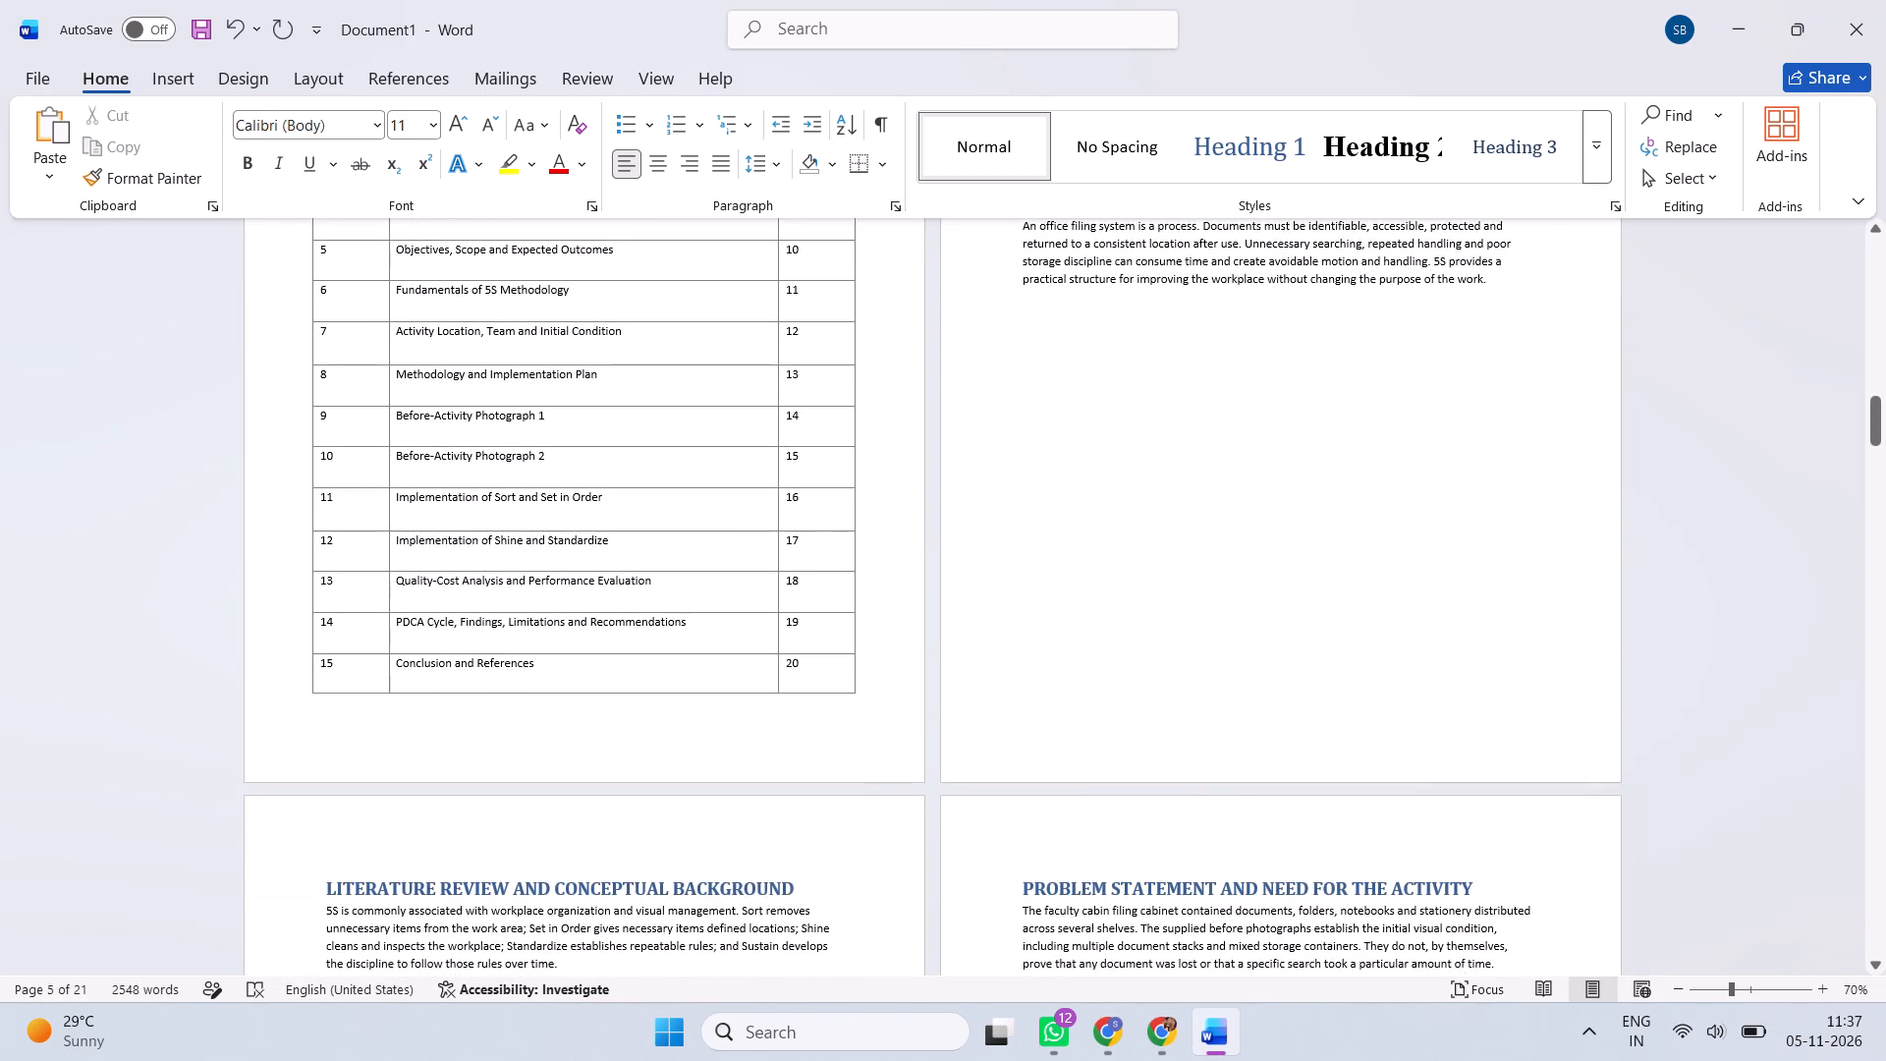
click(322, 902)
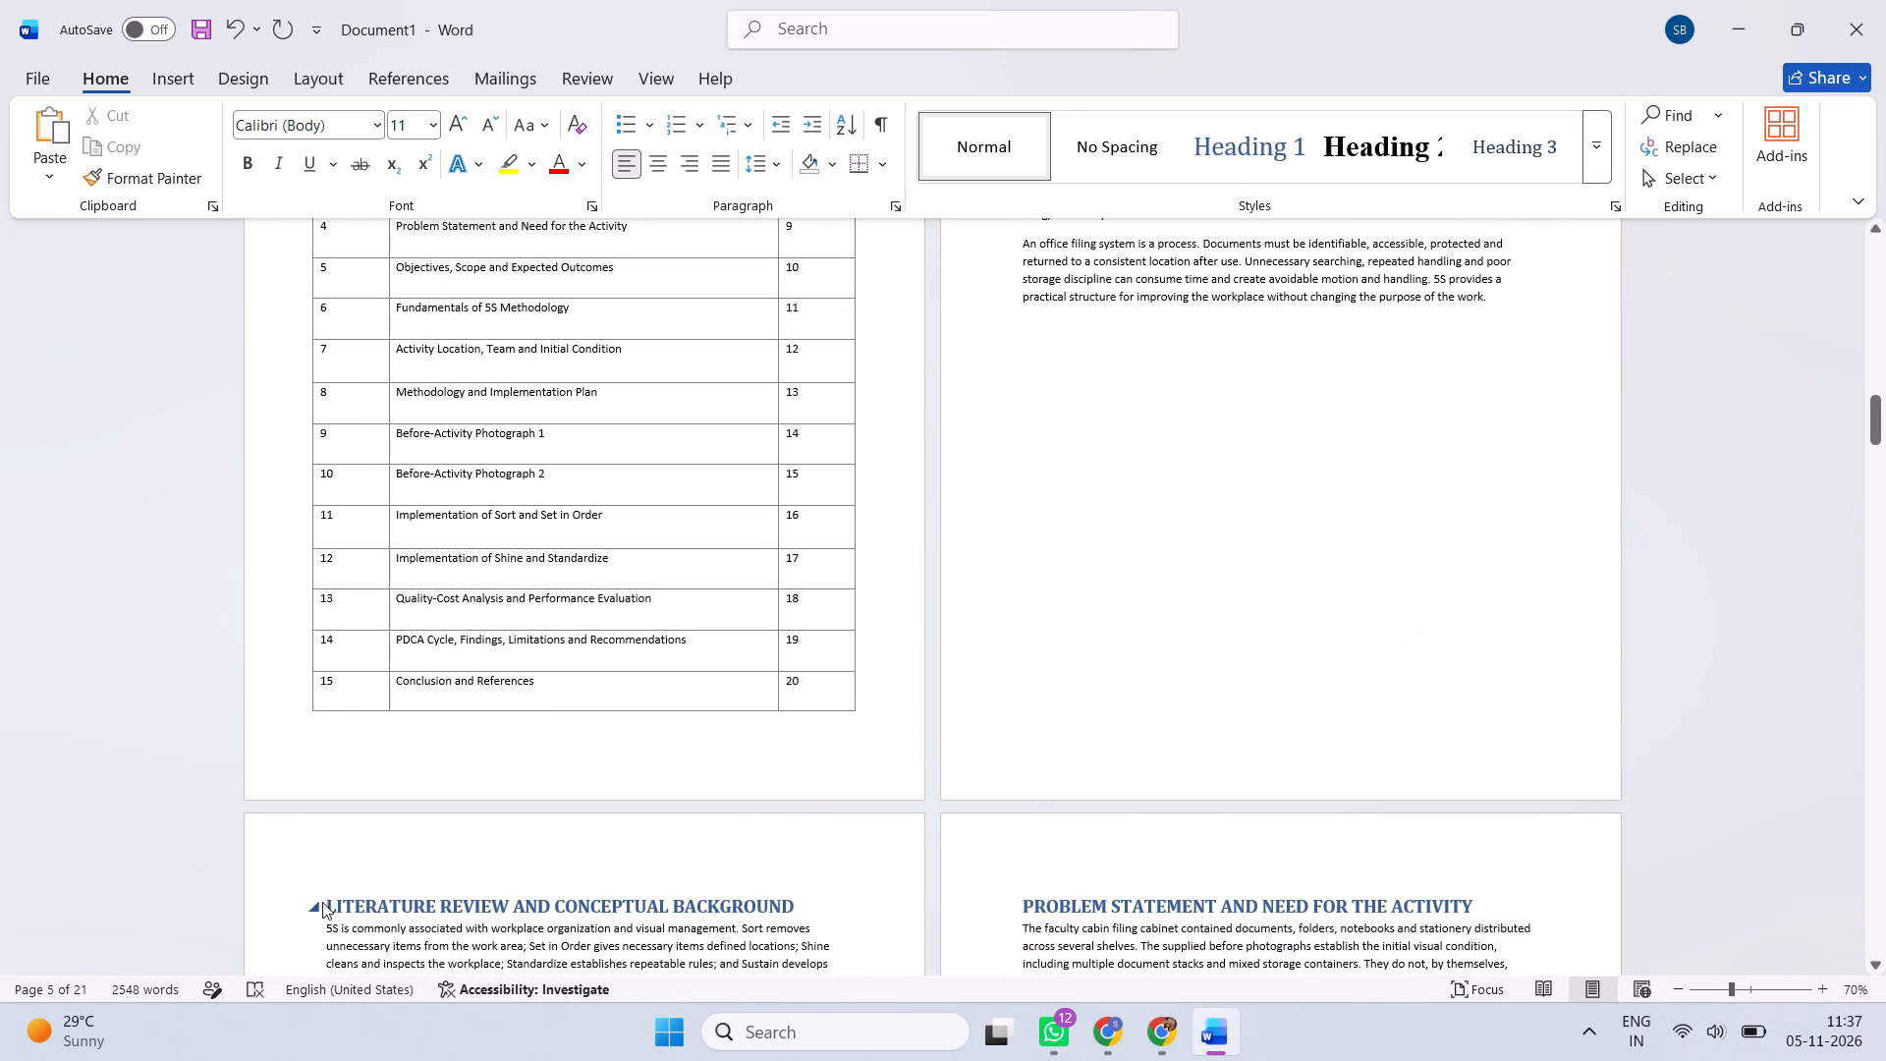
click(322, 902)
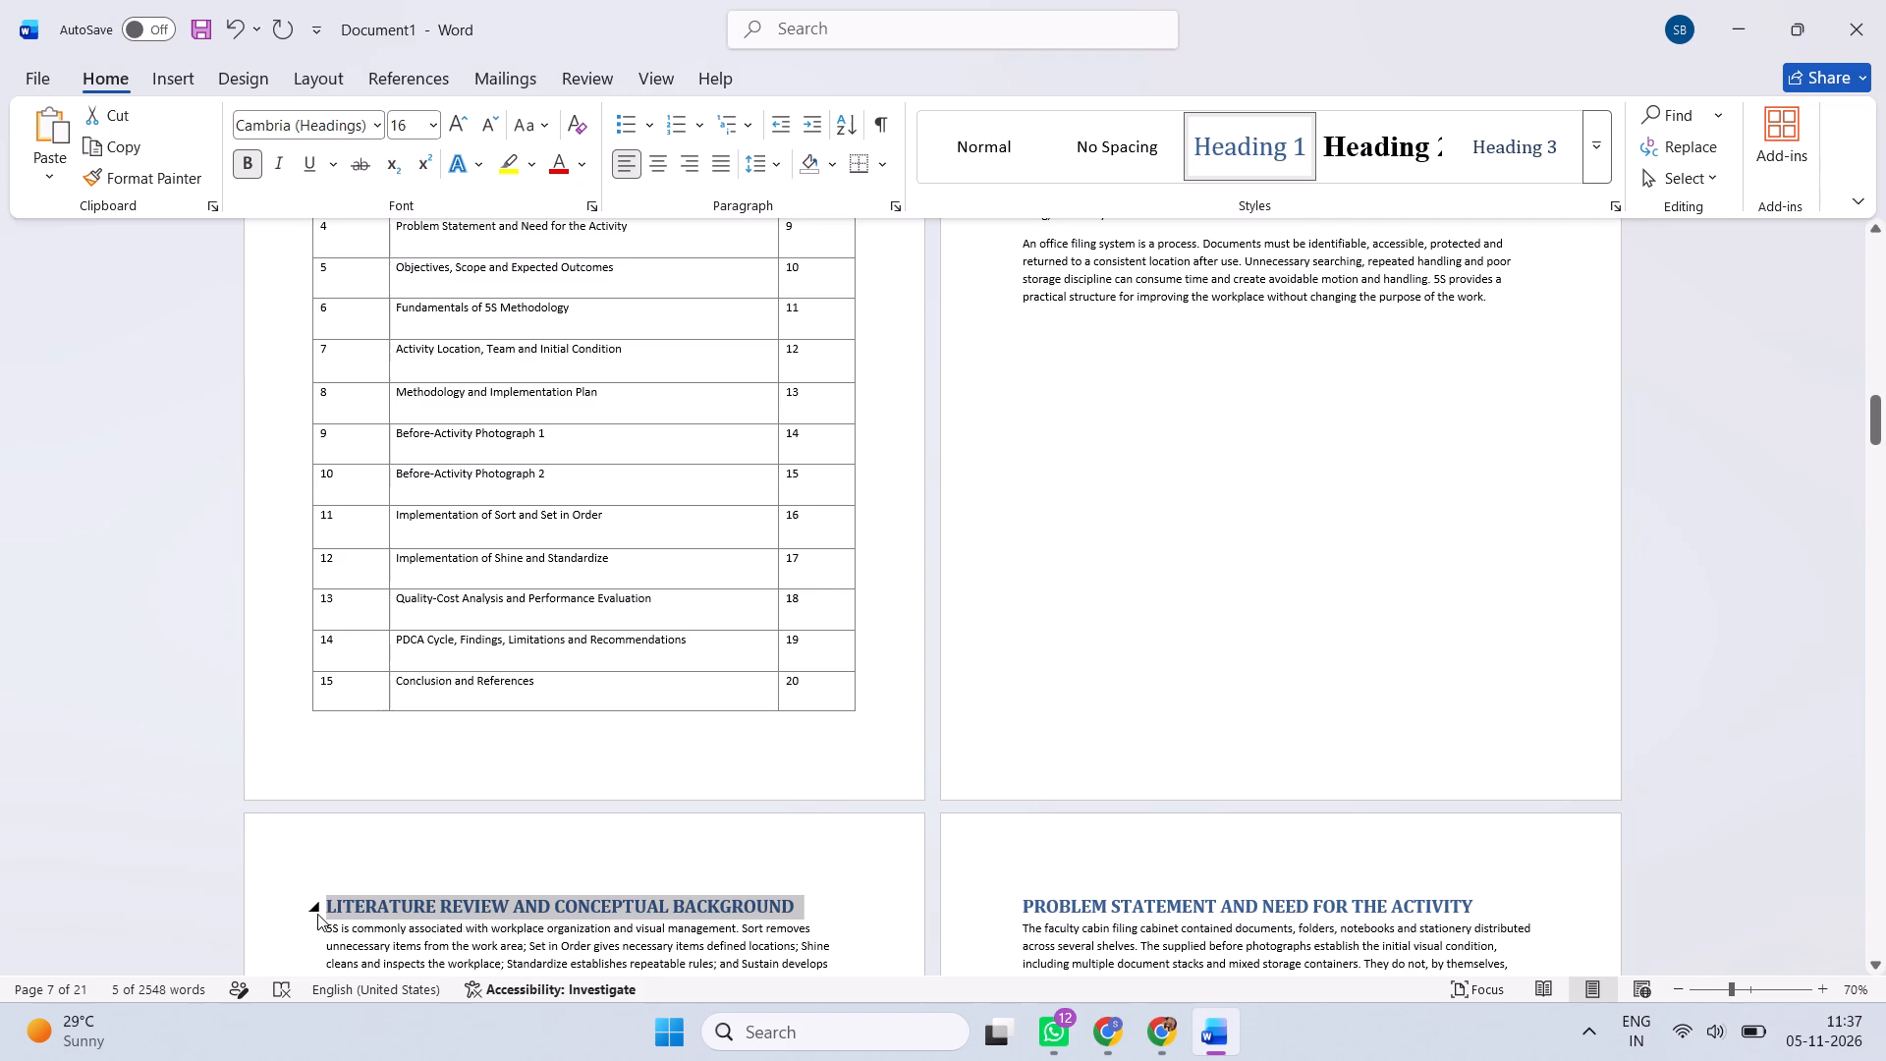
click(326, 905)
key(BackSpace)
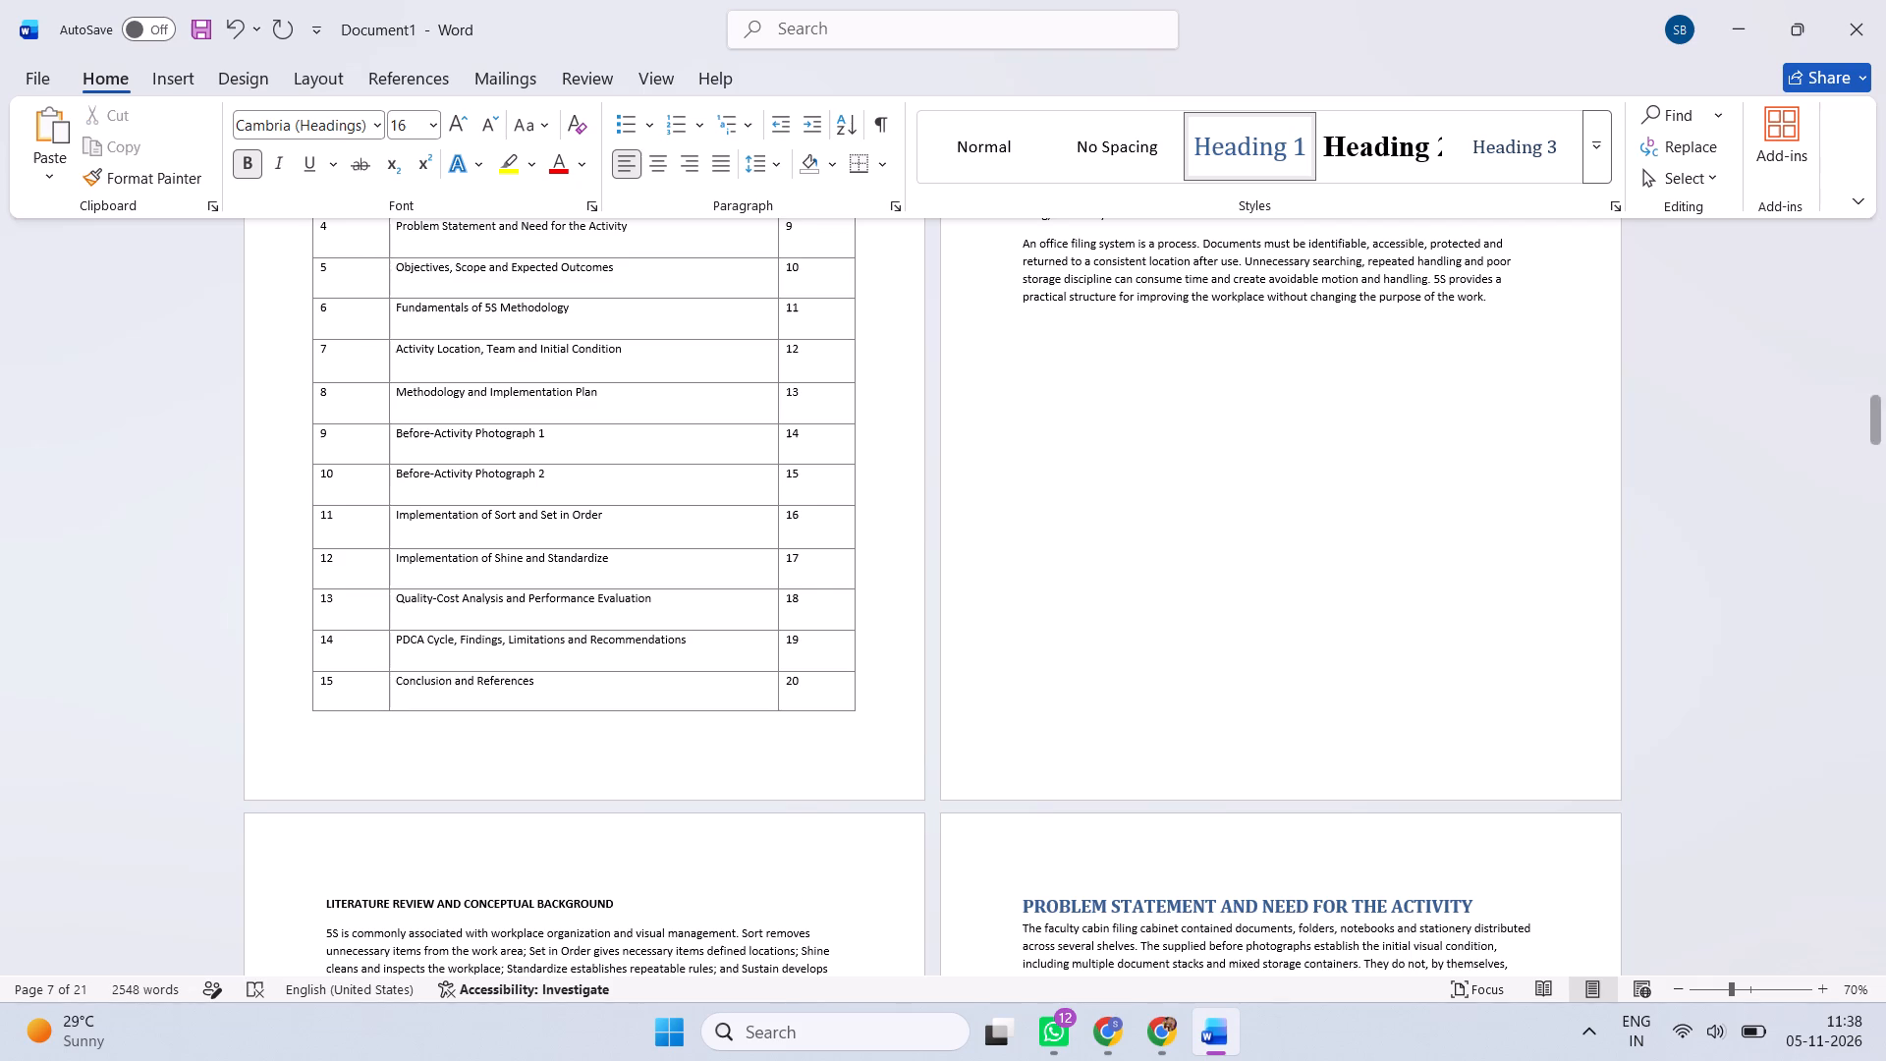
key(BackSpace)
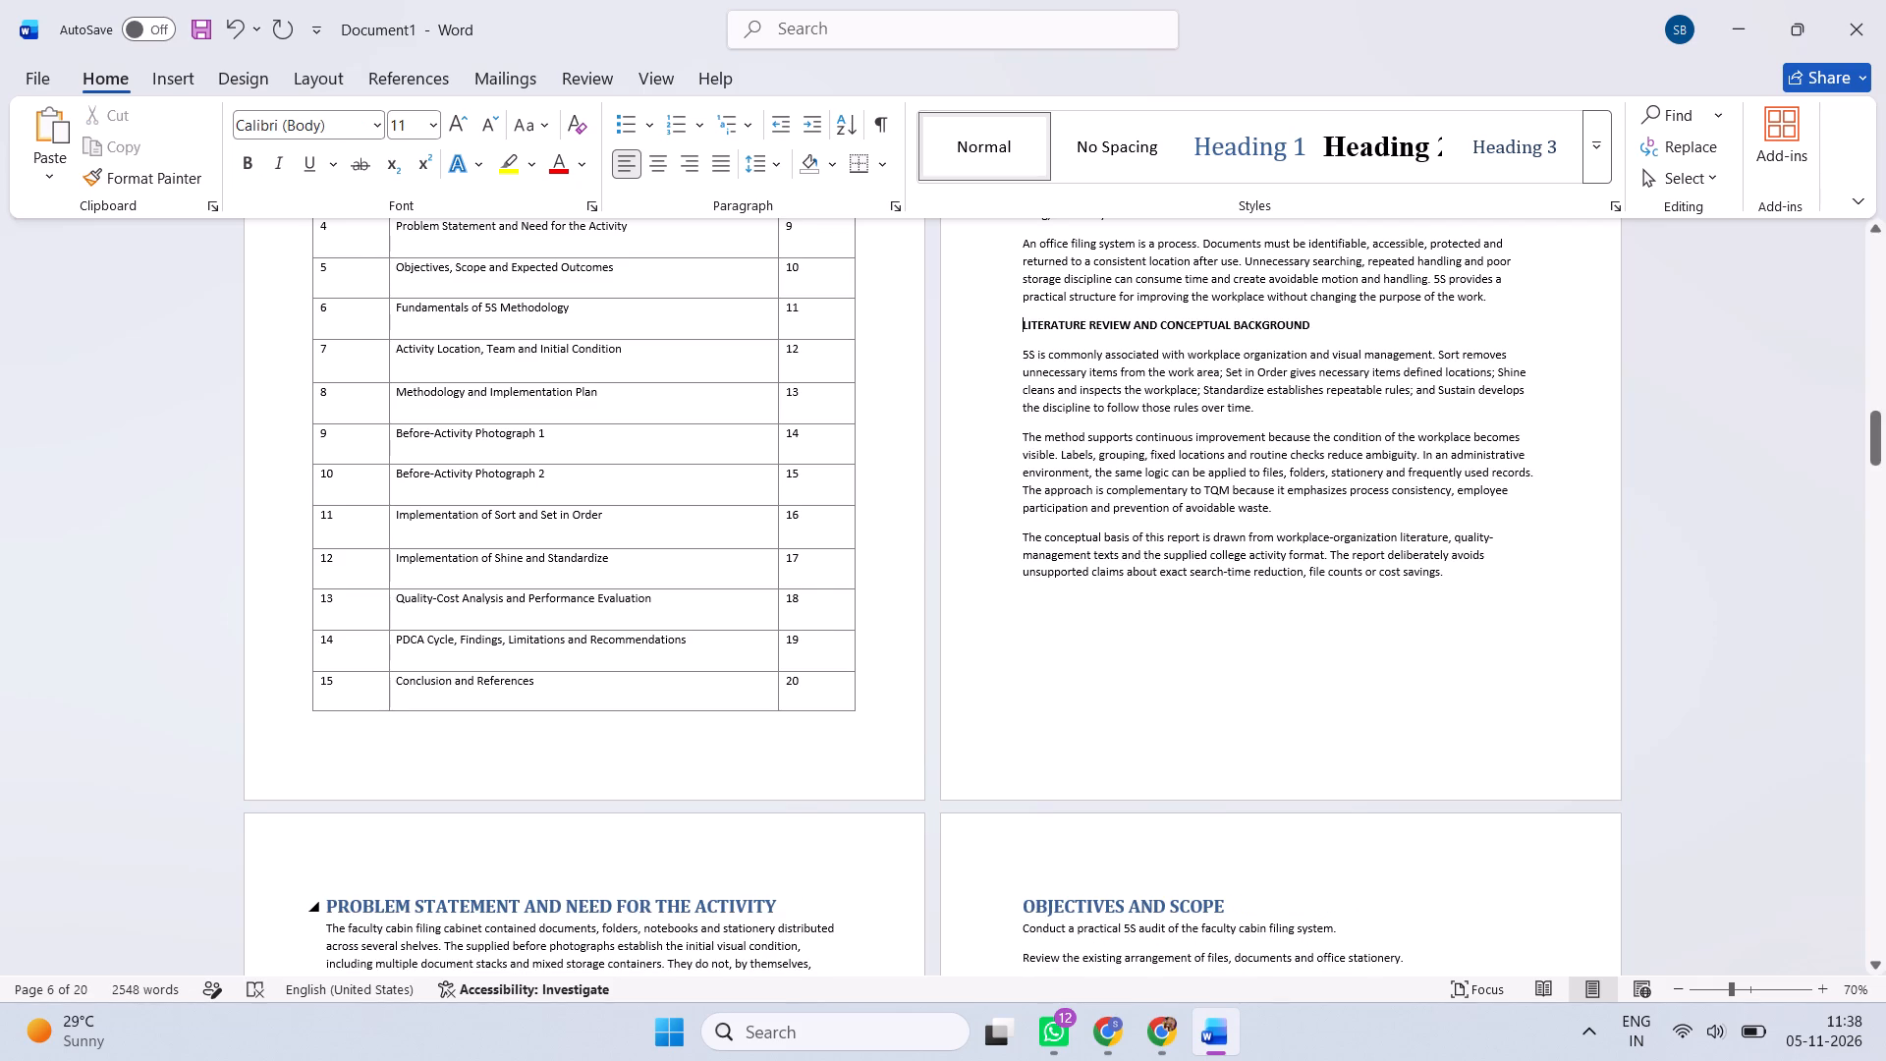
Apply the Heading 1 style to the LITERATURE REVIEW AND CONCEPTUAL BACKGROUND heading and make it bold.
click(1229, 160)
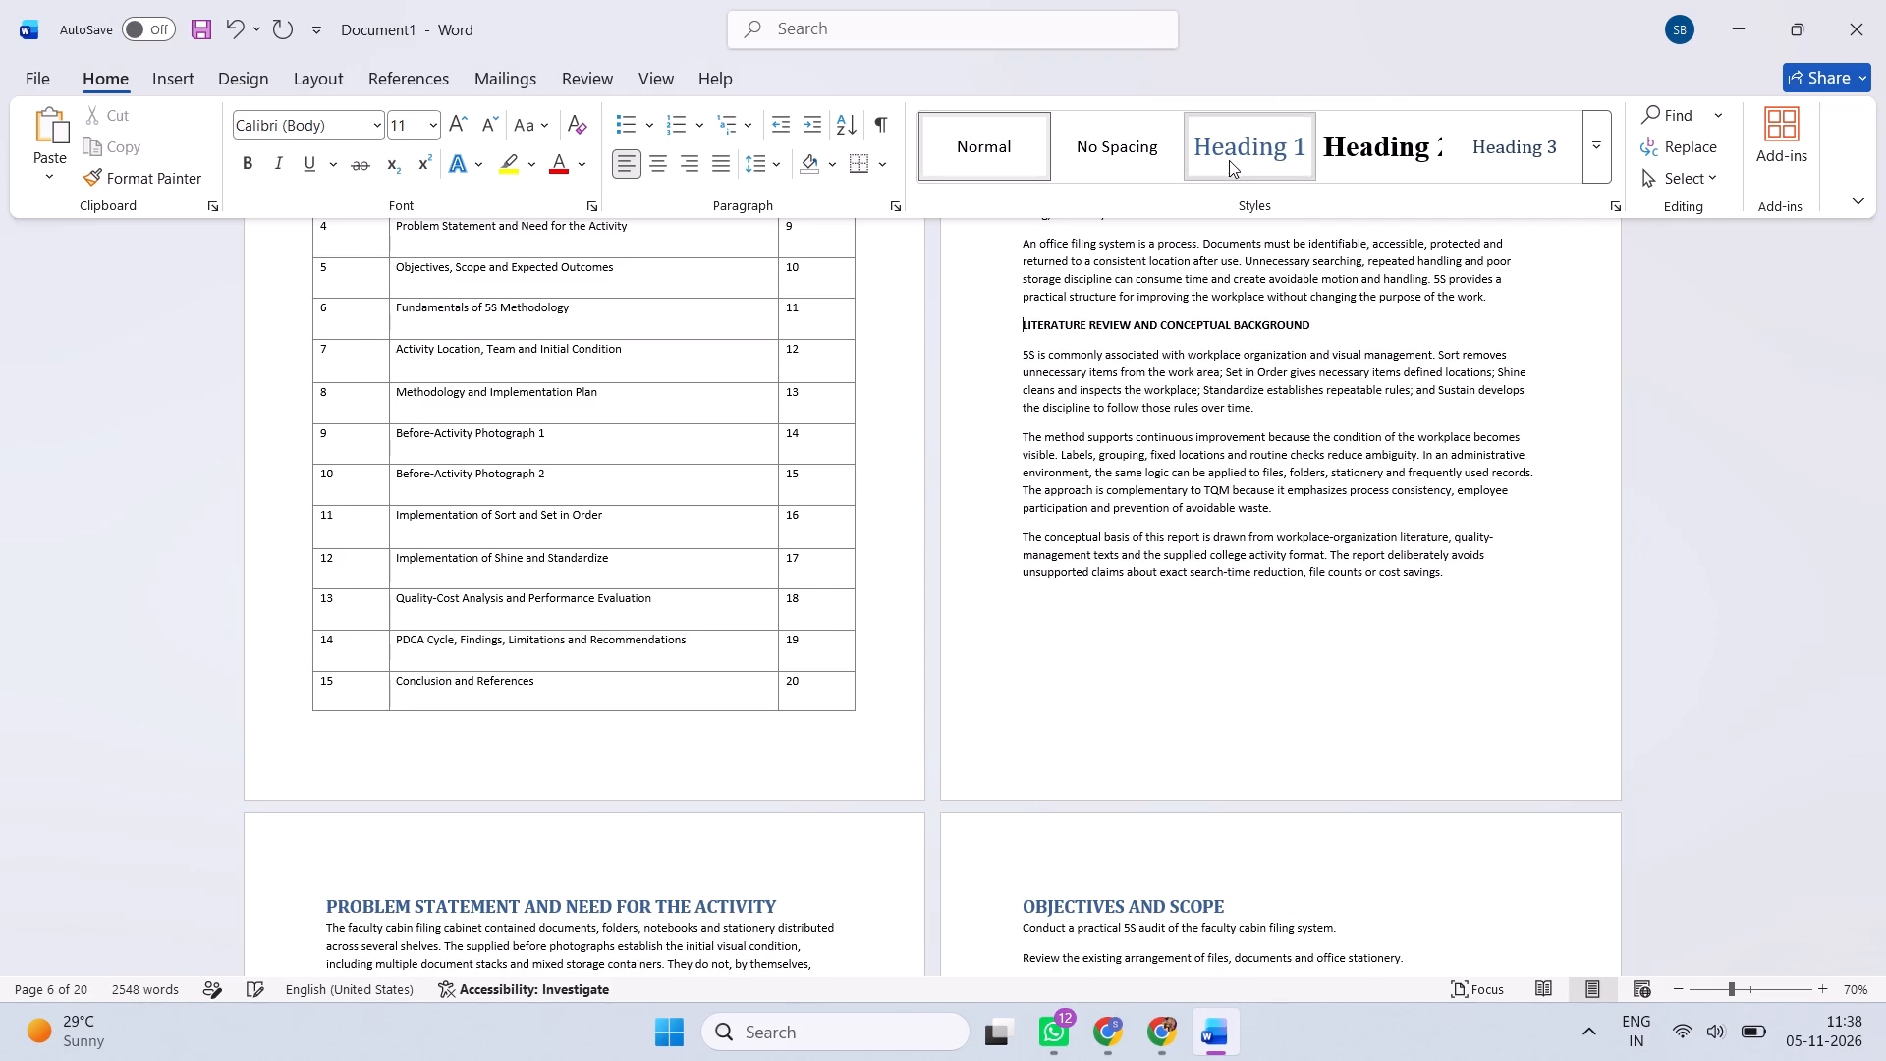
click(1342, 169)
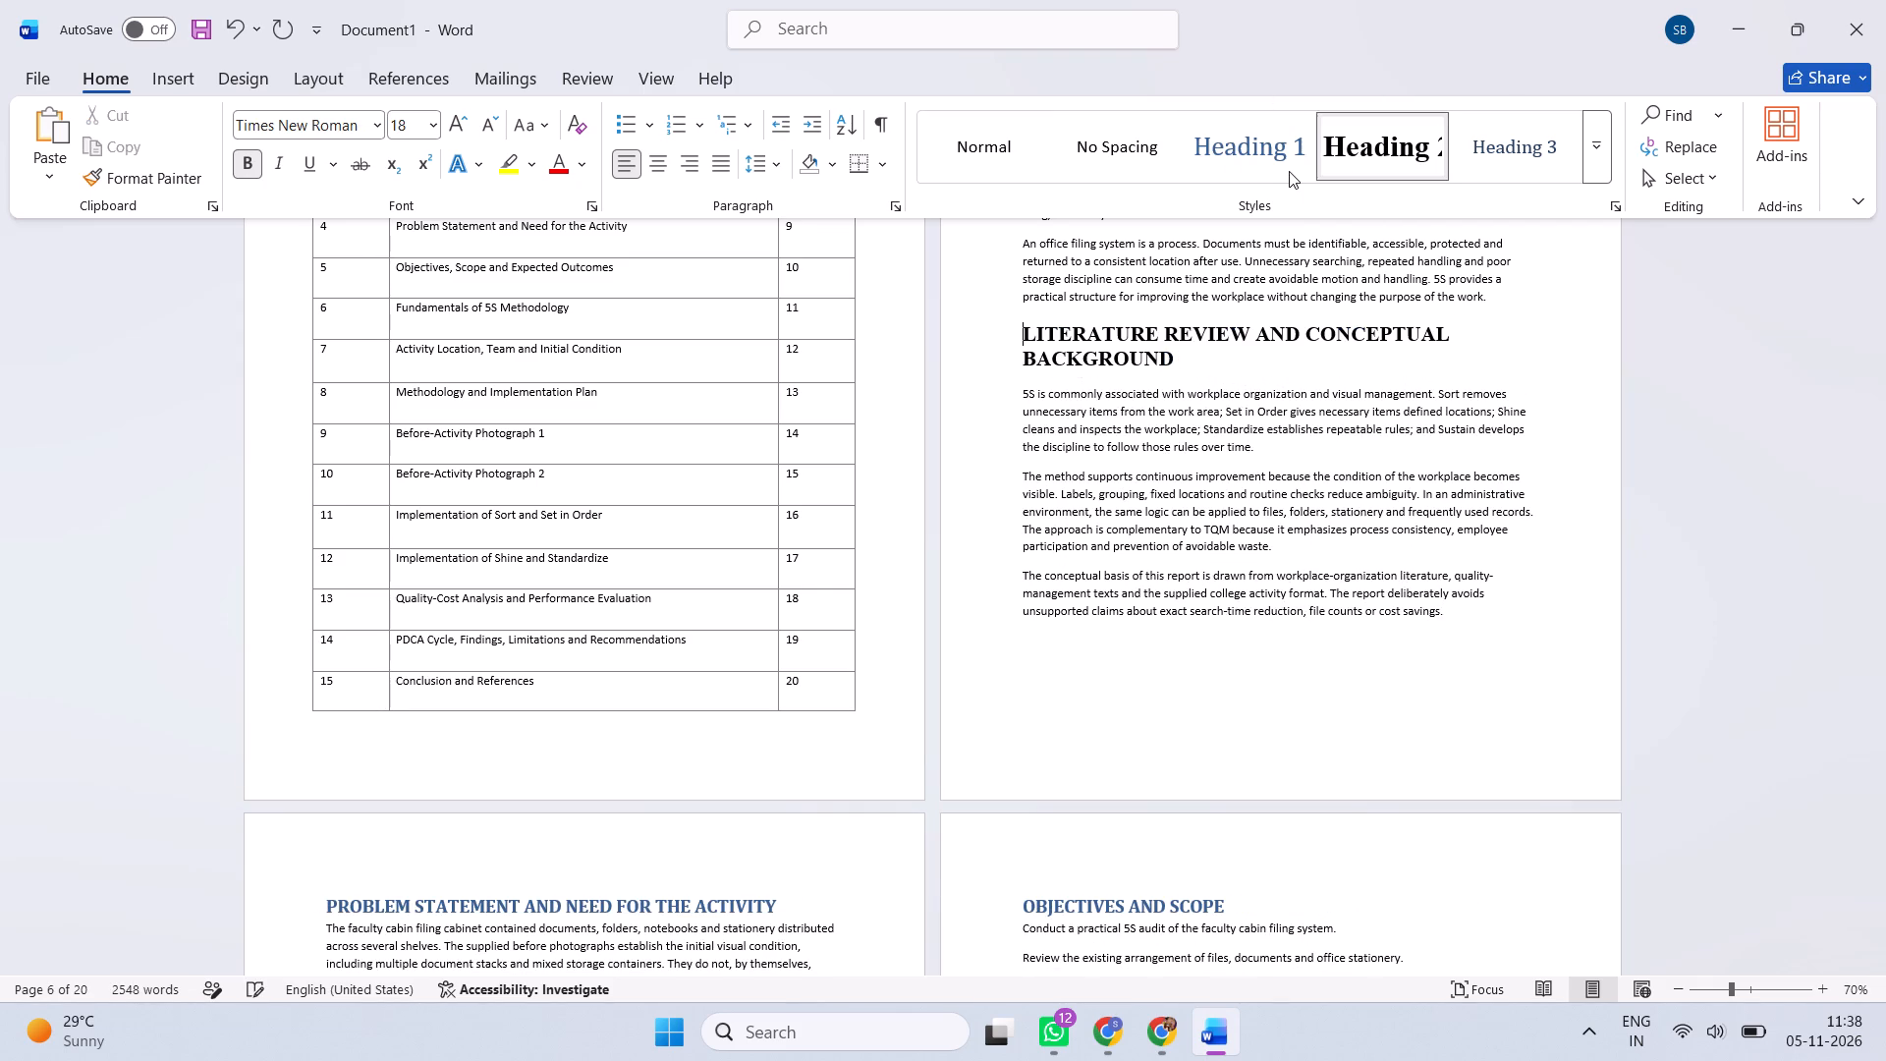
click(1283, 171)
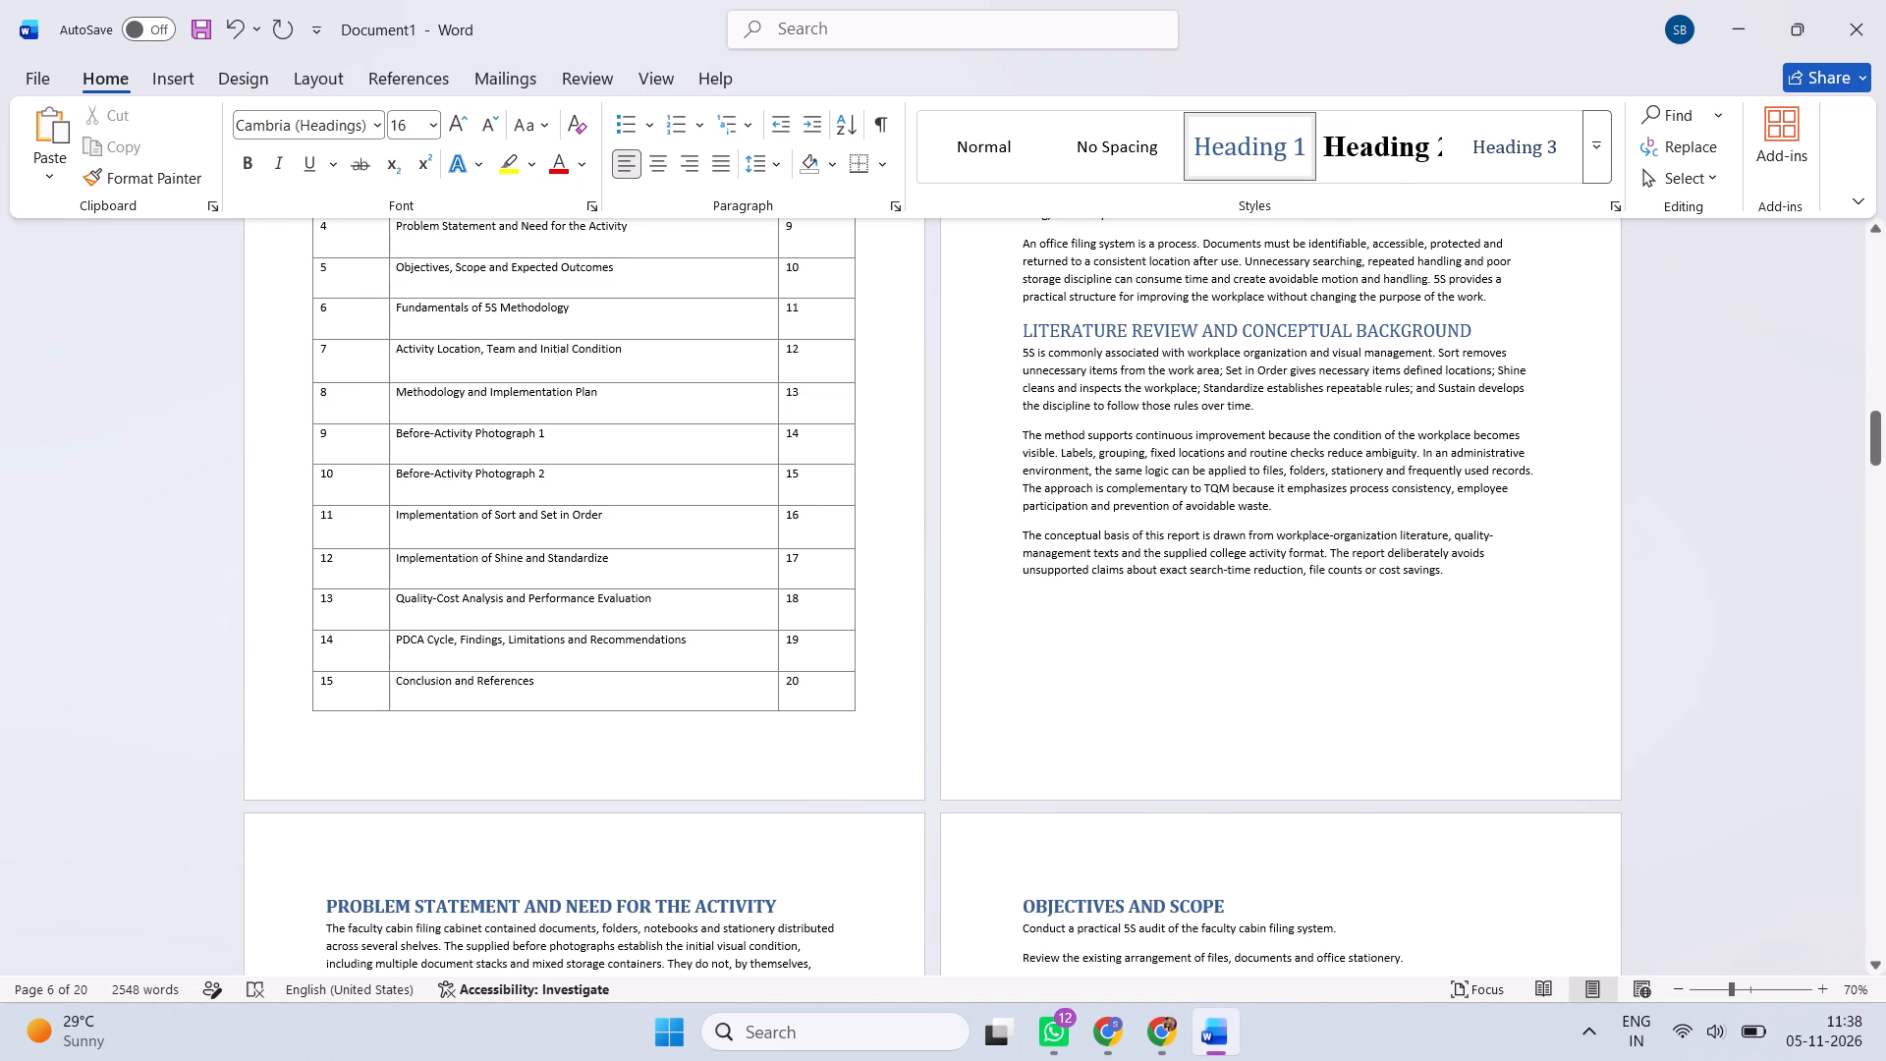
drag(1494, 320, 1008, 346)
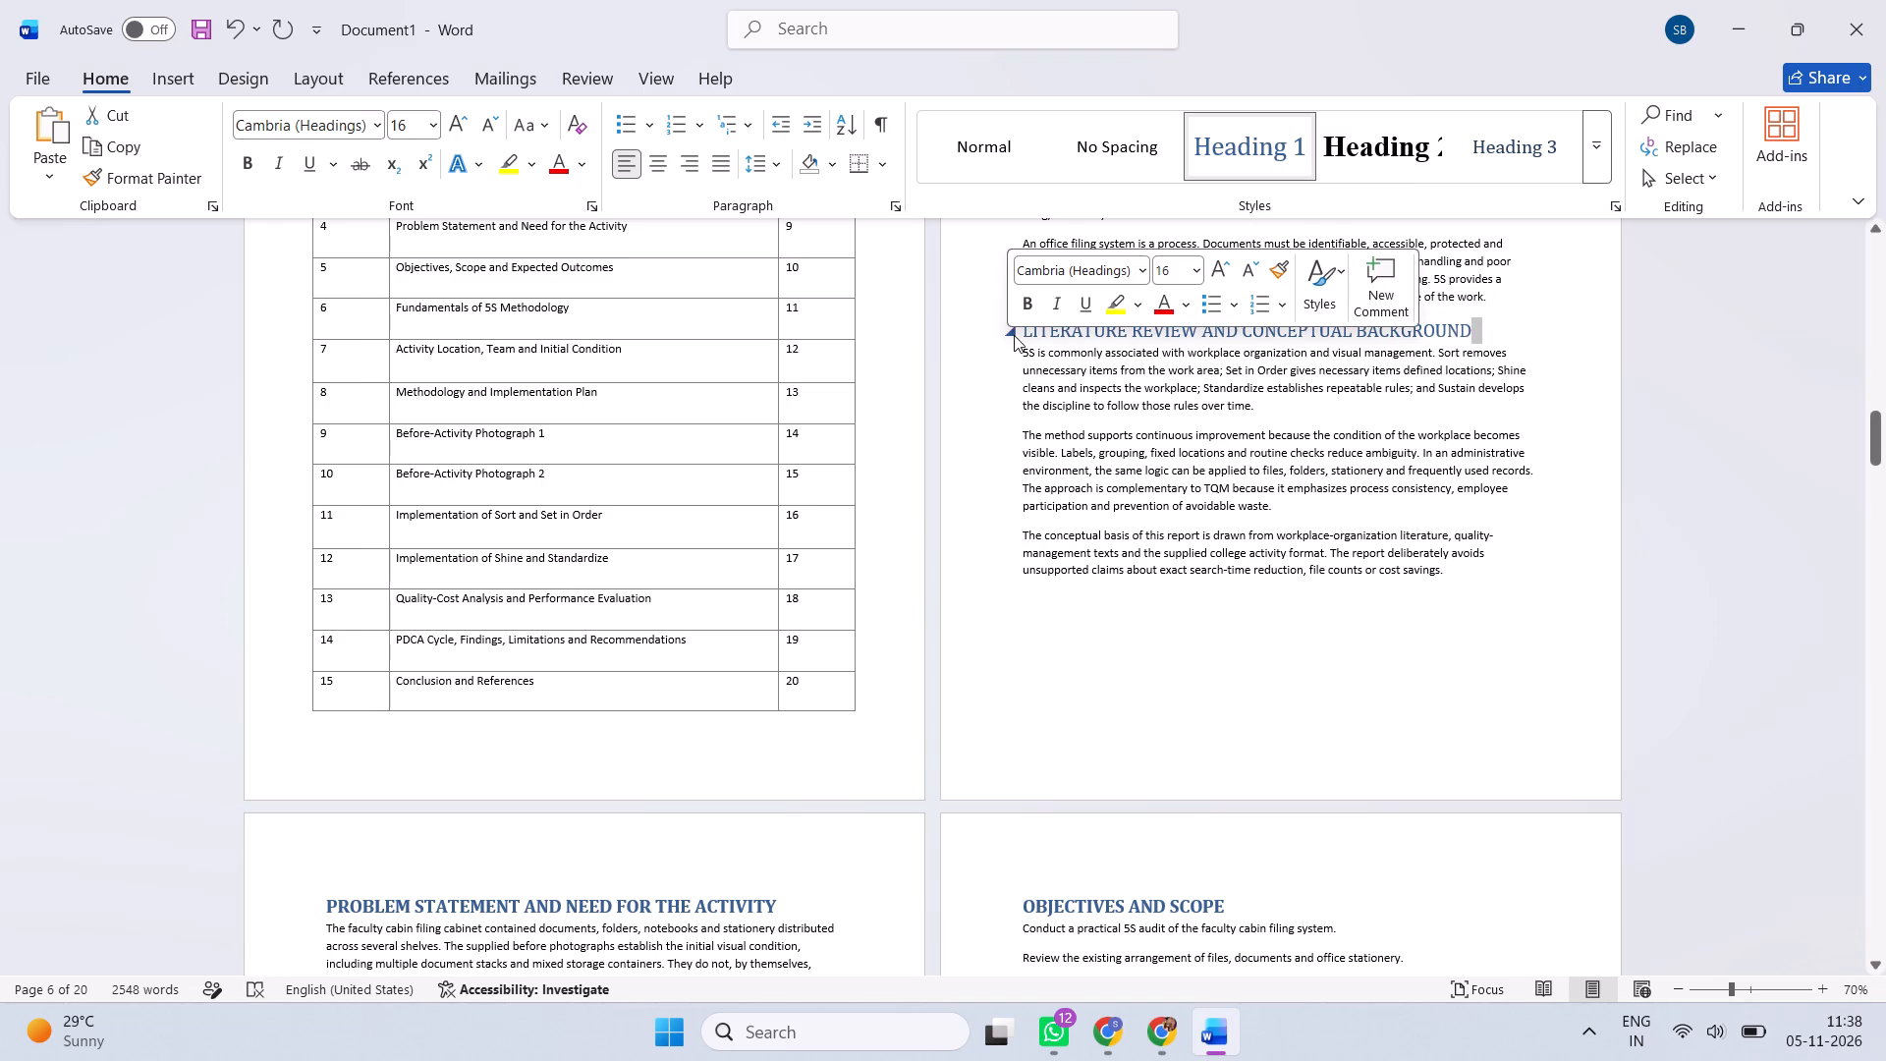
click(1485, 316)
click(1473, 326)
drag(1473, 326, 1267, 328)
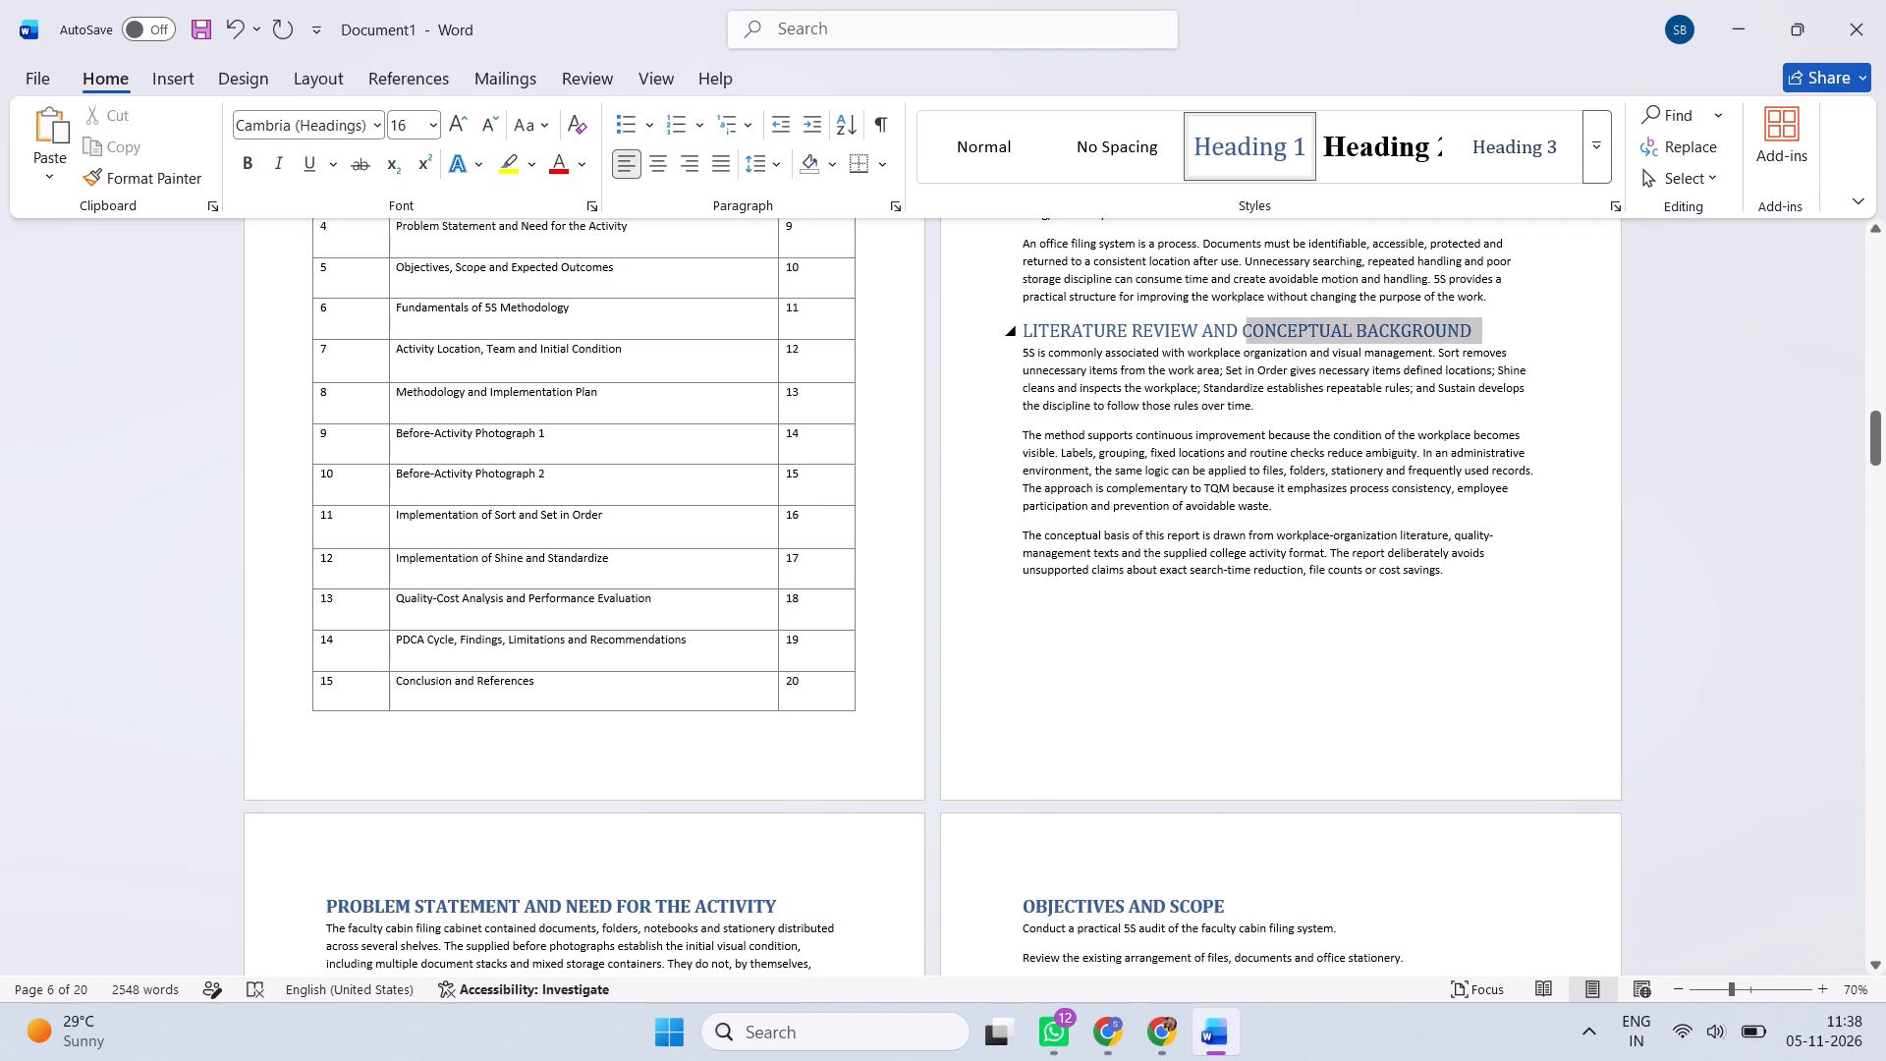
drag(1267, 328, 991, 327)
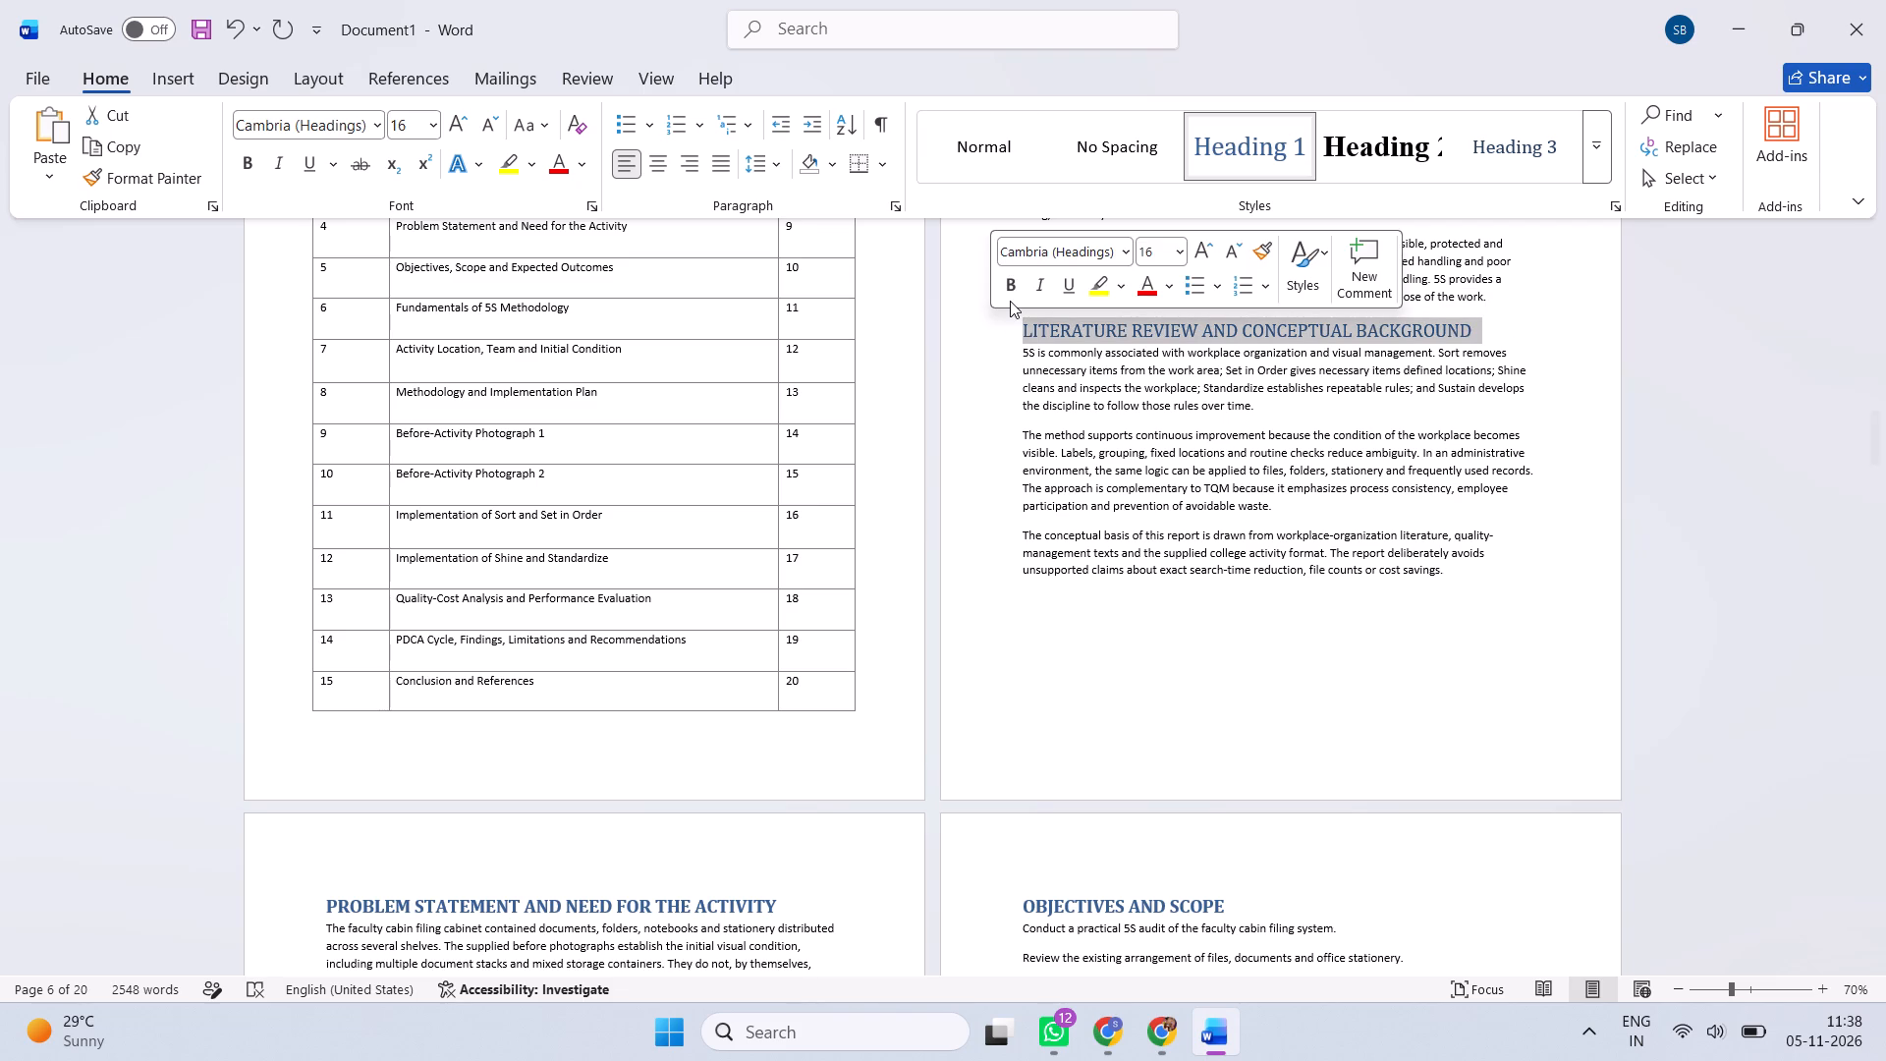
click(1010, 290)
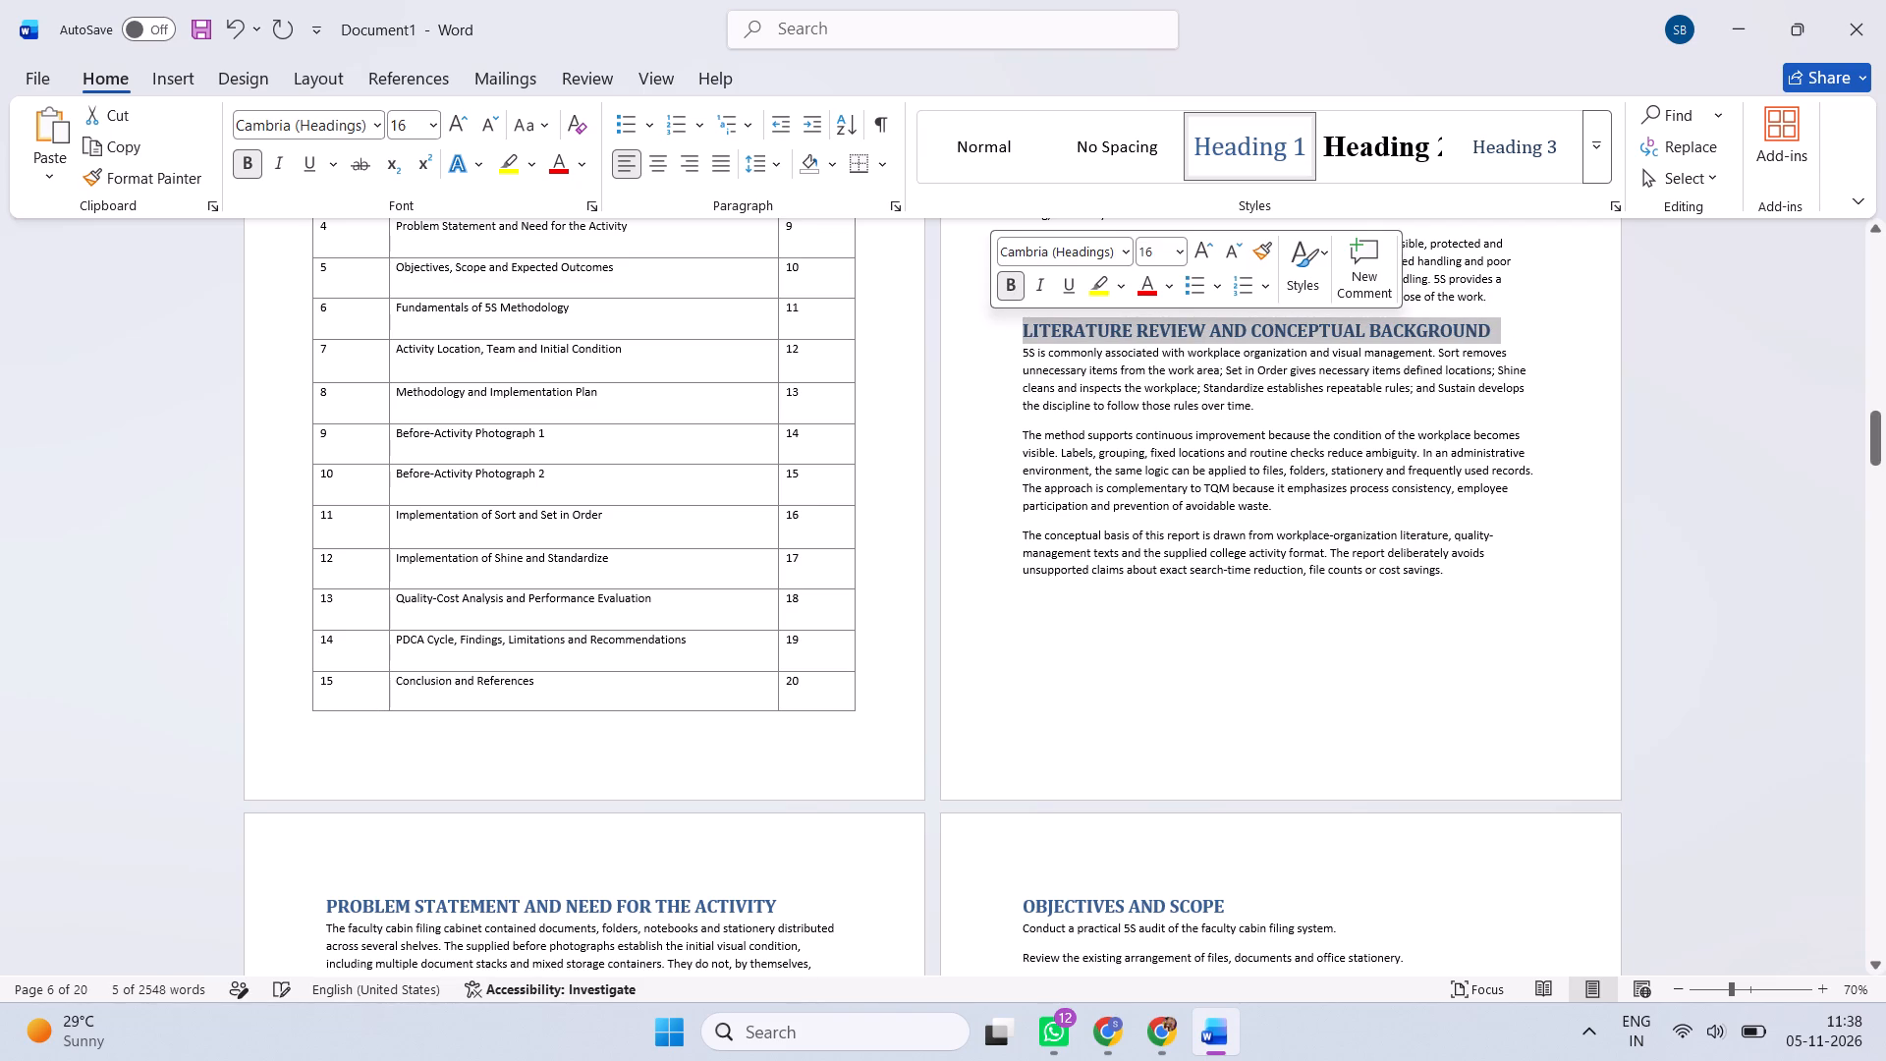
click(1021, 475)
Push the ACKNOWLEGEMENT heading from the bottom of the certificate page onto the following page with an extra blank line above it.
scroll(1021, 475, up, 1)
scroll(1021, 475, down, 1)
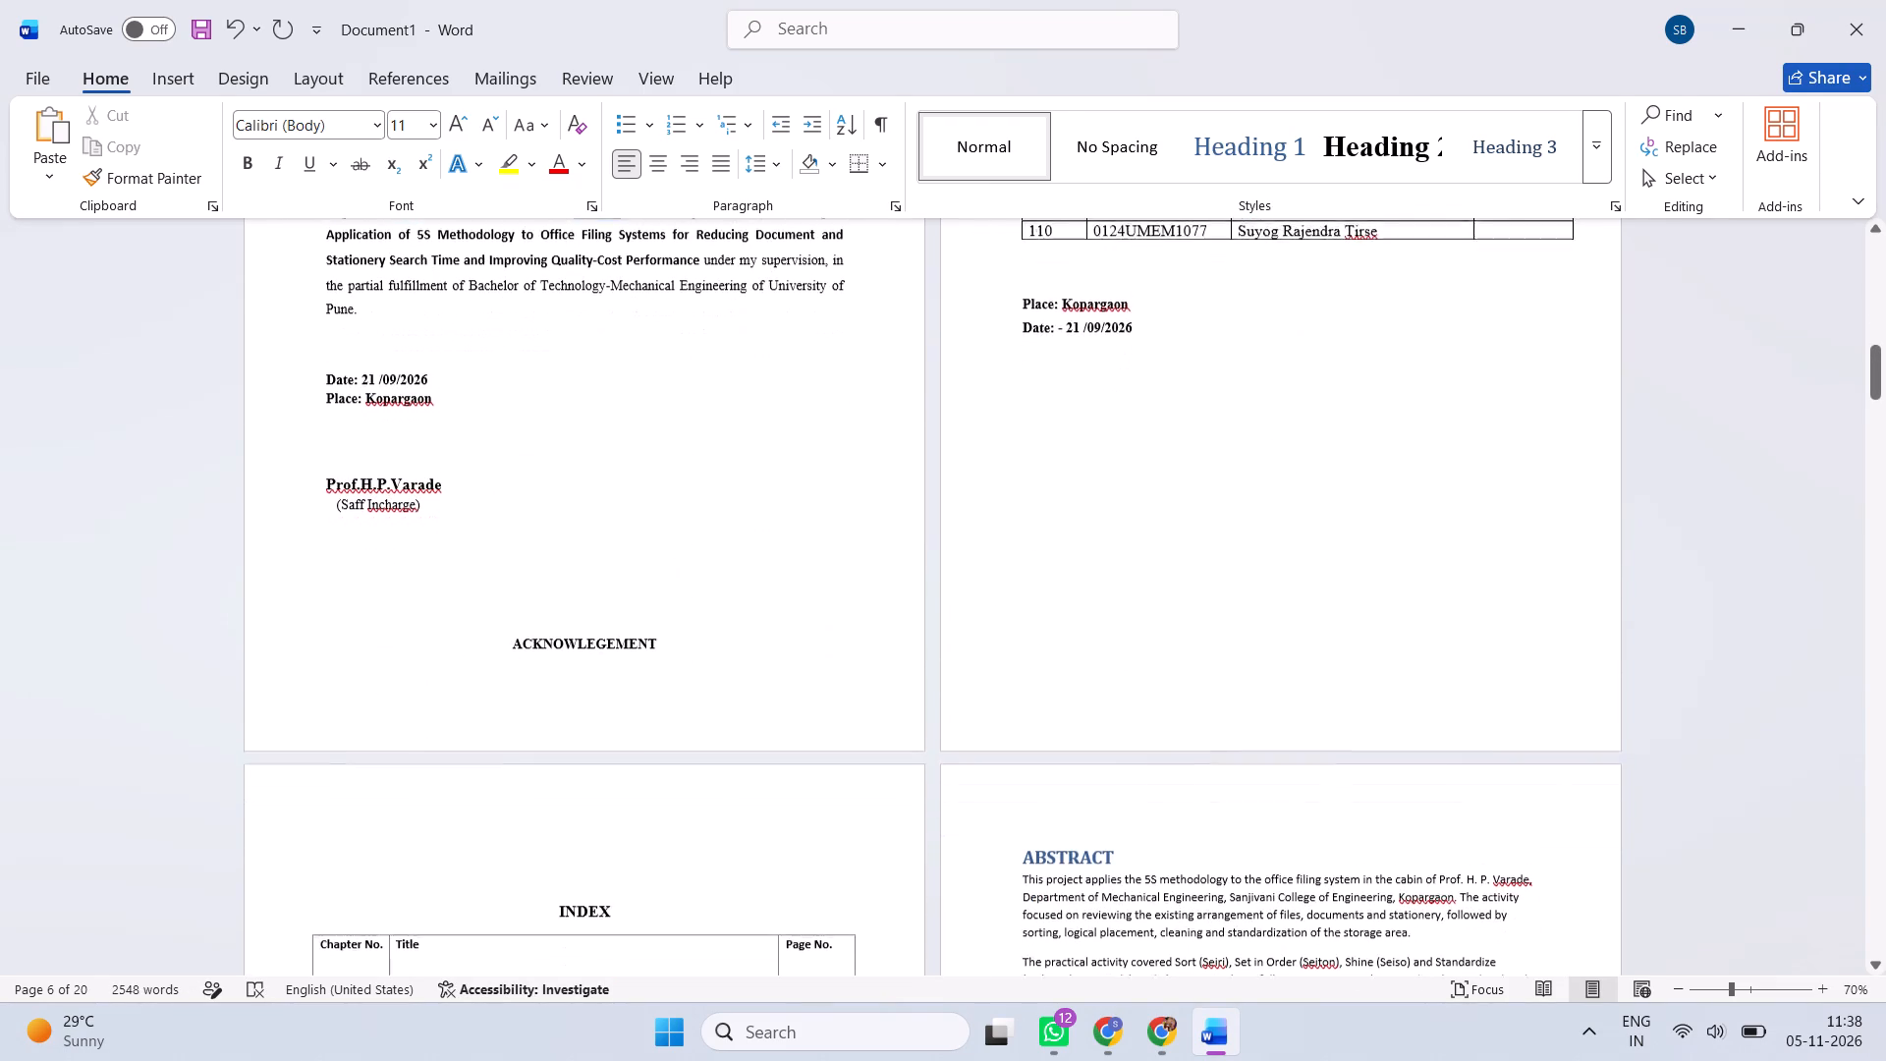
right_click(1021, 475)
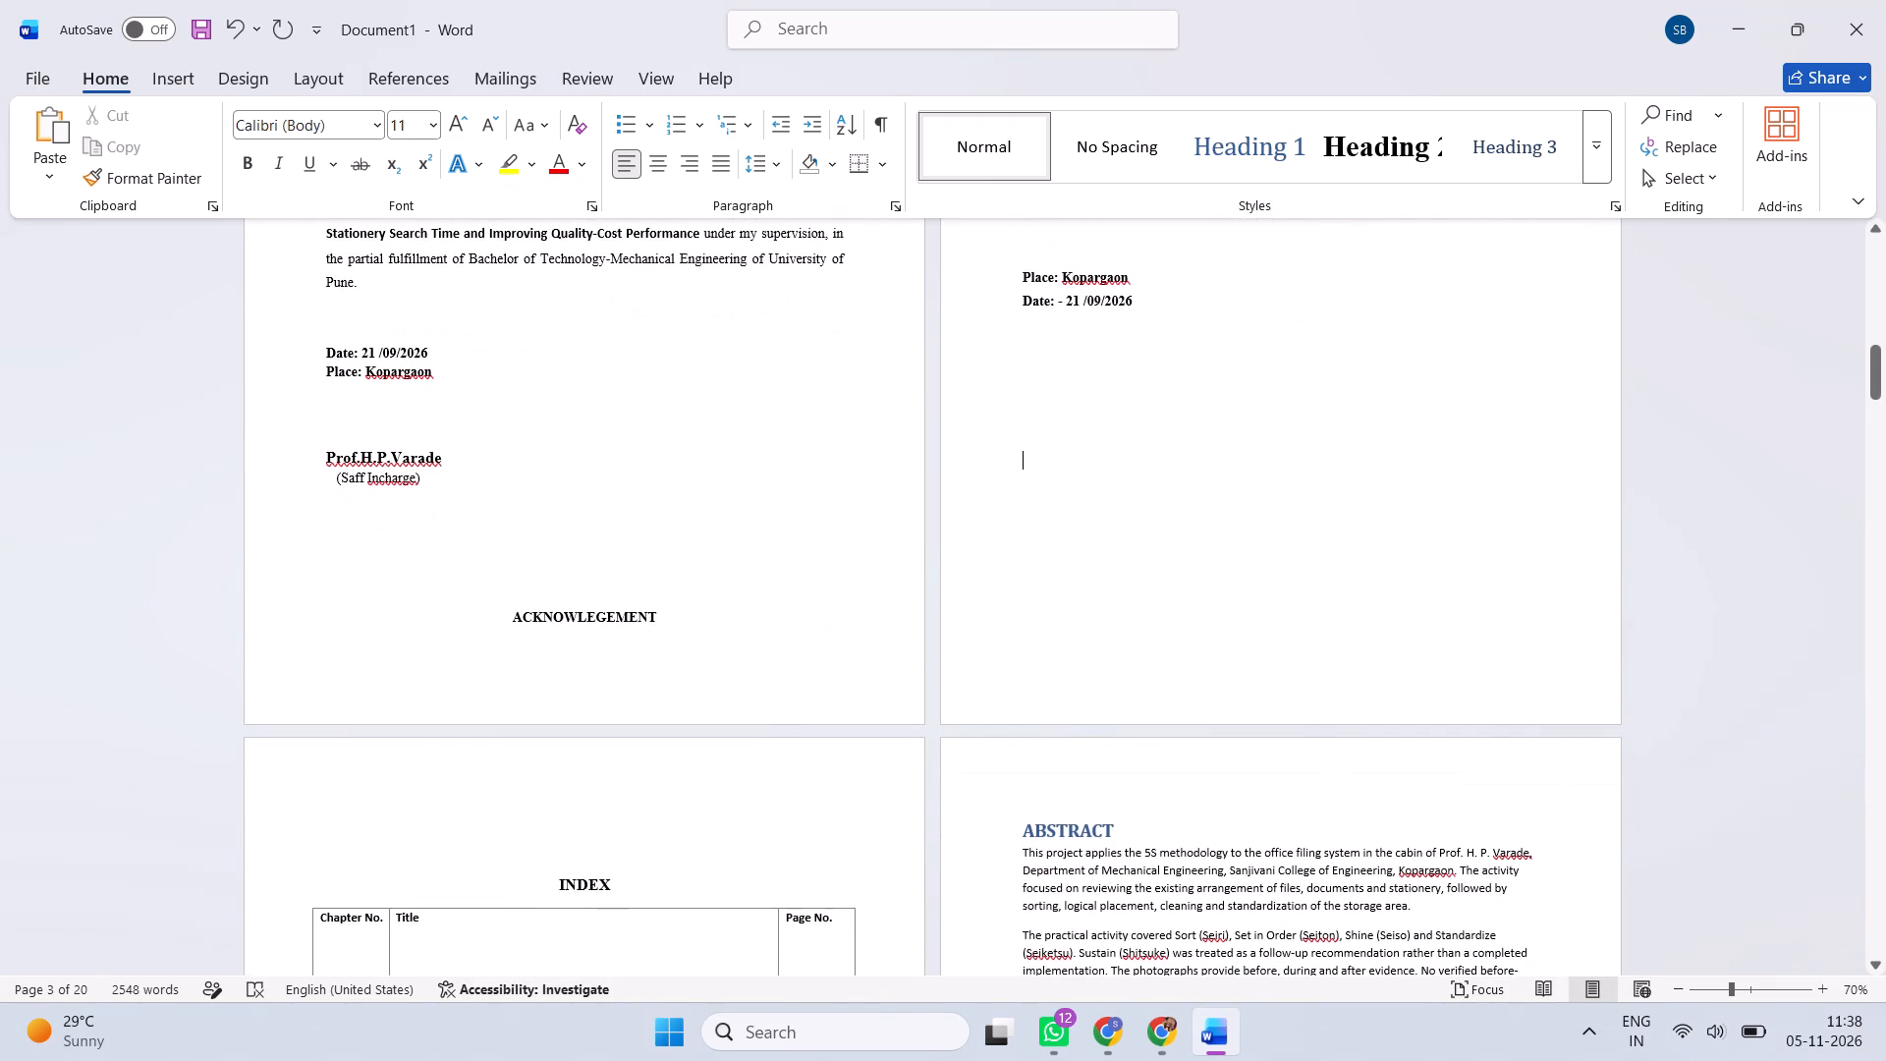
click(577, 586)
click(577, 586)
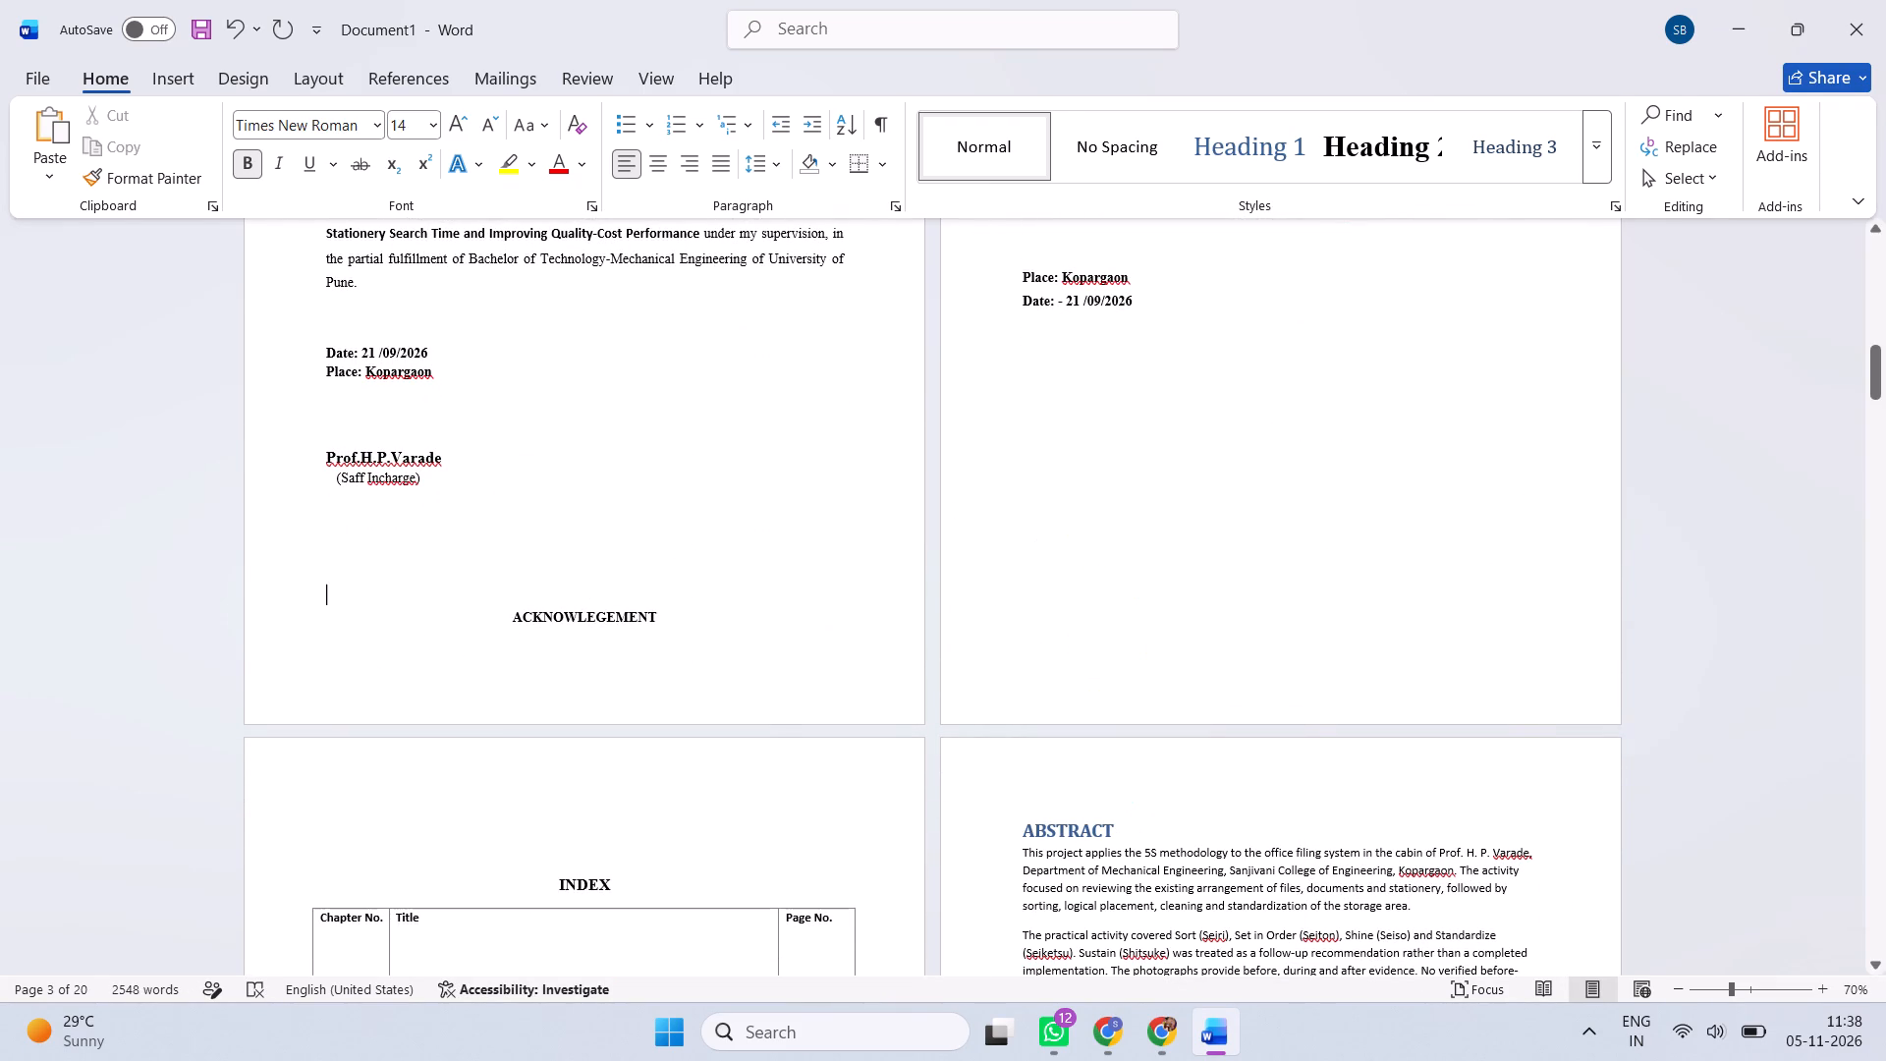
key(Return)
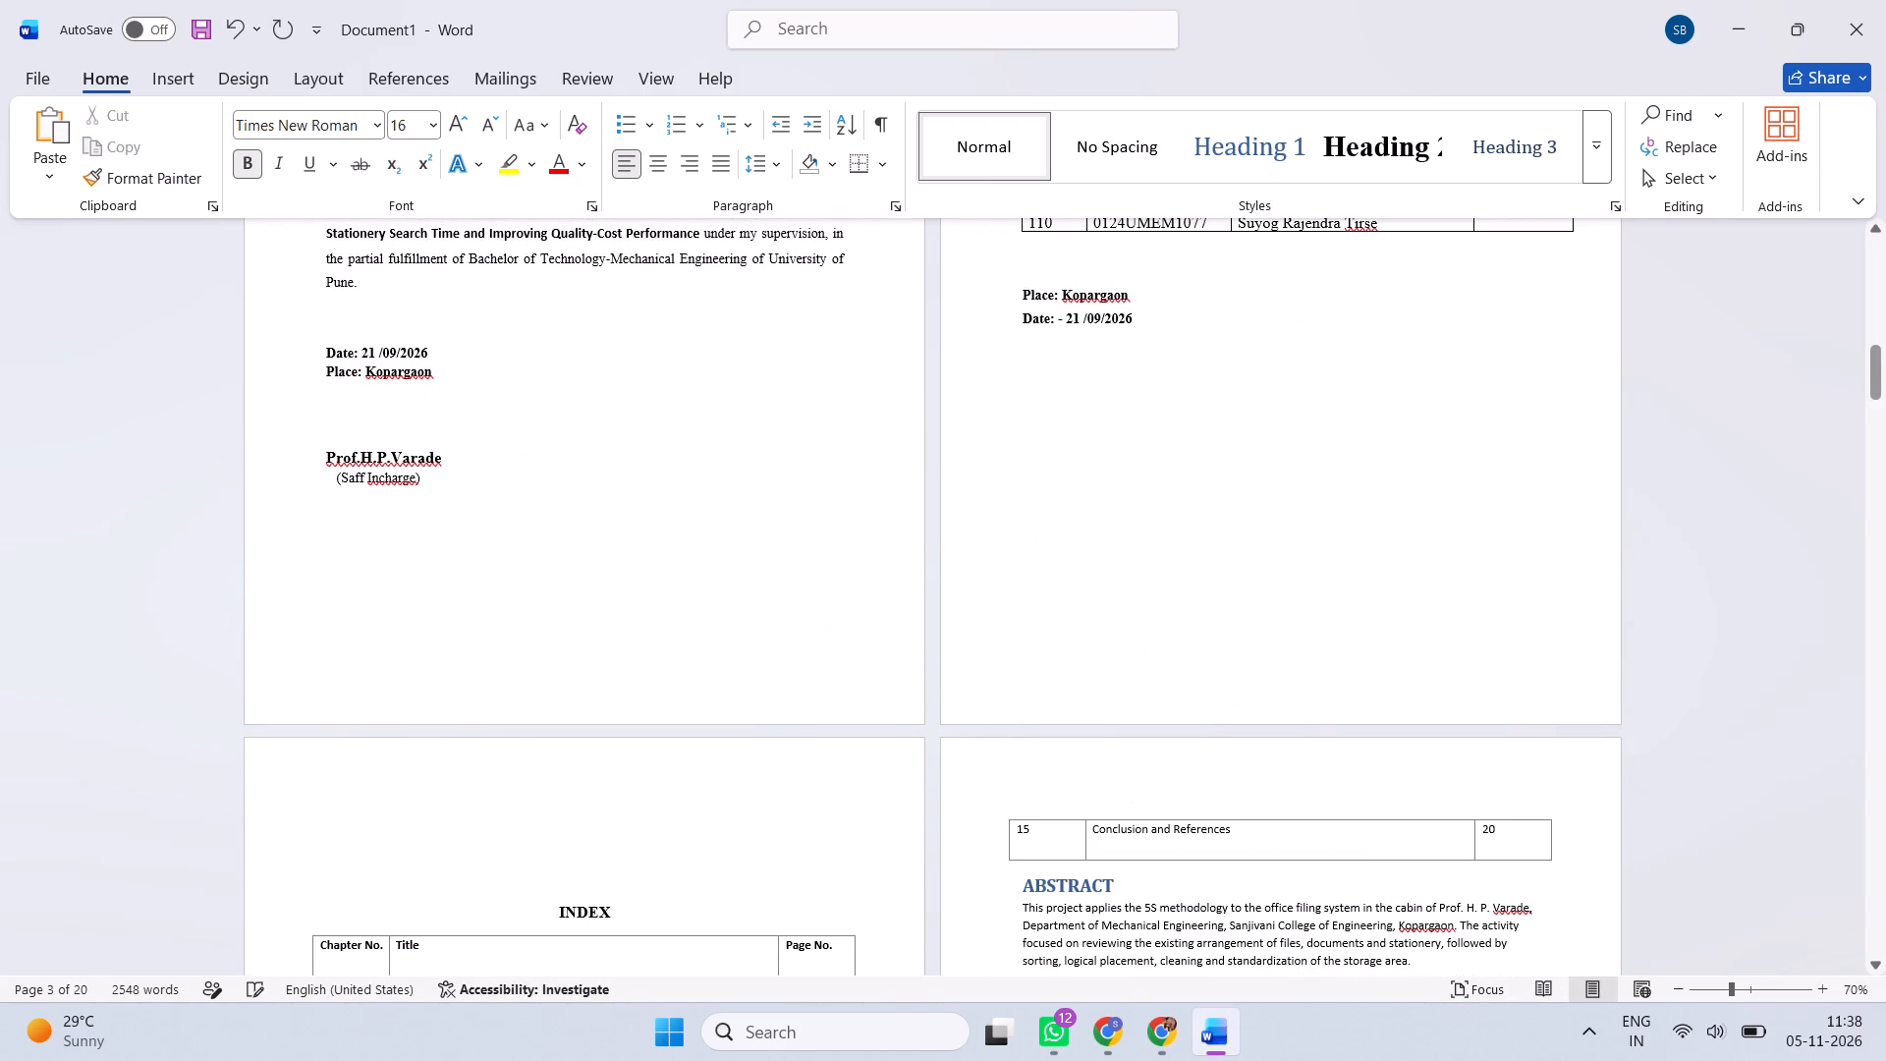
Delete the blank lines above the INDEX heading so the whole index table fits on one page.
scroll(1362, 507, up, 1)
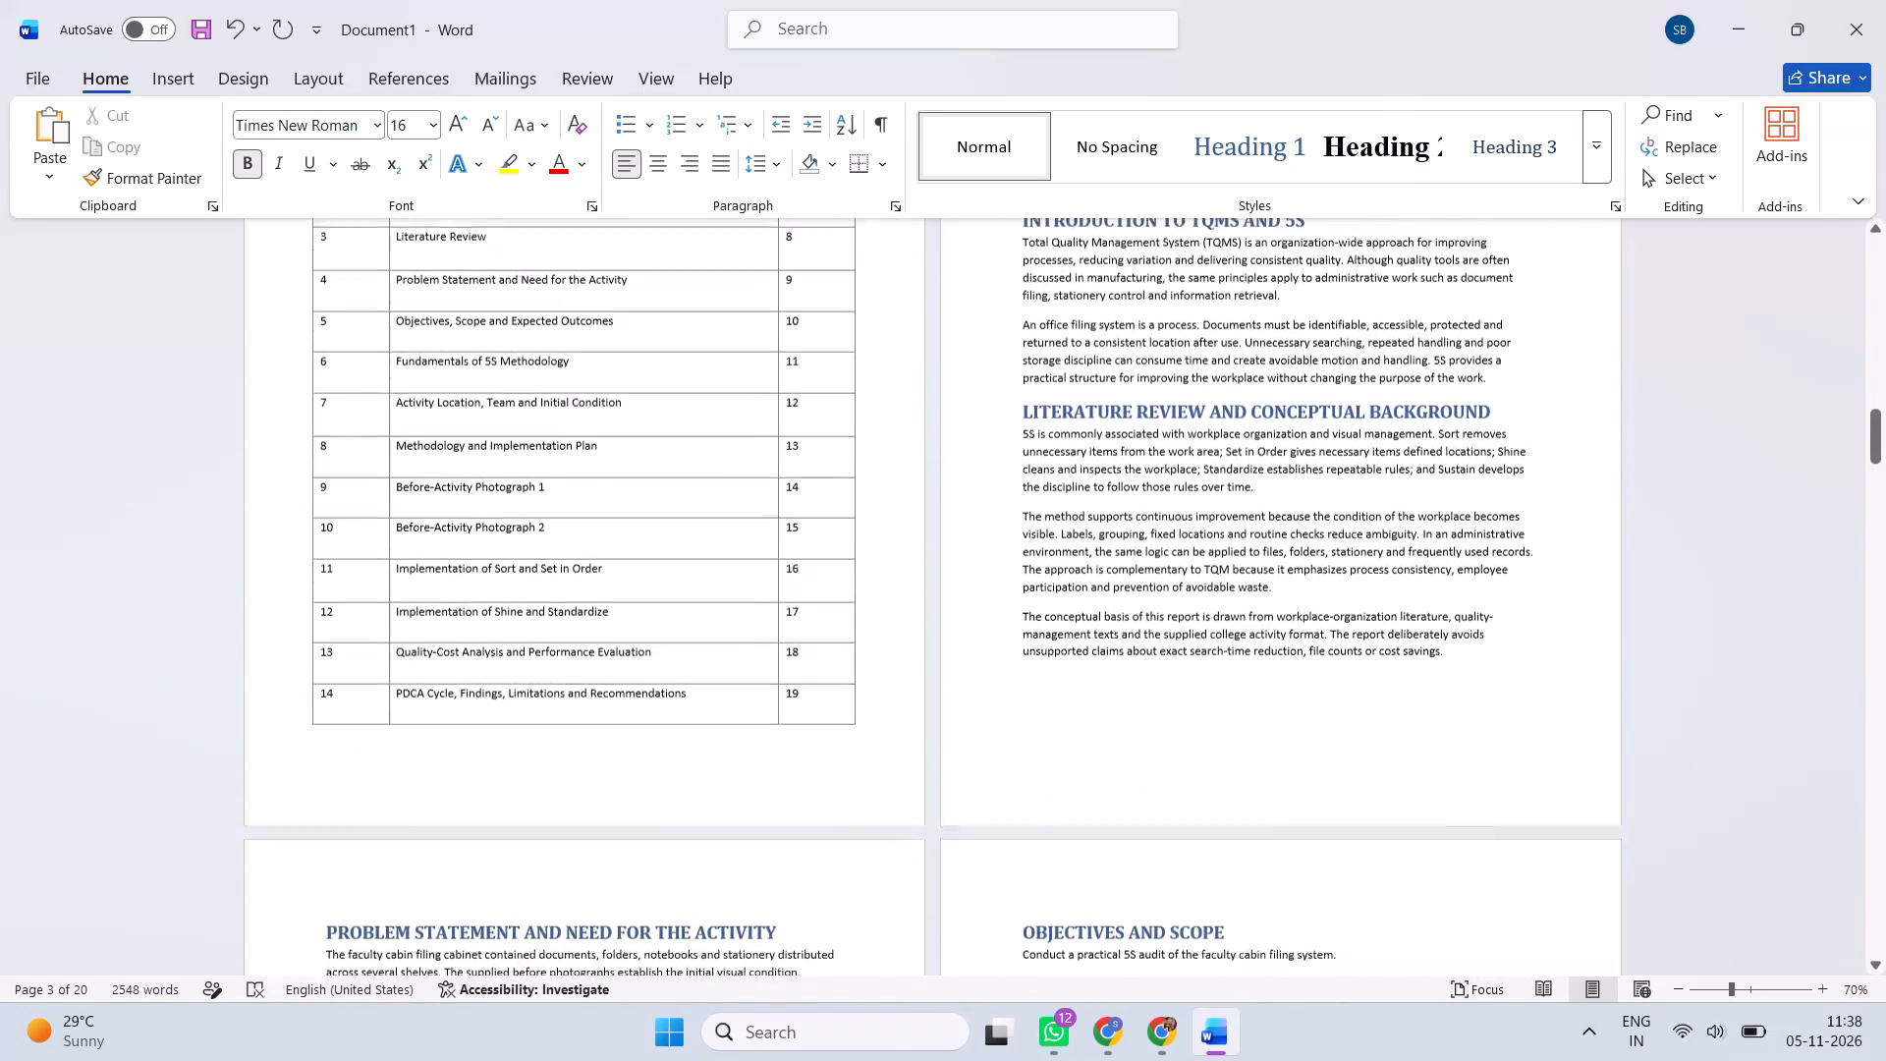
scroll(1362, 507, up, 1)
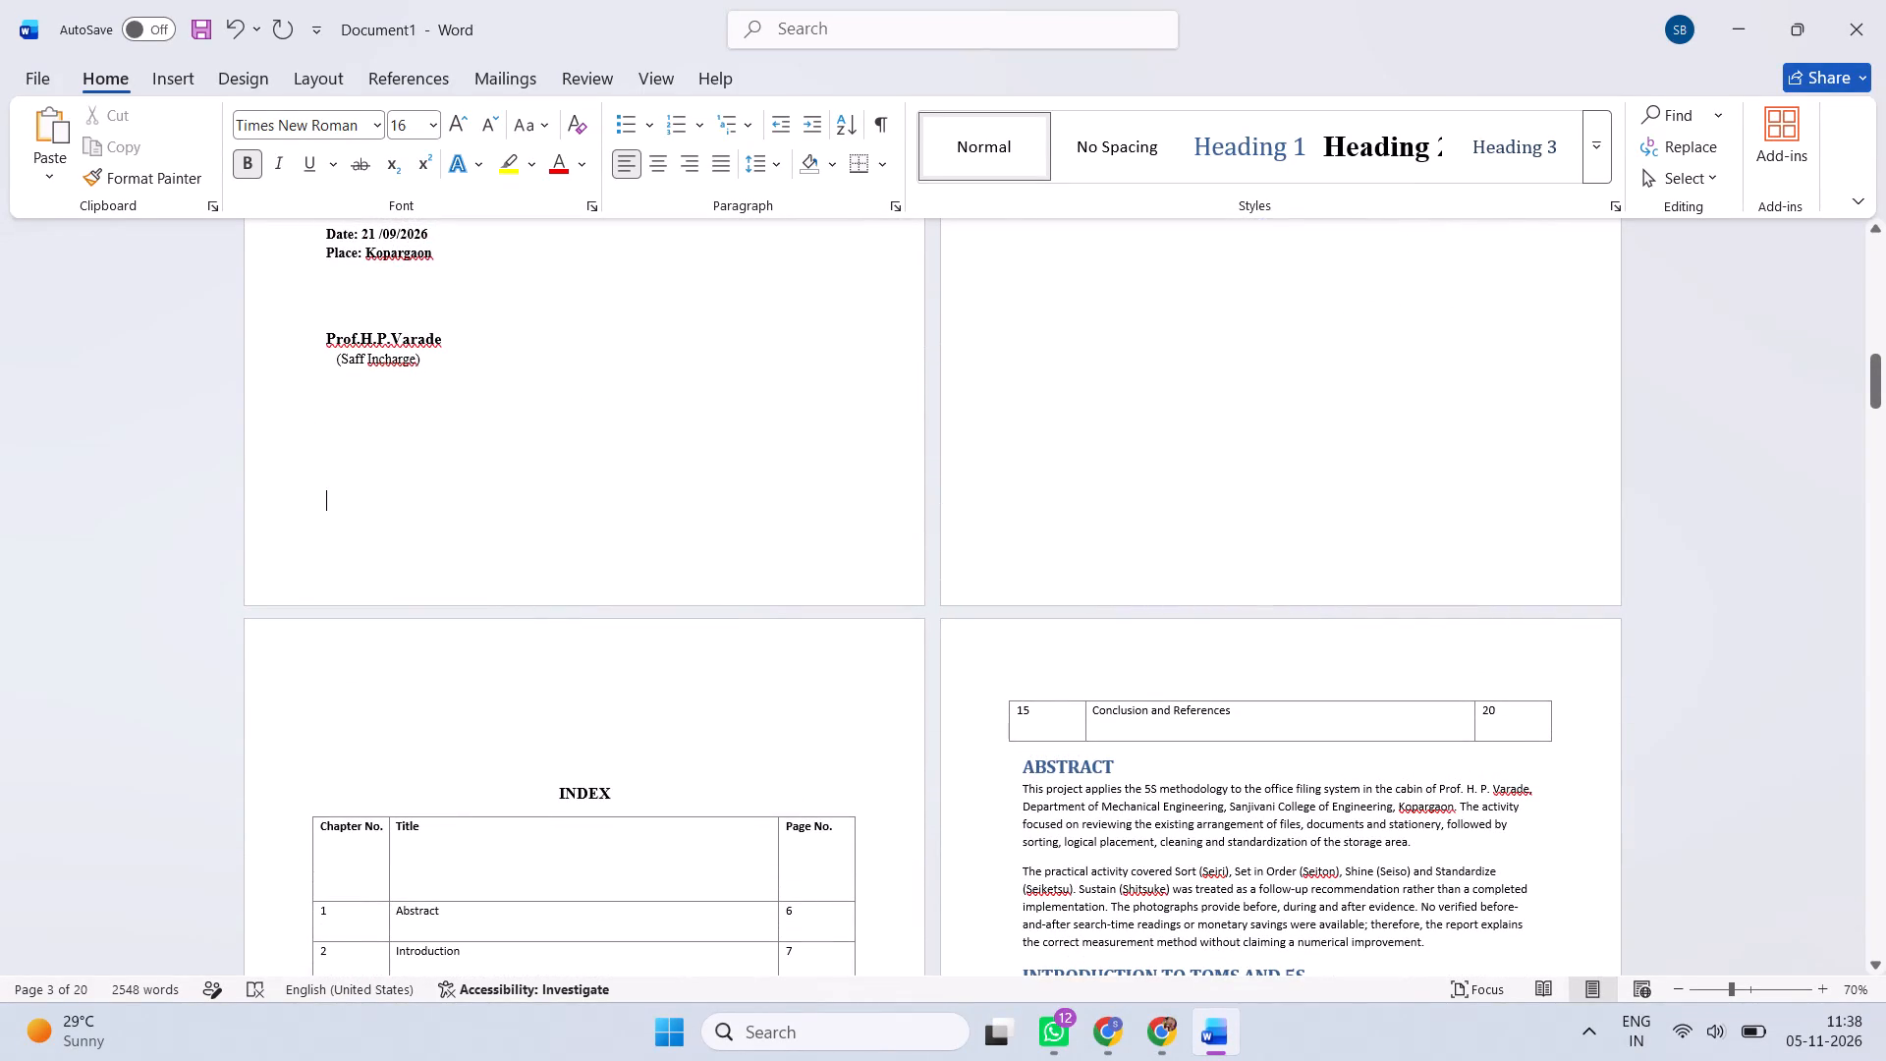
click(613, 772)
key(BackSpace)
key(BackSpace)
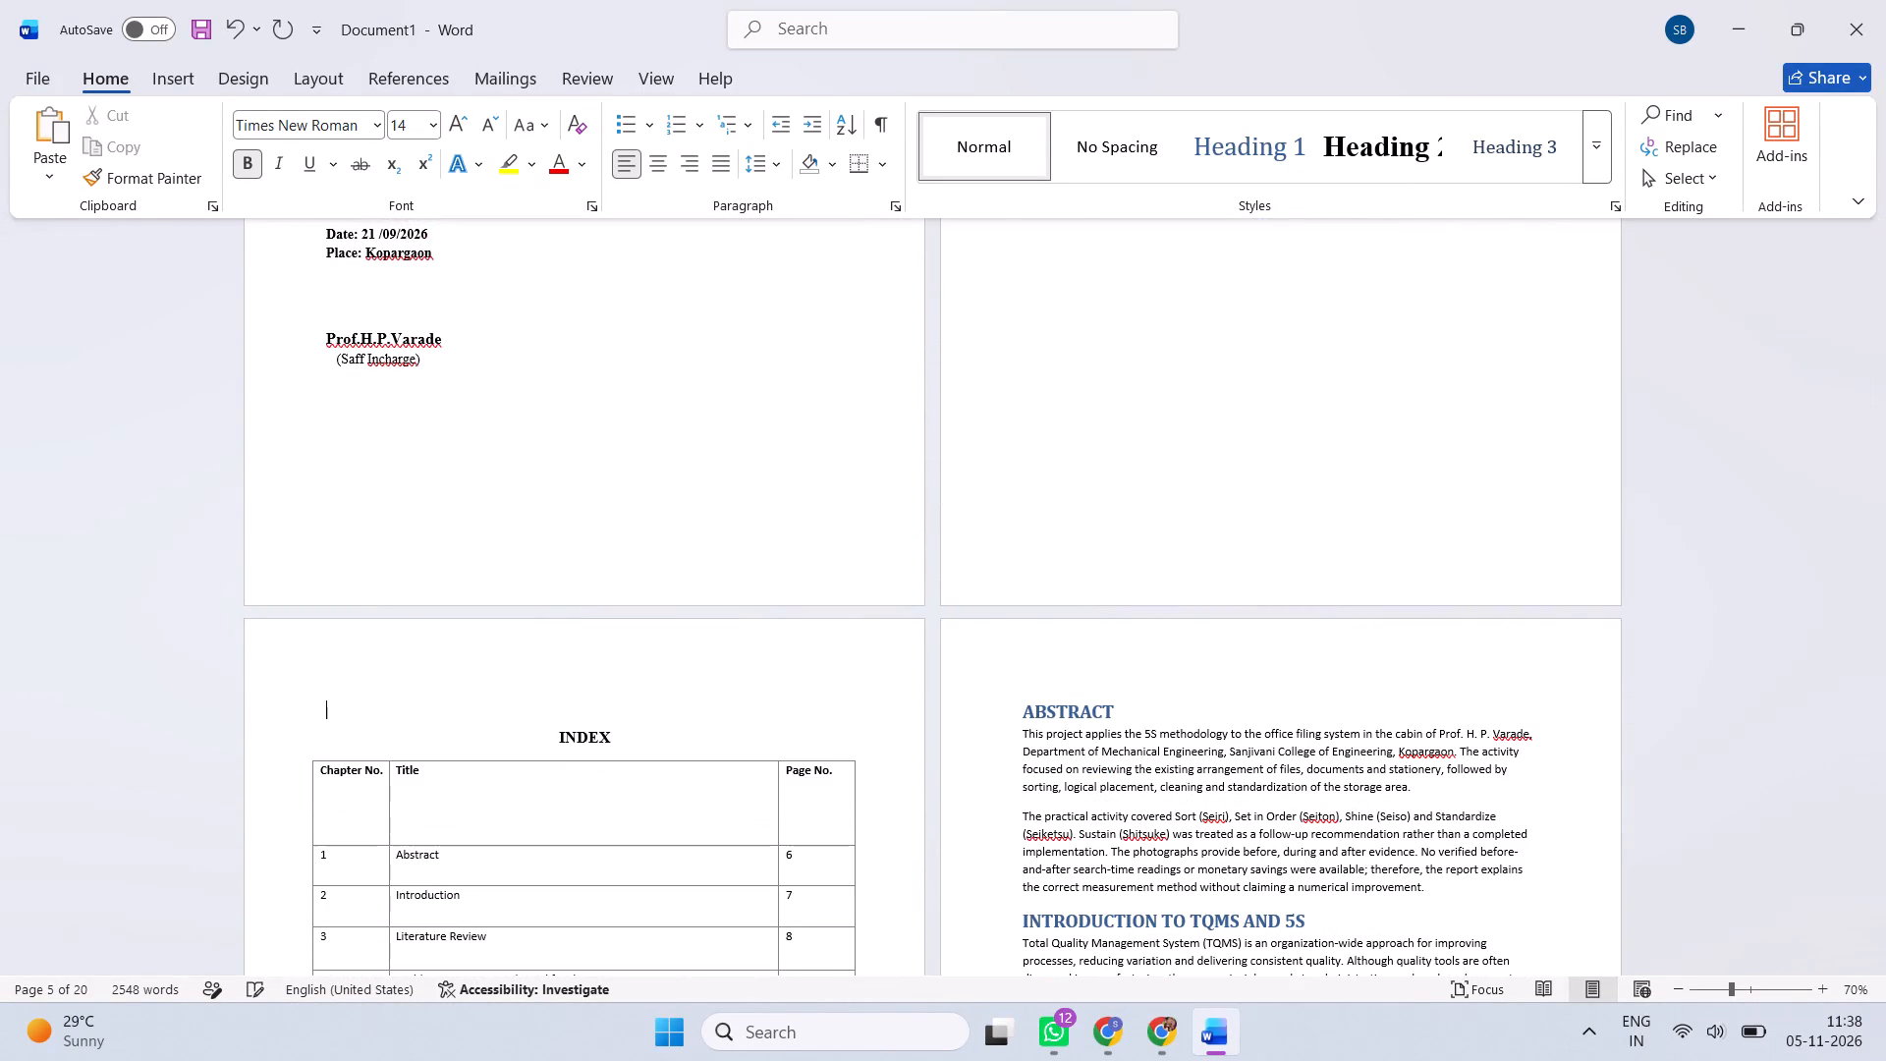
key(BackSpace)
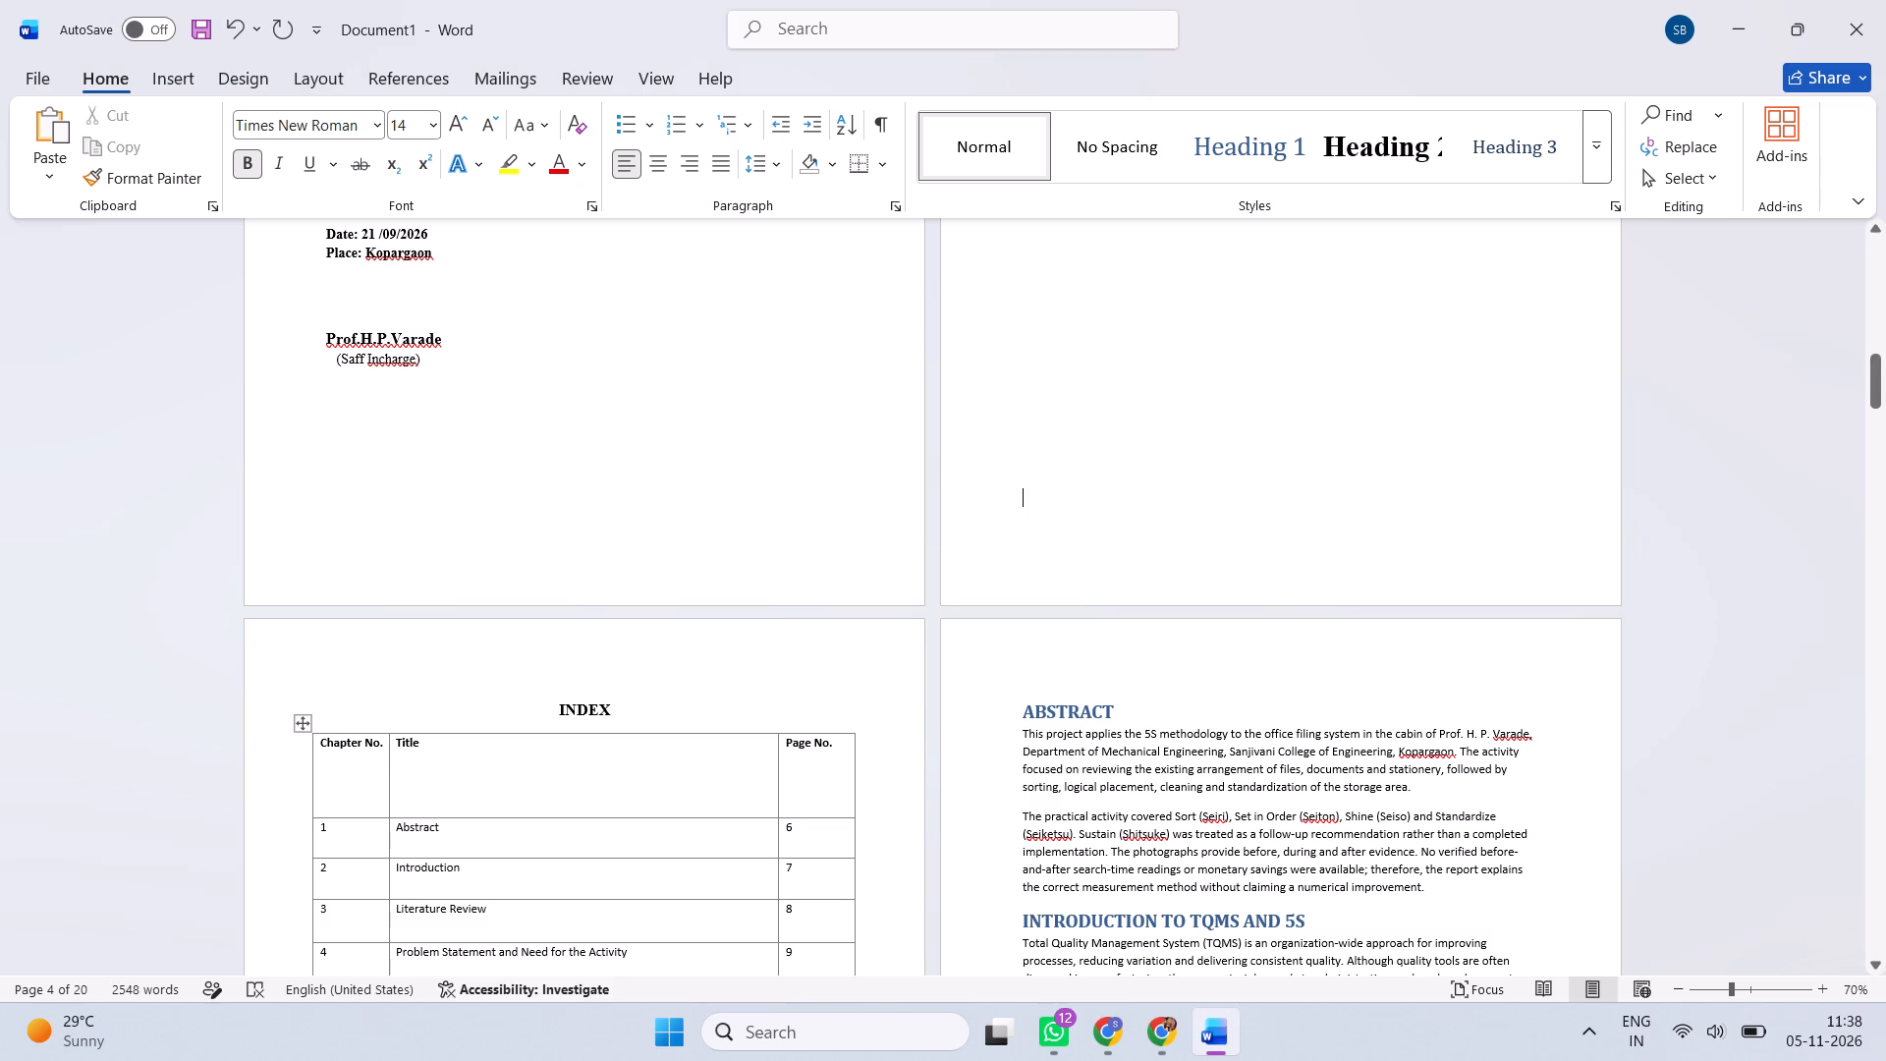
Review the whole report from the index page to CONCLUSION AND REFERENCES and back, checking each section's layout and spacing.
scroll(968, 723, down, 1)
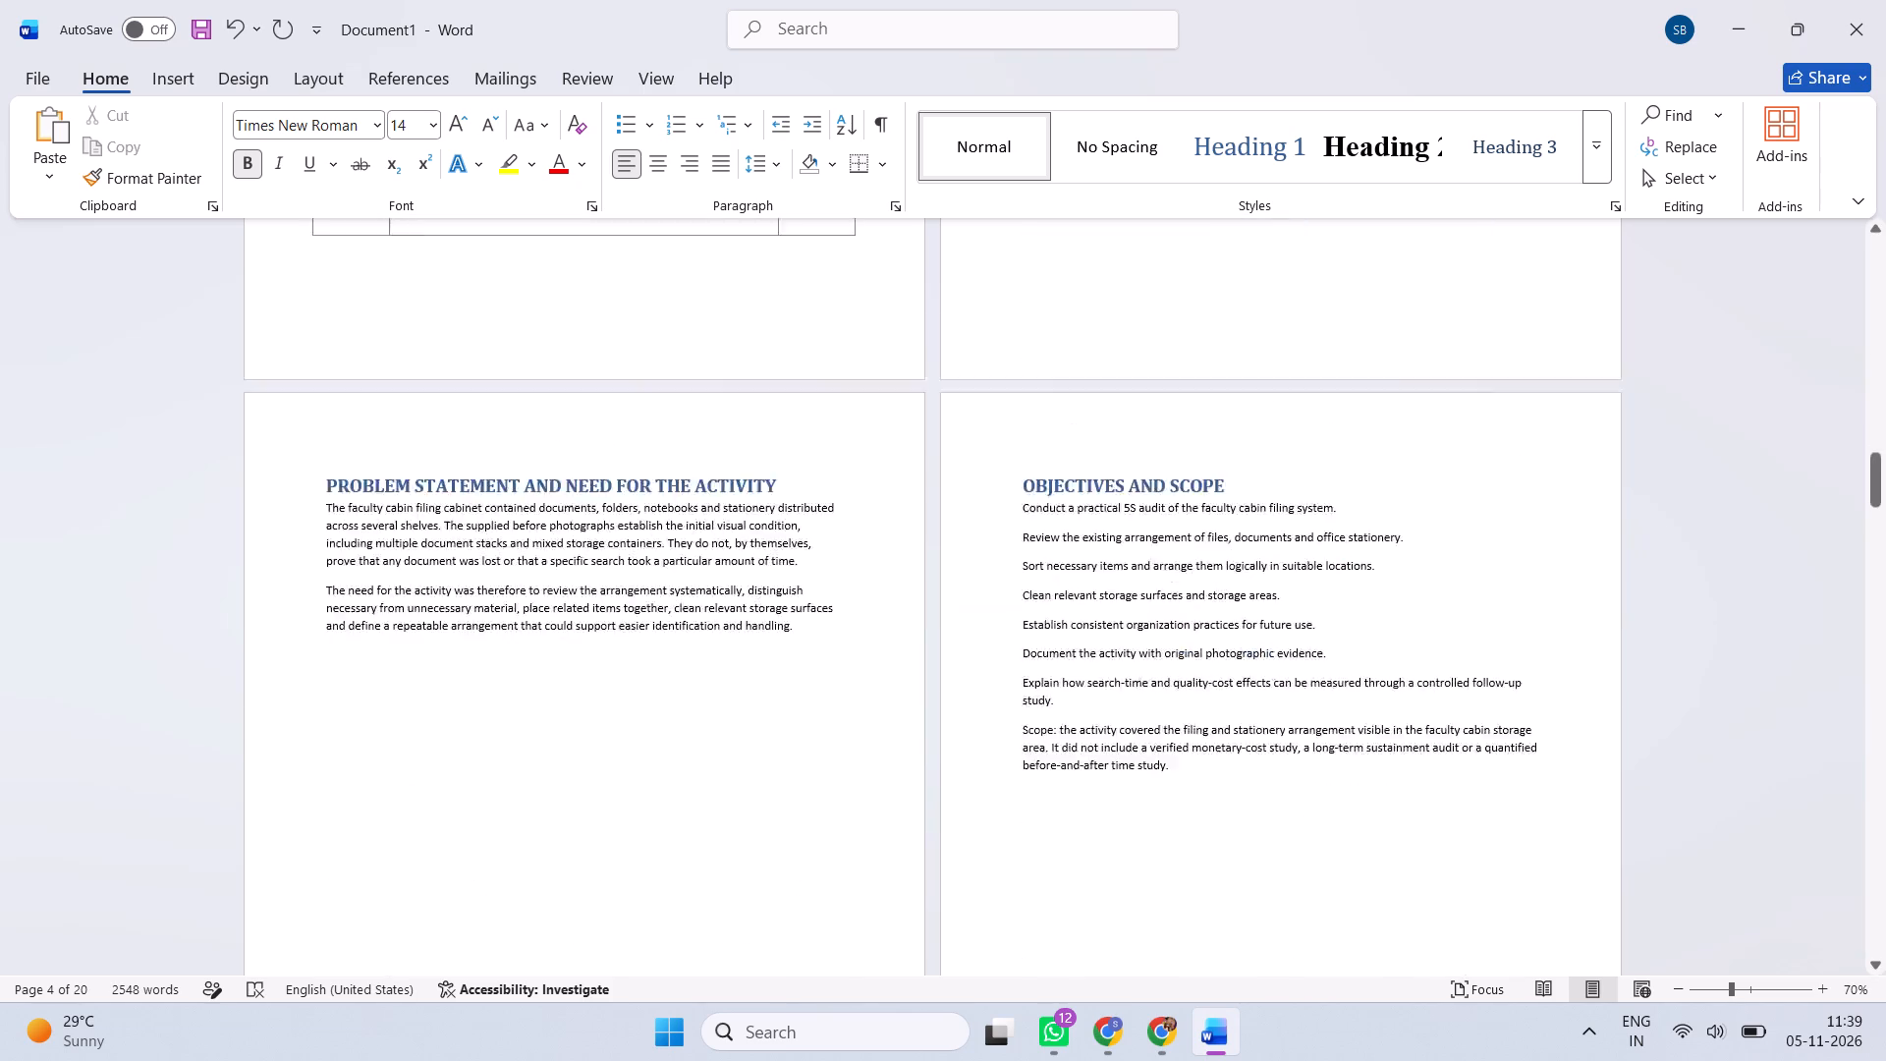
scroll(968, 723, down, 2)
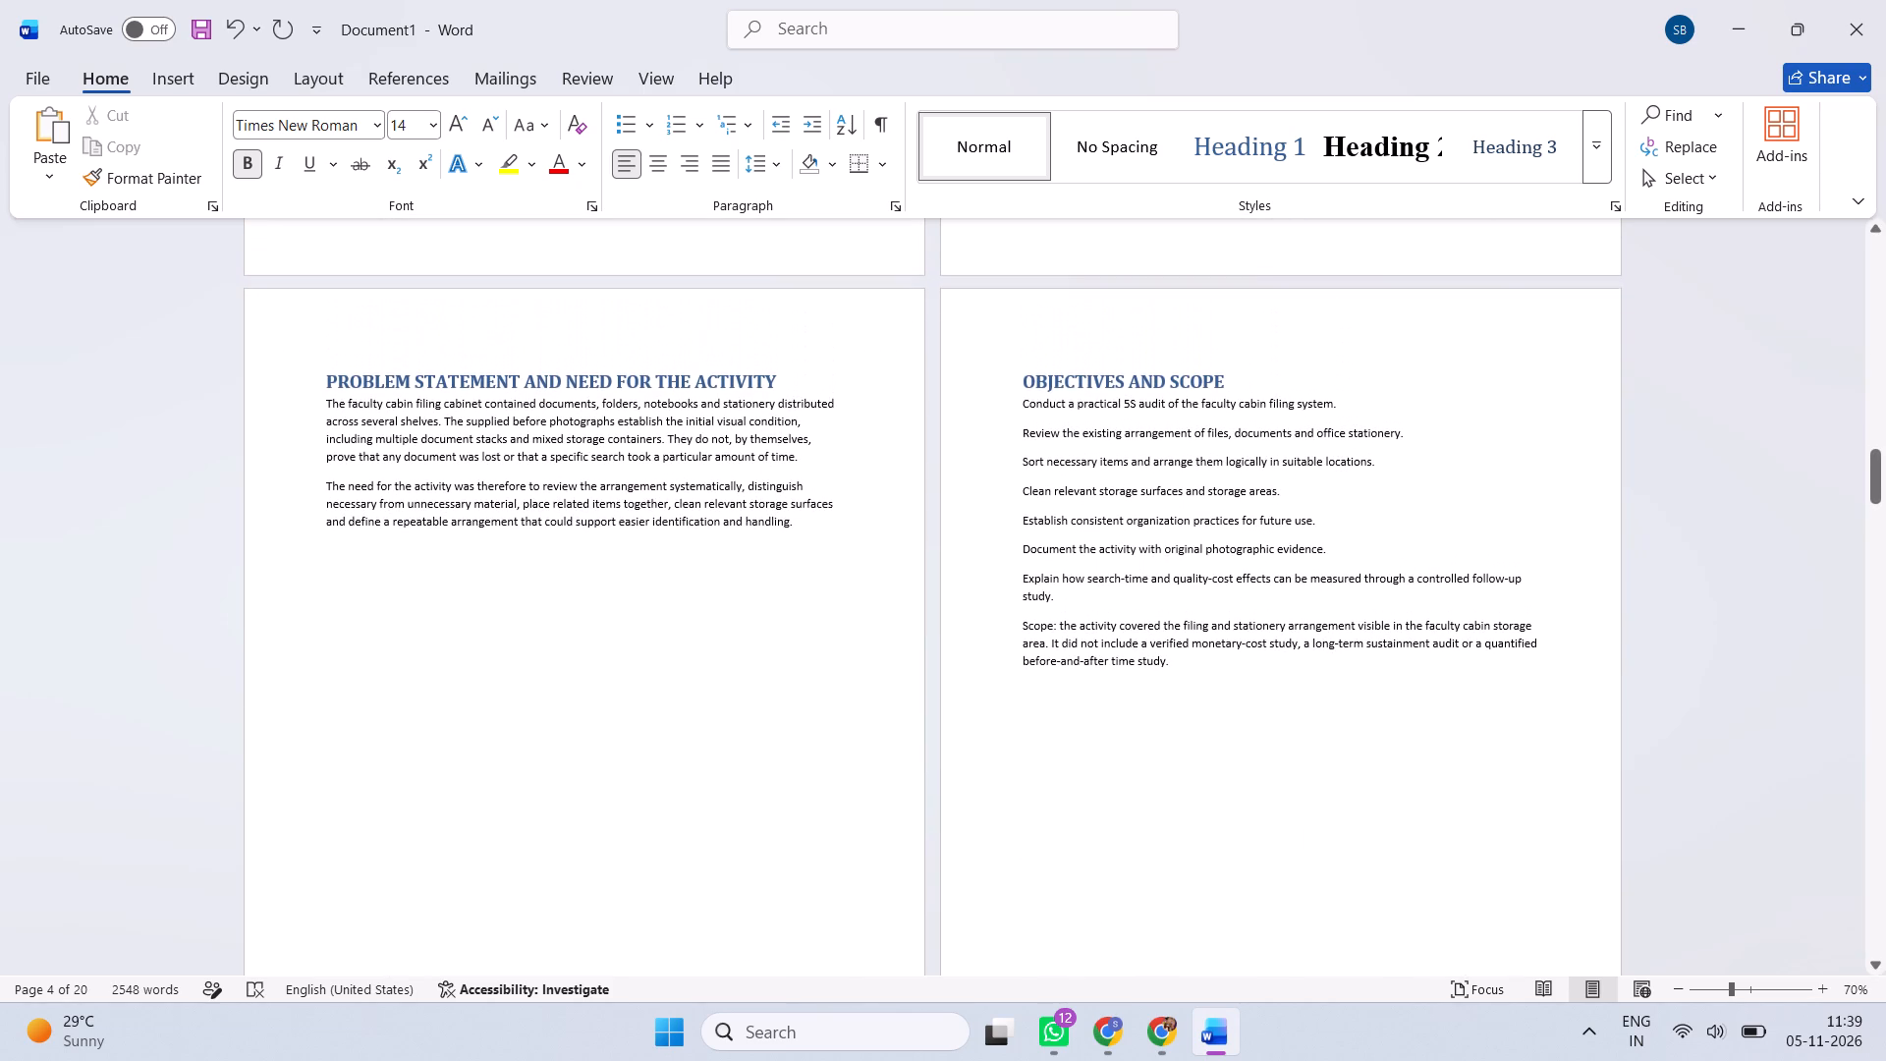
scroll(968, 723, down, 1)
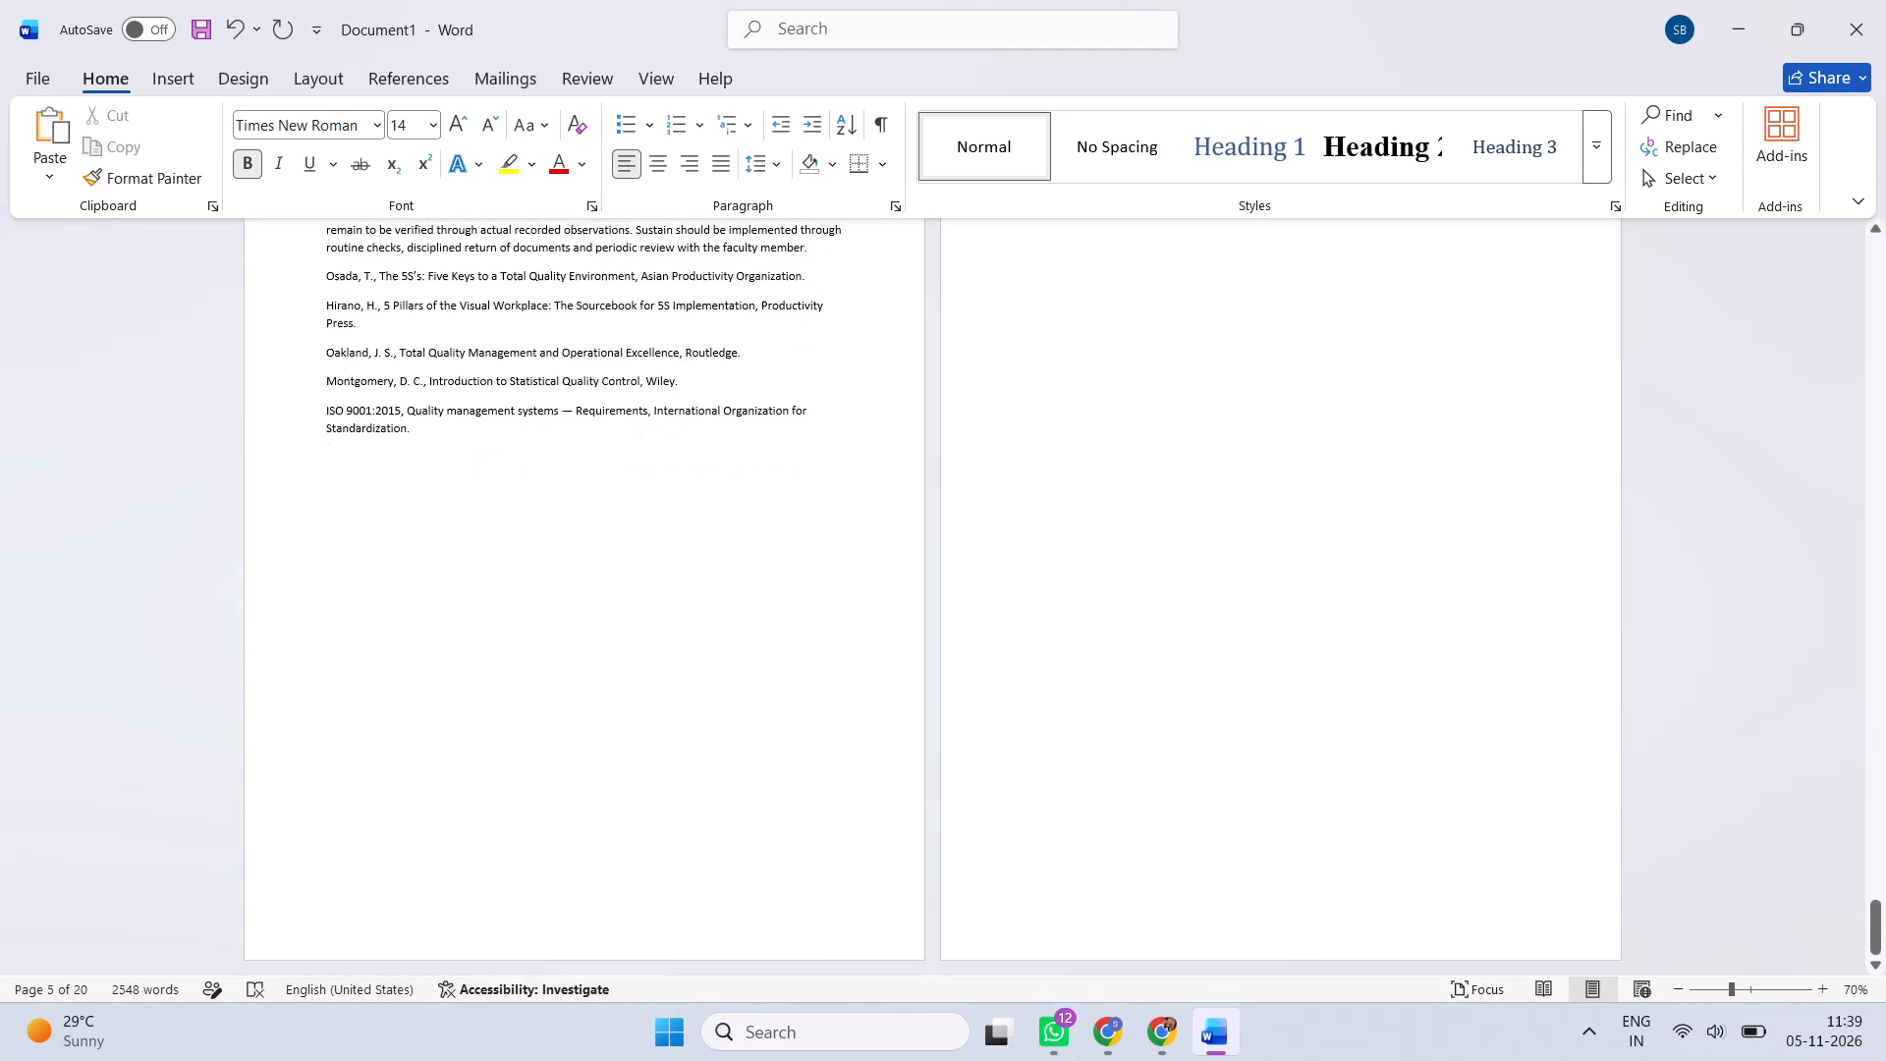
scroll(1081, 733, up, 1)
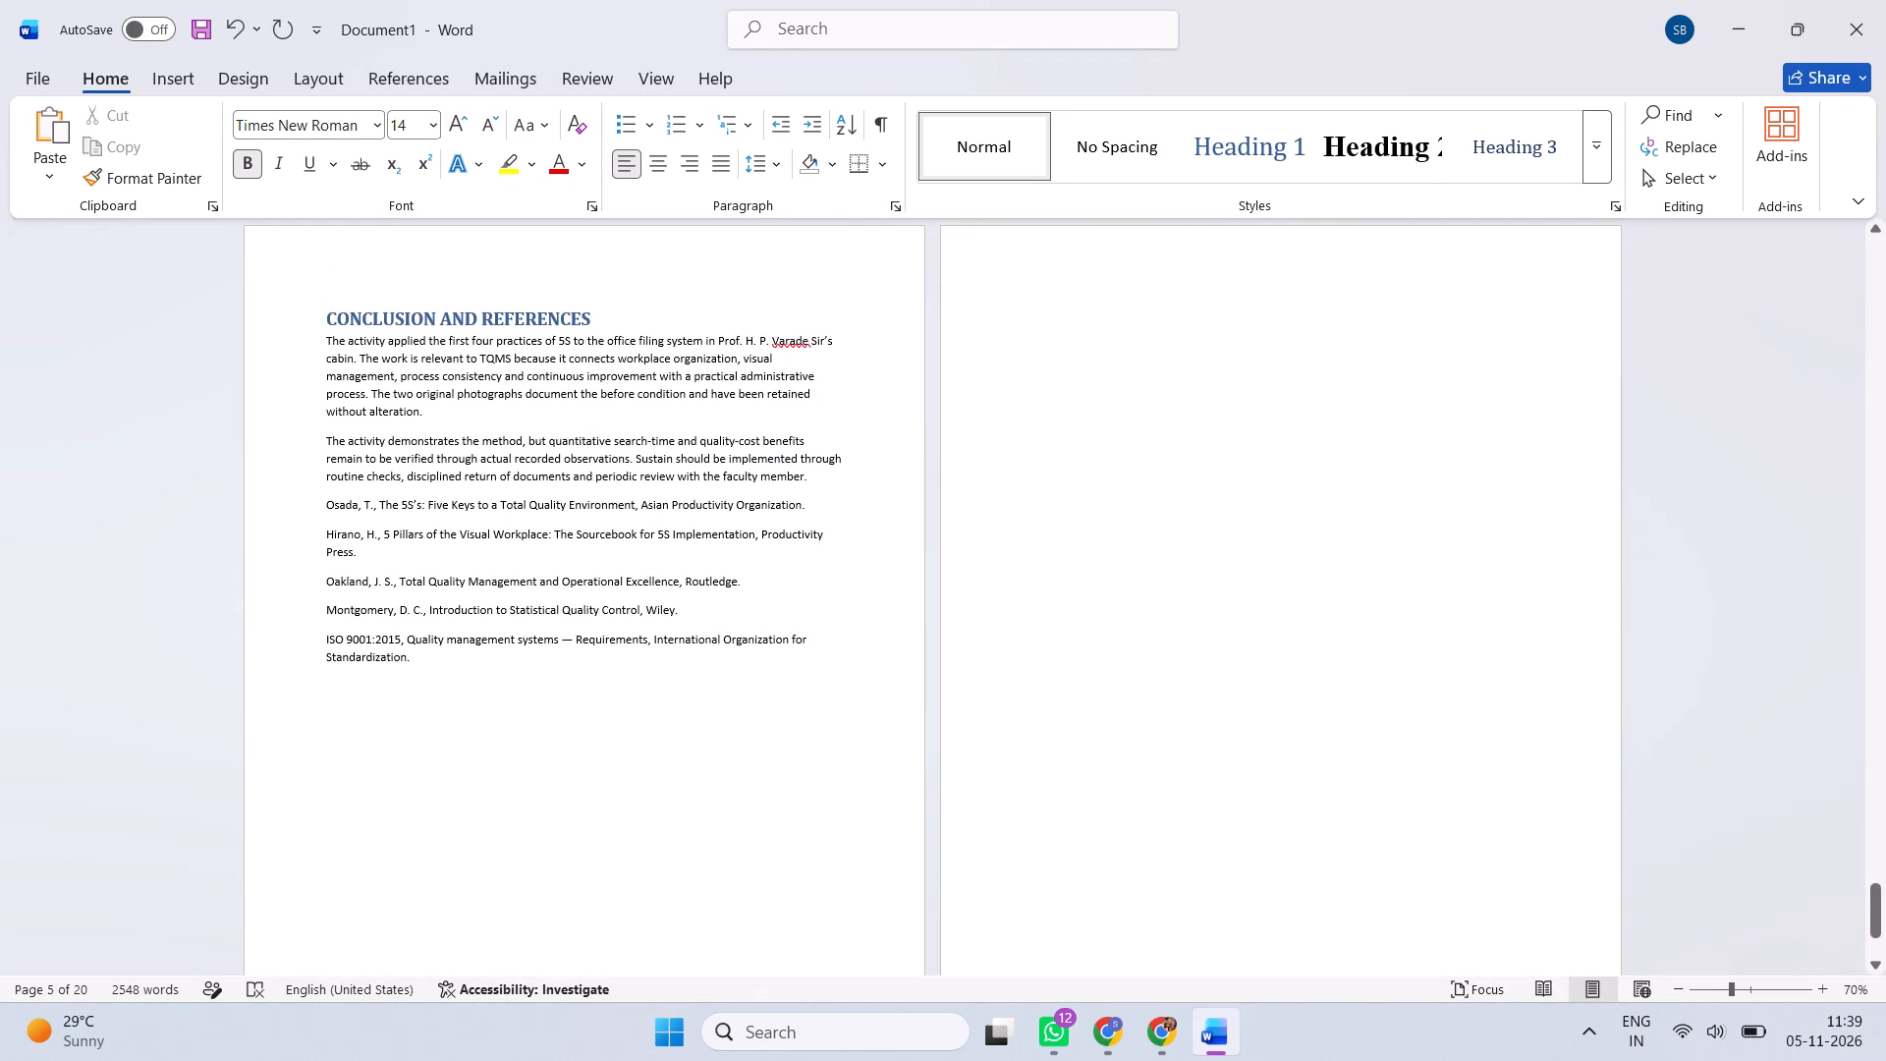
scroll(1081, 733, up, 1)
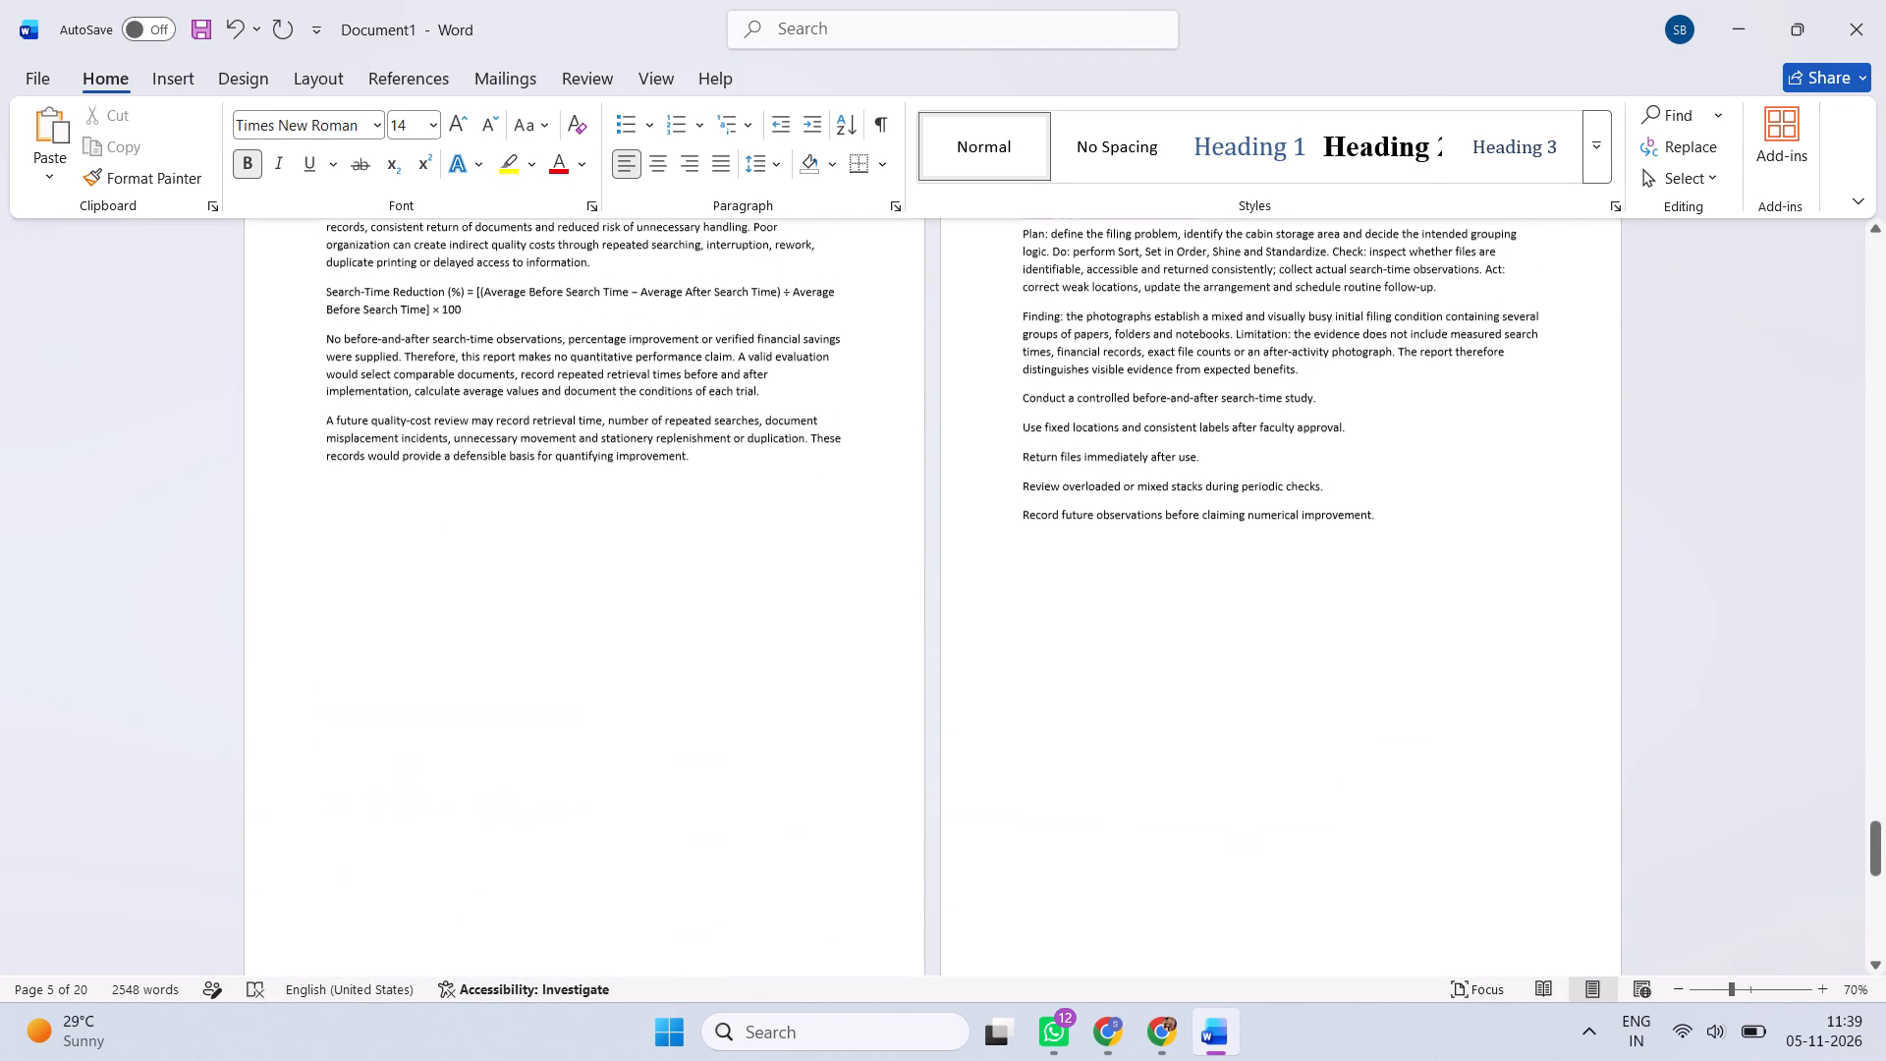
scroll(1081, 733, up, 1)
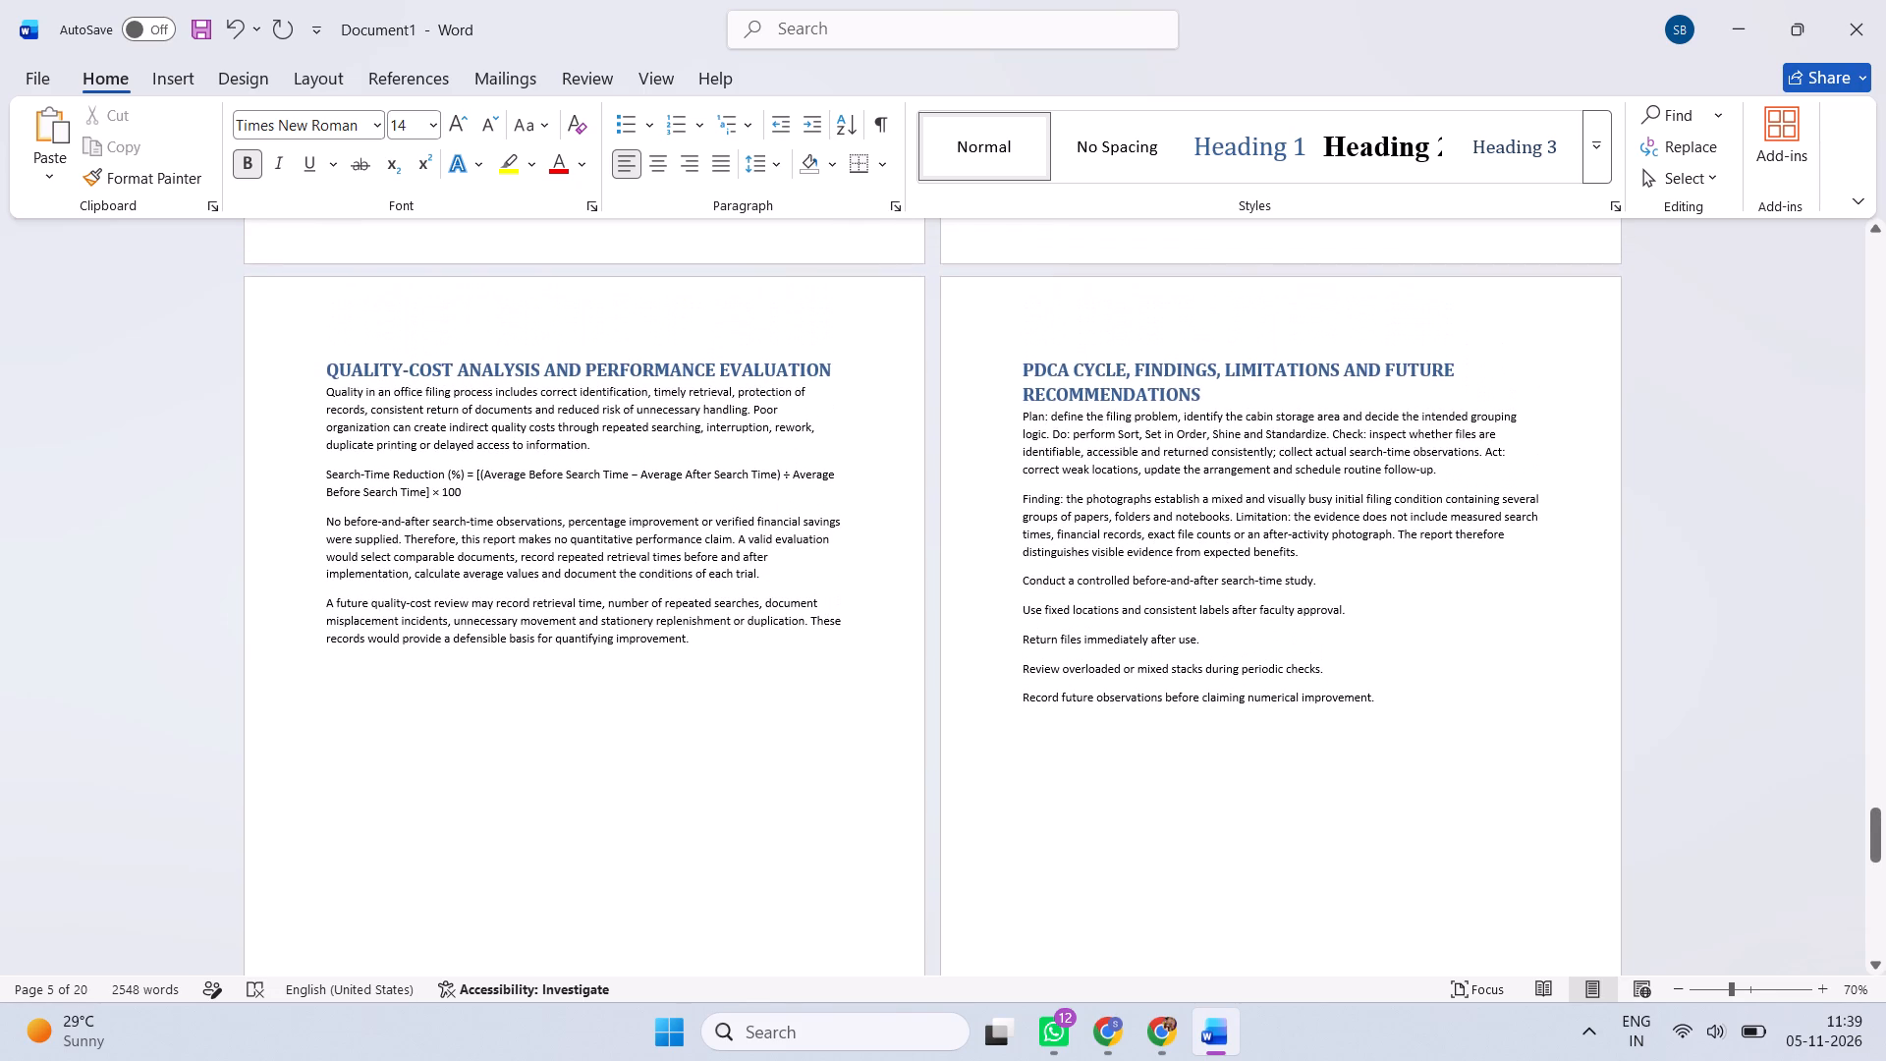
scroll(1081, 733, up, 1)
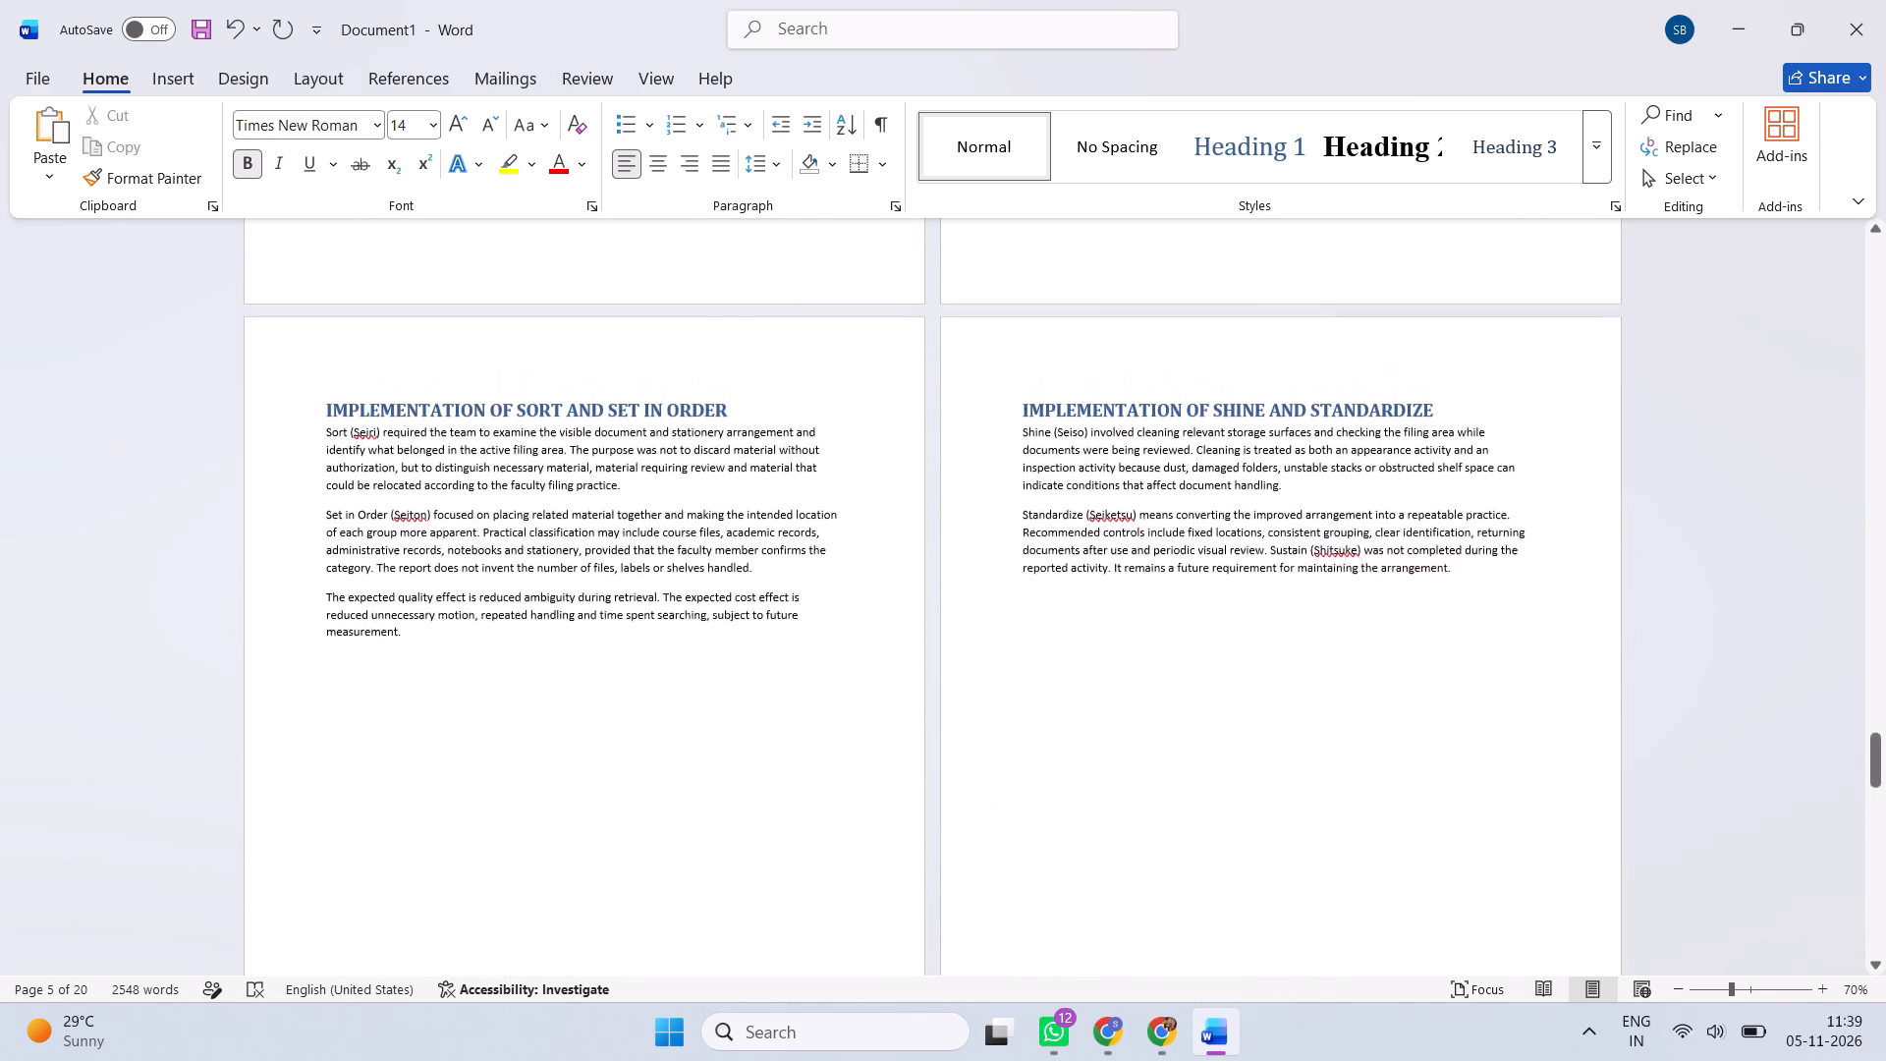
scroll(1081, 733, up, 2)
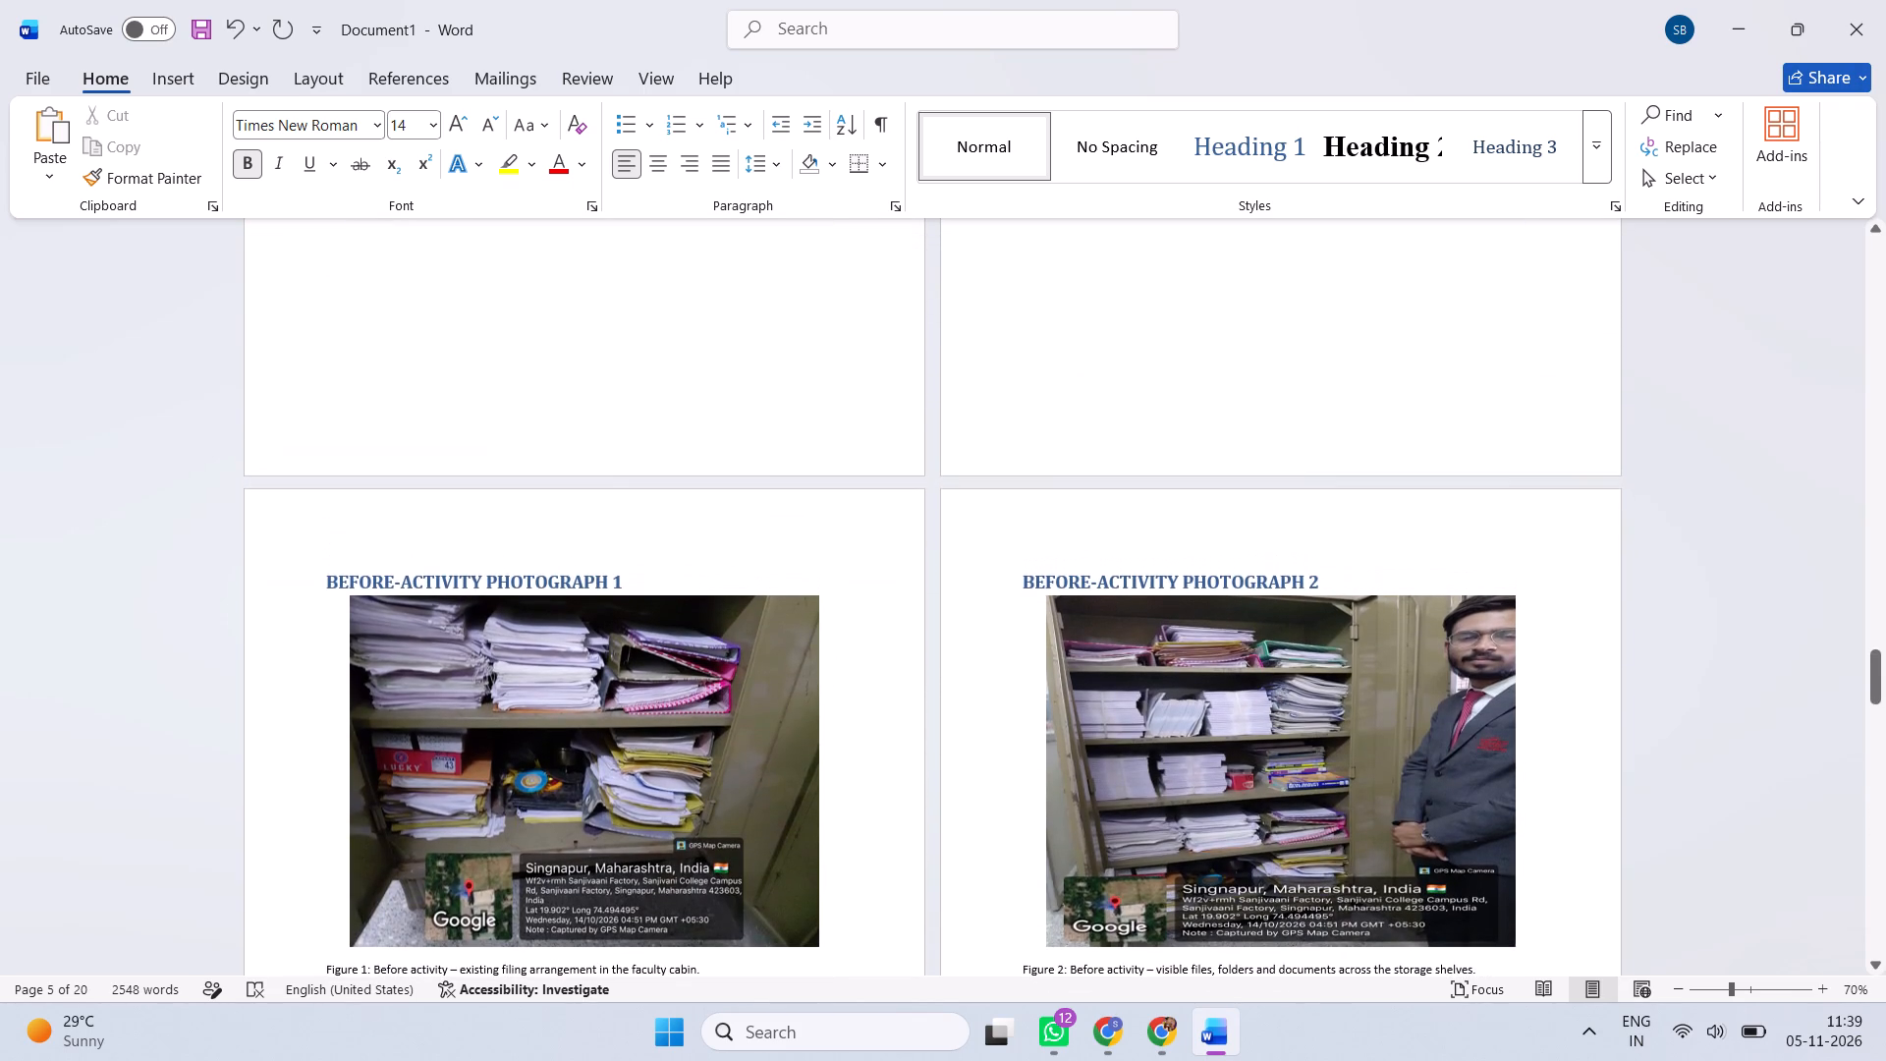
scroll(1081, 733, up, 2)
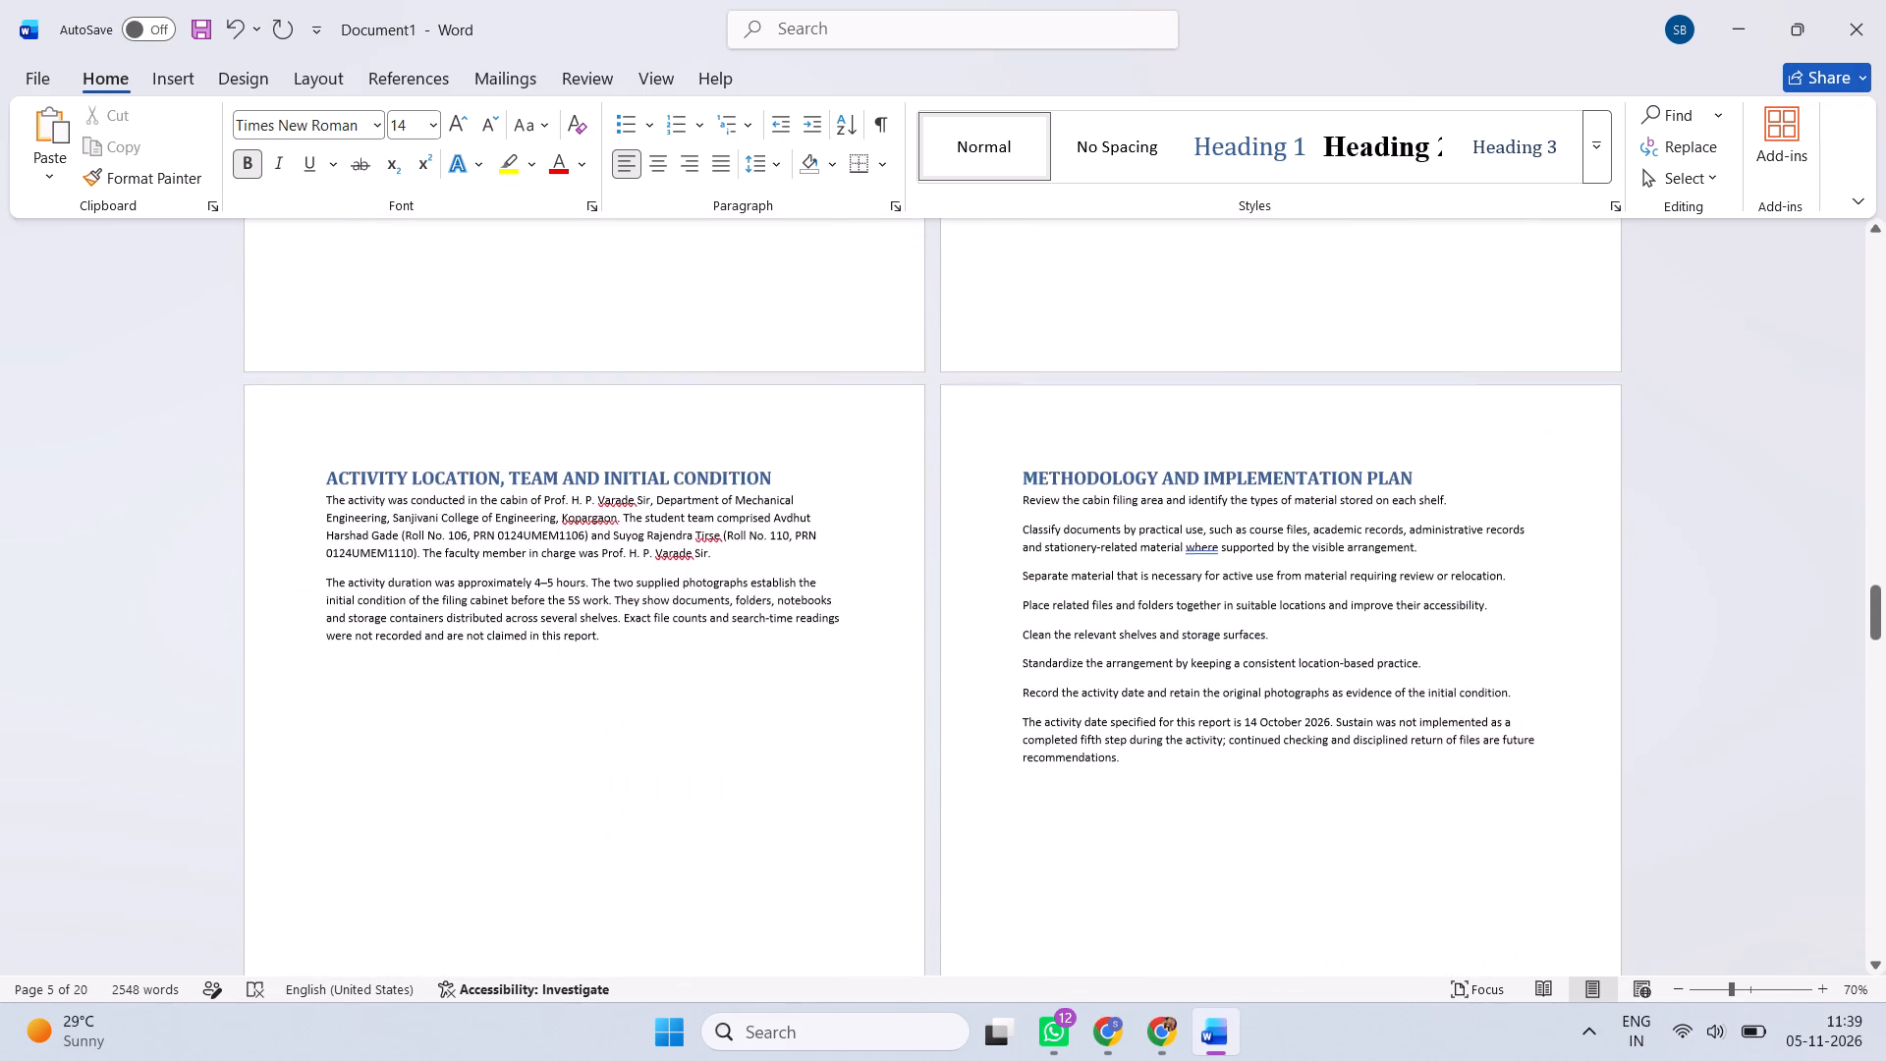
scroll(1081, 733, up, 1)
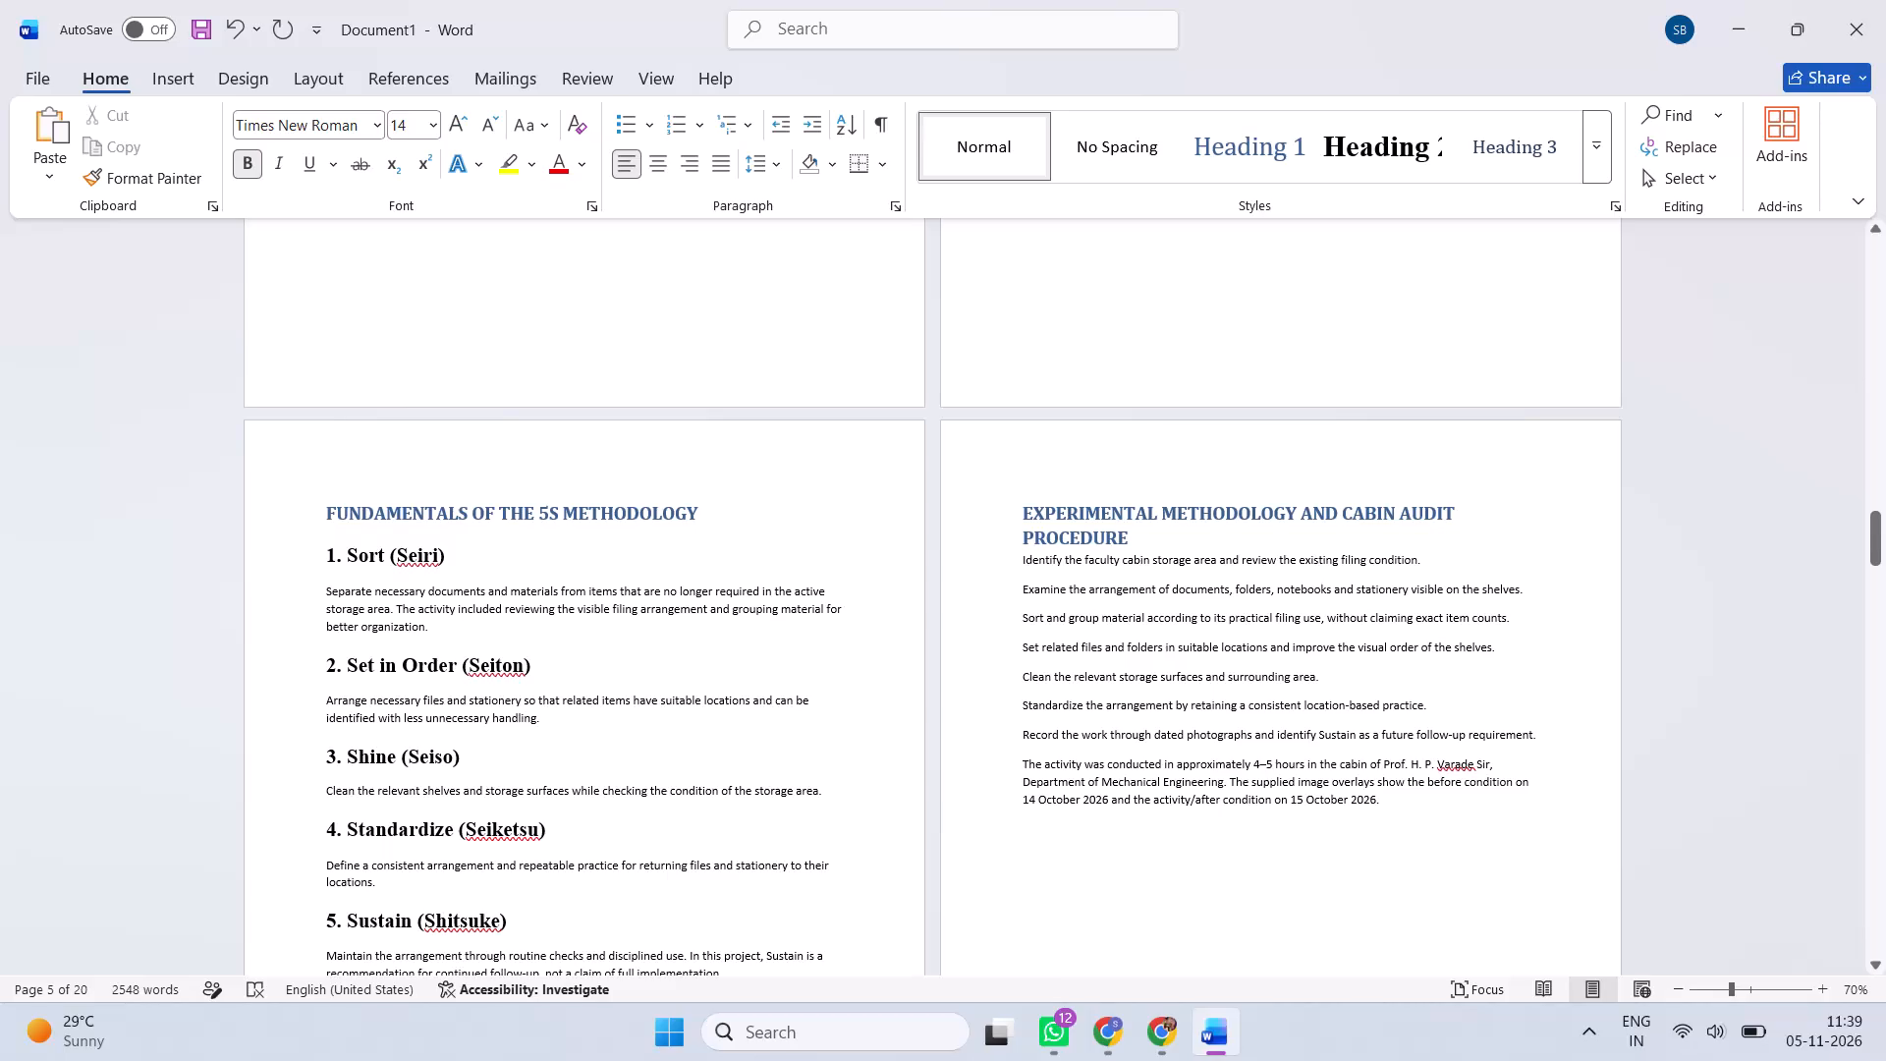
scroll(1076, 743, up, 1)
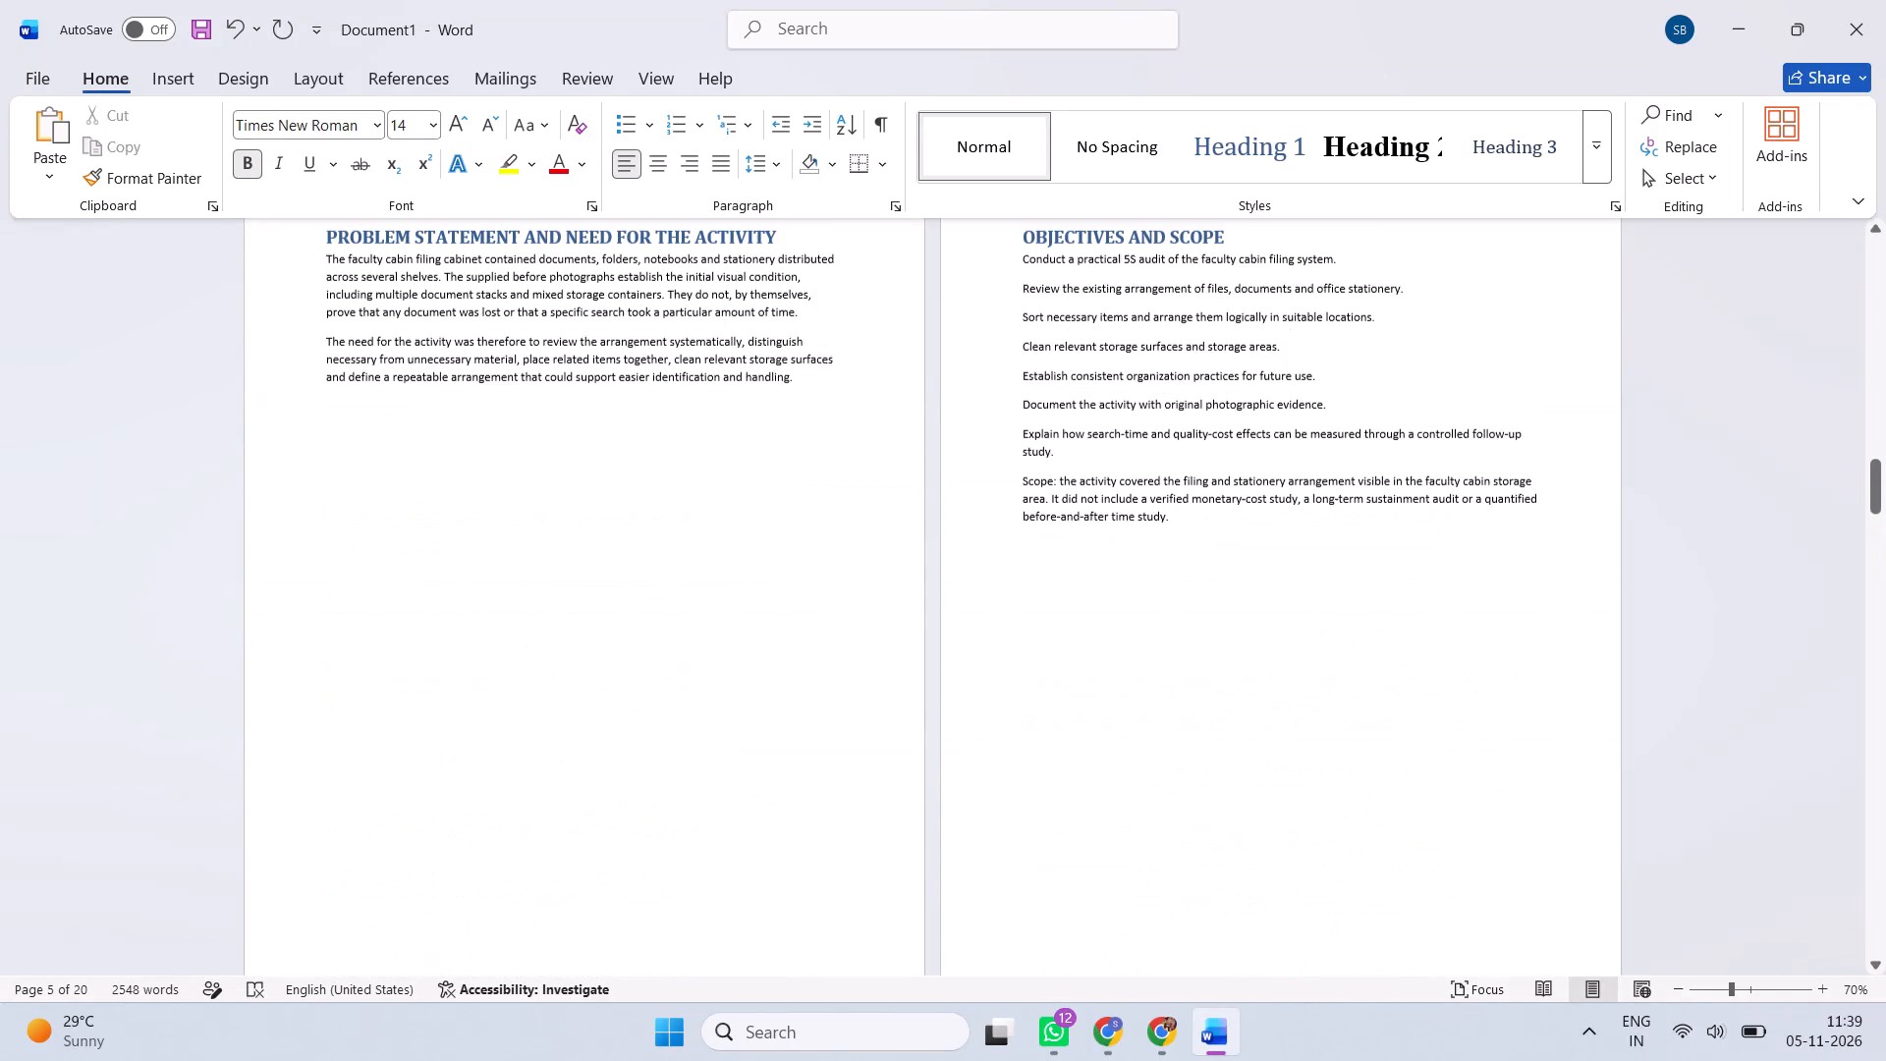
scroll(1075, 746, up, 1)
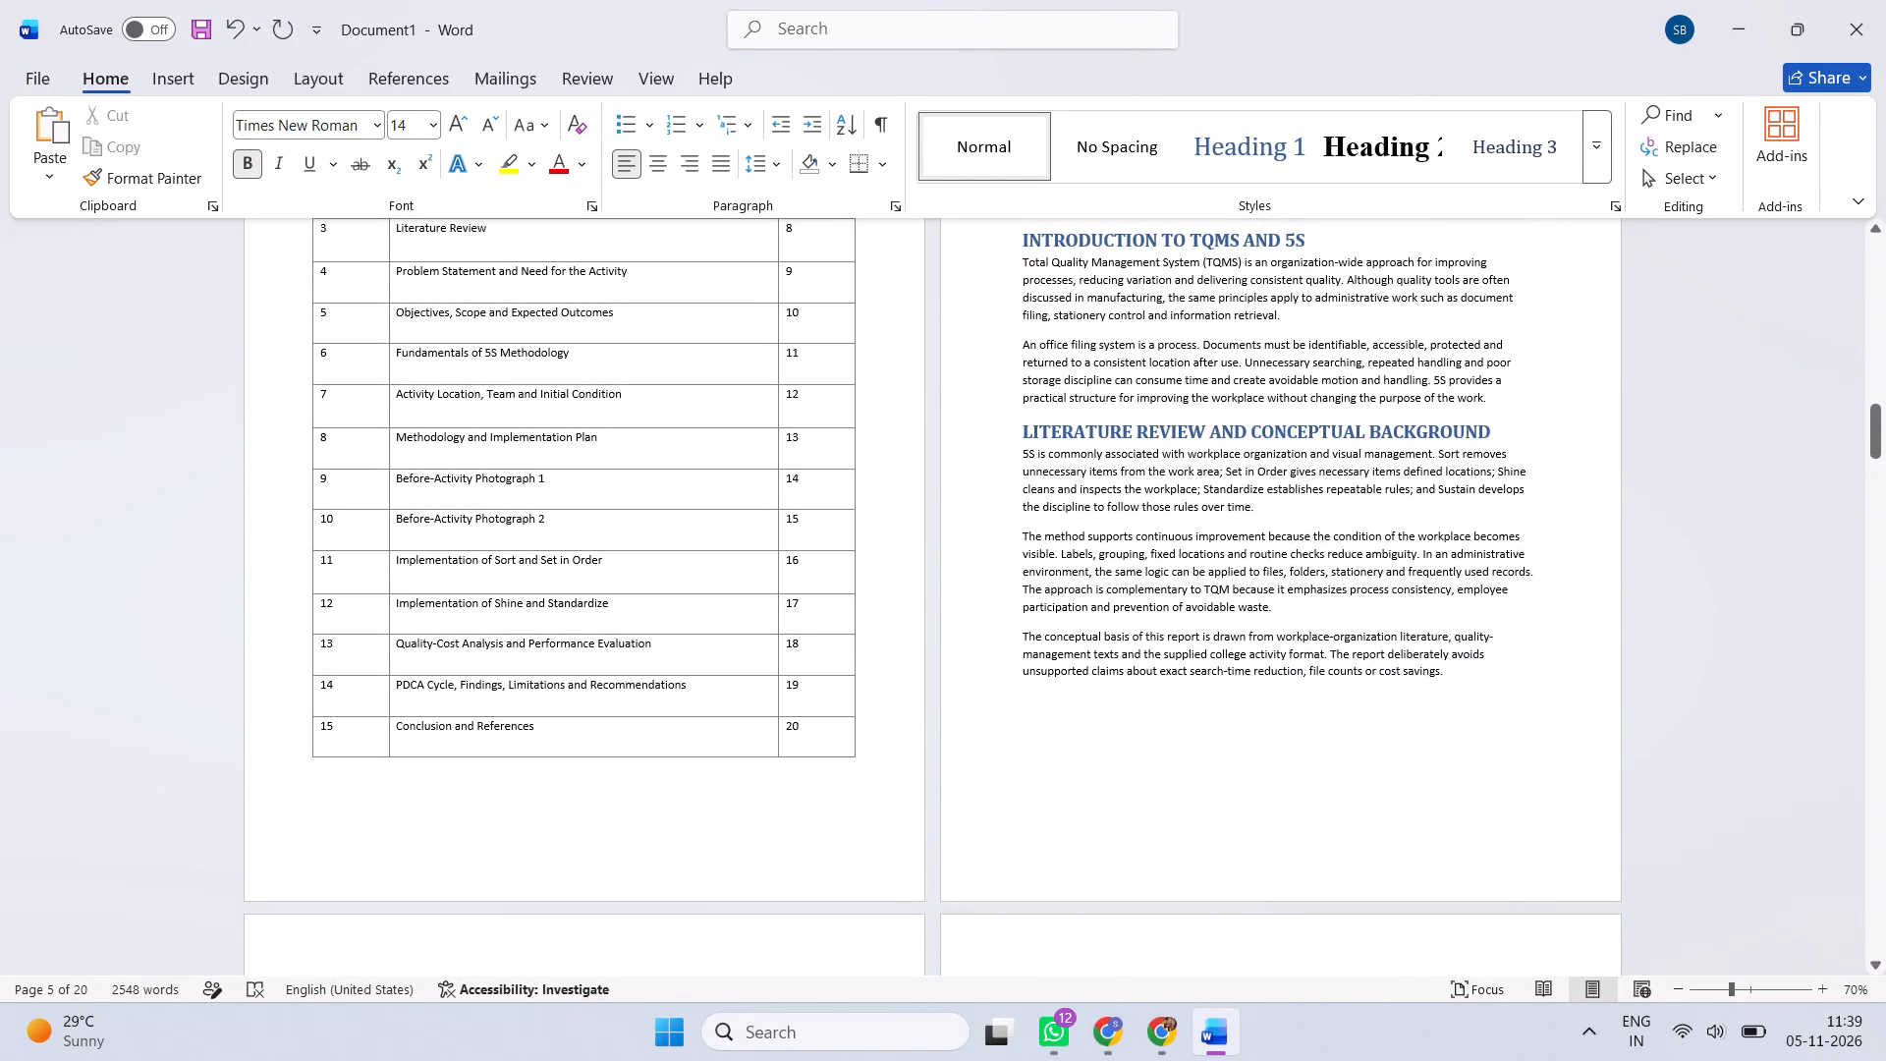
scroll(1080, 727, up, 1)
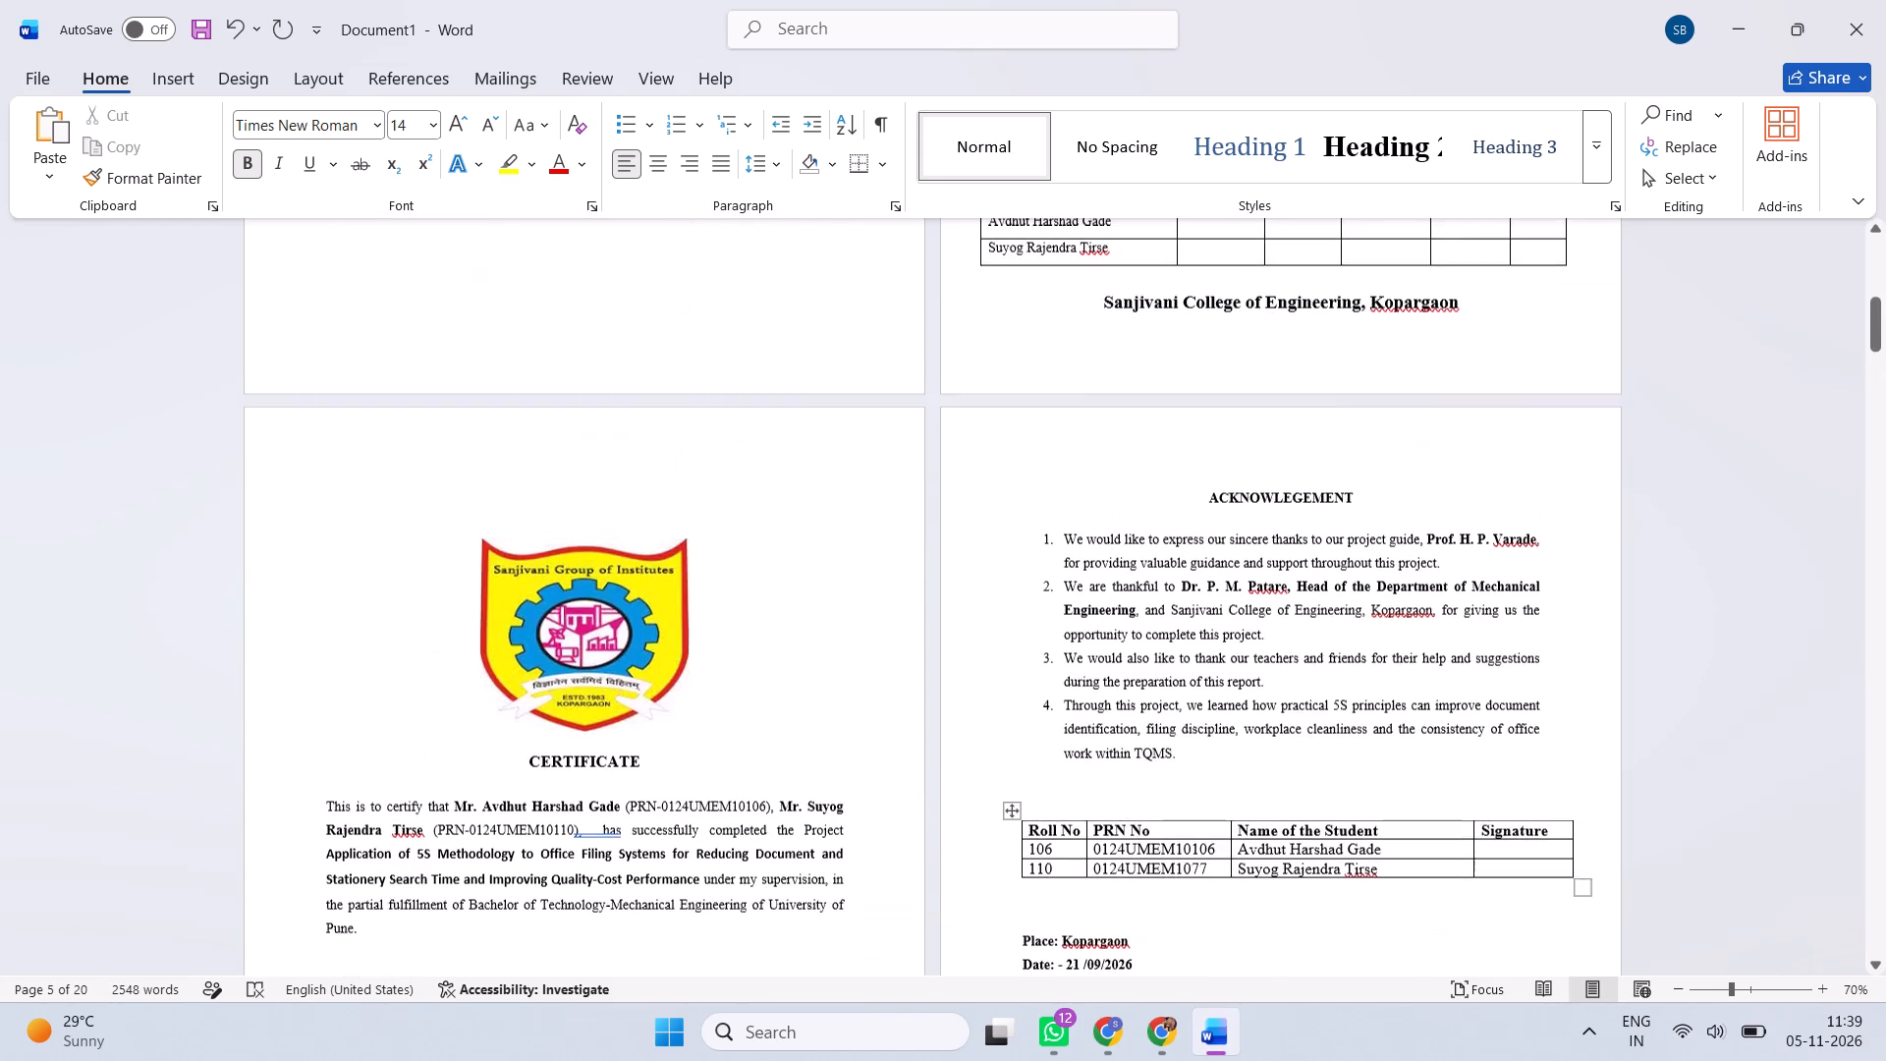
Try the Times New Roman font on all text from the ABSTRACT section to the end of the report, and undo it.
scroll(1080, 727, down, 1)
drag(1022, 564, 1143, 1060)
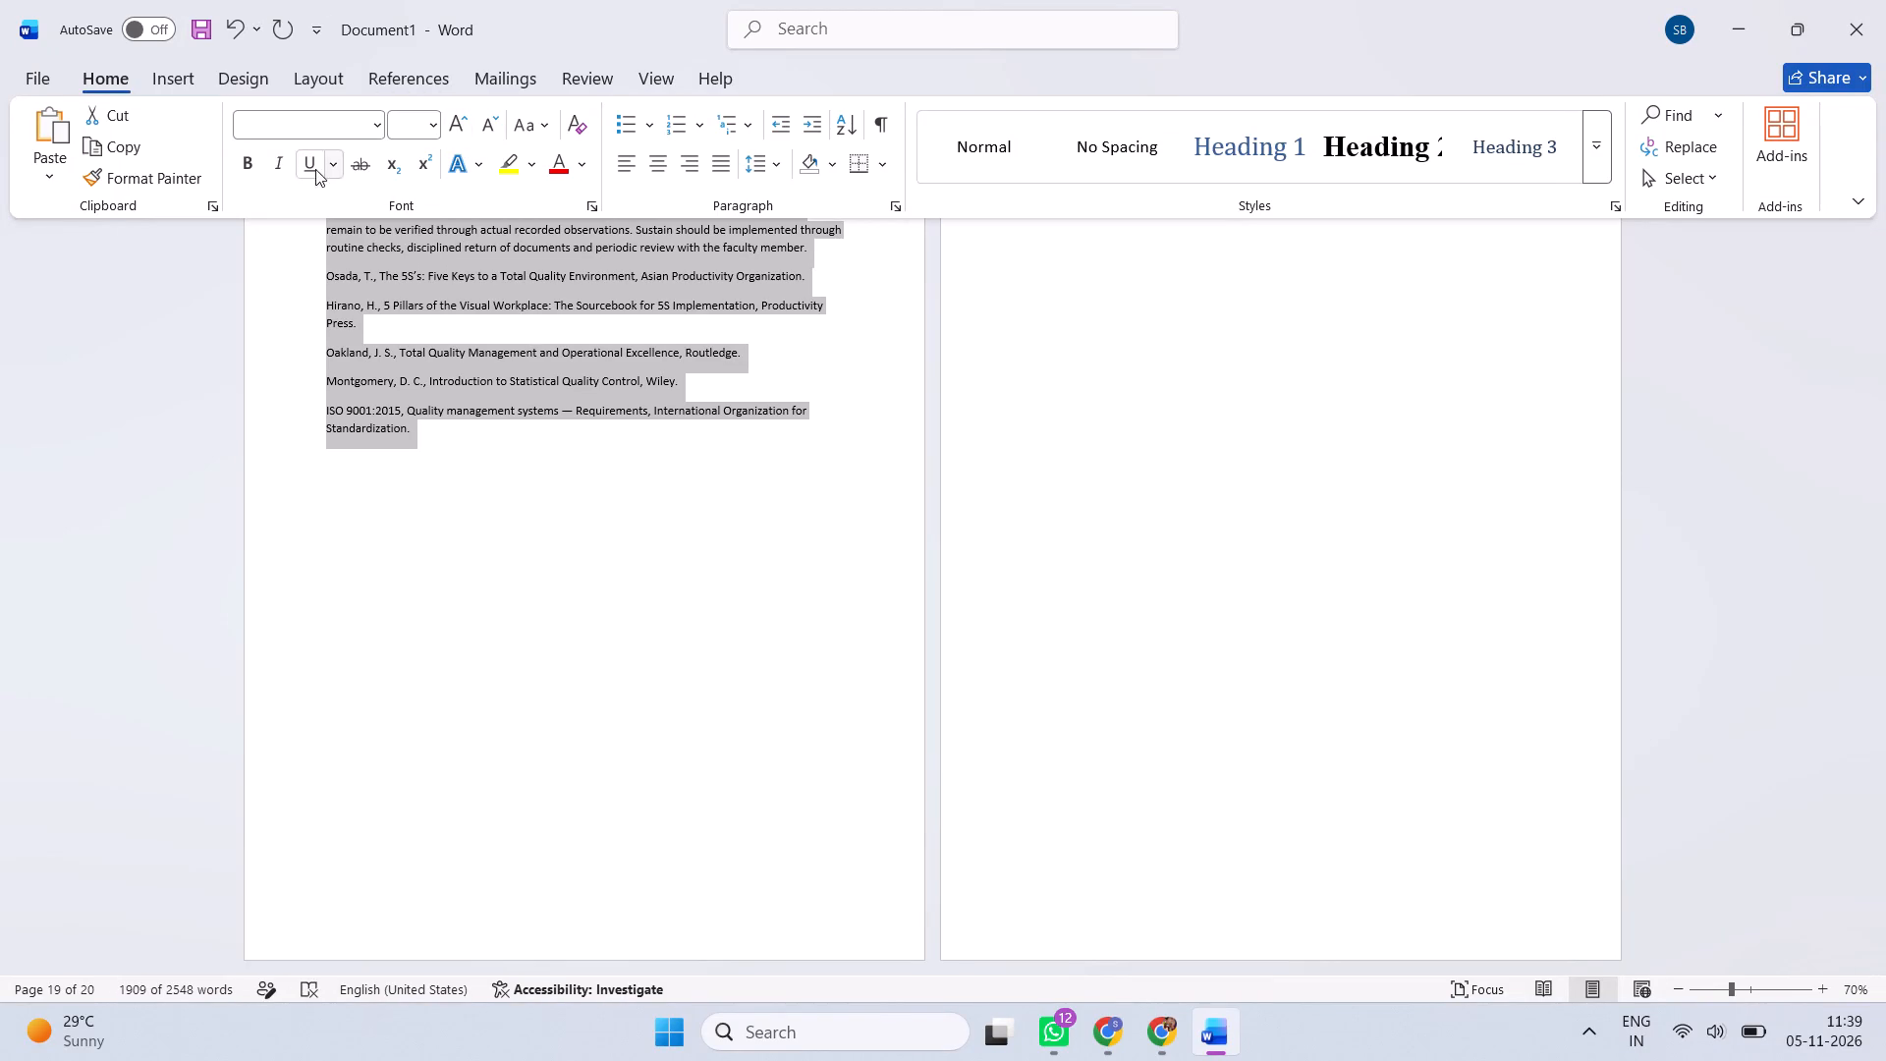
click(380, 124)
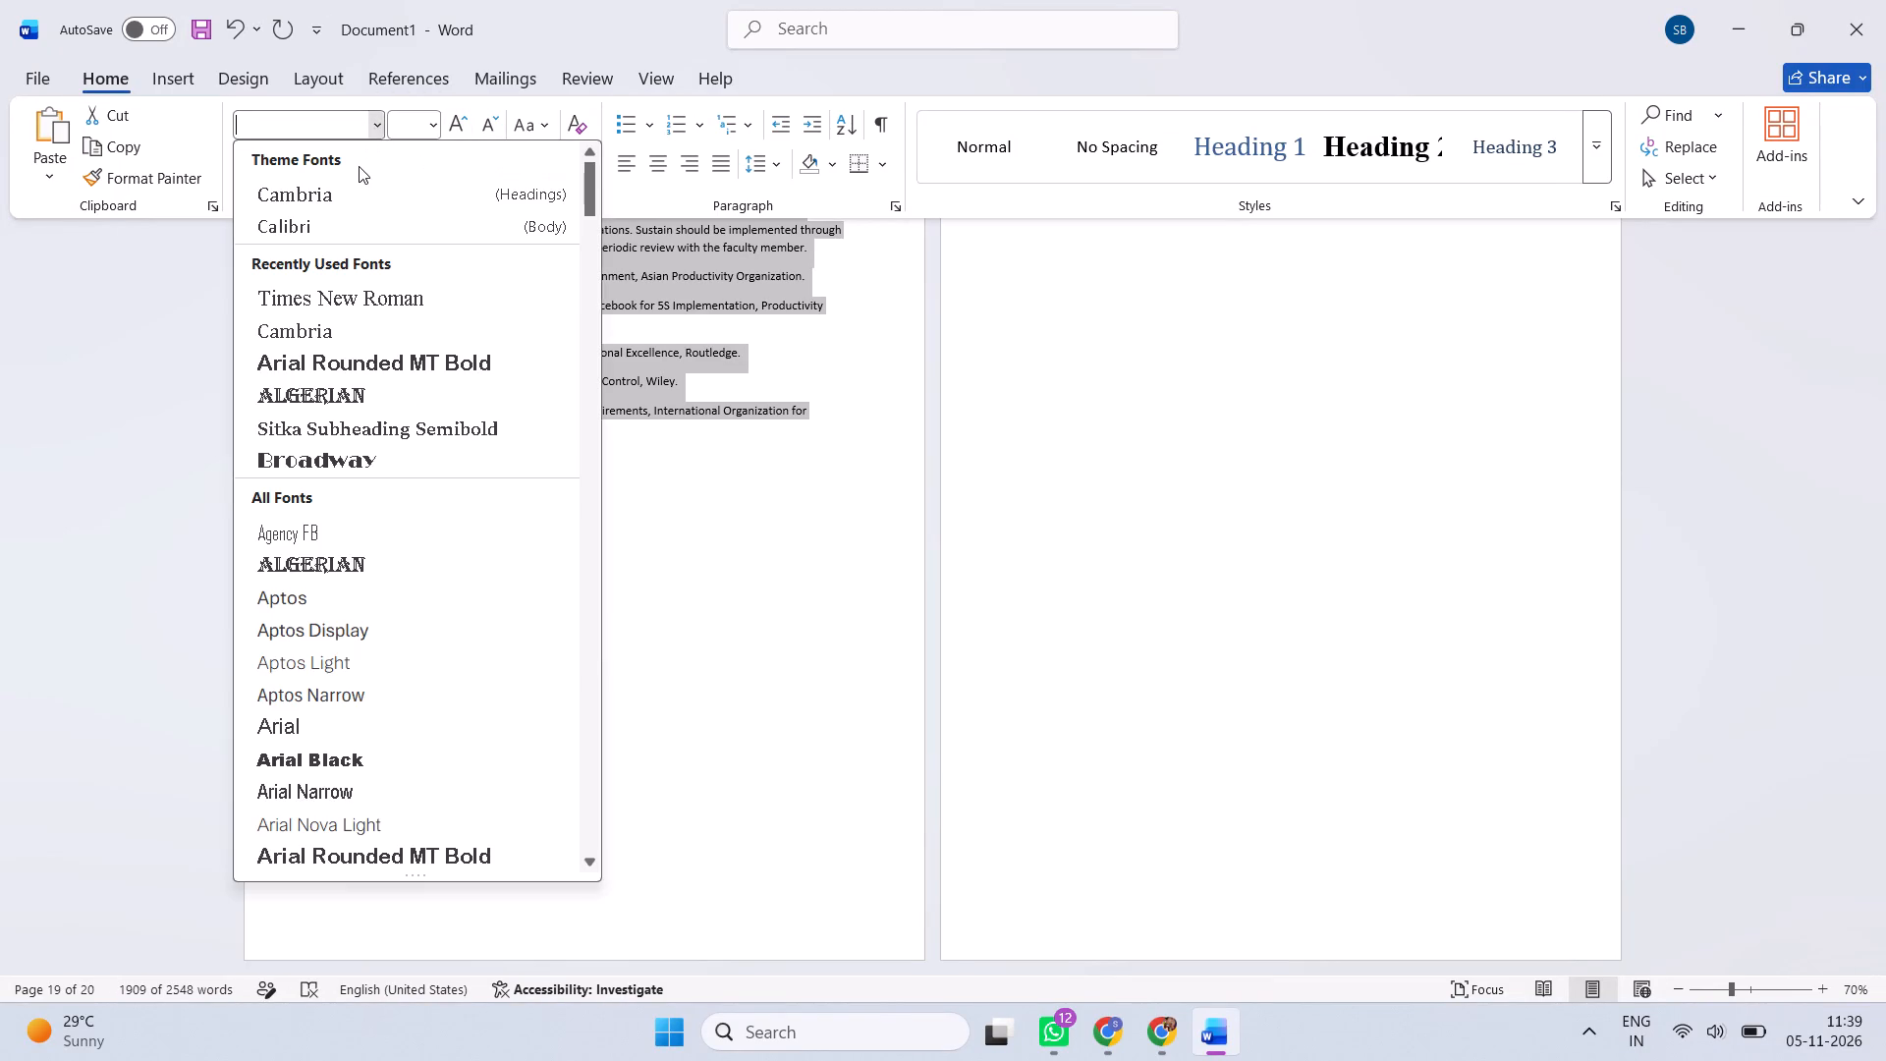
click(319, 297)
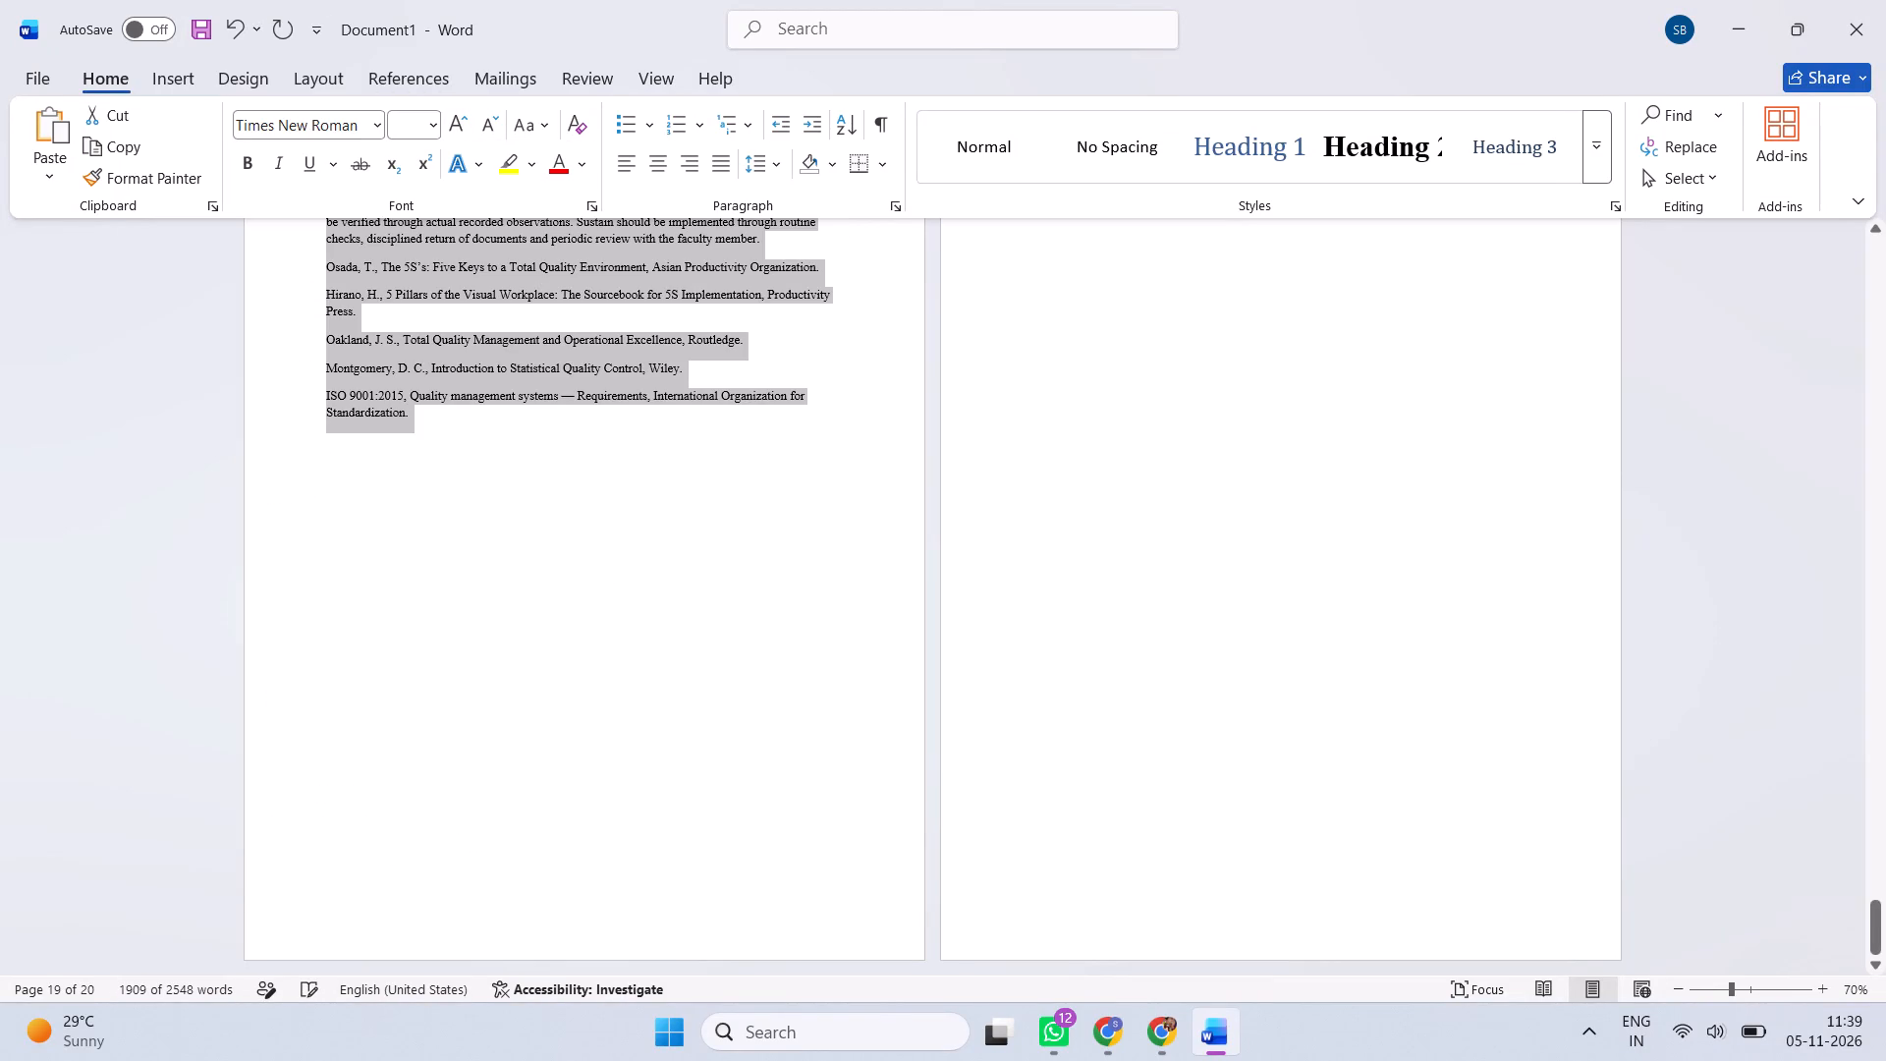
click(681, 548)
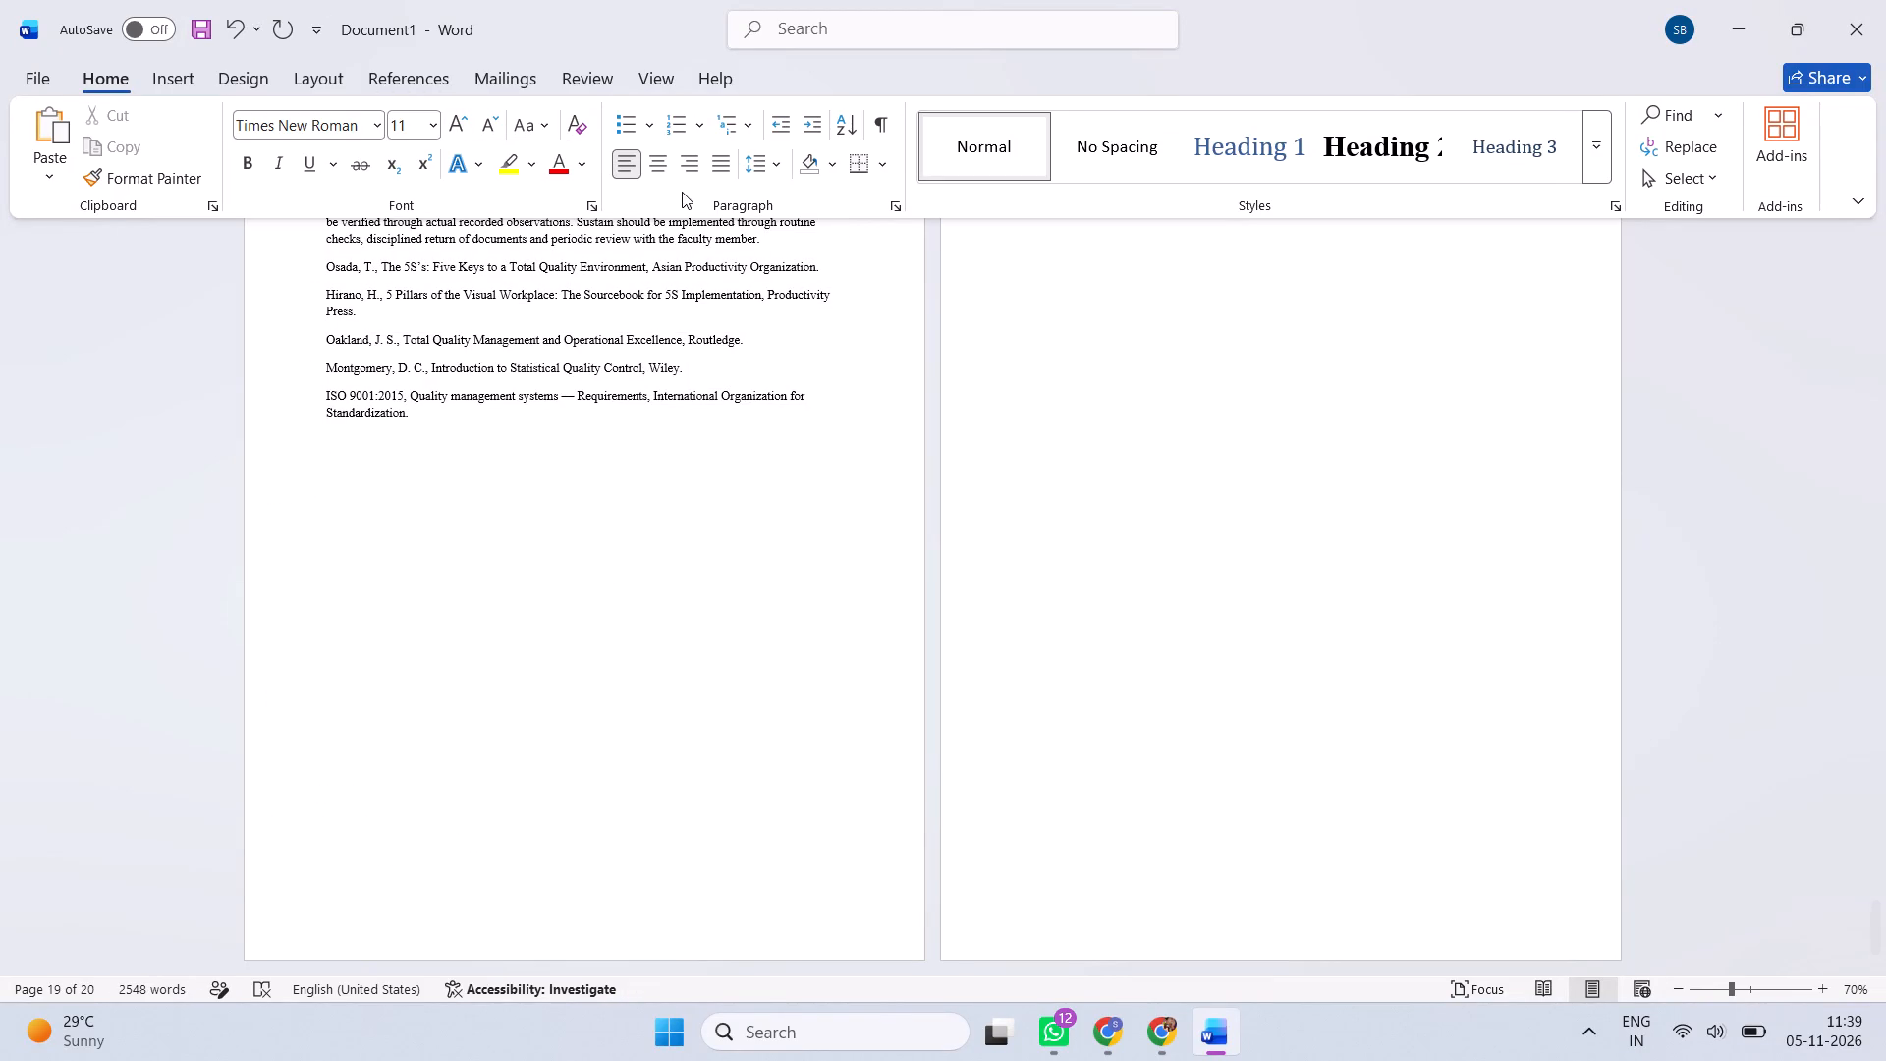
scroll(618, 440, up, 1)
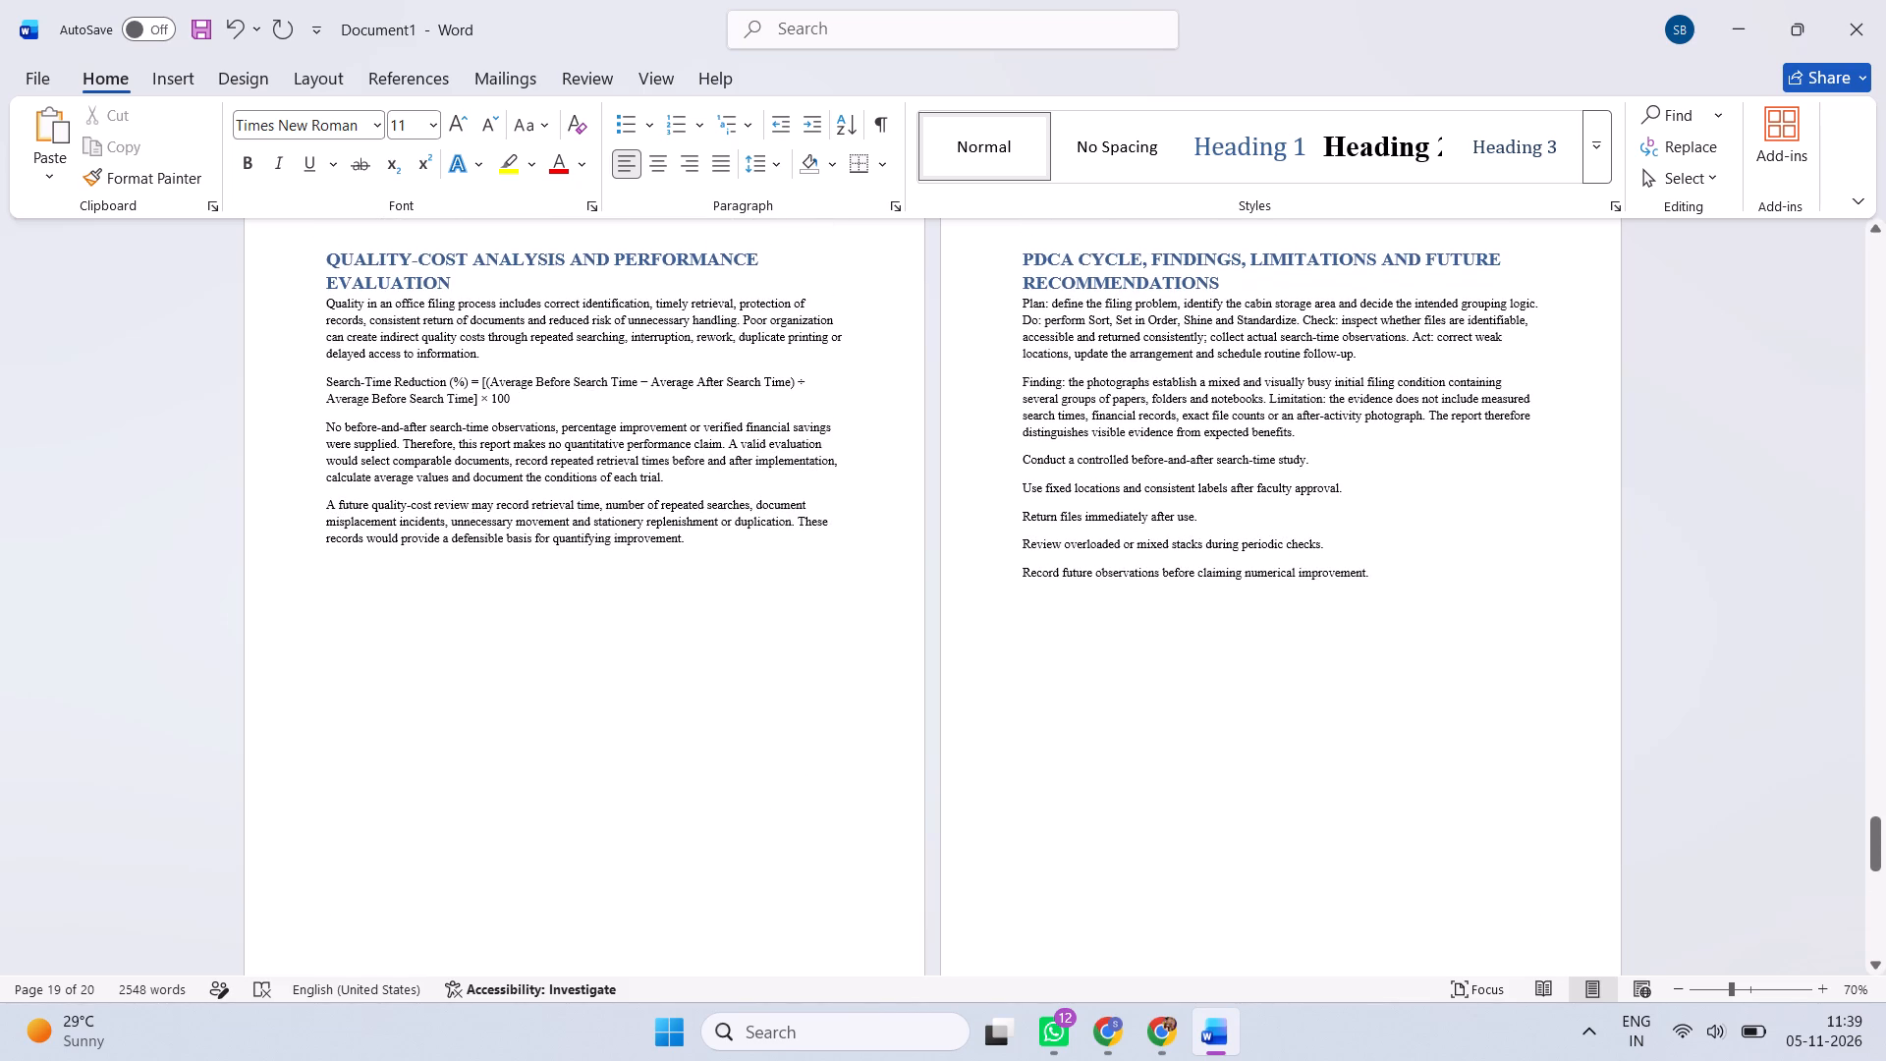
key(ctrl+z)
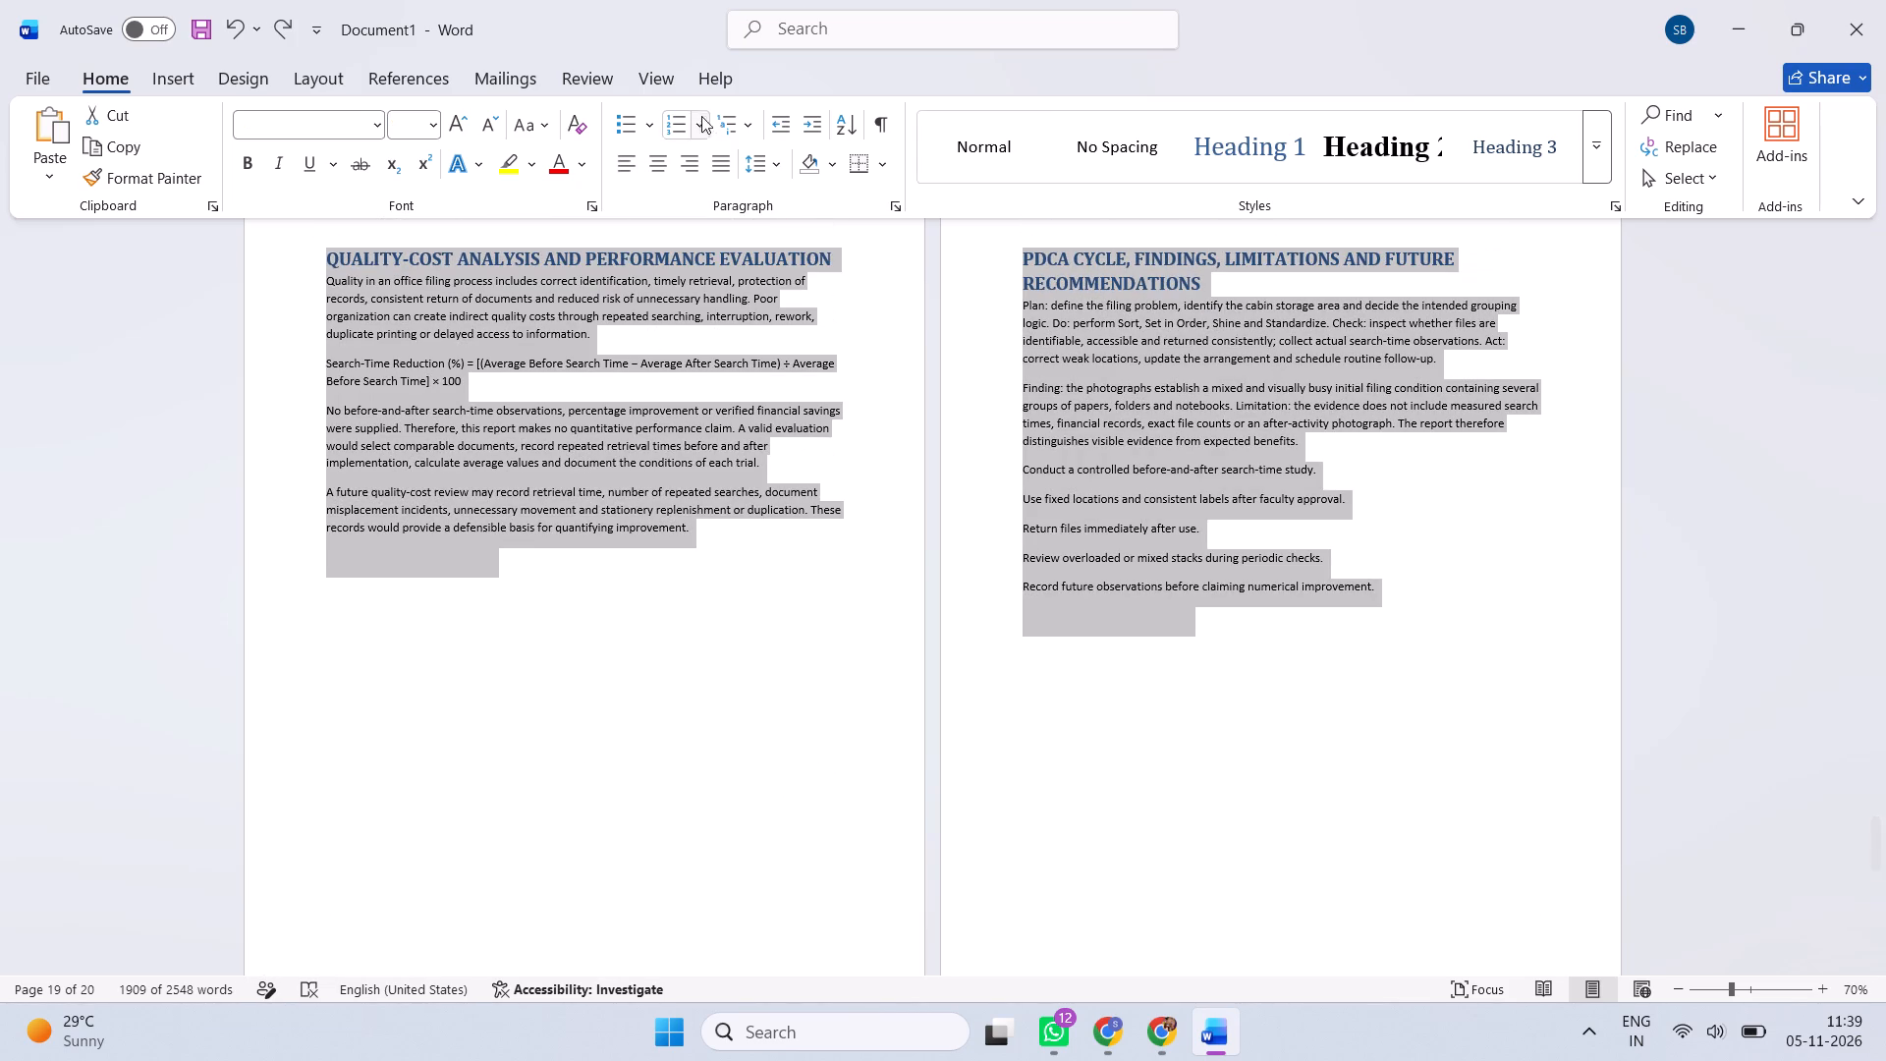
Justify all text from the ABSTRACT section to the end of the report.
click(658, 173)
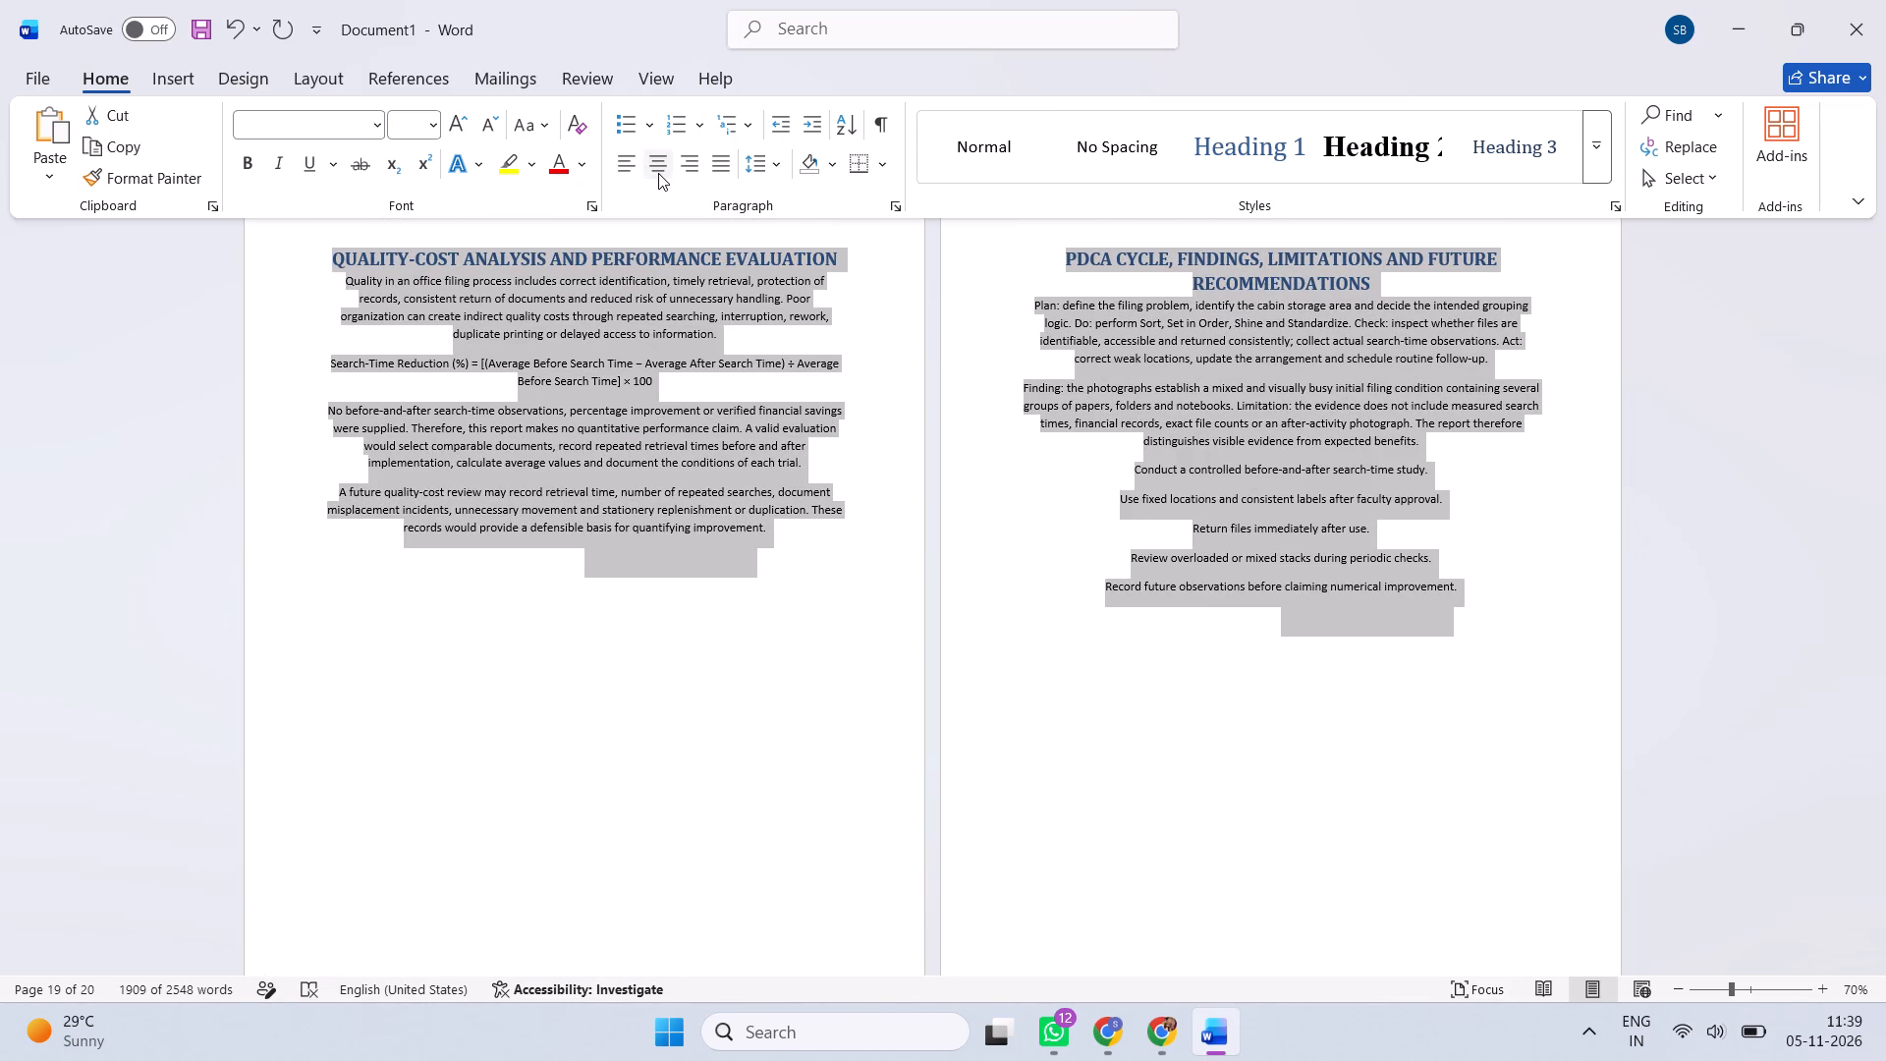
click(717, 167)
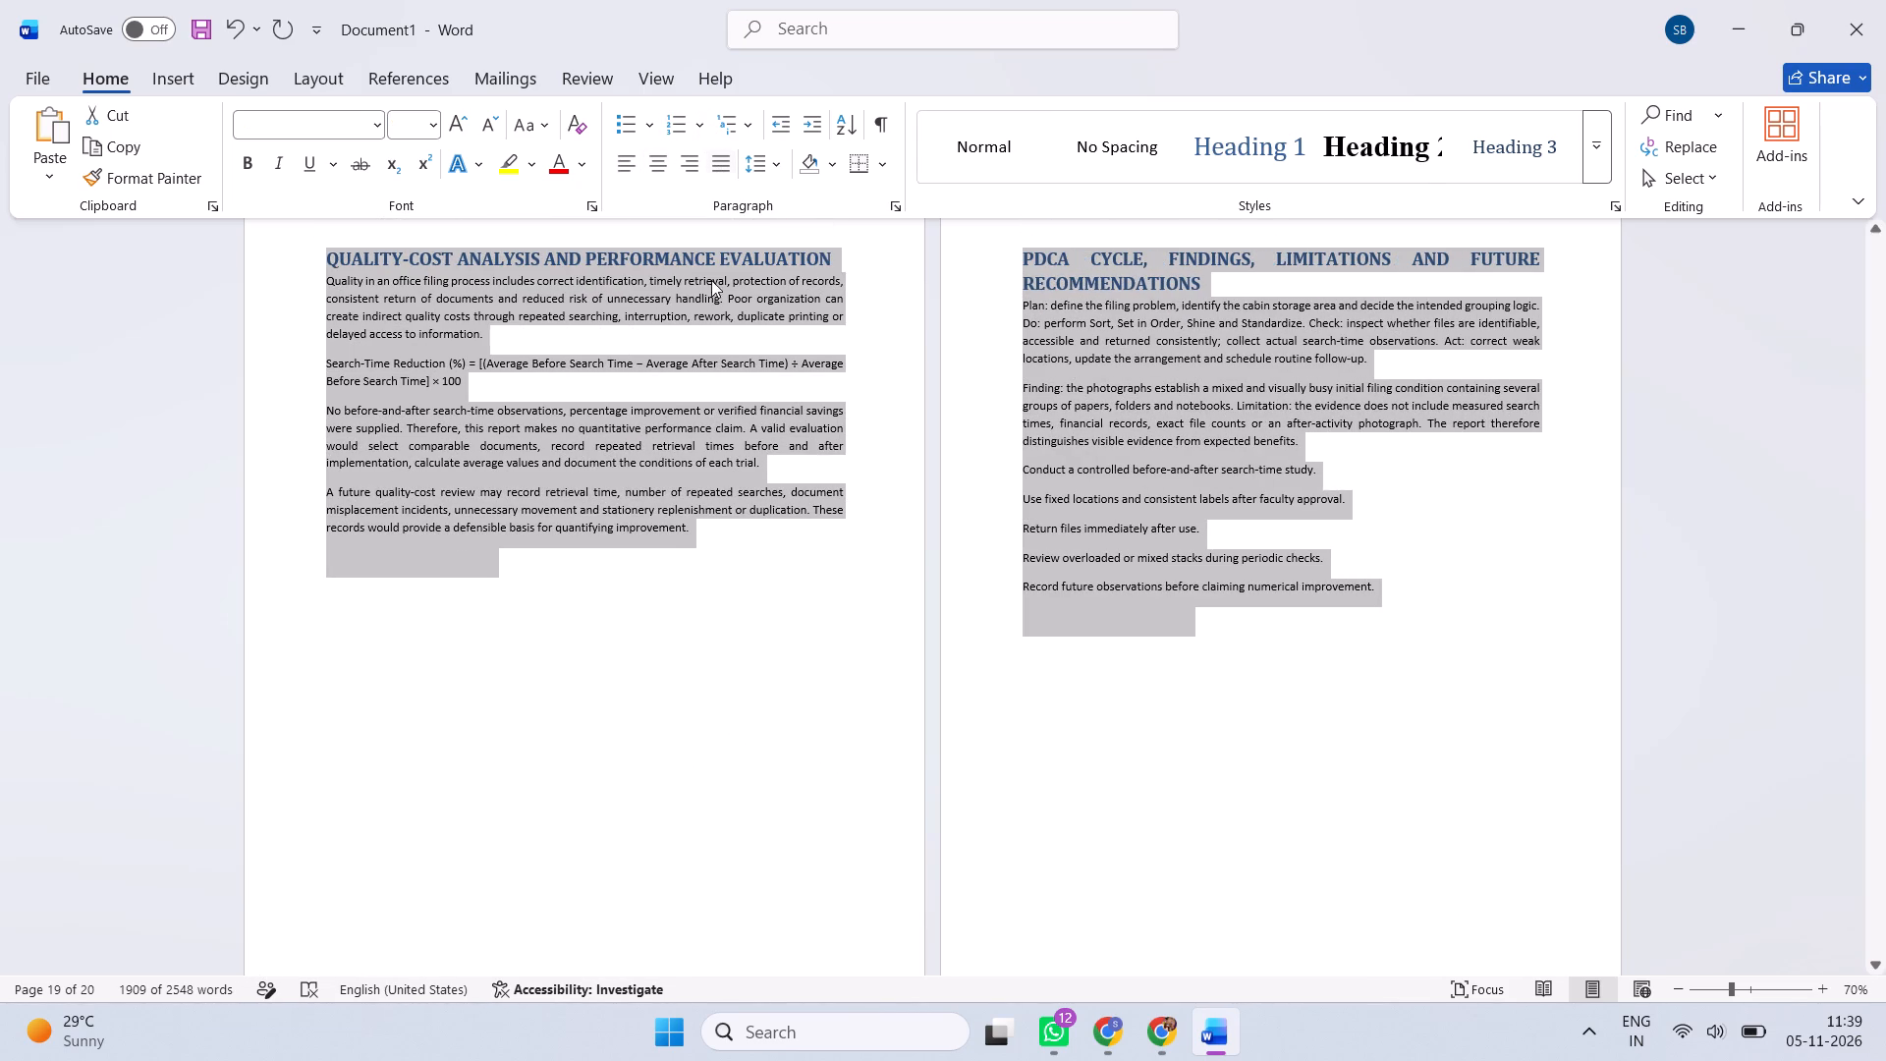
click(1191, 678)
Examine the justified sections, including both before-activity photographs and their observations, for alignment and empty page space.
scroll(1191, 678, up, 1)
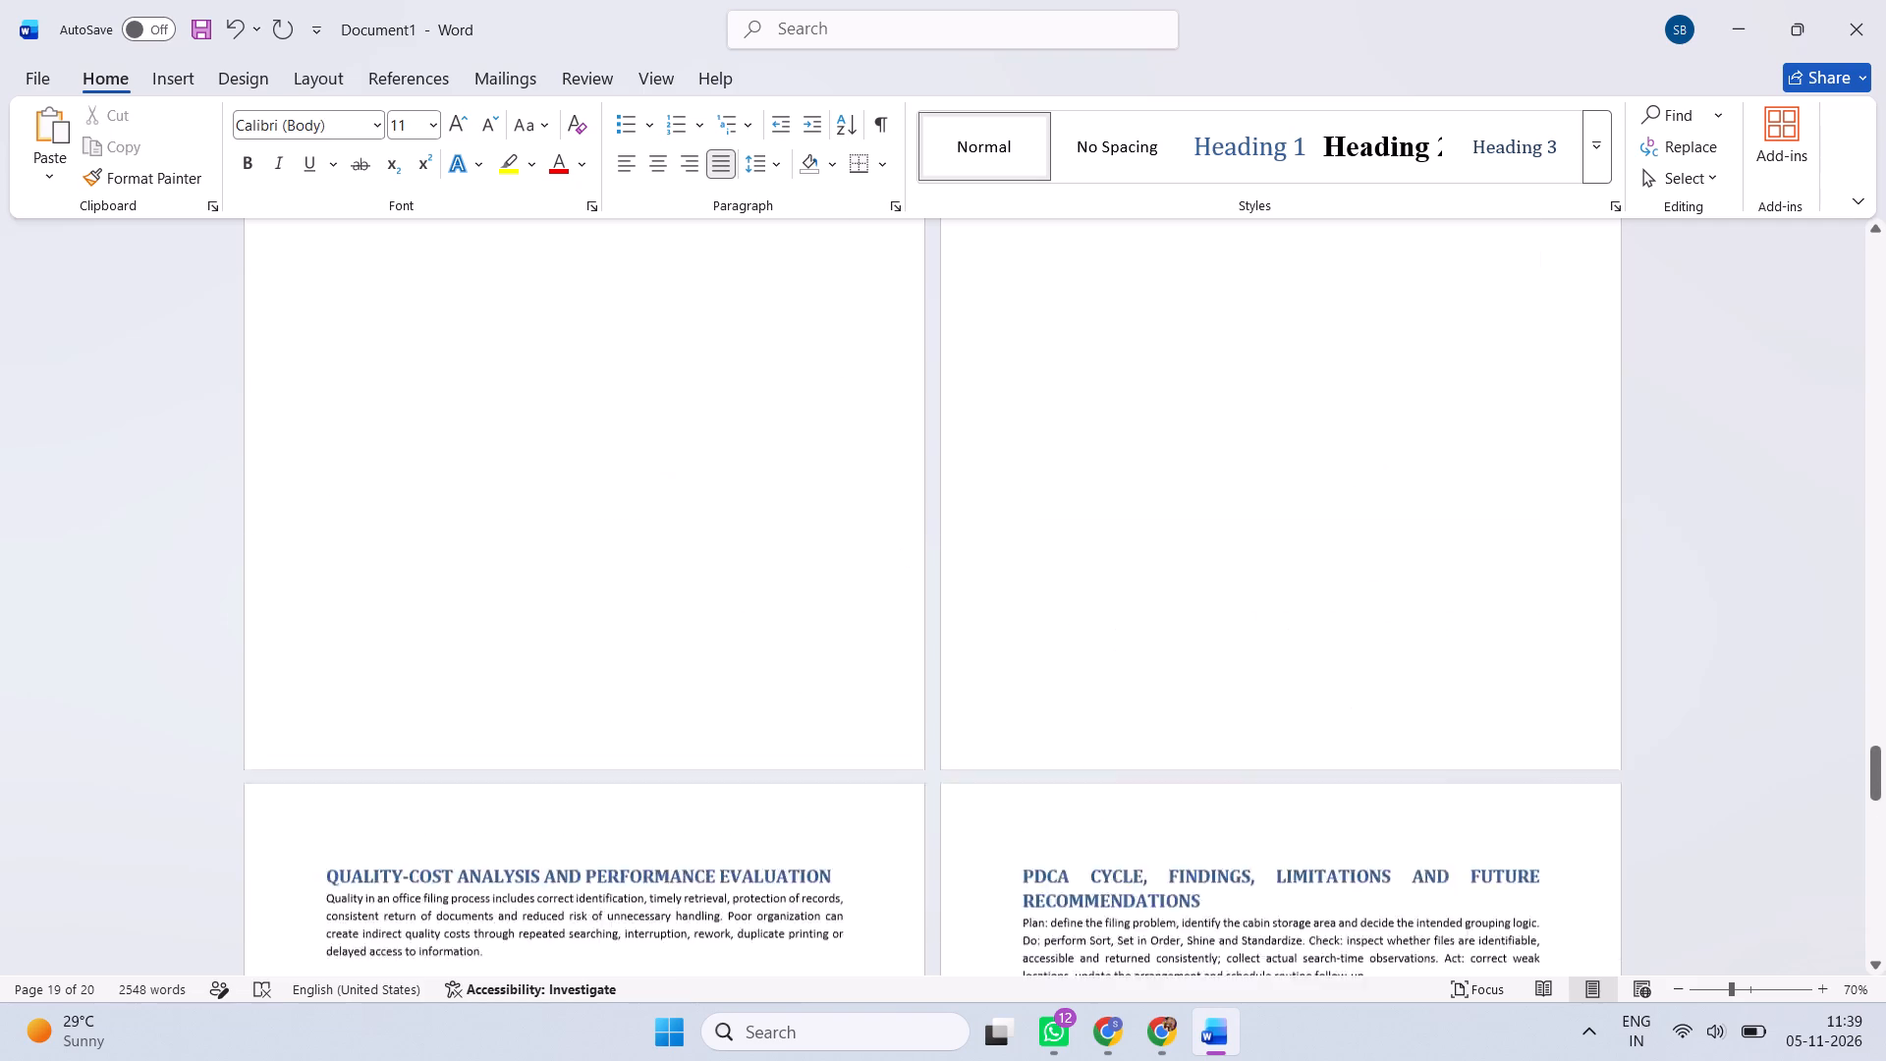
scroll(1191, 678, up, 1)
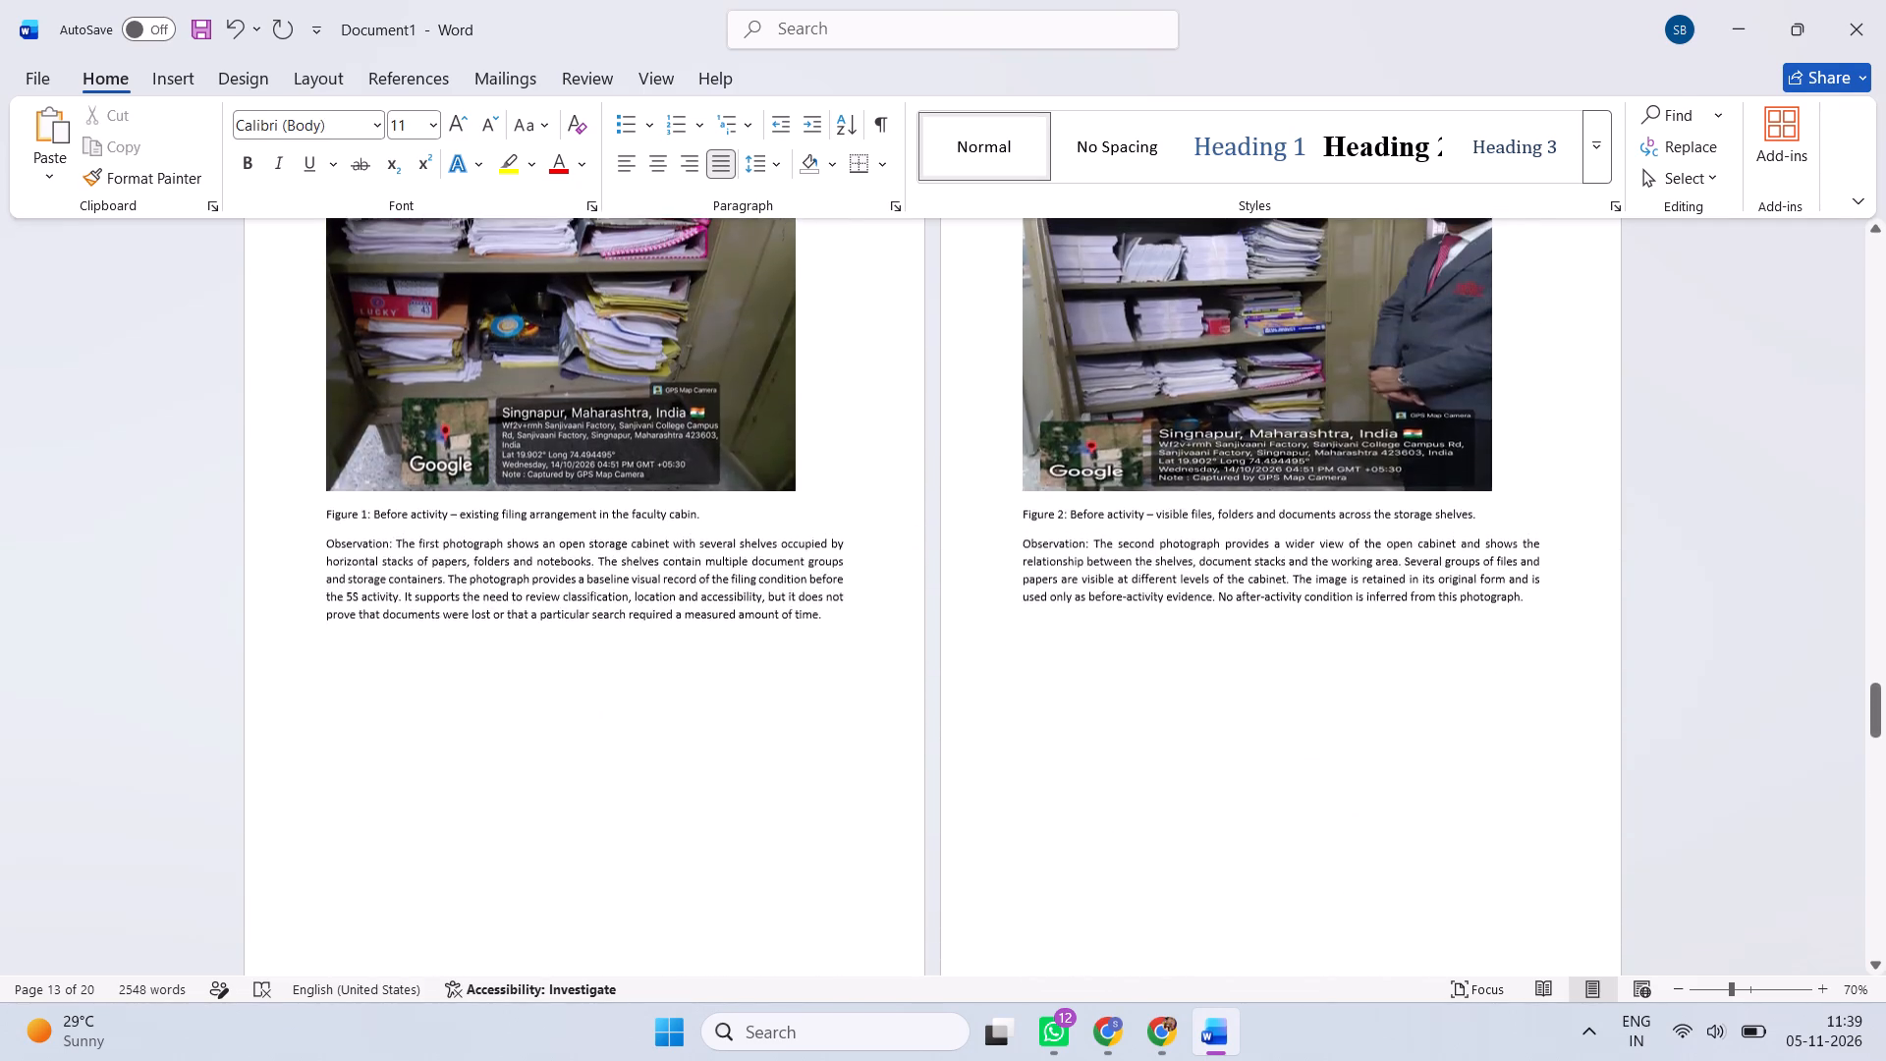
scroll(1191, 678, up, 2)
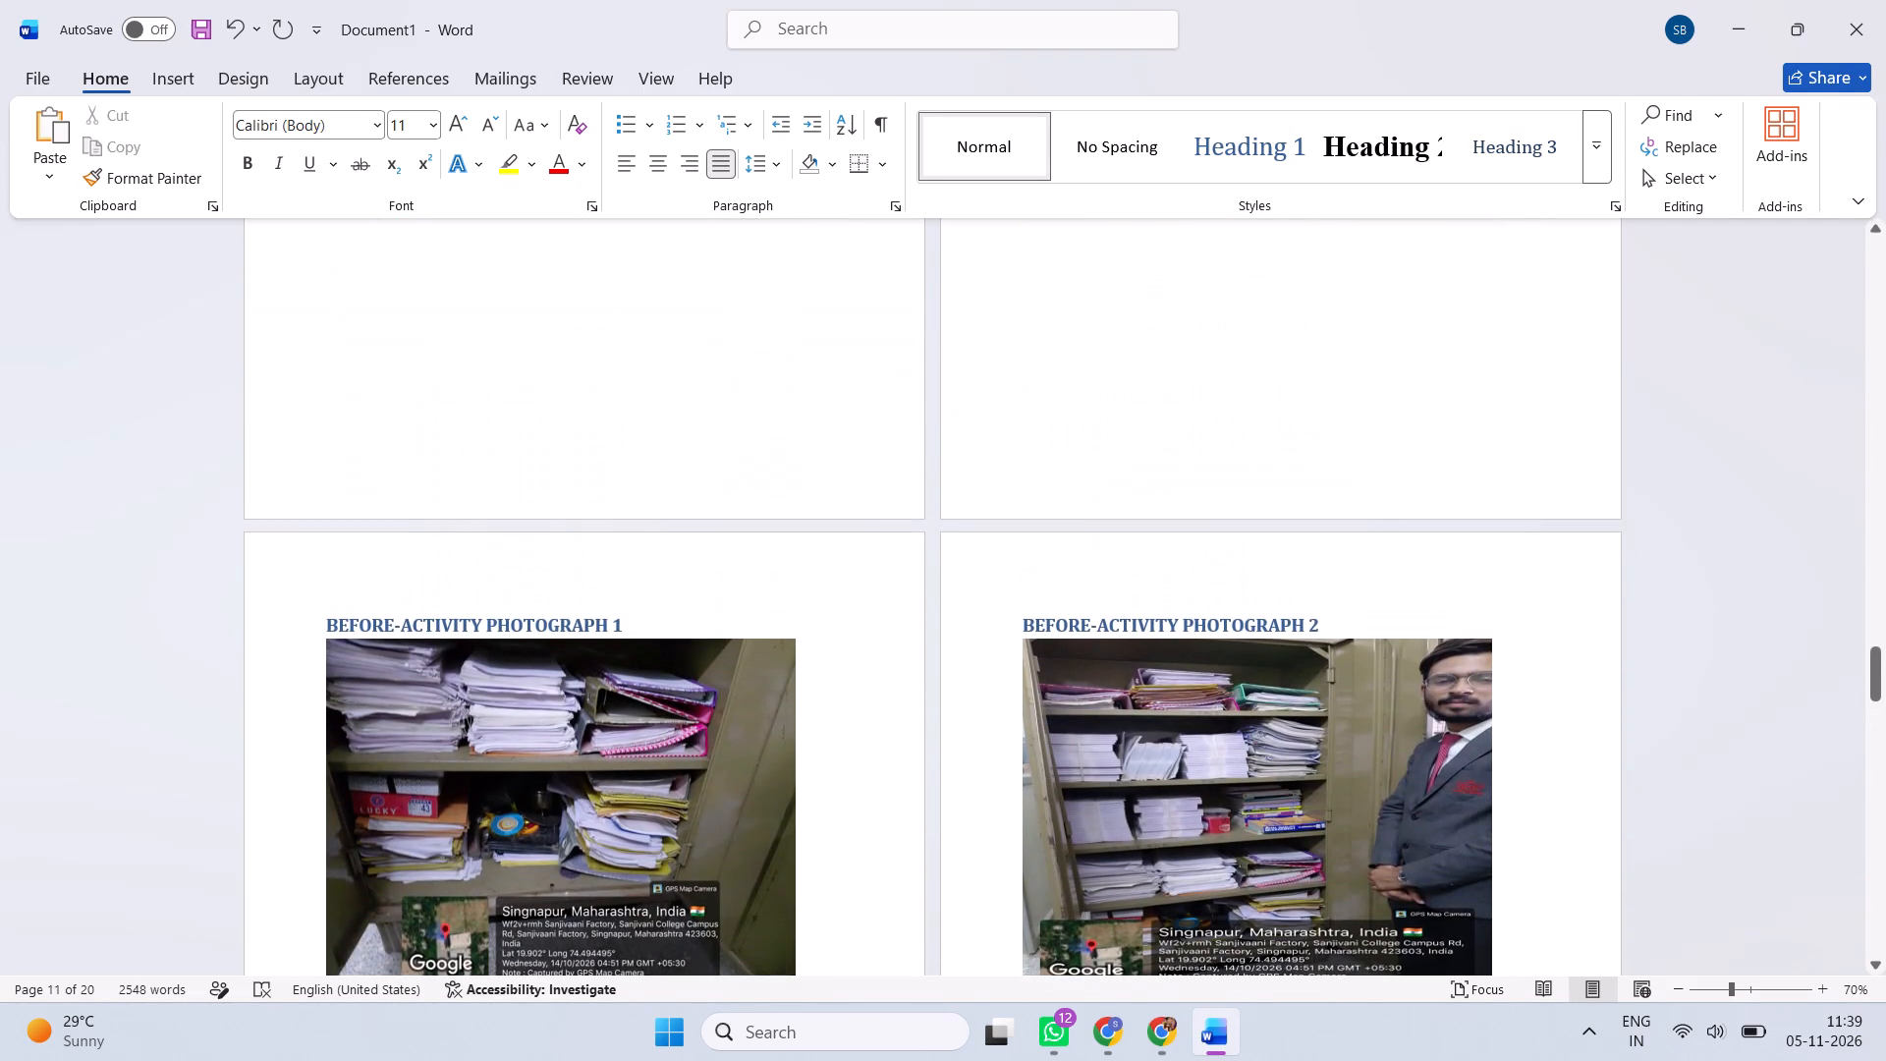
scroll(1191, 678, up, 2)
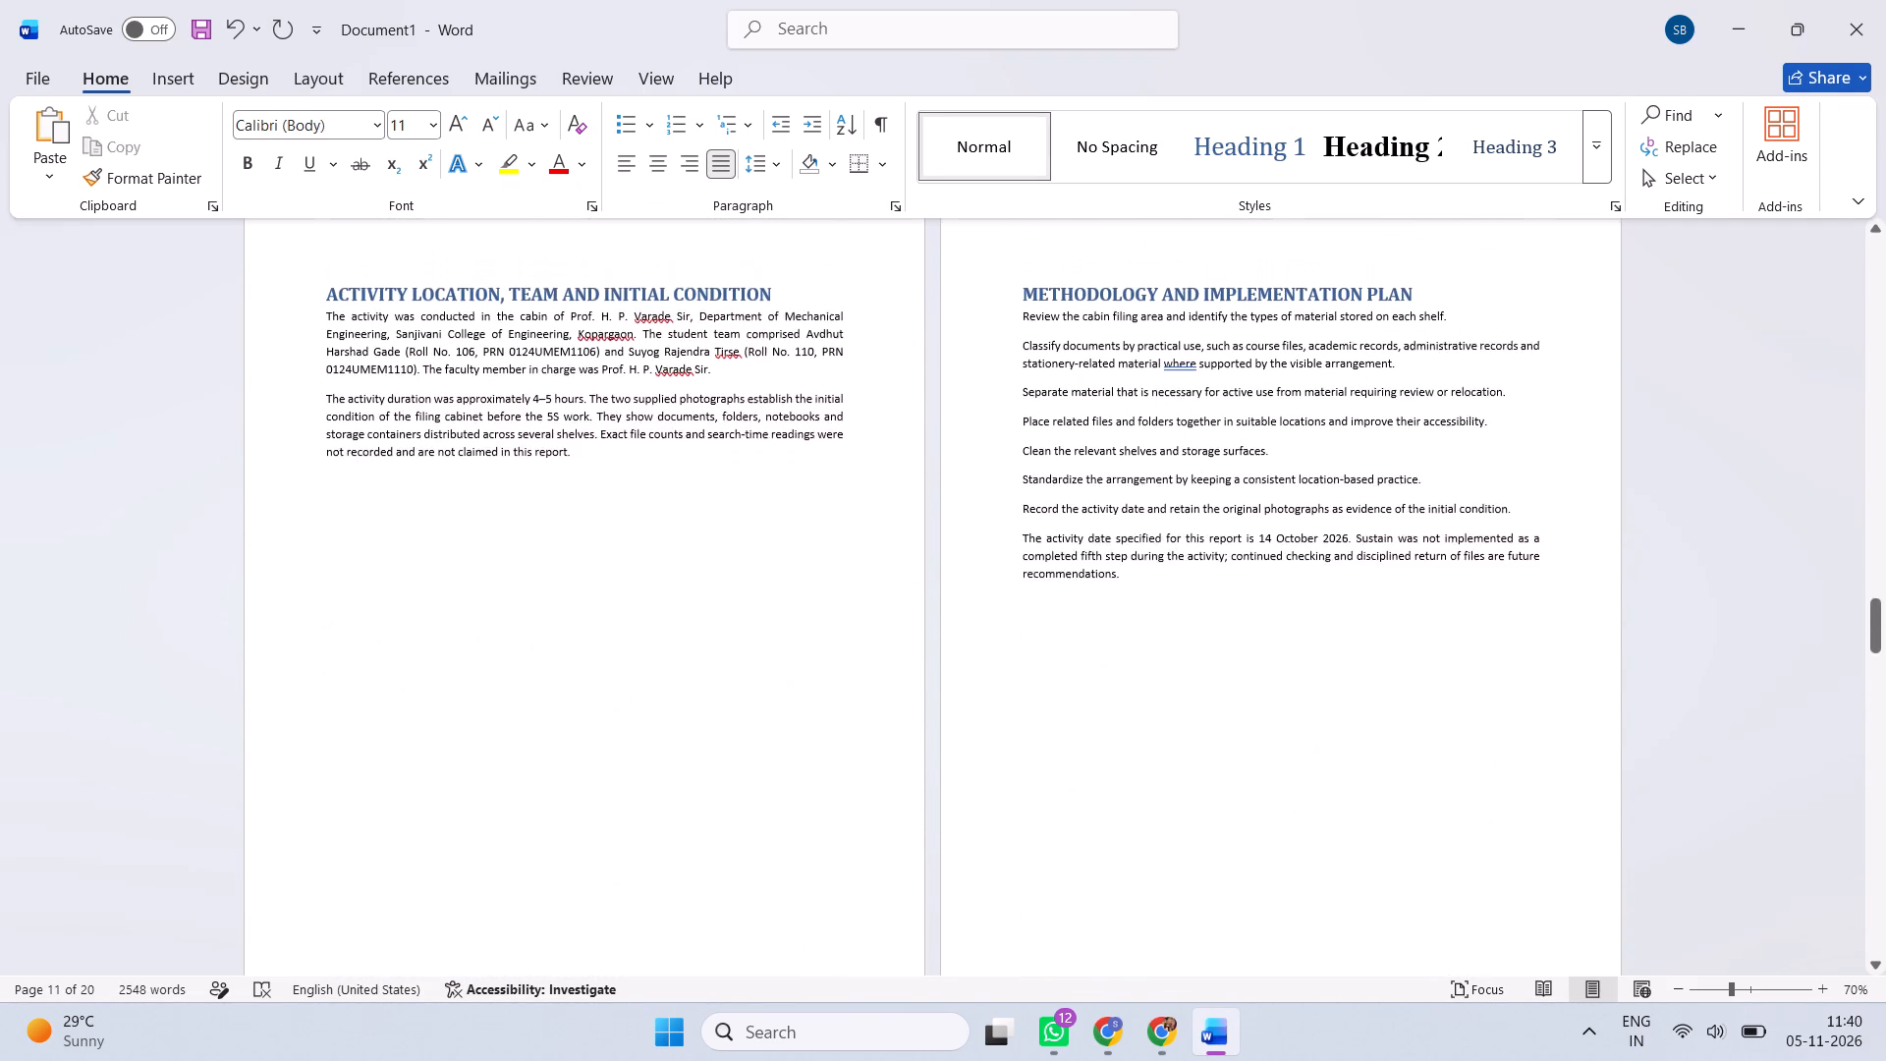
scroll(1191, 678, up, 2)
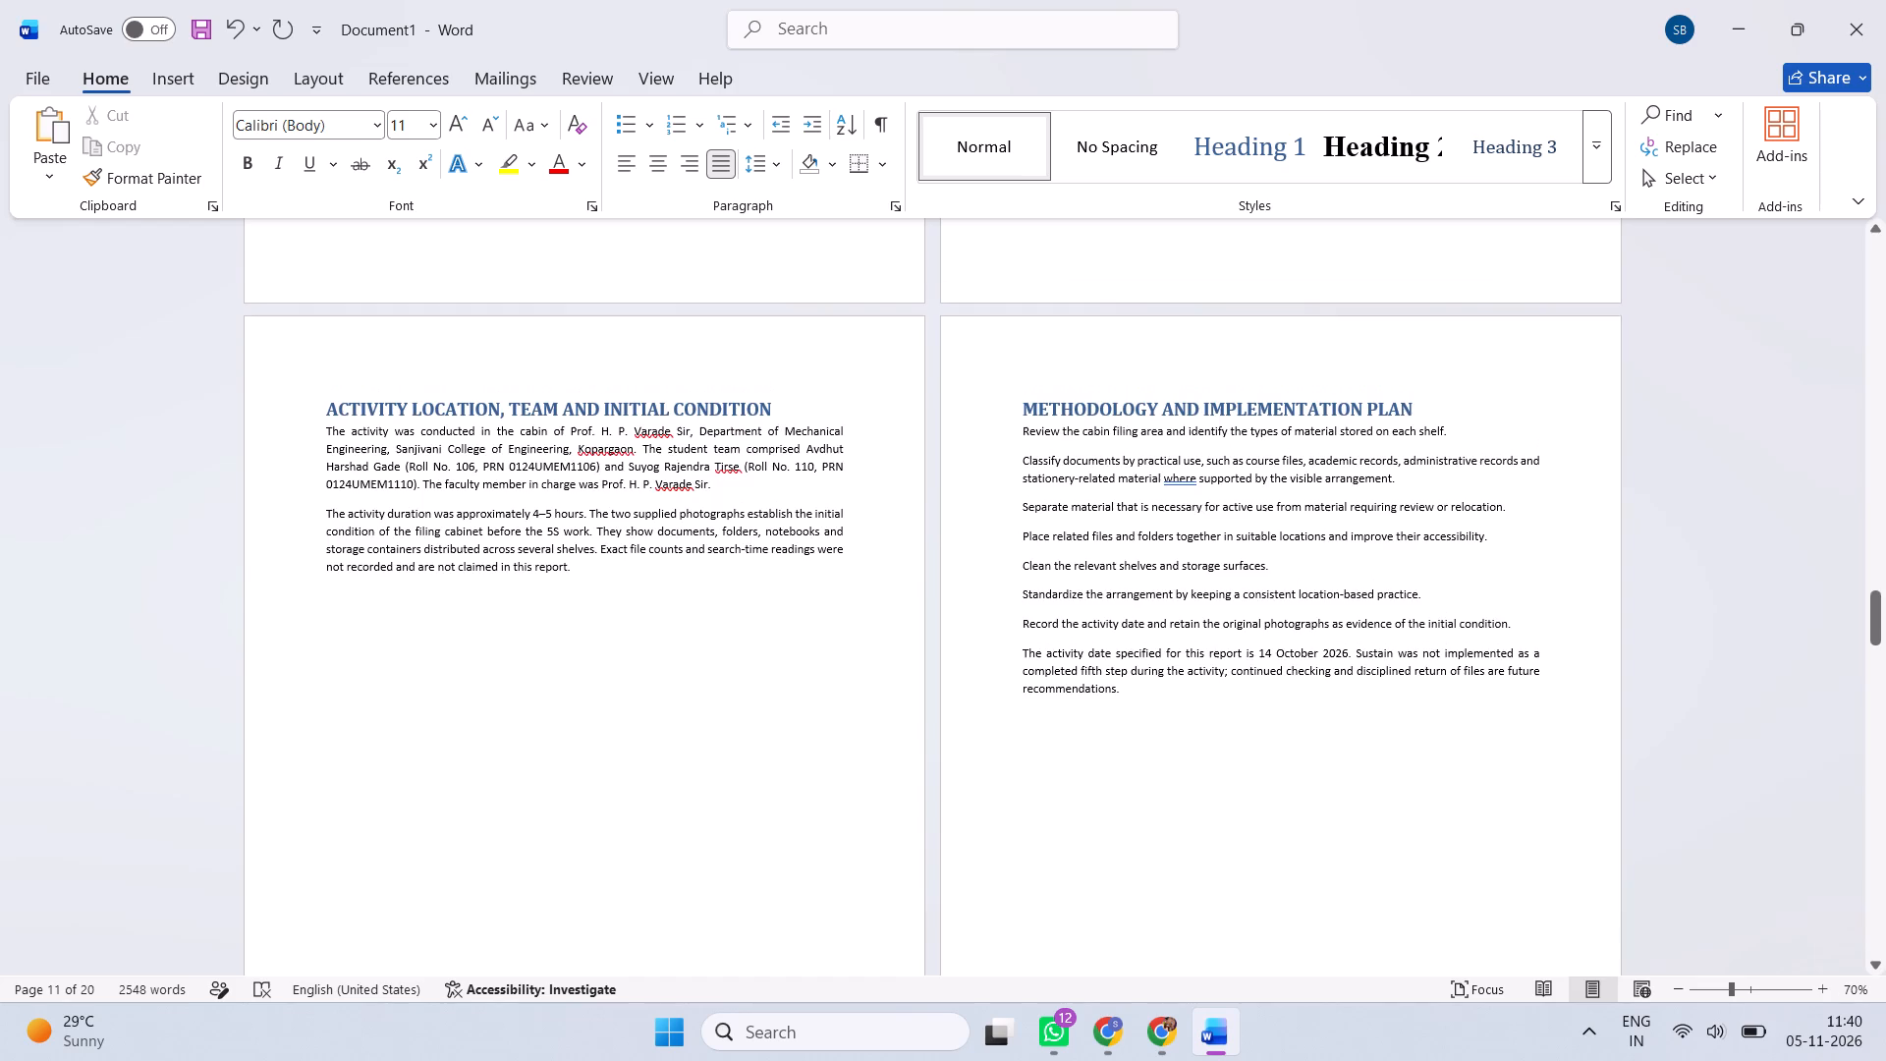
scroll(1191, 678, down, 1)
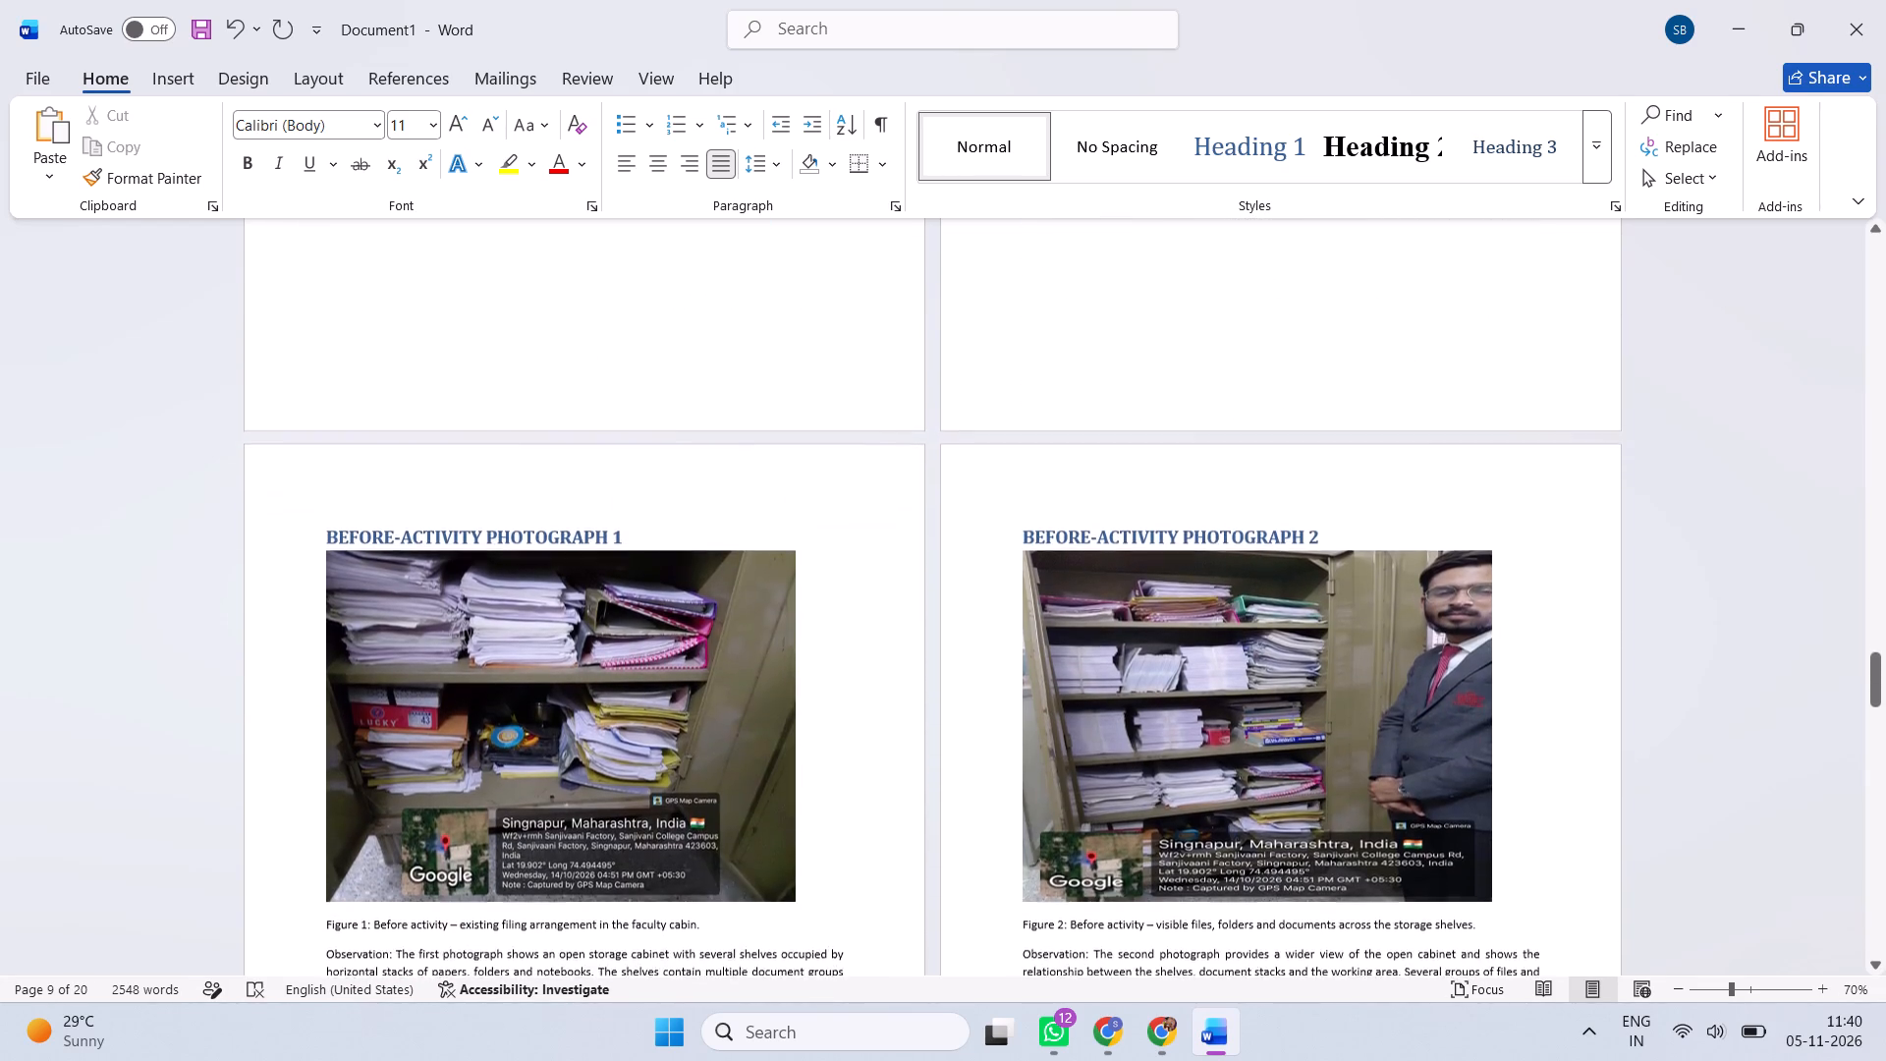
scroll(1191, 678, down, 1)
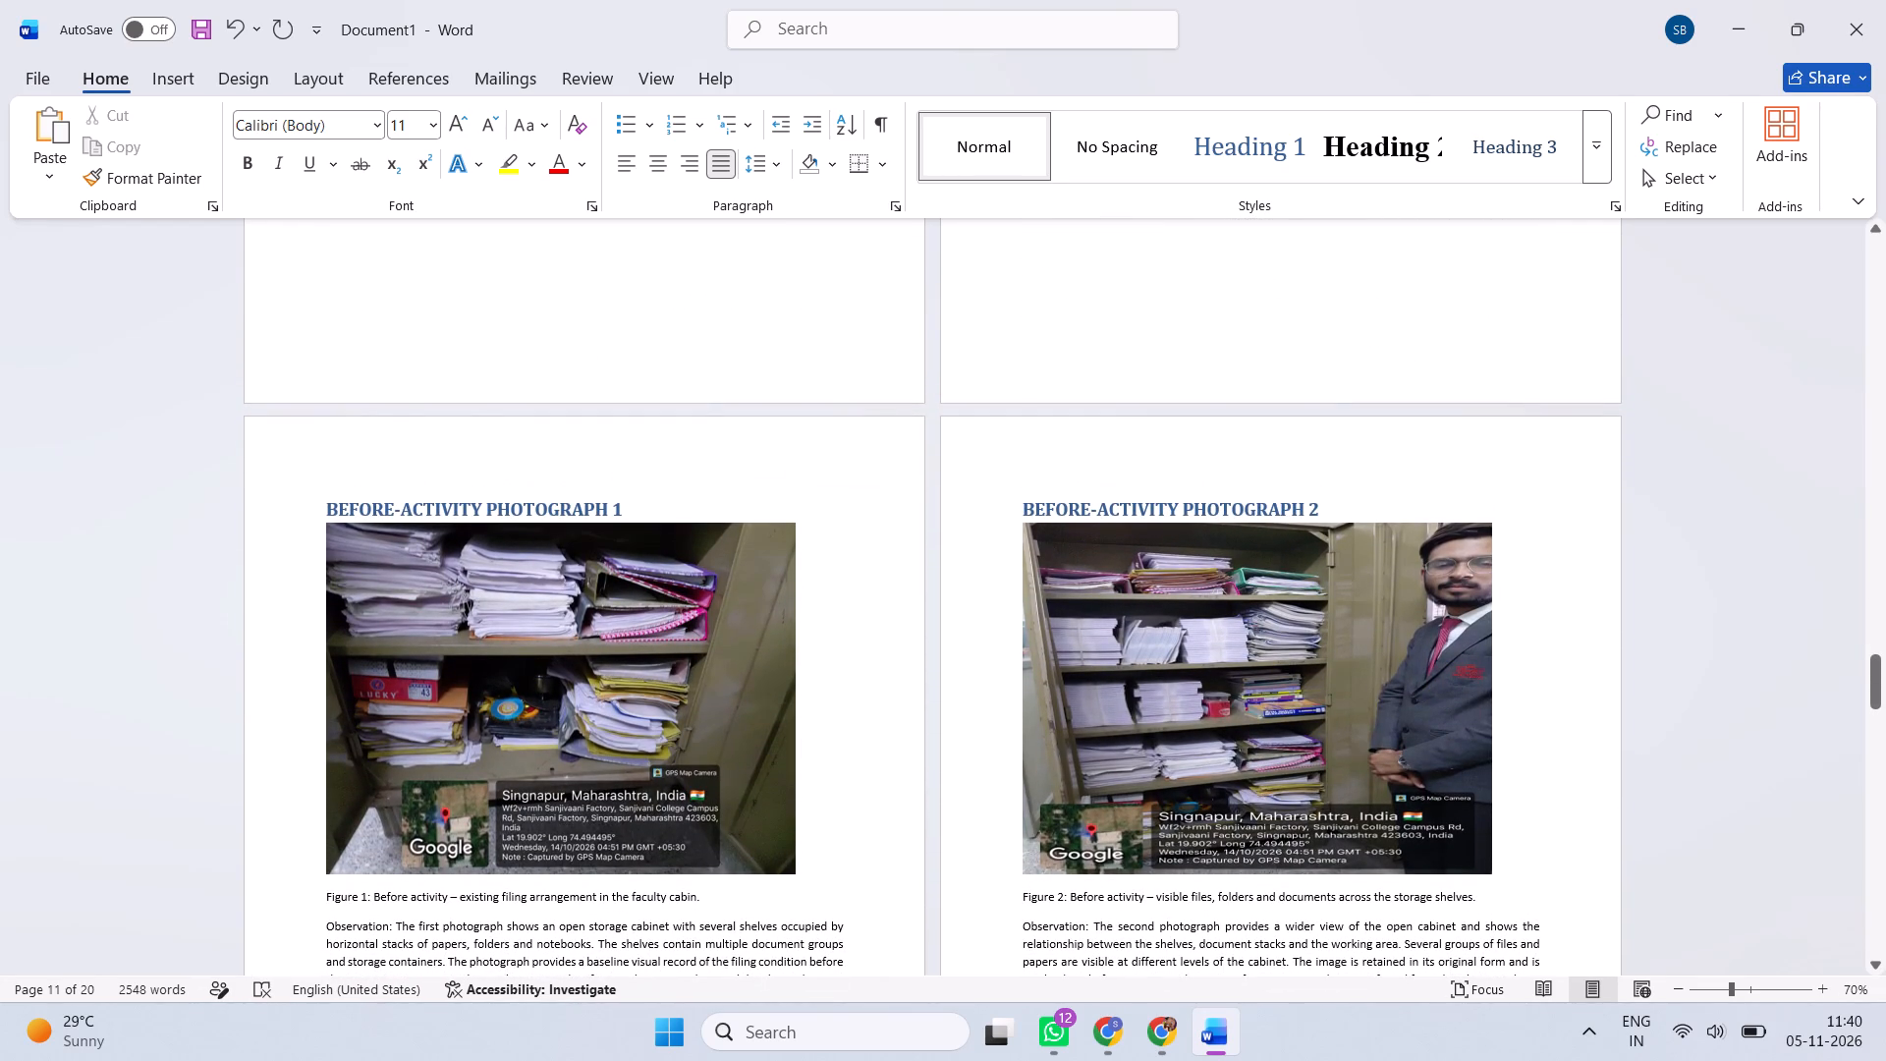
scroll(690, 615, down, 1)
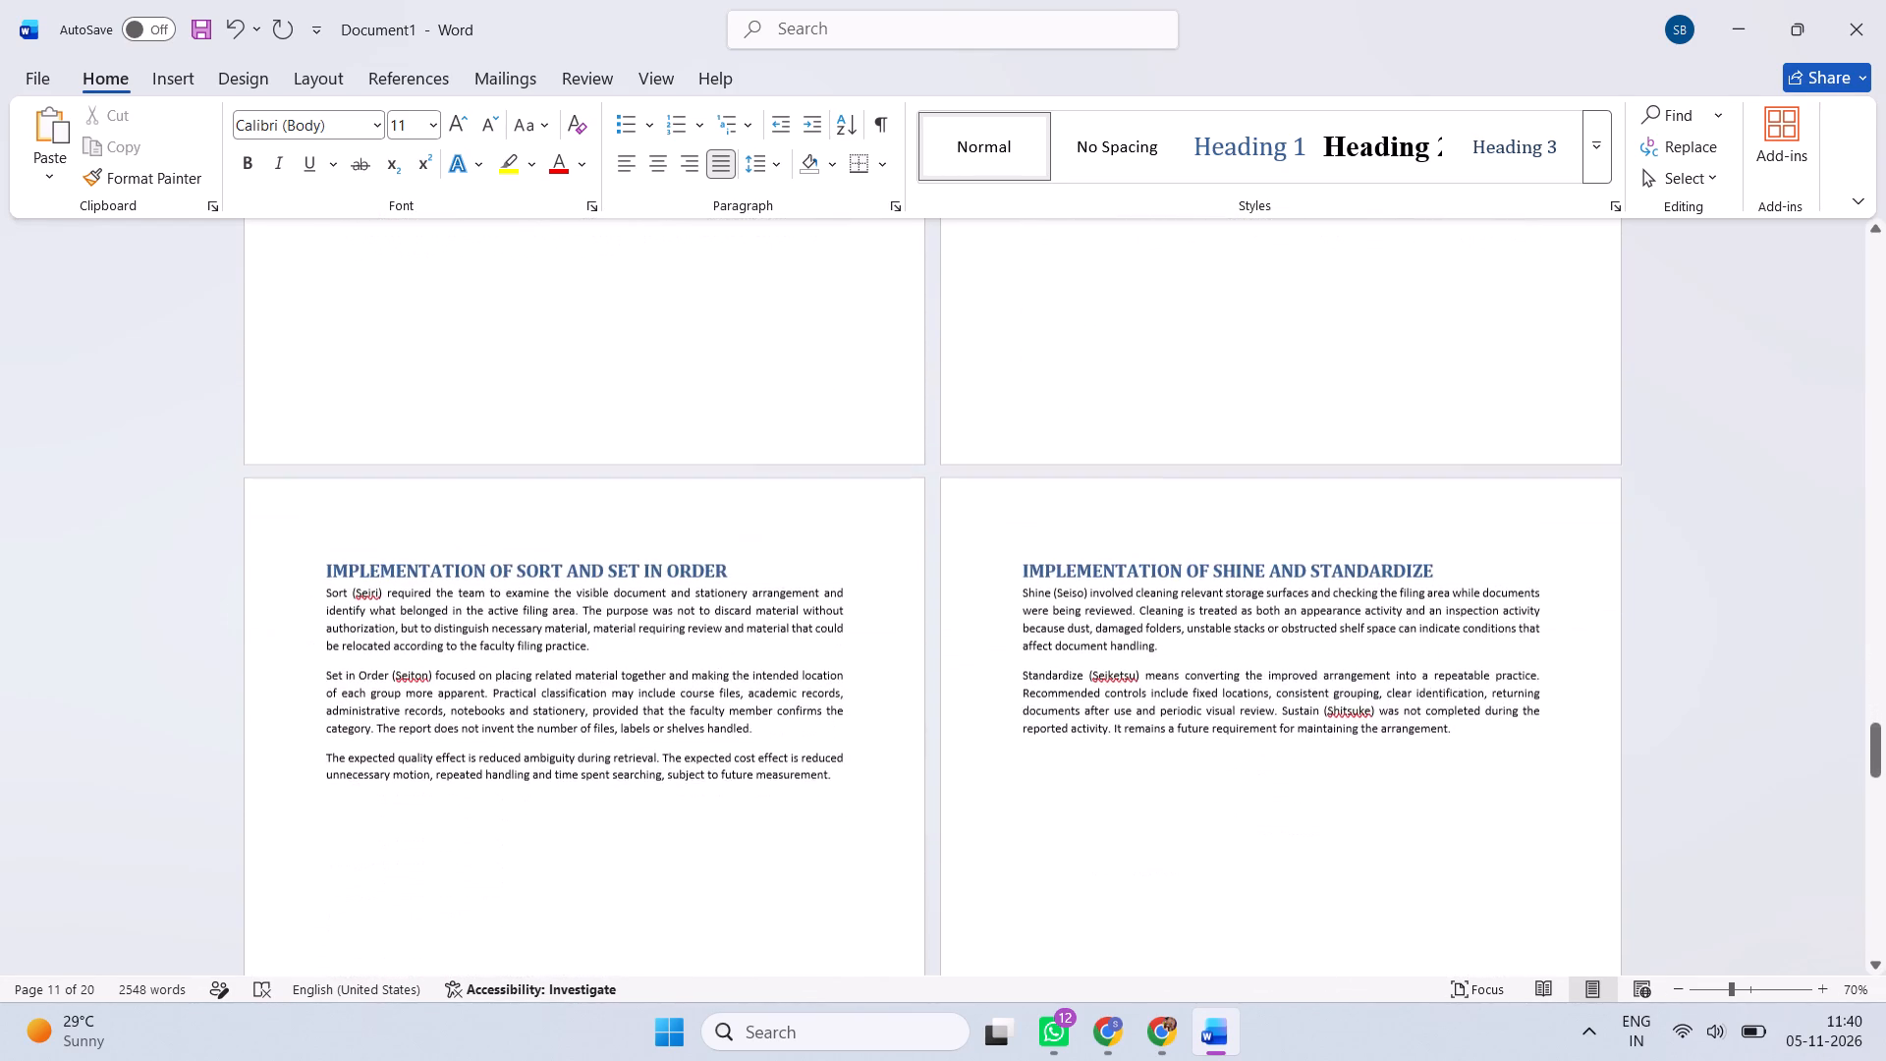
scroll(690, 615, down, 1)
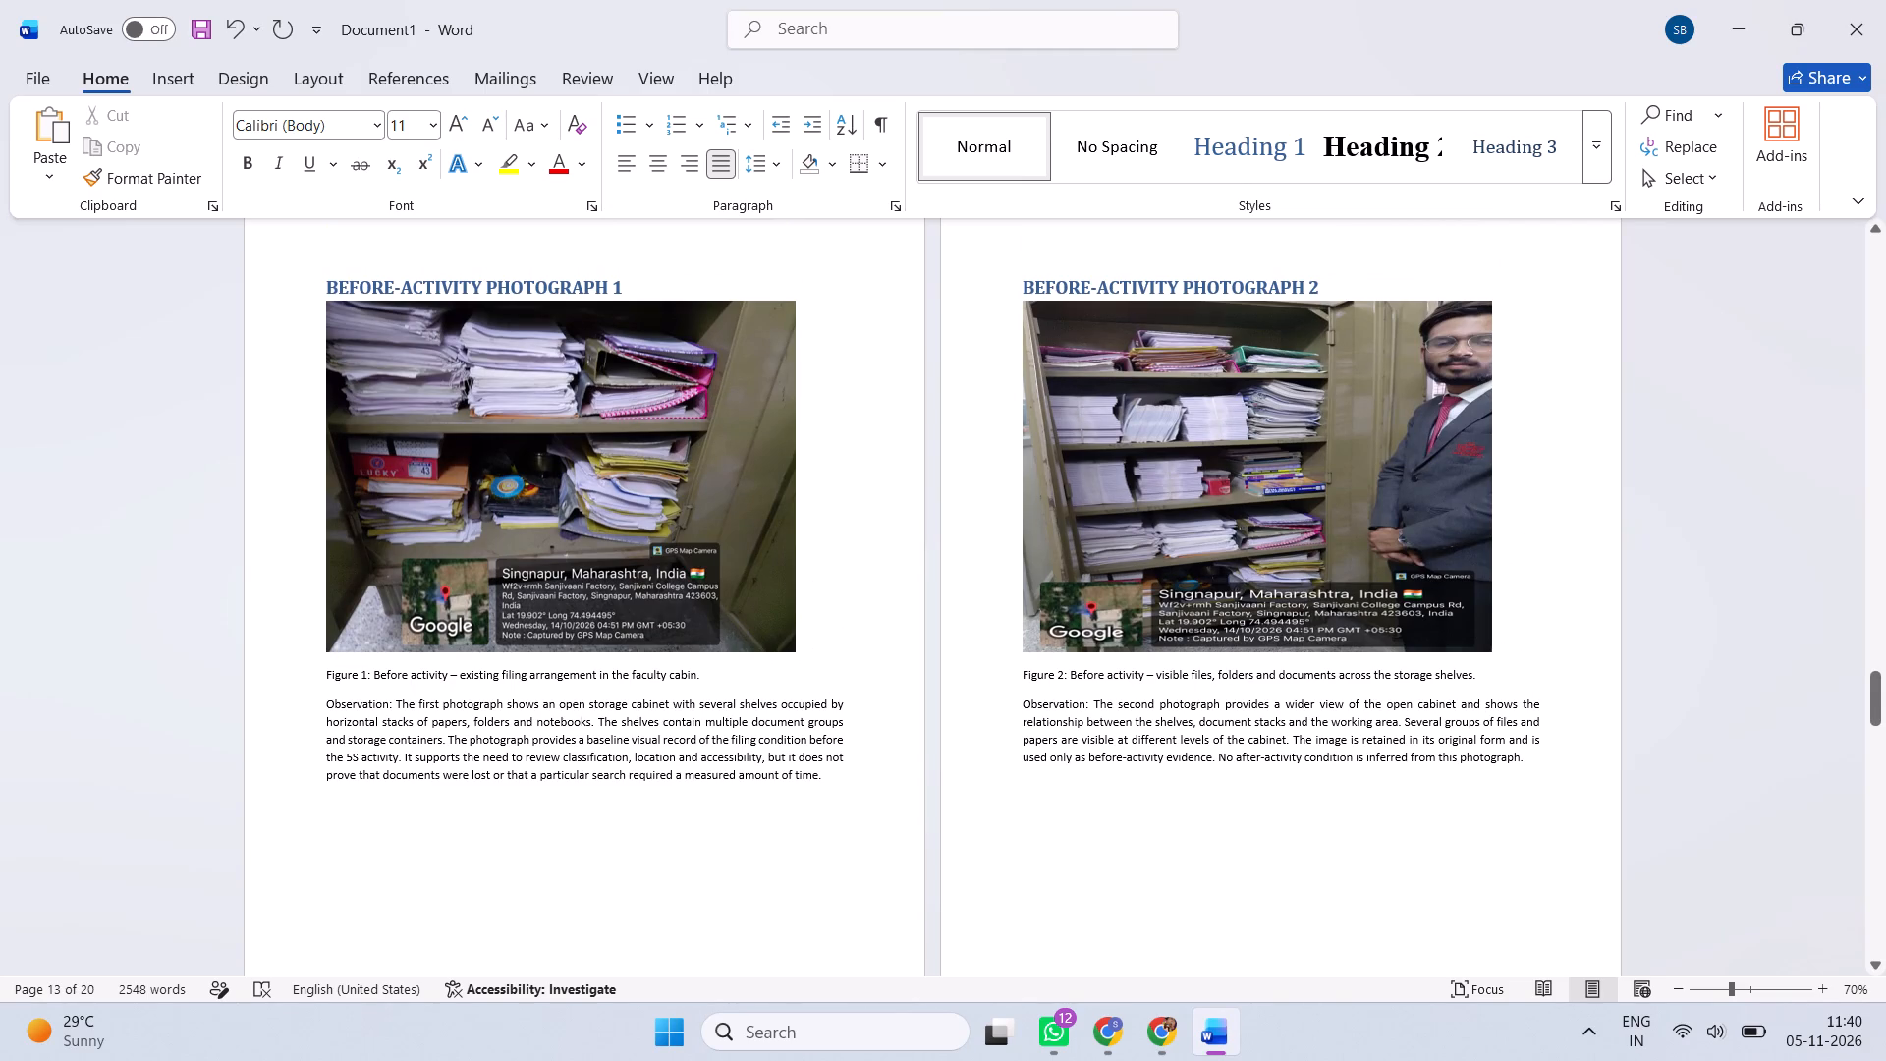
click(664, 435)
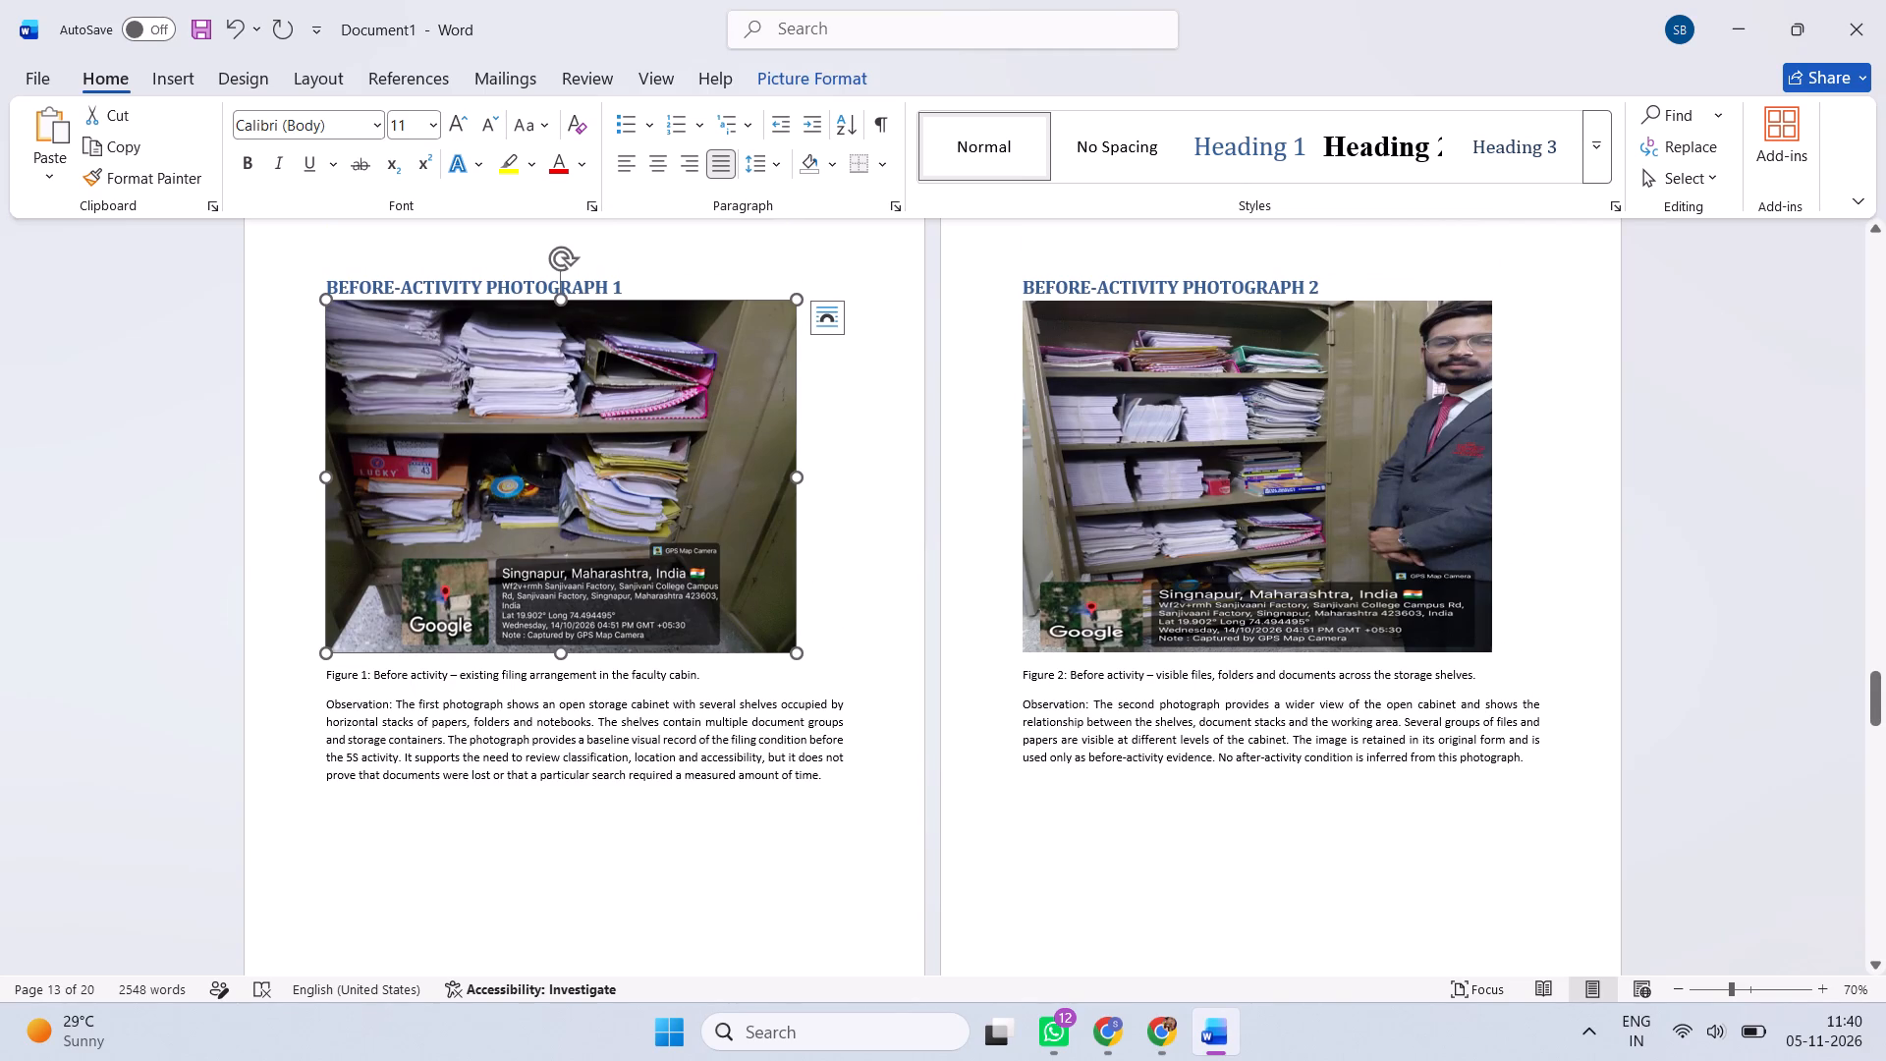
click(1168, 509)
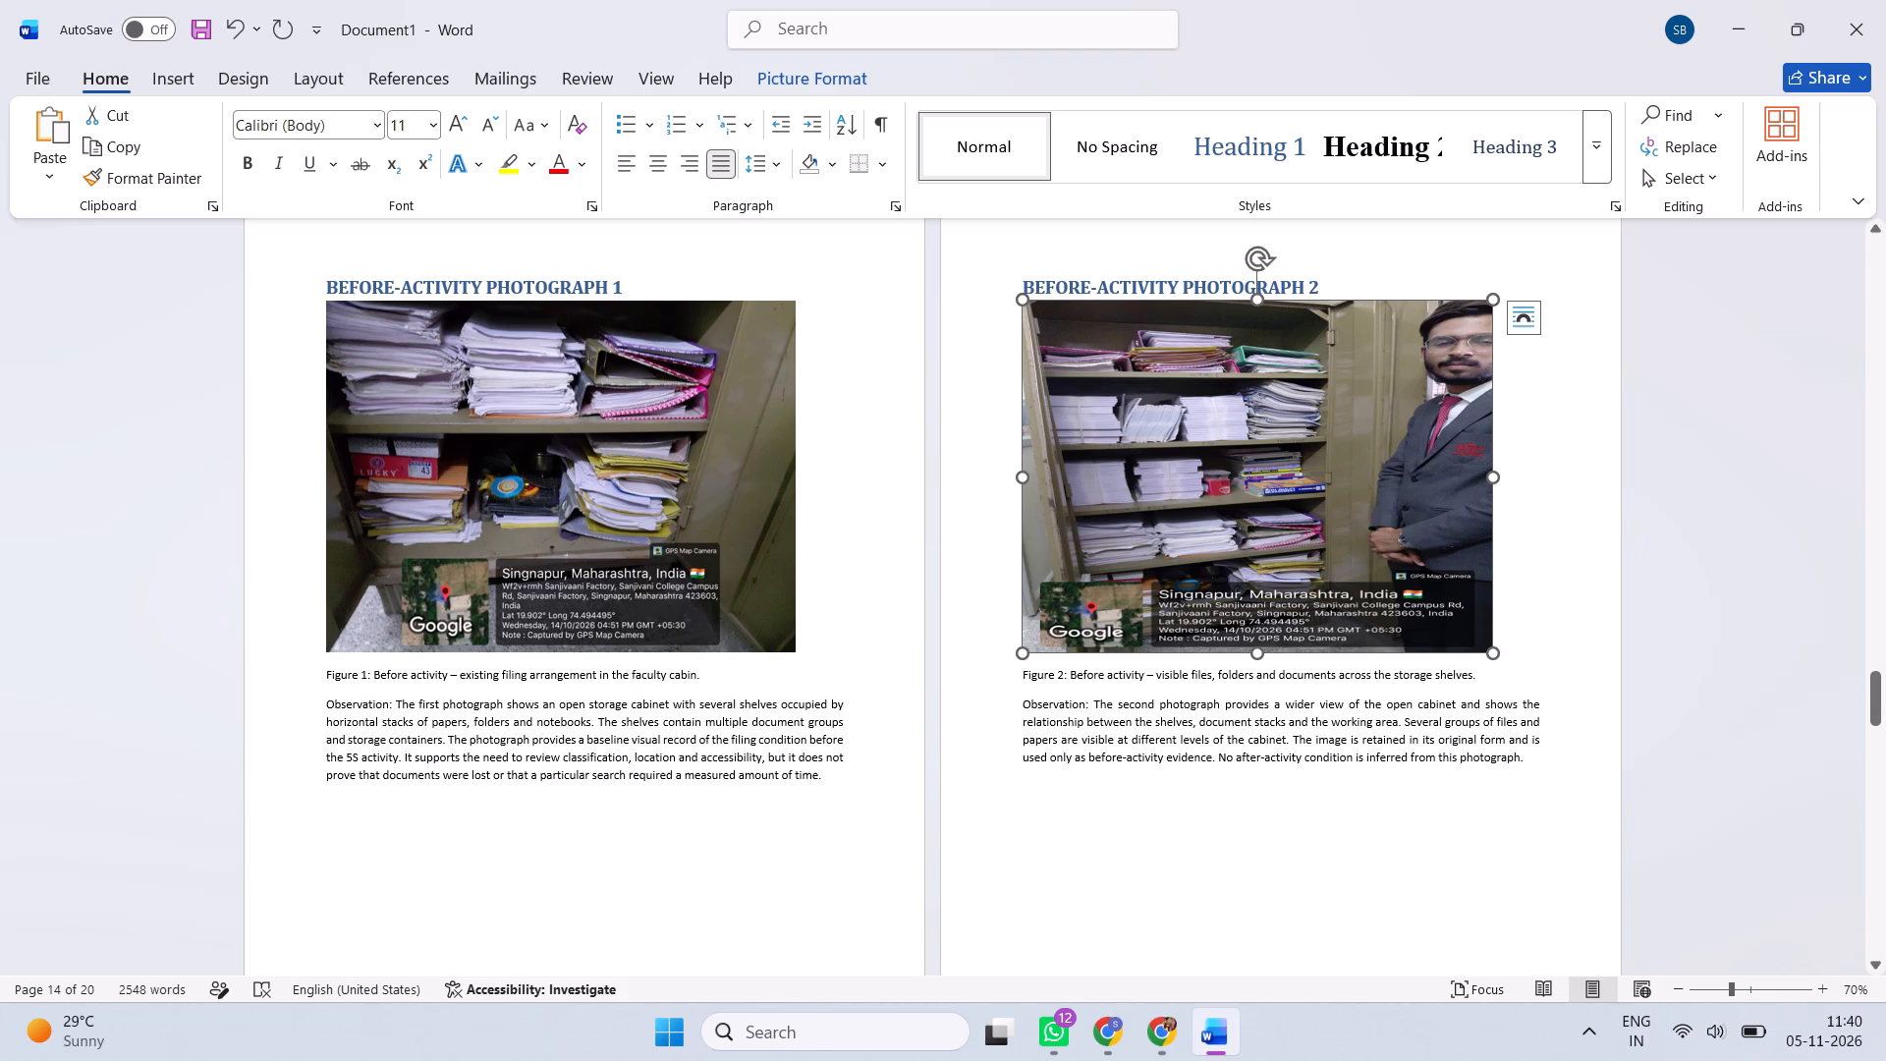
scroll(1152, 527, up, 2)
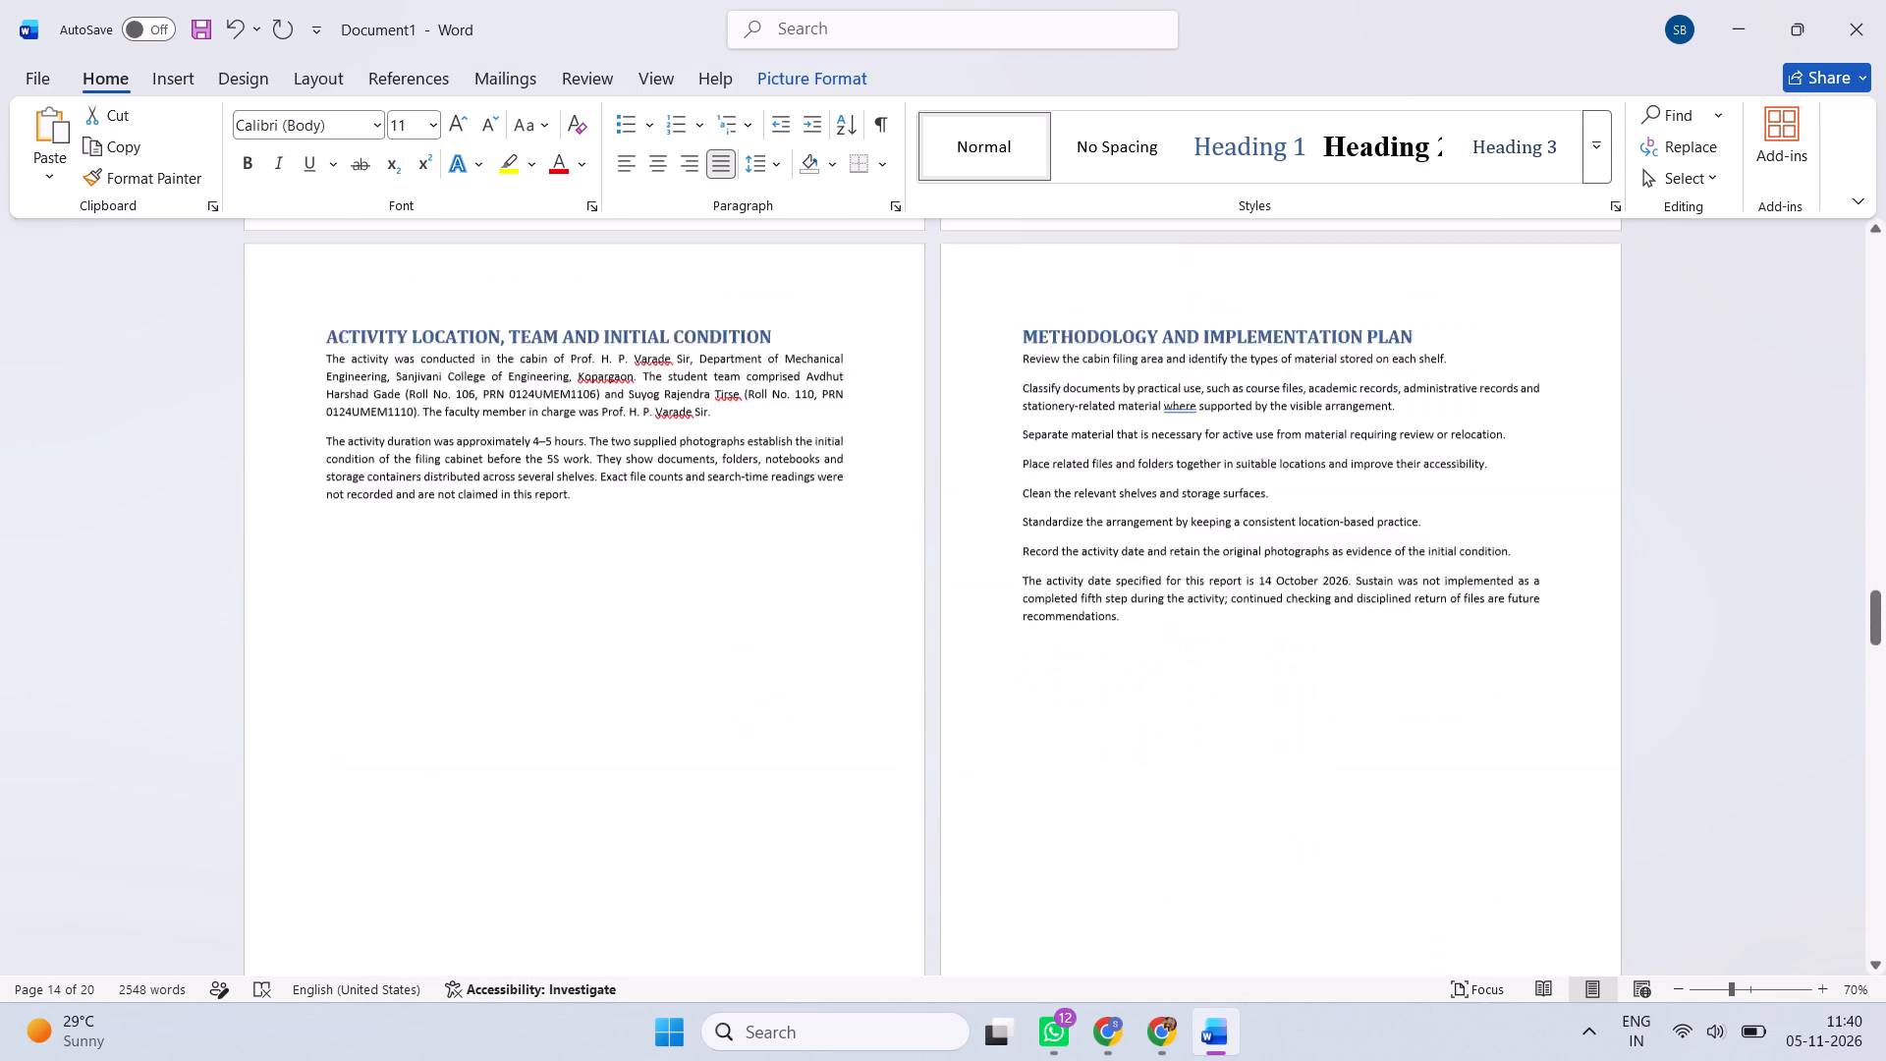
scroll(1153, 539, up, 2)
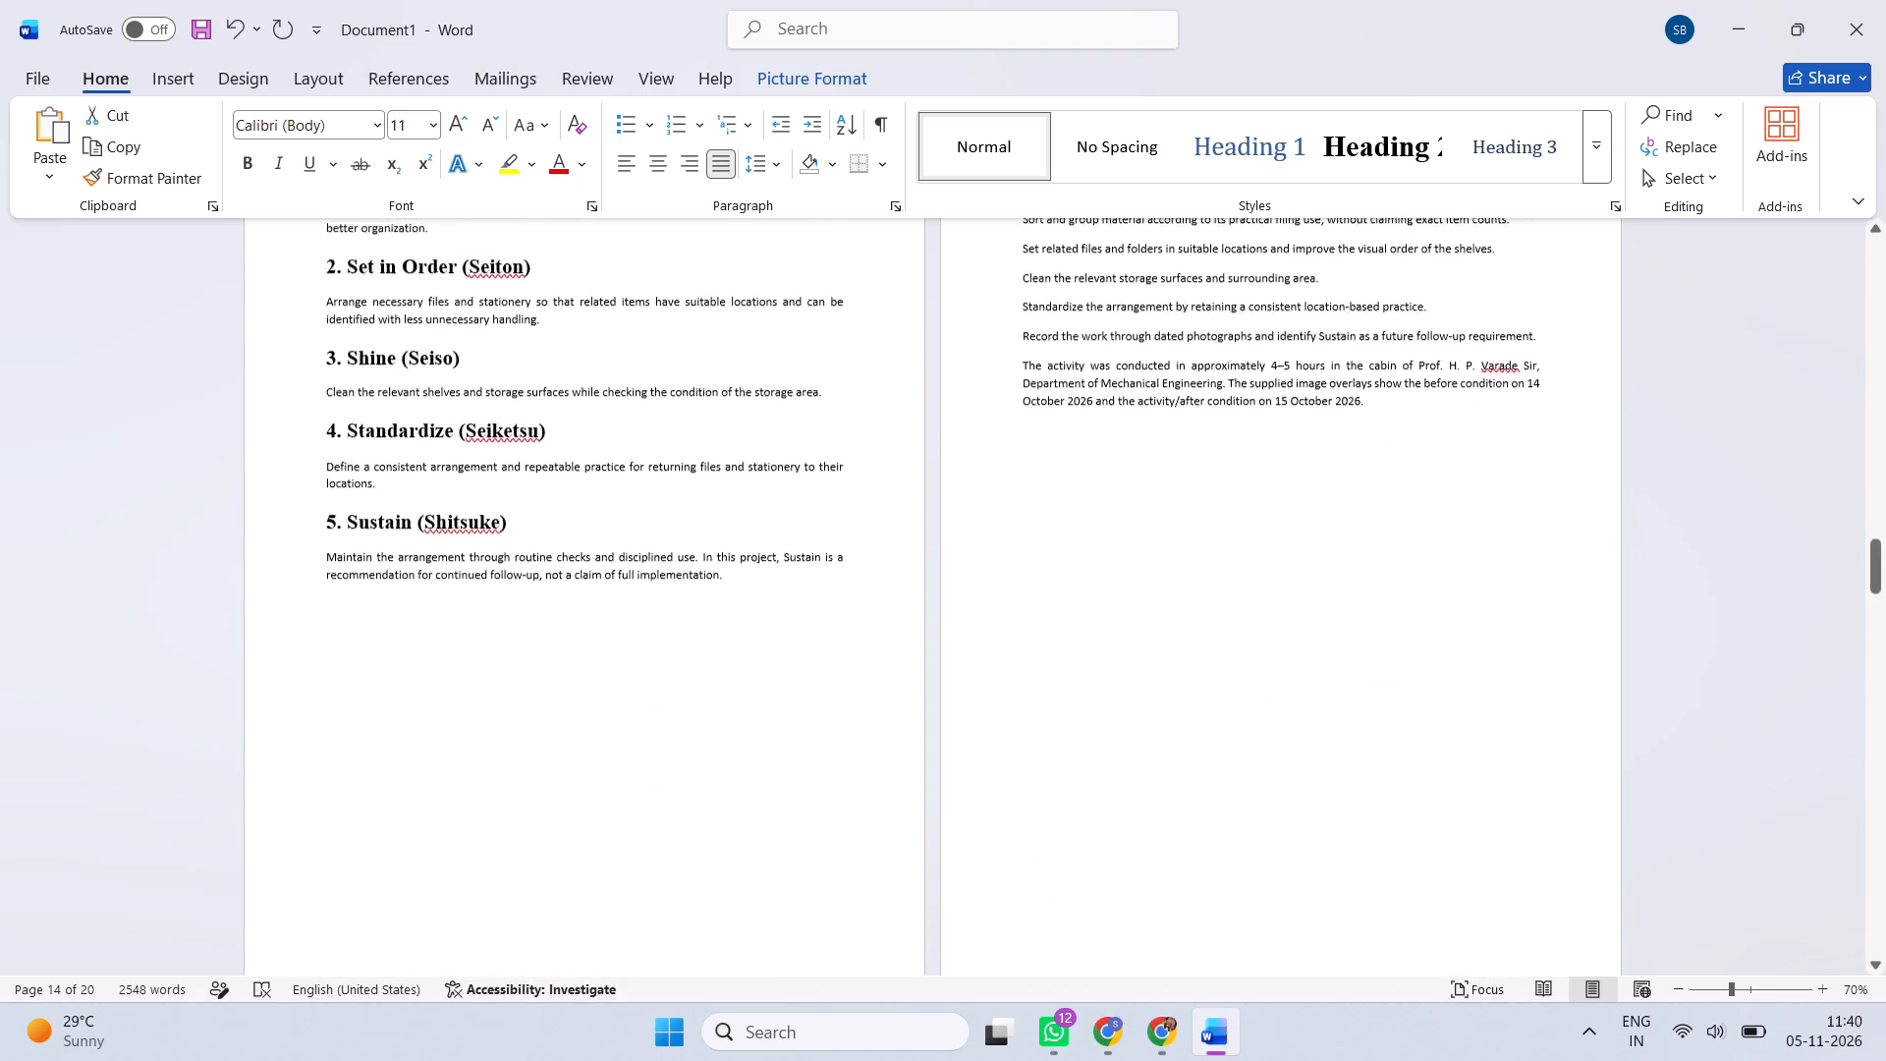
scroll(1153, 539, up, 1)
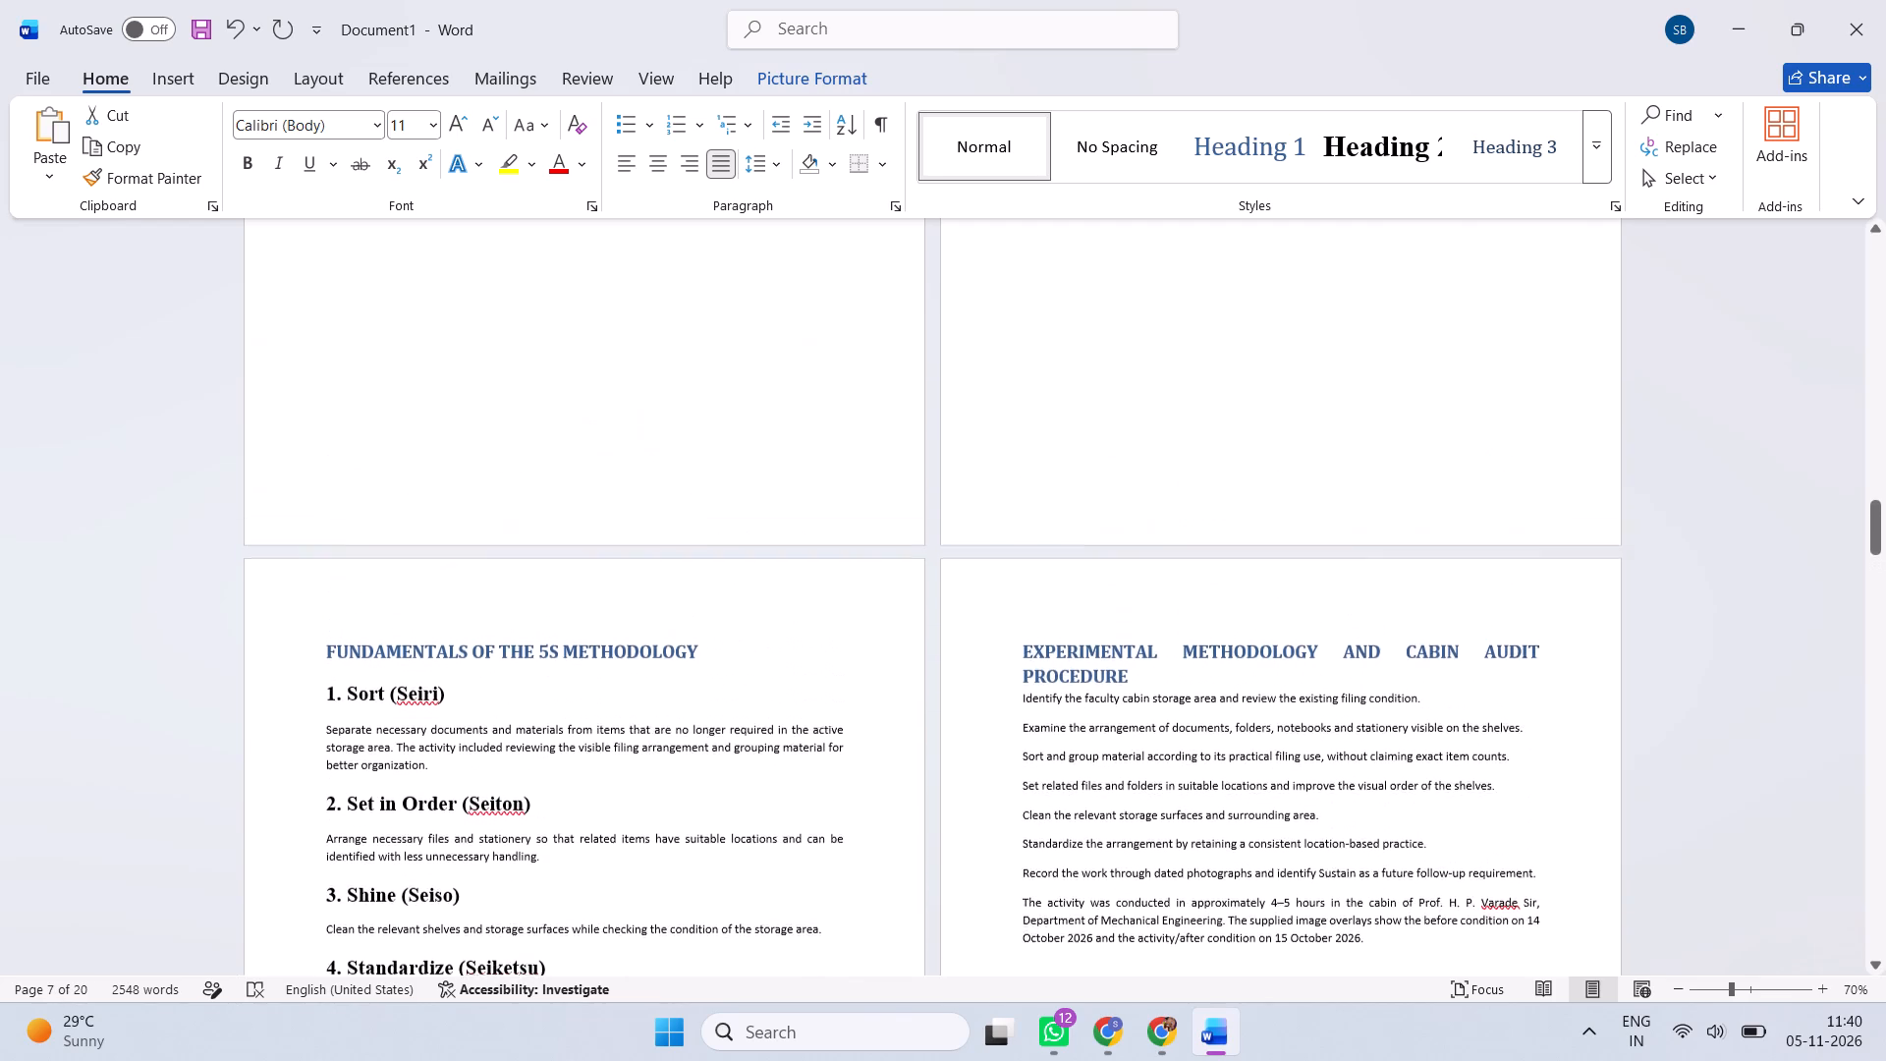
Review the report from the 5S methodology pages to CONCLUSION AND REFERENCES and back to the index, checking justified text and page gaps.
scroll(1153, 539, down, 3)
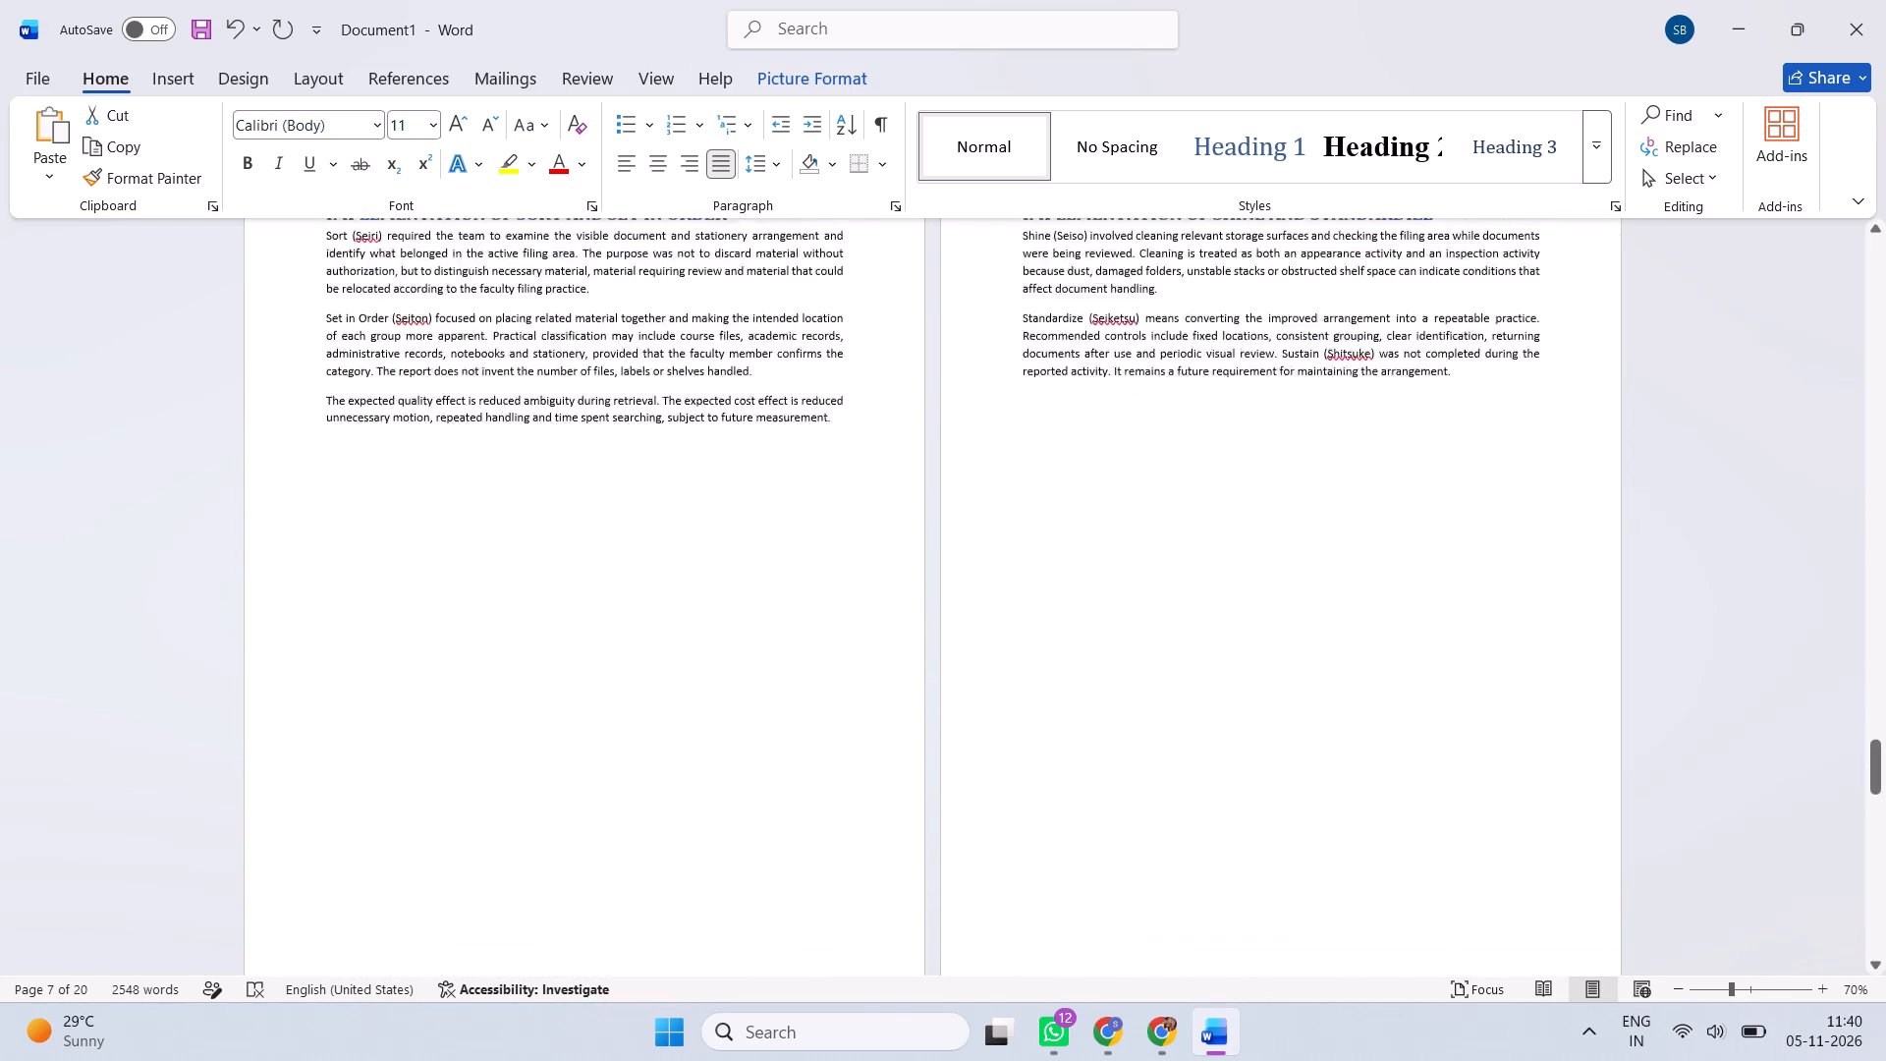
scroll(1153, 539, down, 1)
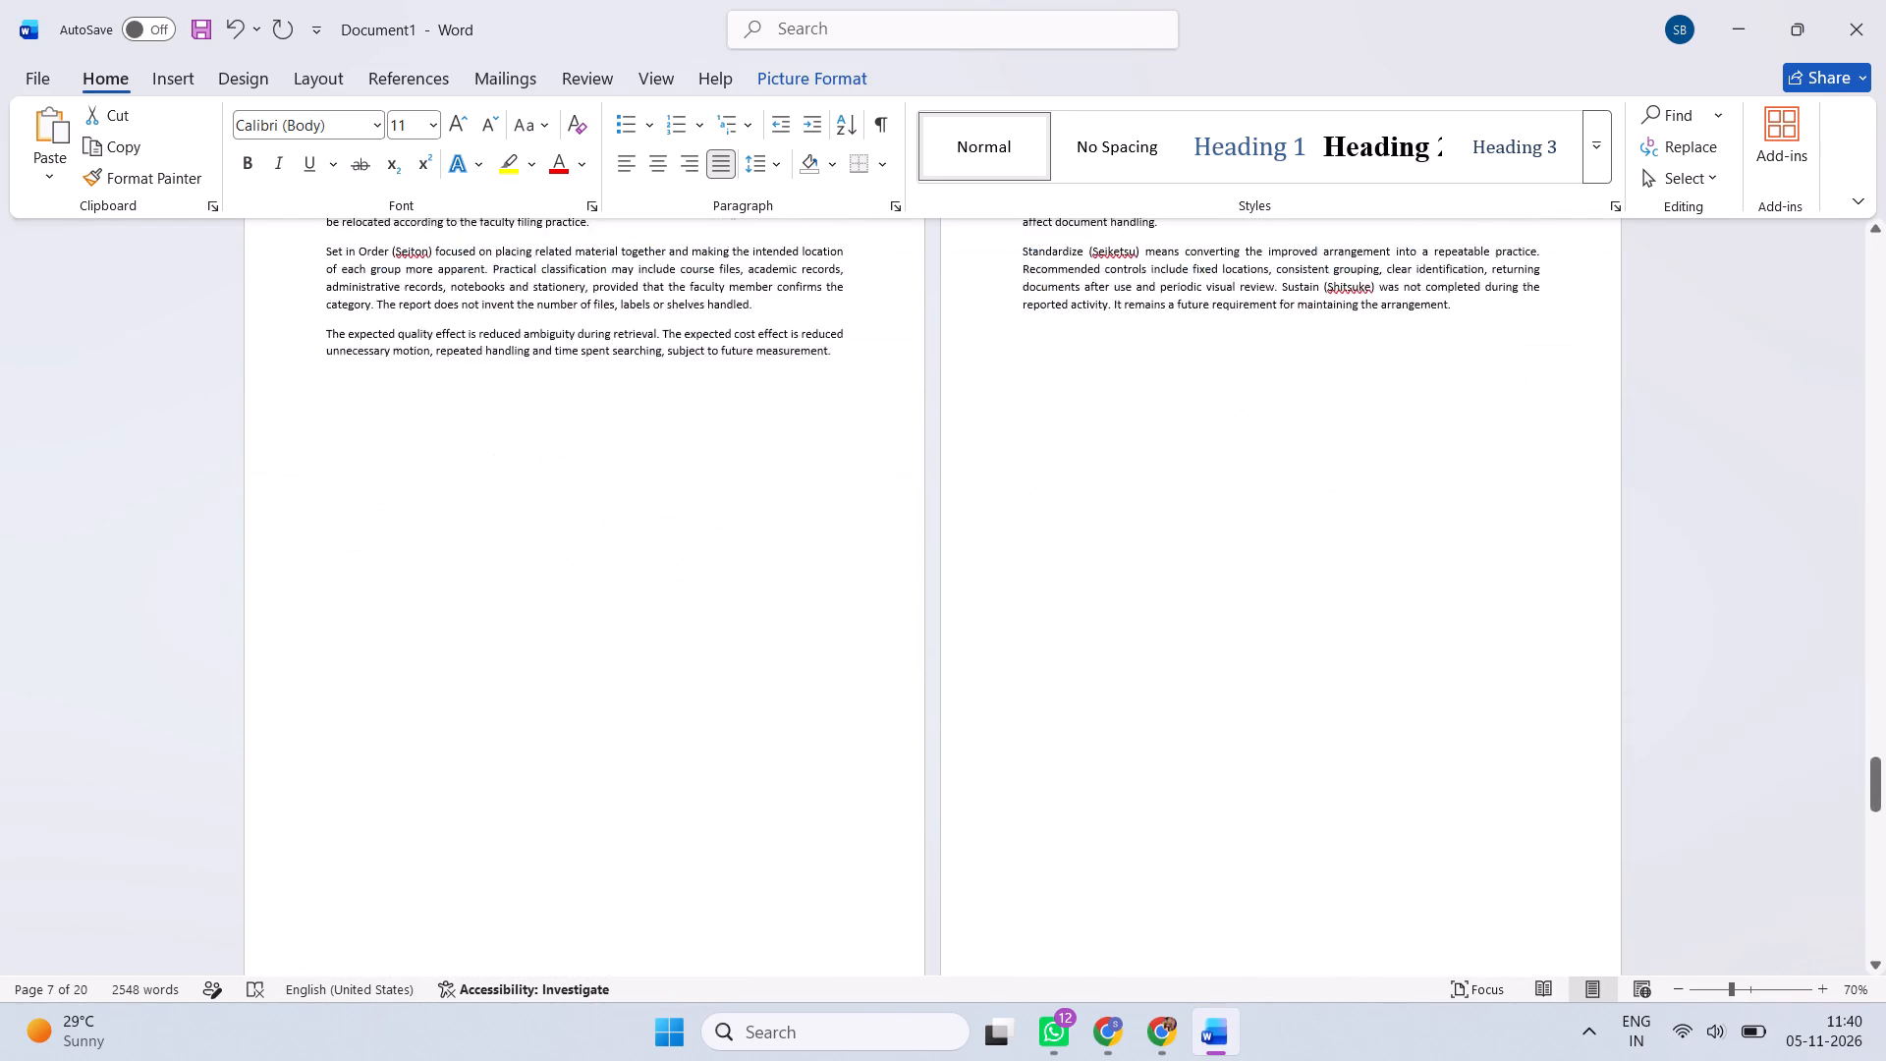
scroll(1153, 539, down, 2)
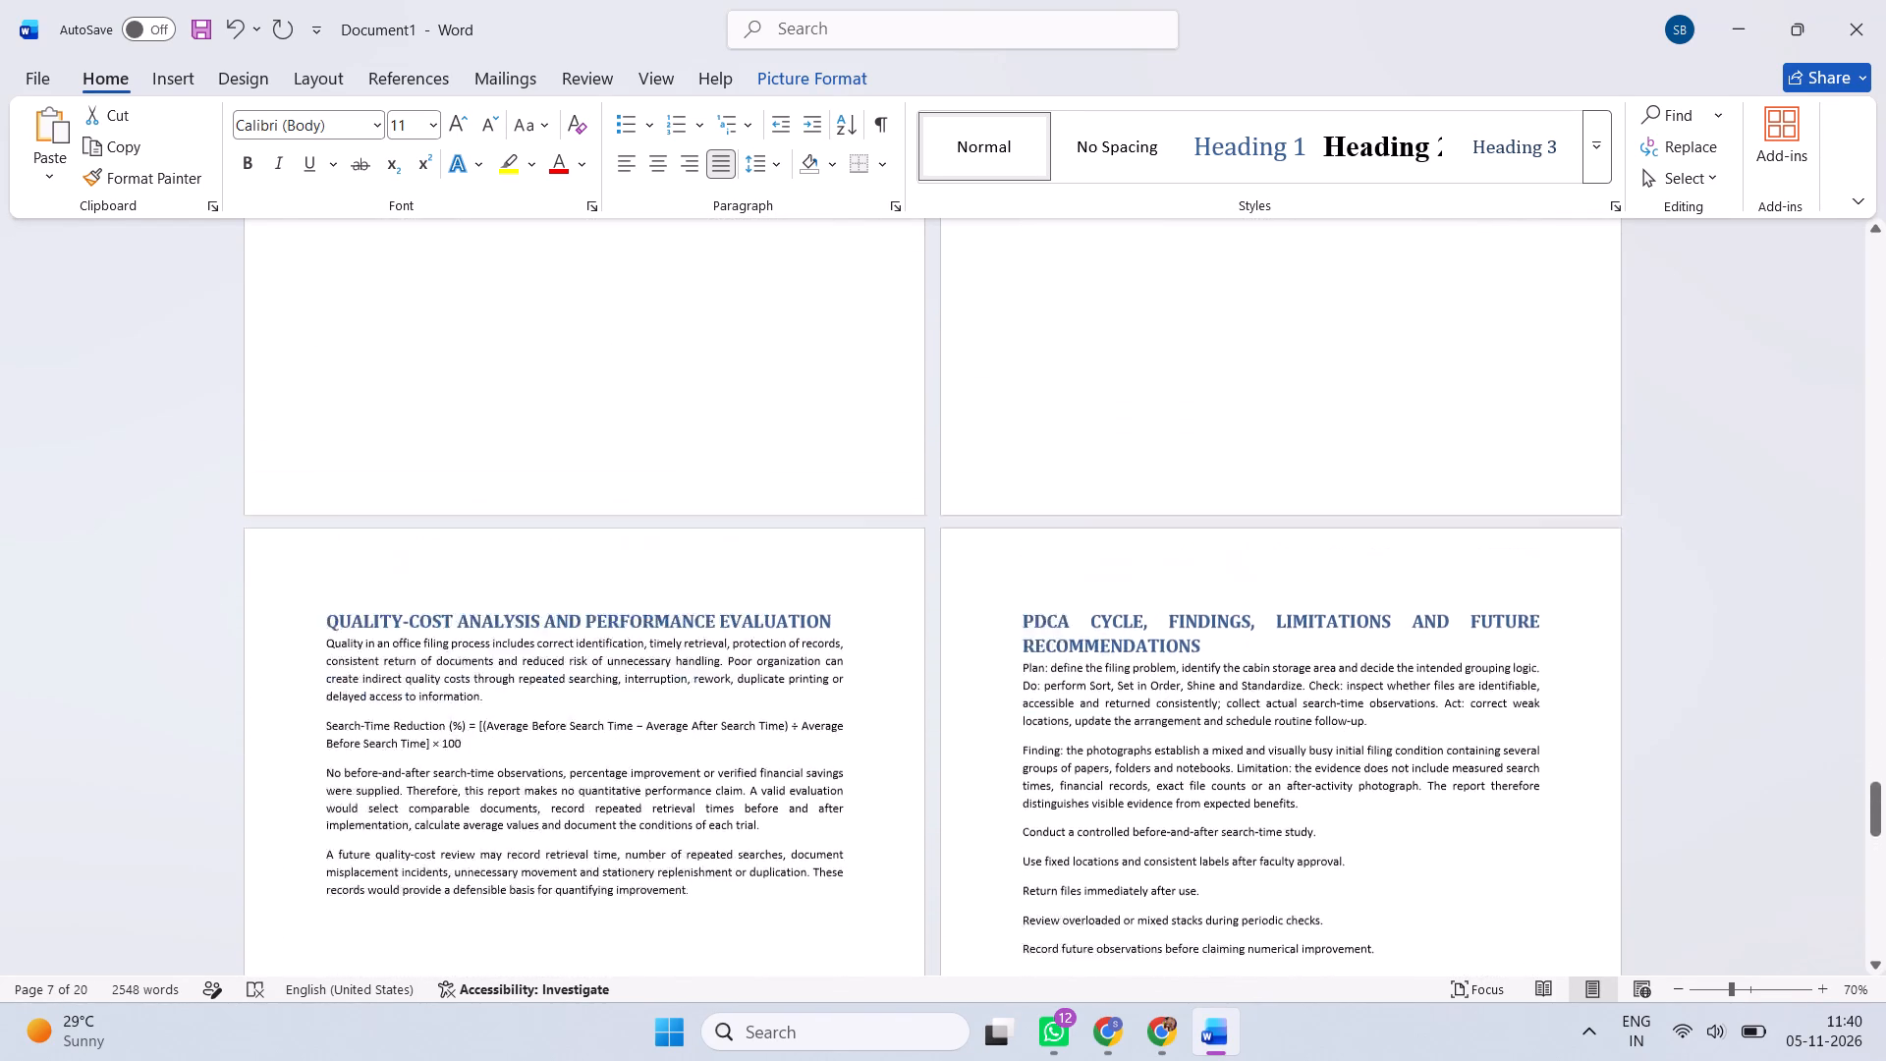
scroll(1153, 539, down, 1)
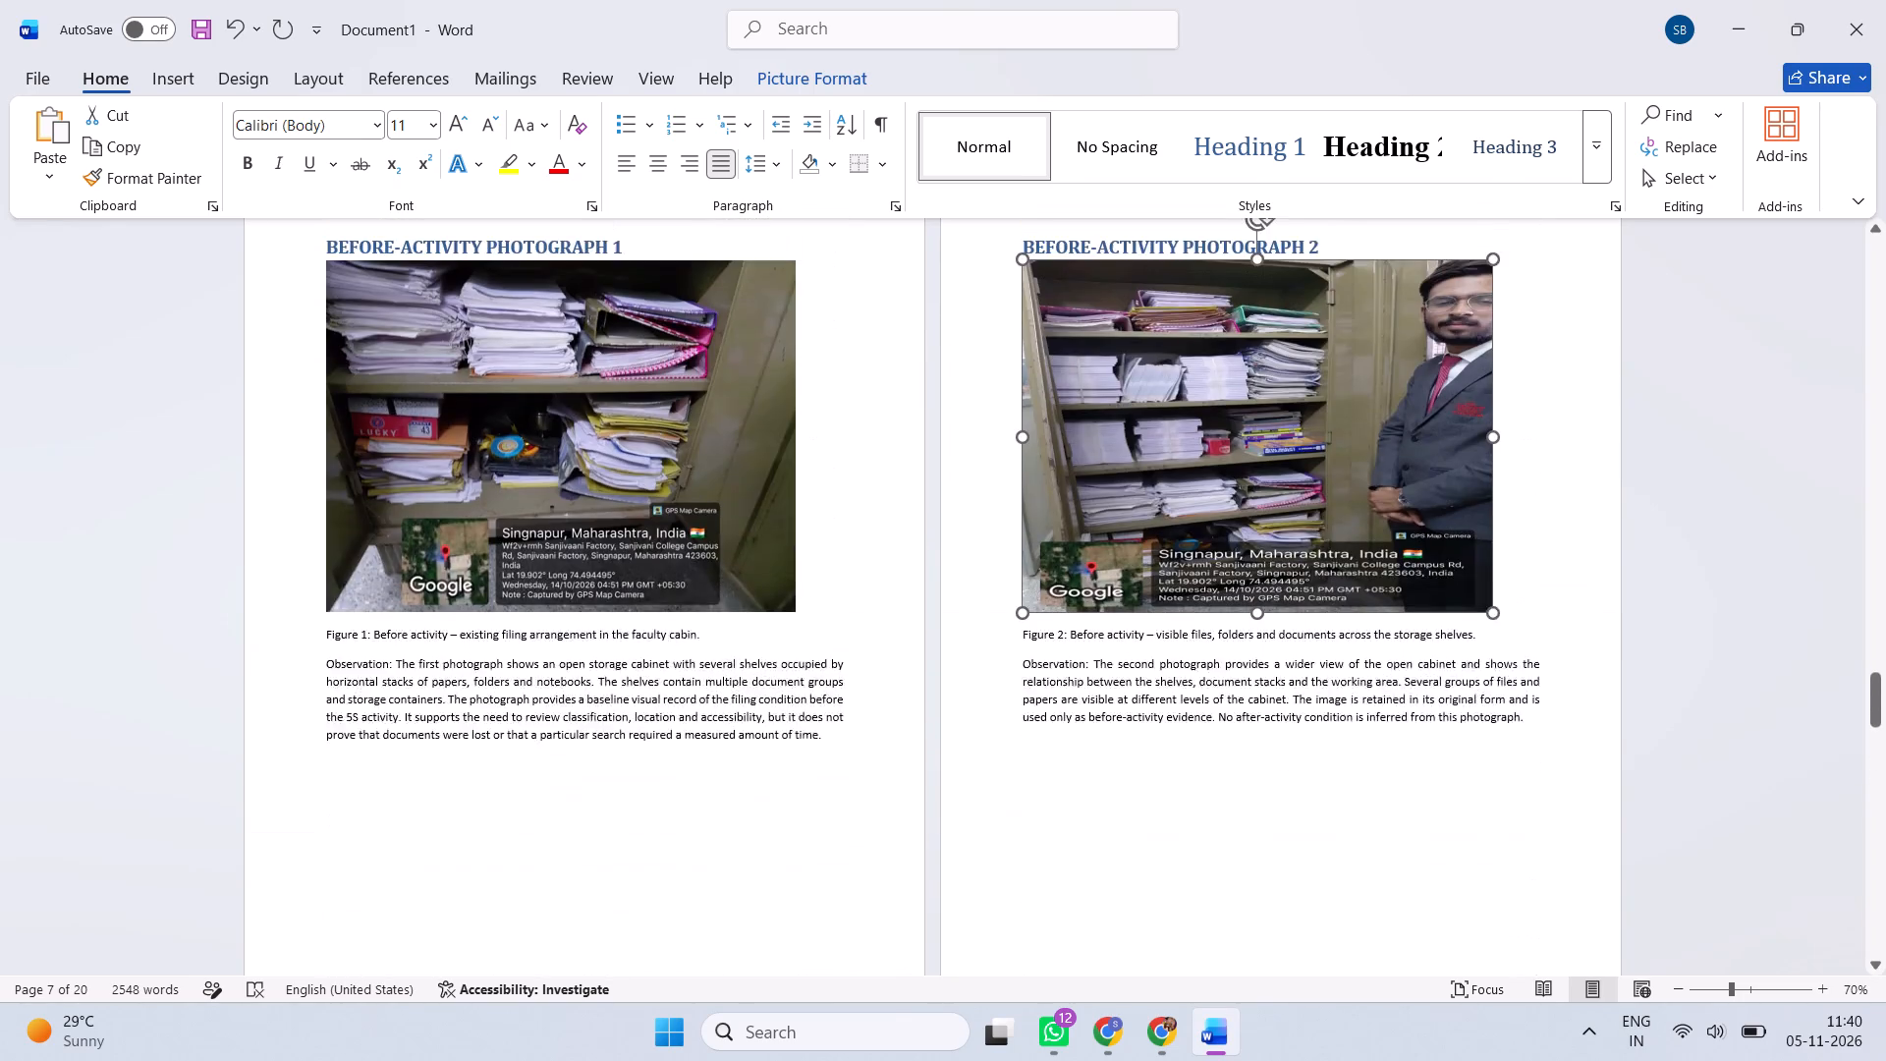
scroll(1153, 539, down, 1)
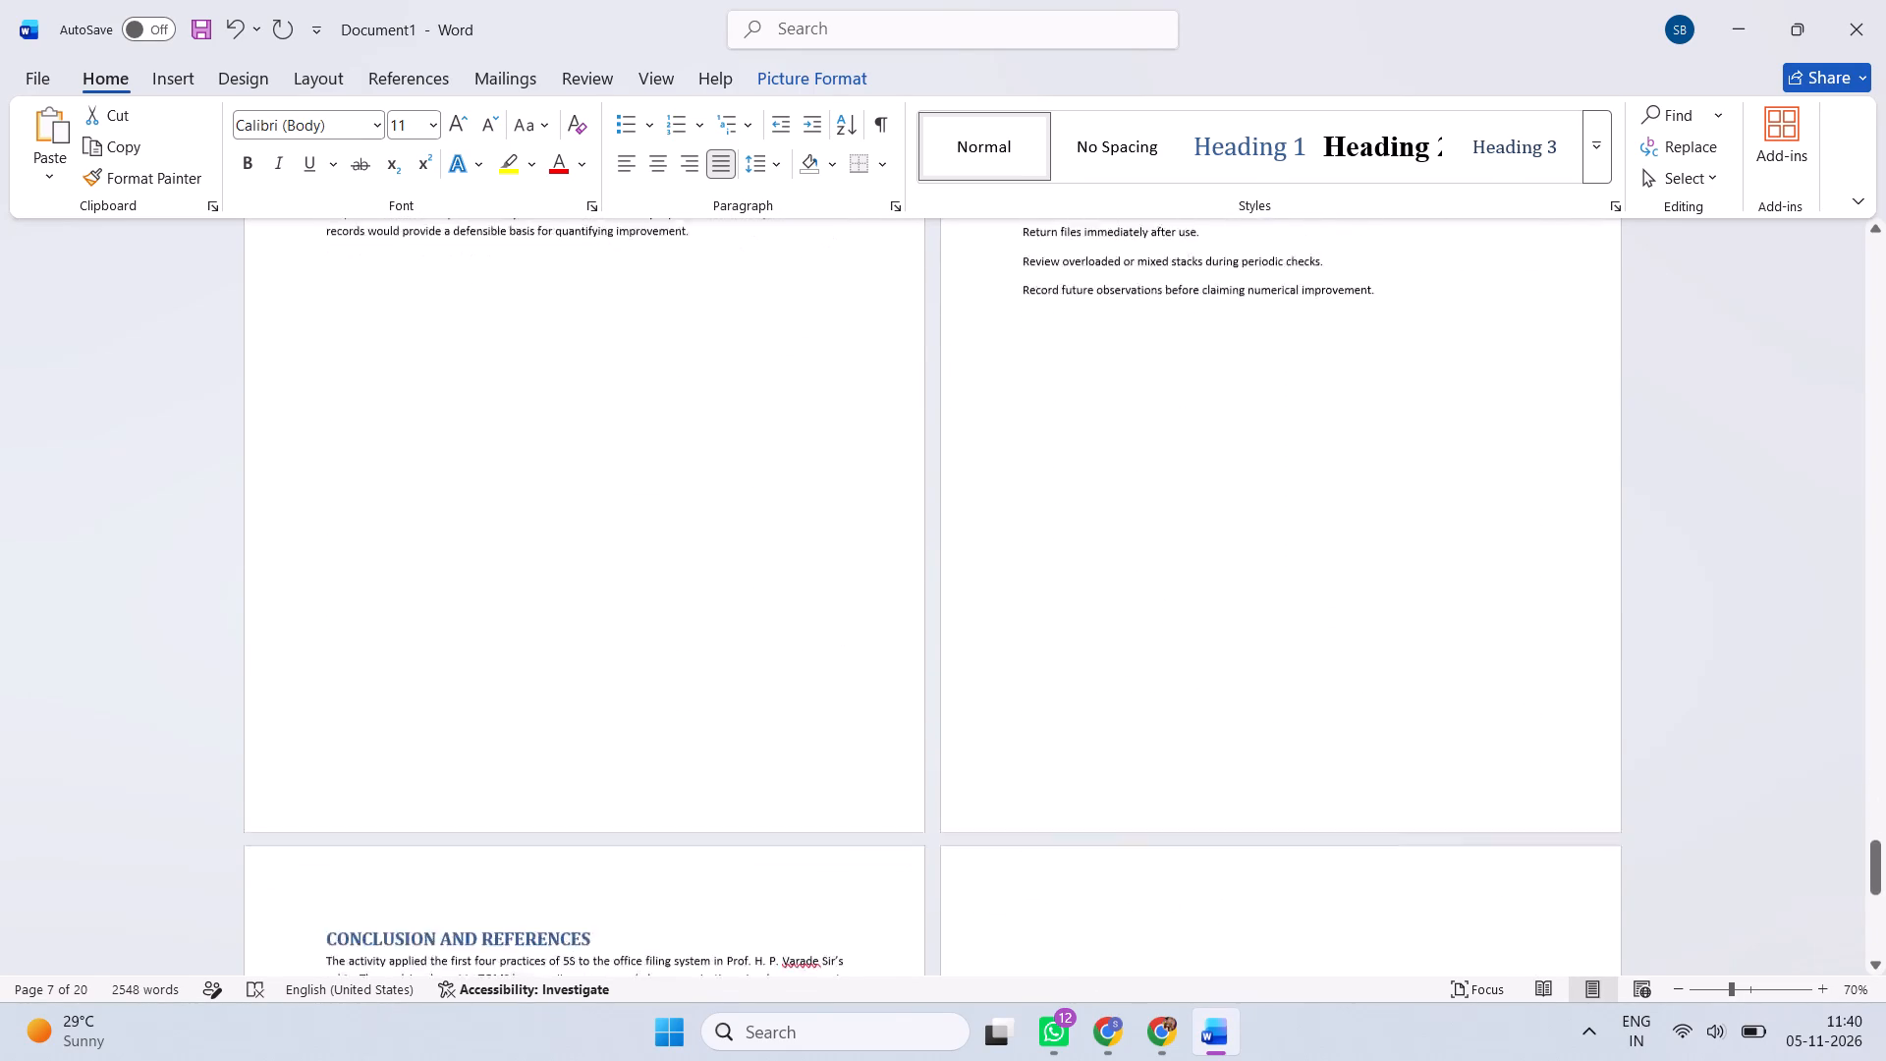
scroll(1153, 539, down, 1)
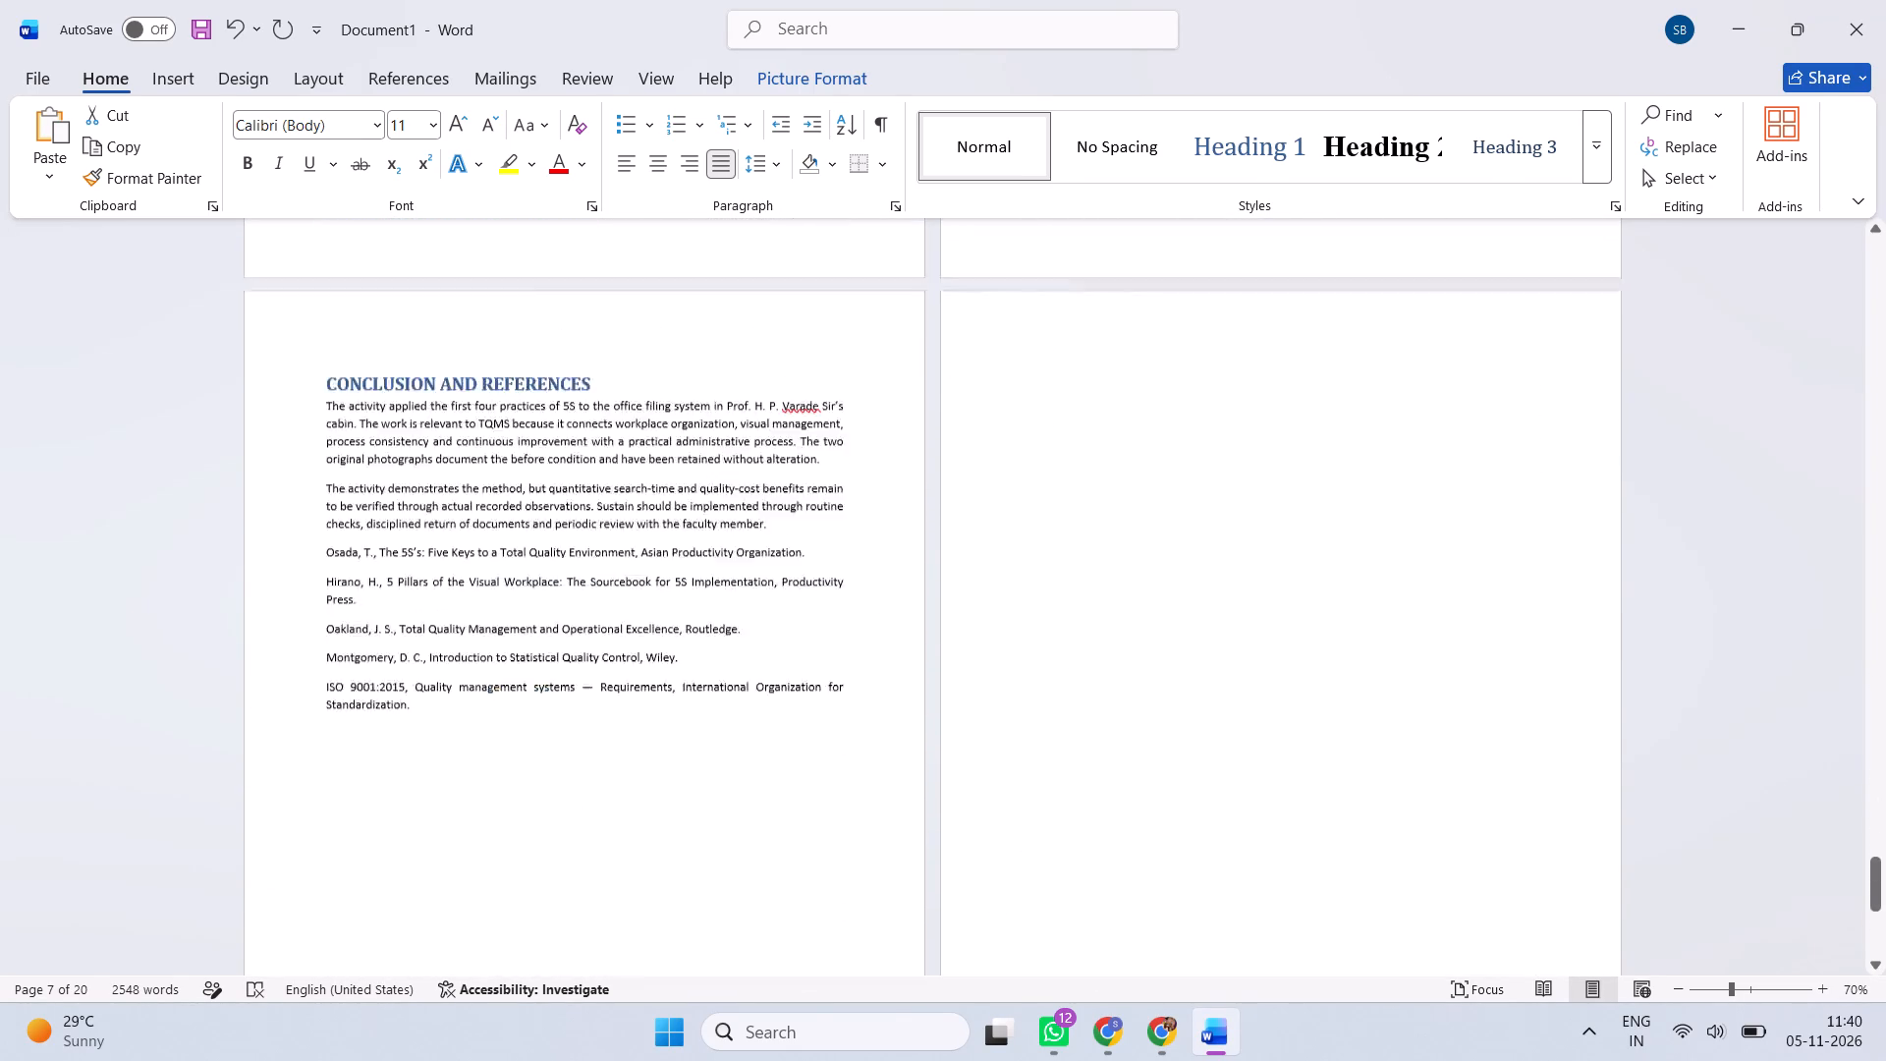
scroll(1153, 539, down, 1)
scroll(1153, 539, up, 1)
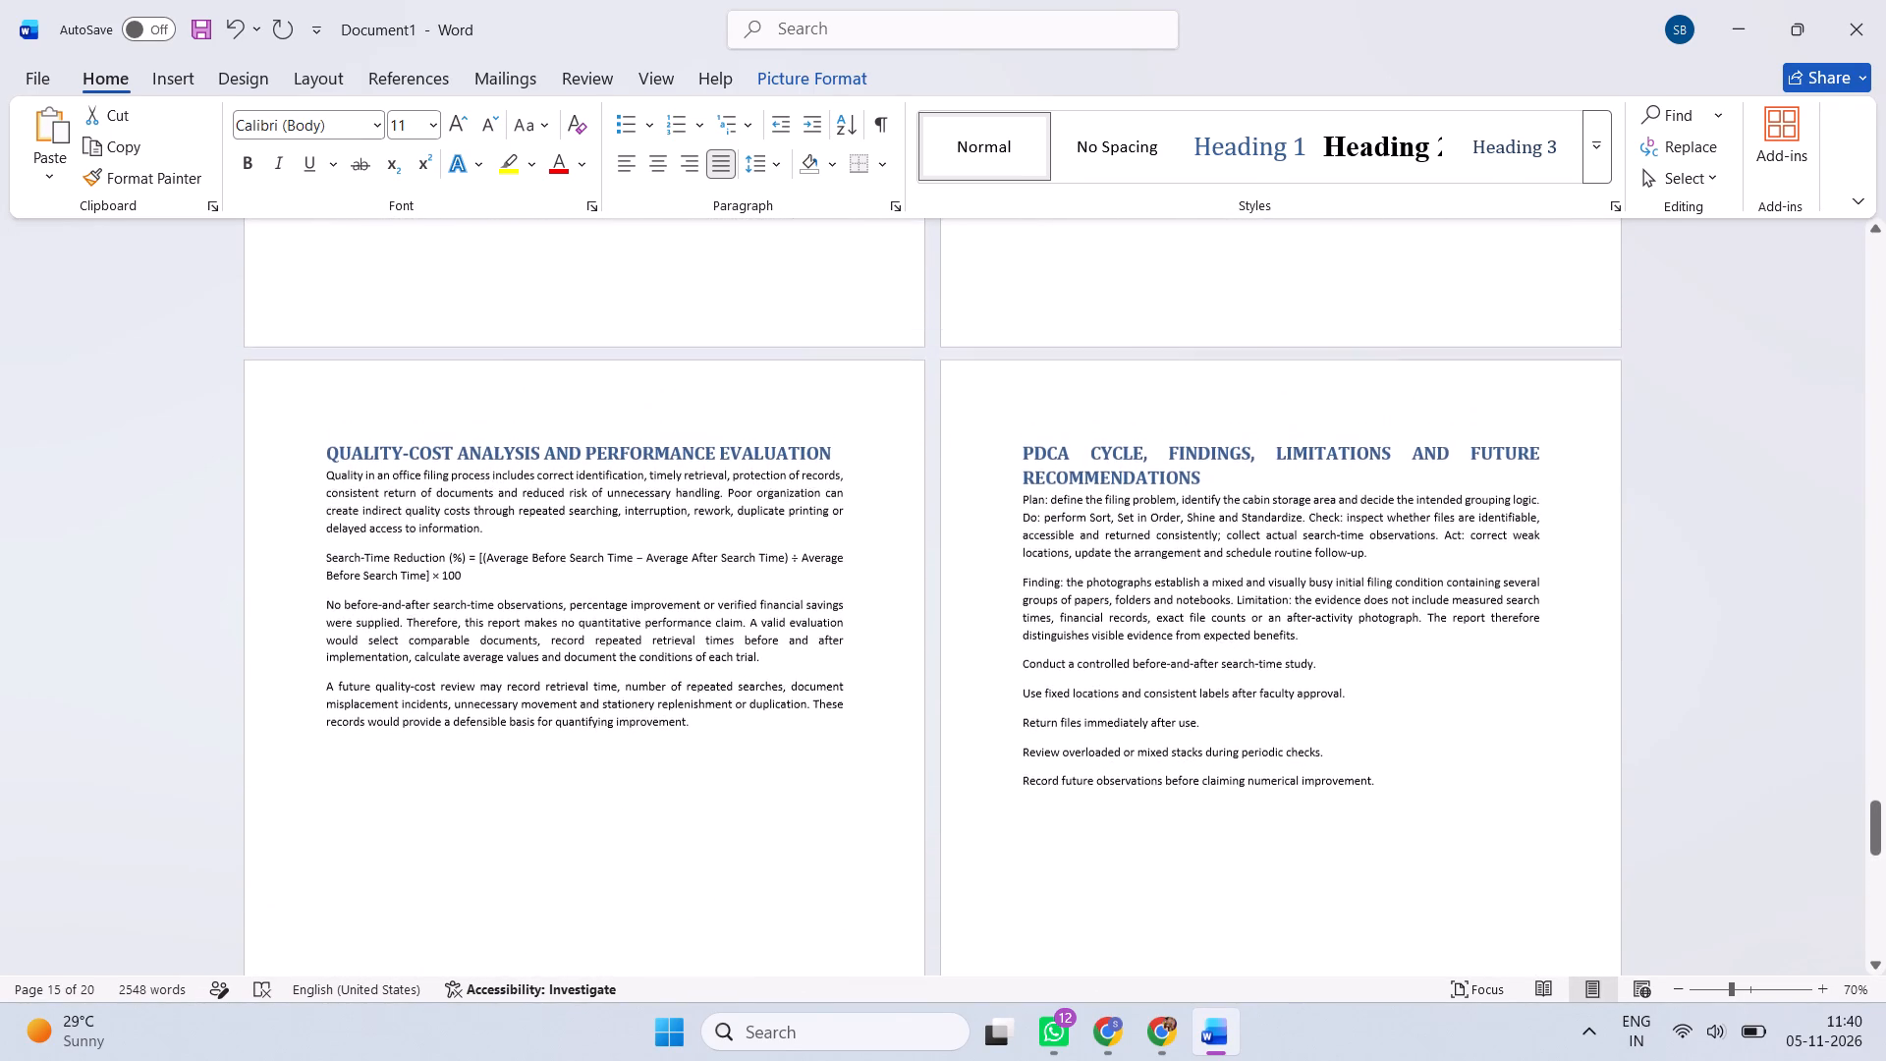
scroll(1153, 539, up, 2)
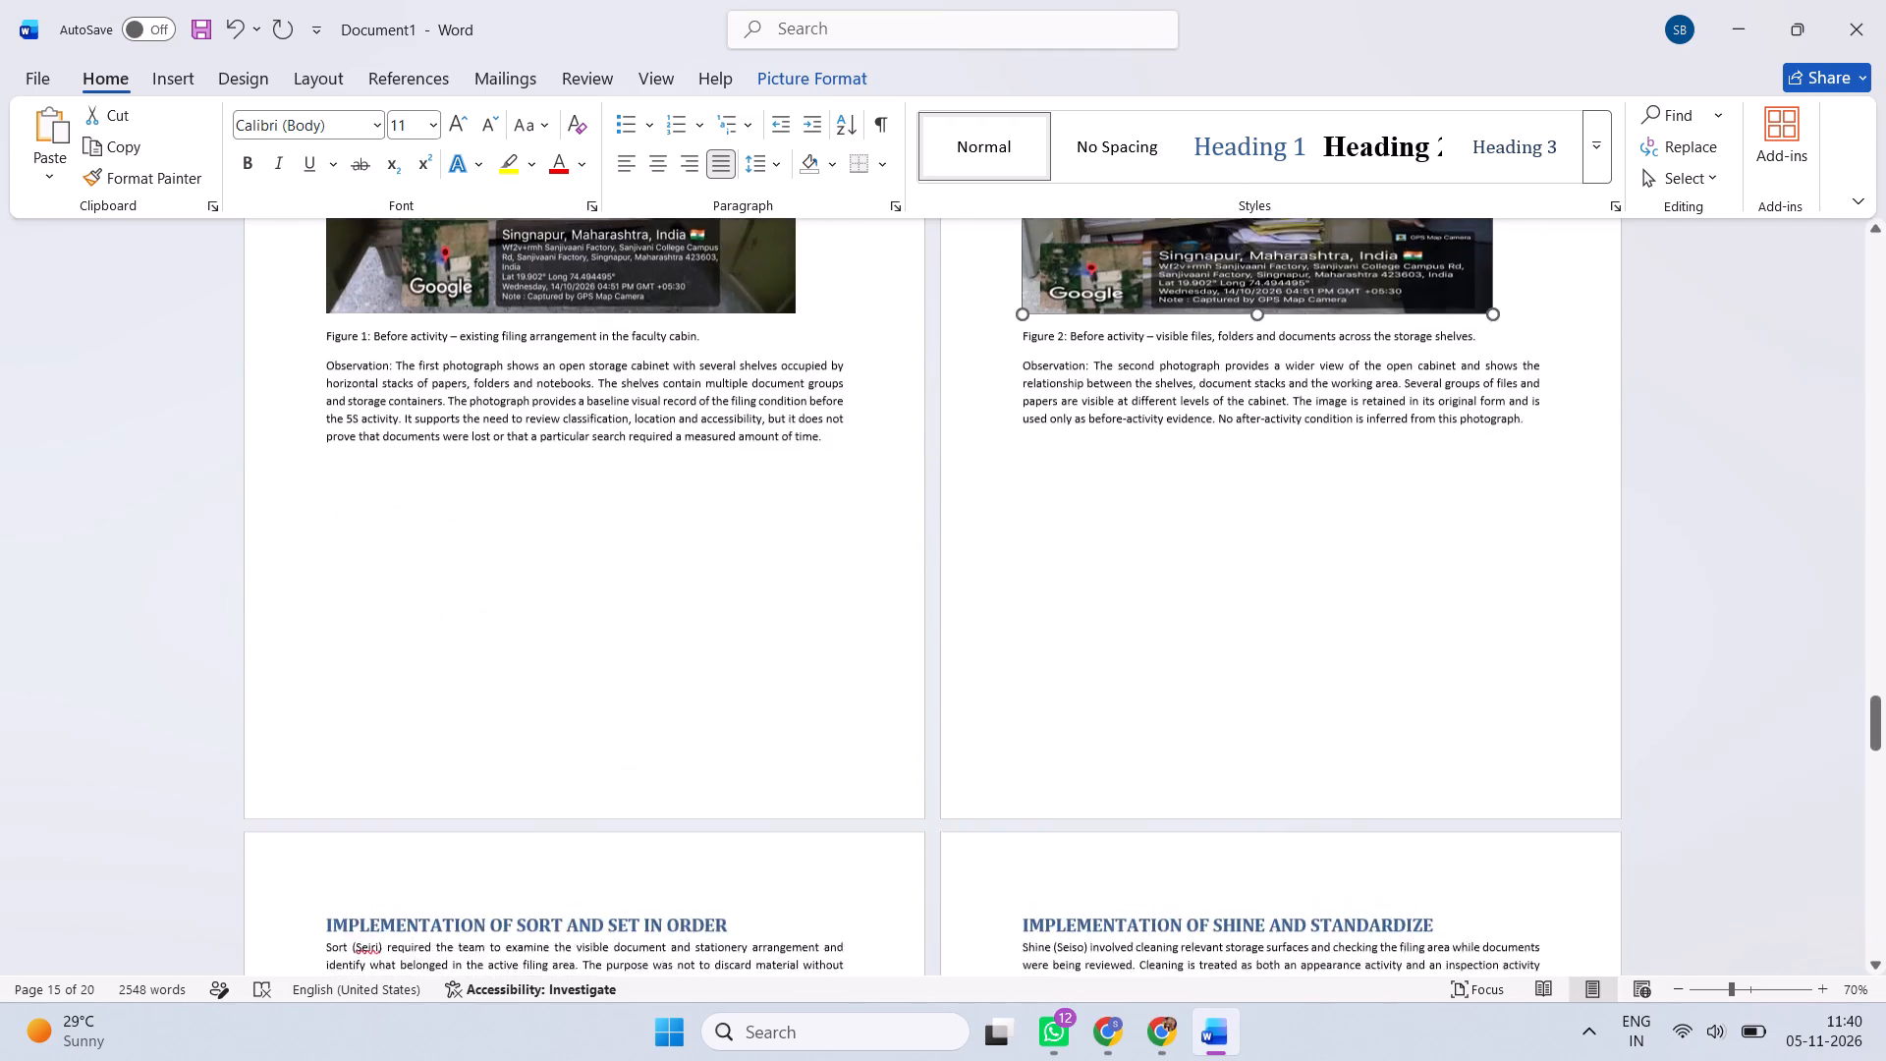
scroll(1153, 539, up, 2)
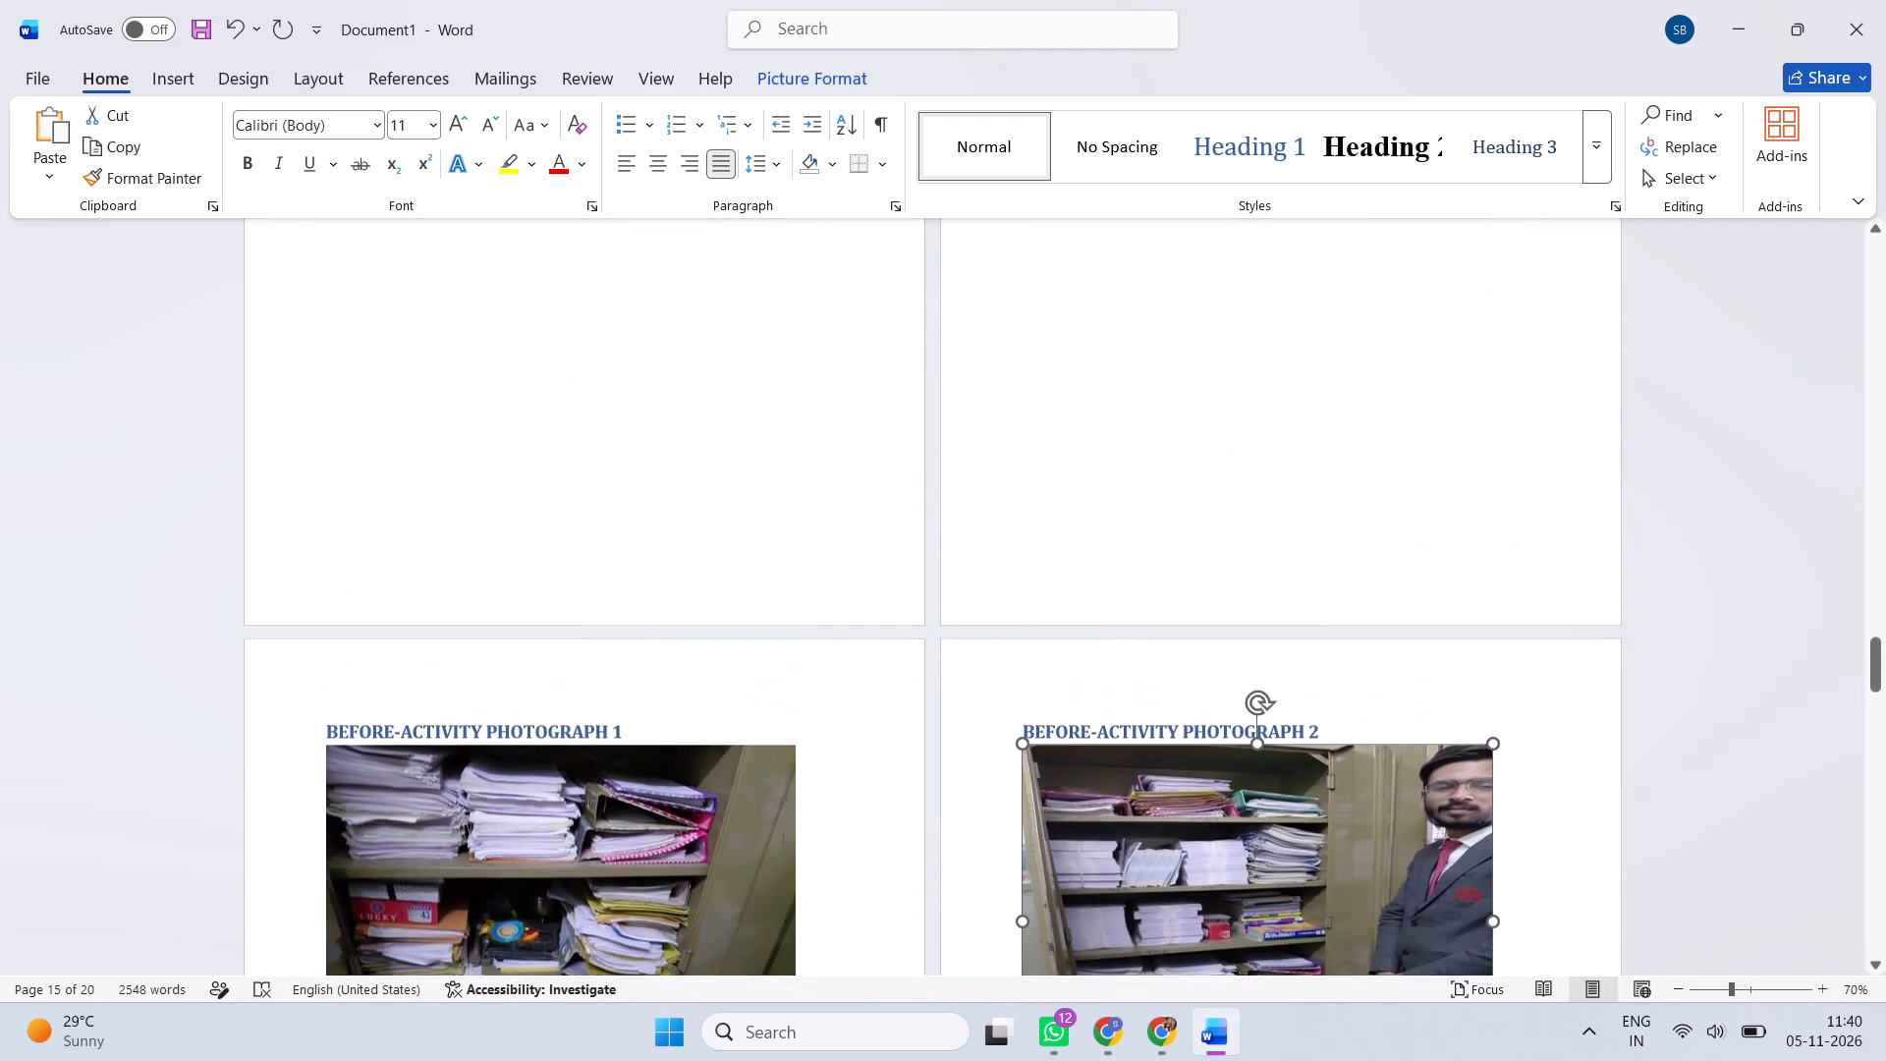
scroll(1153, 539, up, 2)
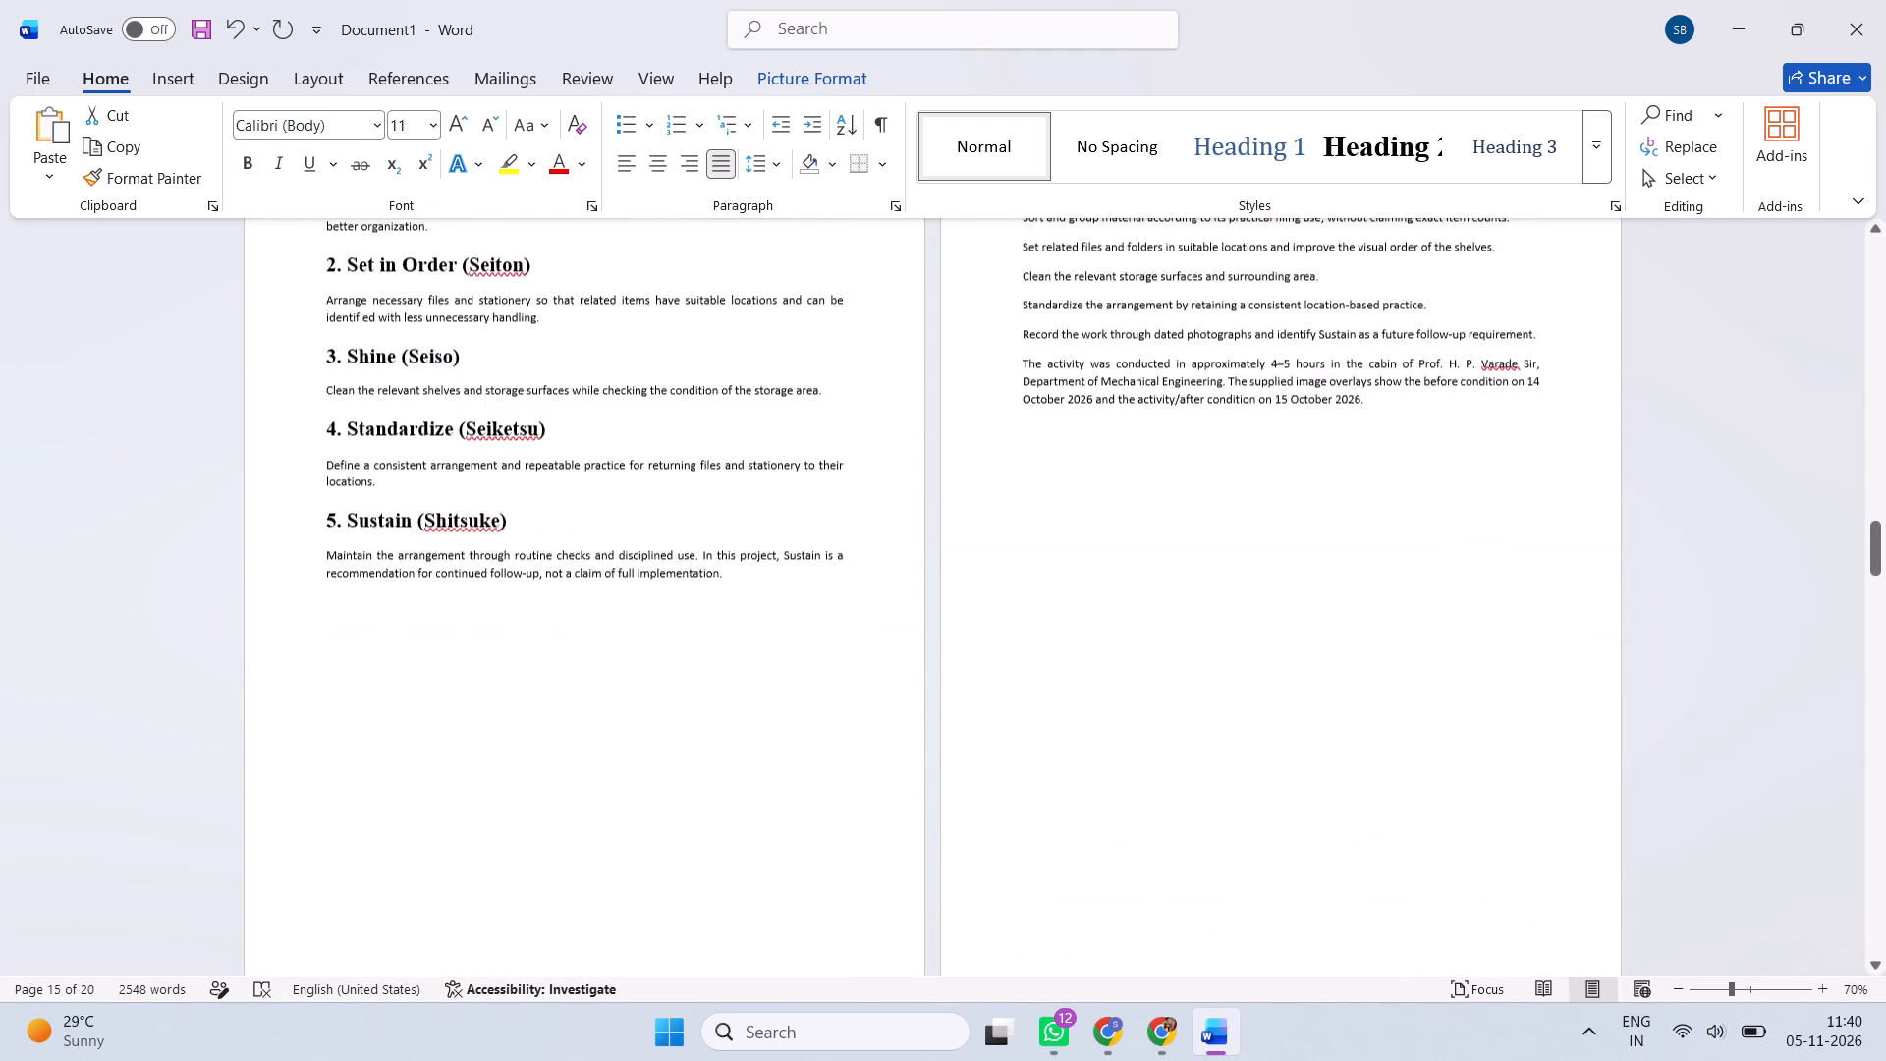
scroll(1153, 539, up, 2)
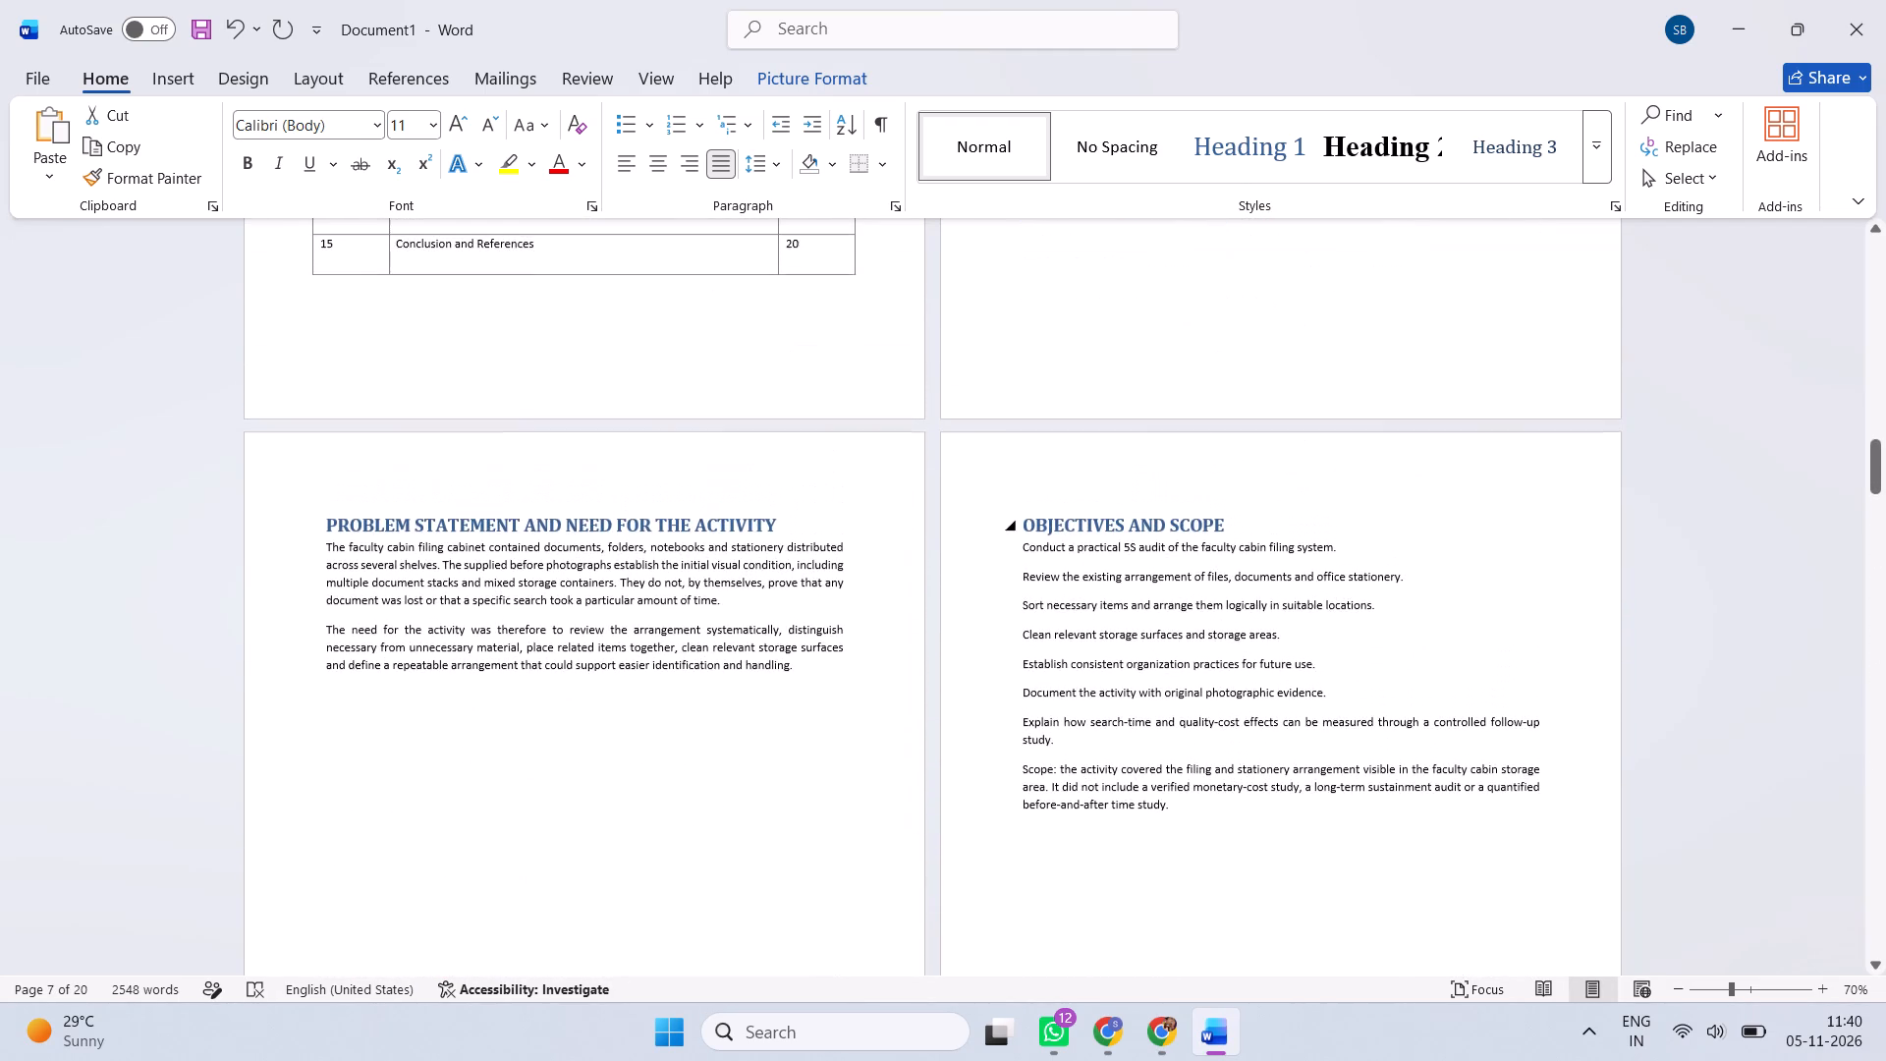
scroll(1153, 539, up, 1)
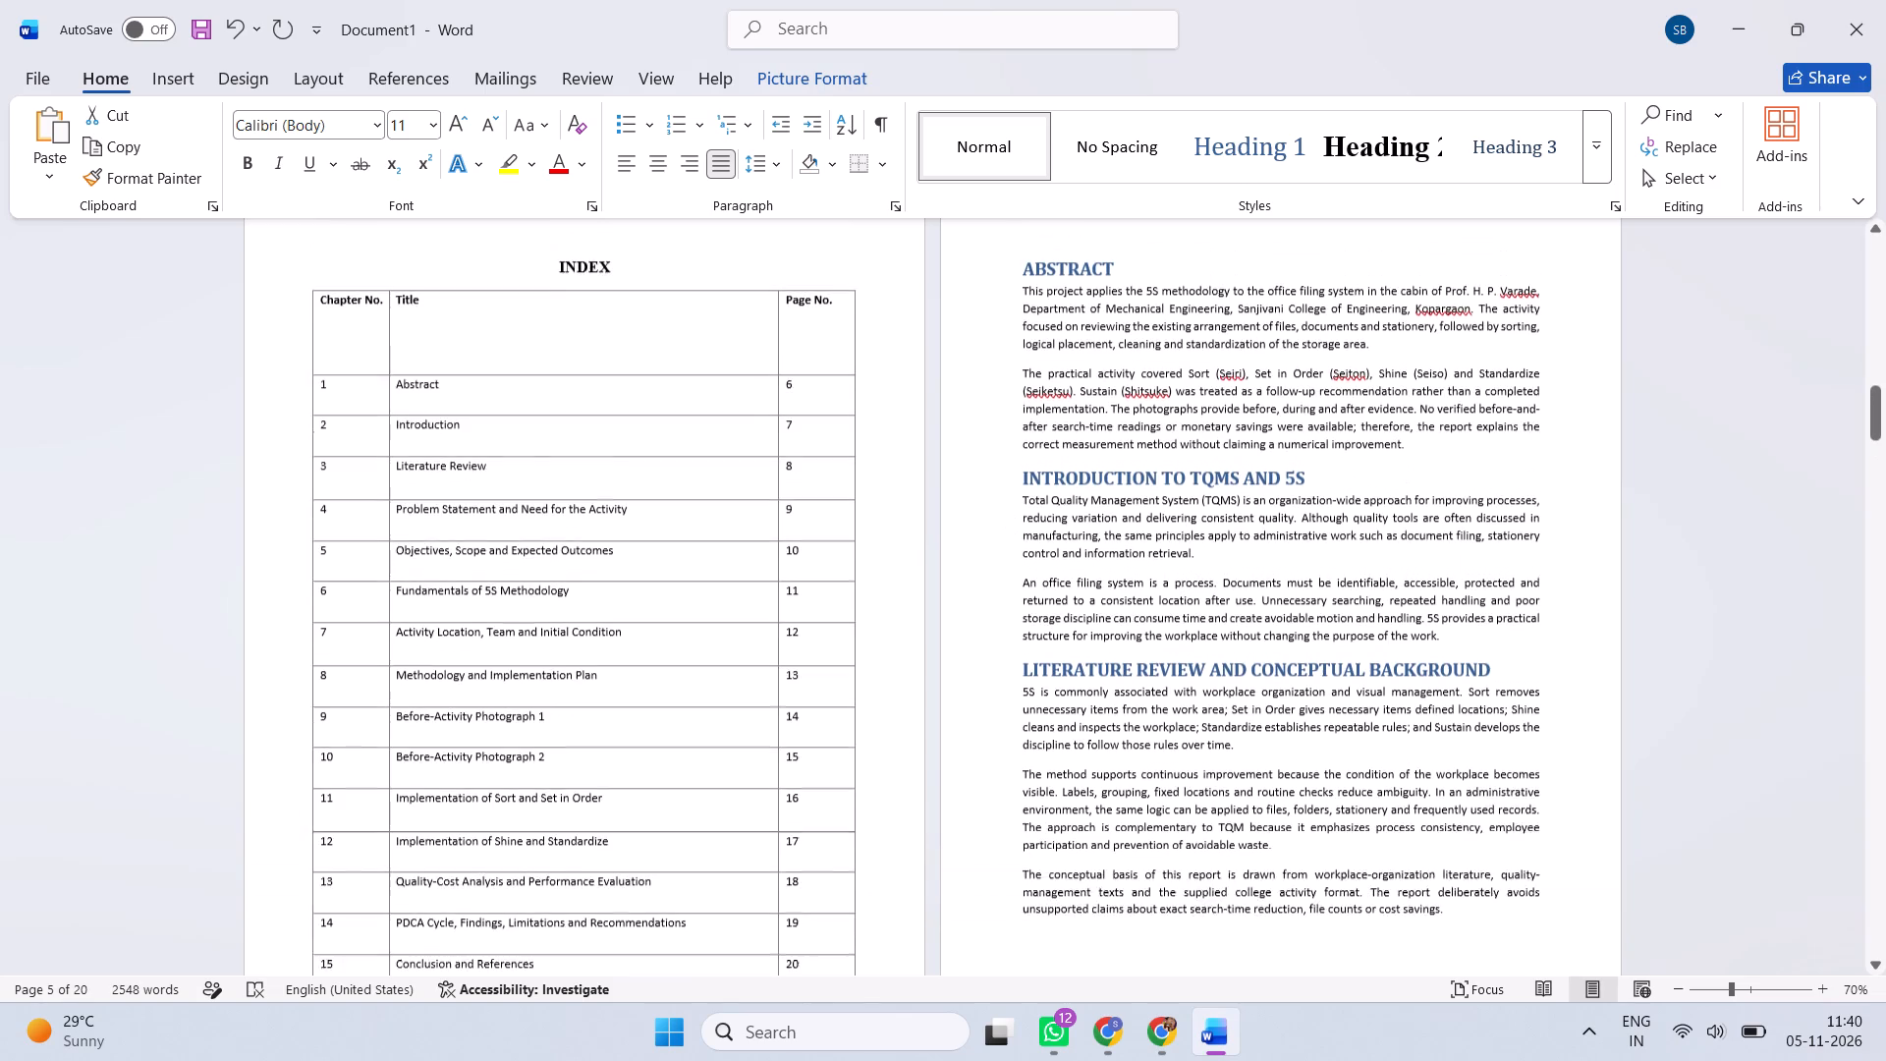
scroll(1153, 539, up, 1)
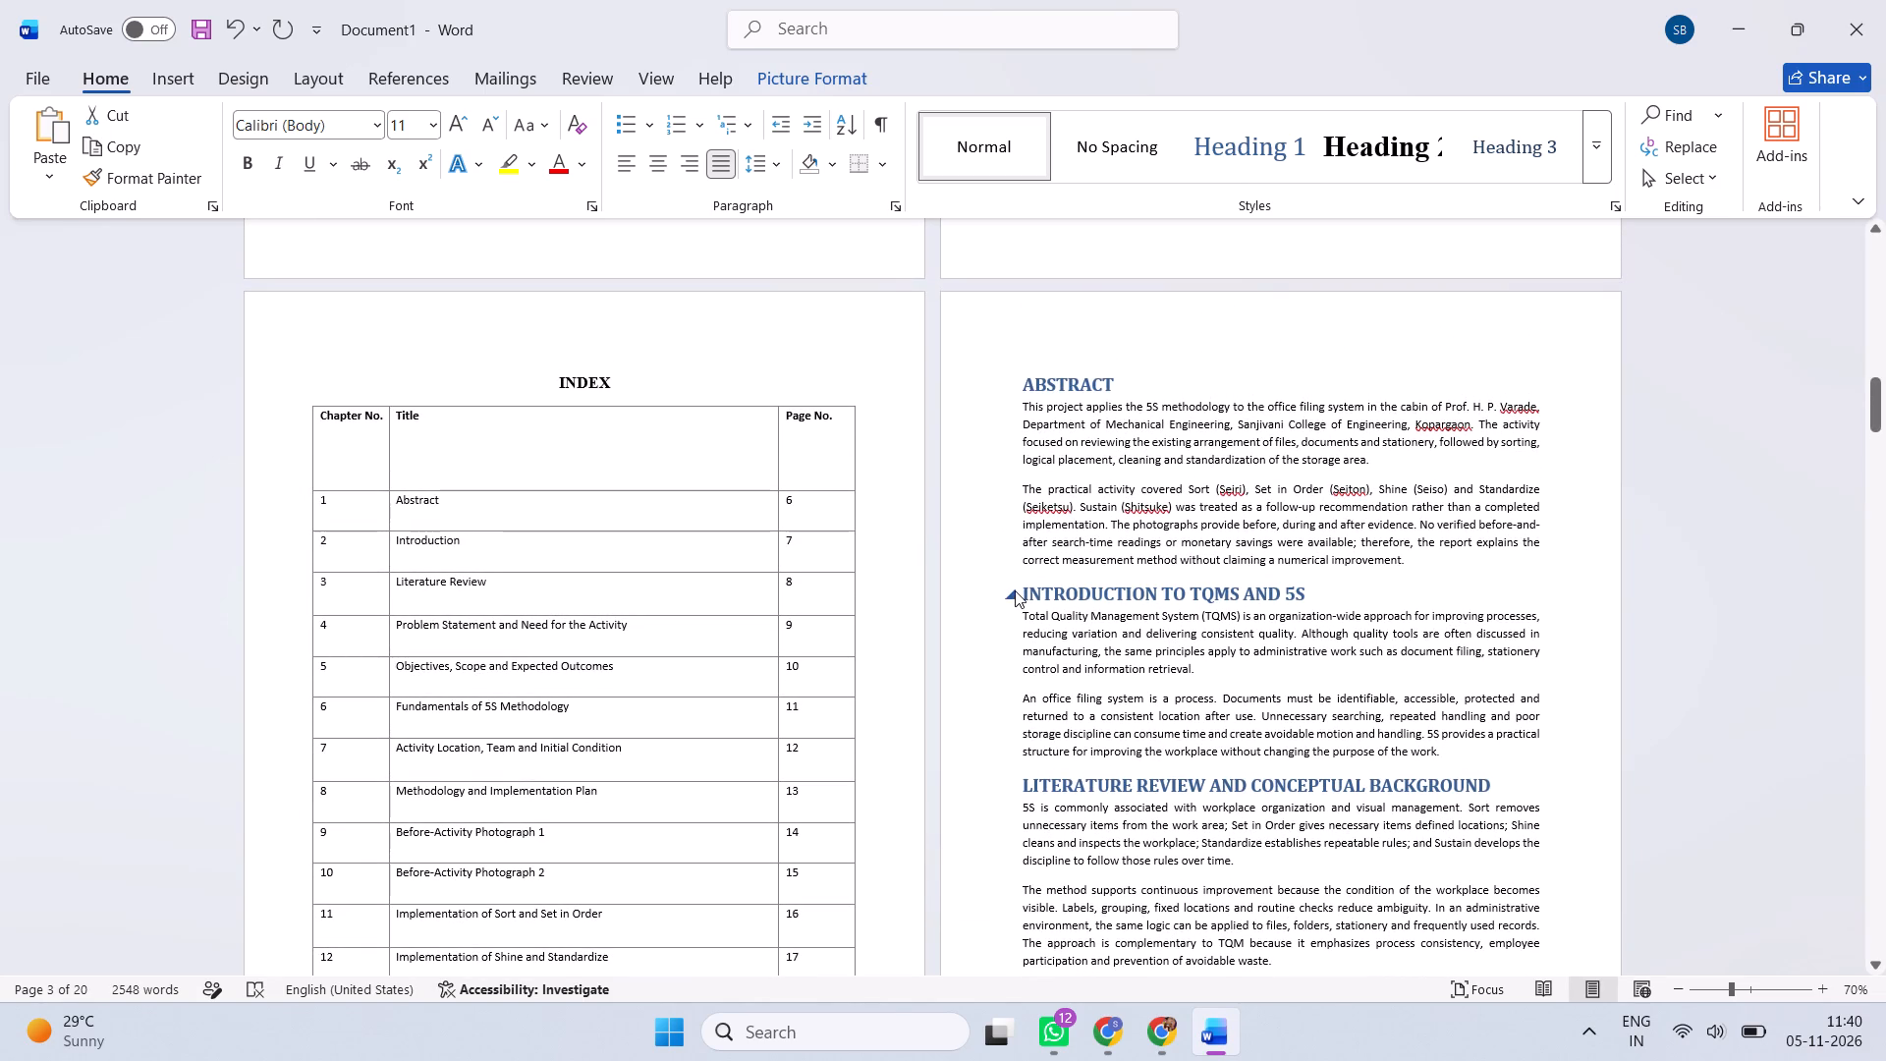
Insert blank lines before the INTRODUCTION TO TQMS AND 5S heading to move that section off the ABSTRACT page.
click(1015, 590)
click(1015, 590)
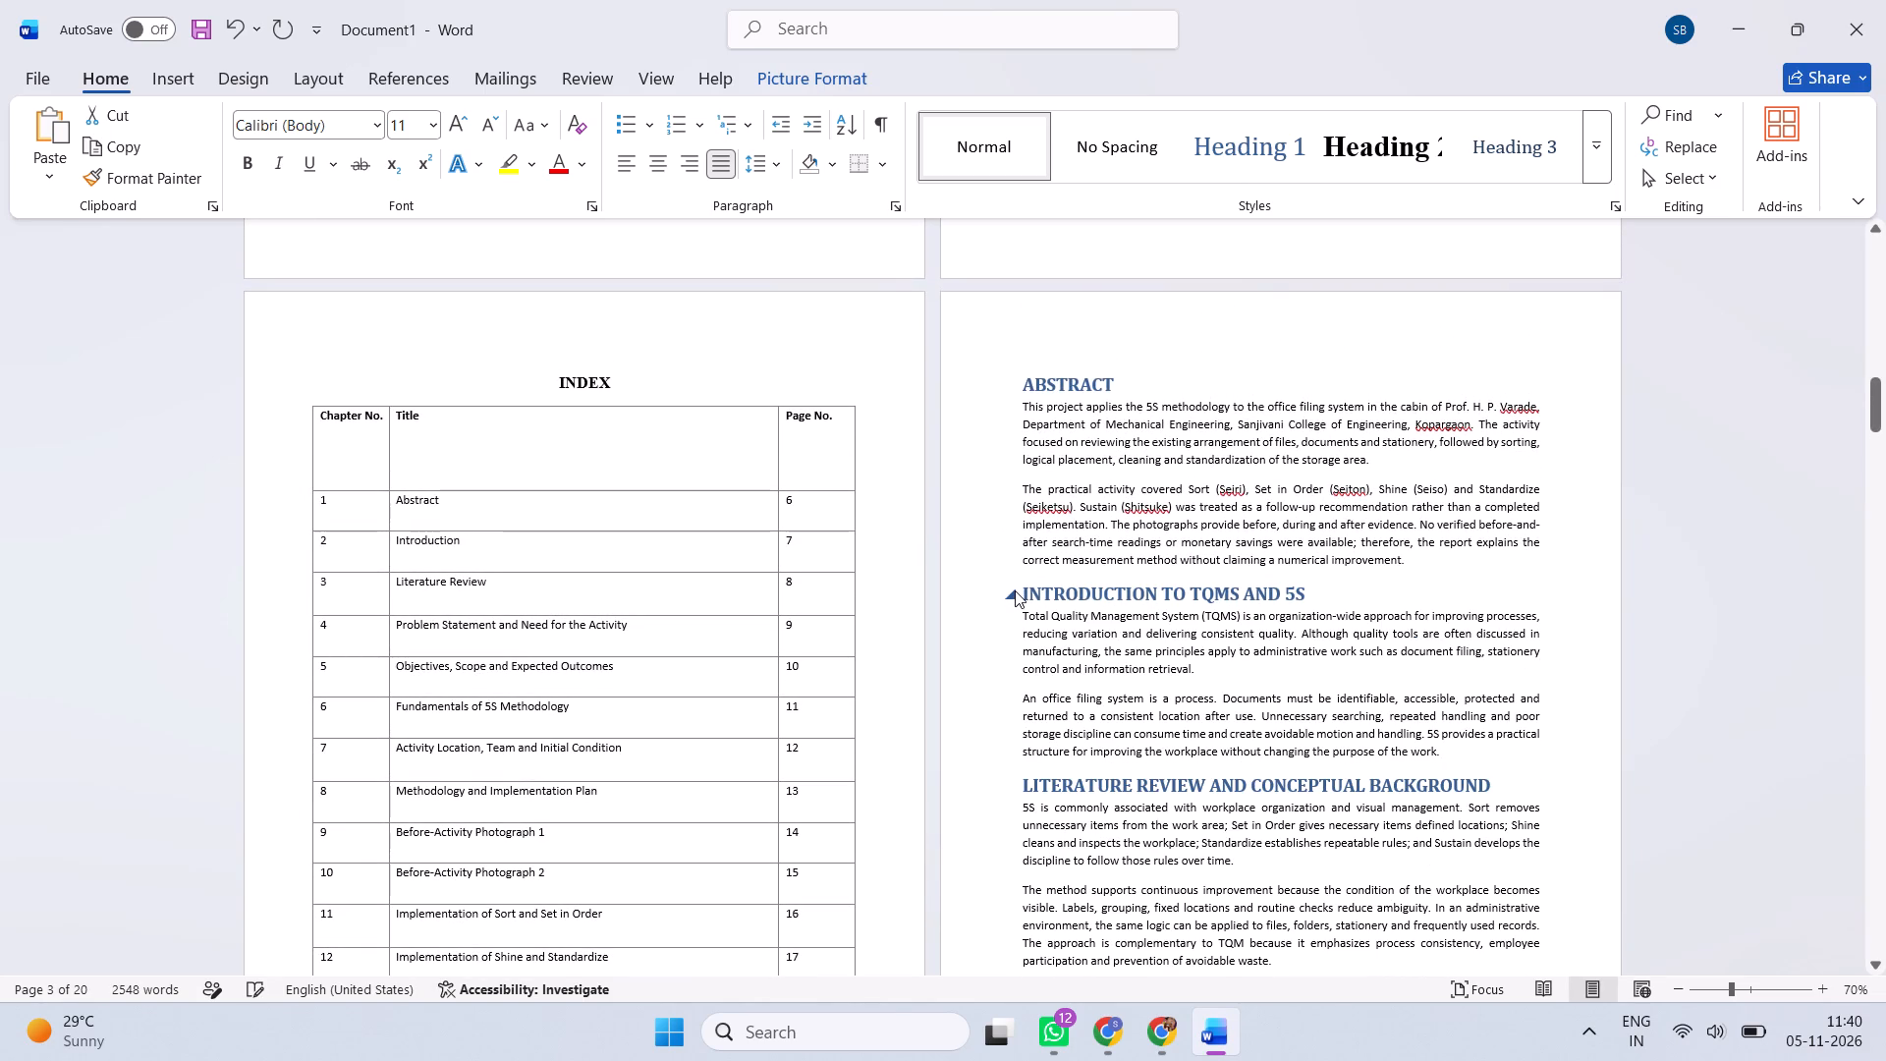
click(1008, 572)
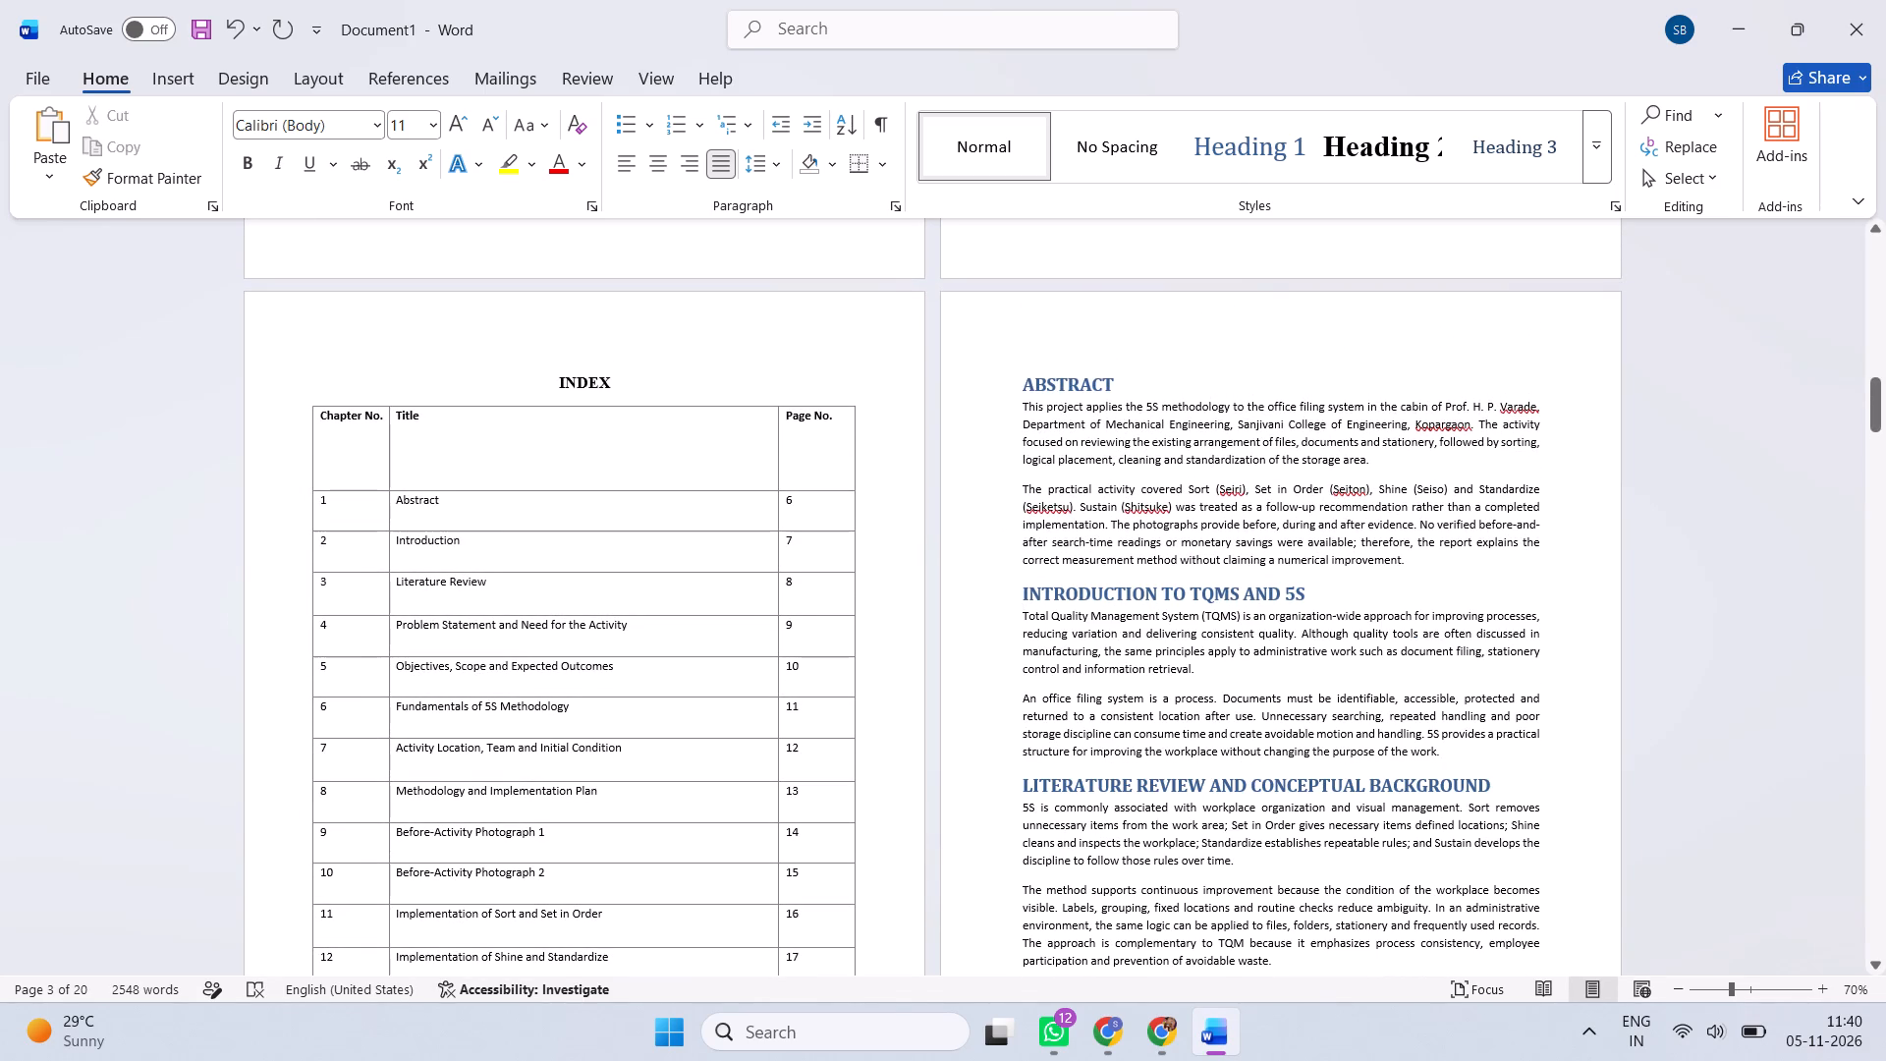
click(1013, 581)
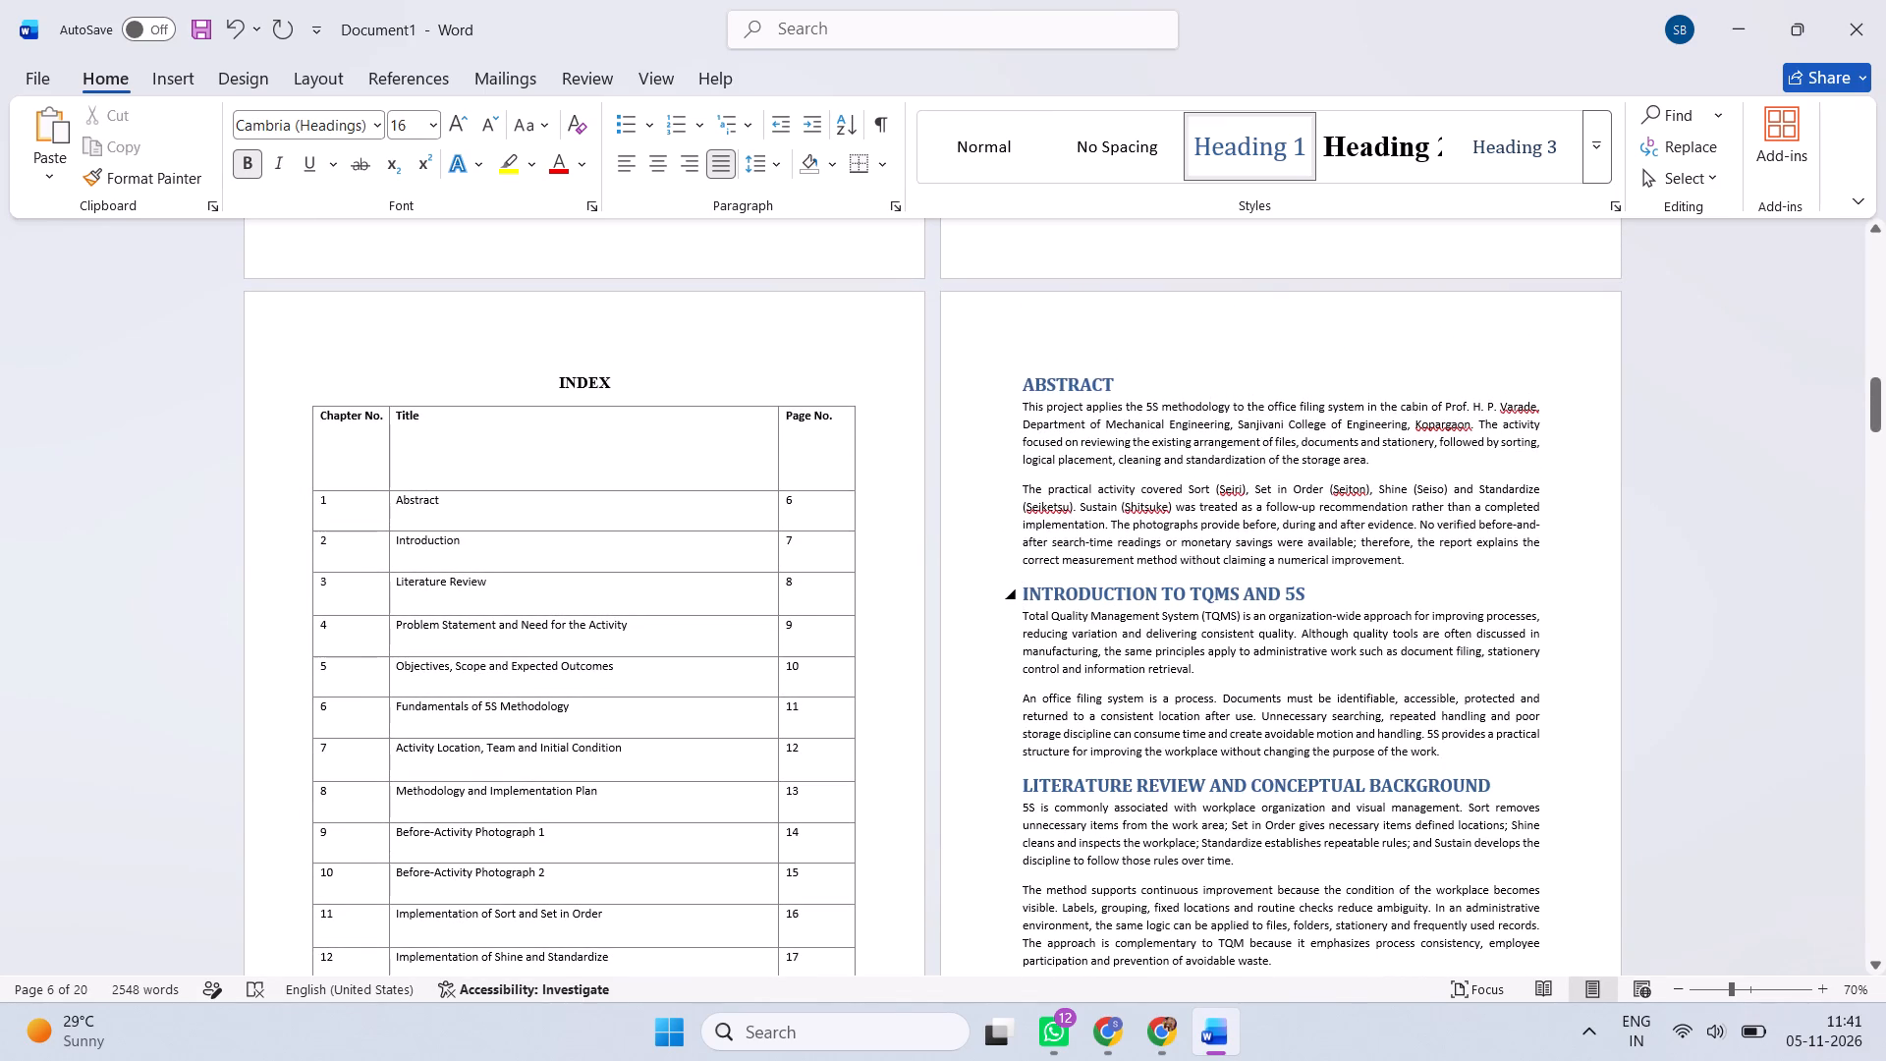
key(Return)
key(Return)
key(Return)
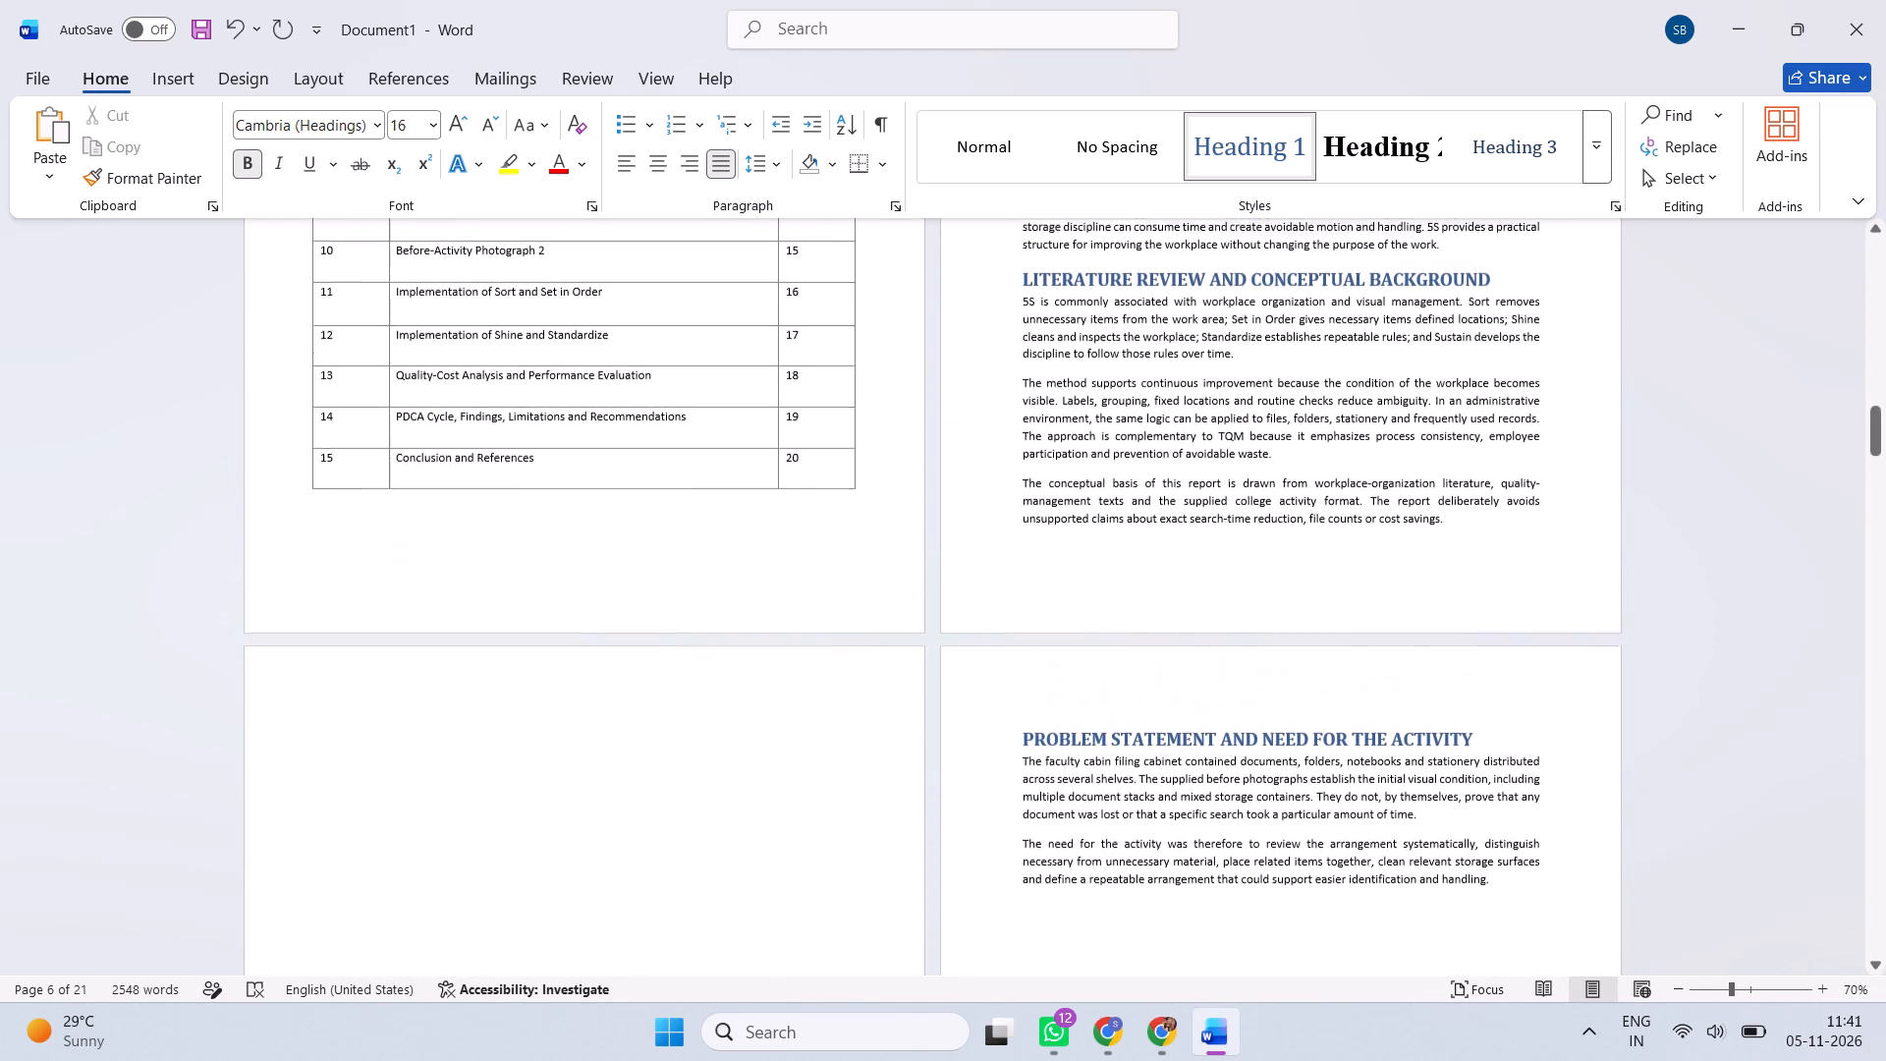
key(Return)
key(Return)
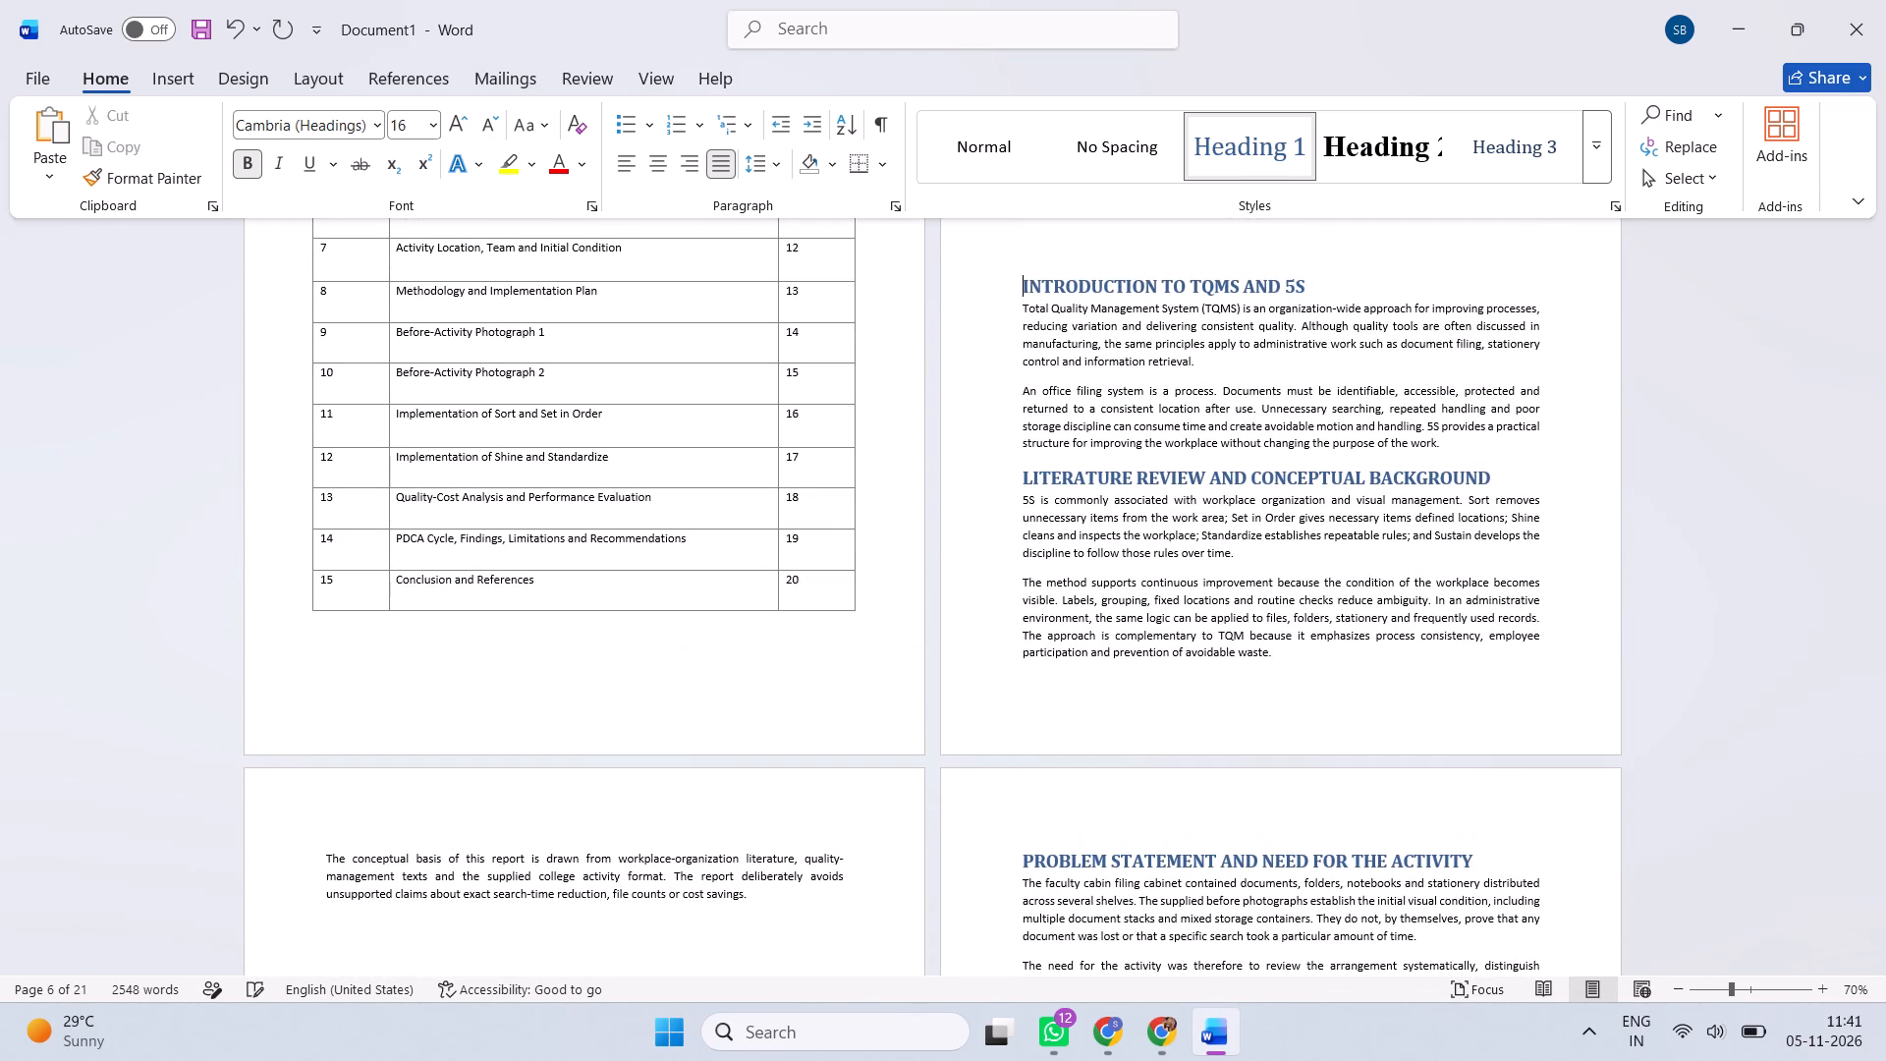
key(Return)
key(Return)
key(Return)
key(Return)
key(Return)
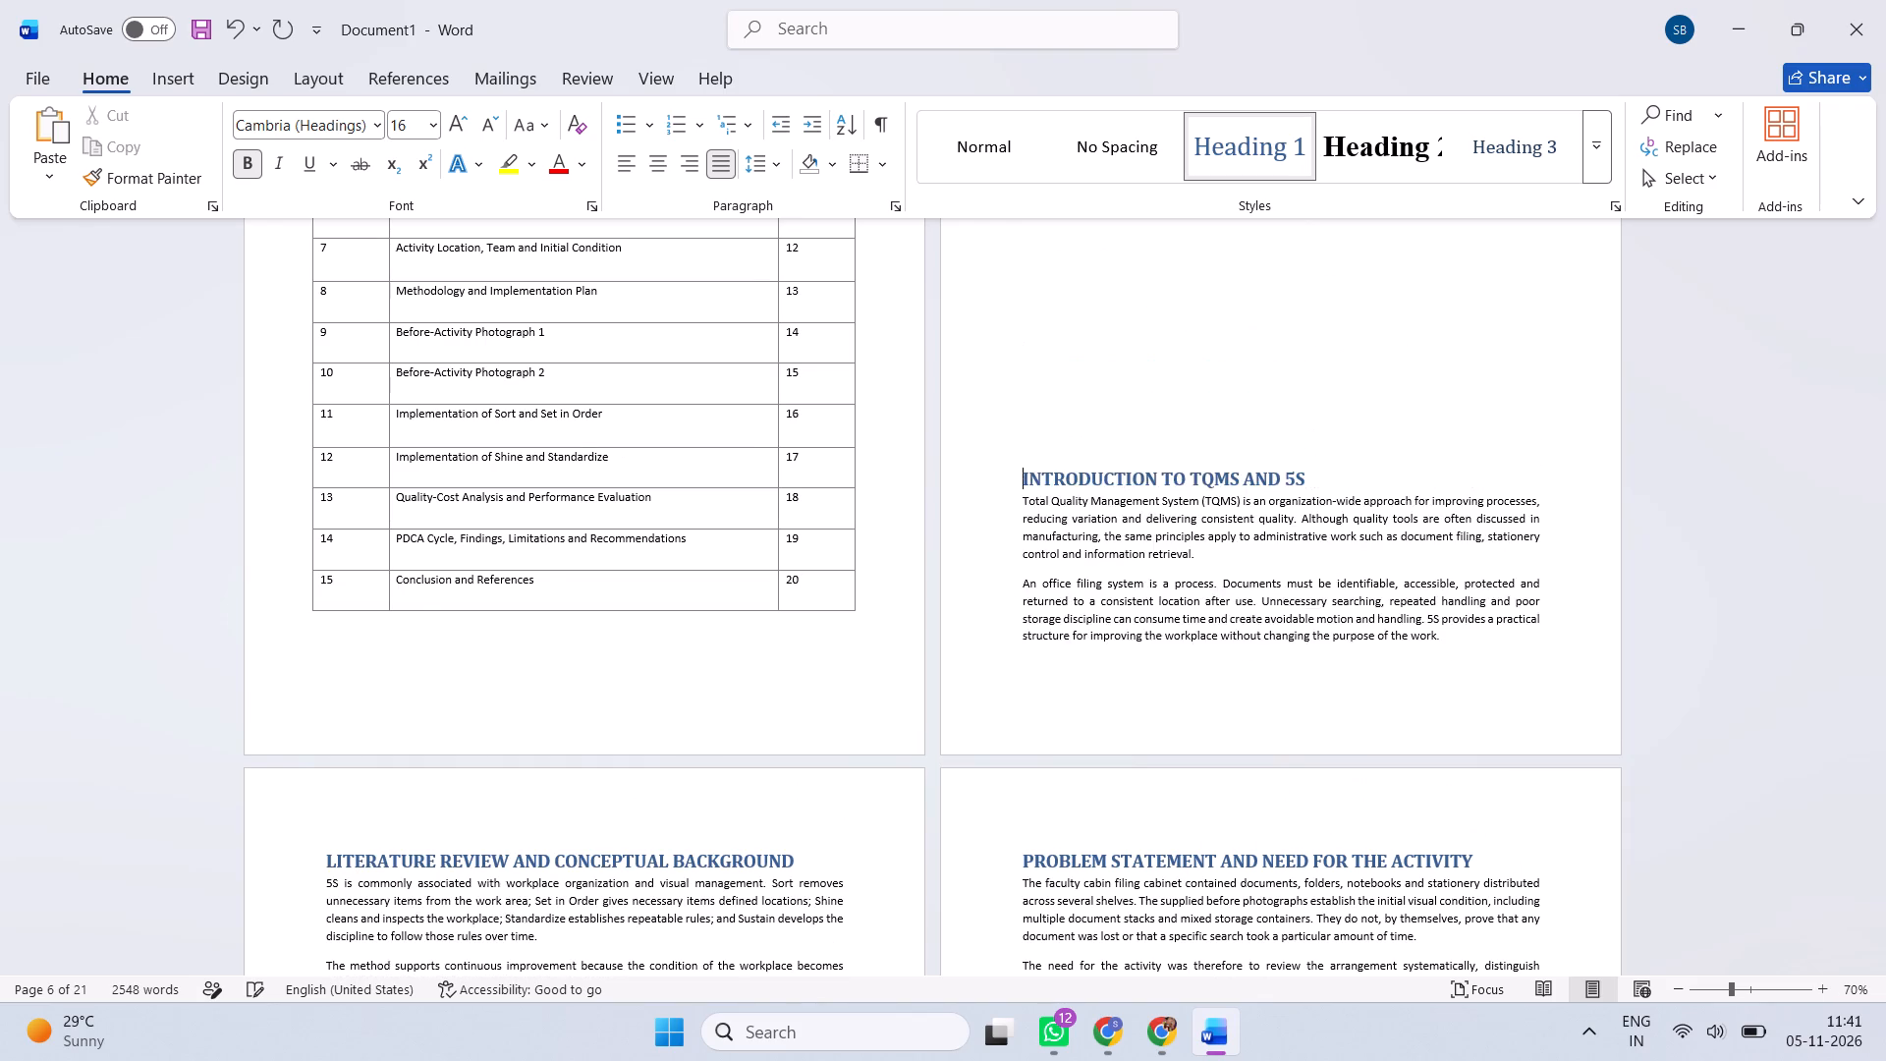
key(Return)
key(Return)
key(Return)
key(Return)
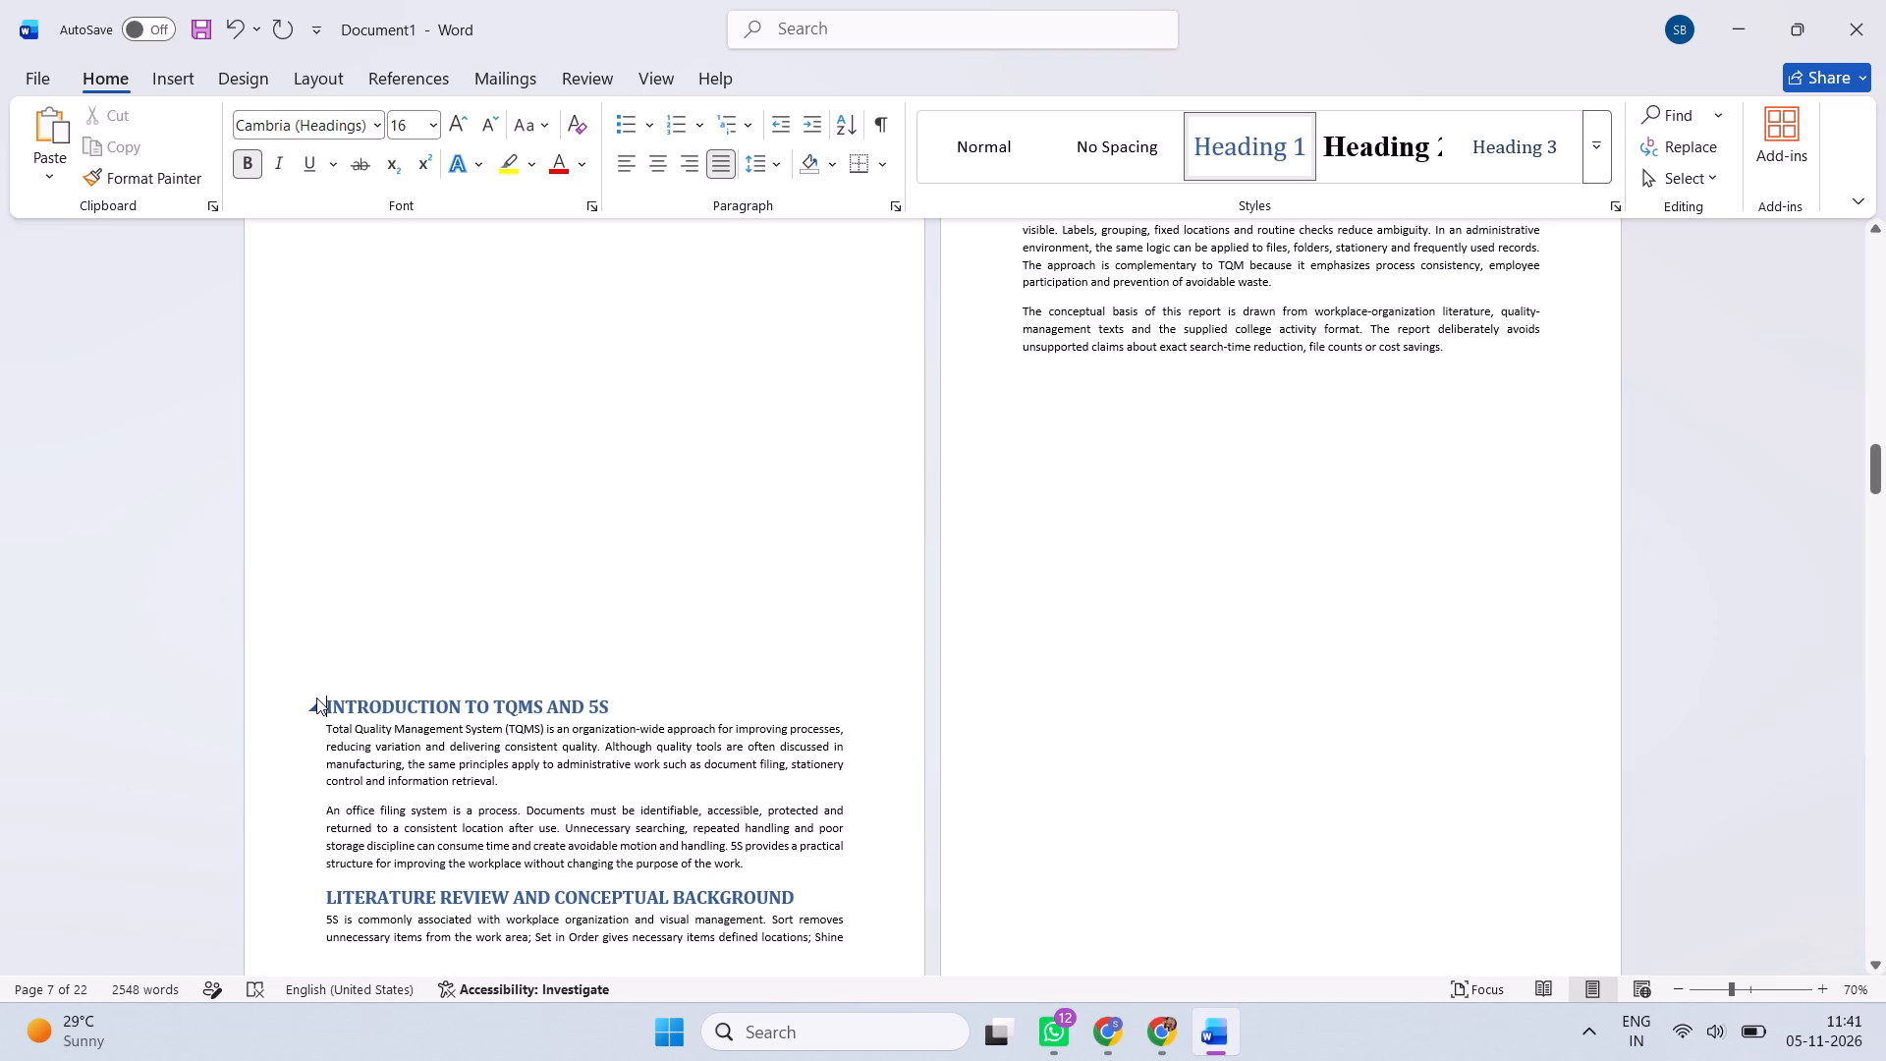
Add two blank lines above the INTRODUCTION TO TQMS AND 5S heading so it starts the next page, and expand its collapsed section.
drag(316, 698, 439, 716)
scroll(439, 716, up, 1)
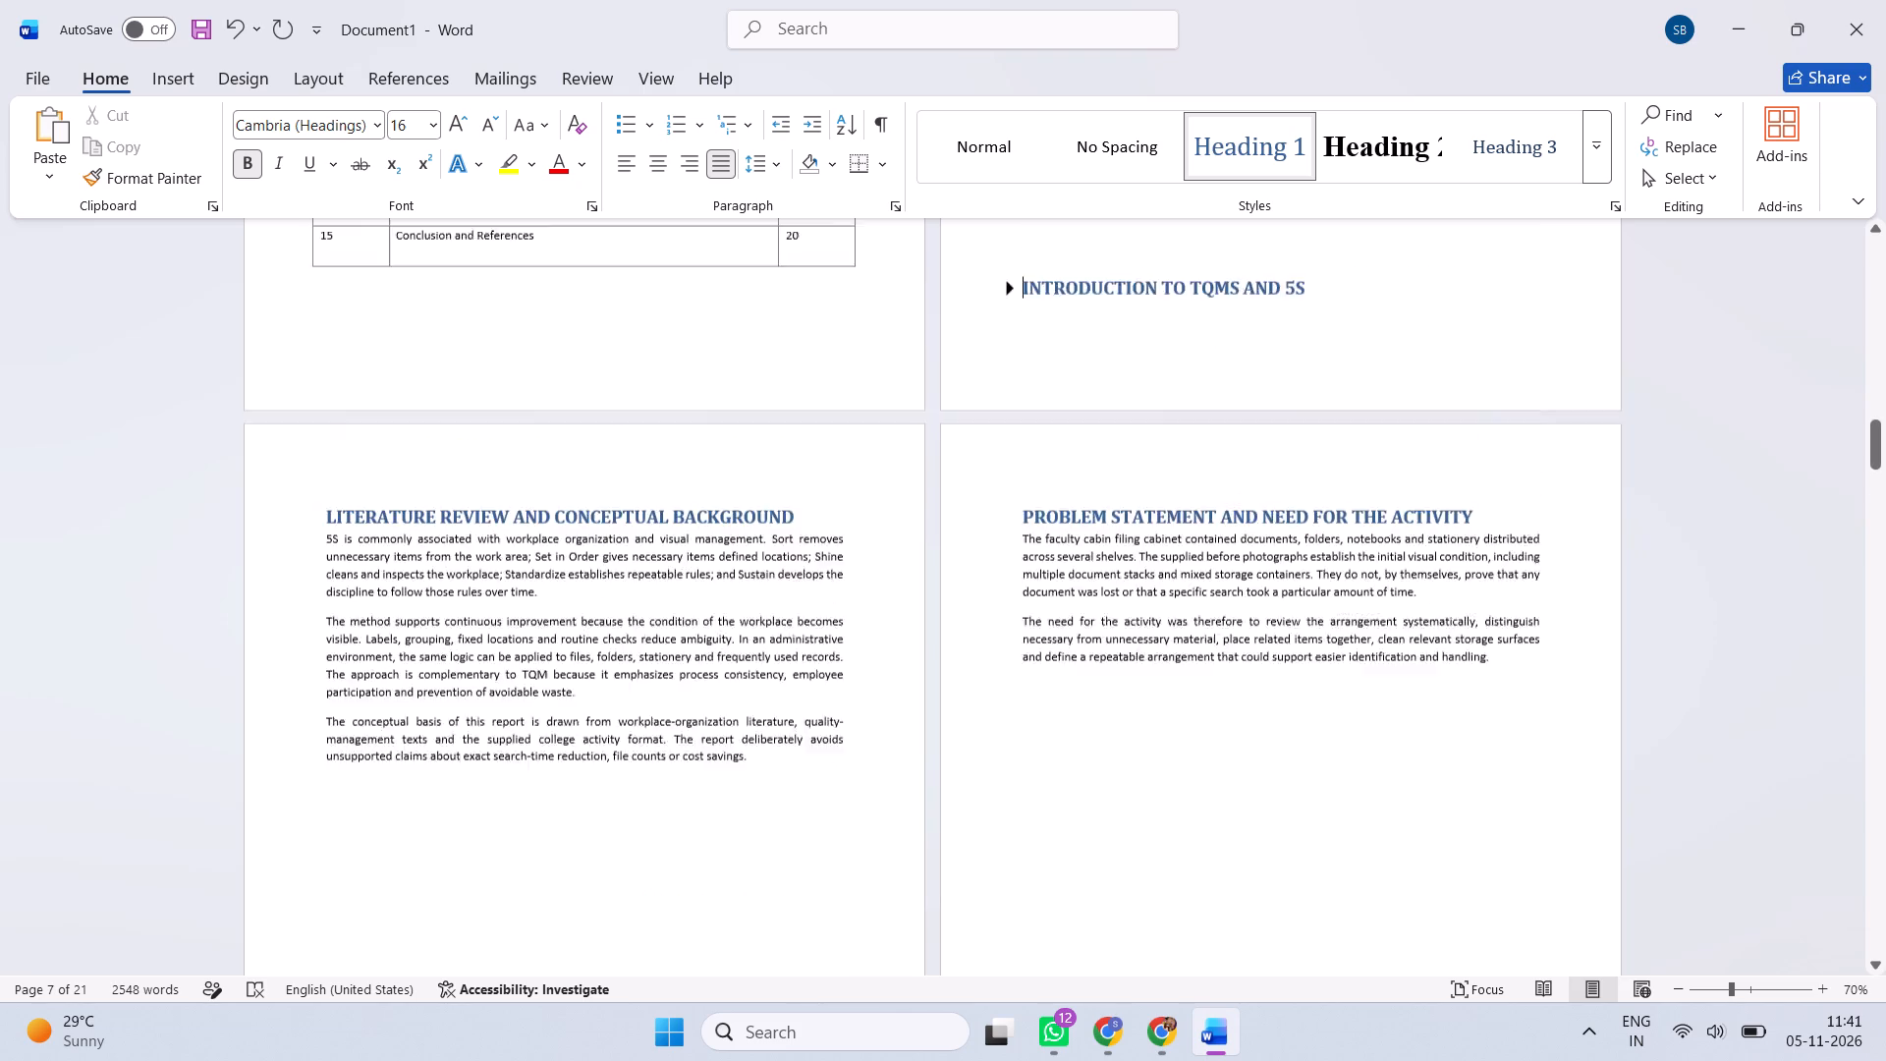
scroll(439, 716, up, 1)
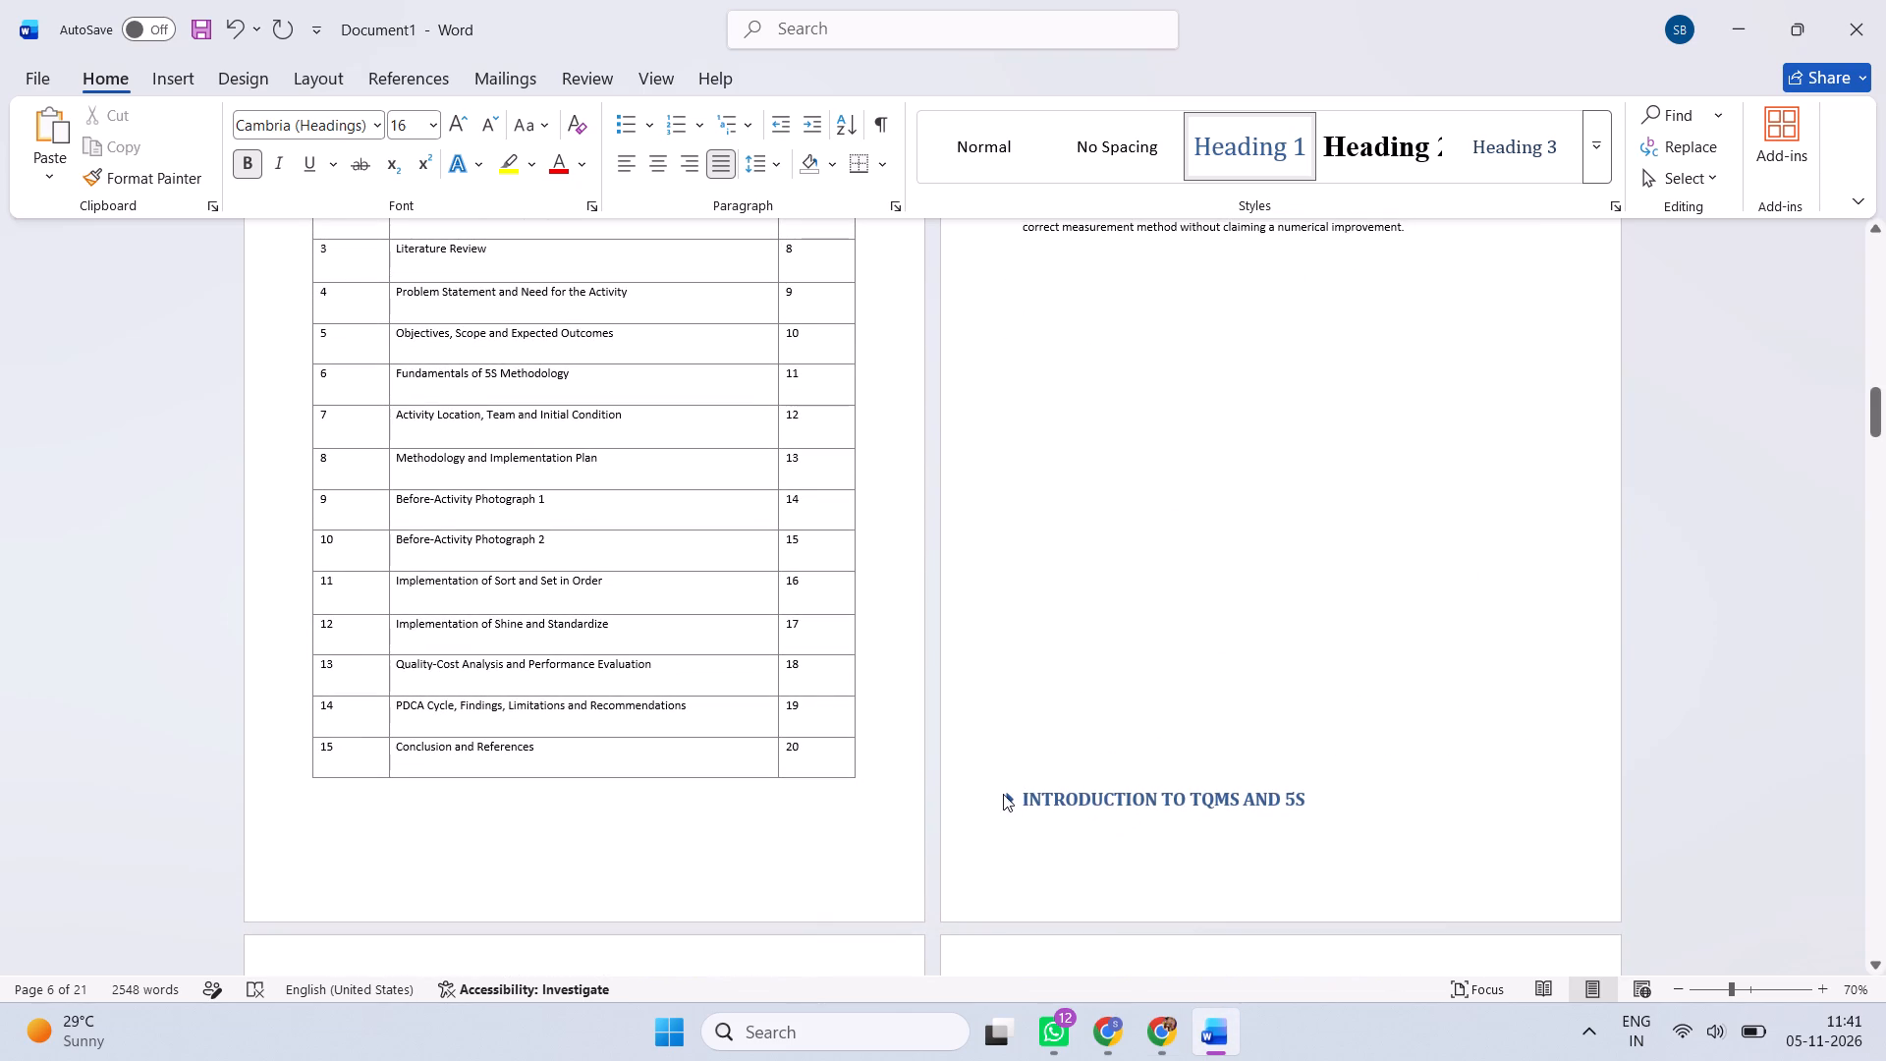
click(1021, 775)
double_click(1046, 774)
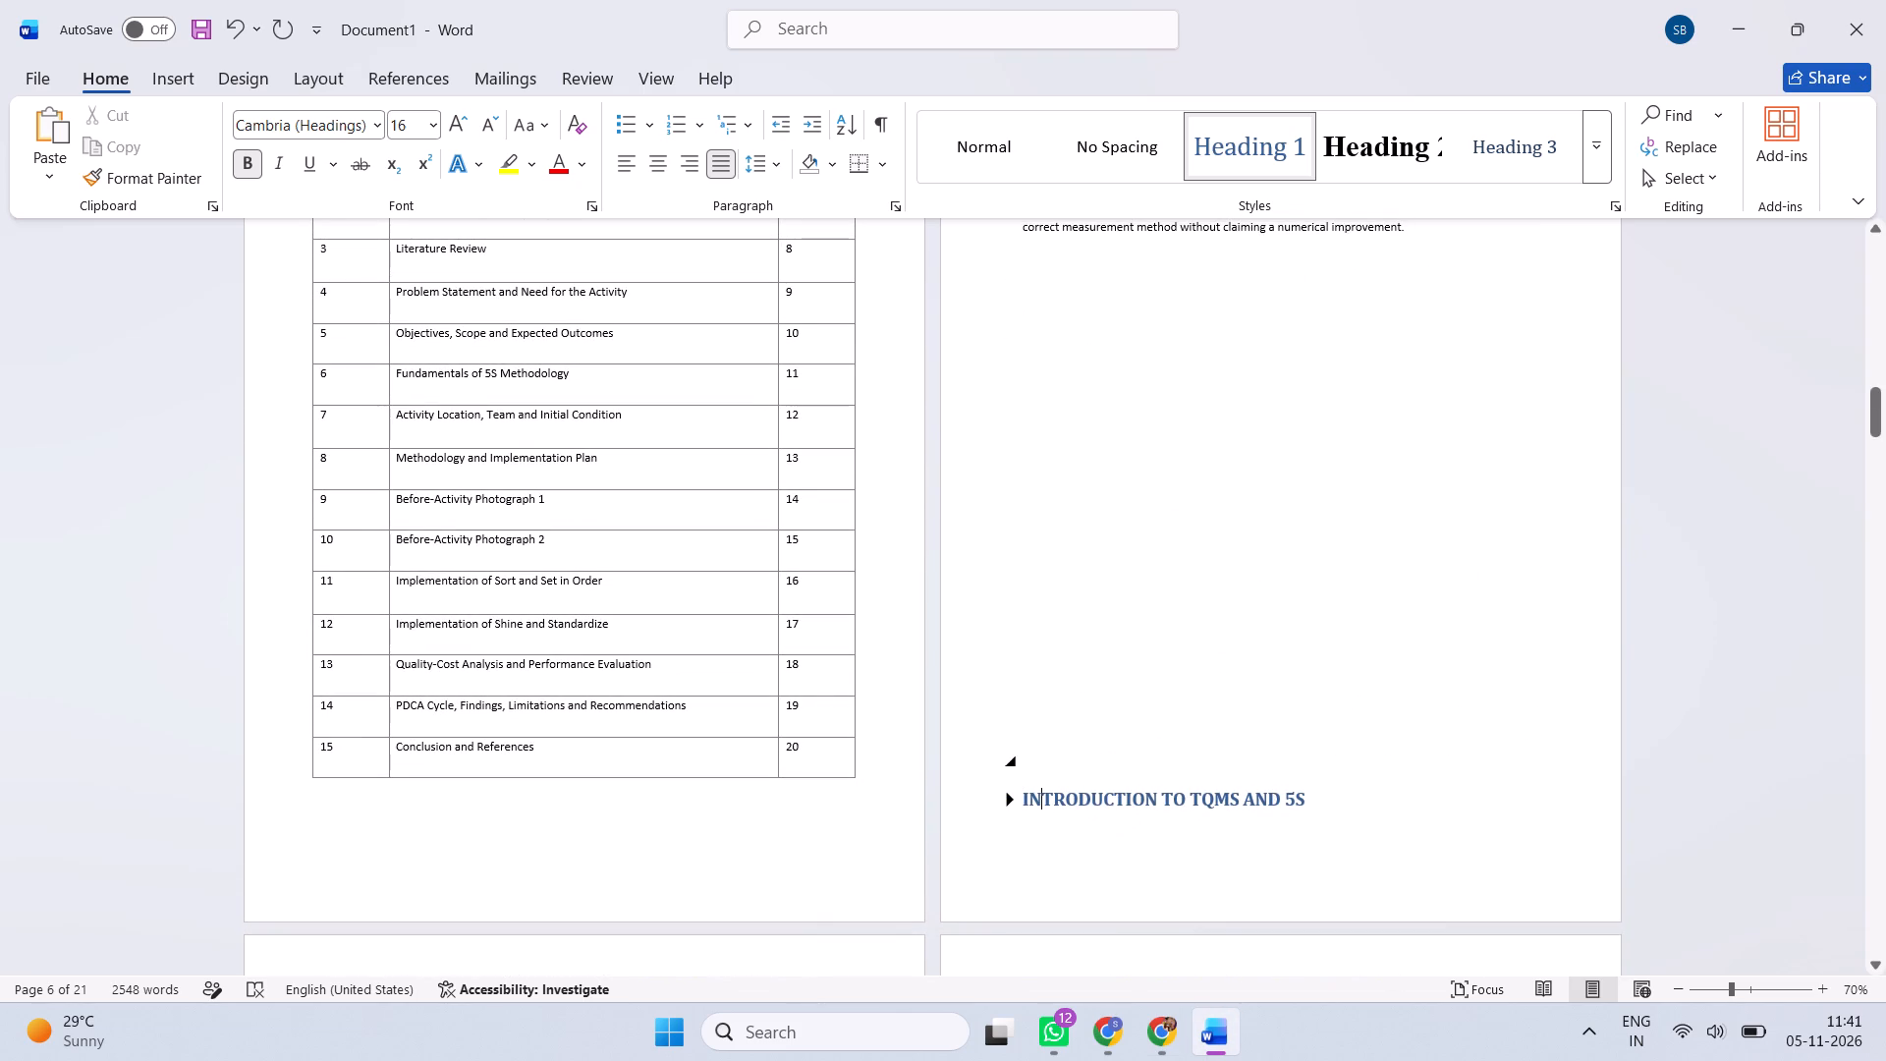
click(1038, 760)
key(Return)
key(Return)
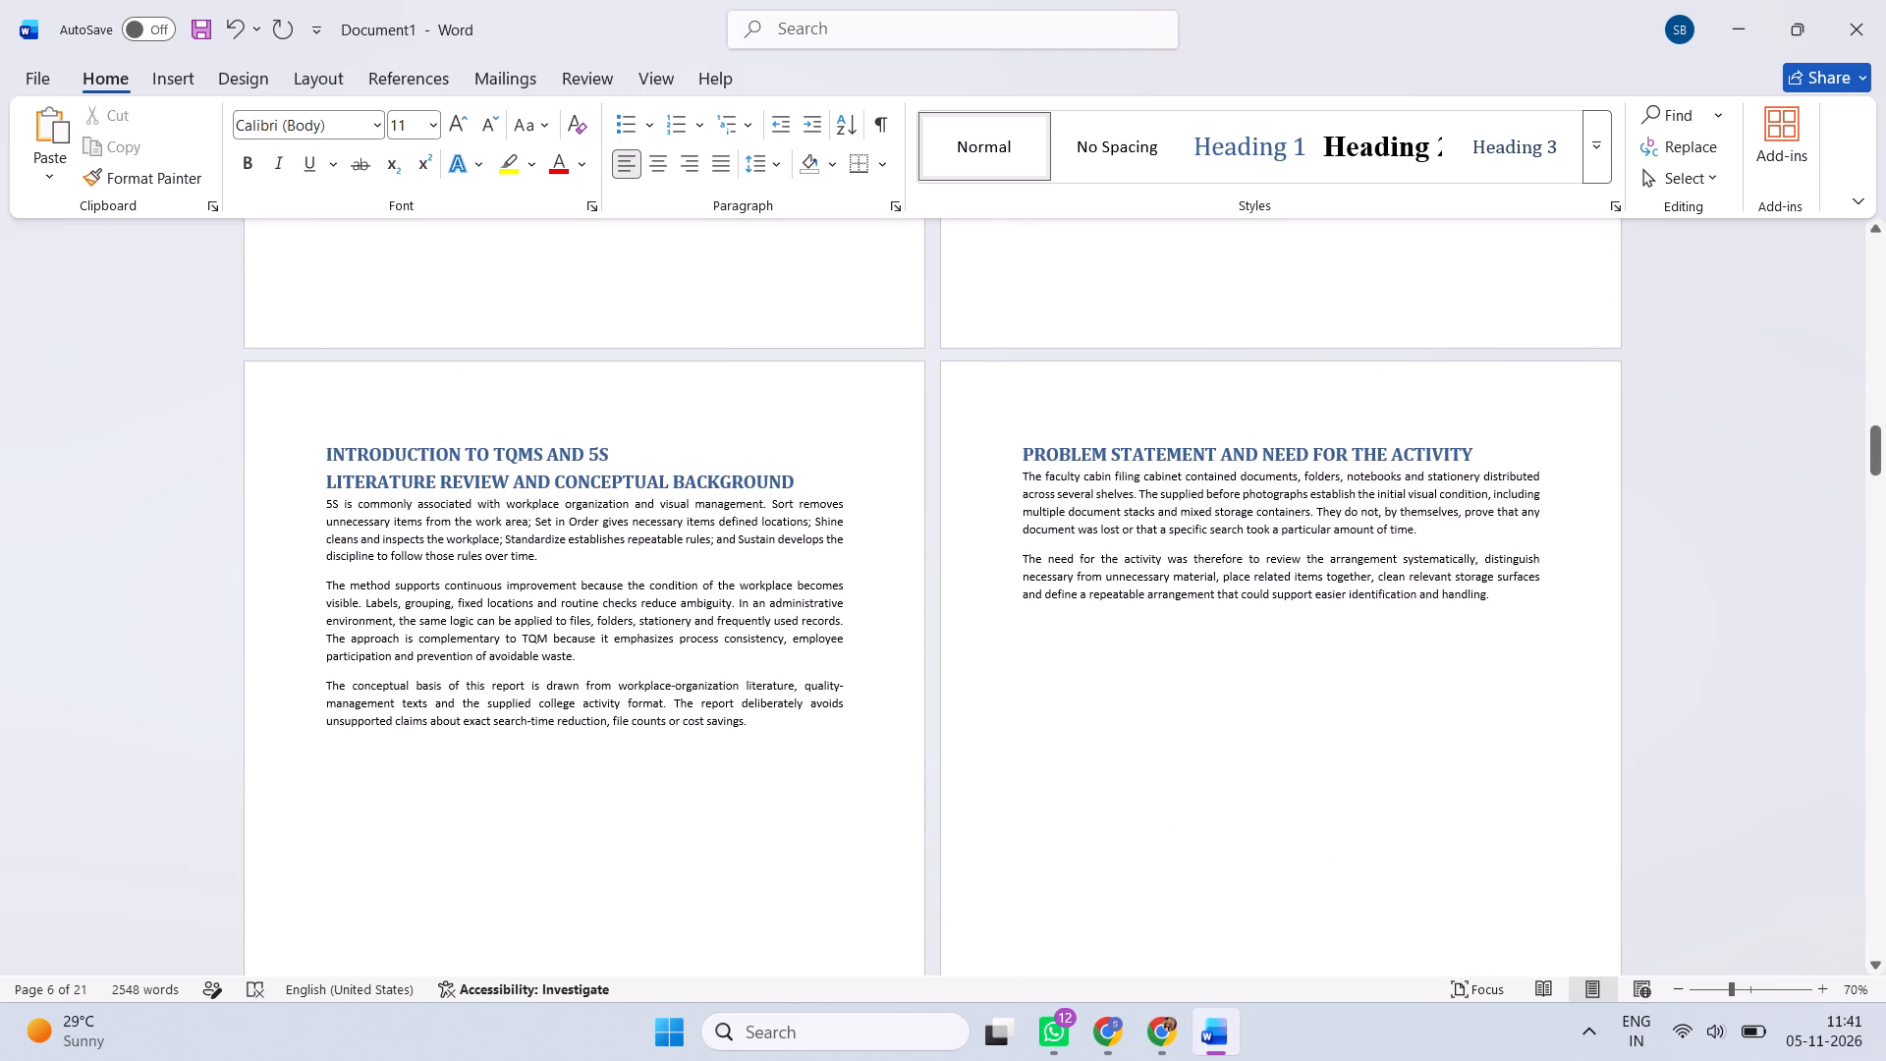
click(314, 459)
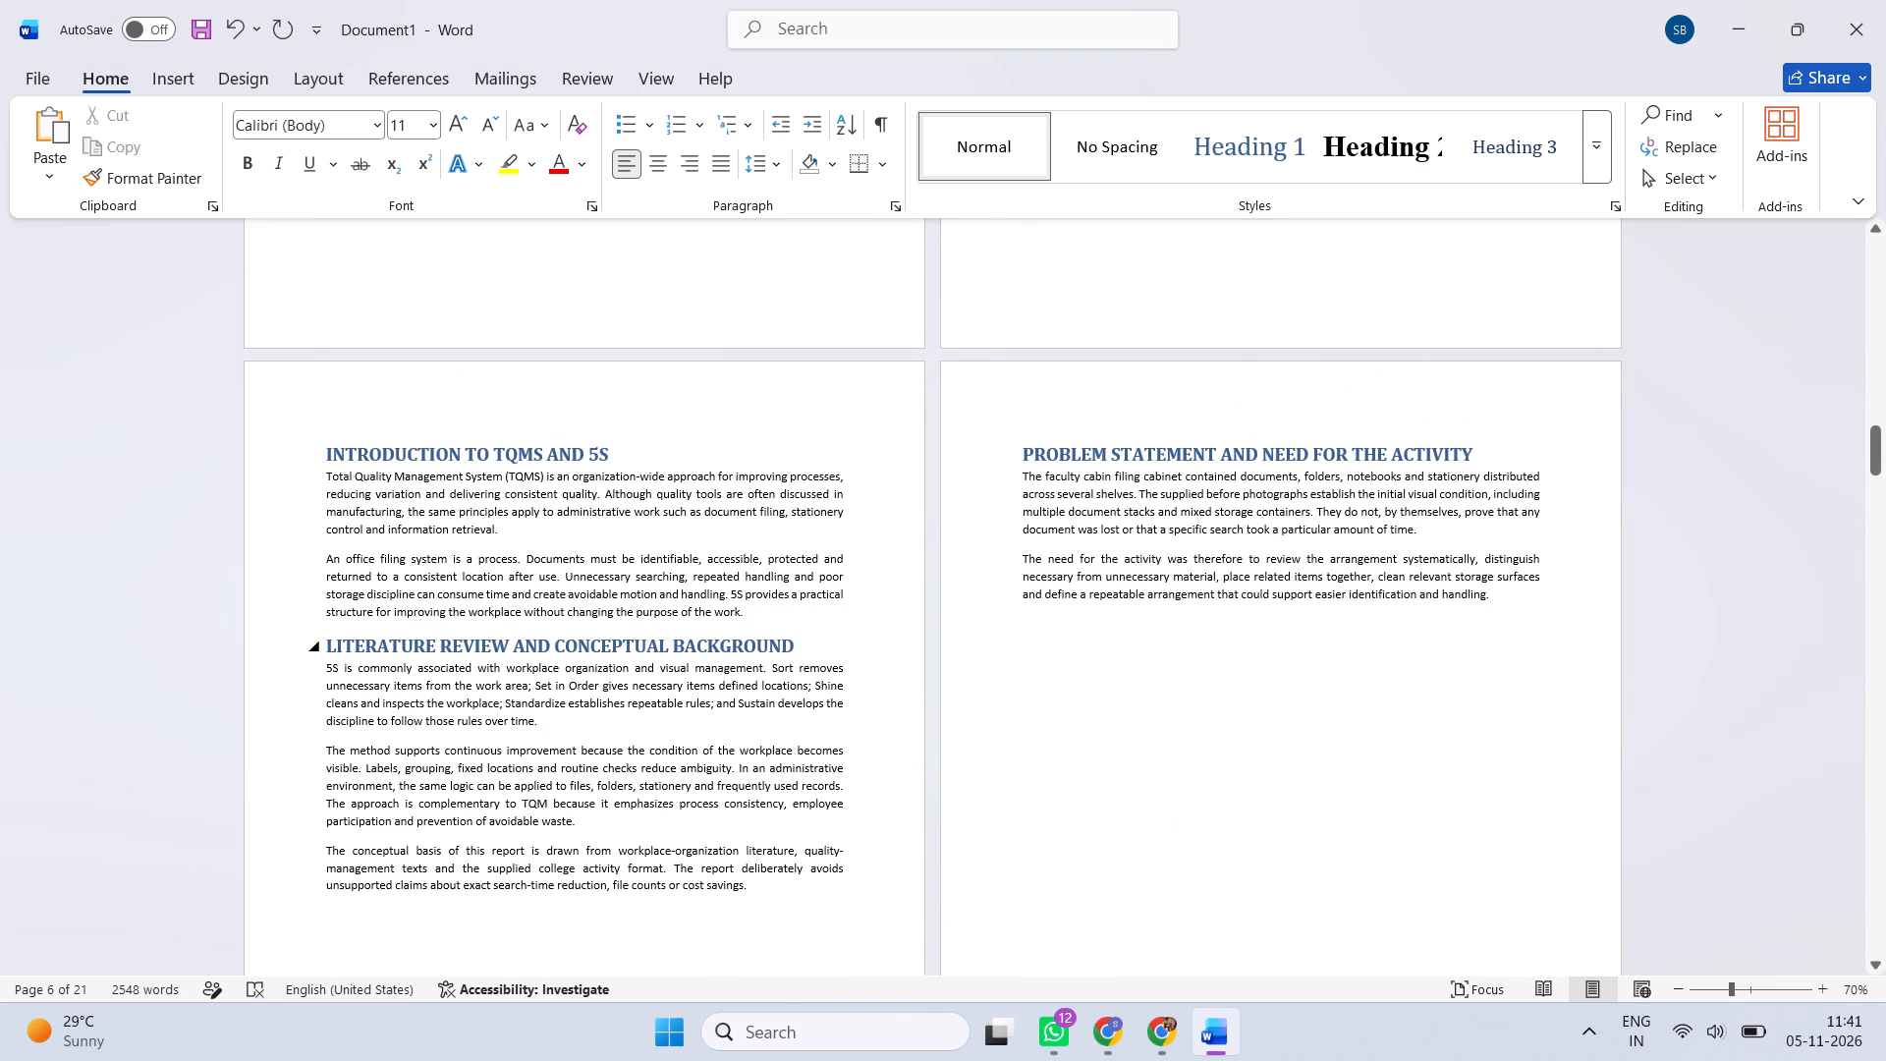
Insert blank lines after the introduction text to move the LITERATURE REVIEW AND CONCEPTUAL BACKGROUND section onto the next page.
click(803, 615)
key(Return)
key(Return)
key(Return)
key(Return)
key(Return)
key(Return)
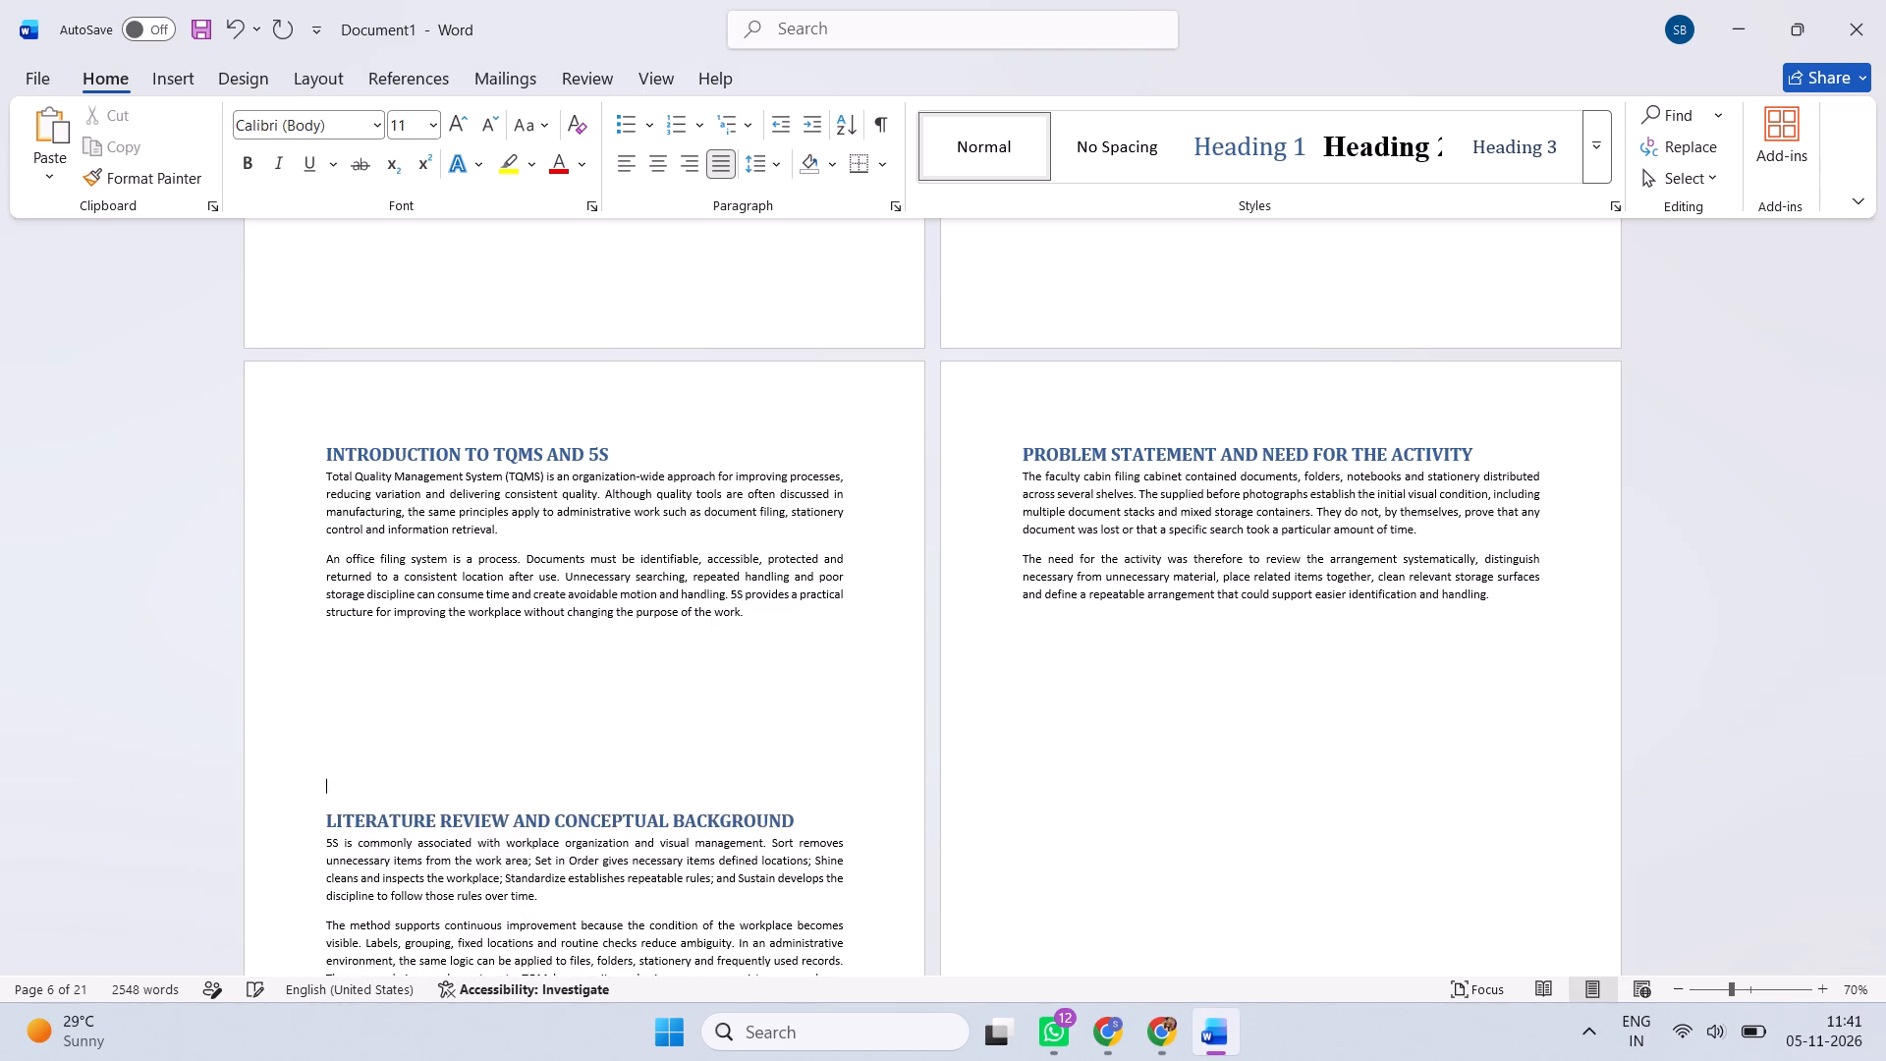
key(Return)
key(Return)
key(Return)
key(Return)
key(Return)
key(Return)
key(Return)
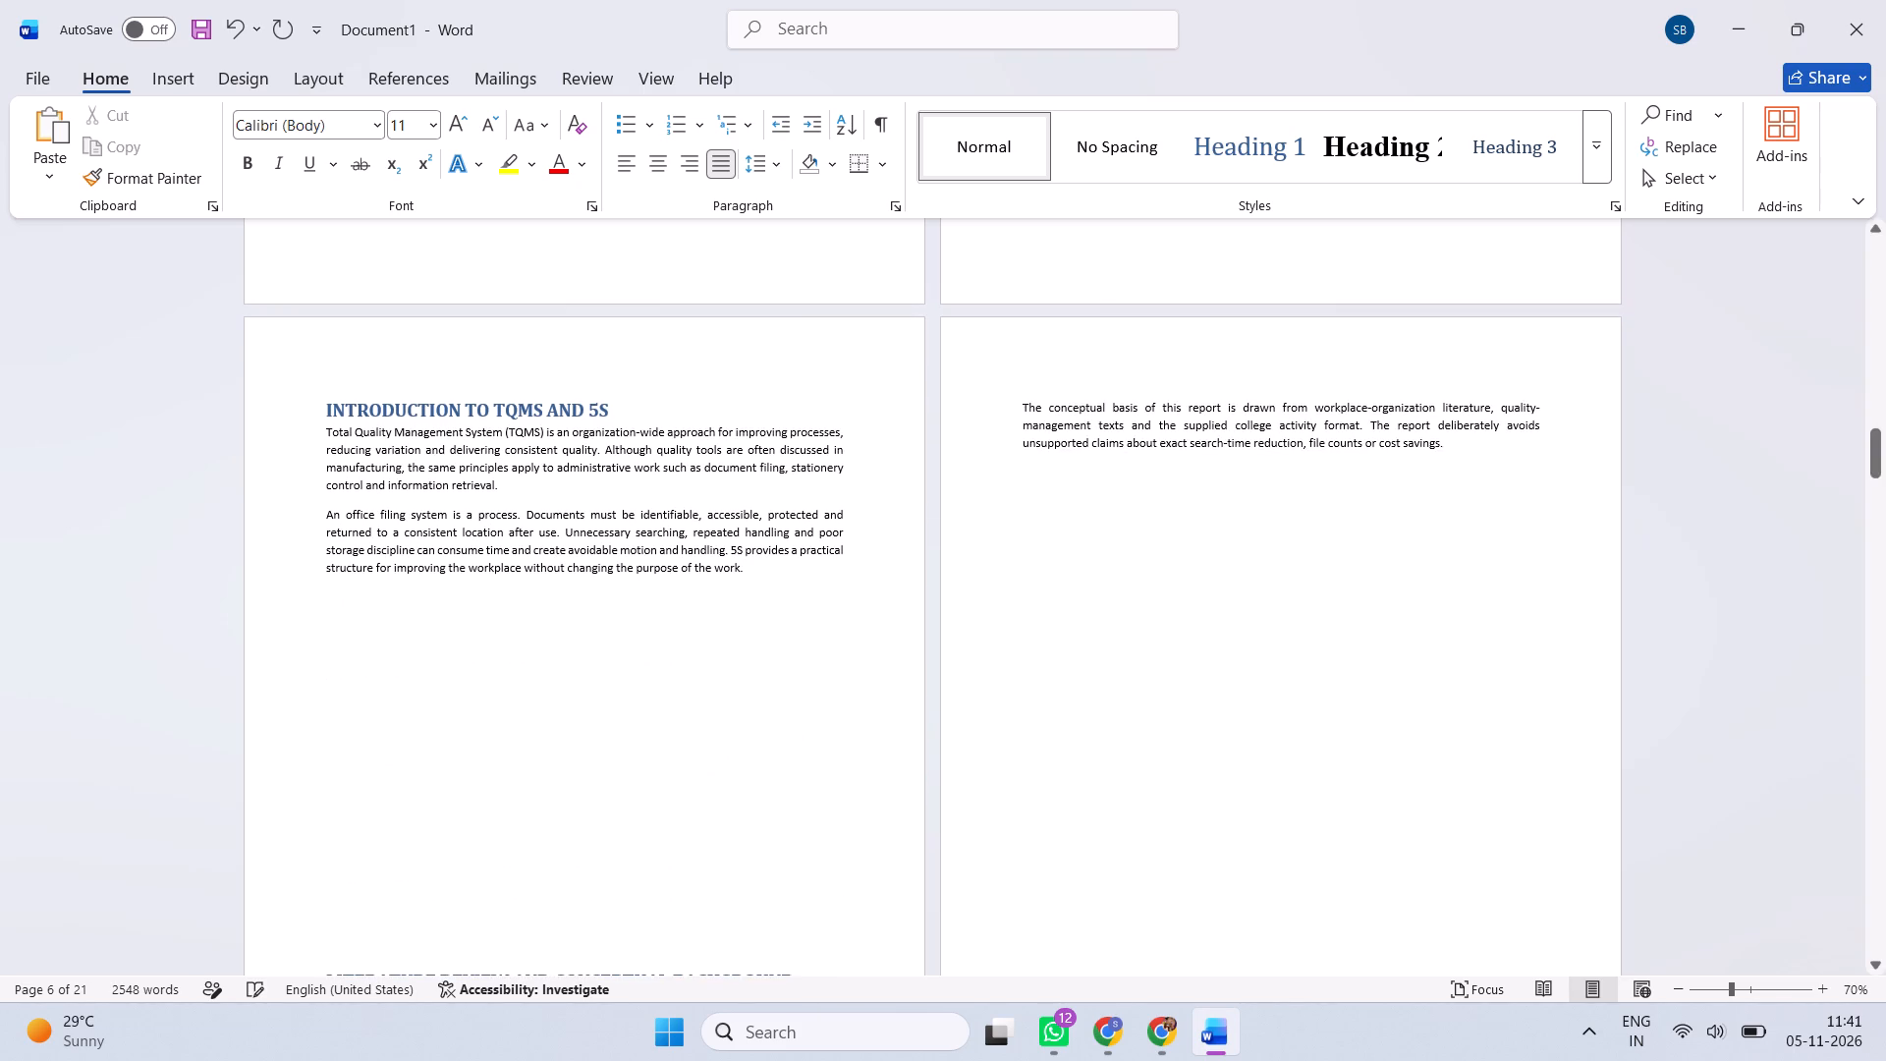
key(Return)
key(Return)
key(Return)
key(Return)
key(Return)
key(Return)
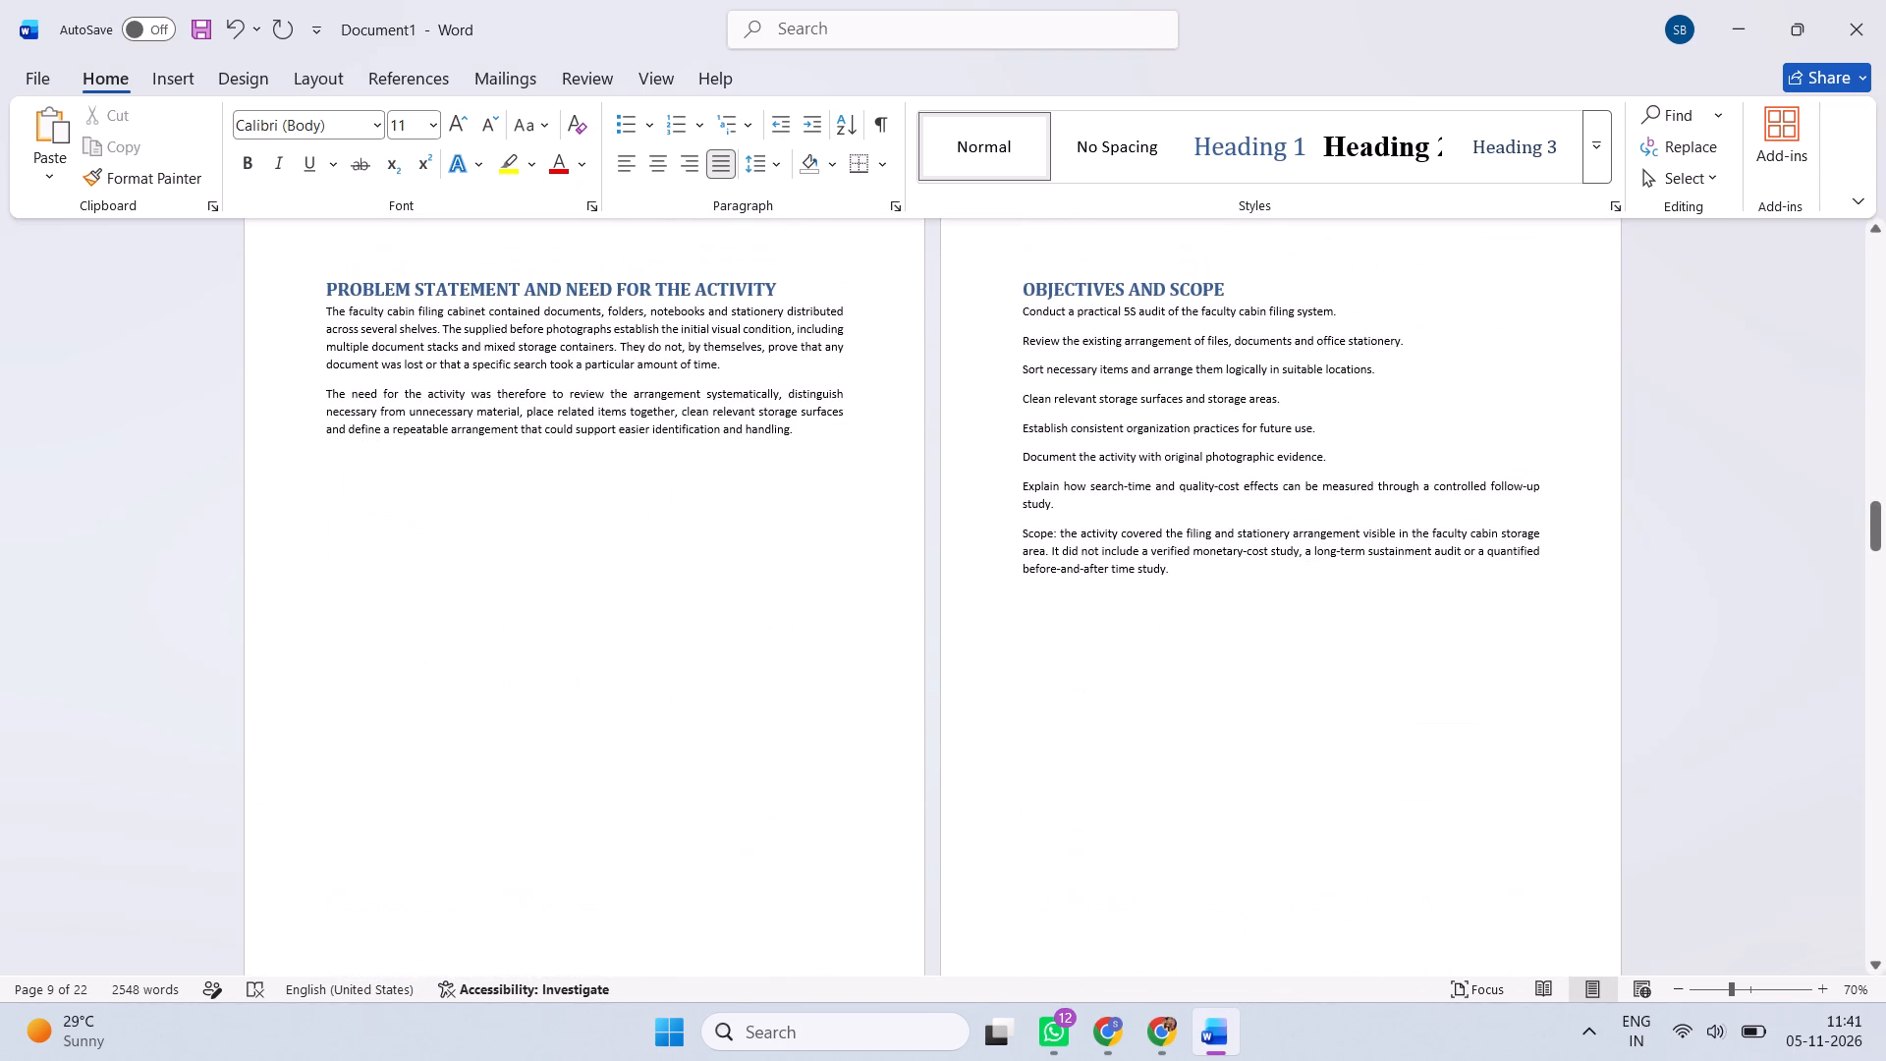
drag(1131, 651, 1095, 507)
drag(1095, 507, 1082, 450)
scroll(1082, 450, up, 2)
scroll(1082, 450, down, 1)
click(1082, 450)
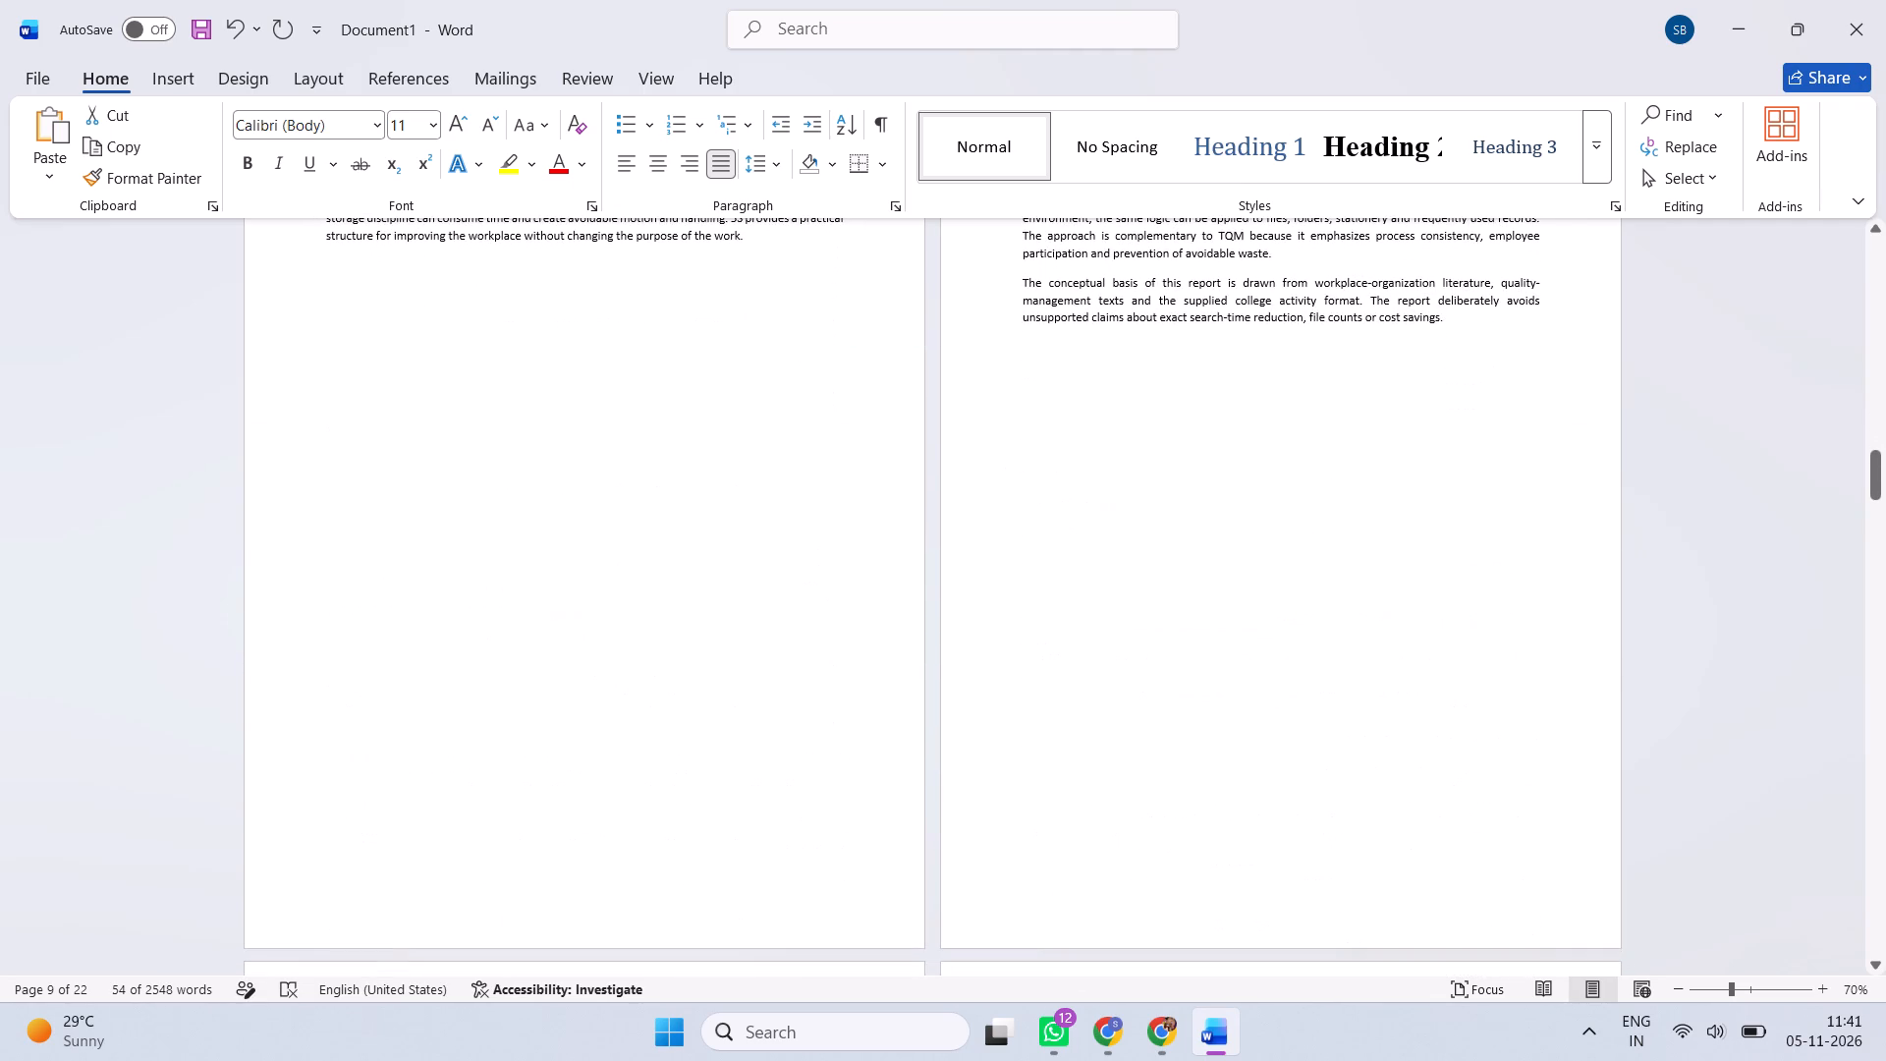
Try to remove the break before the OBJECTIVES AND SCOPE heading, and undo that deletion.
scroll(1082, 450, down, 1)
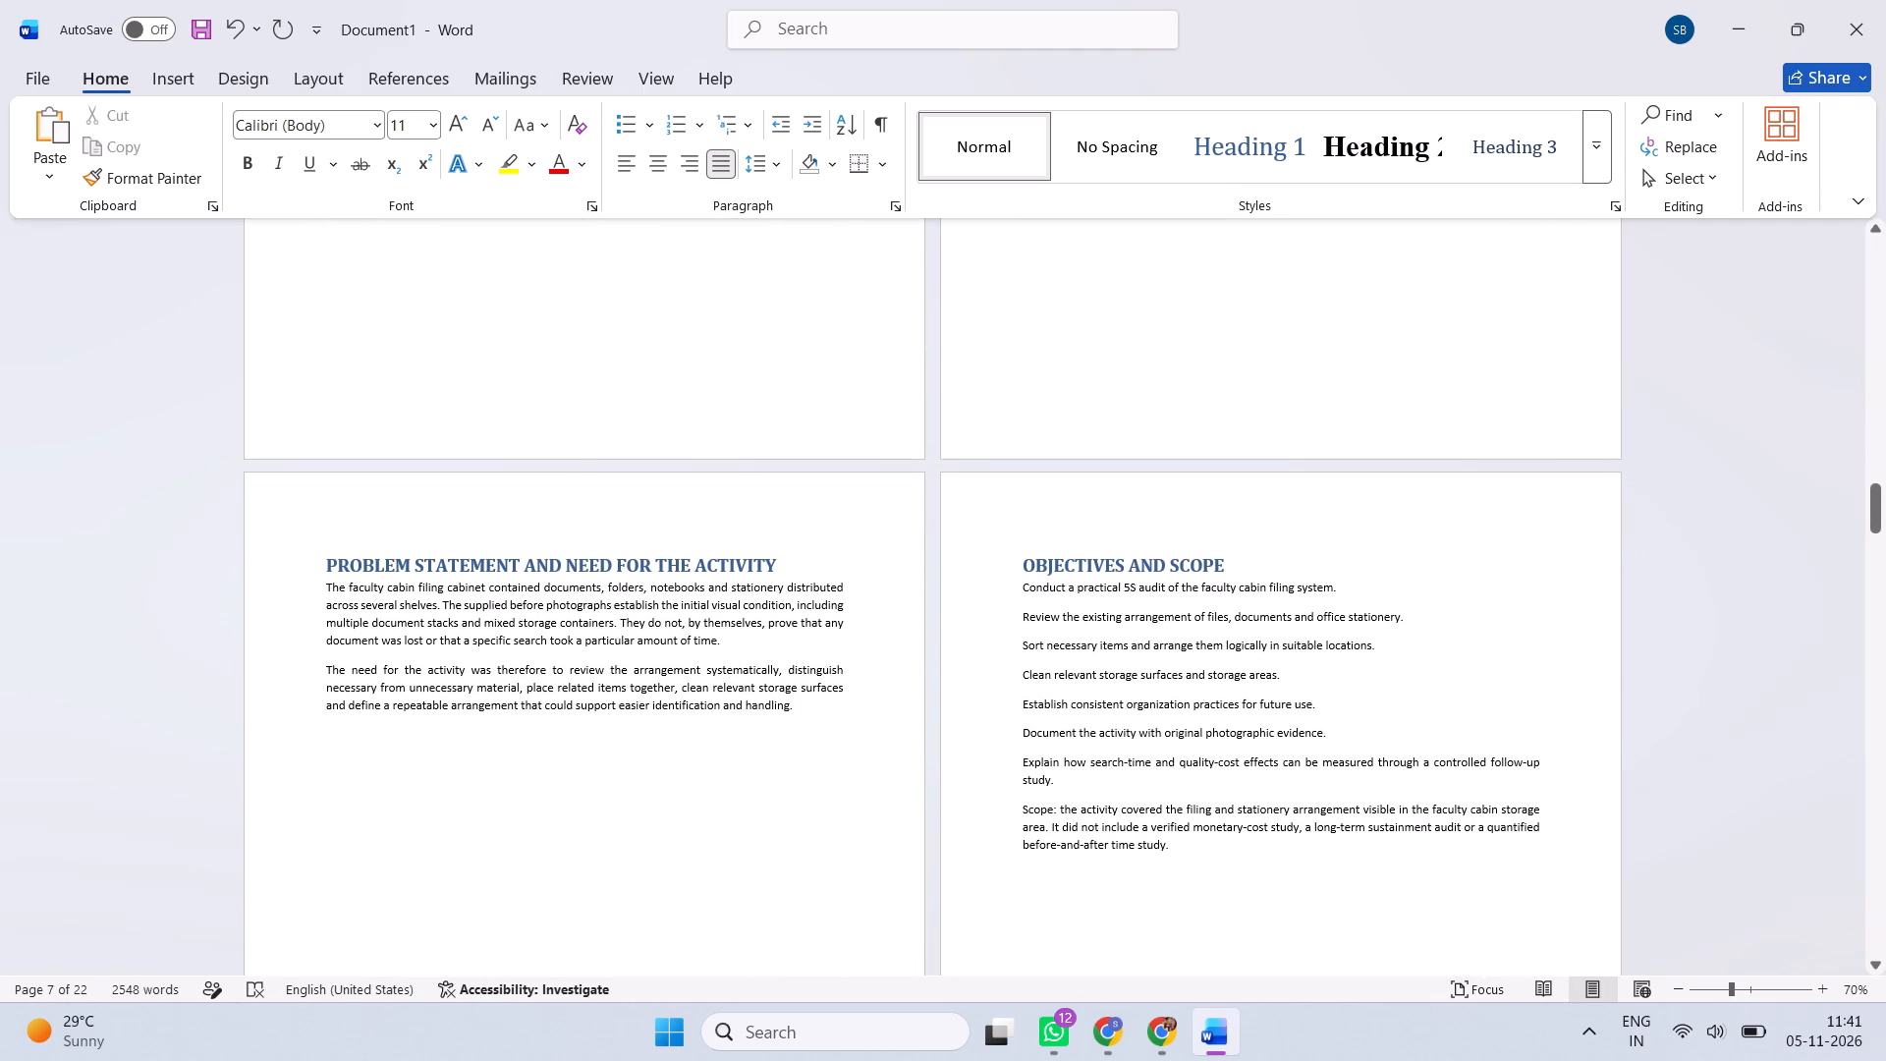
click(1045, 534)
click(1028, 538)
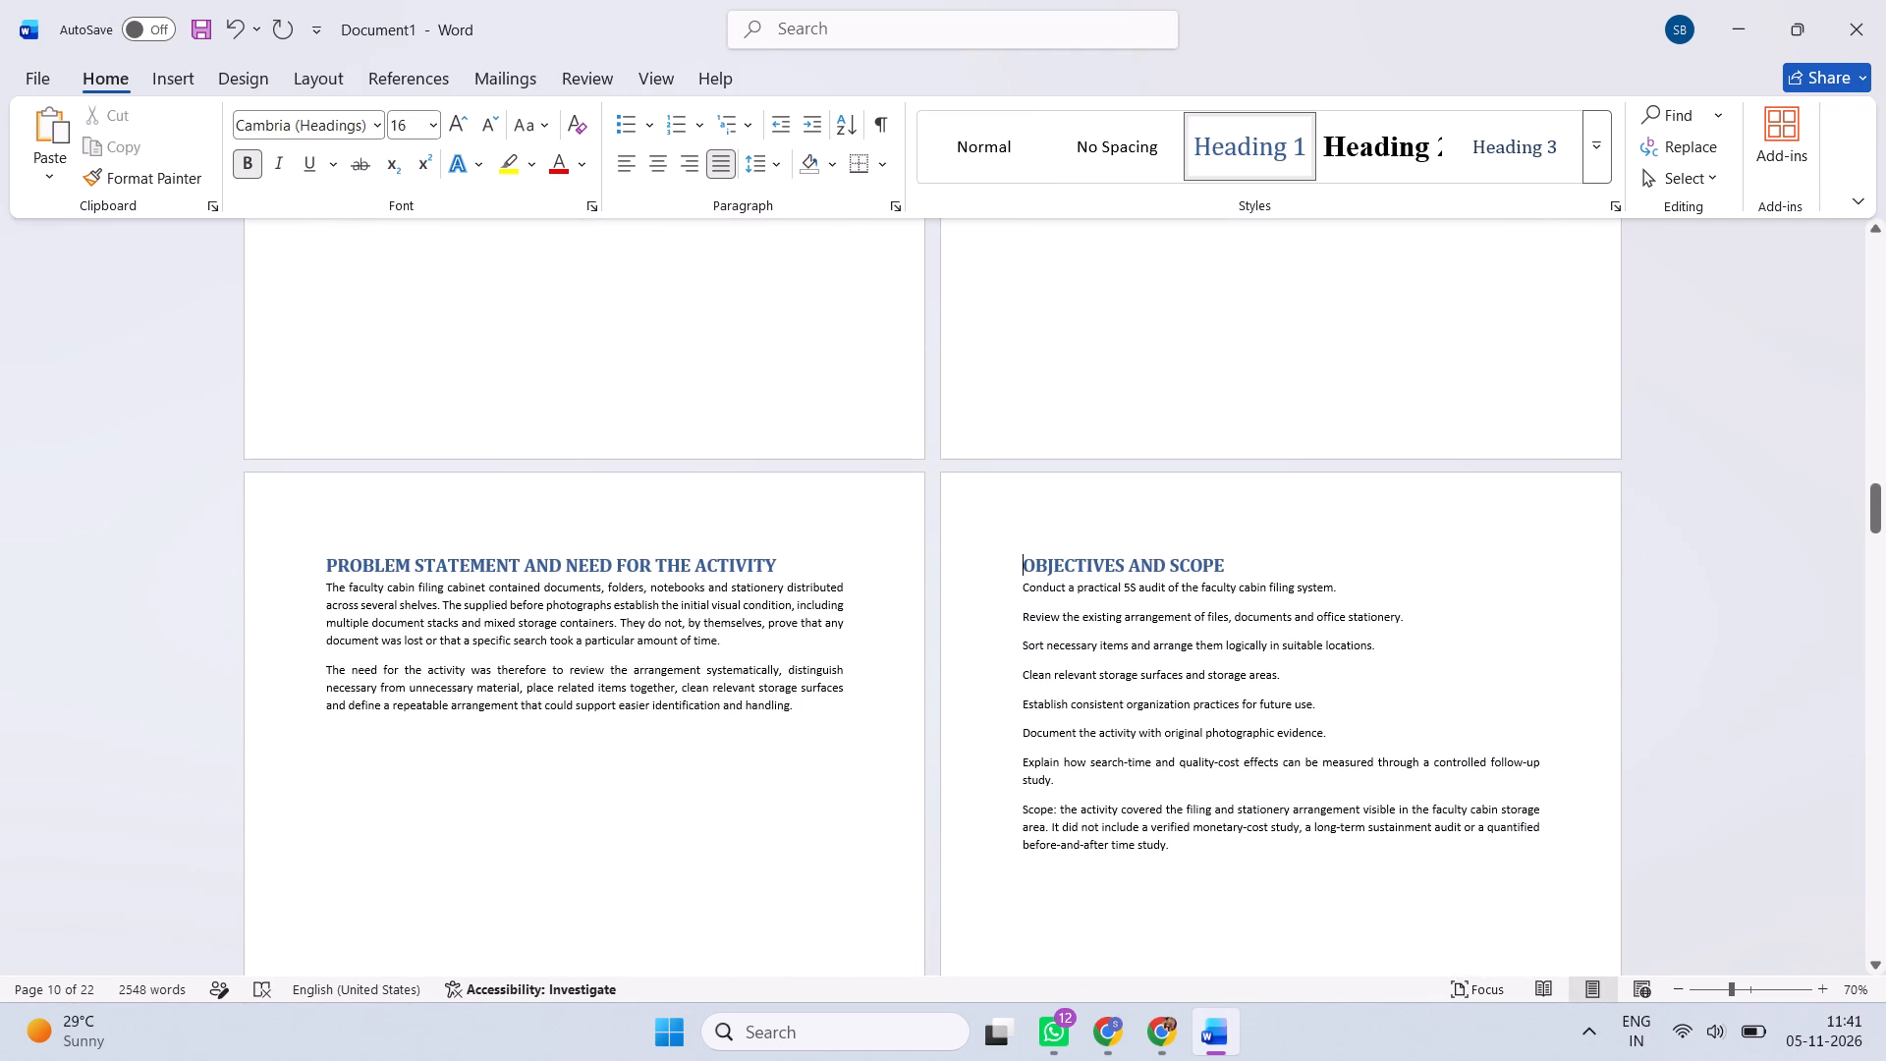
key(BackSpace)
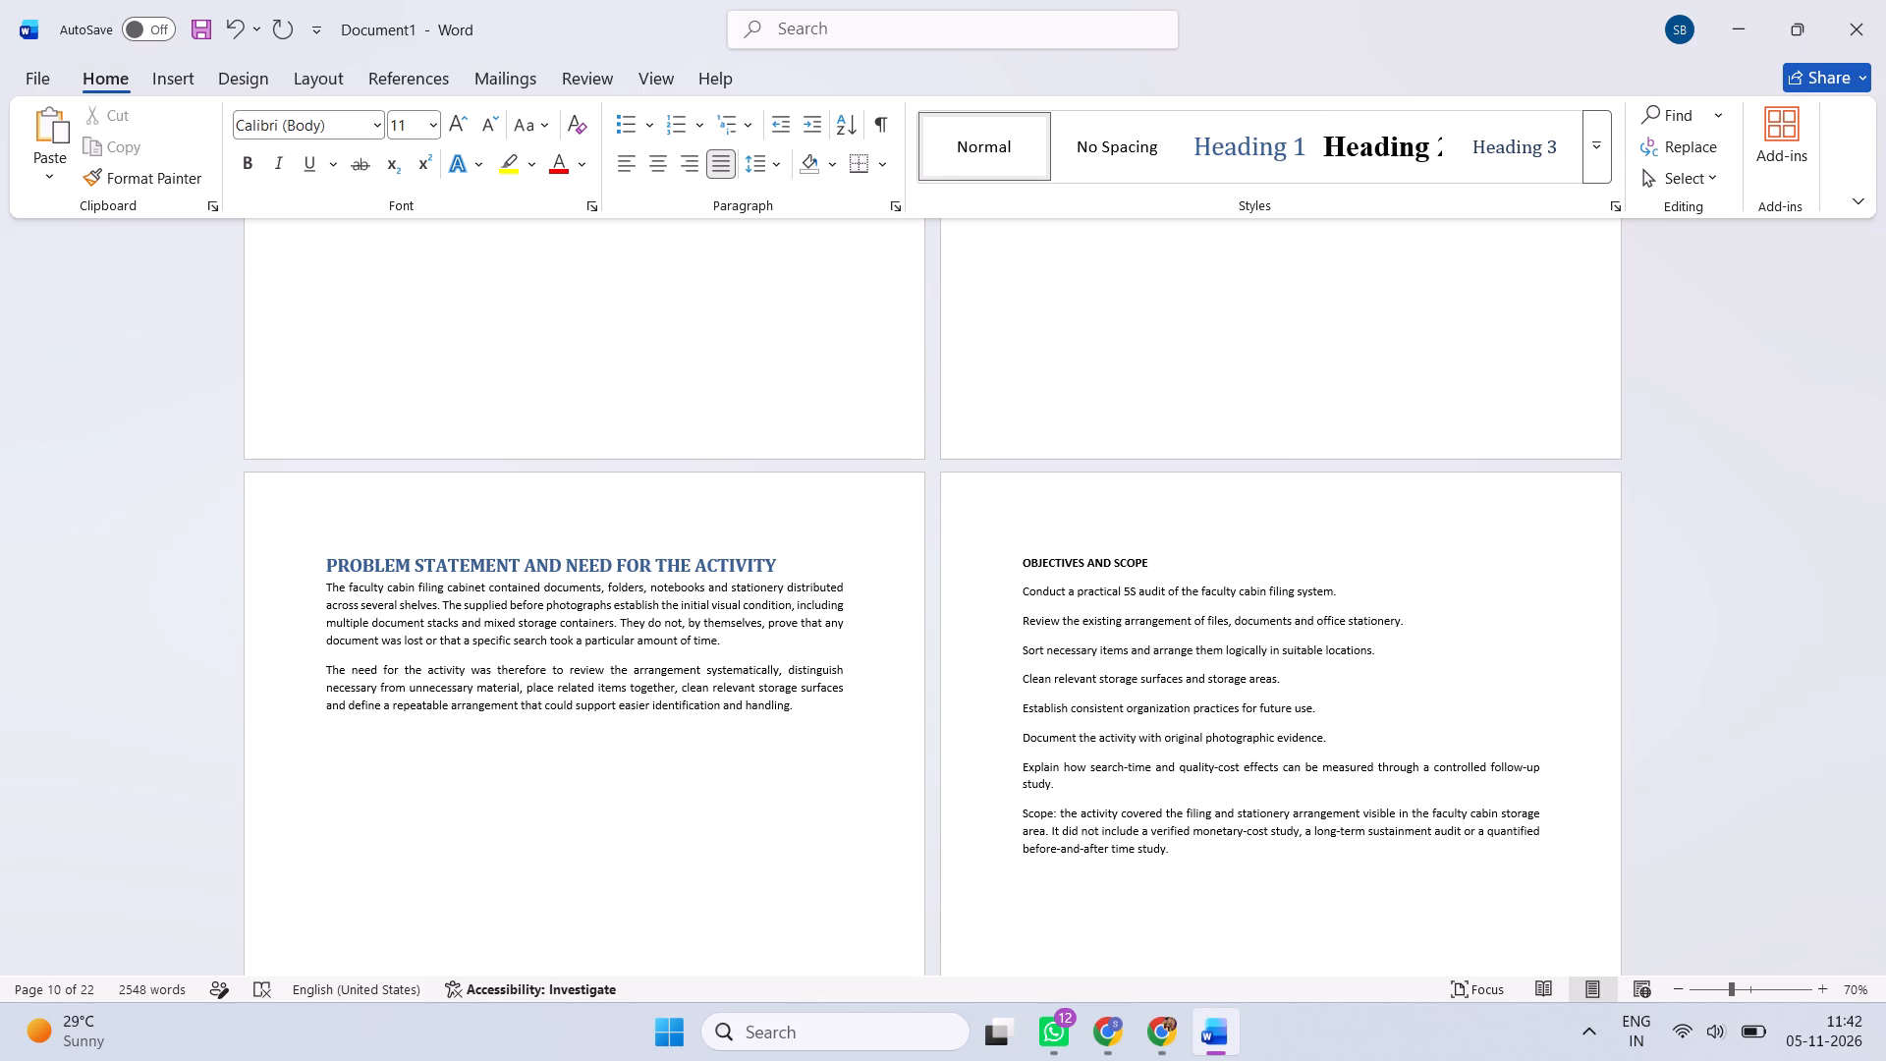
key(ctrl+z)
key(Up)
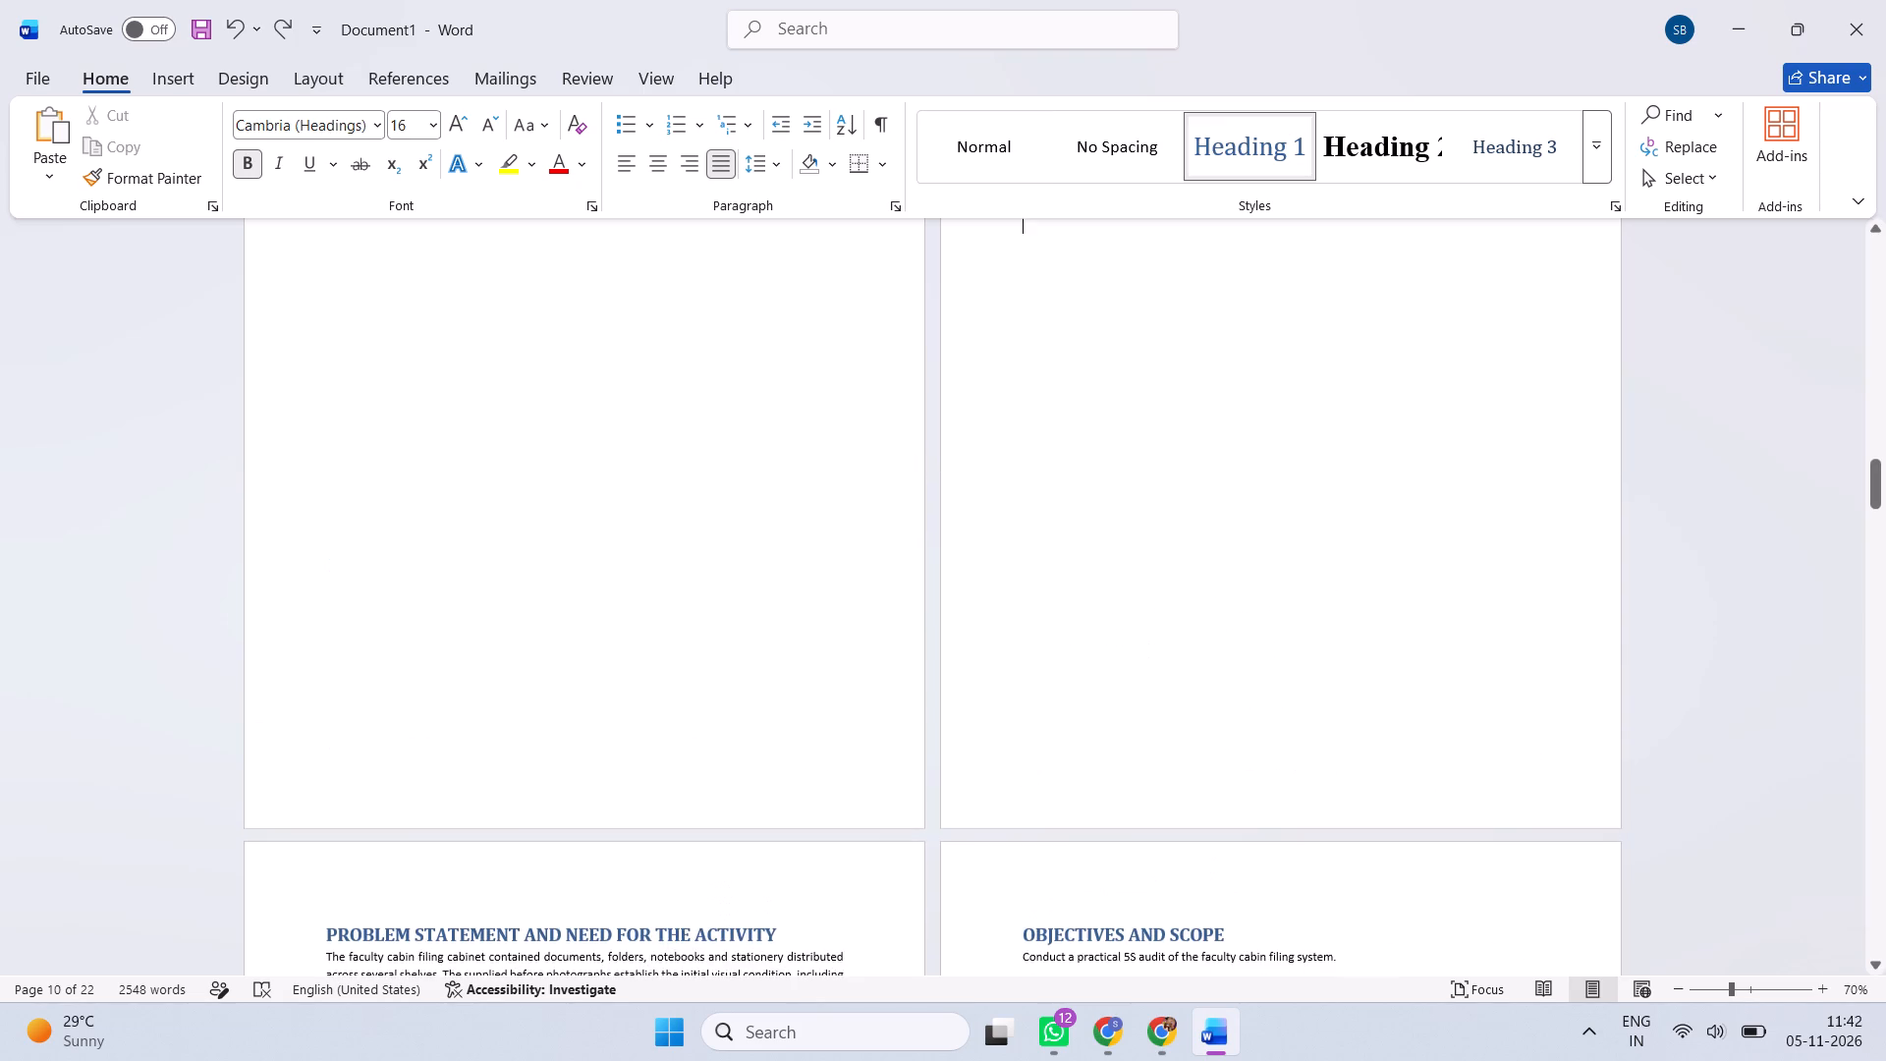
Review the report from the 5S methodology pages to the PDCA cycle section and back to the before-activity photographs, checking headings and page gaps.
scroll(1028, 538, down, 1)
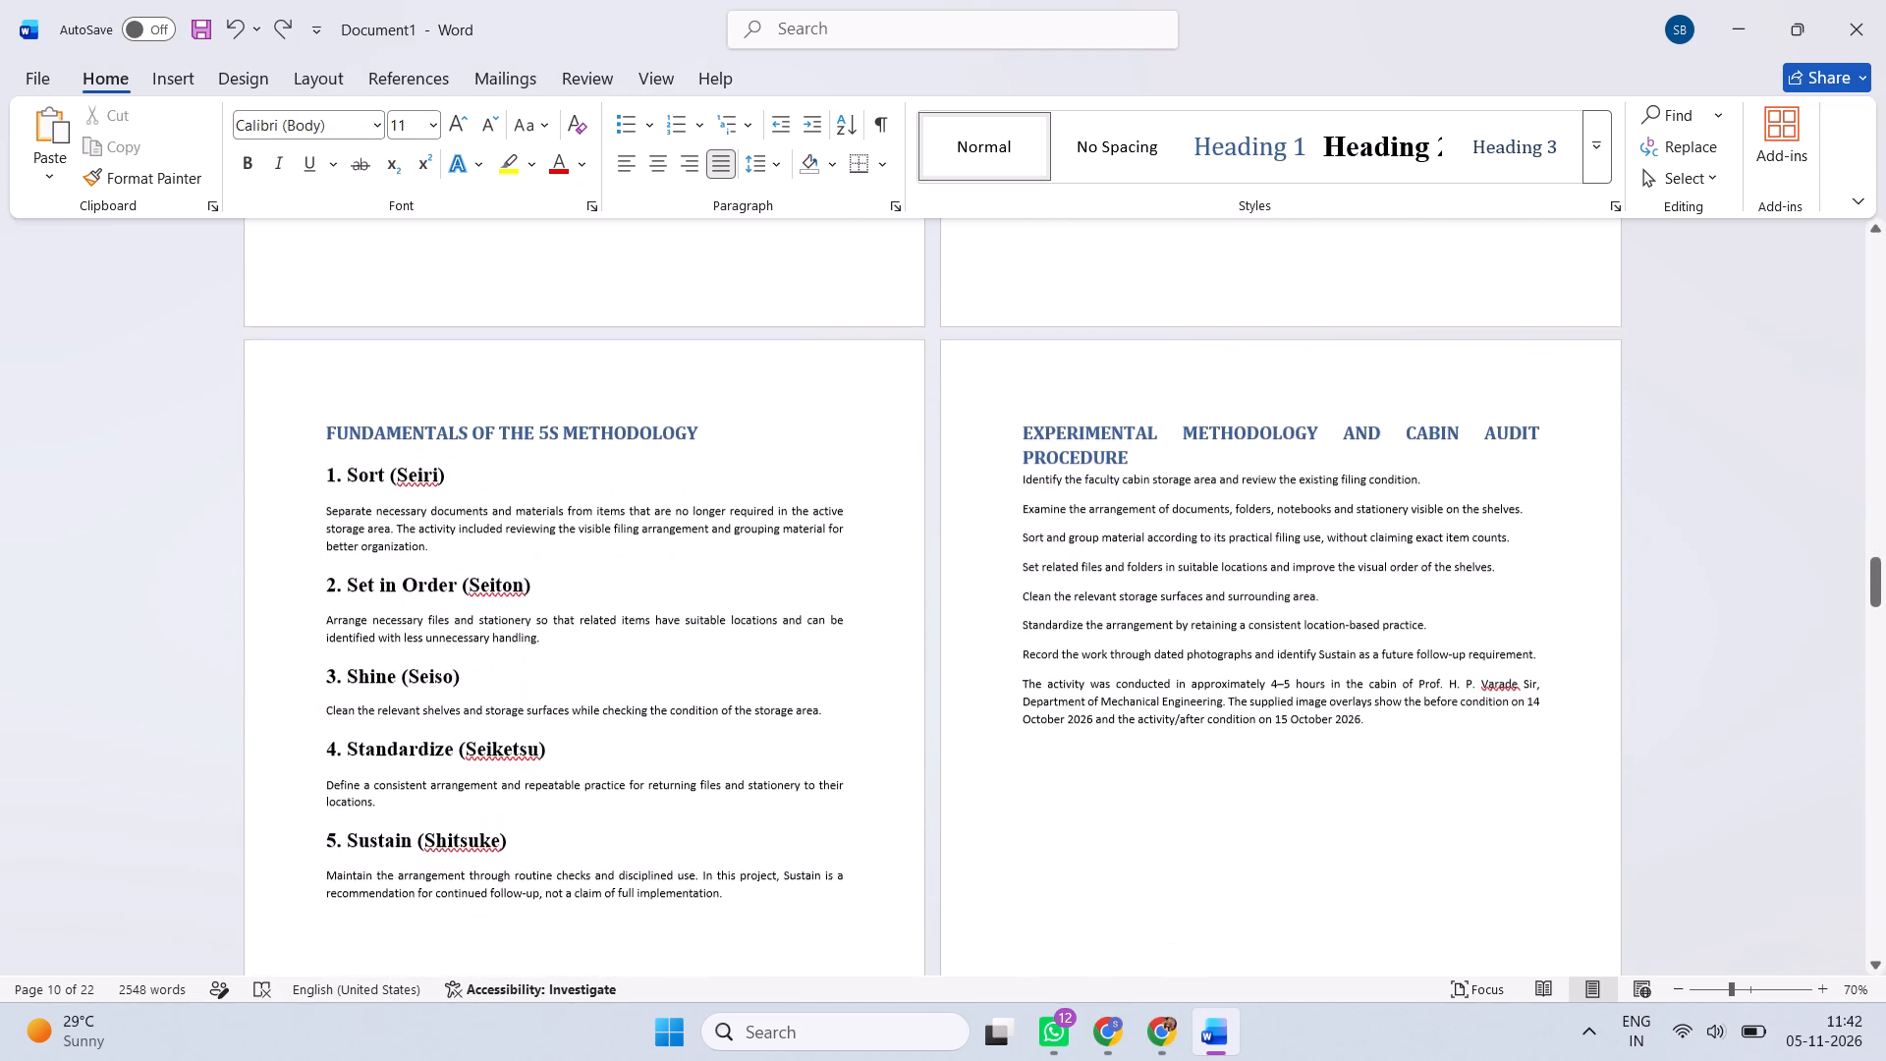
scroll(1028, 538, down, 2)
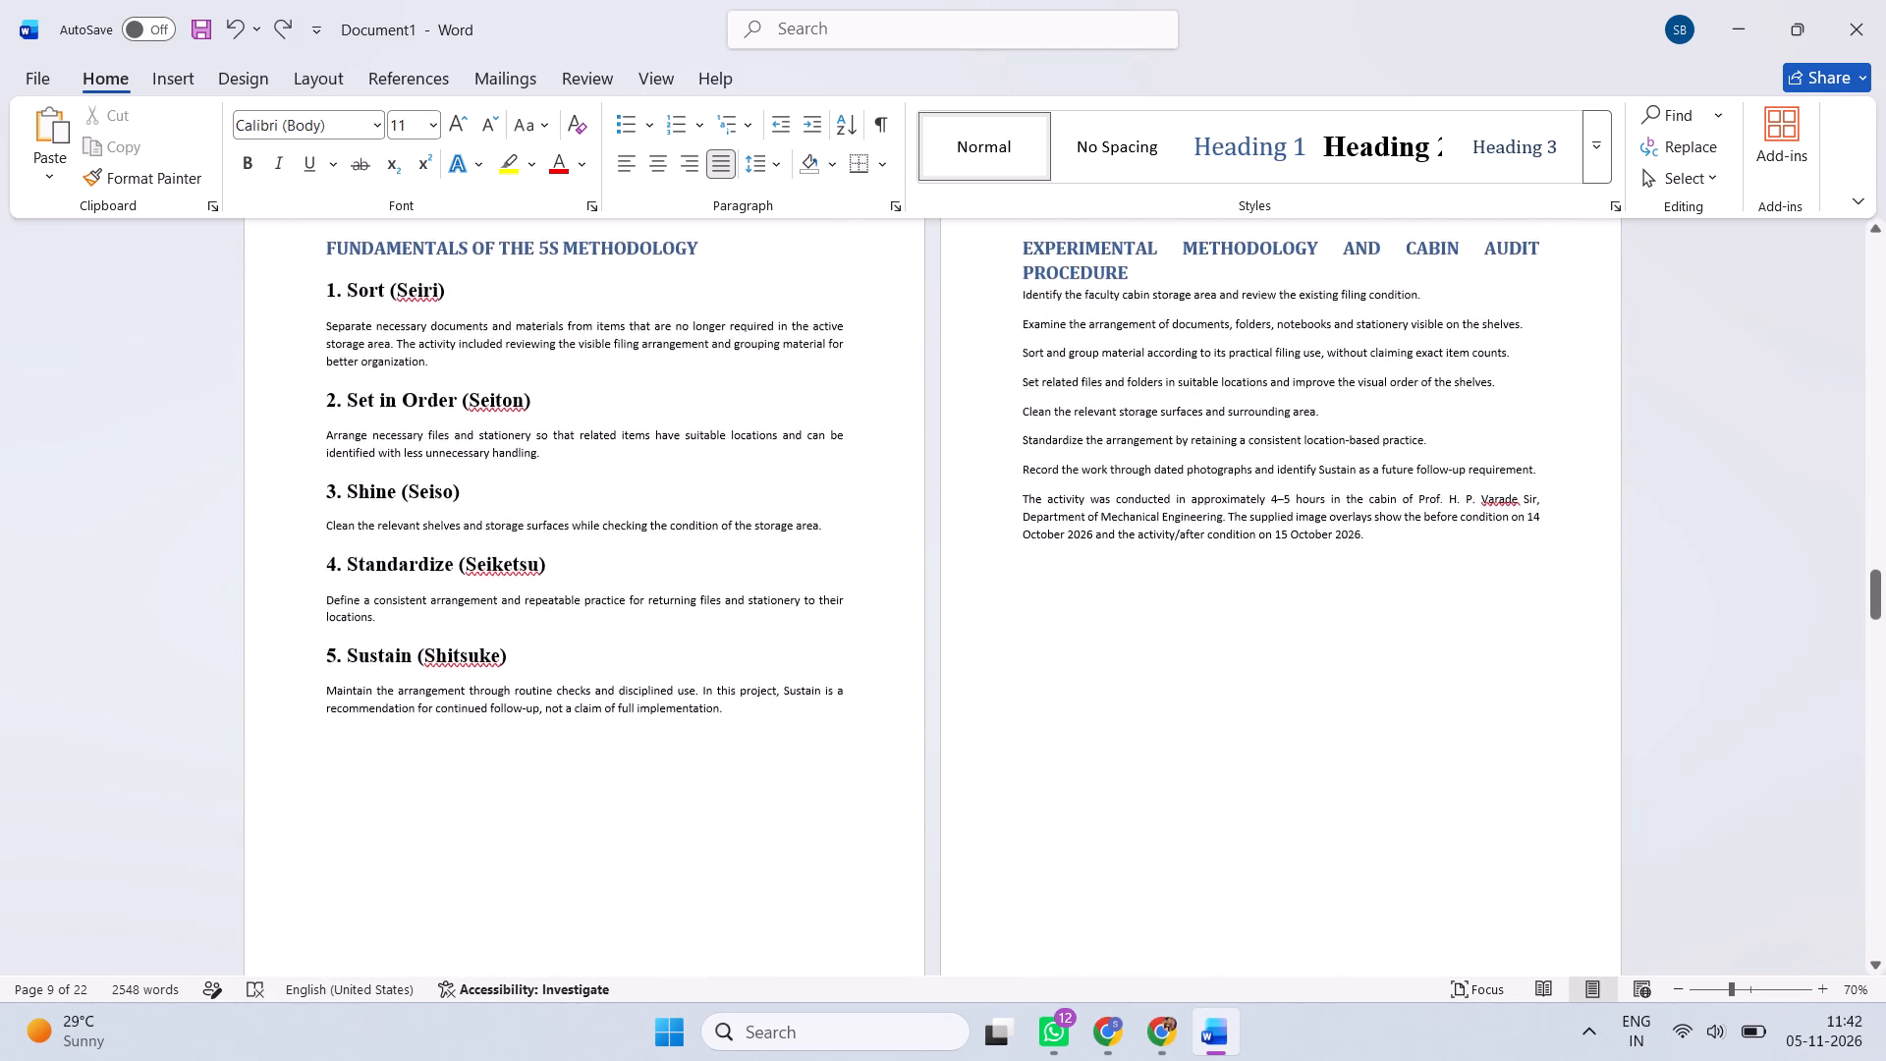
scroll(1028, 538, down, 1)
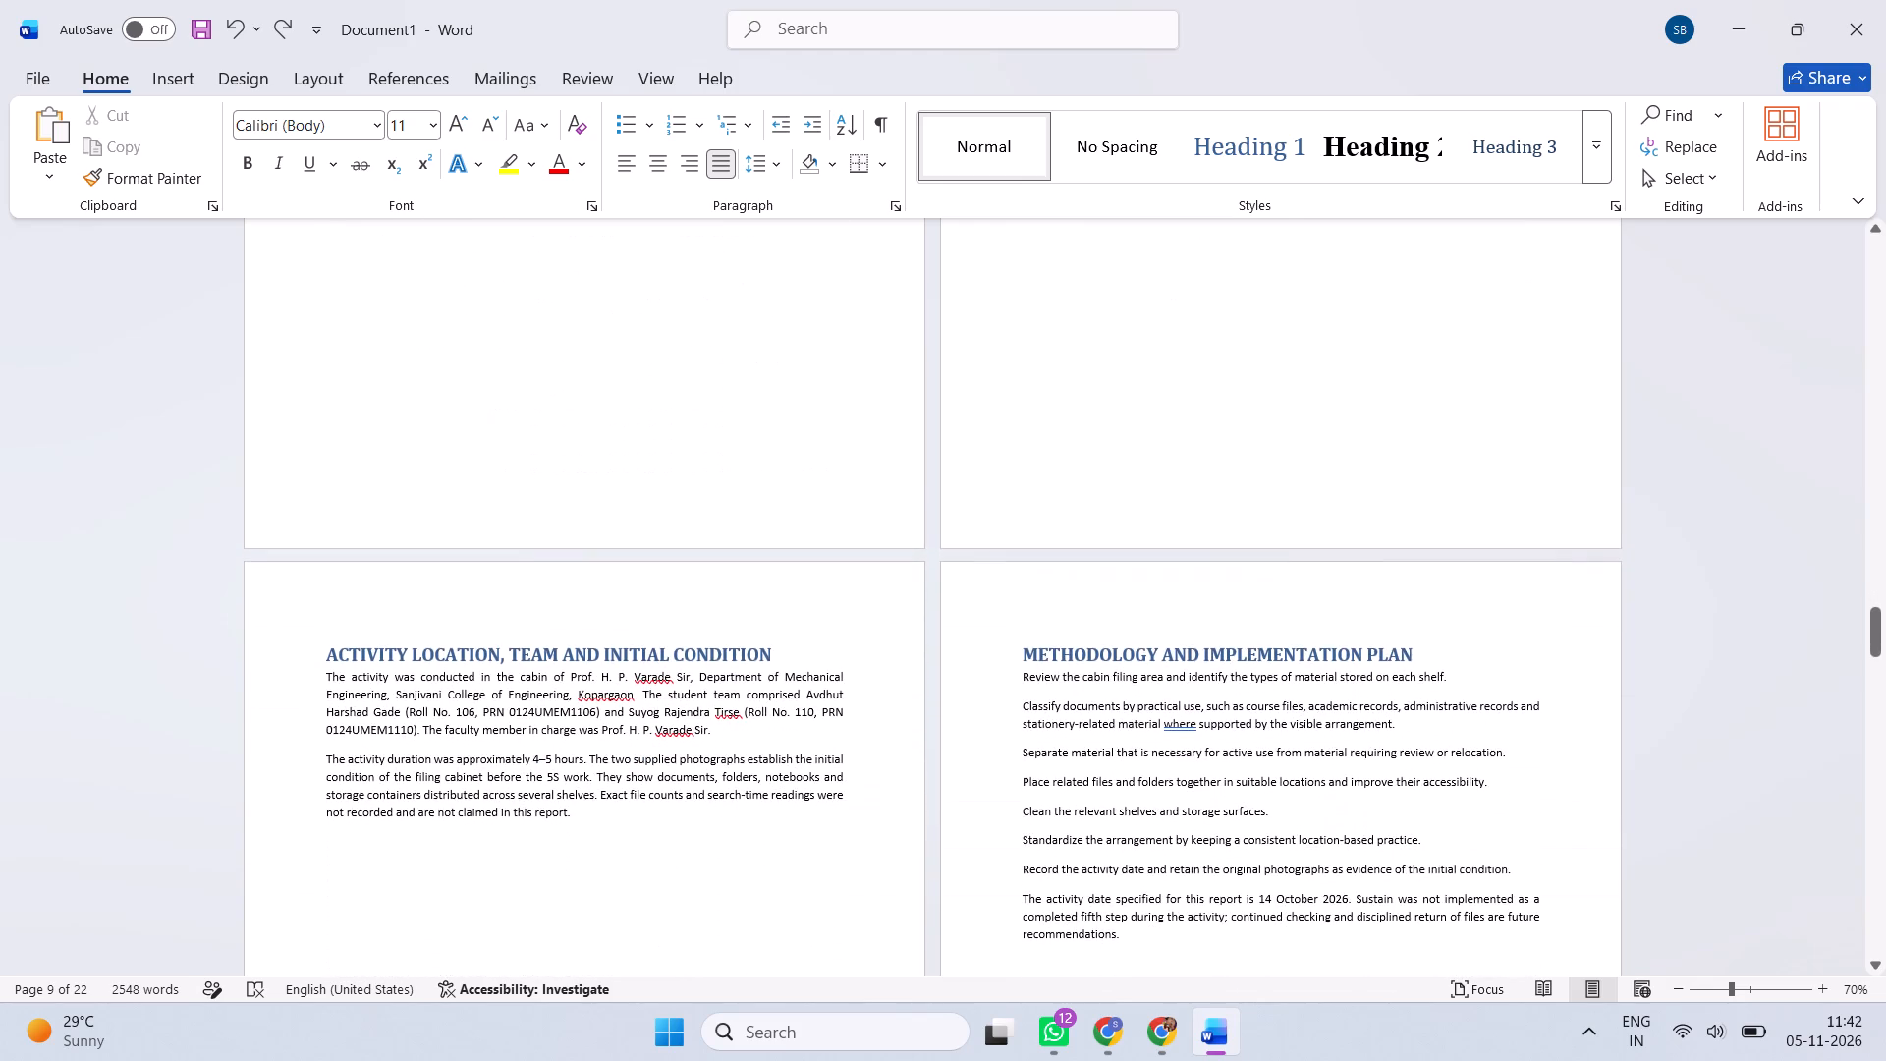
scroll(1028, 538, down, 3)
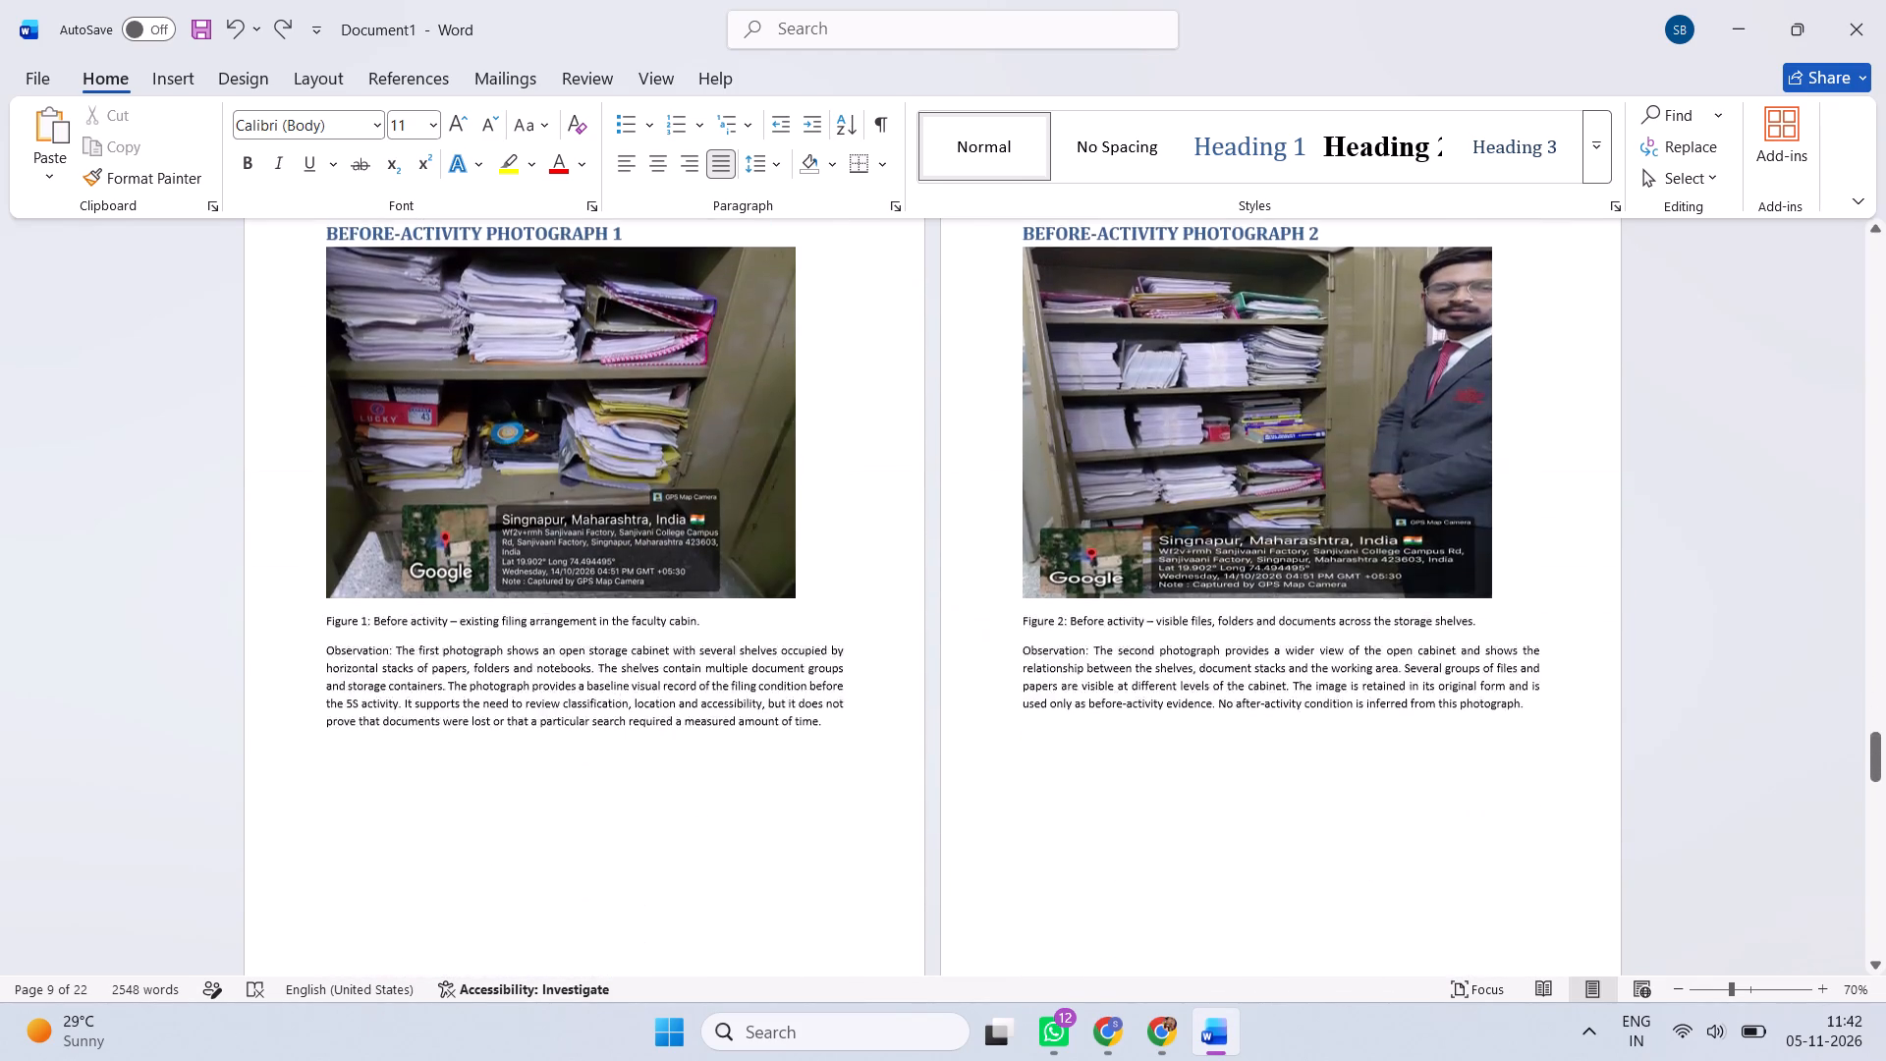
scroll(1028, 538, up, 1)
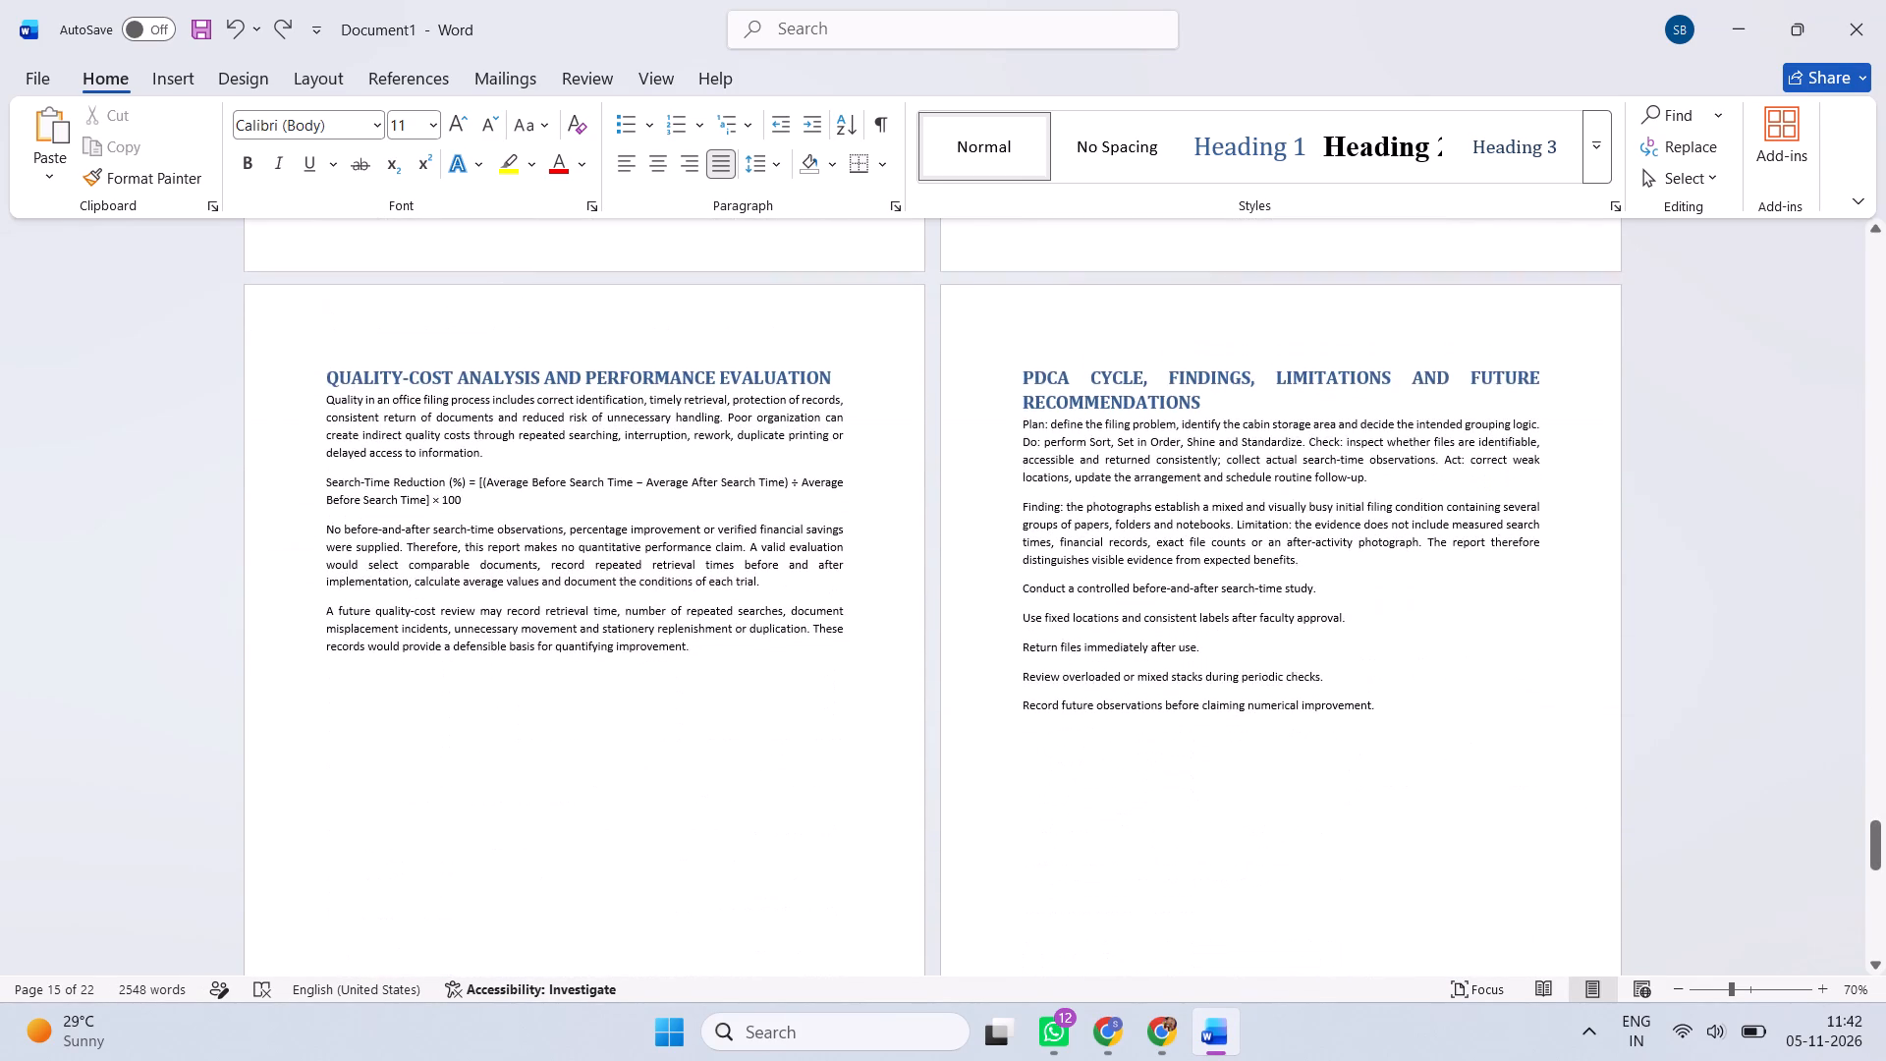
scroll(1028, 538, up, 2)
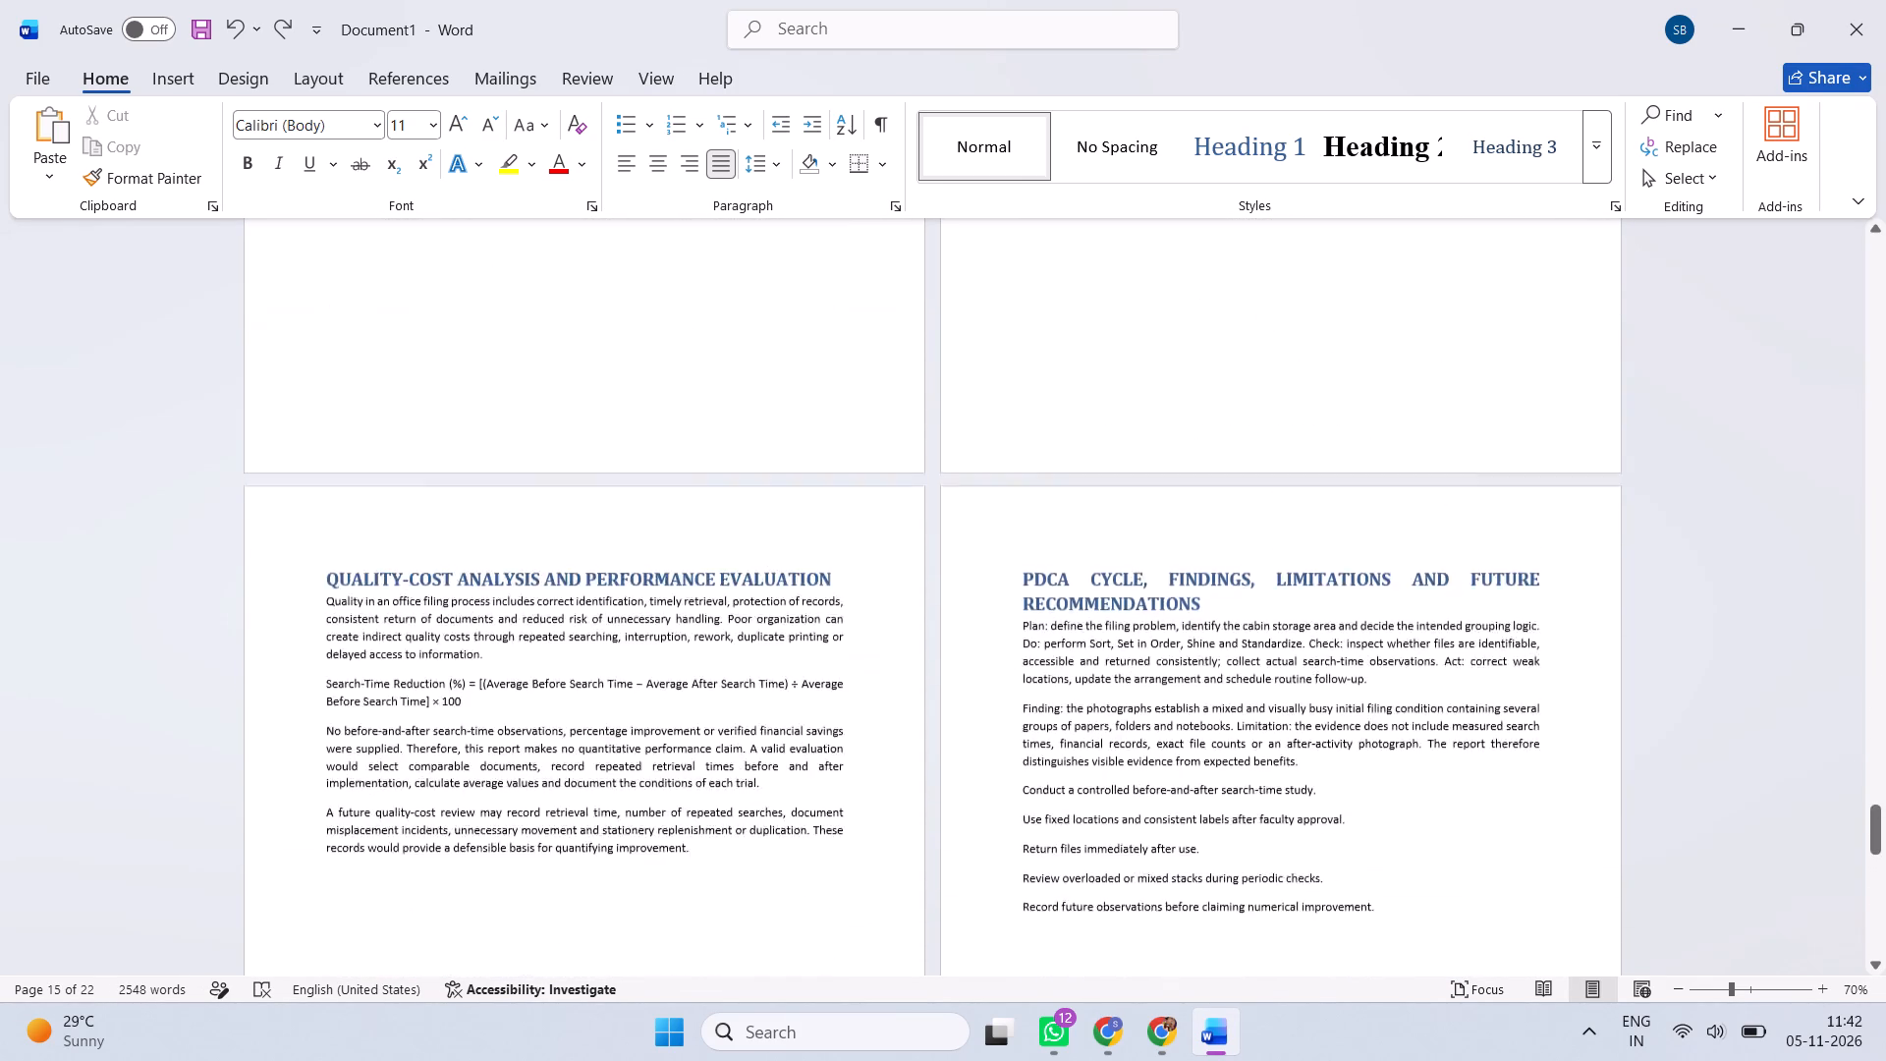
scroll(1028, 538, up, 1)
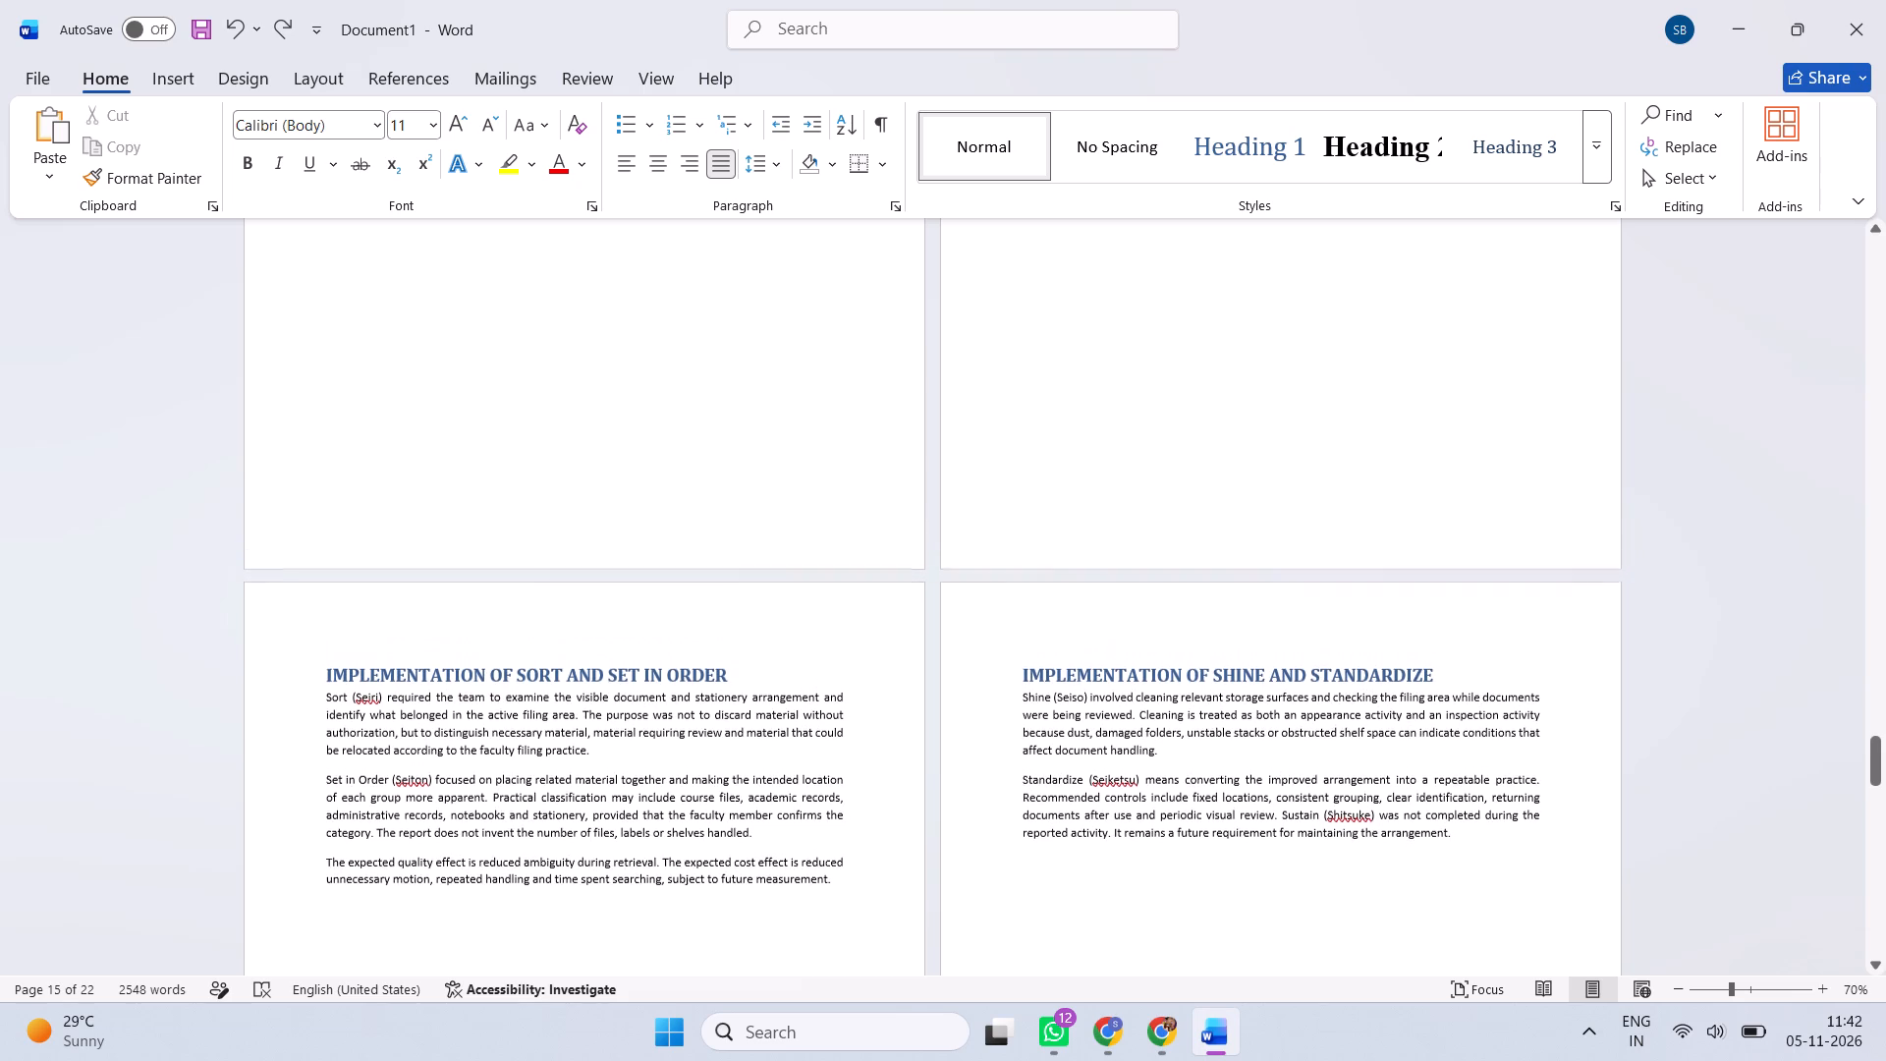
scroll(1028, 538, up, 2)
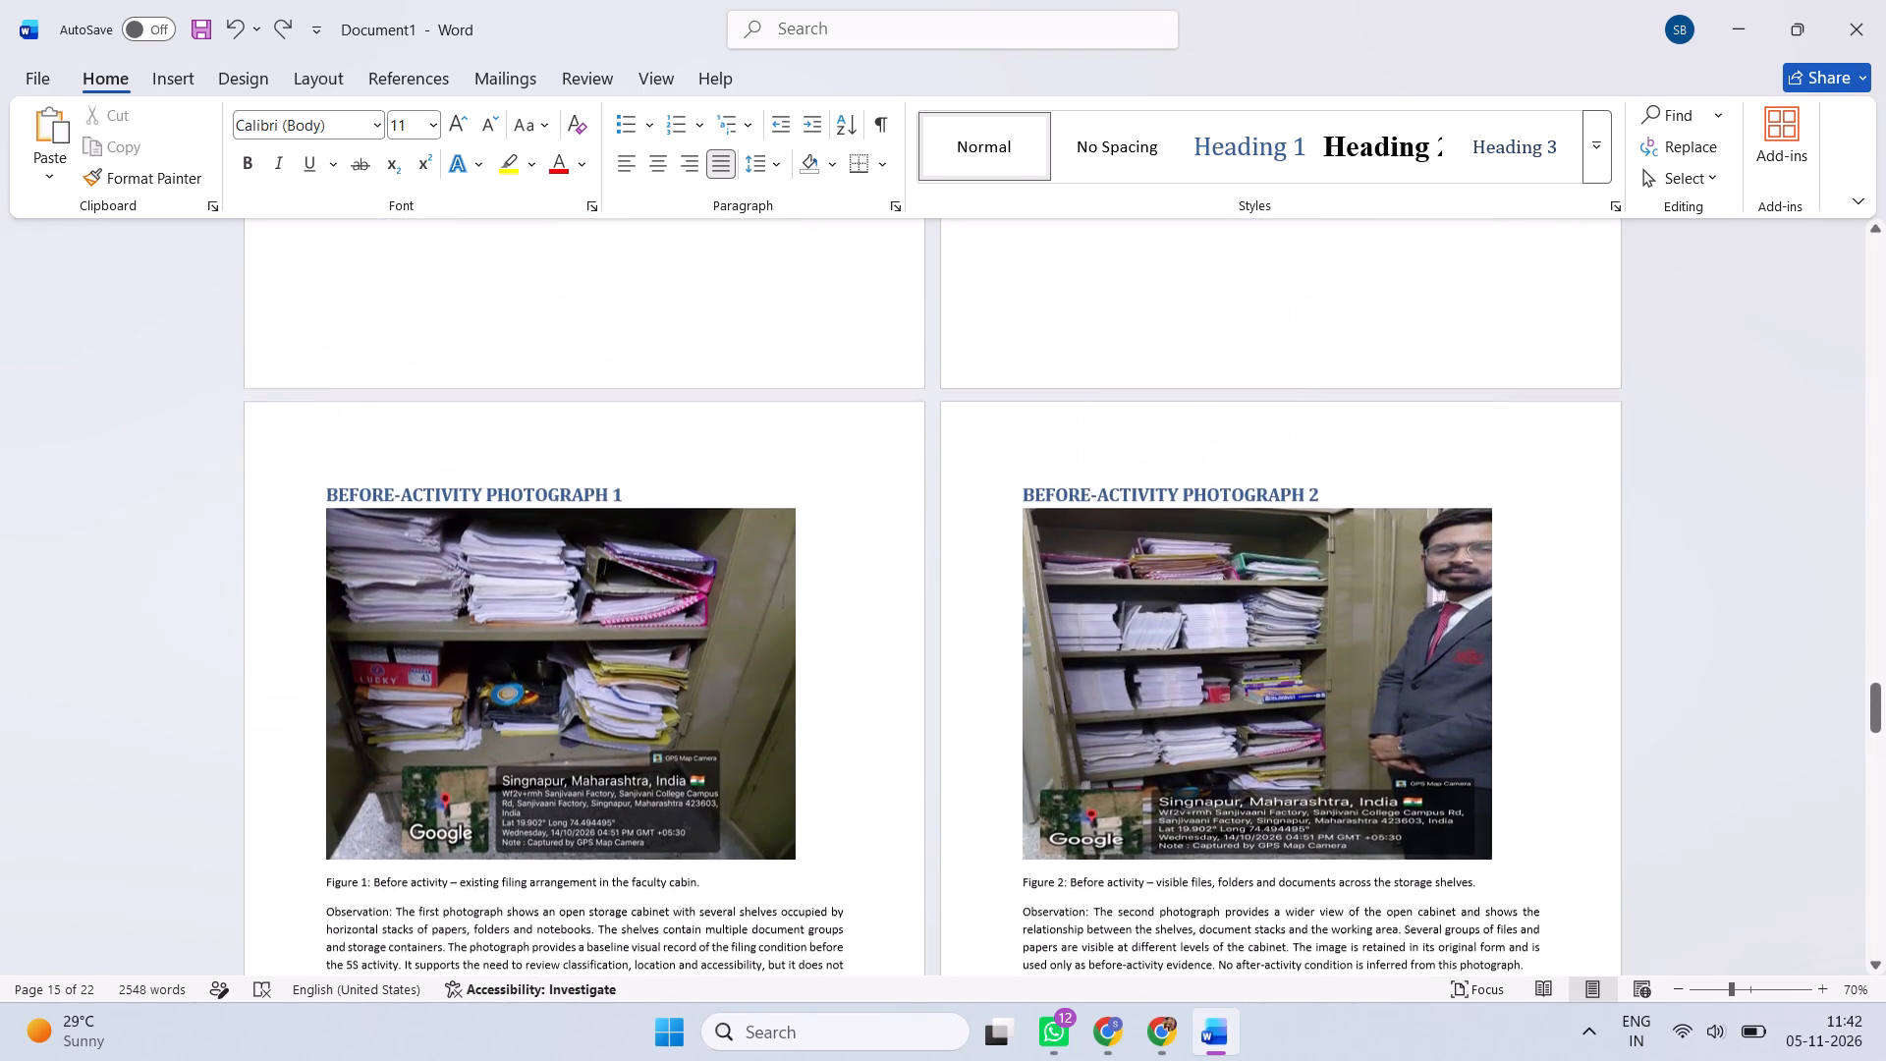
scroll(1028, 538, up, 2)
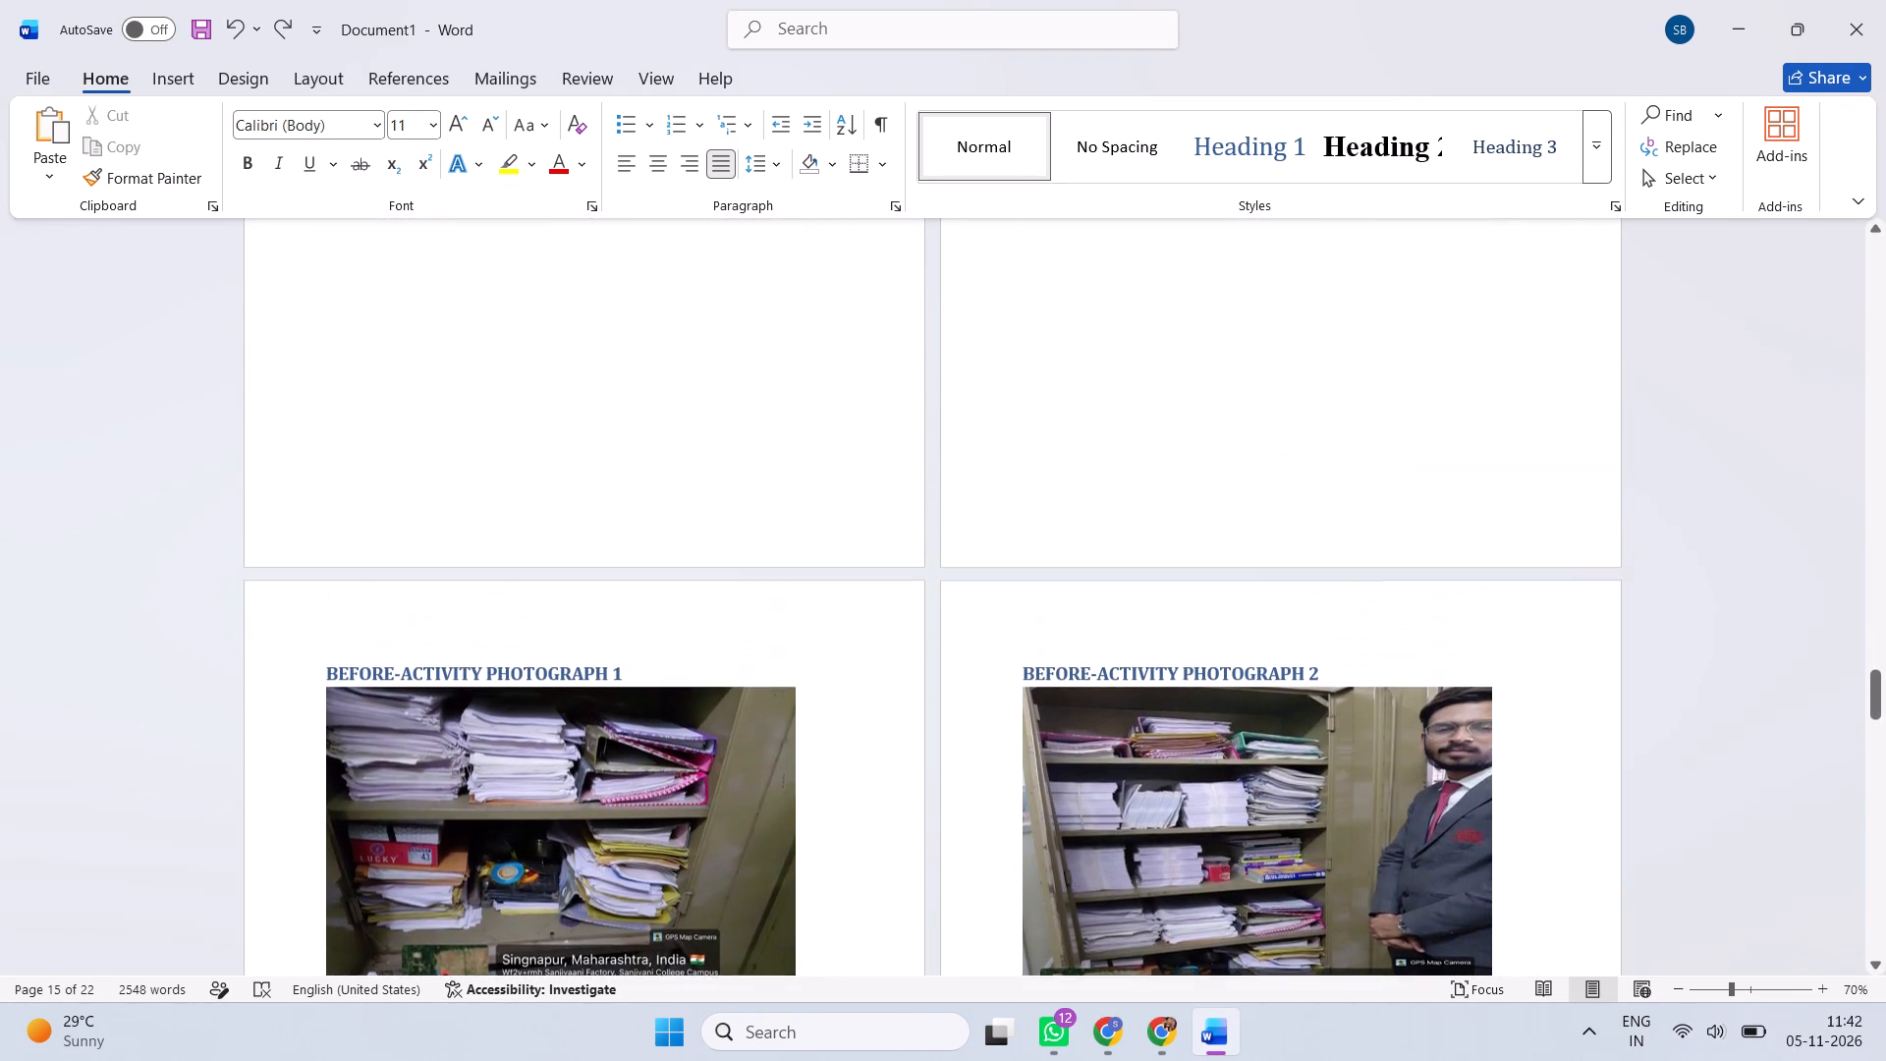
scroll(1028, 538, up, 1)
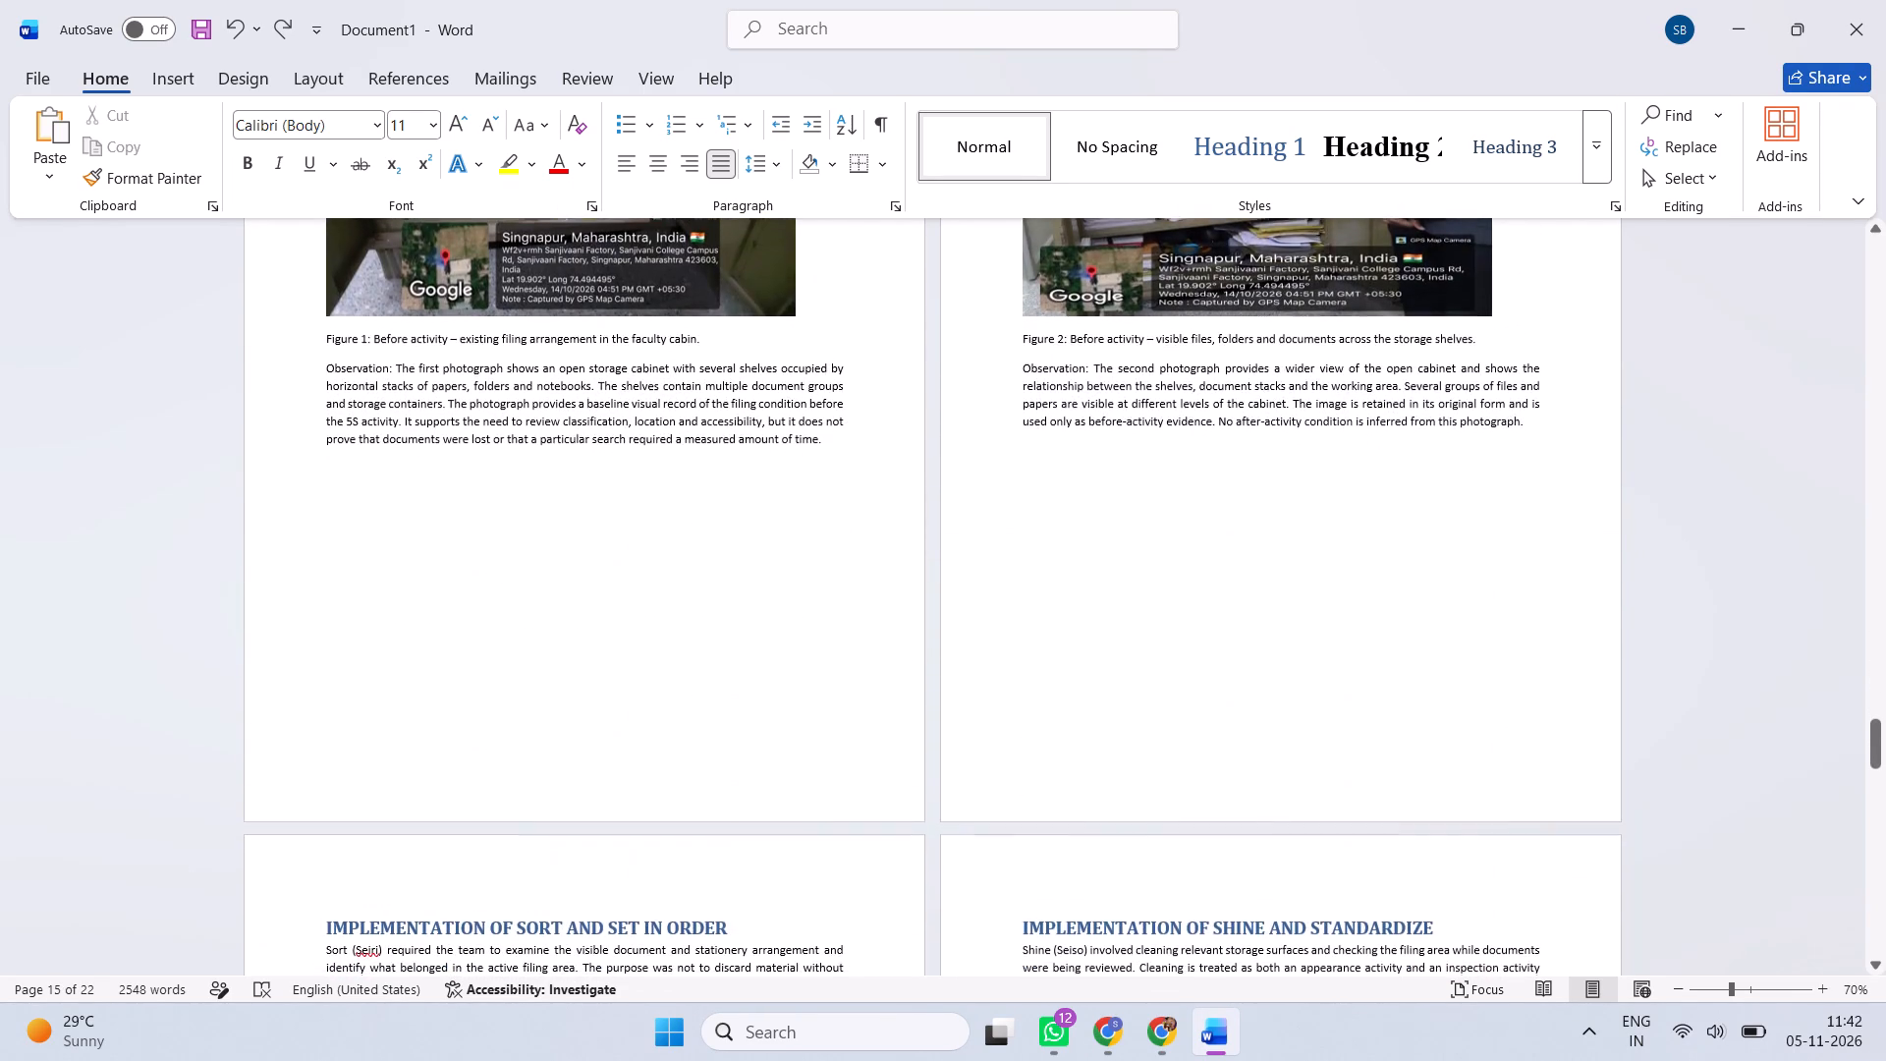
scroll(1028, 538, up, 2)
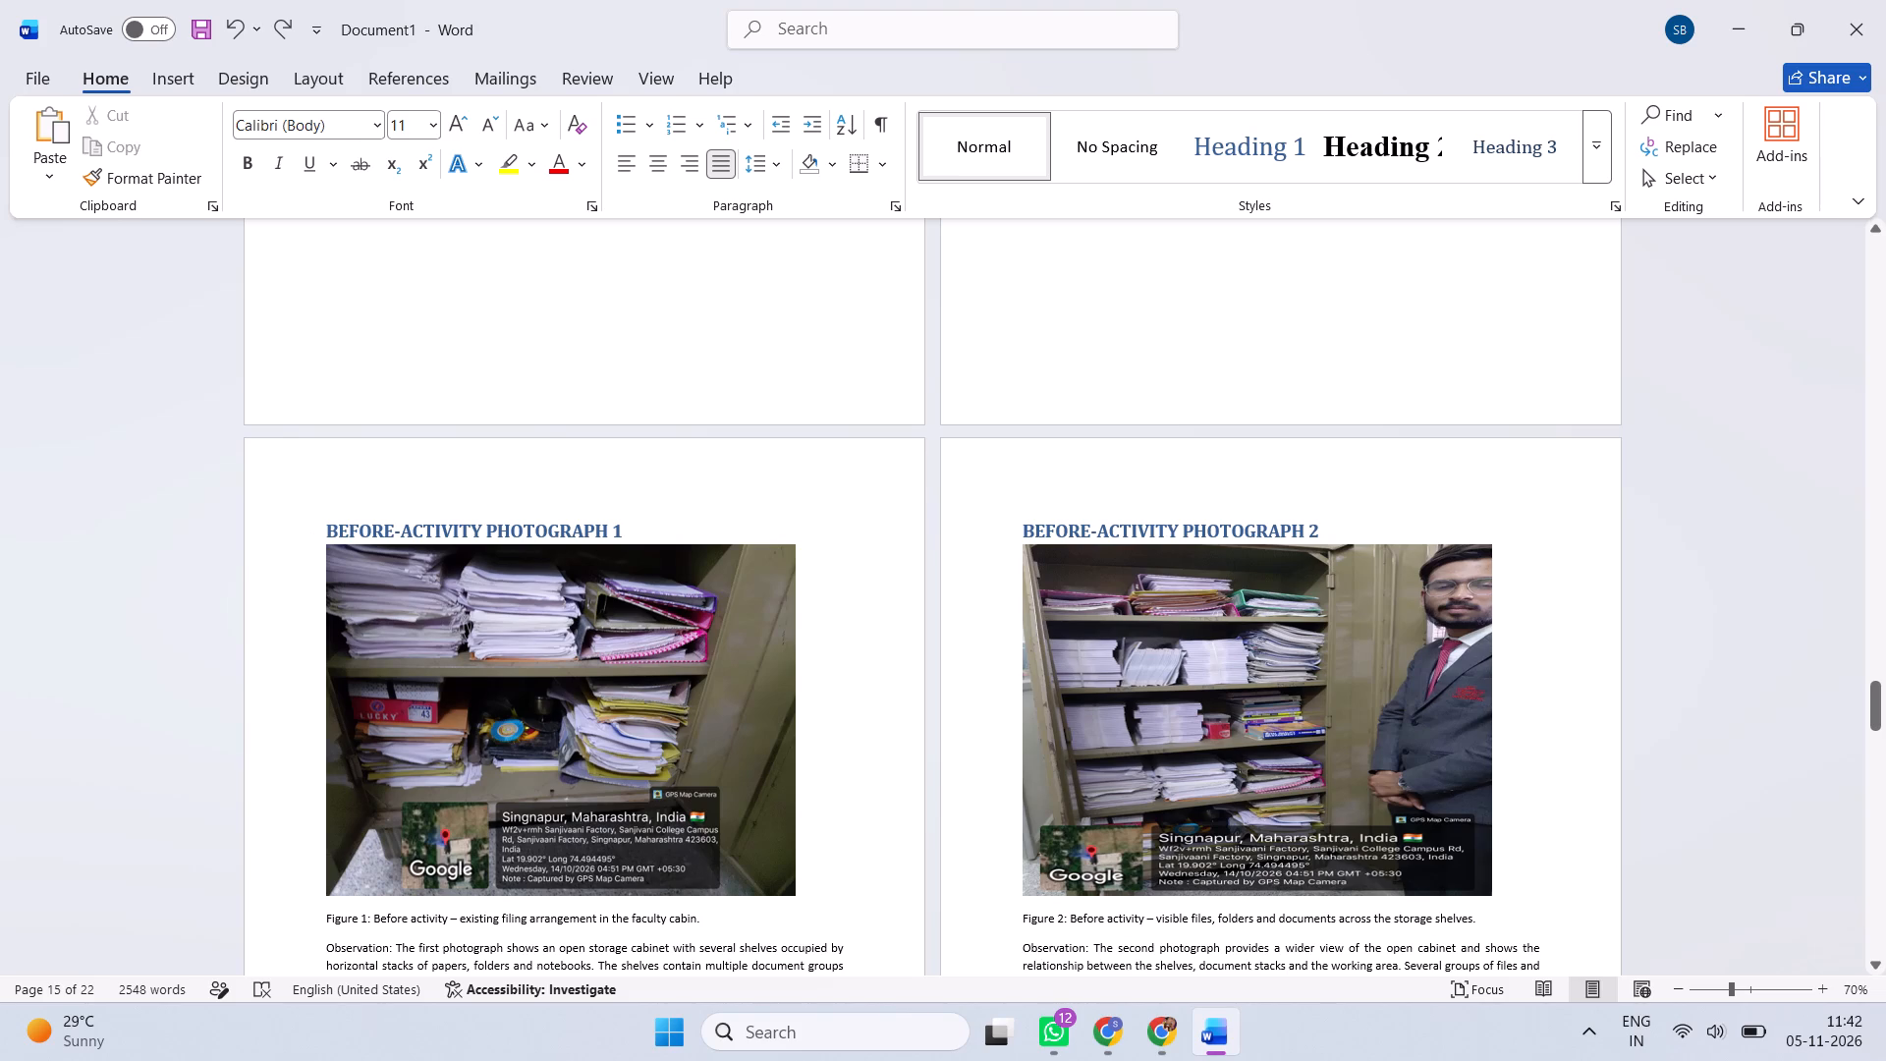
Copy the BEFORE-ACTIVITY PHOTOGRAPH 1 heading and paste it below the IMPLEMENTATION OF SORT AND SET IN ORDER text, after a blank line.
drag(629, 527, 344, 513)
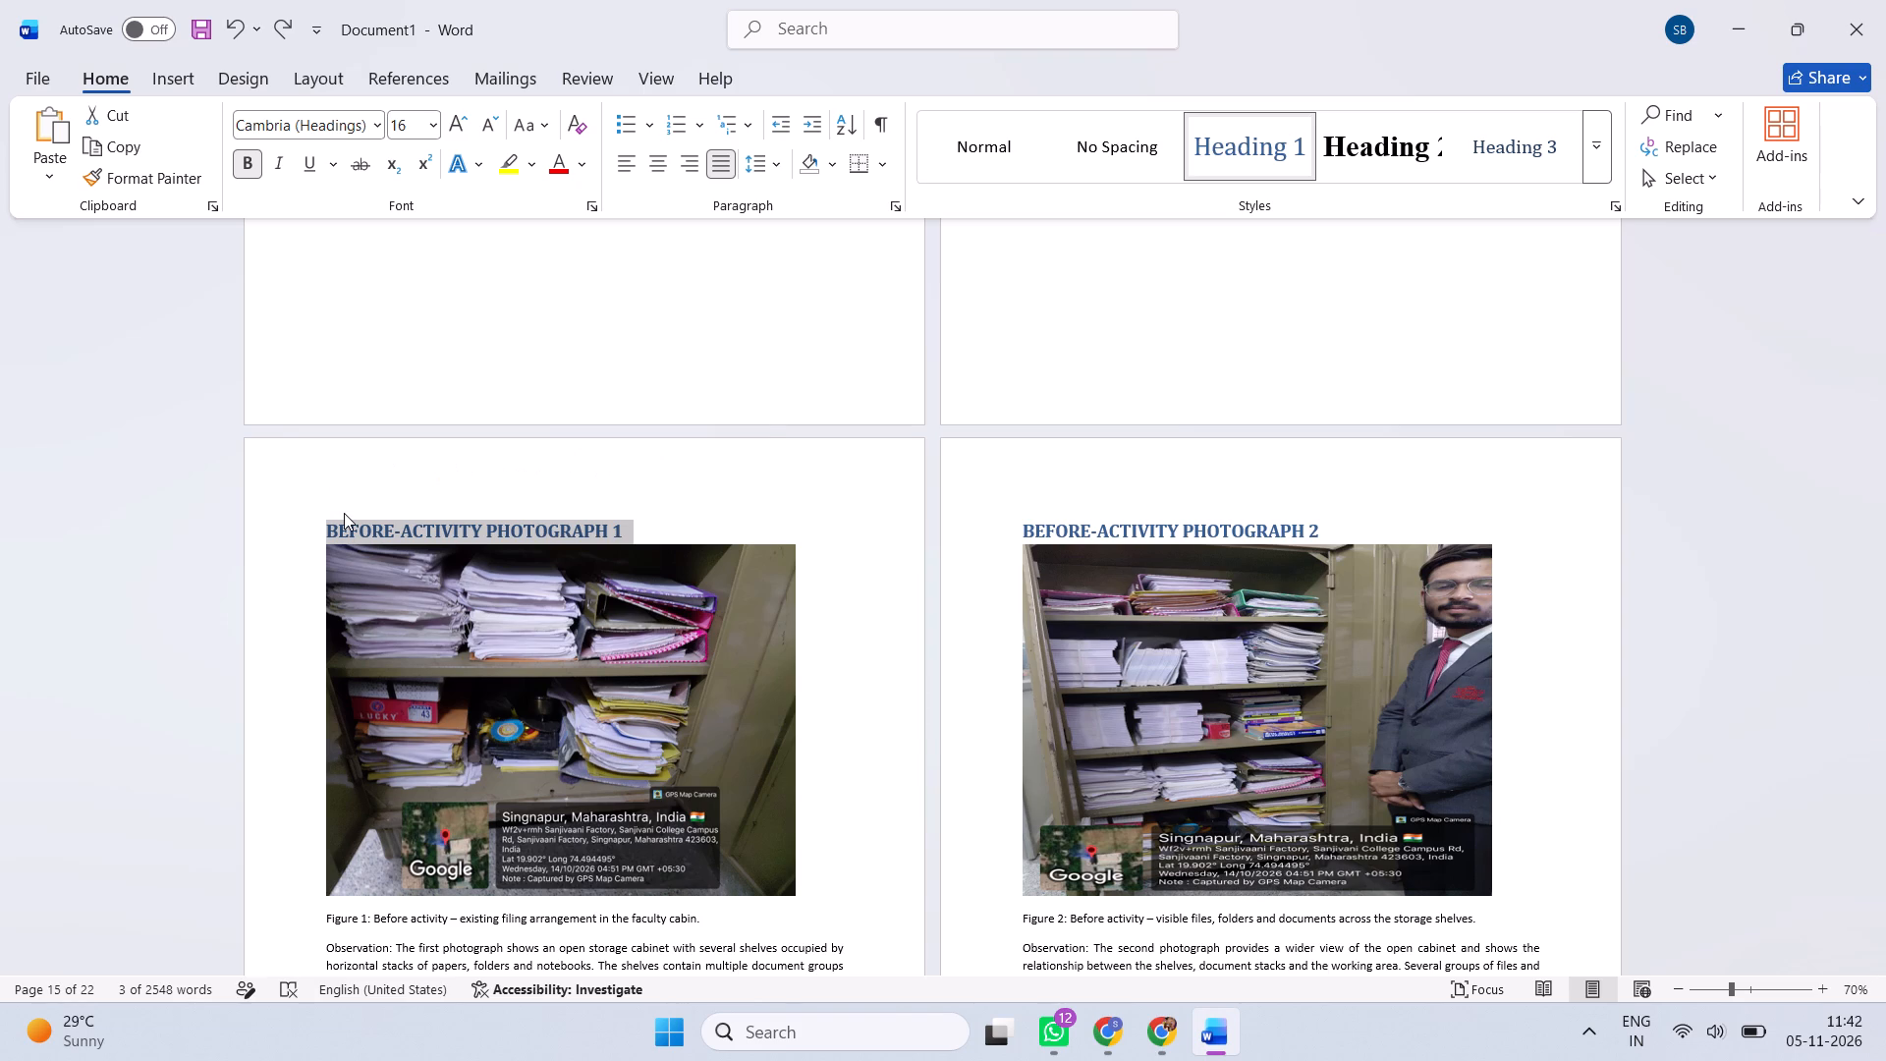
key(ctrl+c)
click(680, 542)
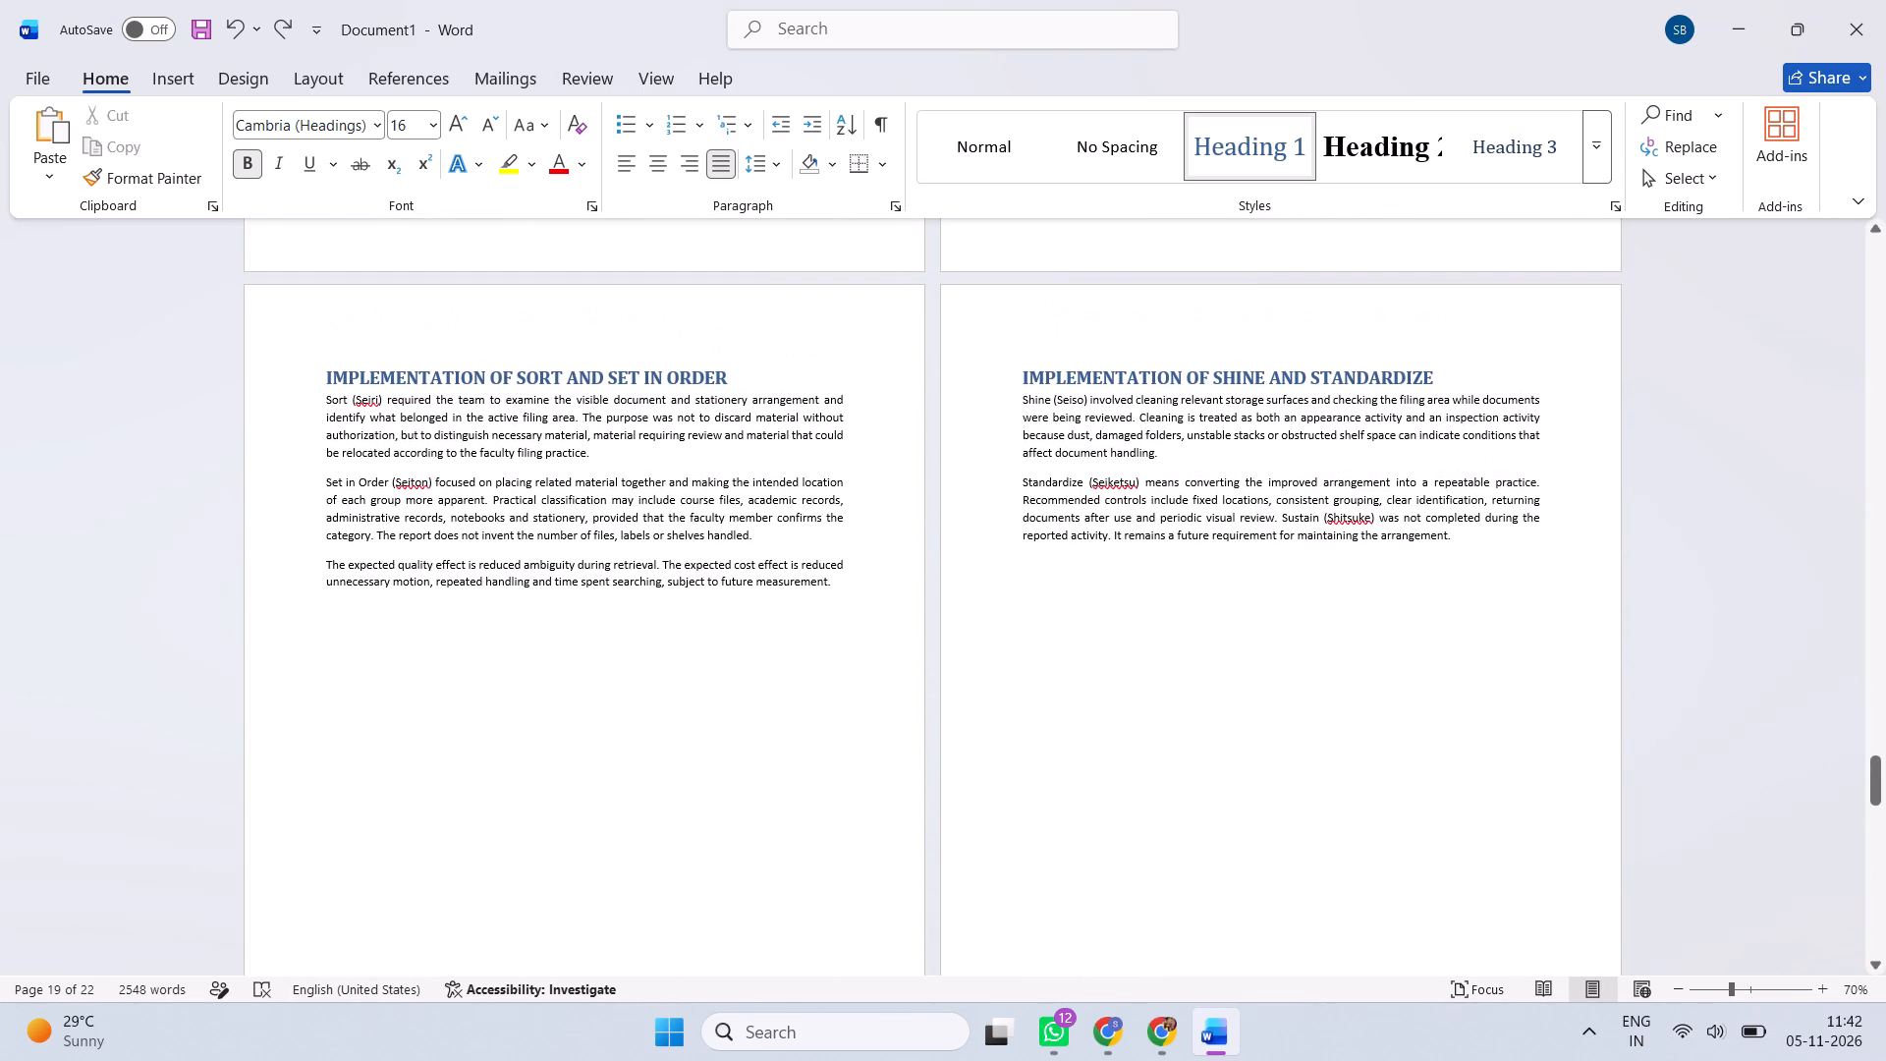
click(678, 595)
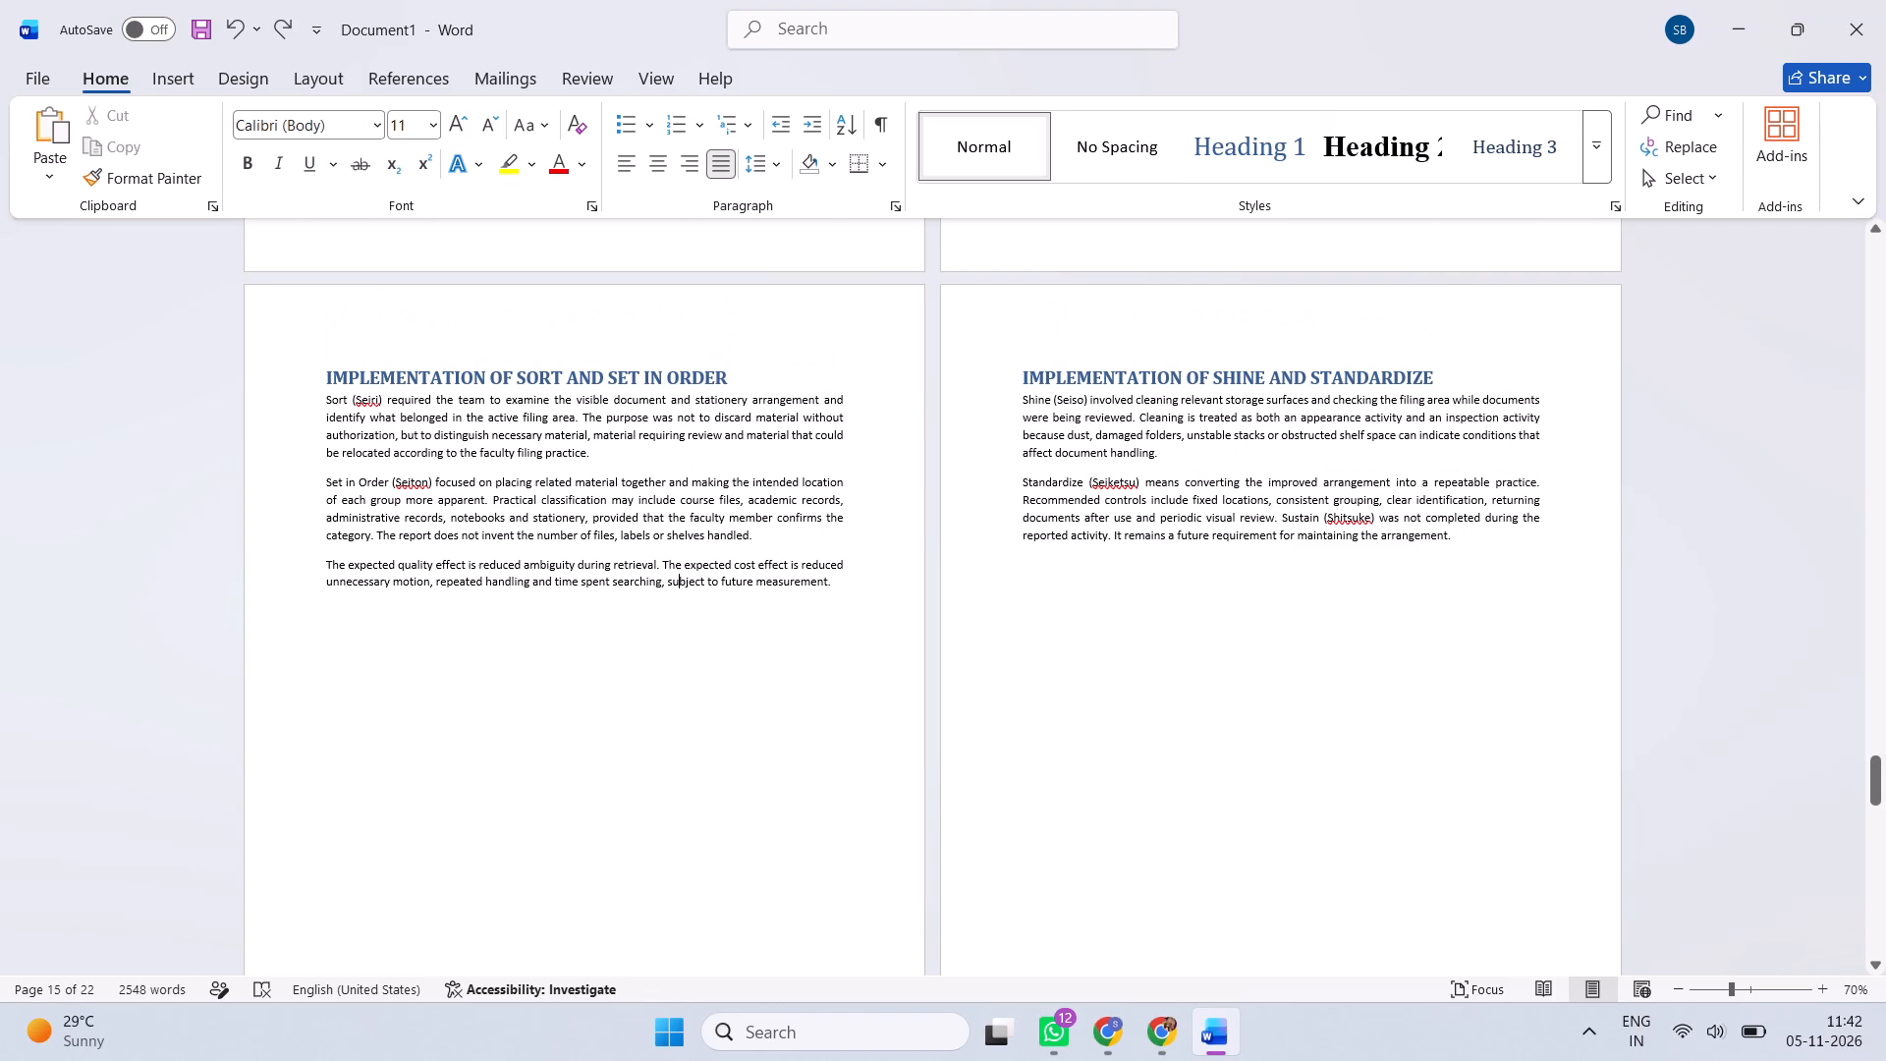
click(850, 593)
key(Return)
key(Return)
key(ctrl+v)
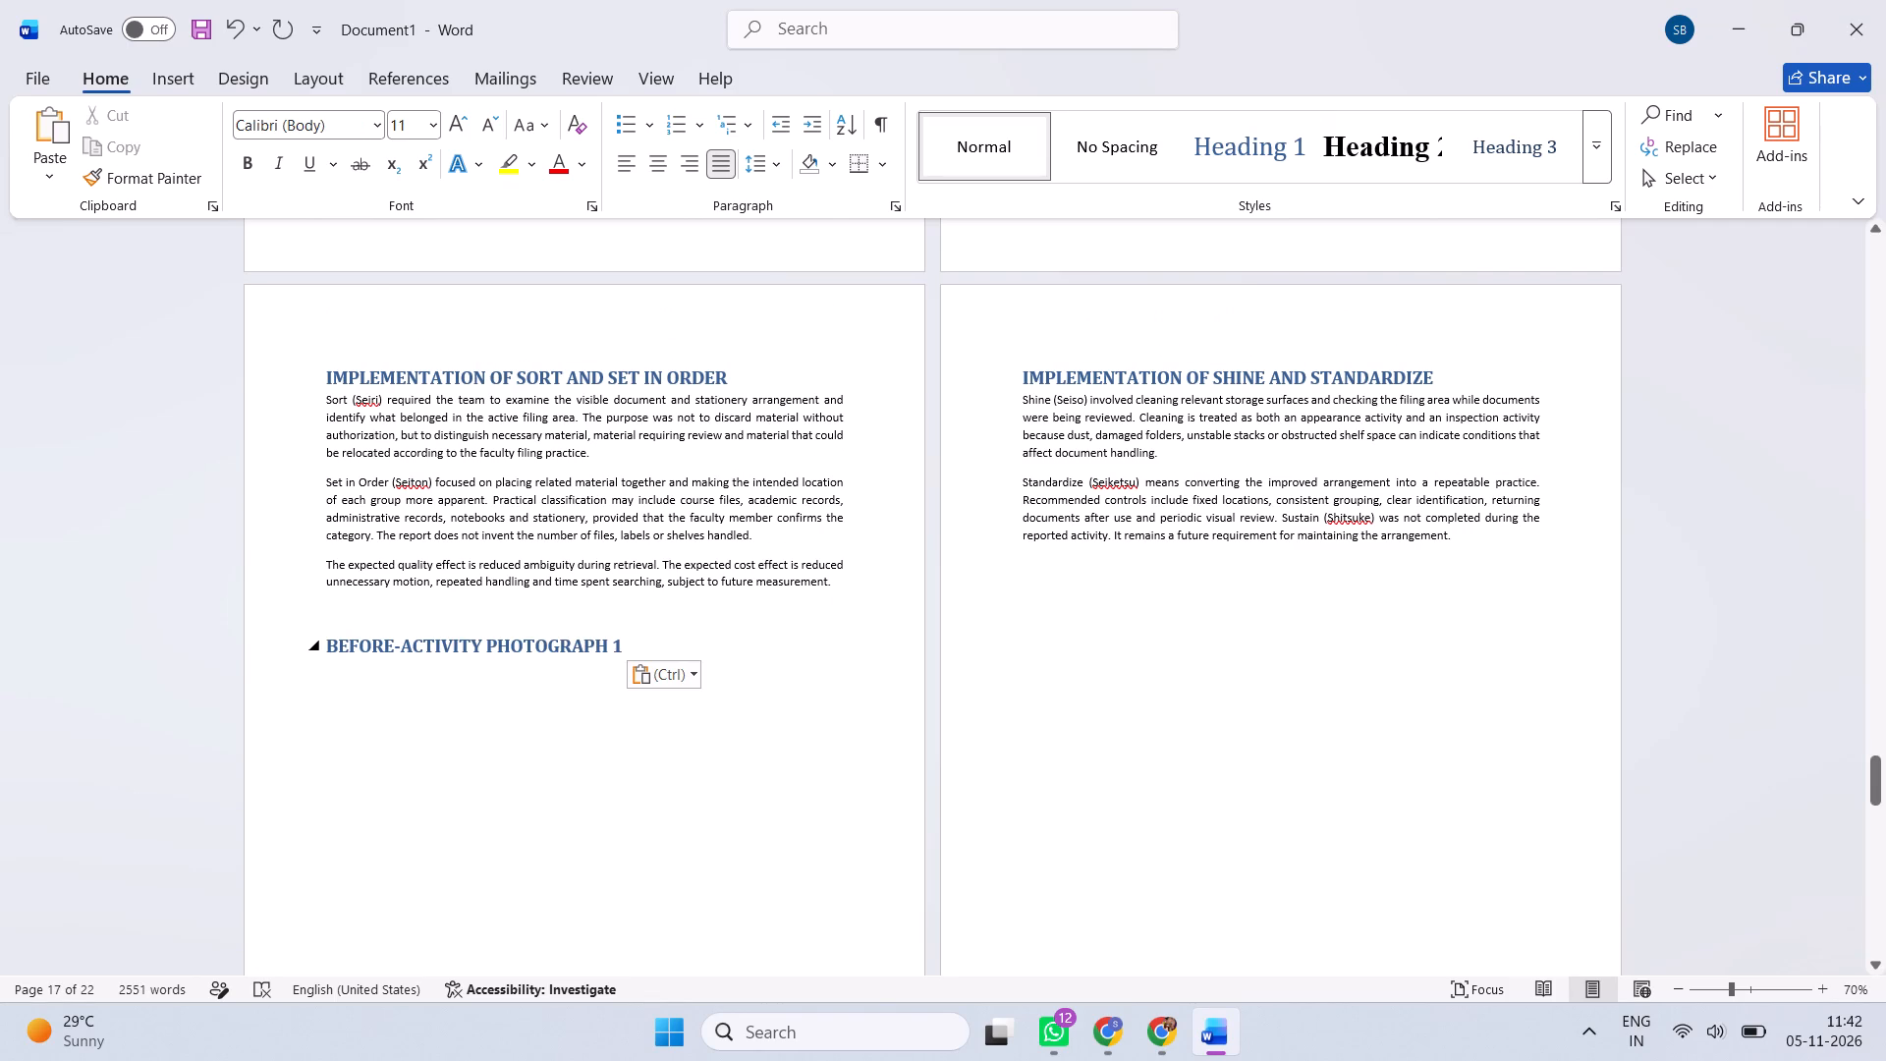
Paste the copied photograph heading below the IMPLEMENTATION OF SHINE AND STANDARDIZE text, after a blank line.
click(1489, 548)
key(Return)
key(Return)
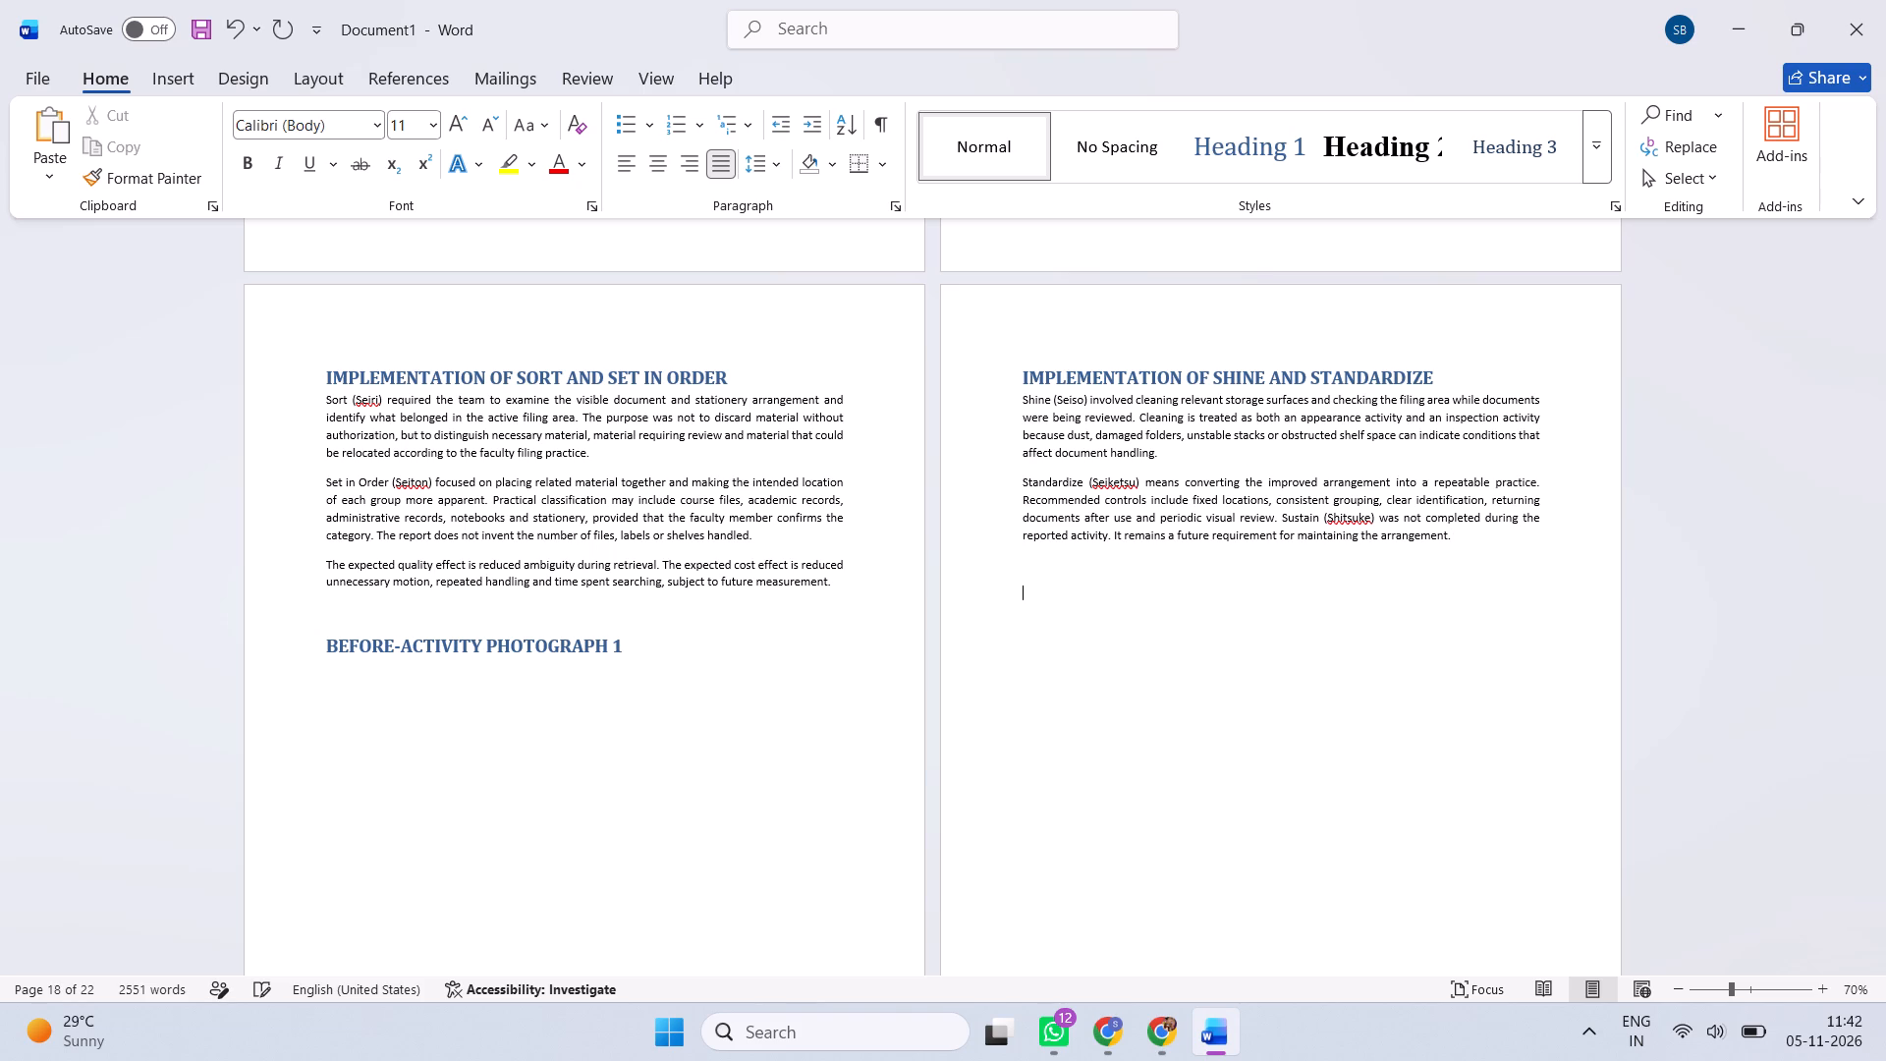
key(Return)
key(BackSpace)
key(ctrl+v)
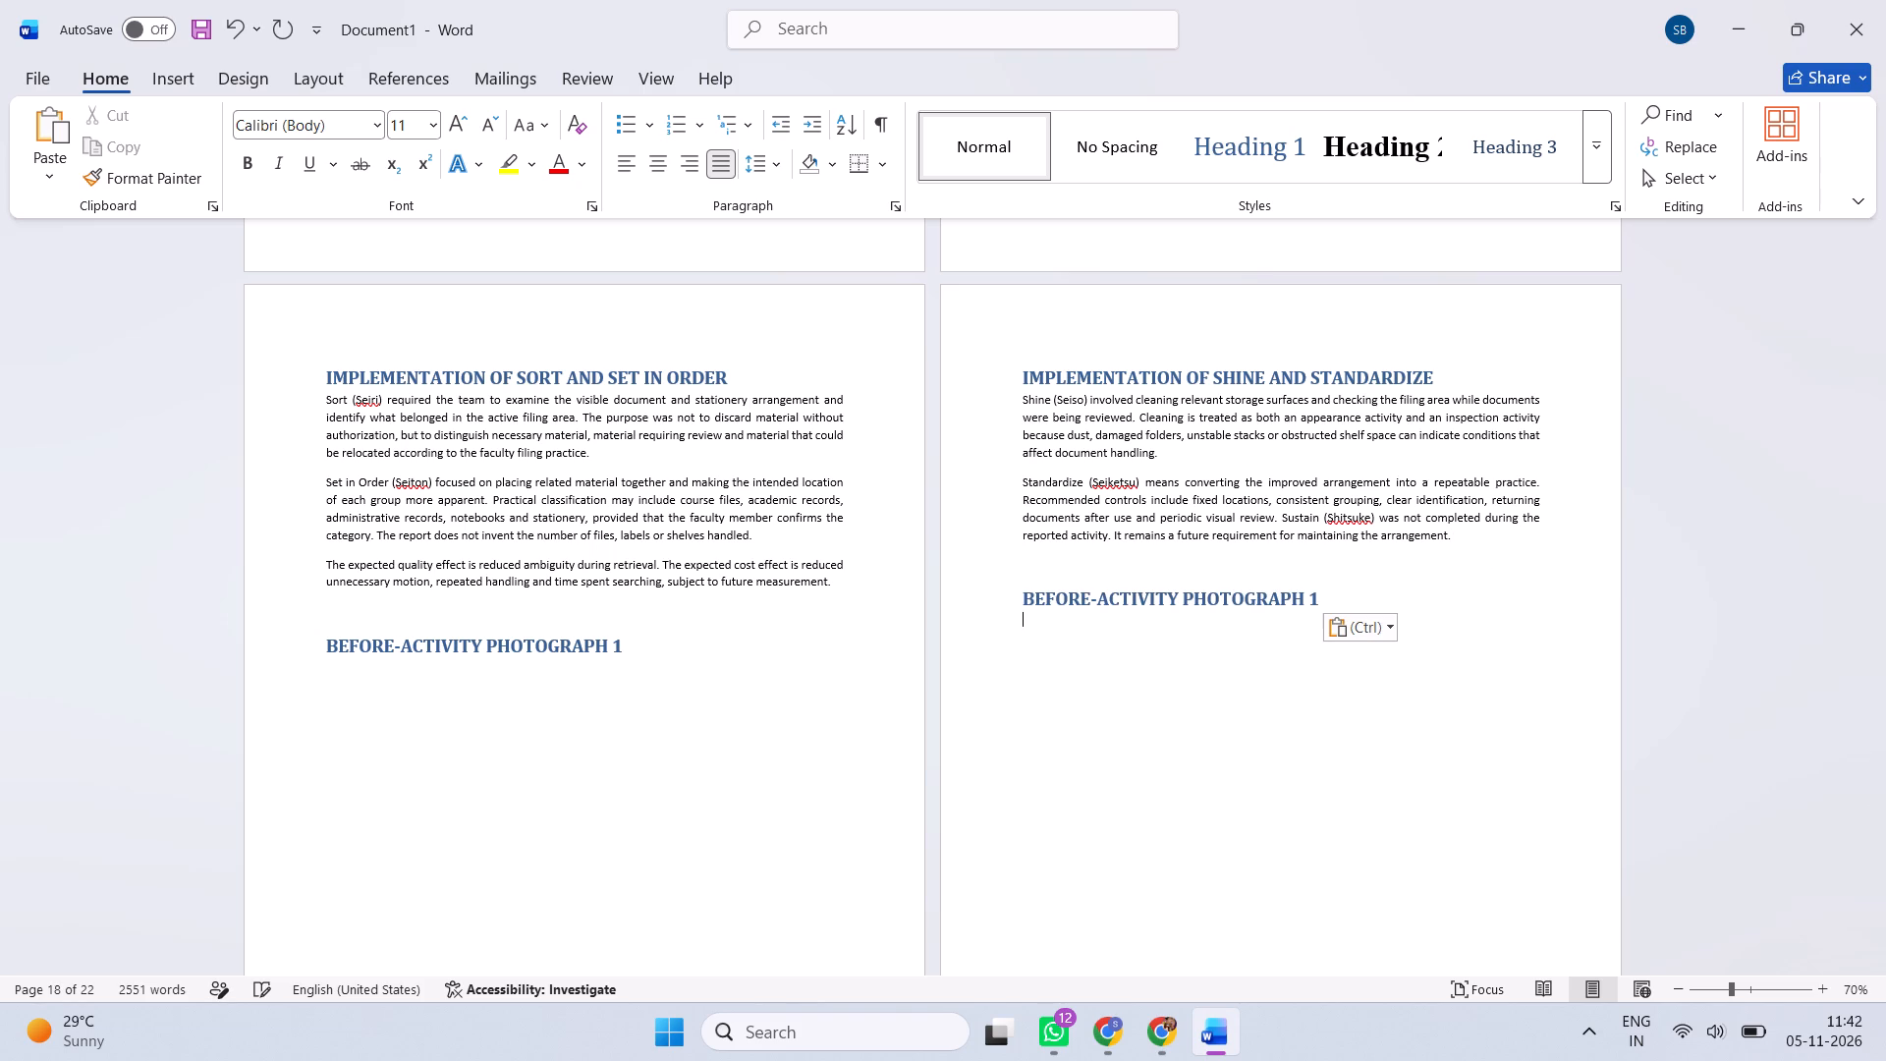
Change the pasted heading under IMPLEMENTATION OF SHINE AND STANDARDIZE to AFTER-ACTIVITY PHOTOGRAPH 2.
click(635, 646)
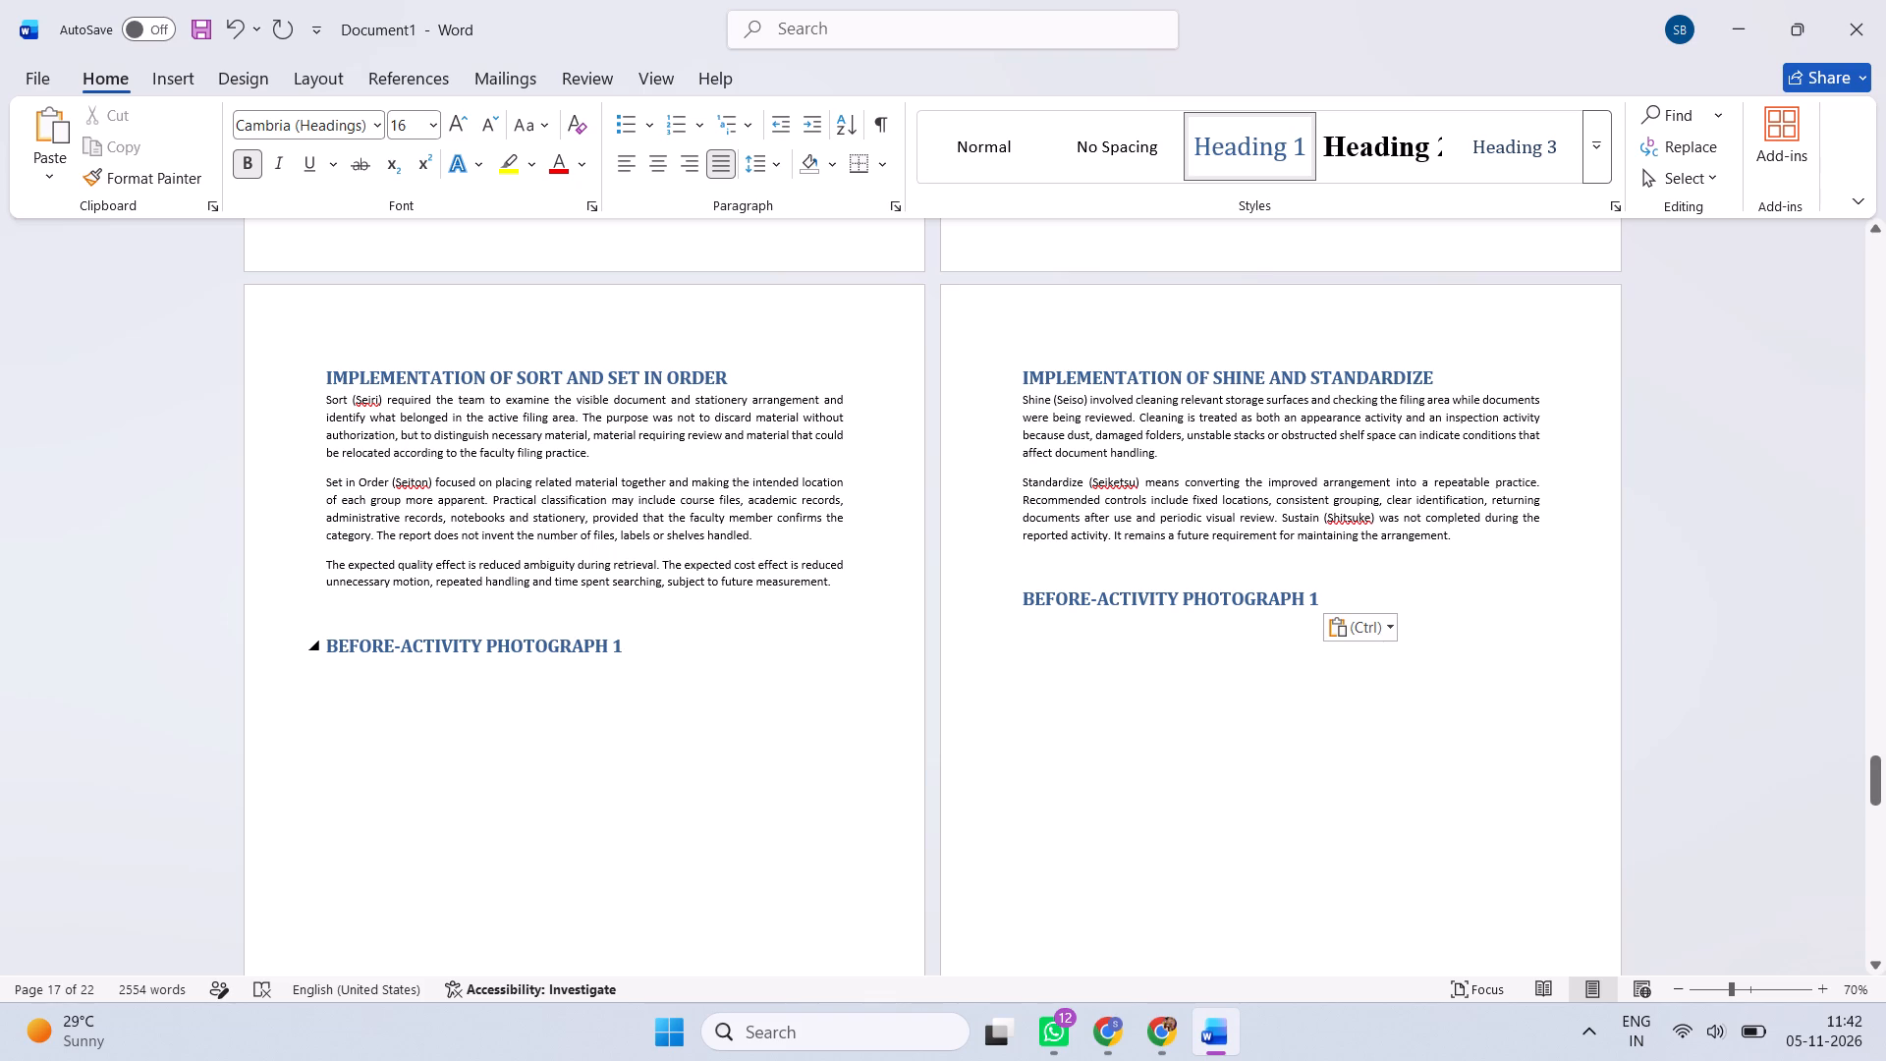
click(1350, 593)
key(BackSpace)
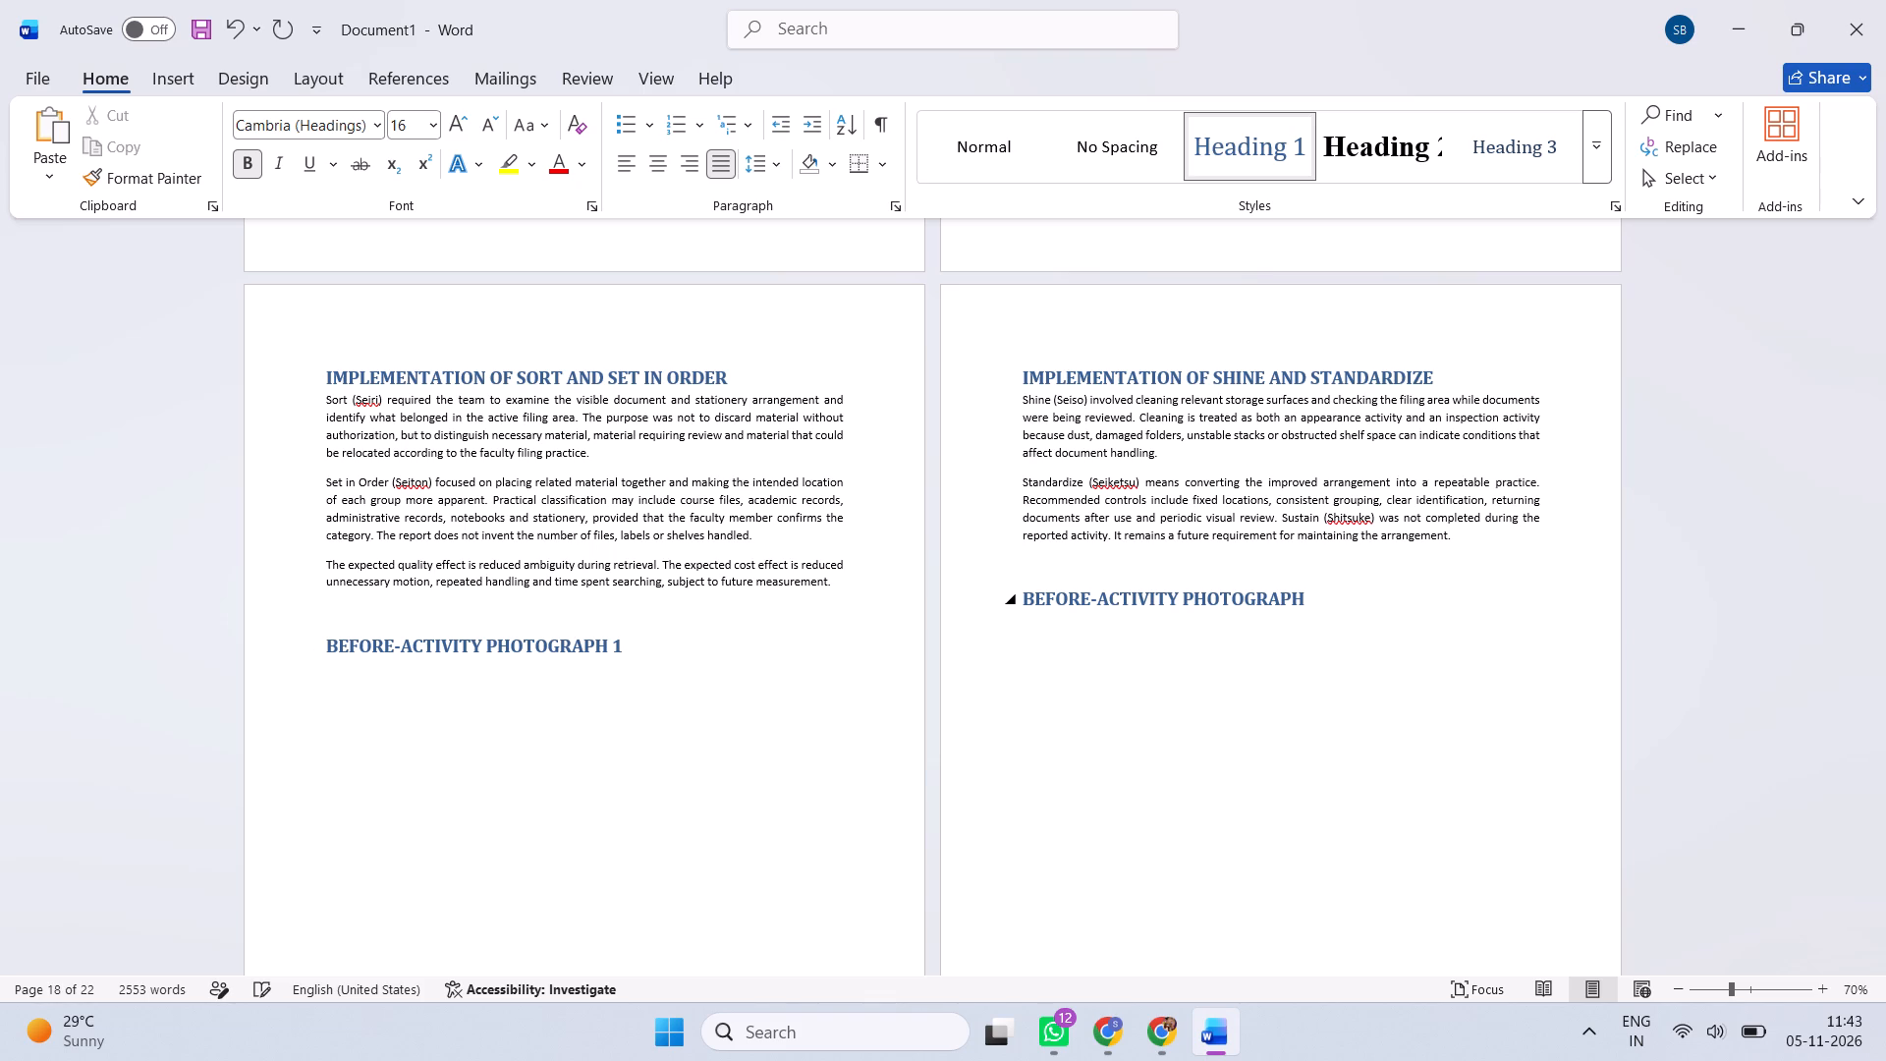
key(2)
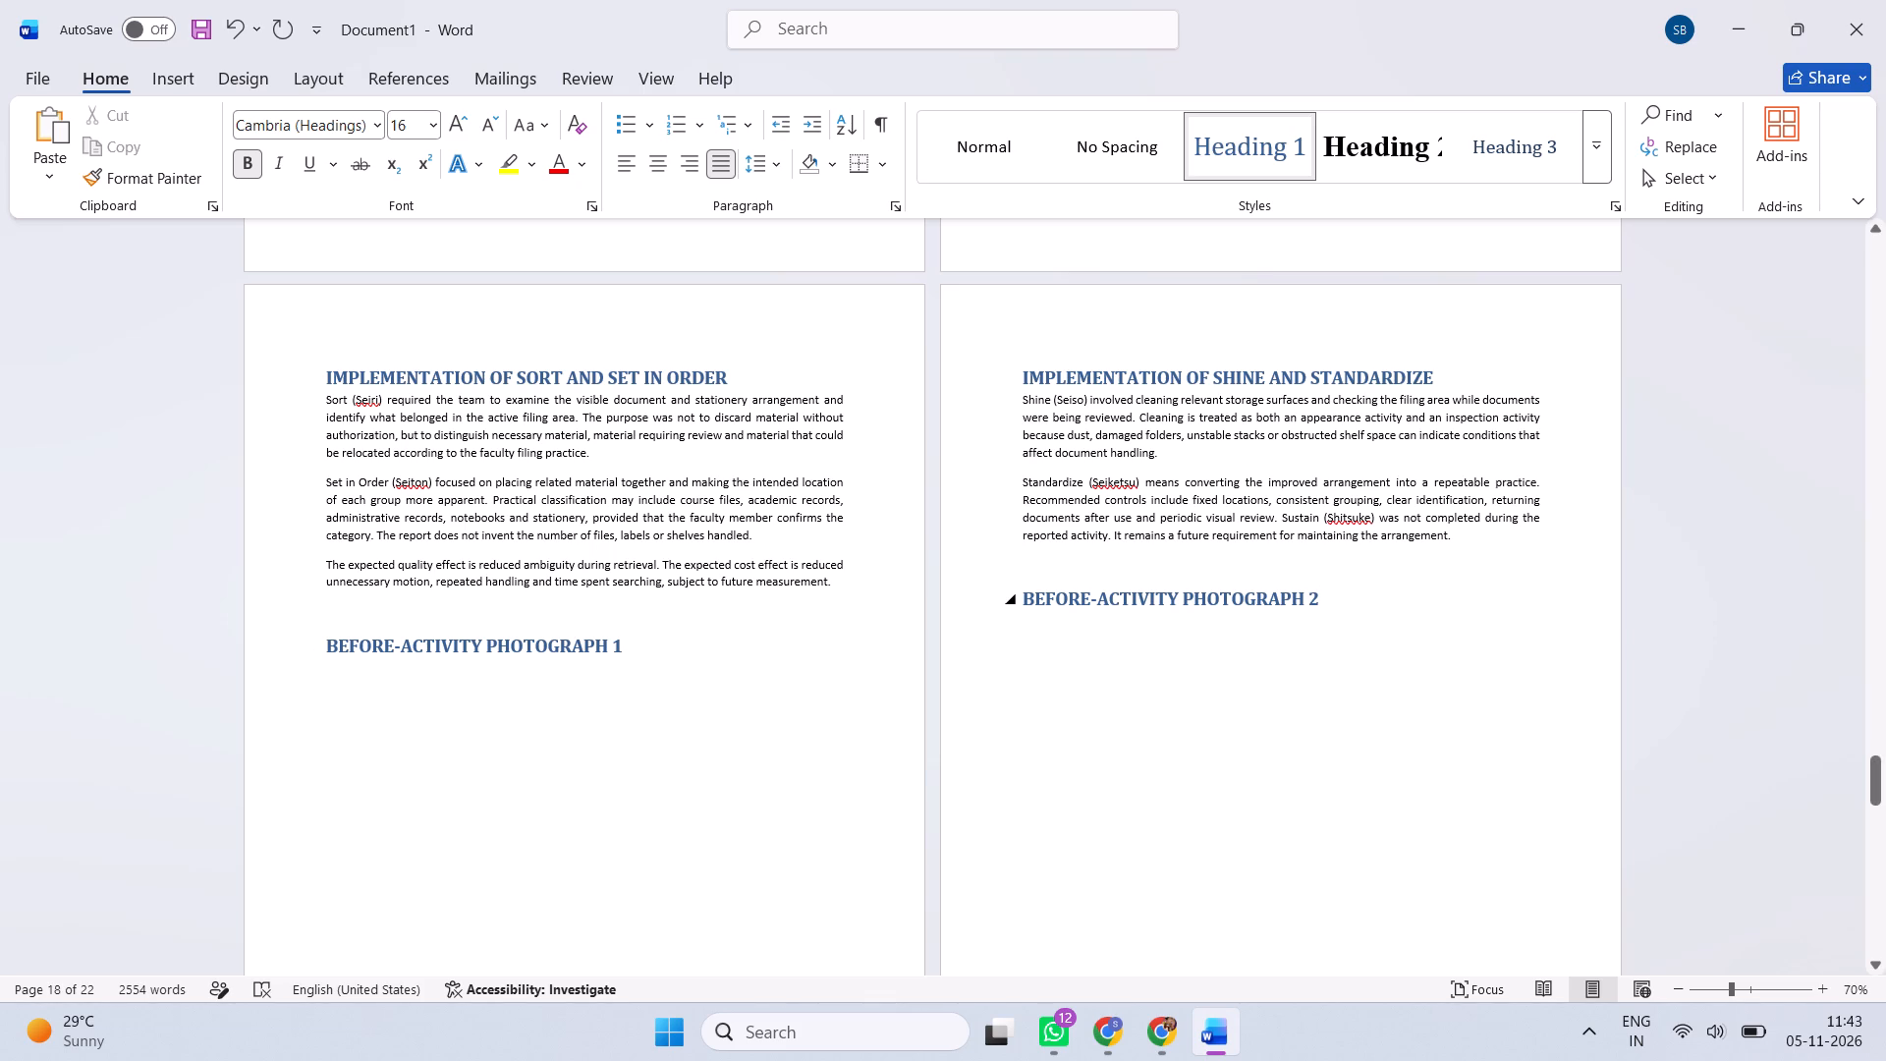
click(1087, 607)
key(BackSpace)
key(BackSpace)
key(BackSpace)
key(BackSpace)
key(BackSpace)
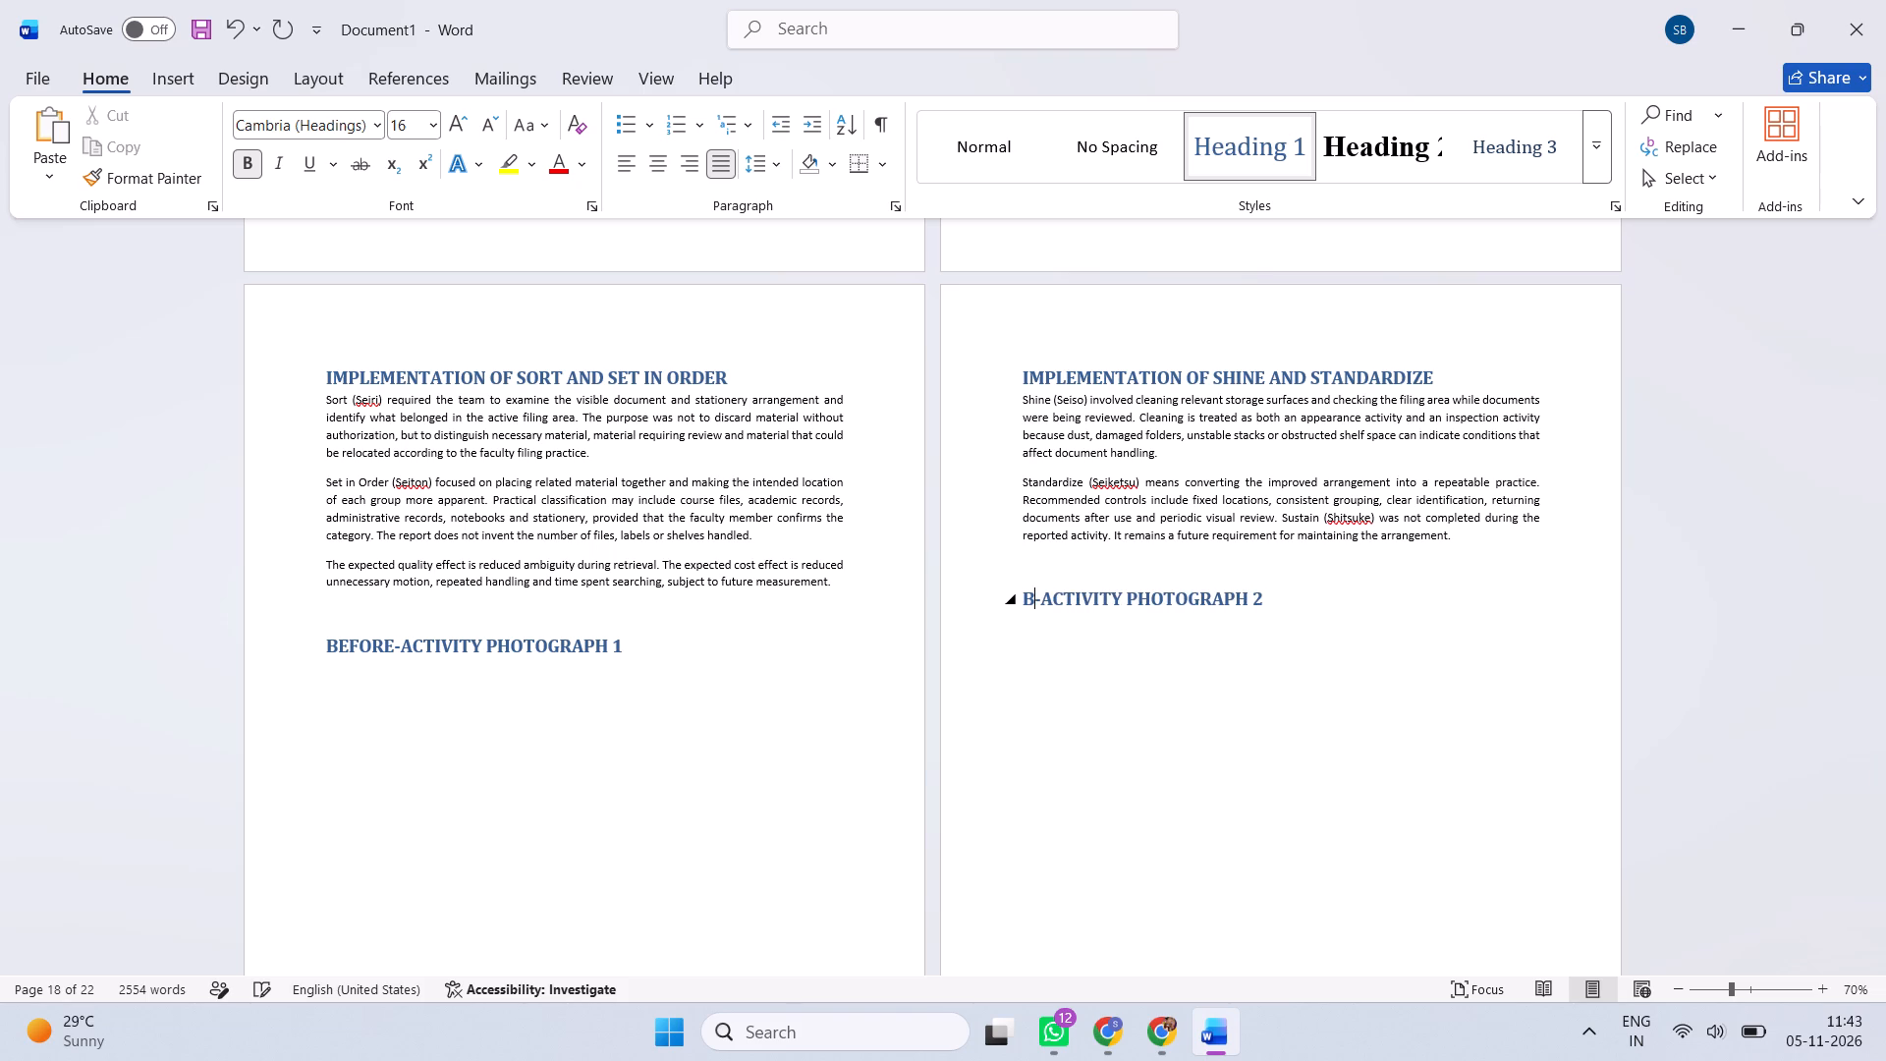
key(BackSpace)
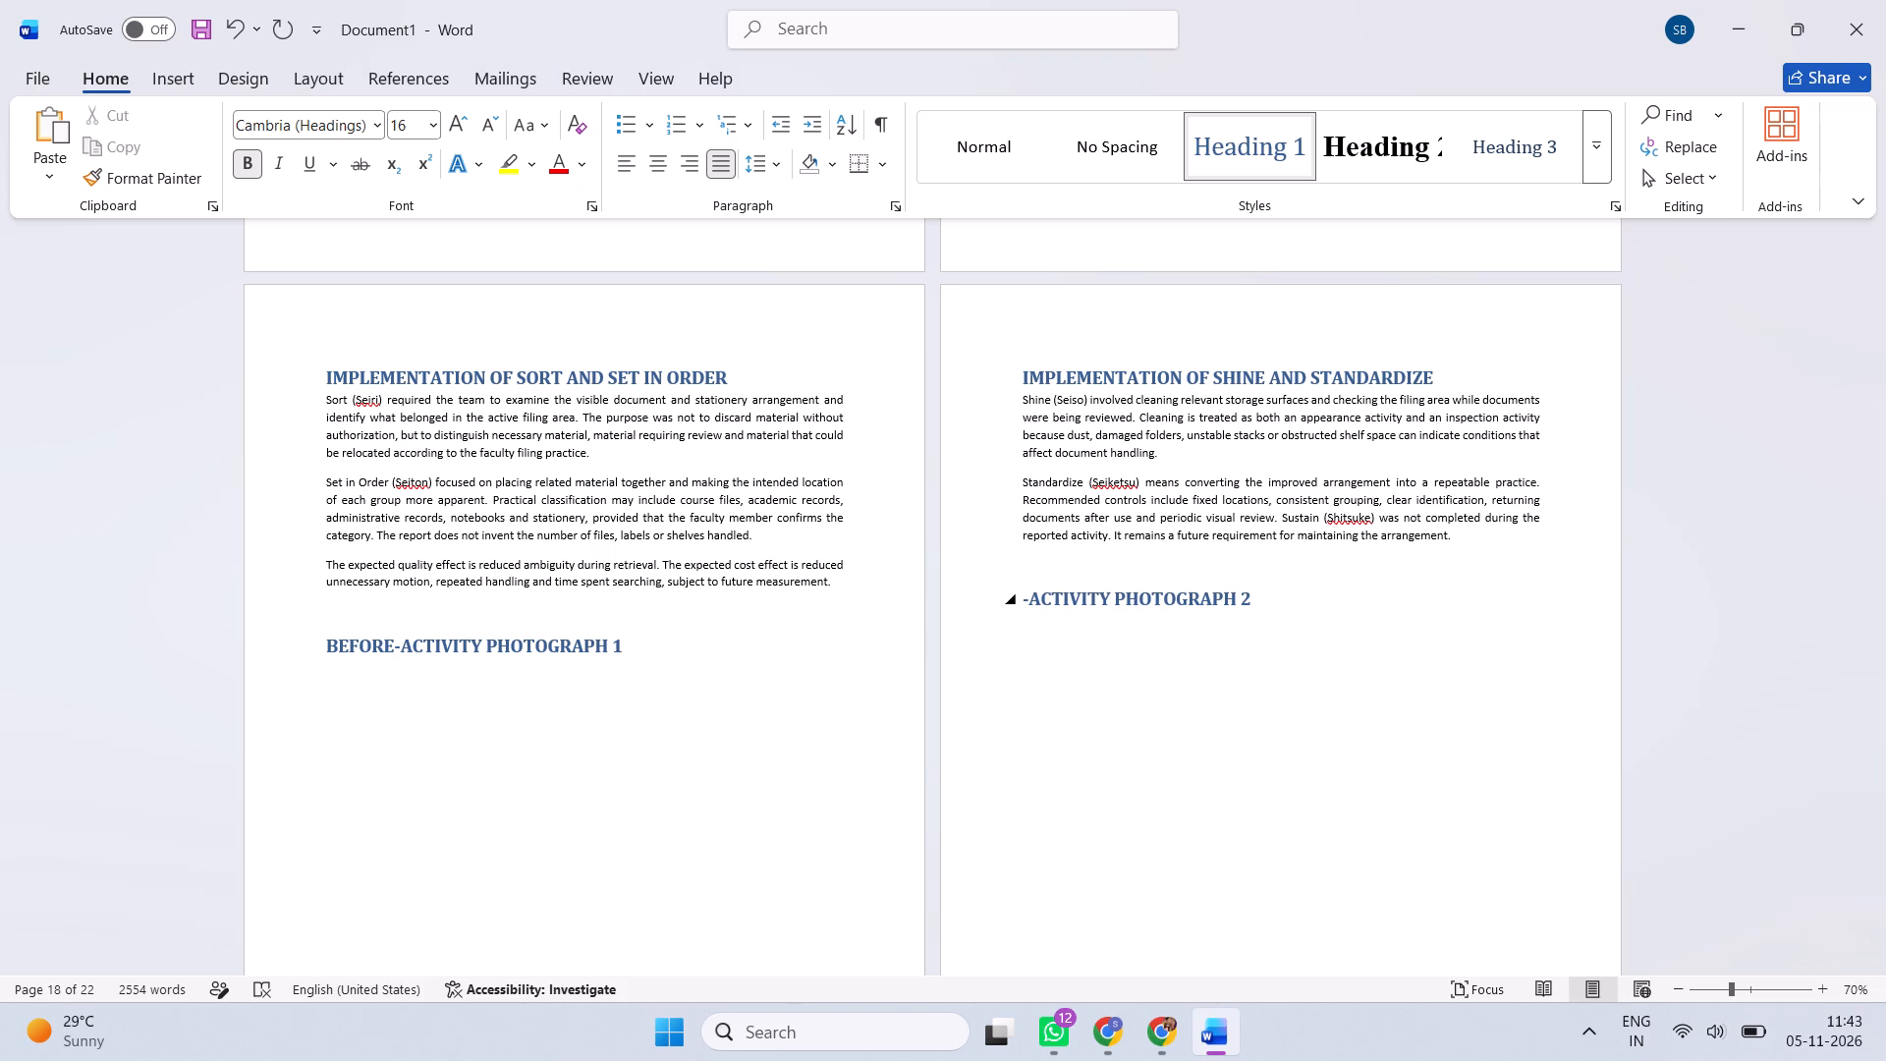
text(AFTER)
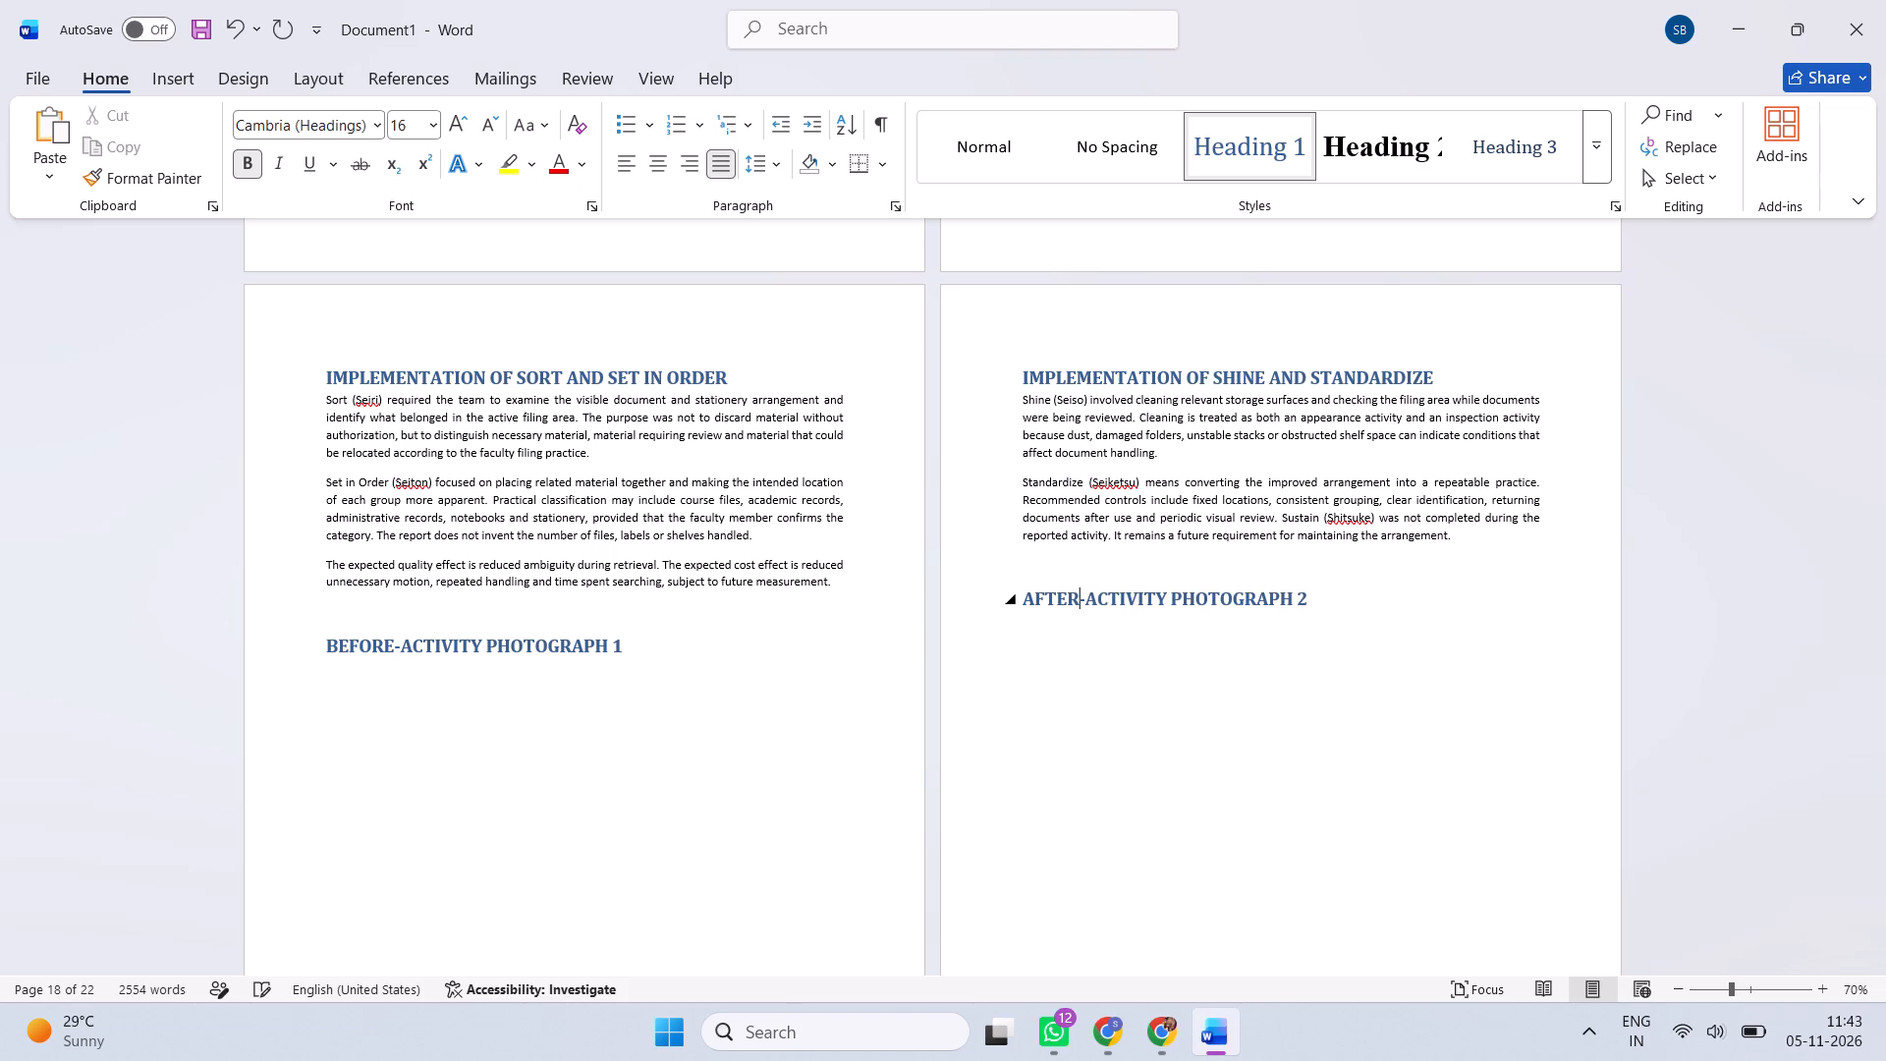
Change the pasted heading under IMPLEMENTATION OF SORT AND SET IN ORDER to AFTER-ACTIVITY PHOTOGRAPH 1.
click(389, 644)
key(BackSpace)
key(BackSpace)
key(BackSpace)
key(BackSpace)
key(BackSpace)
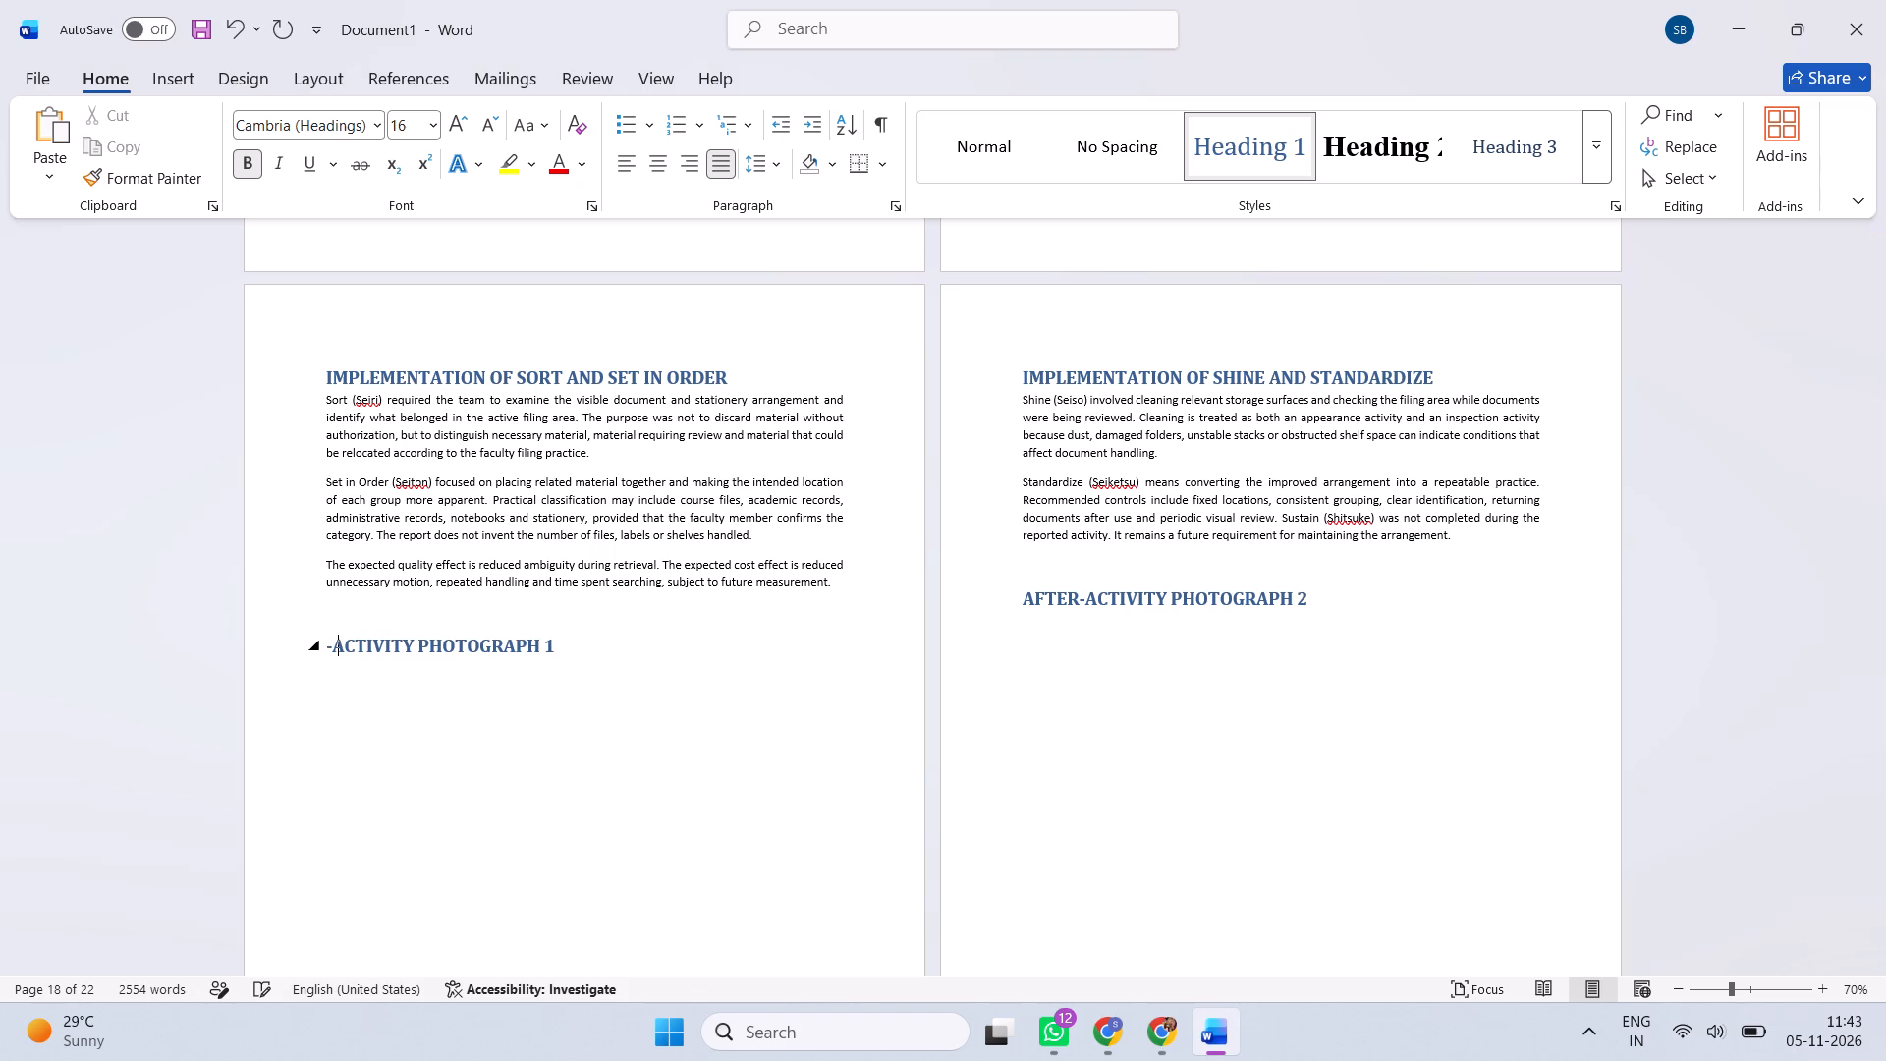
key(BackSpace)
text(AFTER)
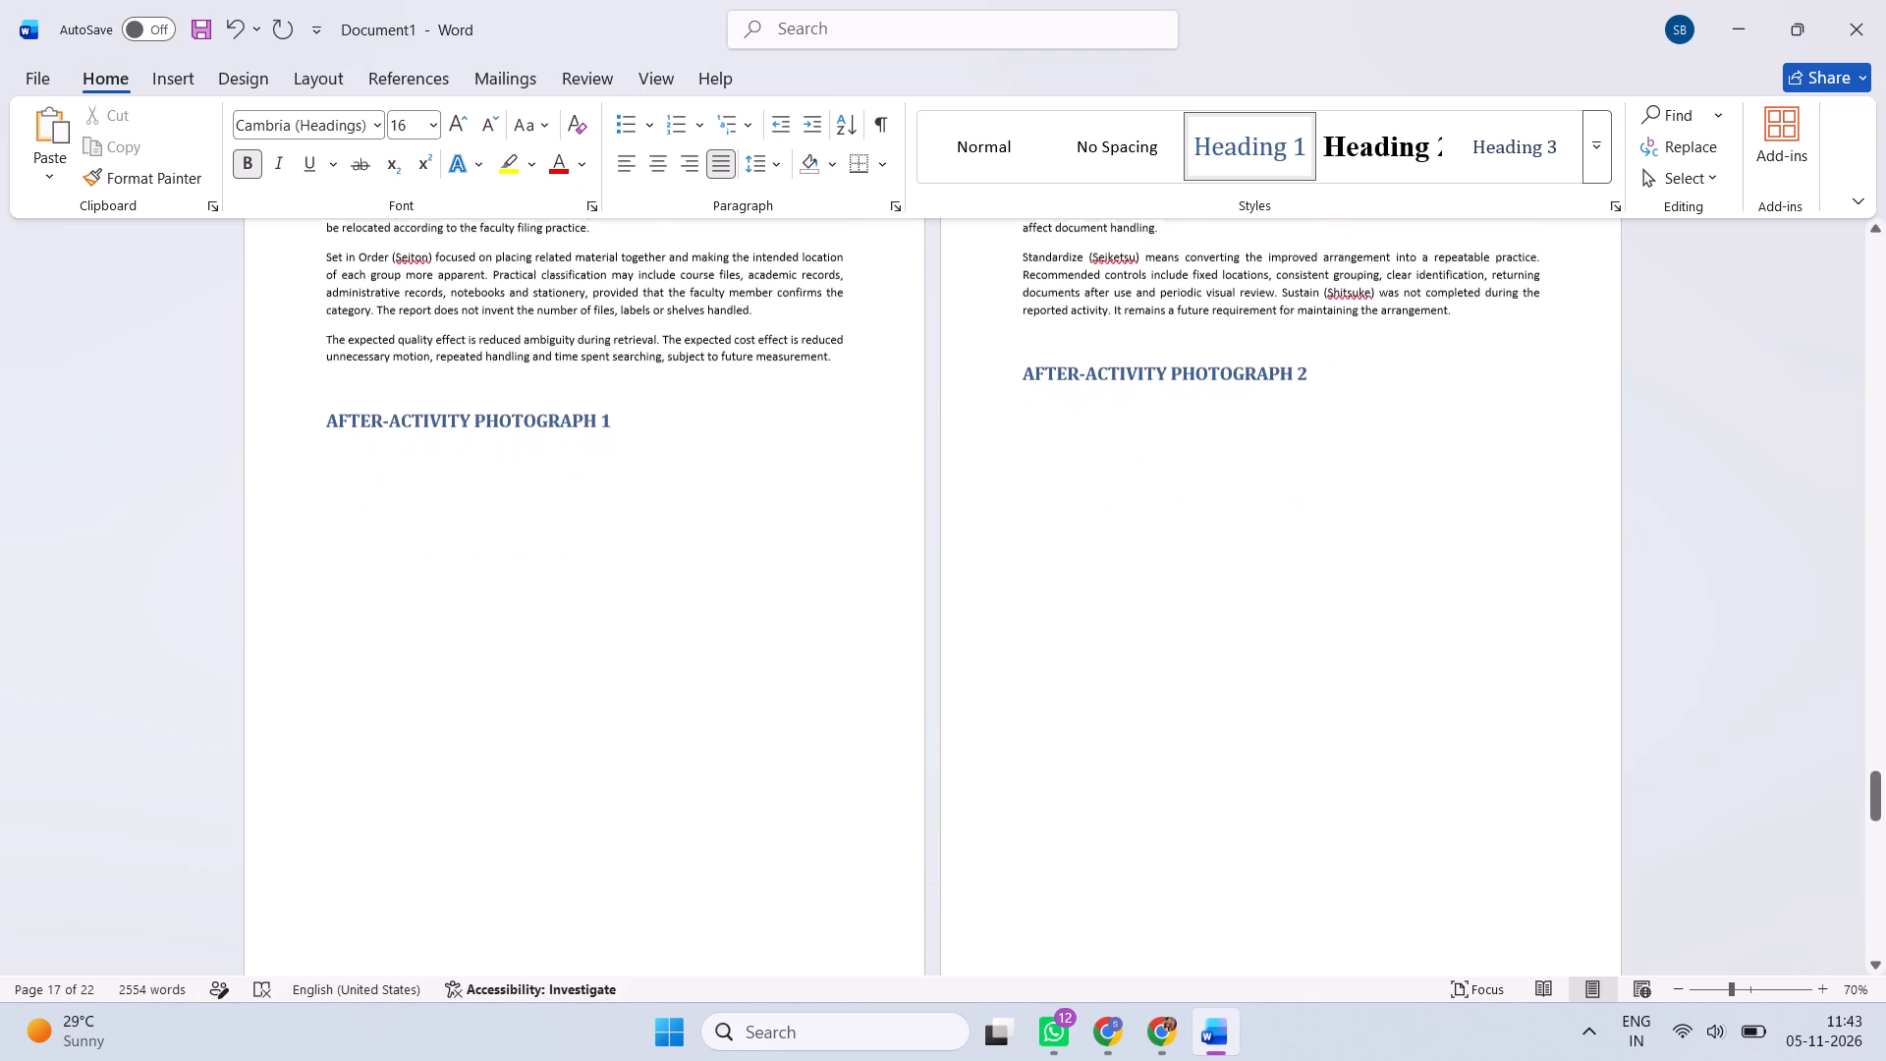
Place the insertion point below the AFTER-ACTIVITY PHOTOGRAPH 1 heading and switch to WhatsApp.
click(577, 574)
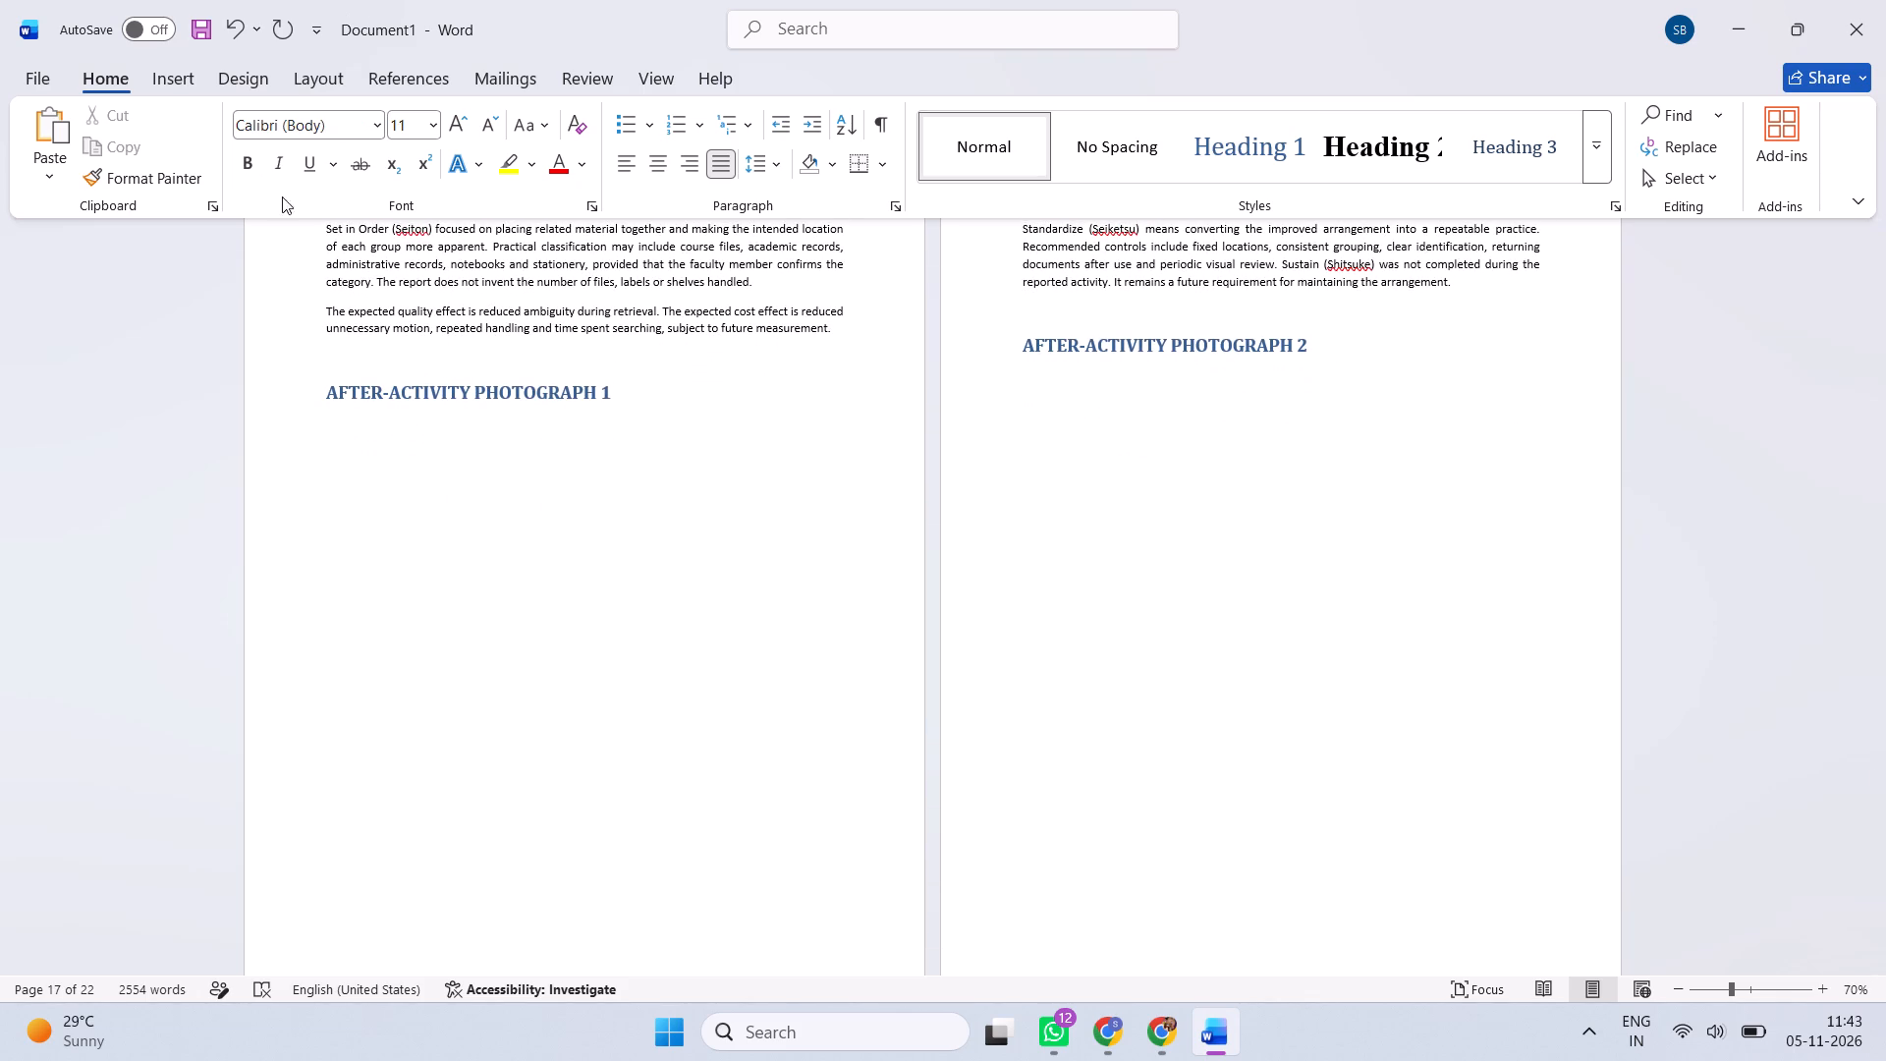
click(1056, 1014)
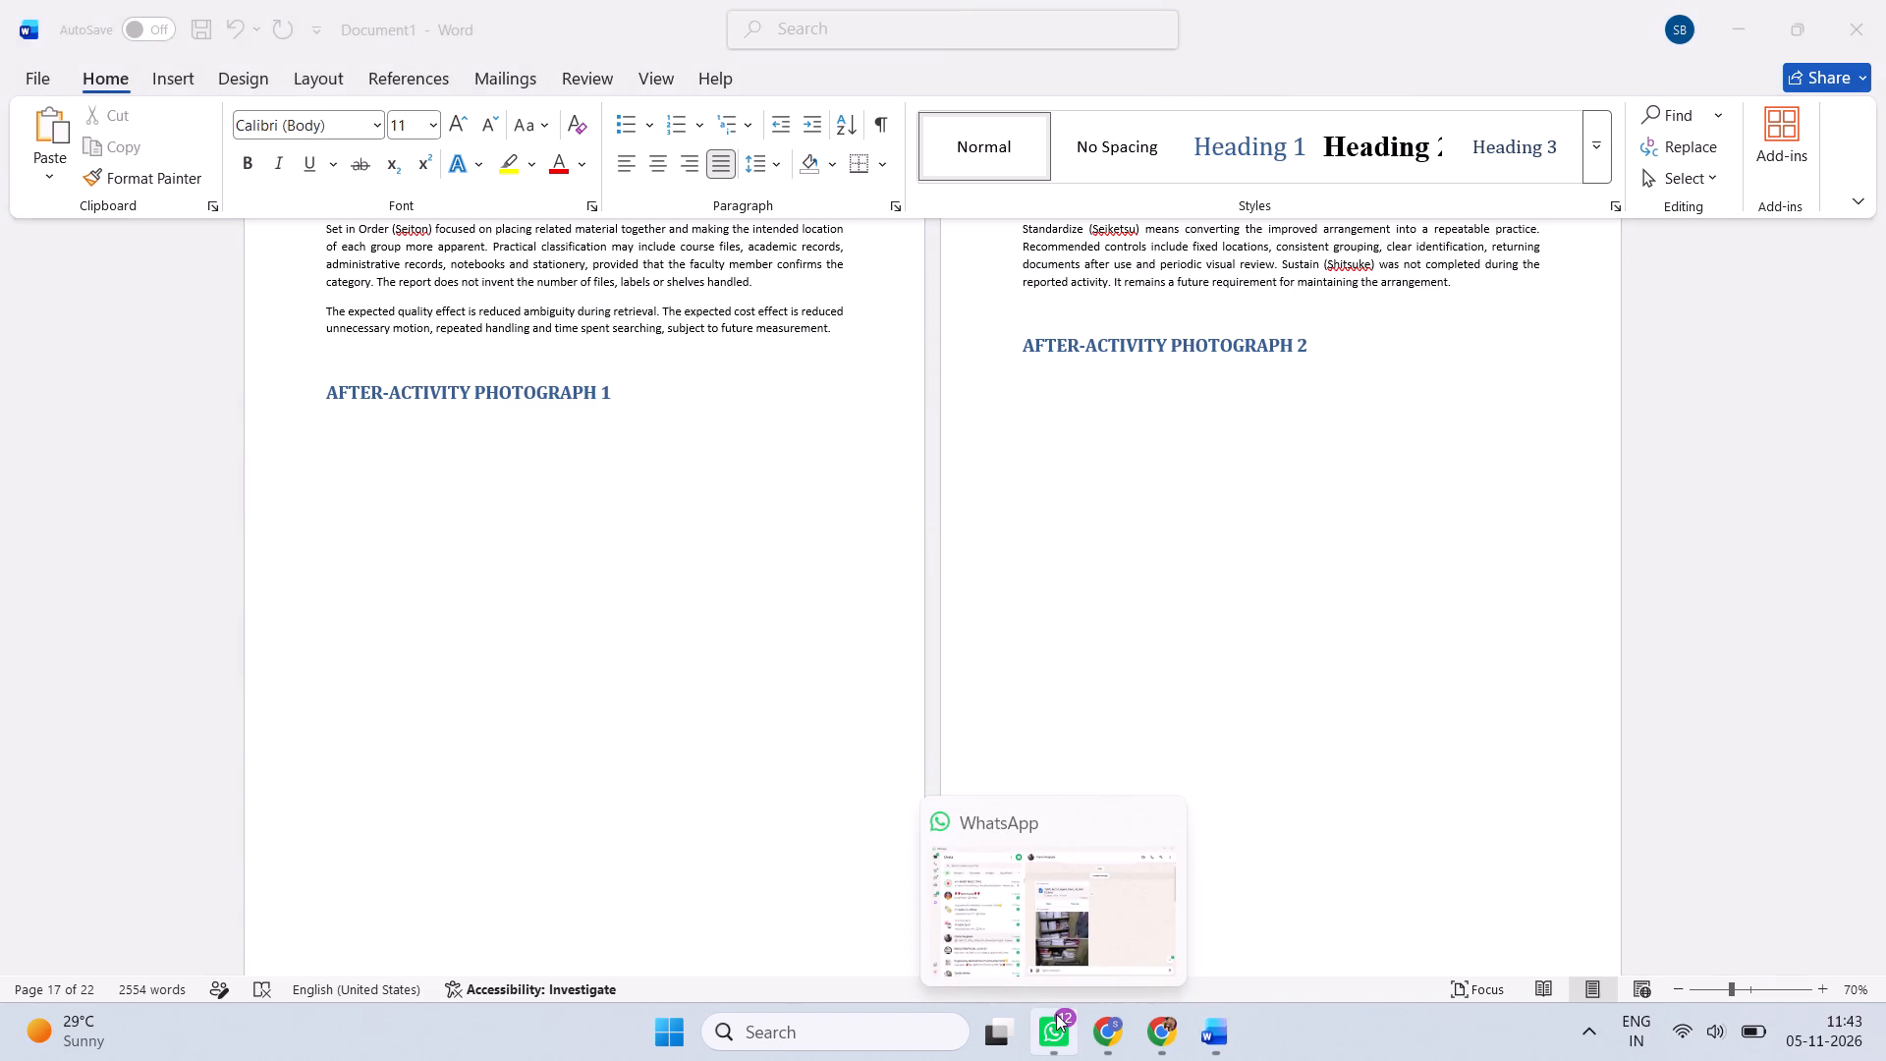
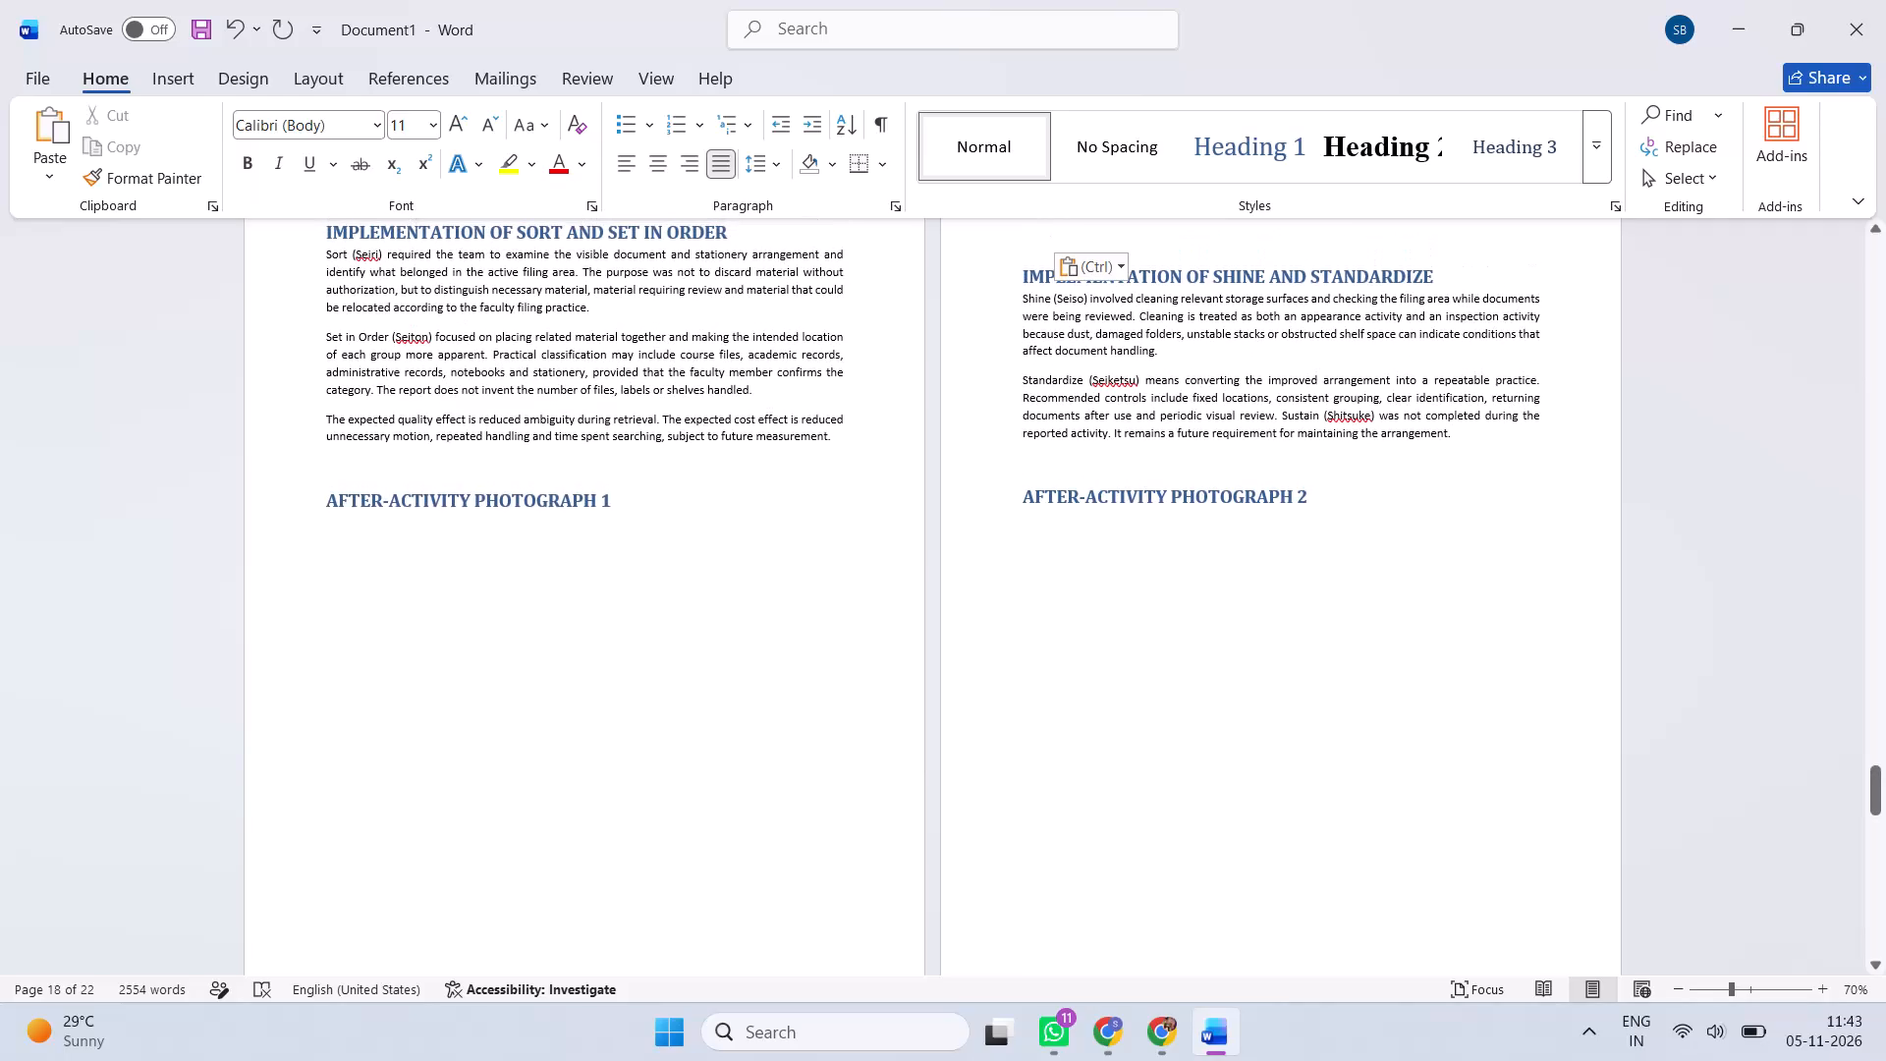
Paste the copied photograph of the man at the filing shelves and set its text wrapping to Top and Bottom.
click(1072, 272)
click(1161, 349)
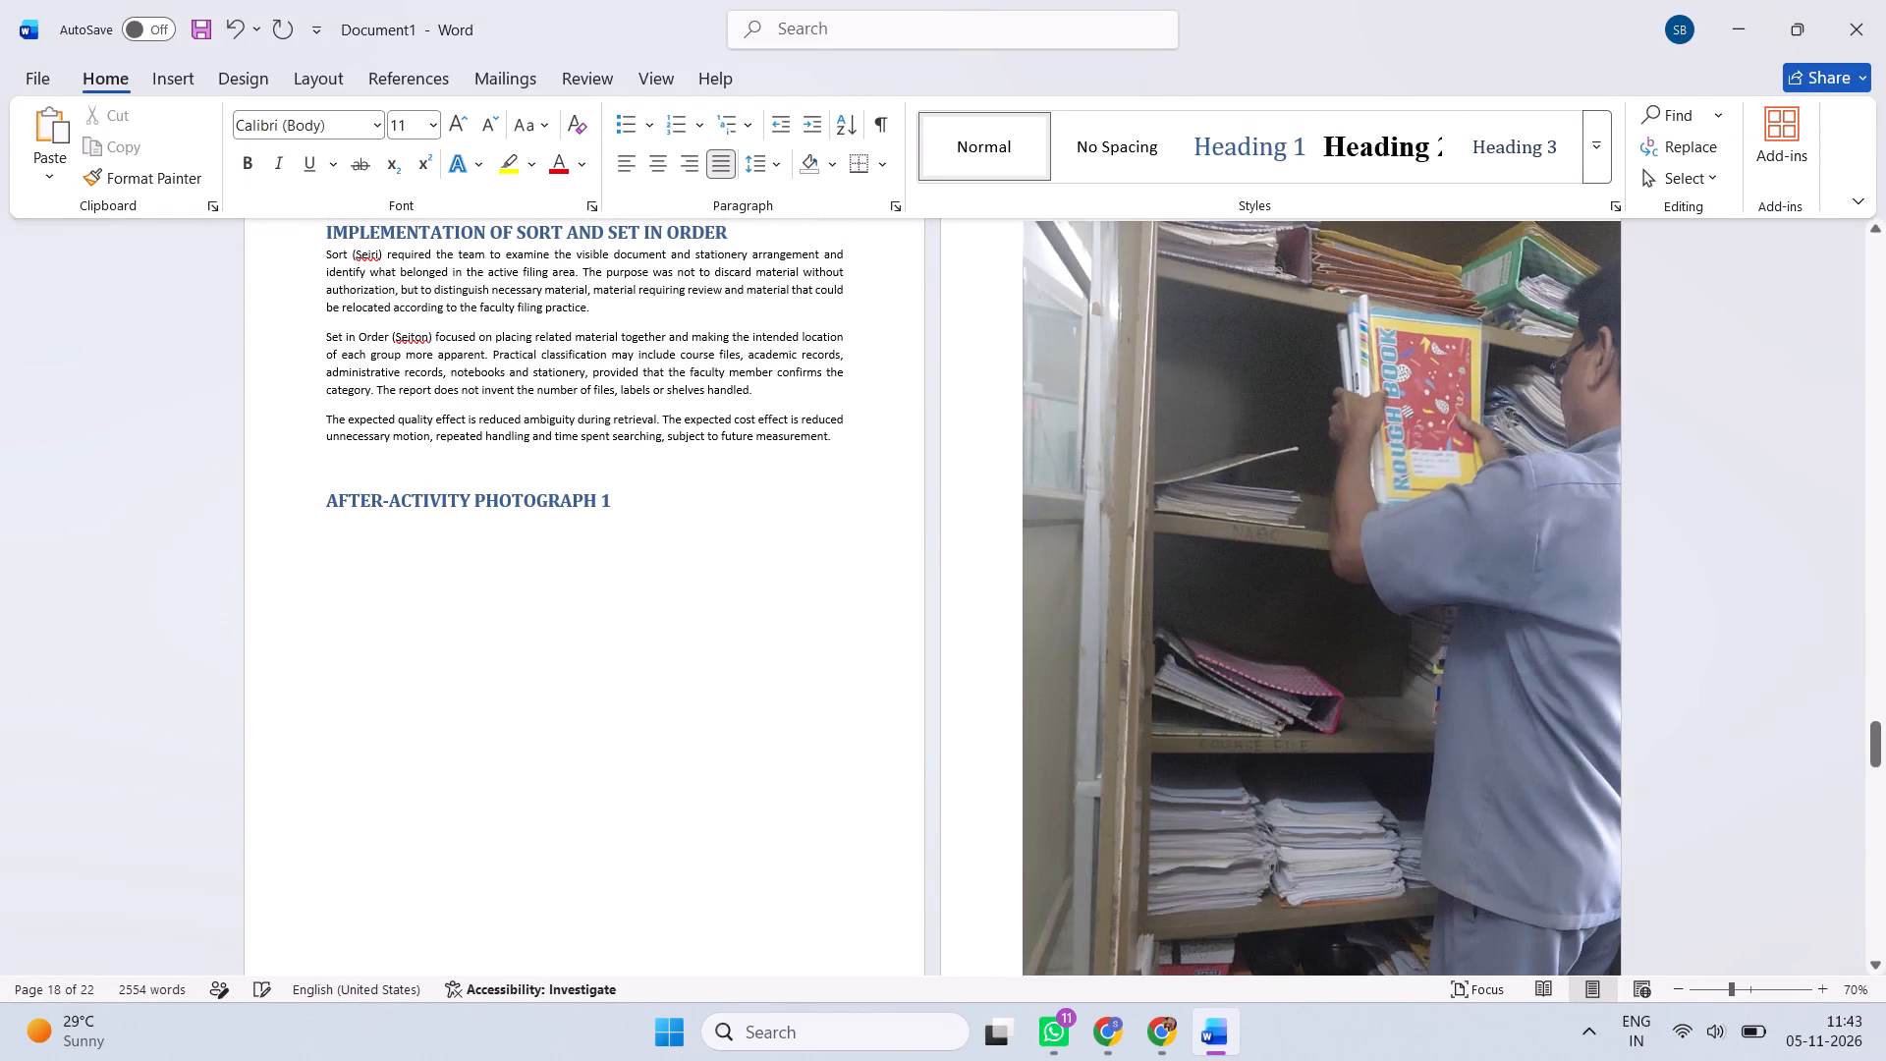
click(1220, 444)
scroll(1220, 444, up, 1)
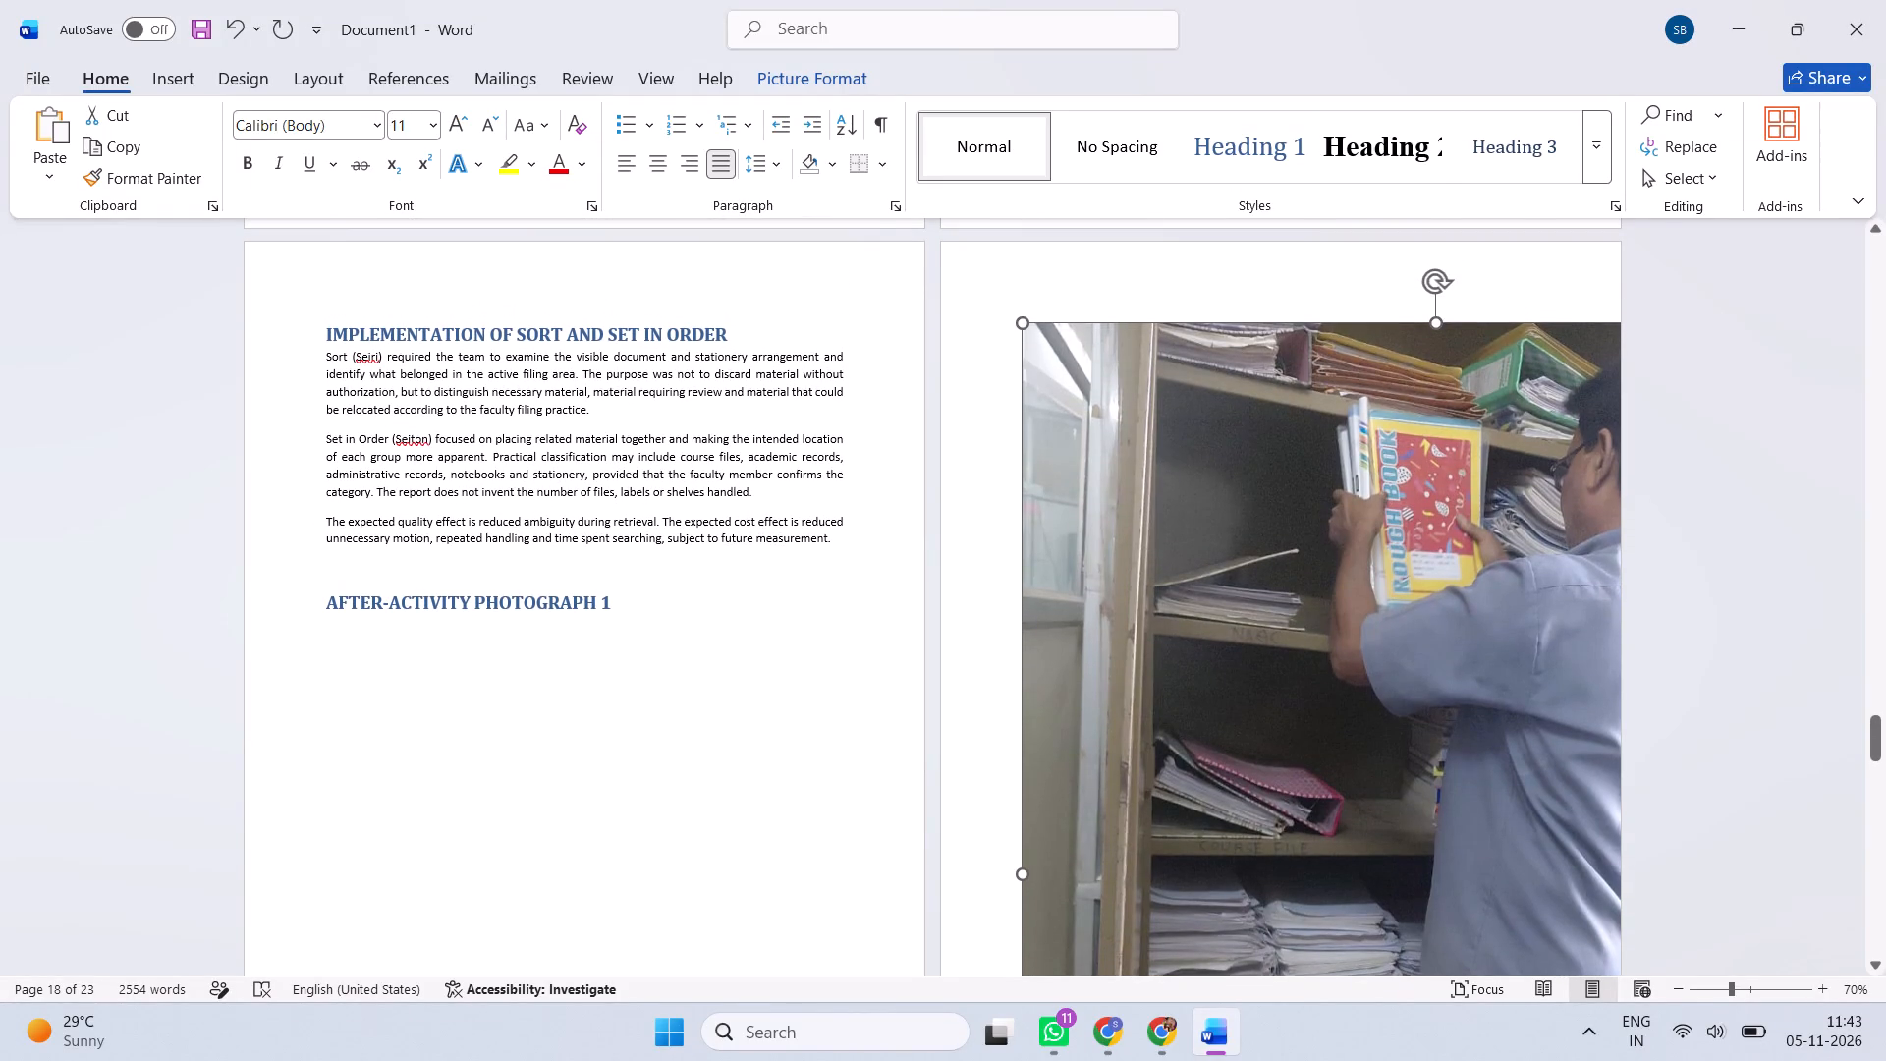
click(998, 334)
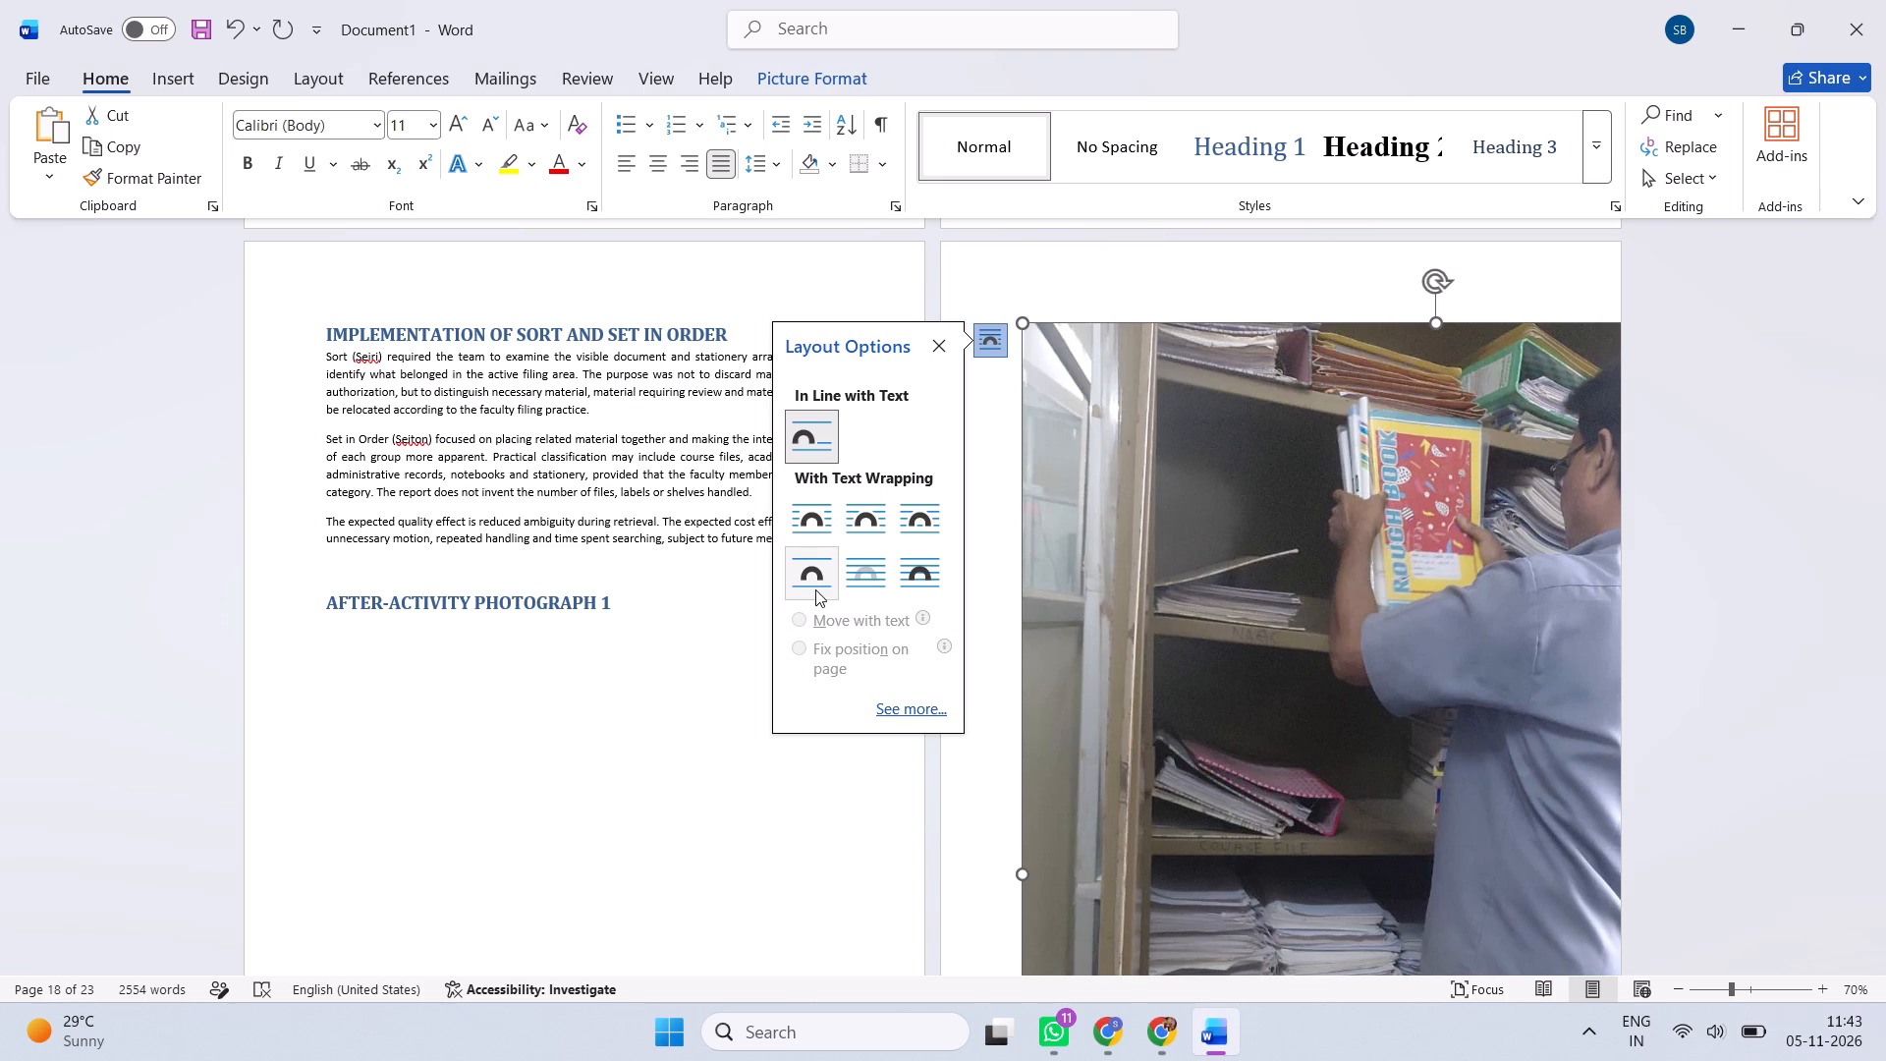
click(813, 589)
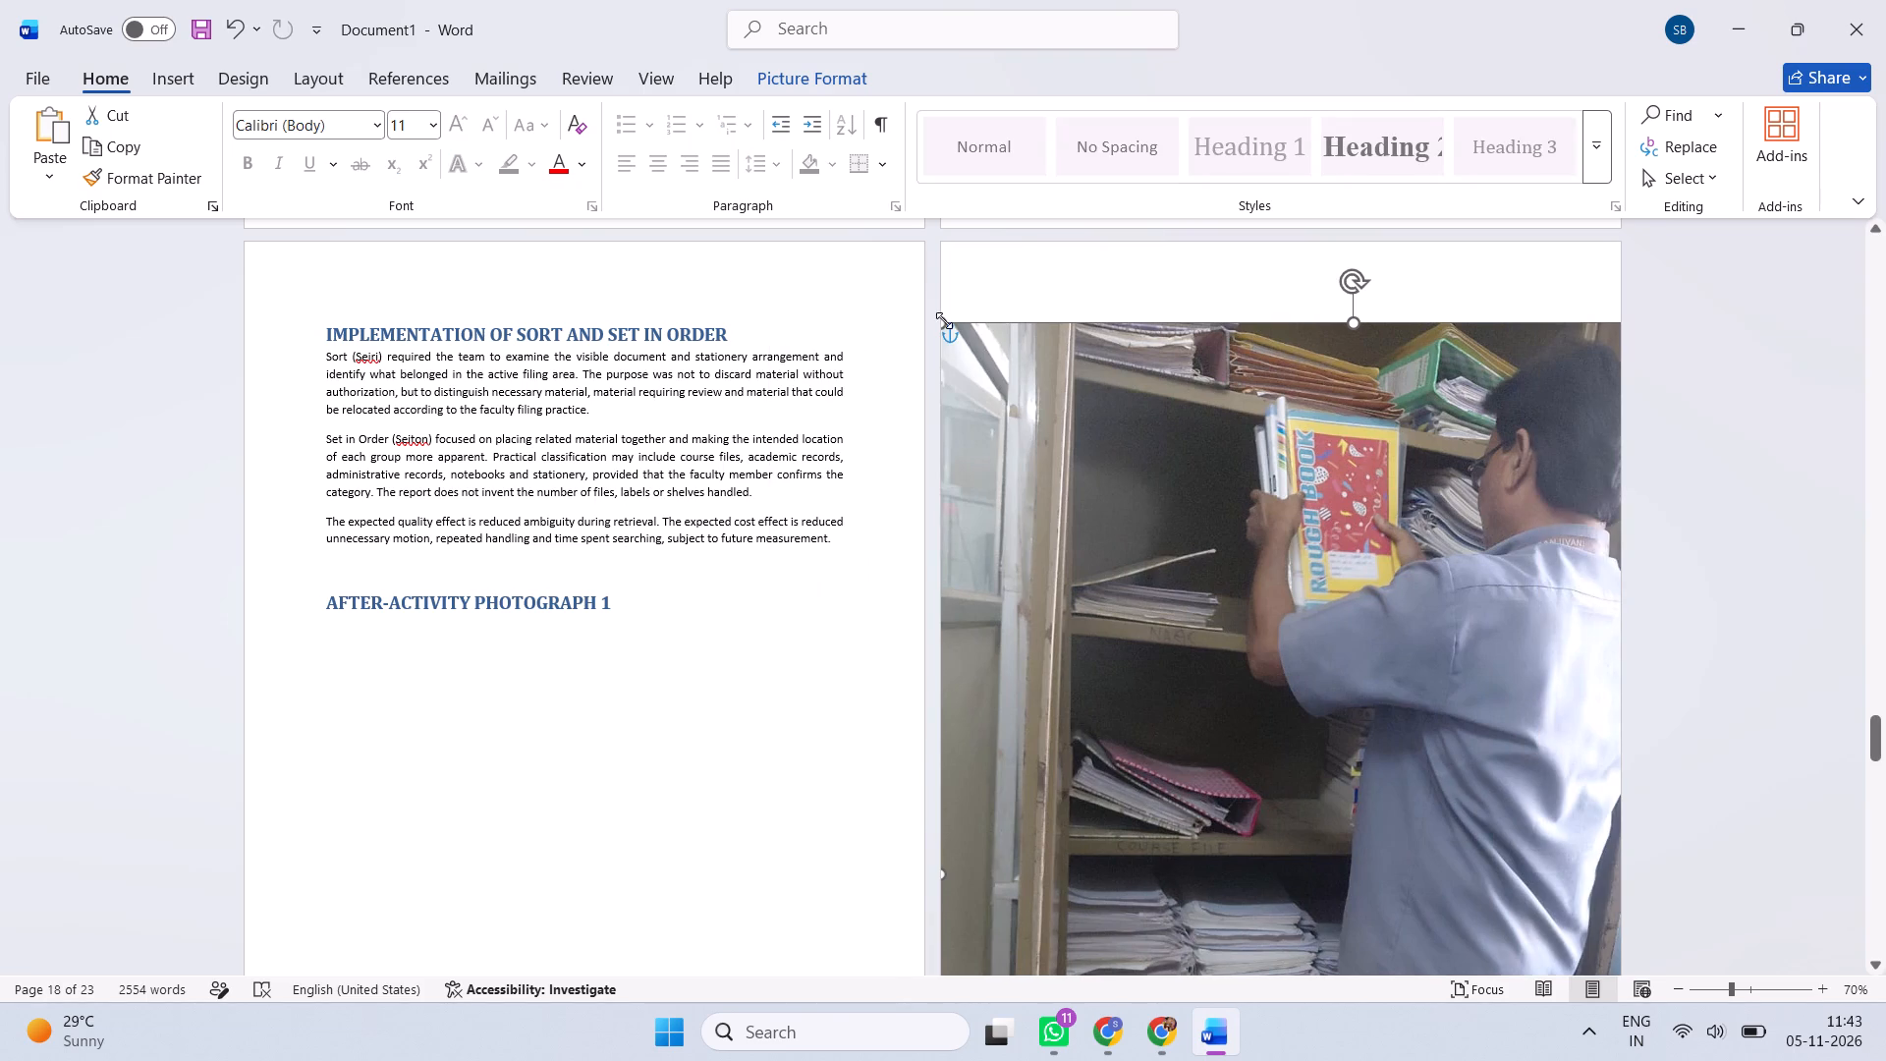
Shrink the shelf photograph to fit the page space and place it directly below the AFTER-ACTIVITY PHOTOGRAPH 1 heading.
drag(940, 323, 1247, 639)
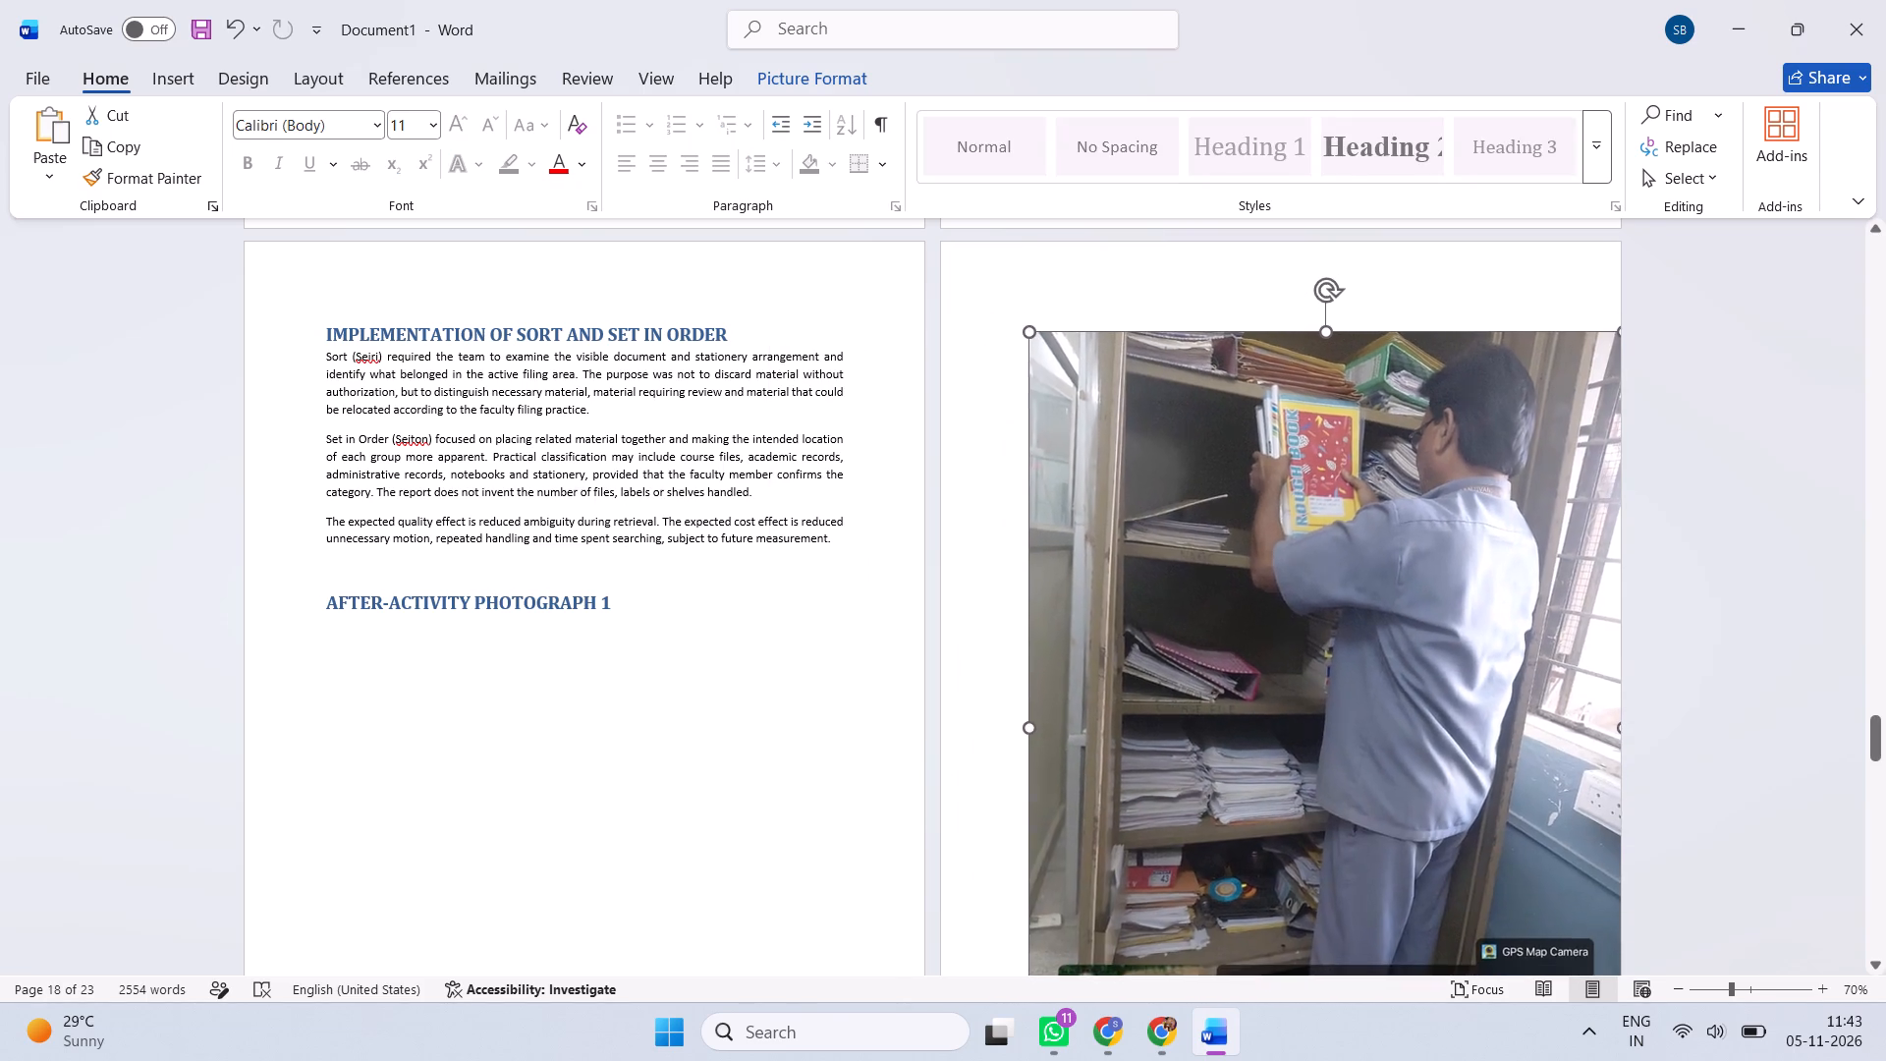
drag(1247, 639, 1542, 865)
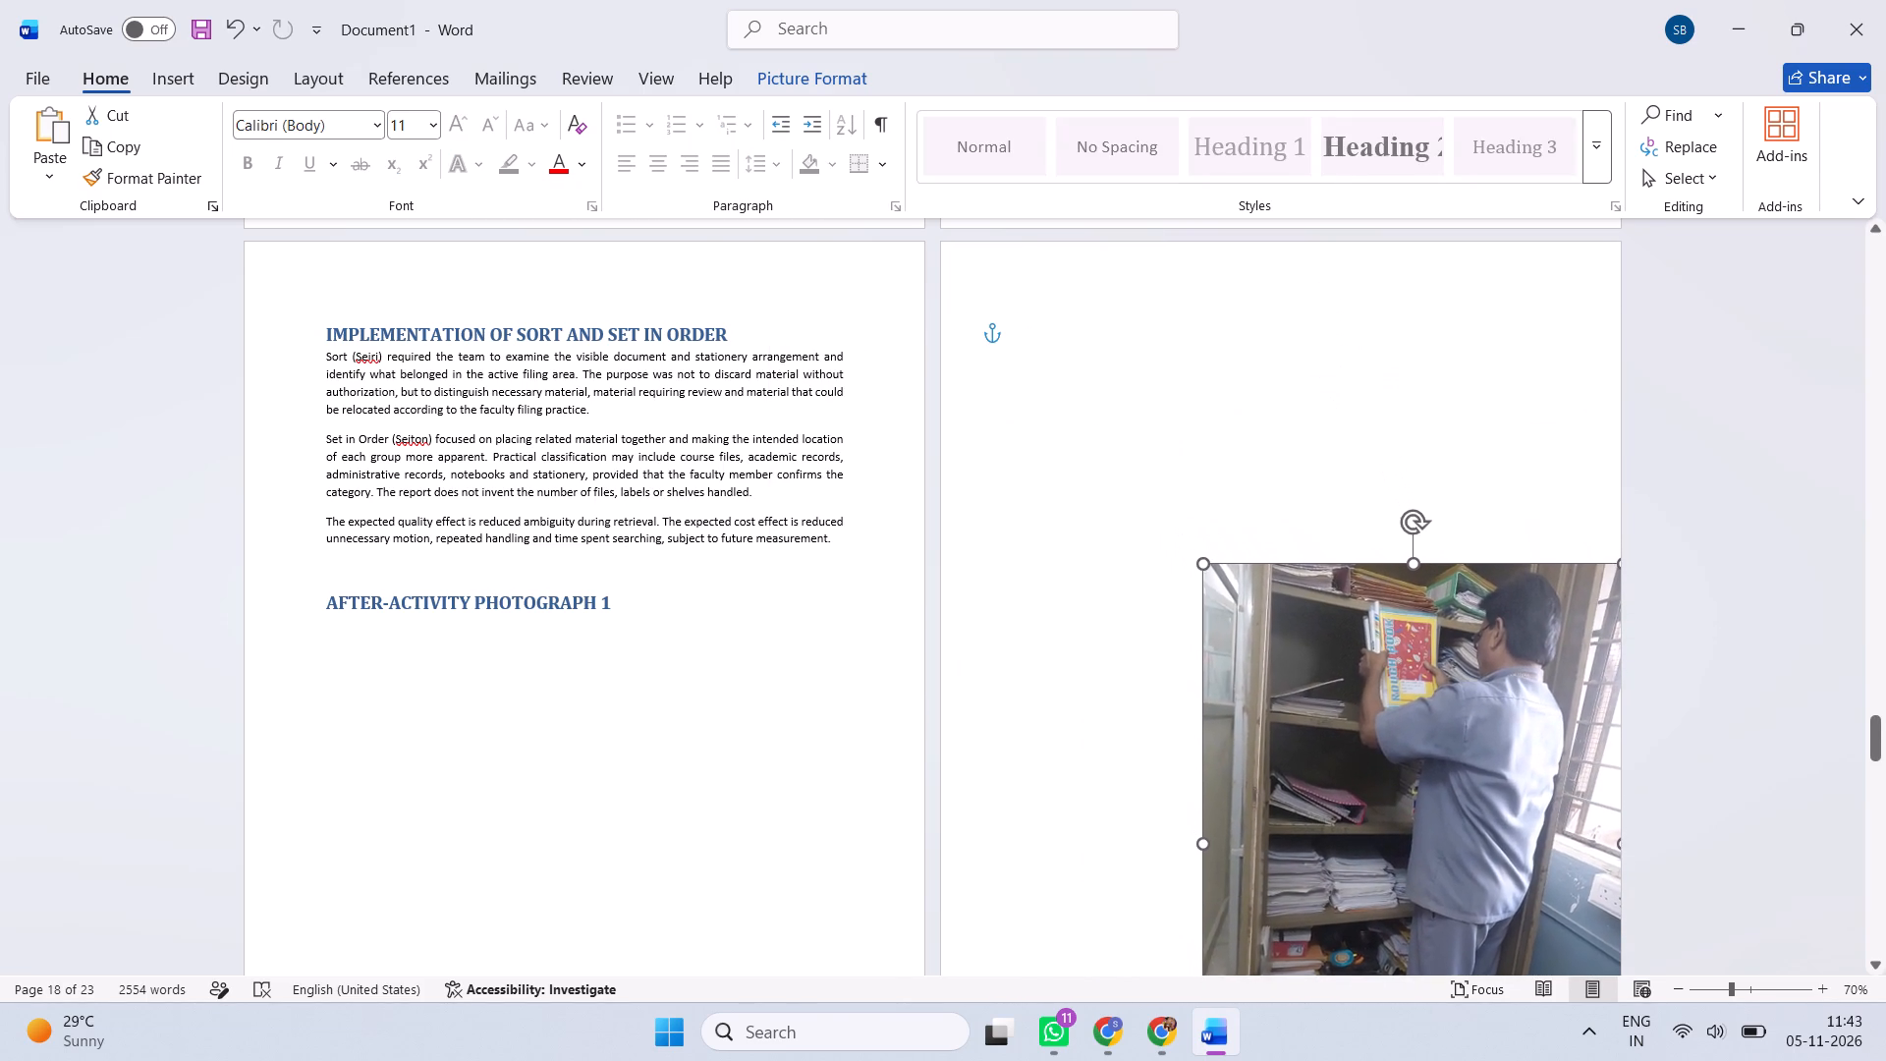
drag(1346, 514, 556, 637)
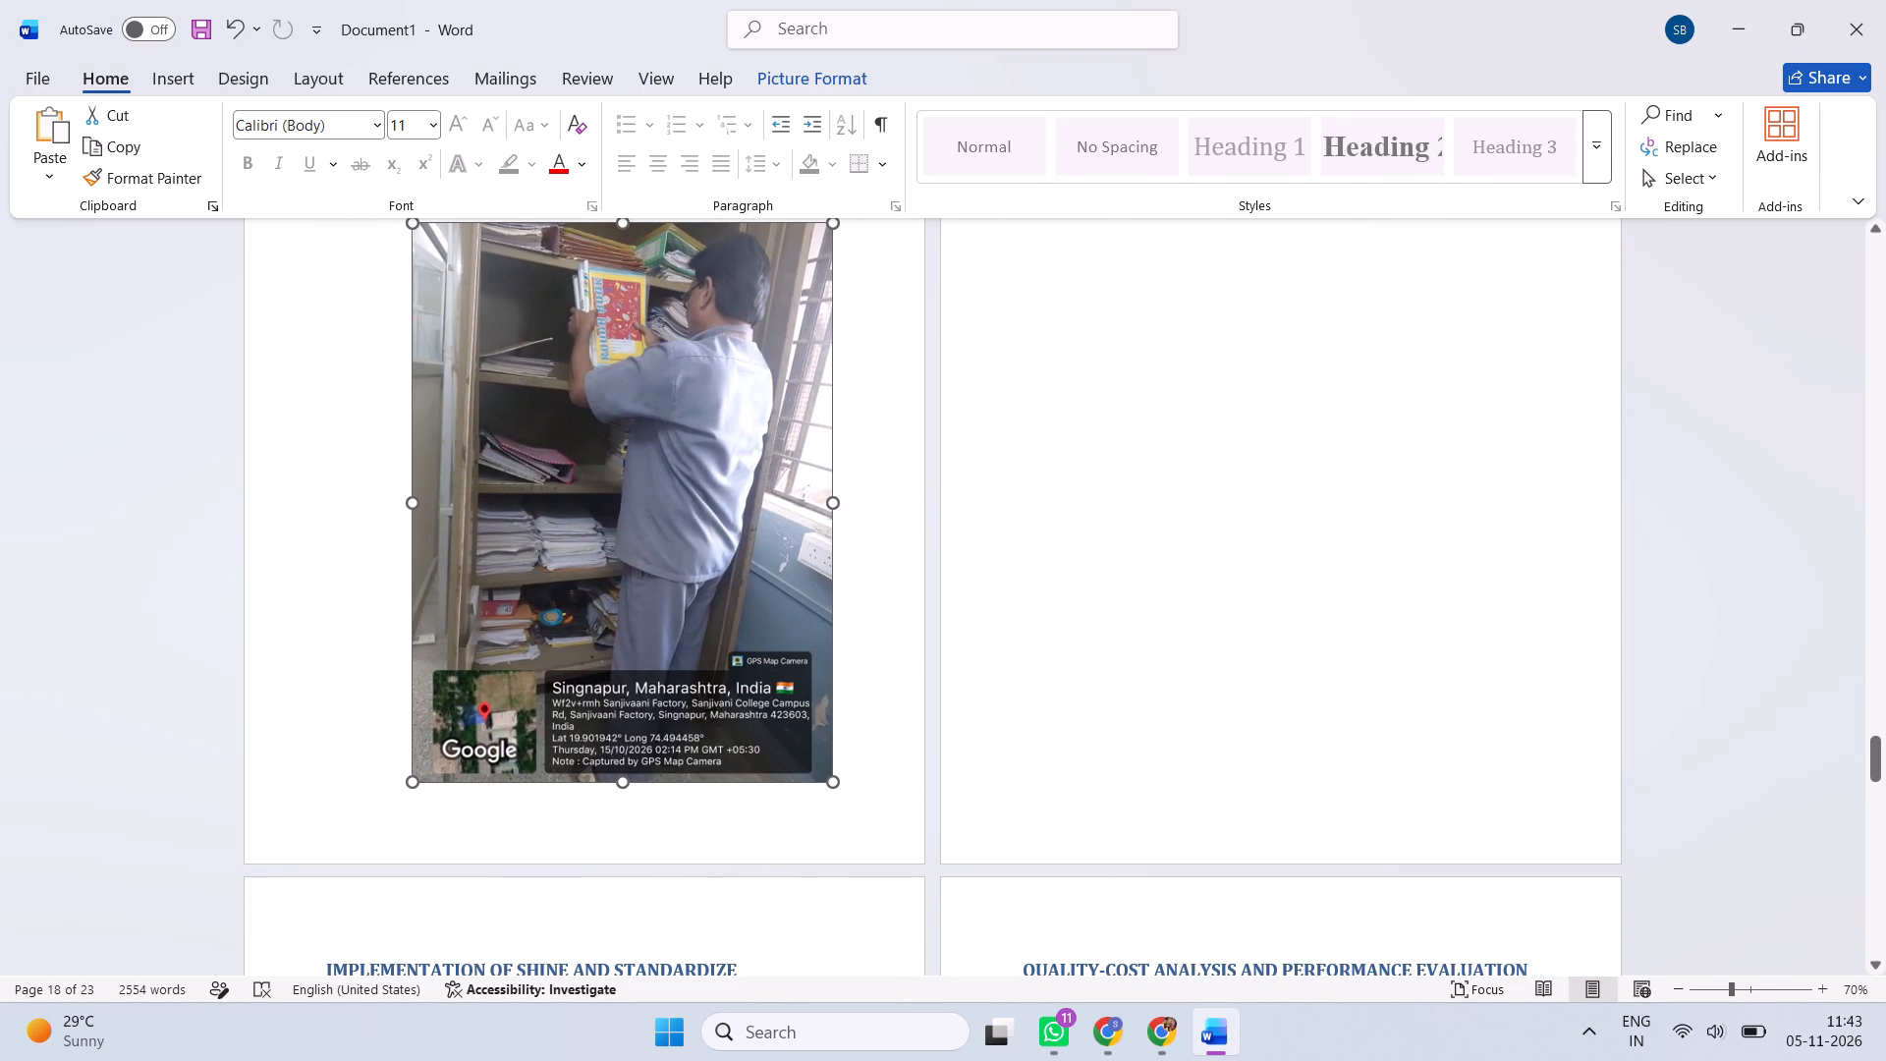
drag(556, 637, 559, 642)
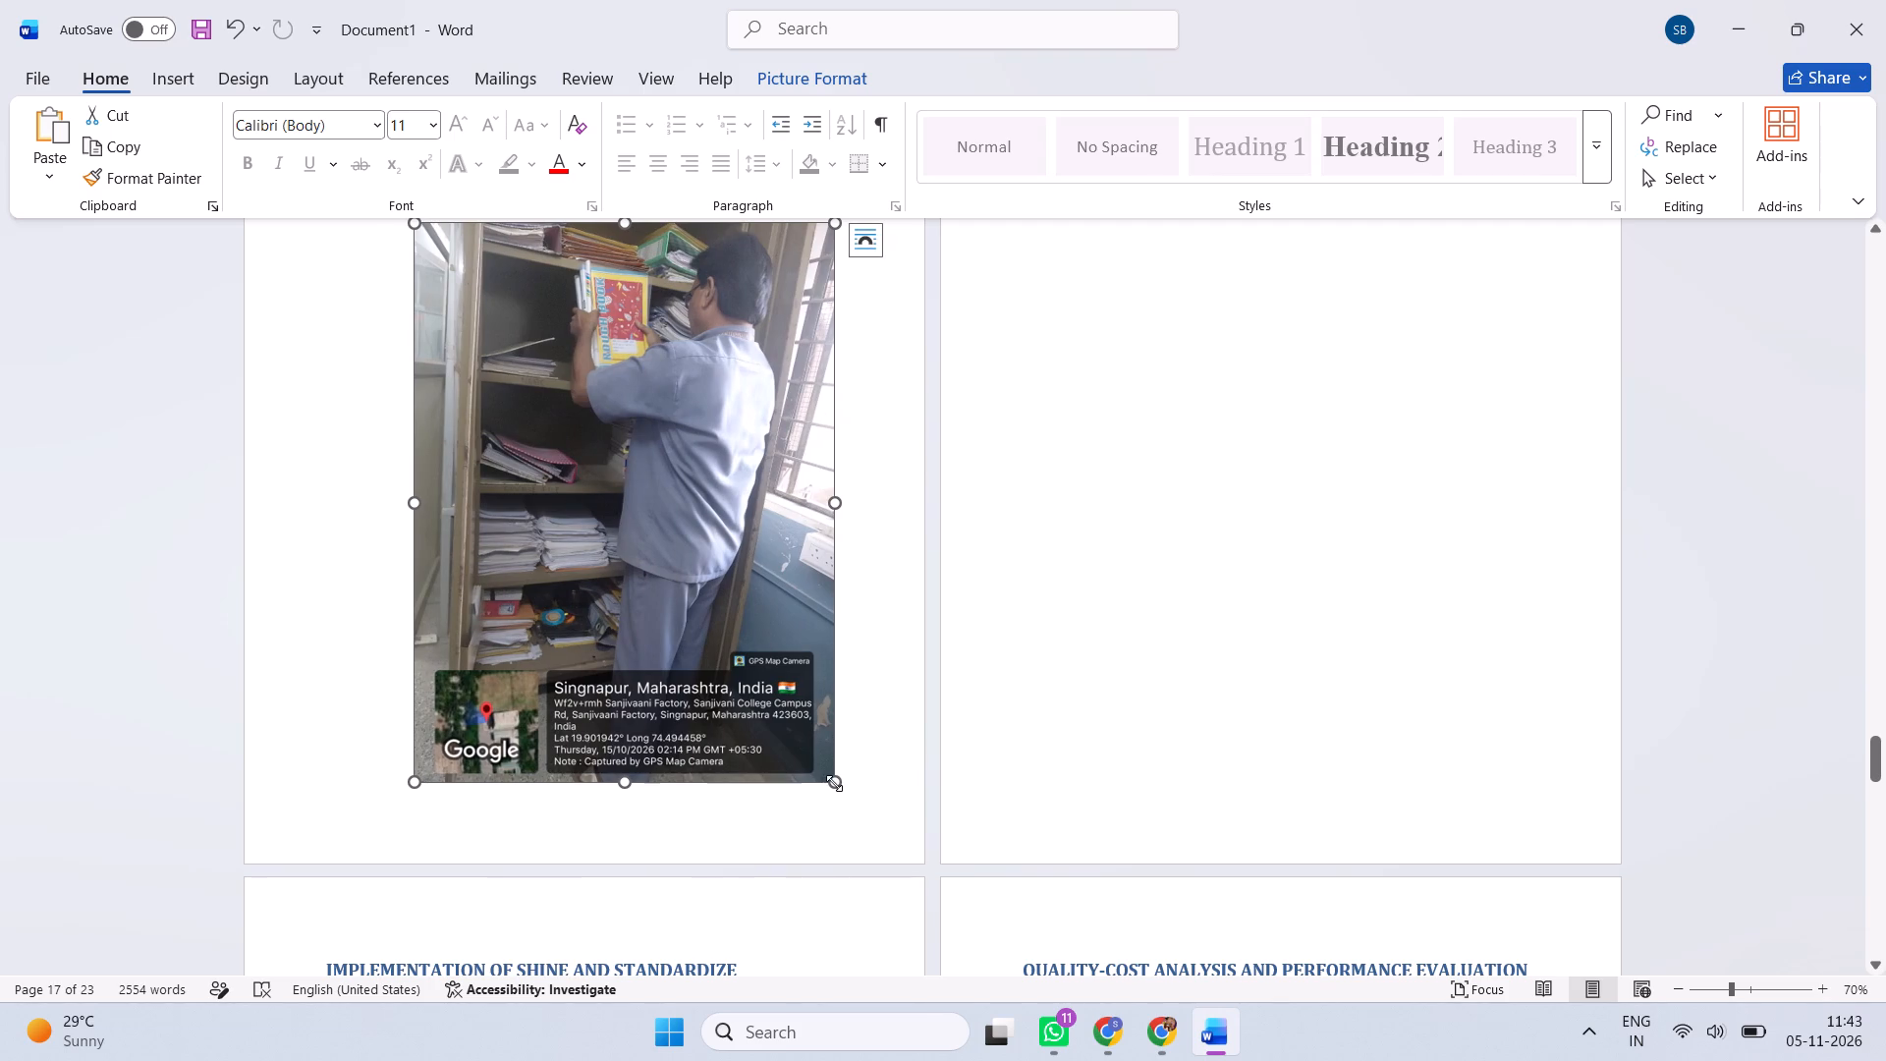
drag(834, 783, 675, 585)
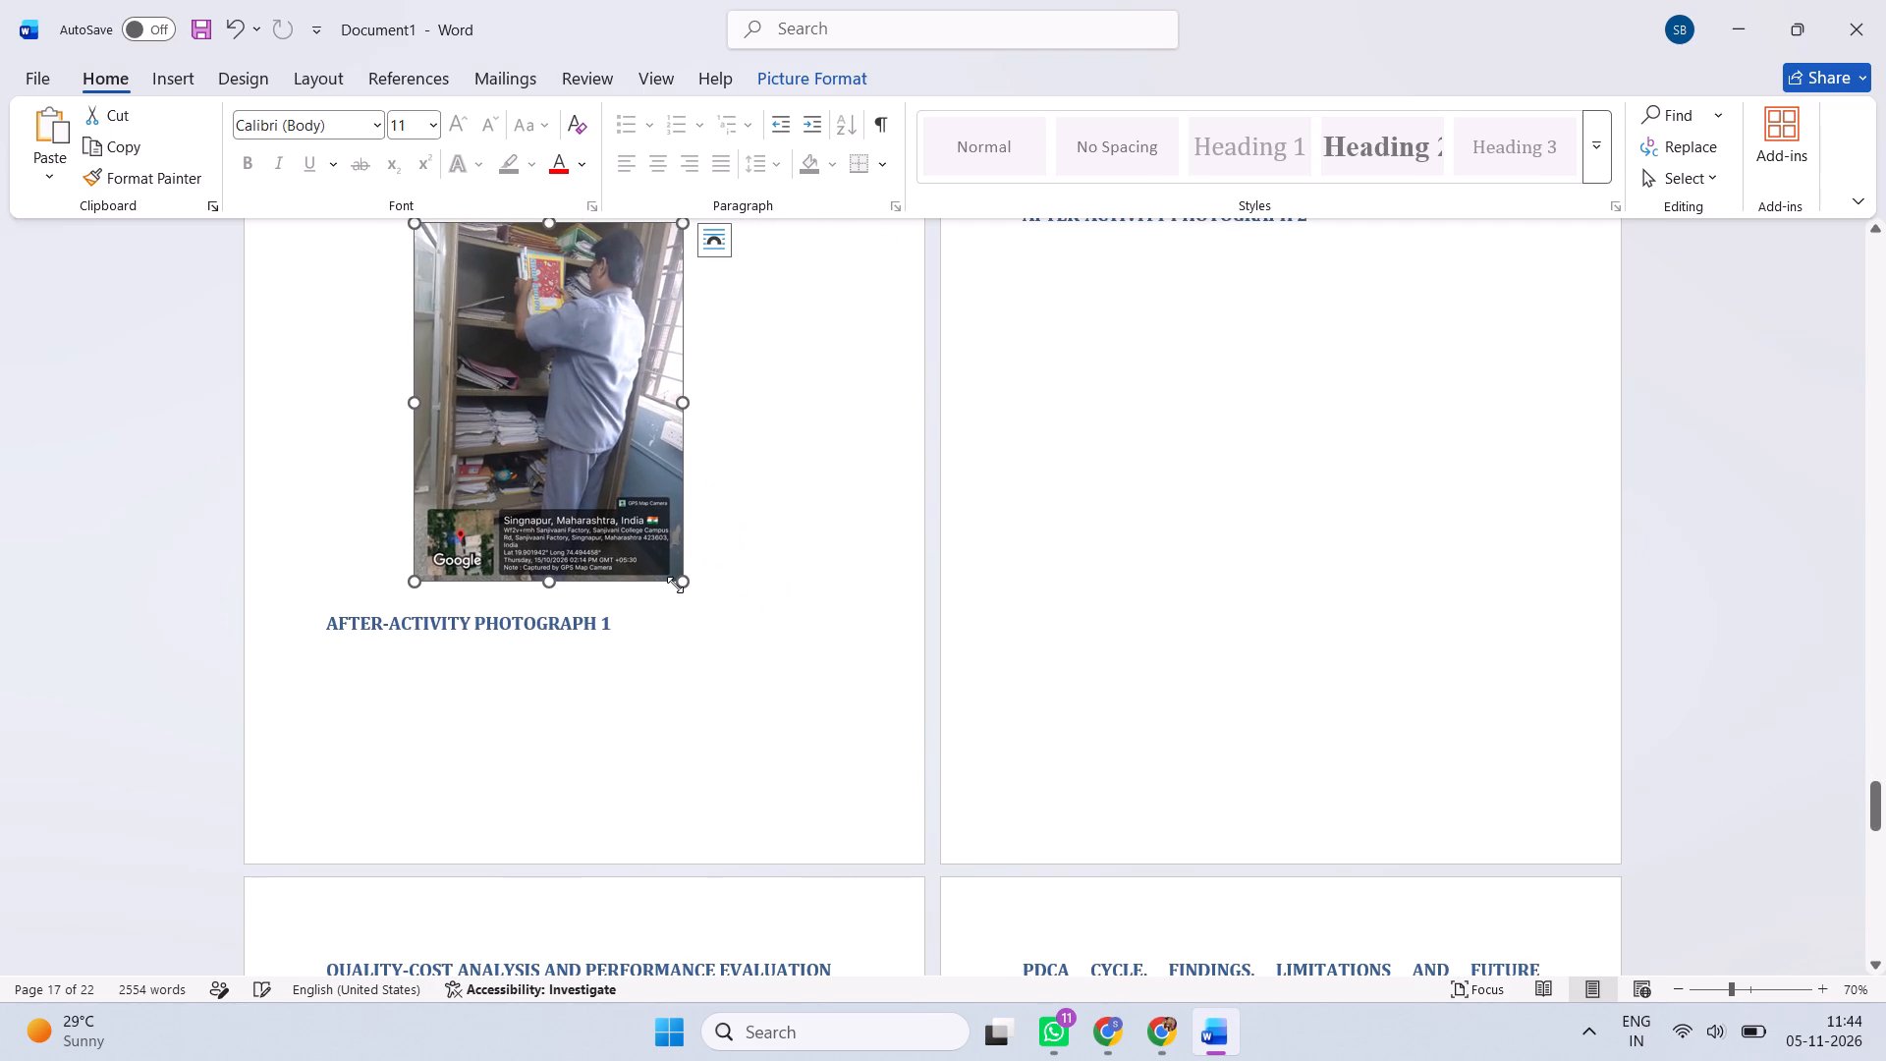
drag(613, 601, 622, 656)
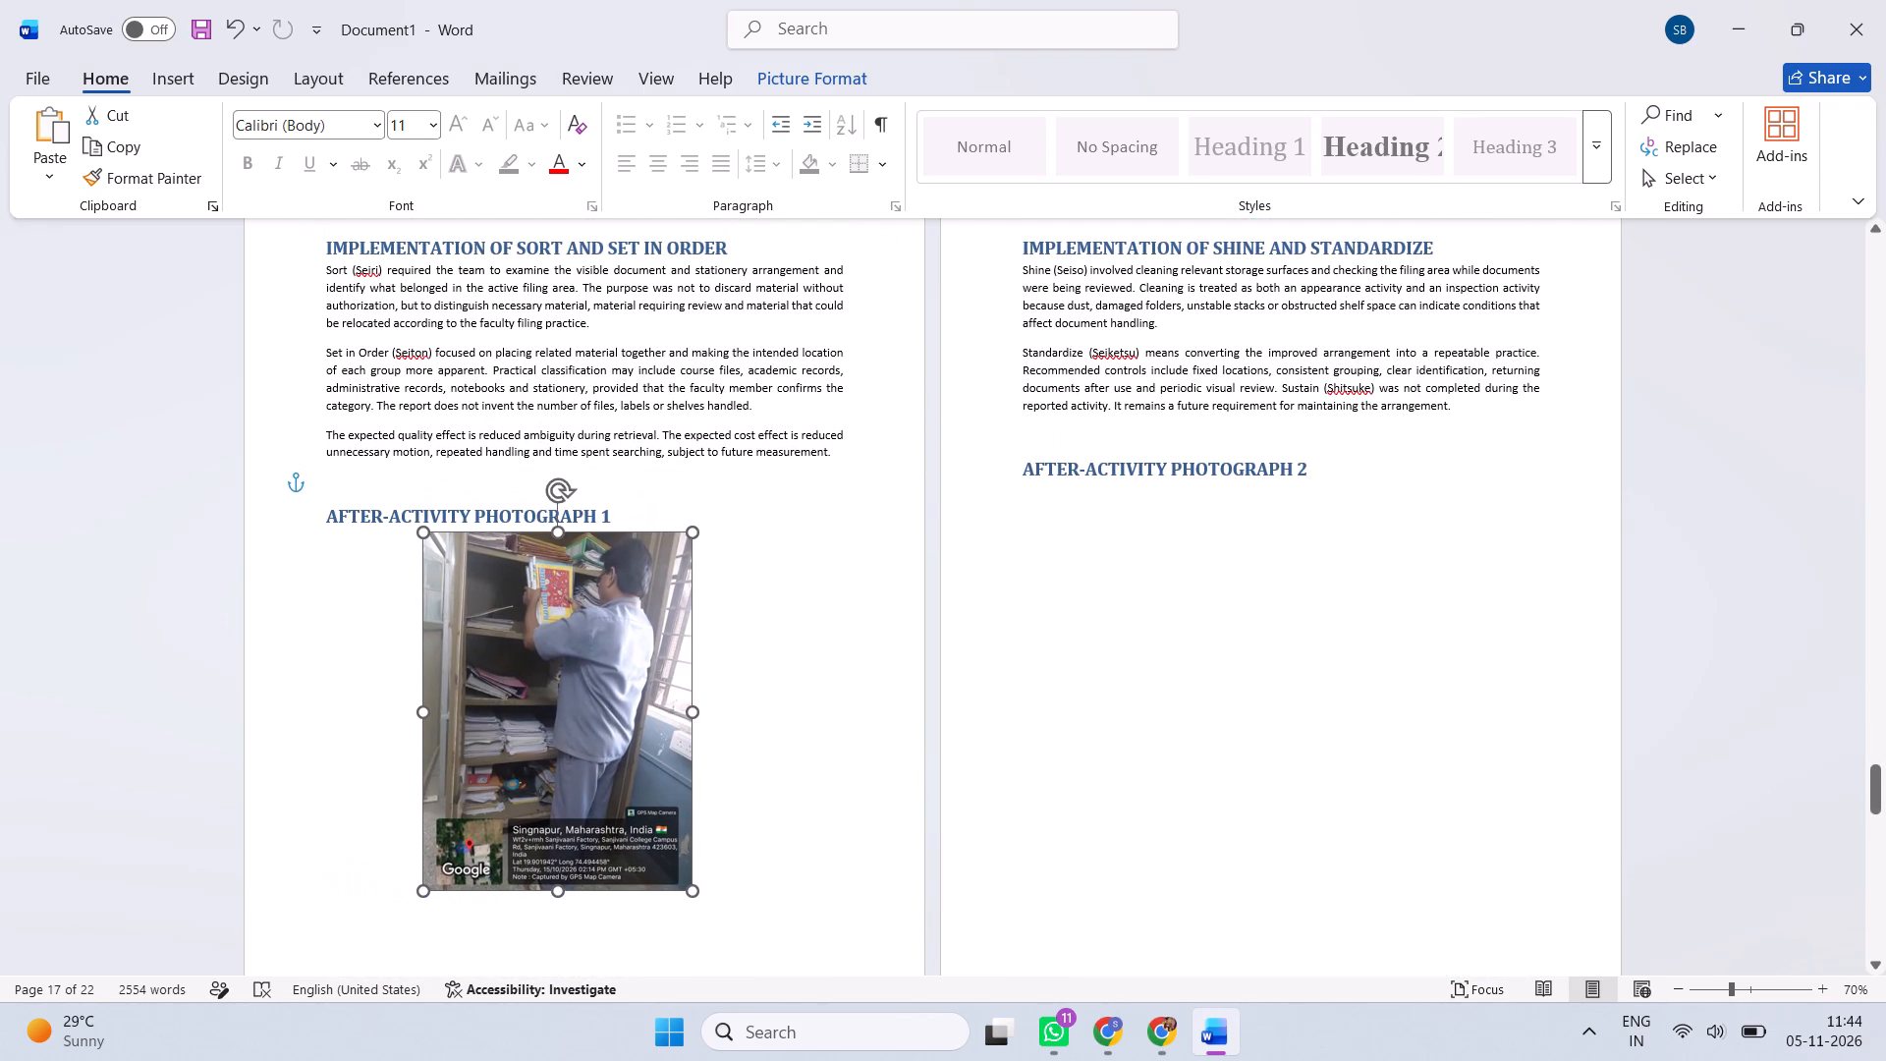
drag(622, 656, 619, 668)
click(828, 698)
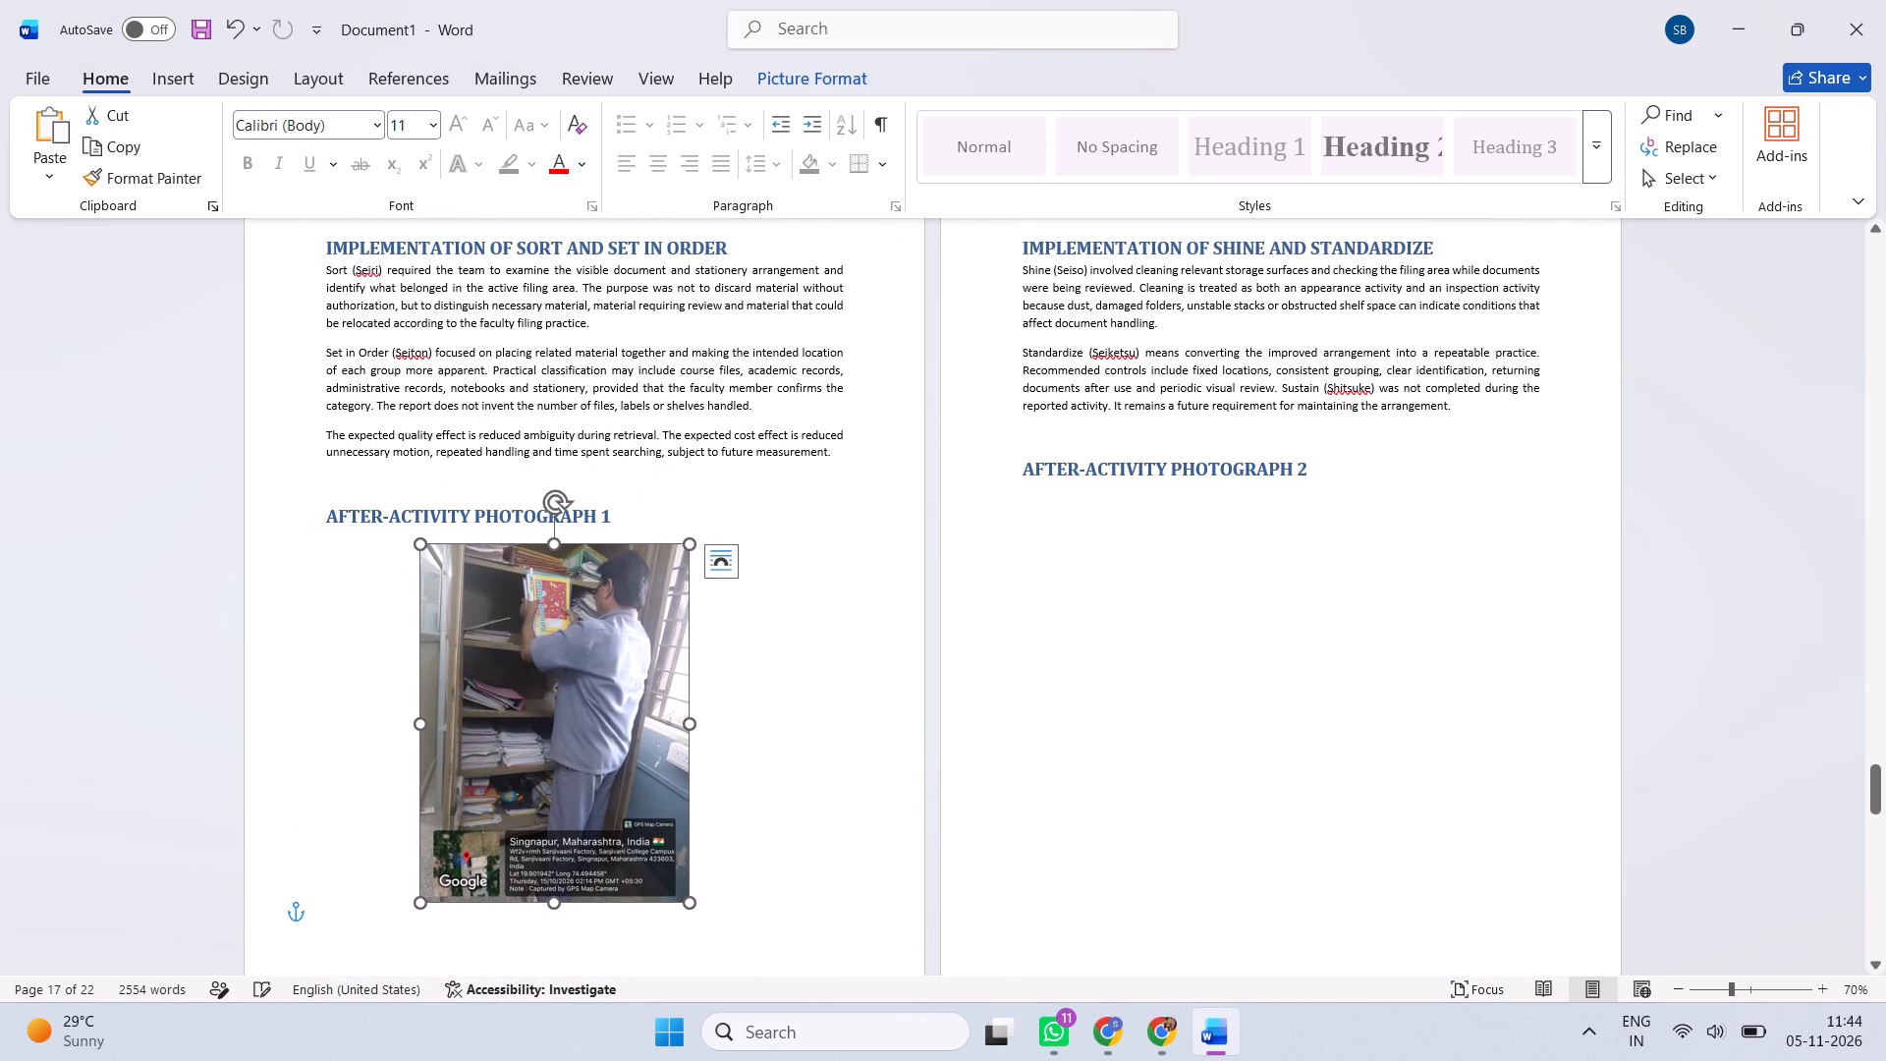
Place the insertion point below the AFTER-ACTIVITY PHOTOGRAPH 2 heading.
click(1193, 690)
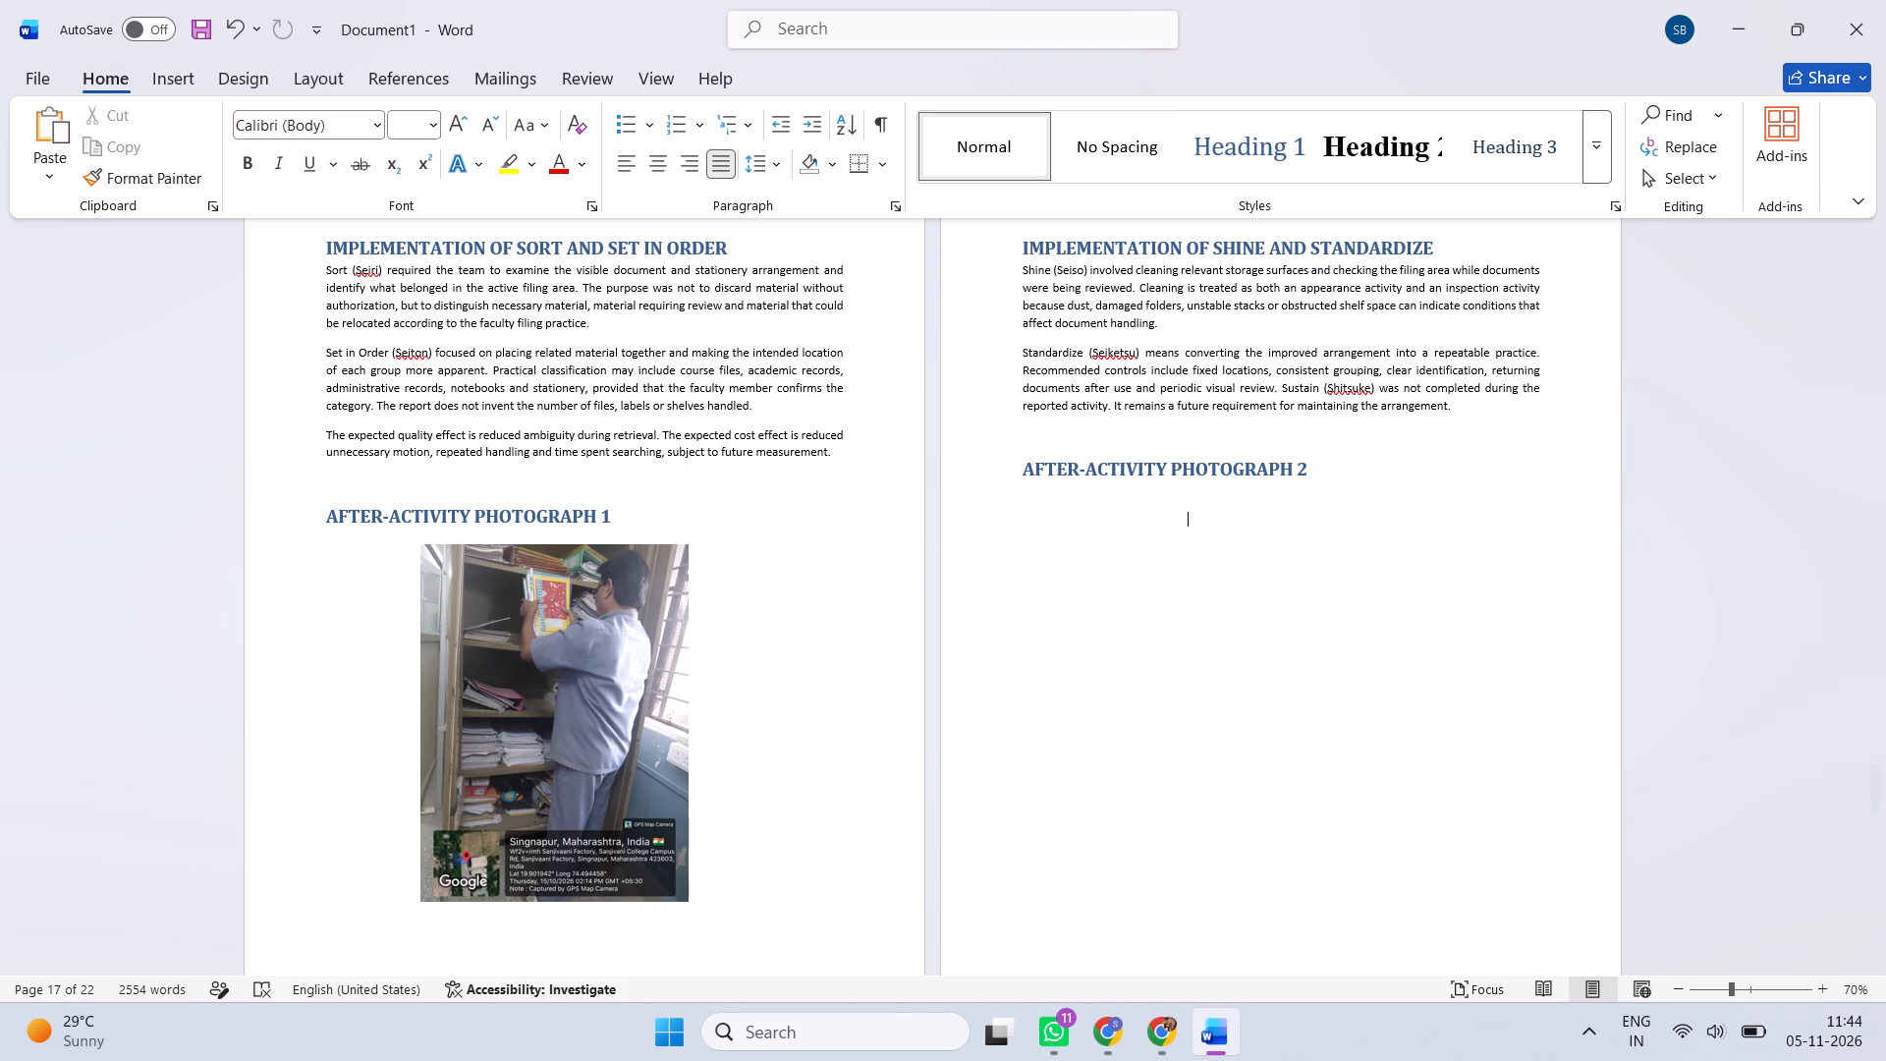
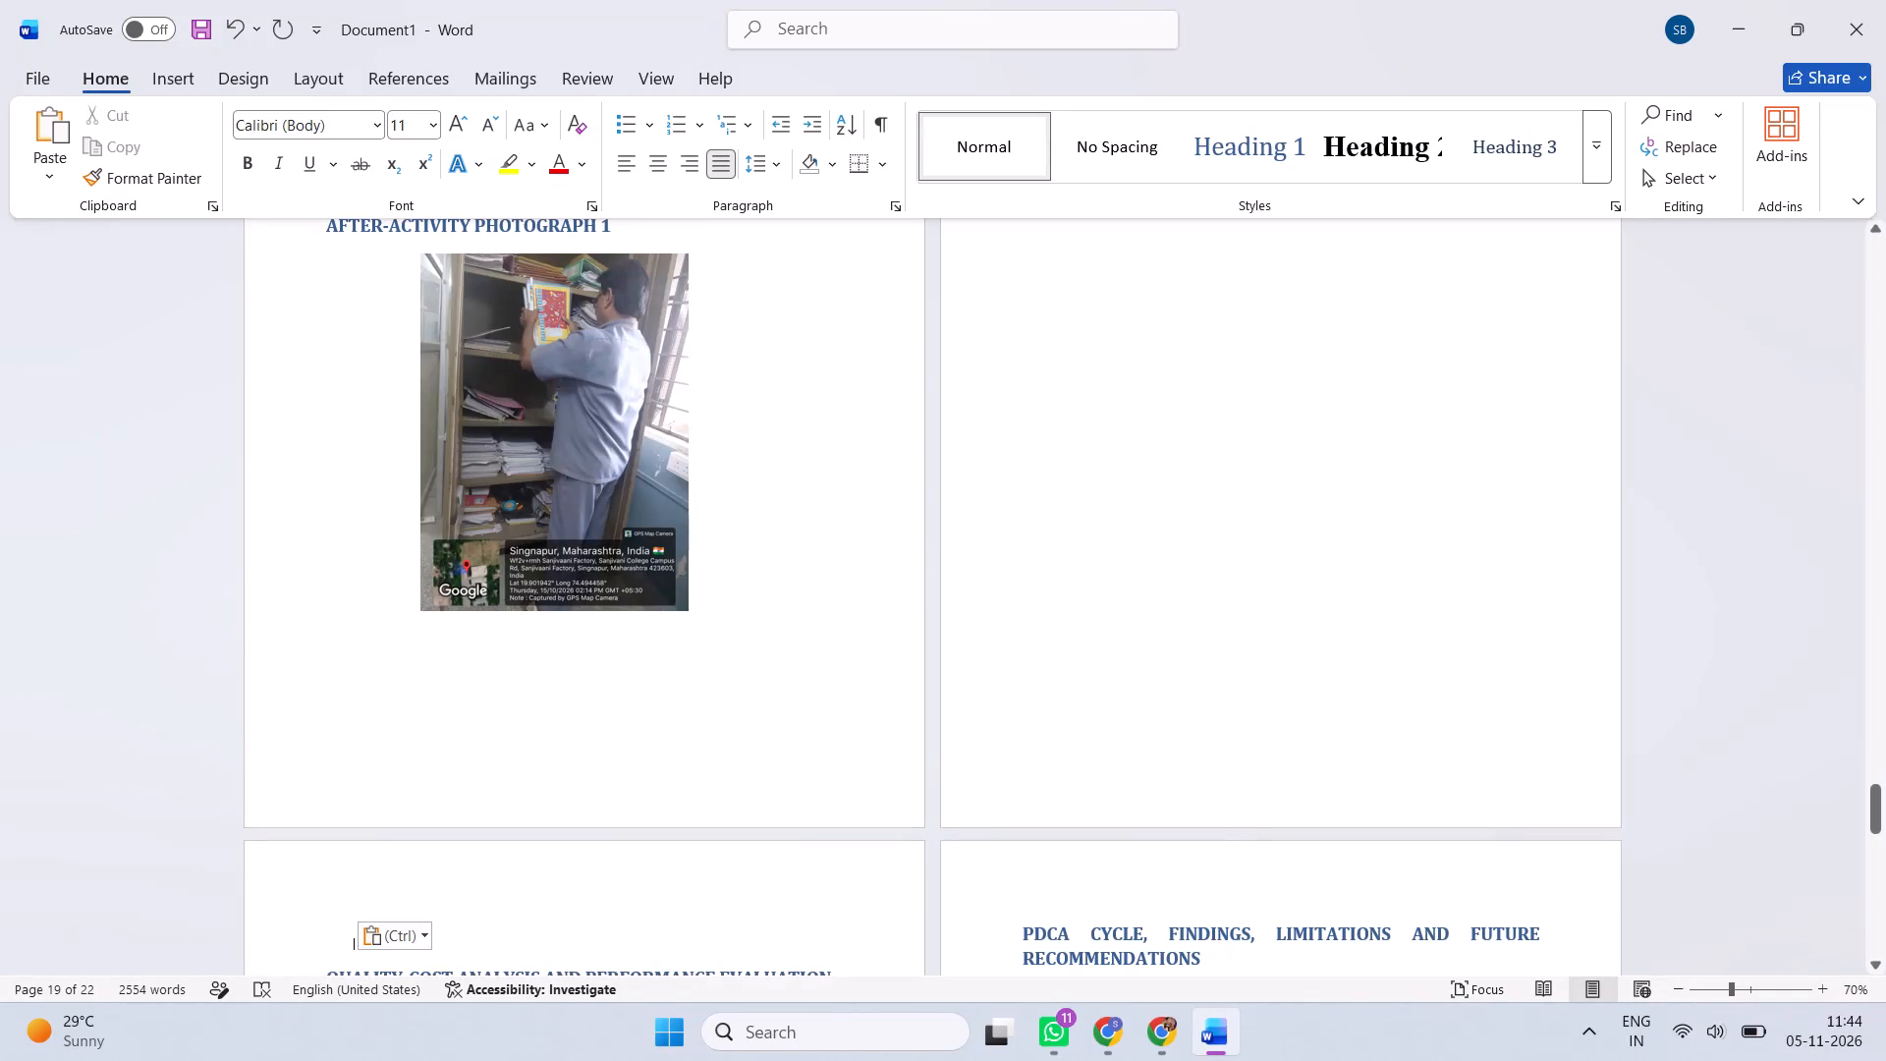
Paste the second filing-shelf photograph as a picture at the insertion point and shrink it to fit within the page margins.
click(375, 944)
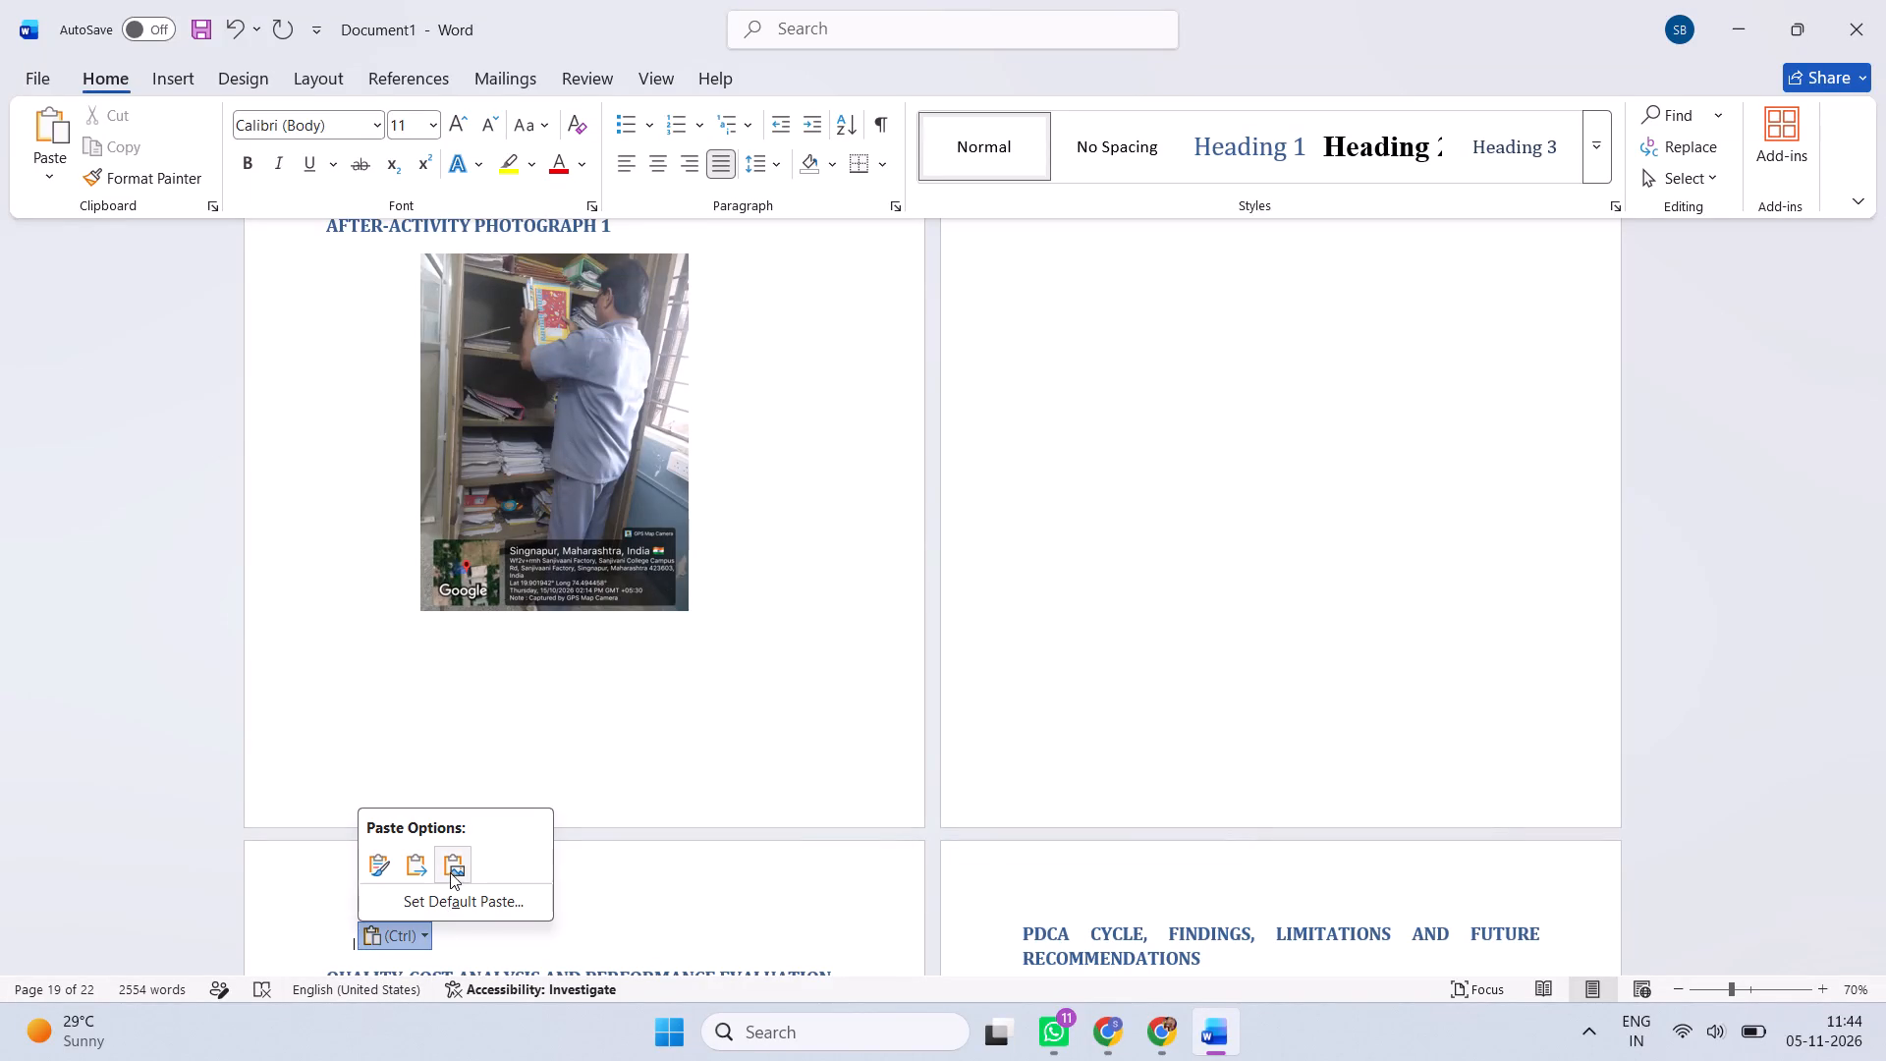
click(451, 869)
click(630, 741)
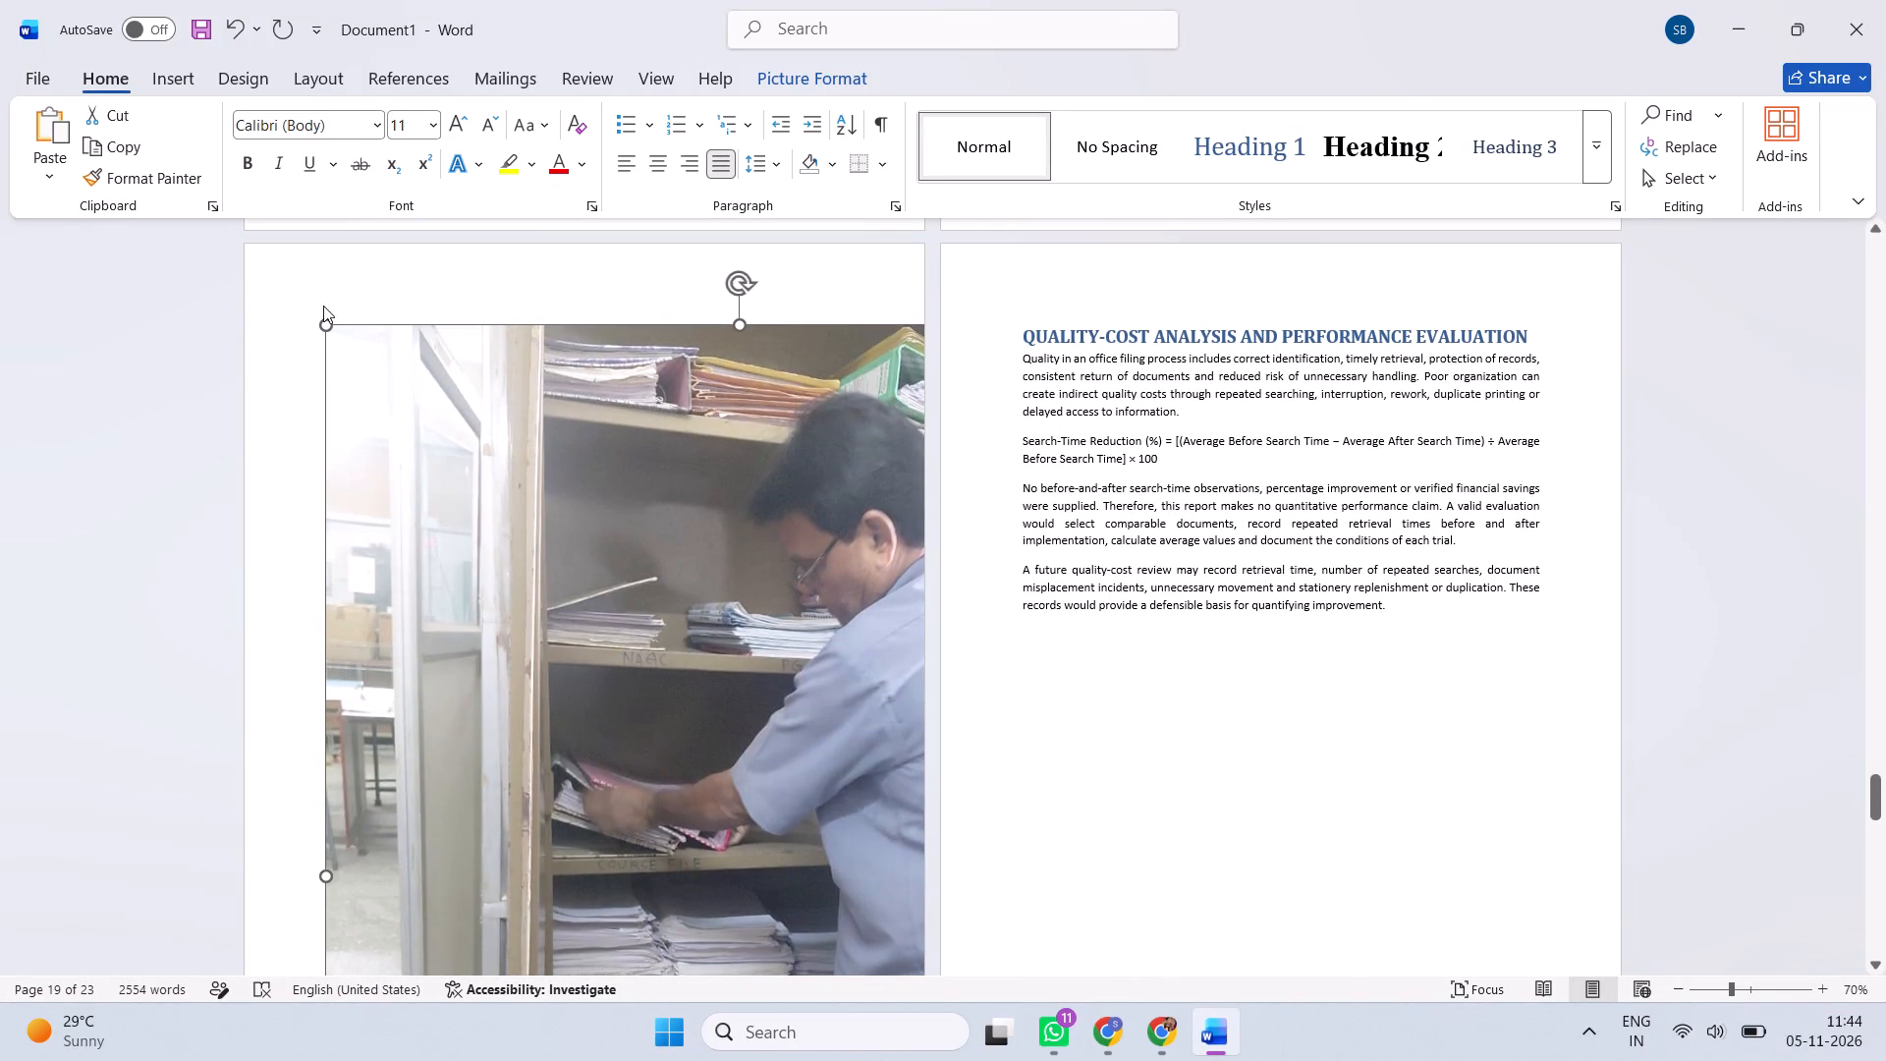
drag(325, 326, 720, 824)
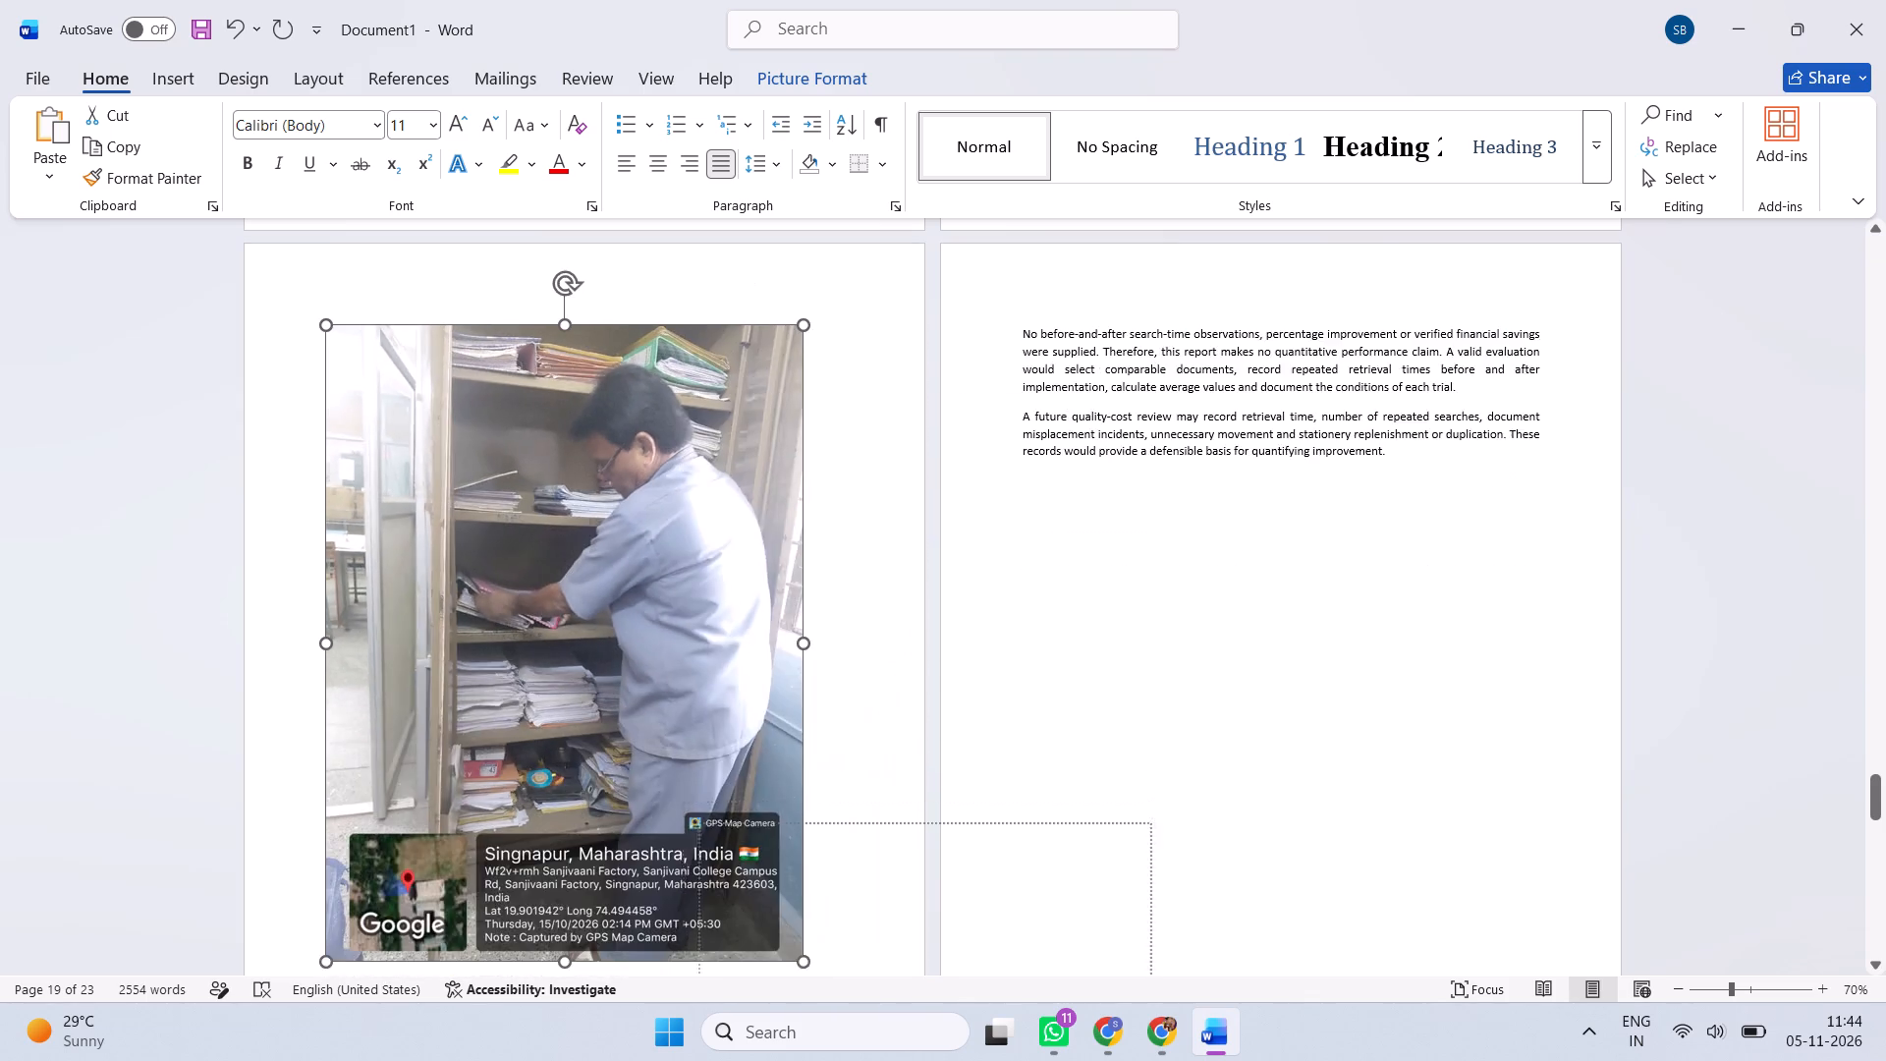
drag(720, 824, 863, 918)
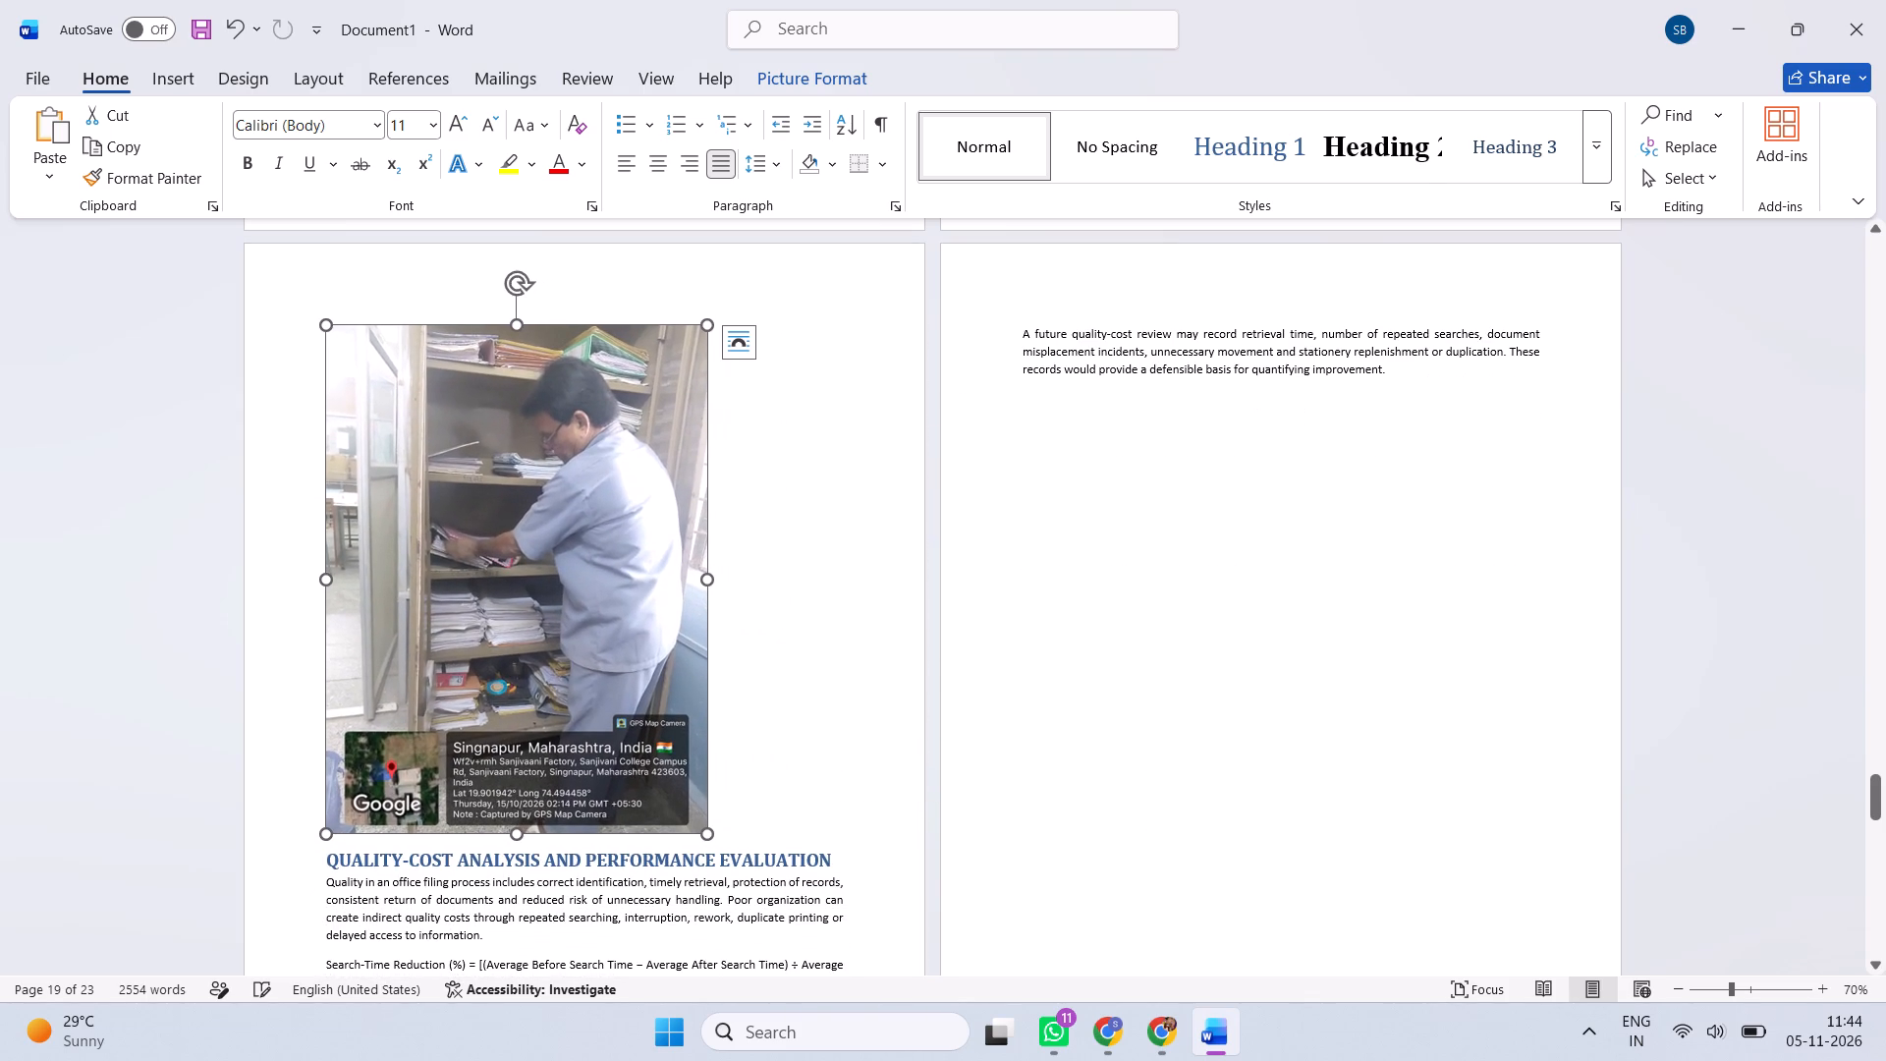
Set the text wrapping of the newly pasted shelf photograph to Top and Bottom.
double_click(755, 346)
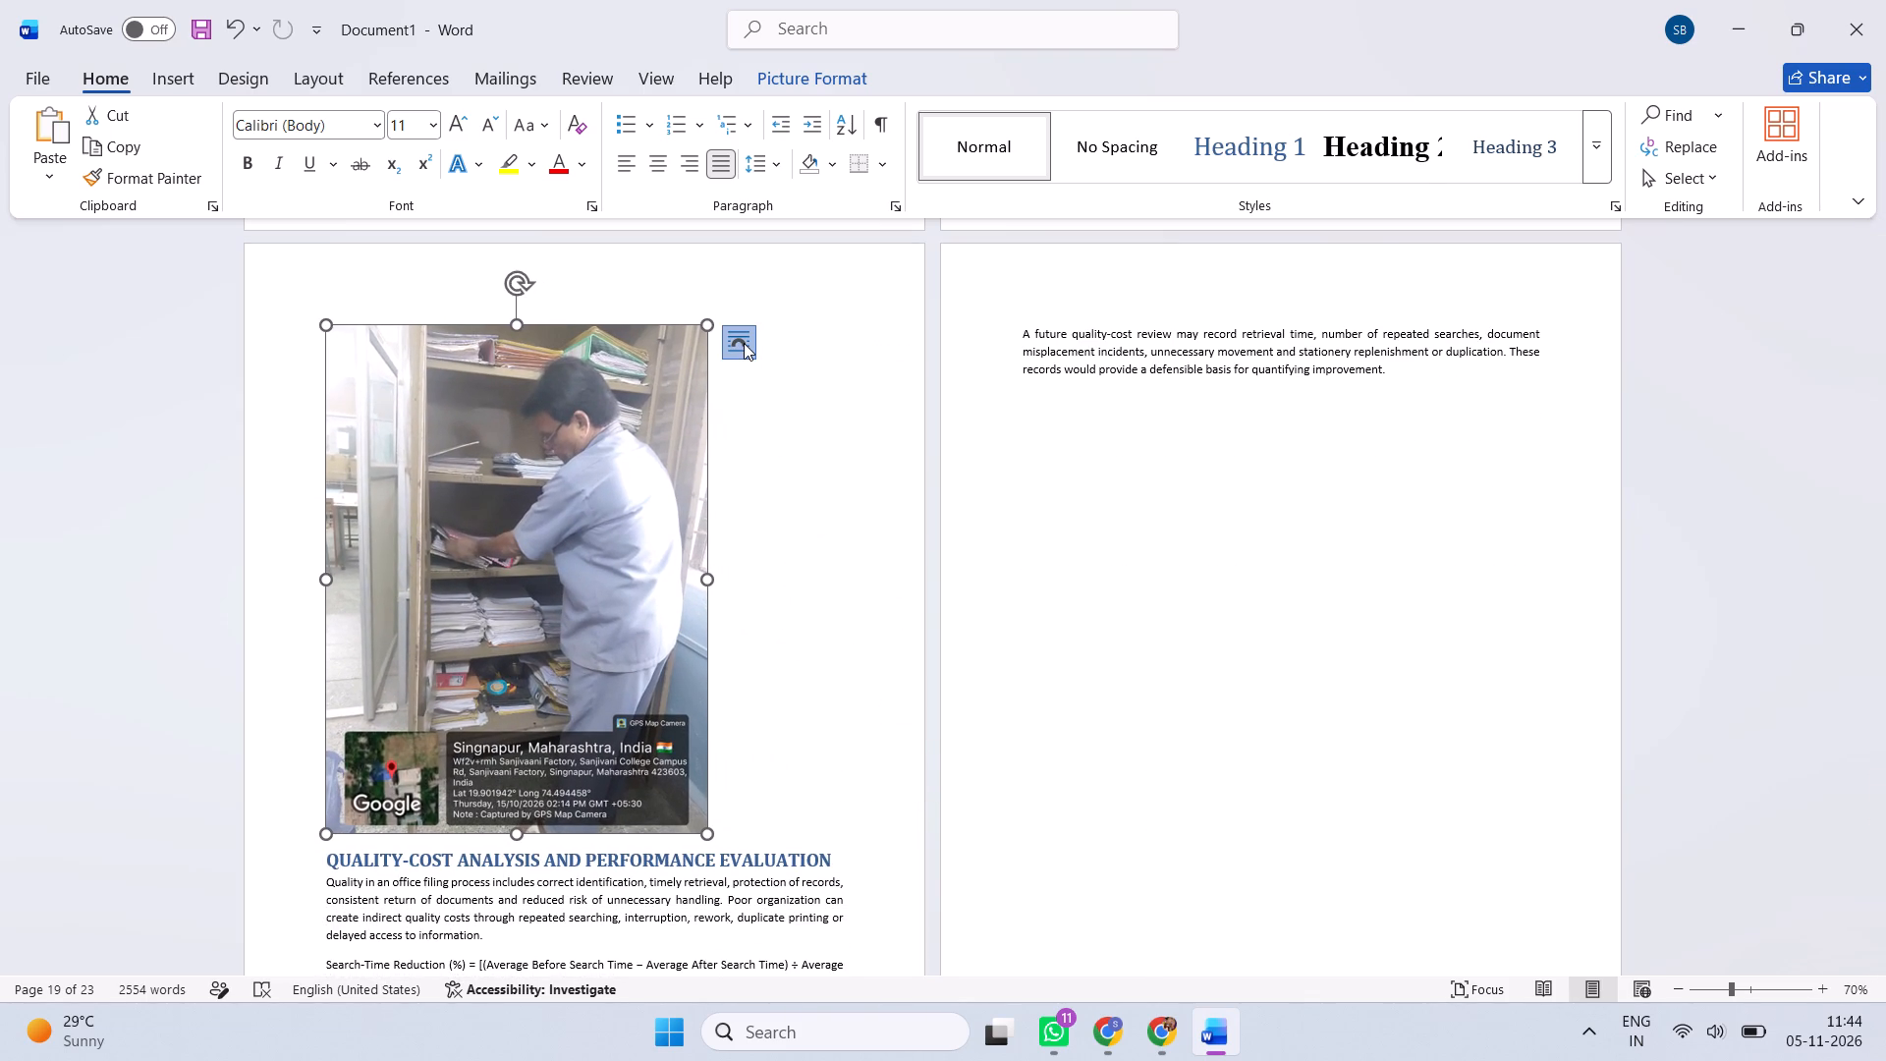
click(745, 342)
click(823, 544)
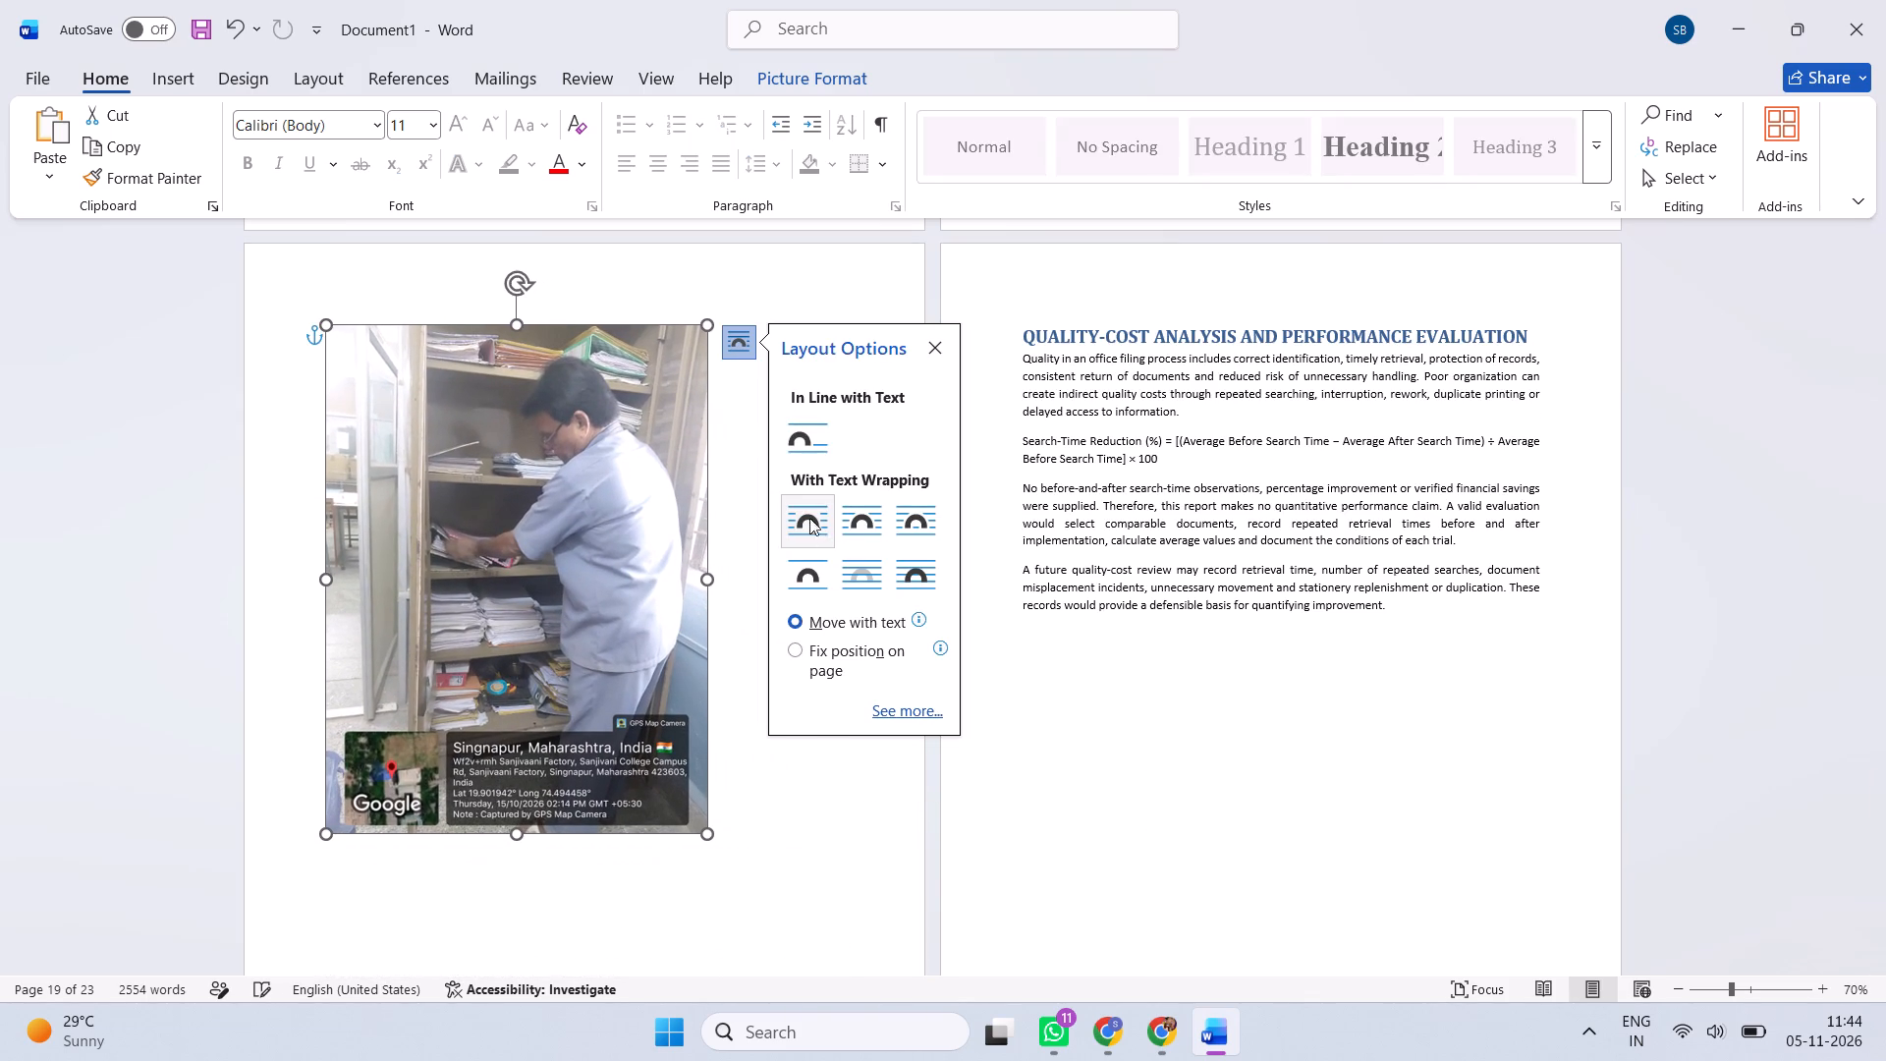
click(807, 594)
click(748, 552)
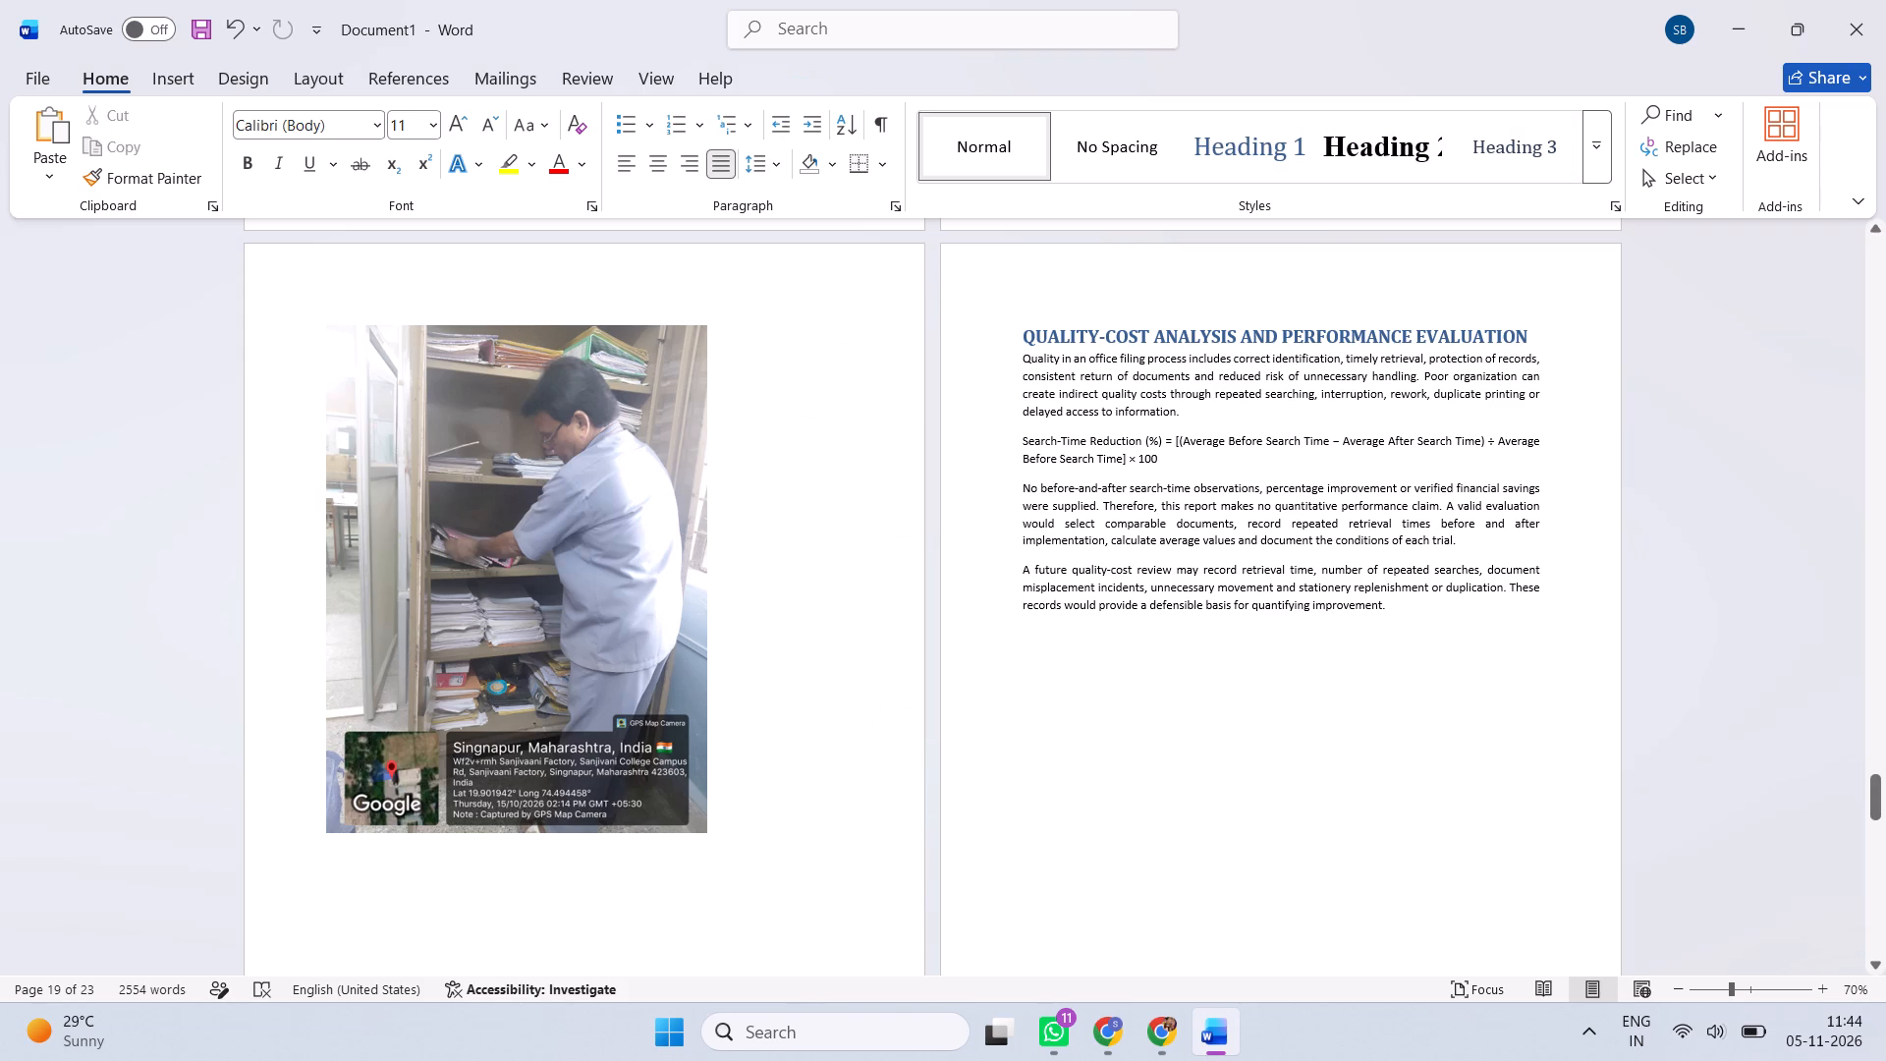
Move the second shelf photograph onto the Implementation of Shine and Standardize page, below the AFTER-ACTIVITY PHOTOGRAPH 2 heading.
scroll(749, 658, up, 1)
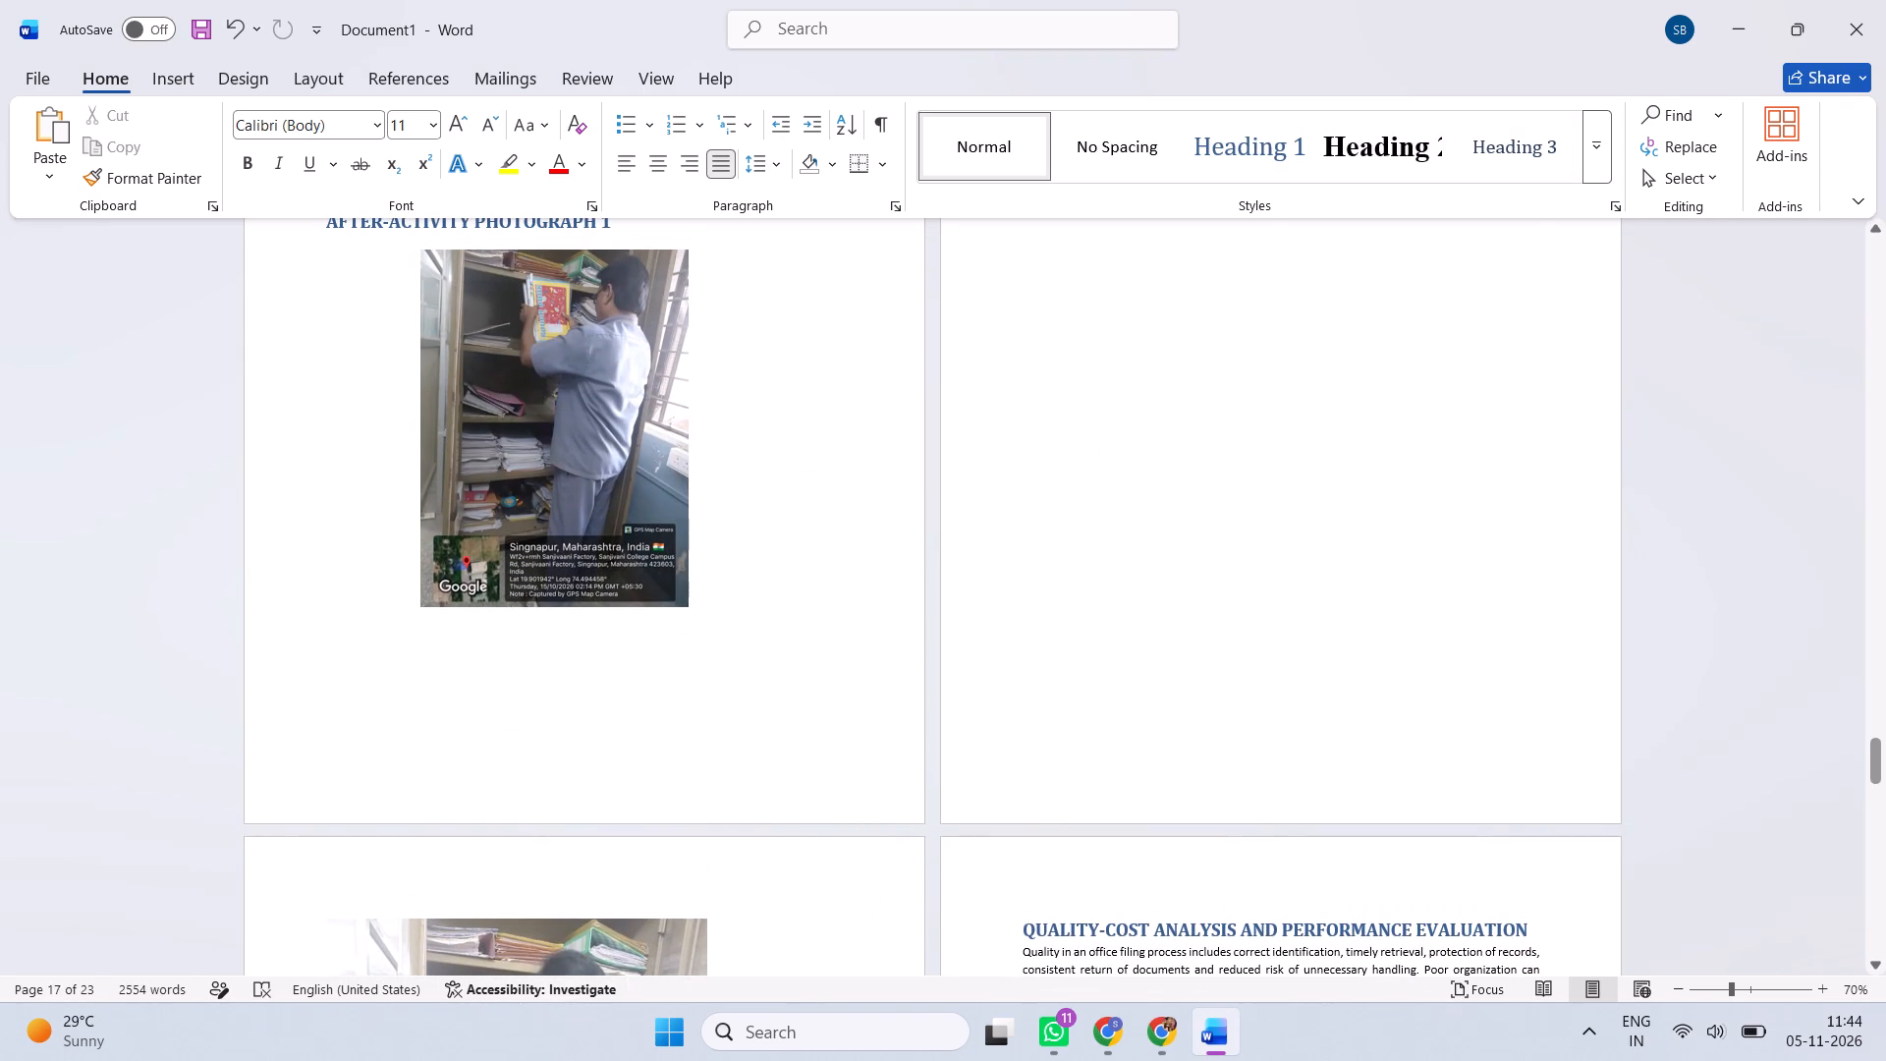
drag(606, 957, 1248, 453)
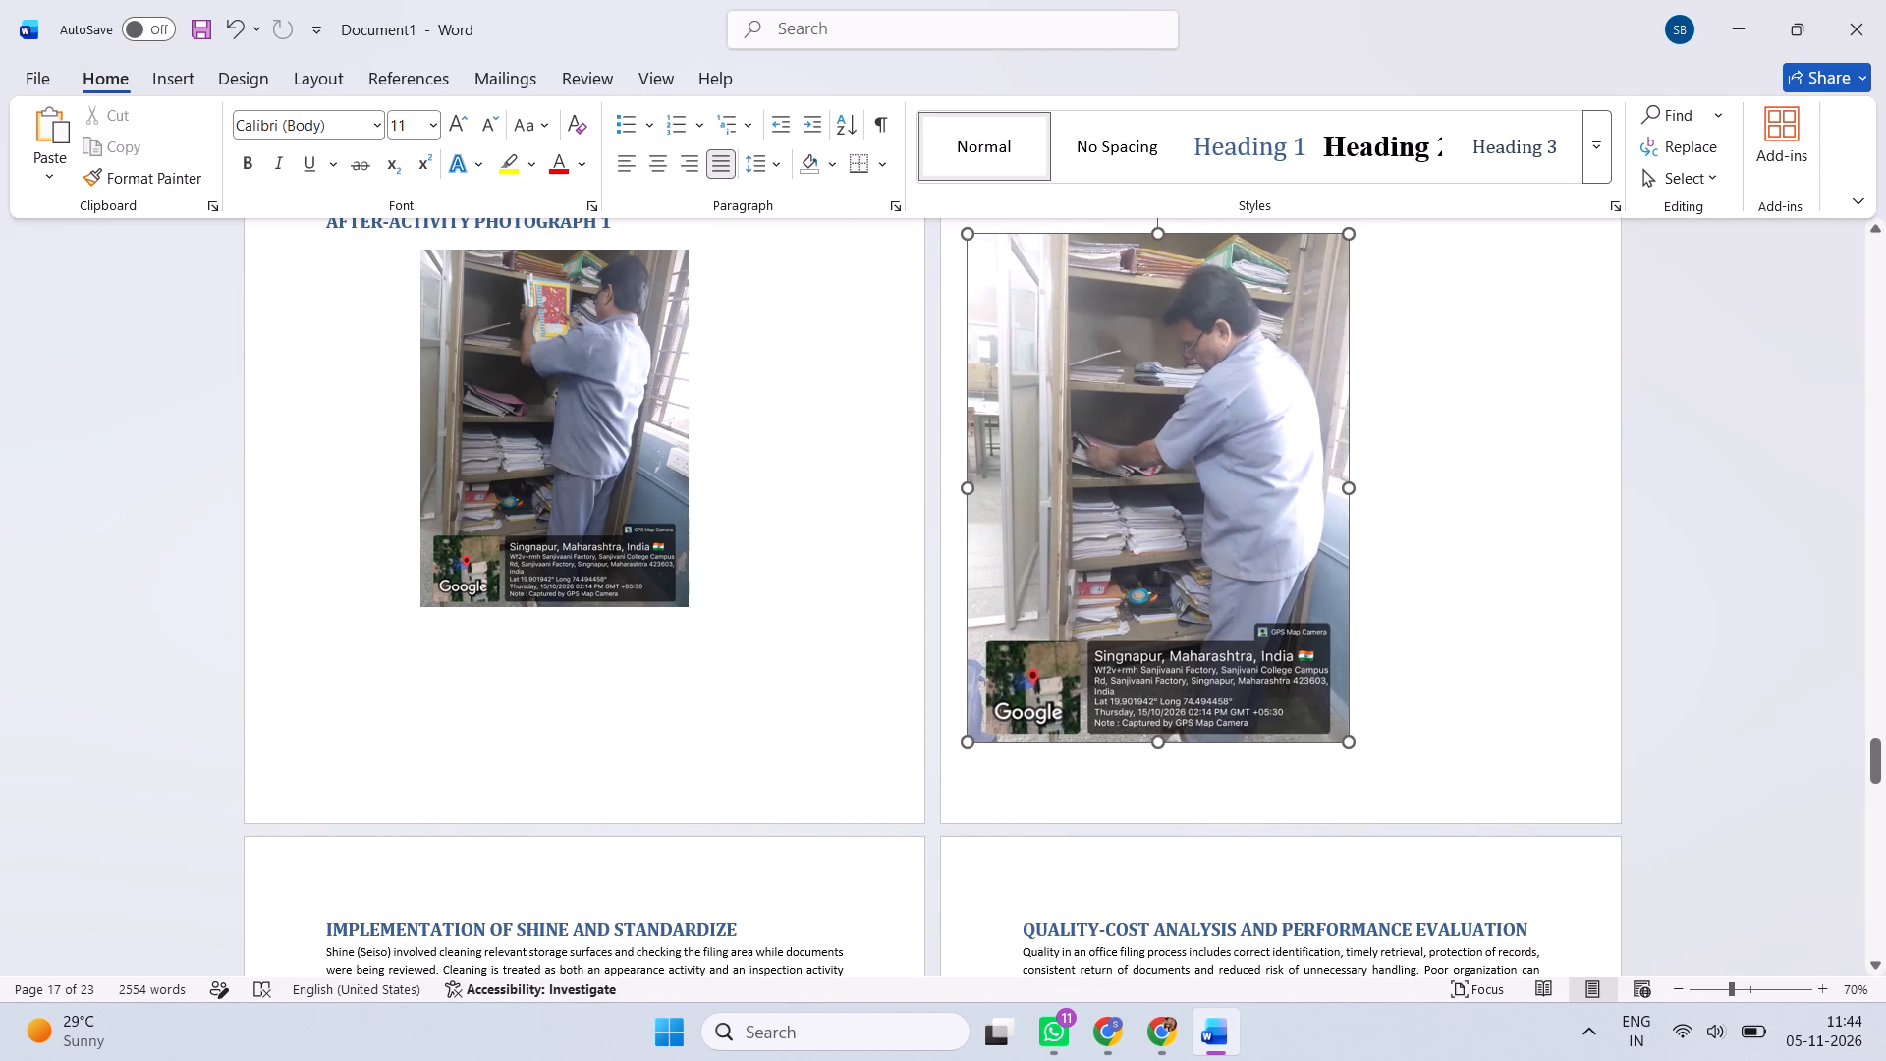
drag(1248, 453, 1247, 455)
drag(1138, 635, 1155, 607)
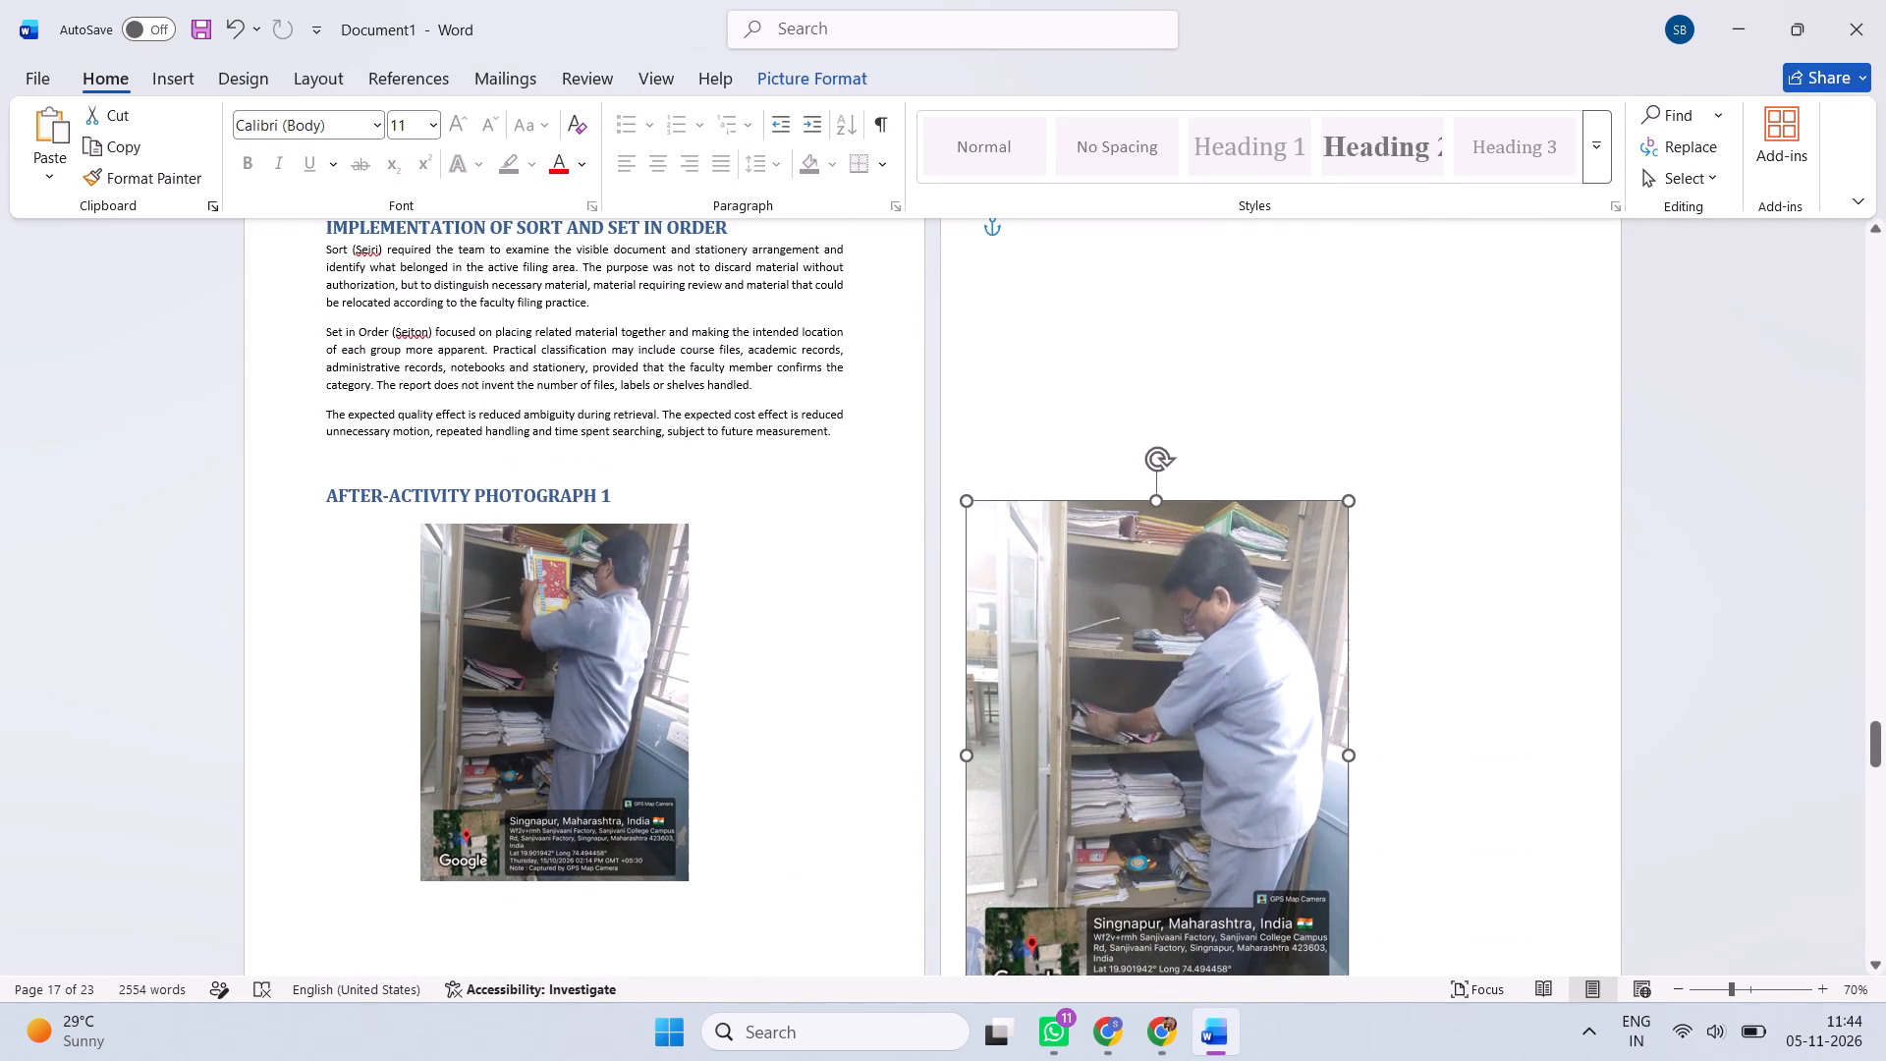
drag(1155, 607, 1198, 514)
scroll(1198, 514, up, 1)
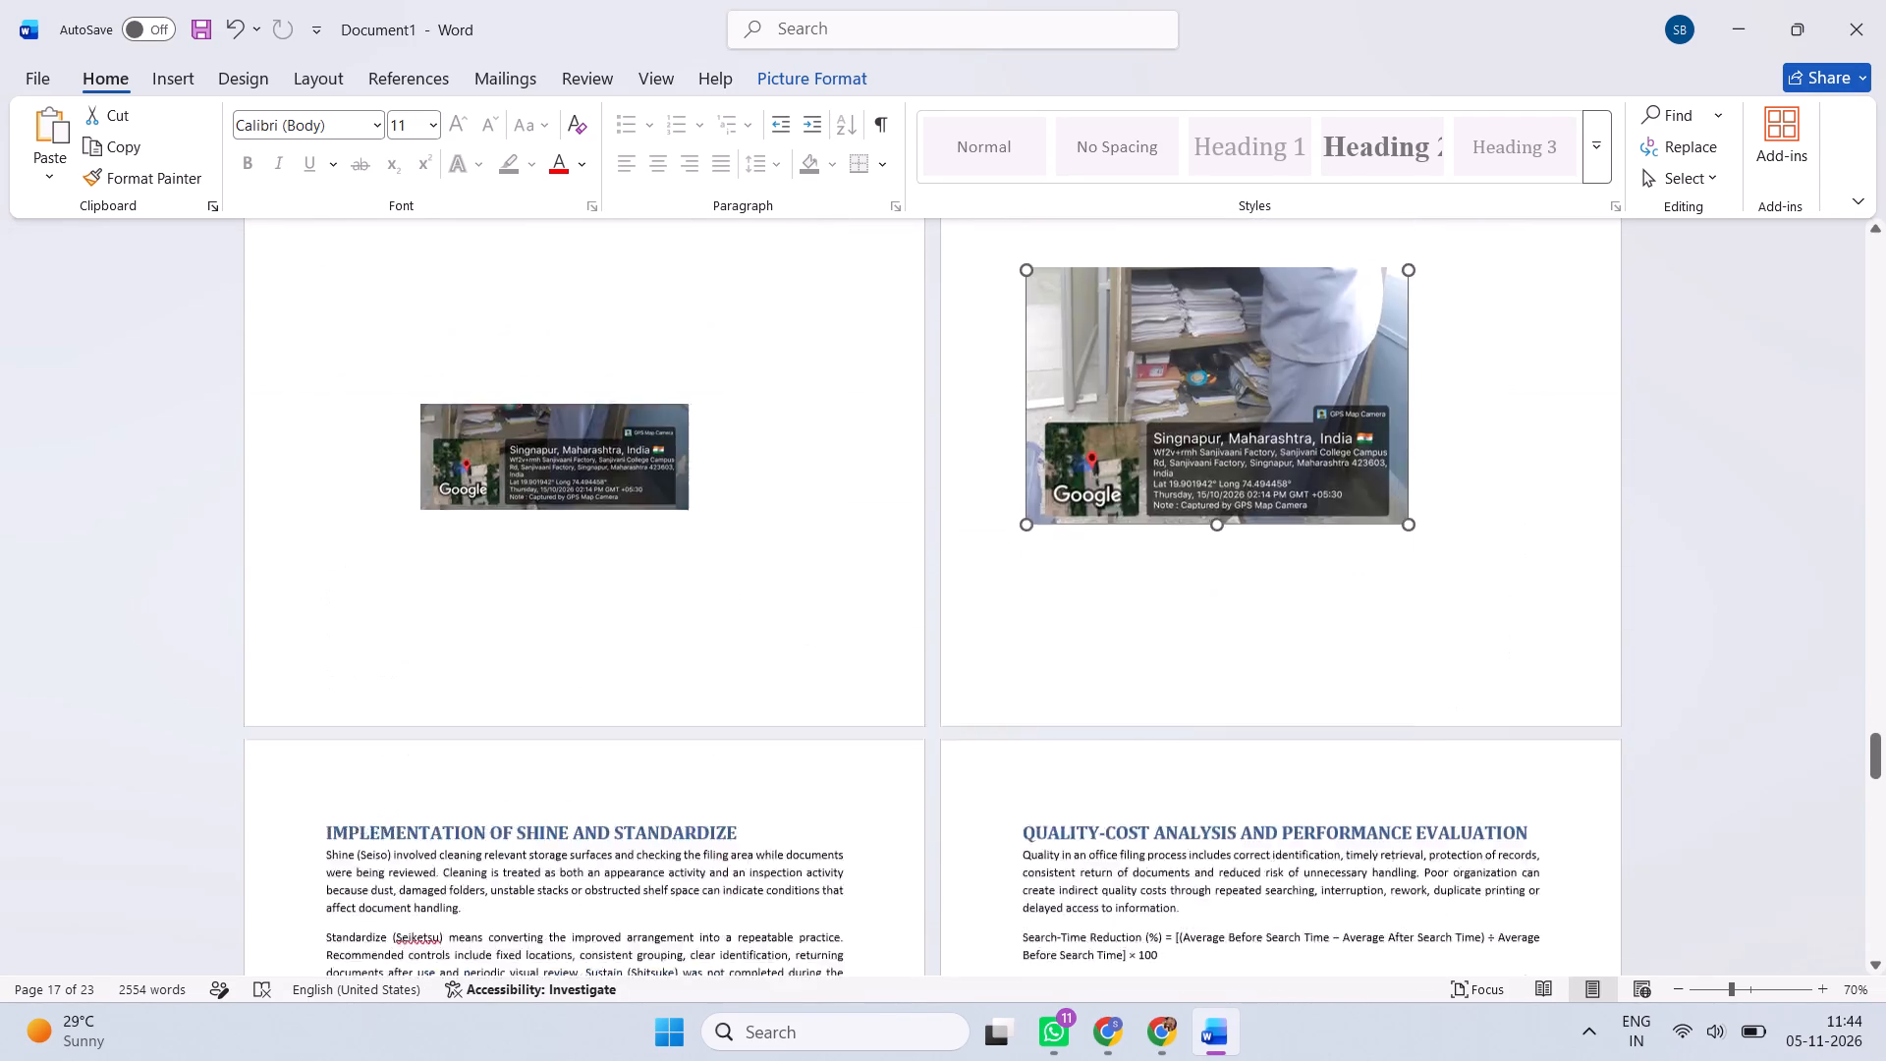
click(1198, 514)
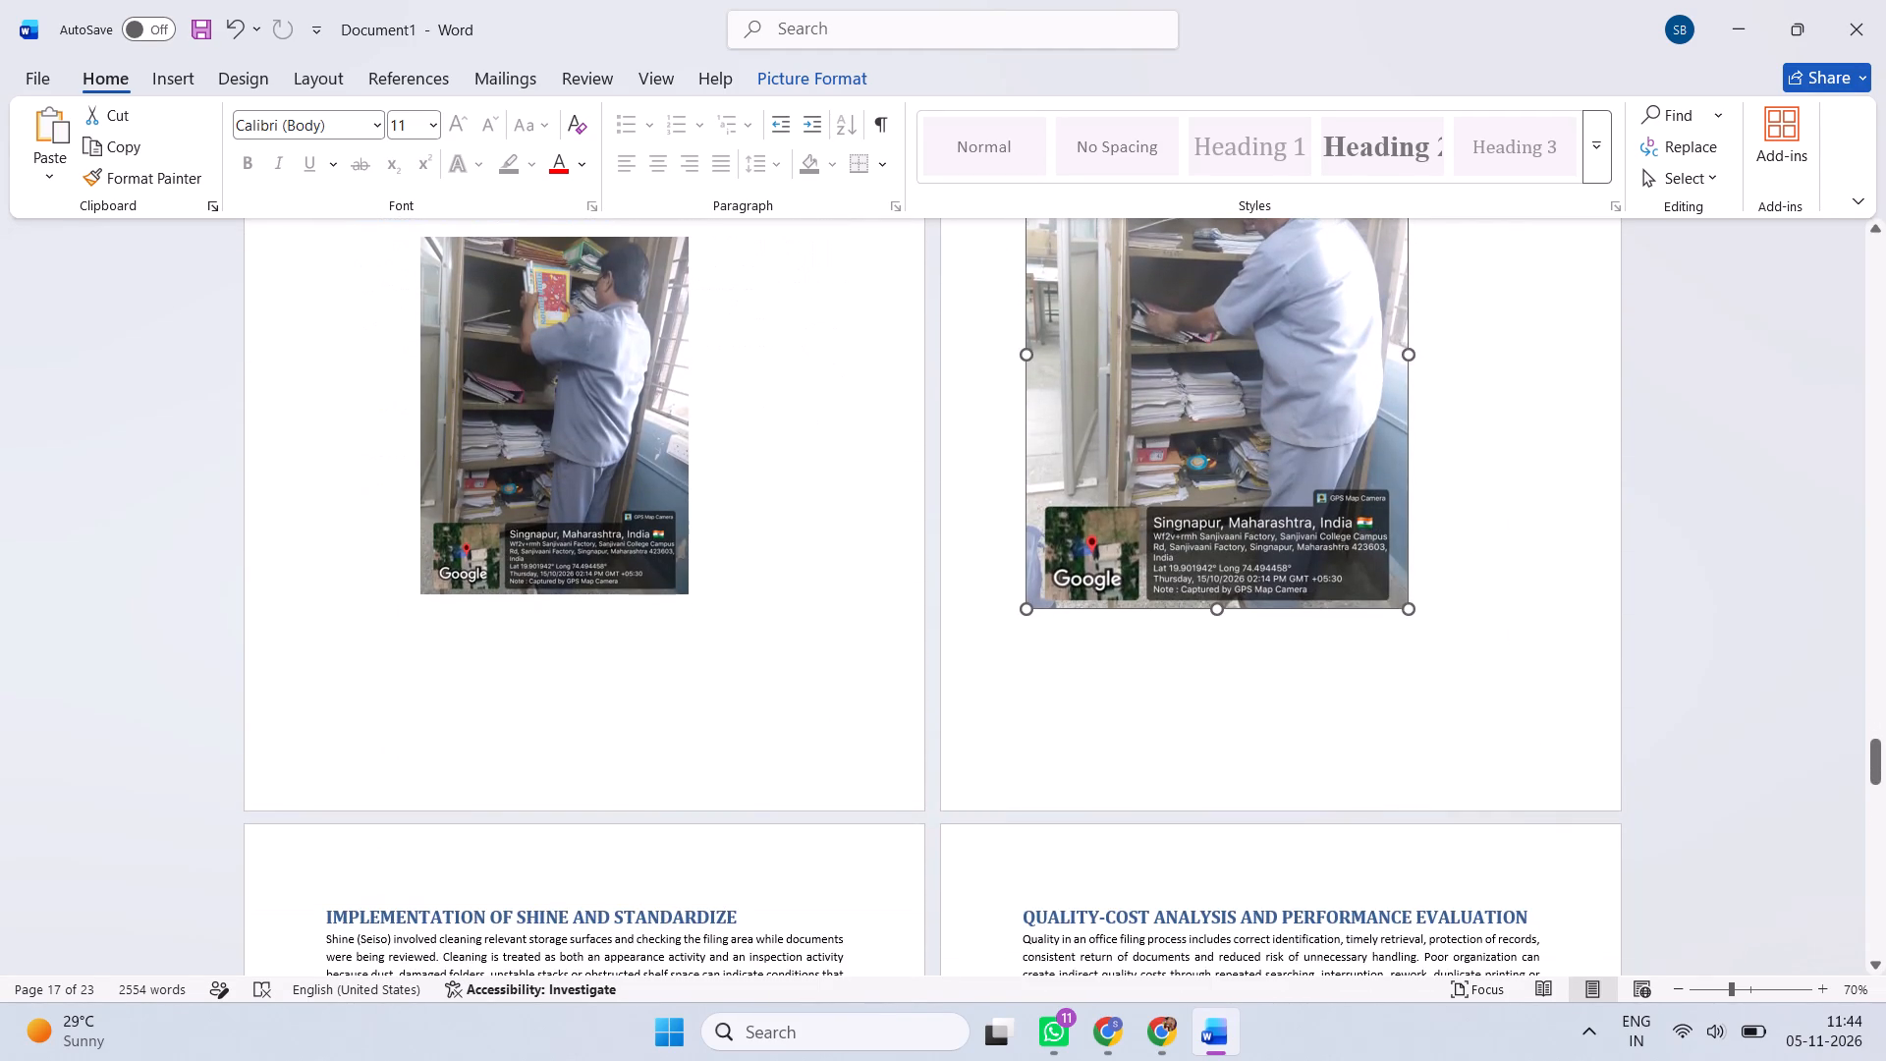
scroll(1198, 514, down, 1)
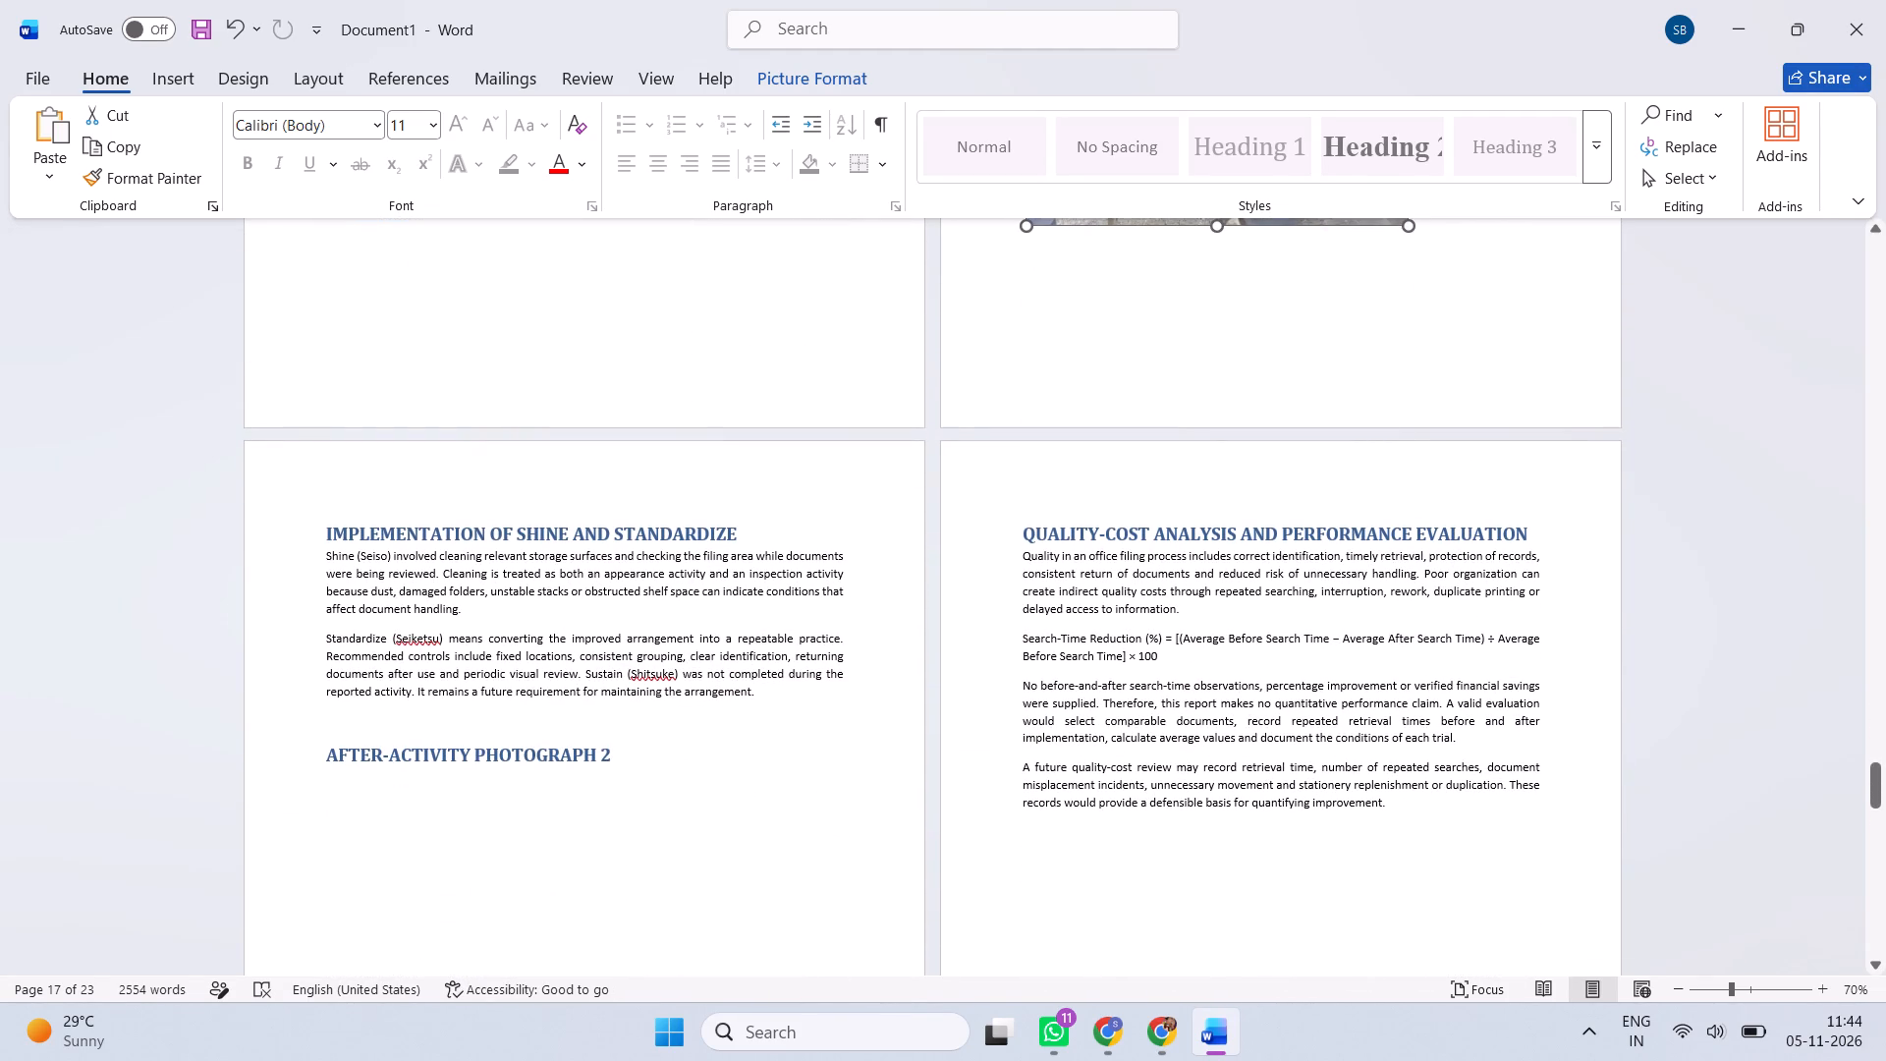
scroll(1176, 385, right, 1)
drag(1145, 223, 678, 847)
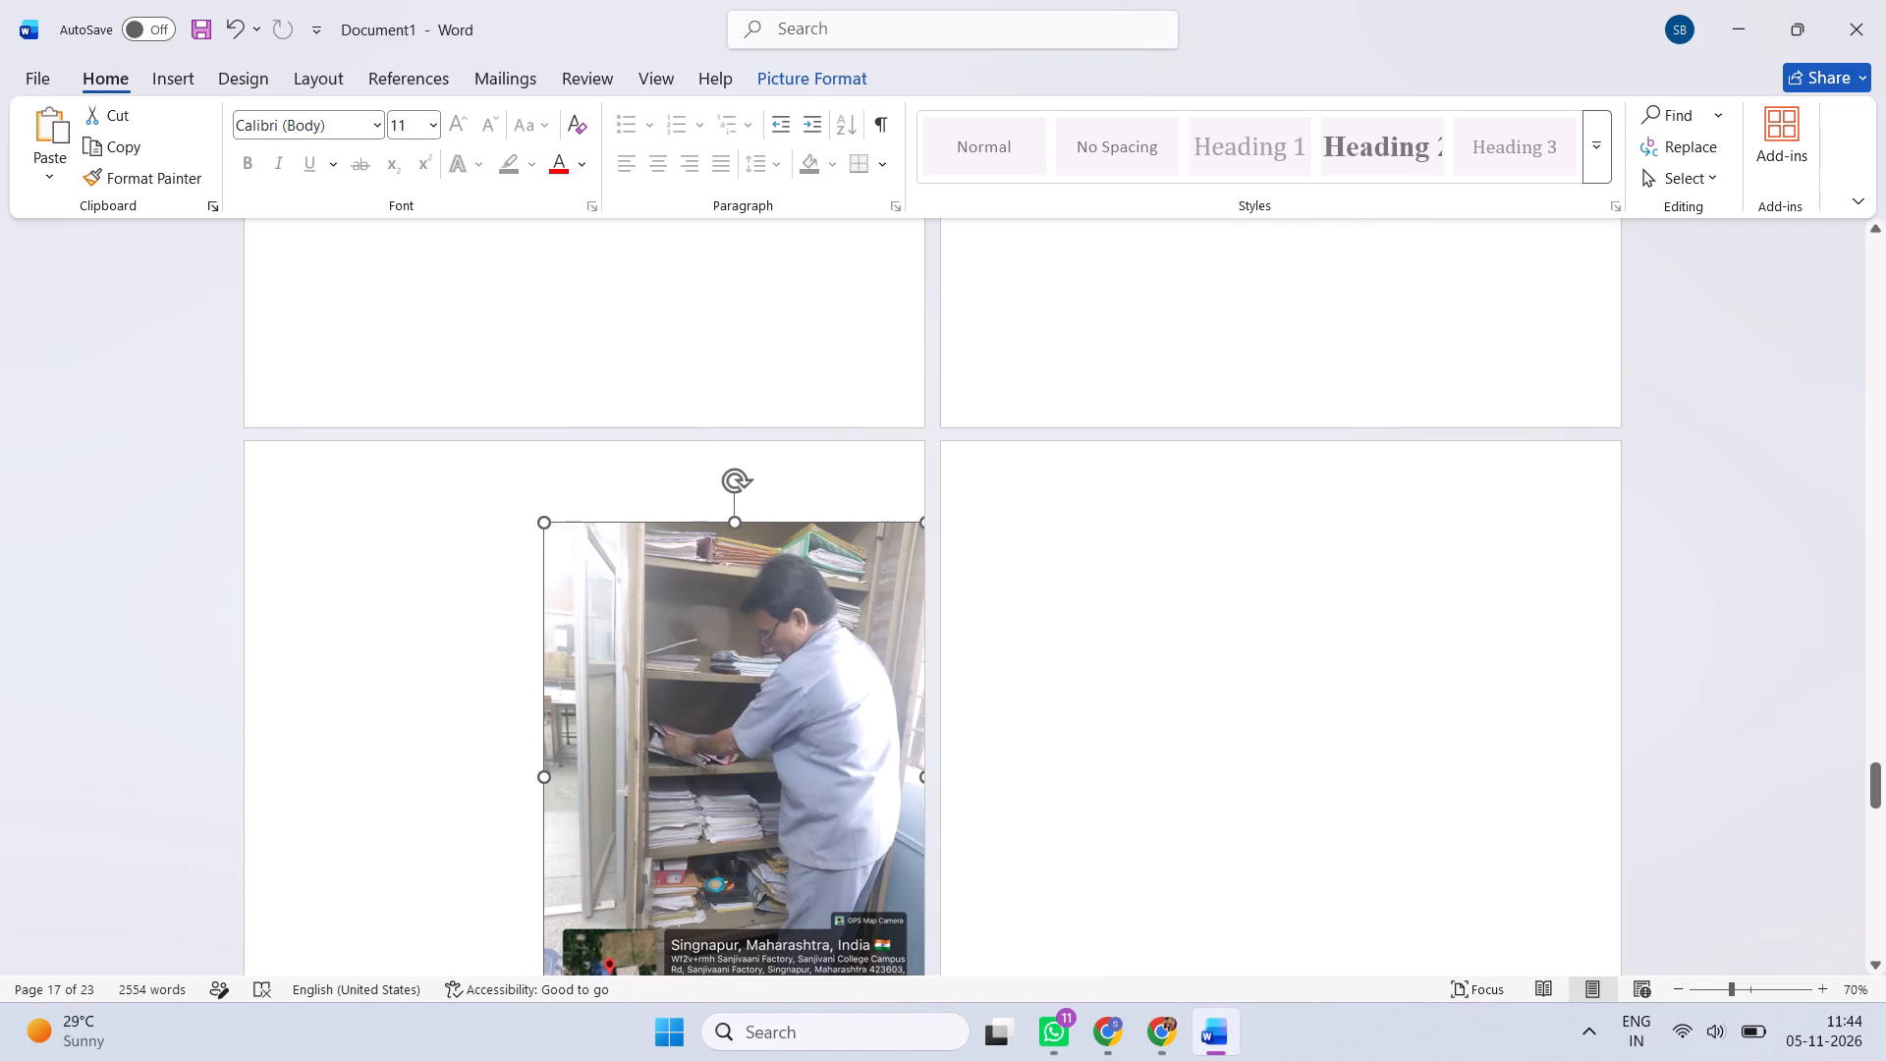
drag(678, 847, 574, 640)
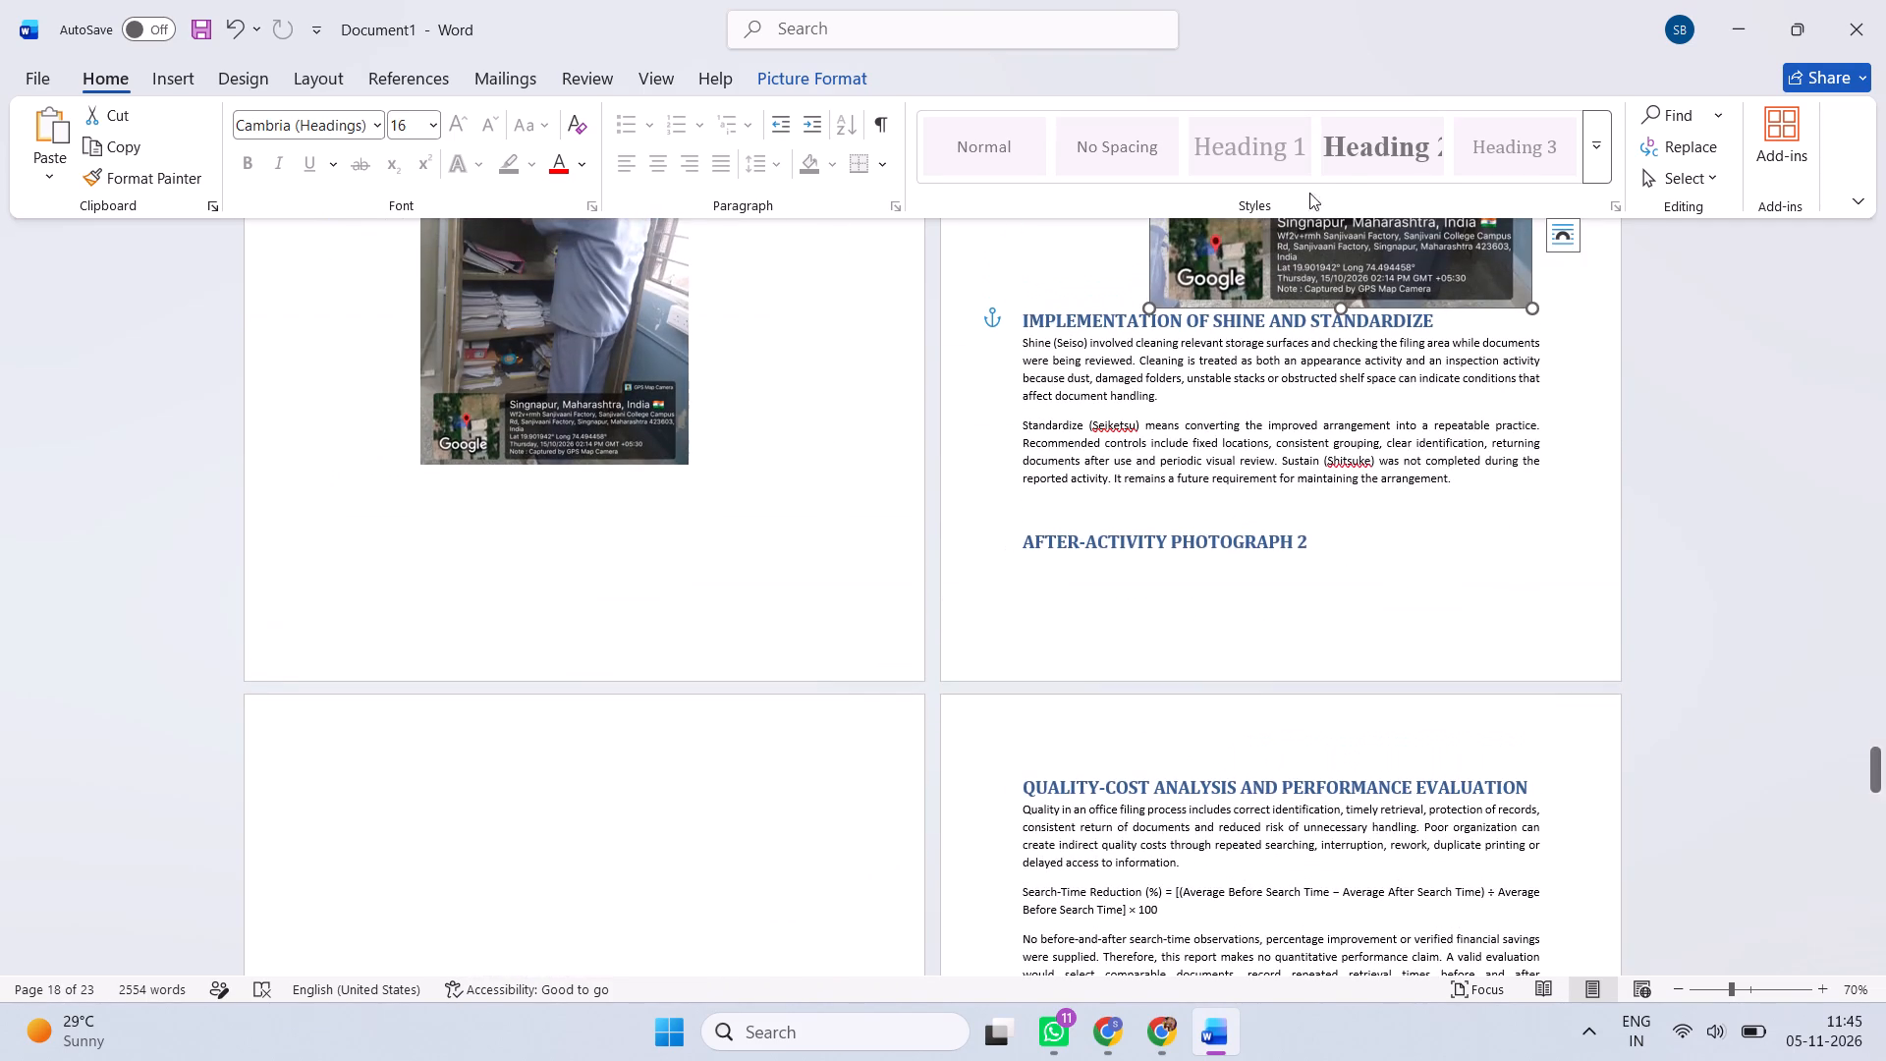
drag(1331, 245, 1321, 380)
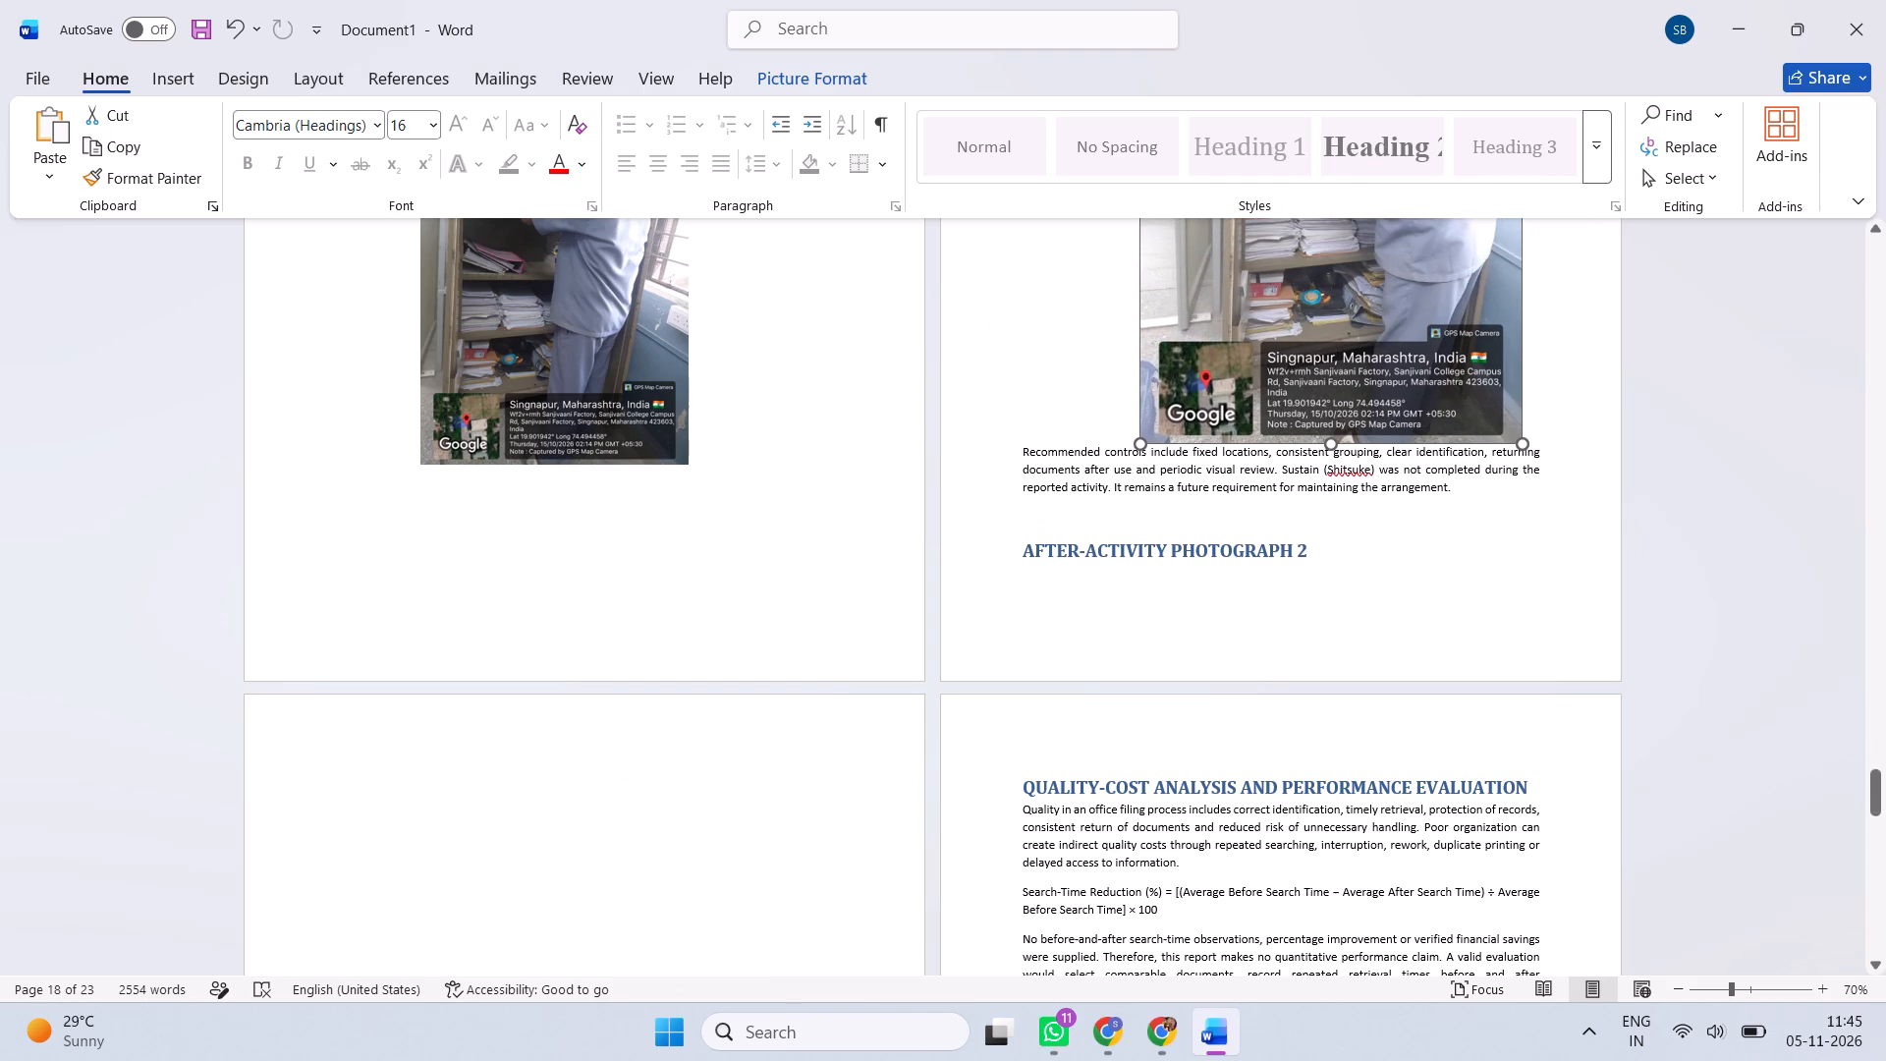
drag(1321, 380, 1266, 646)
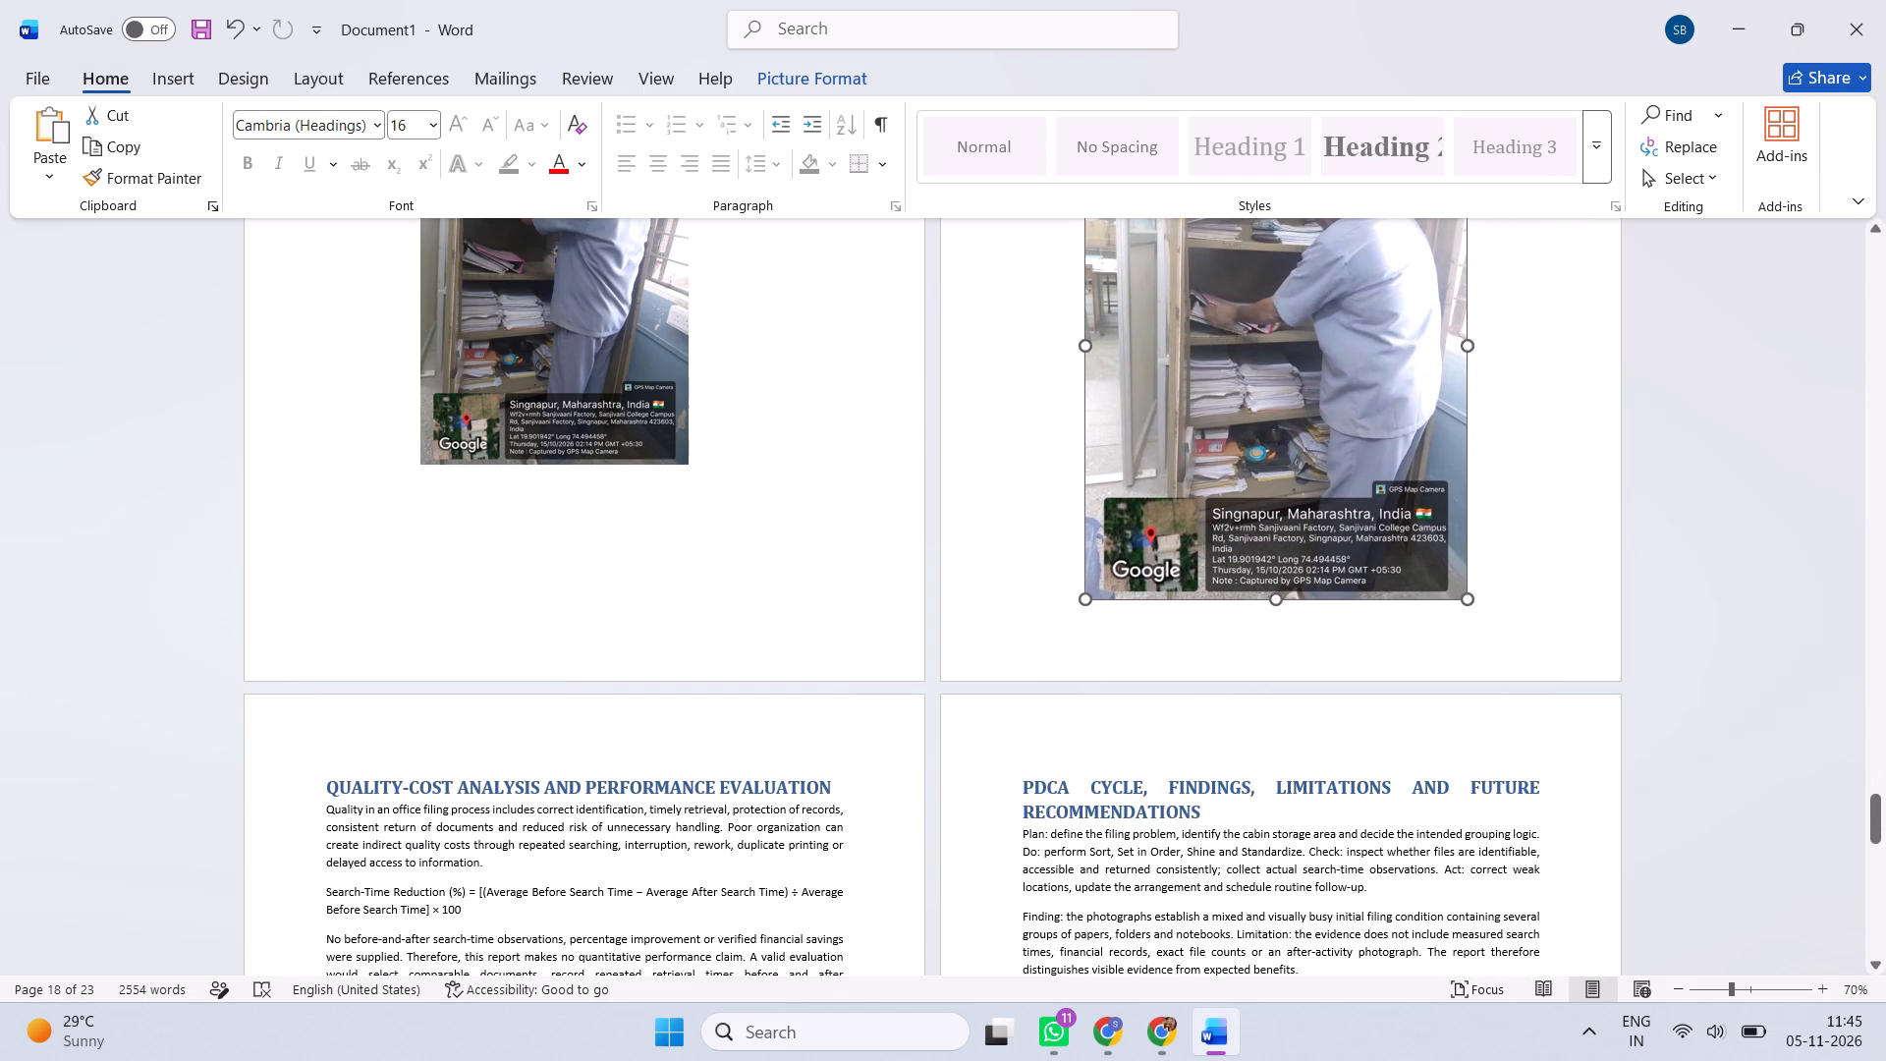
drag(1266, 646, 1263, 652)
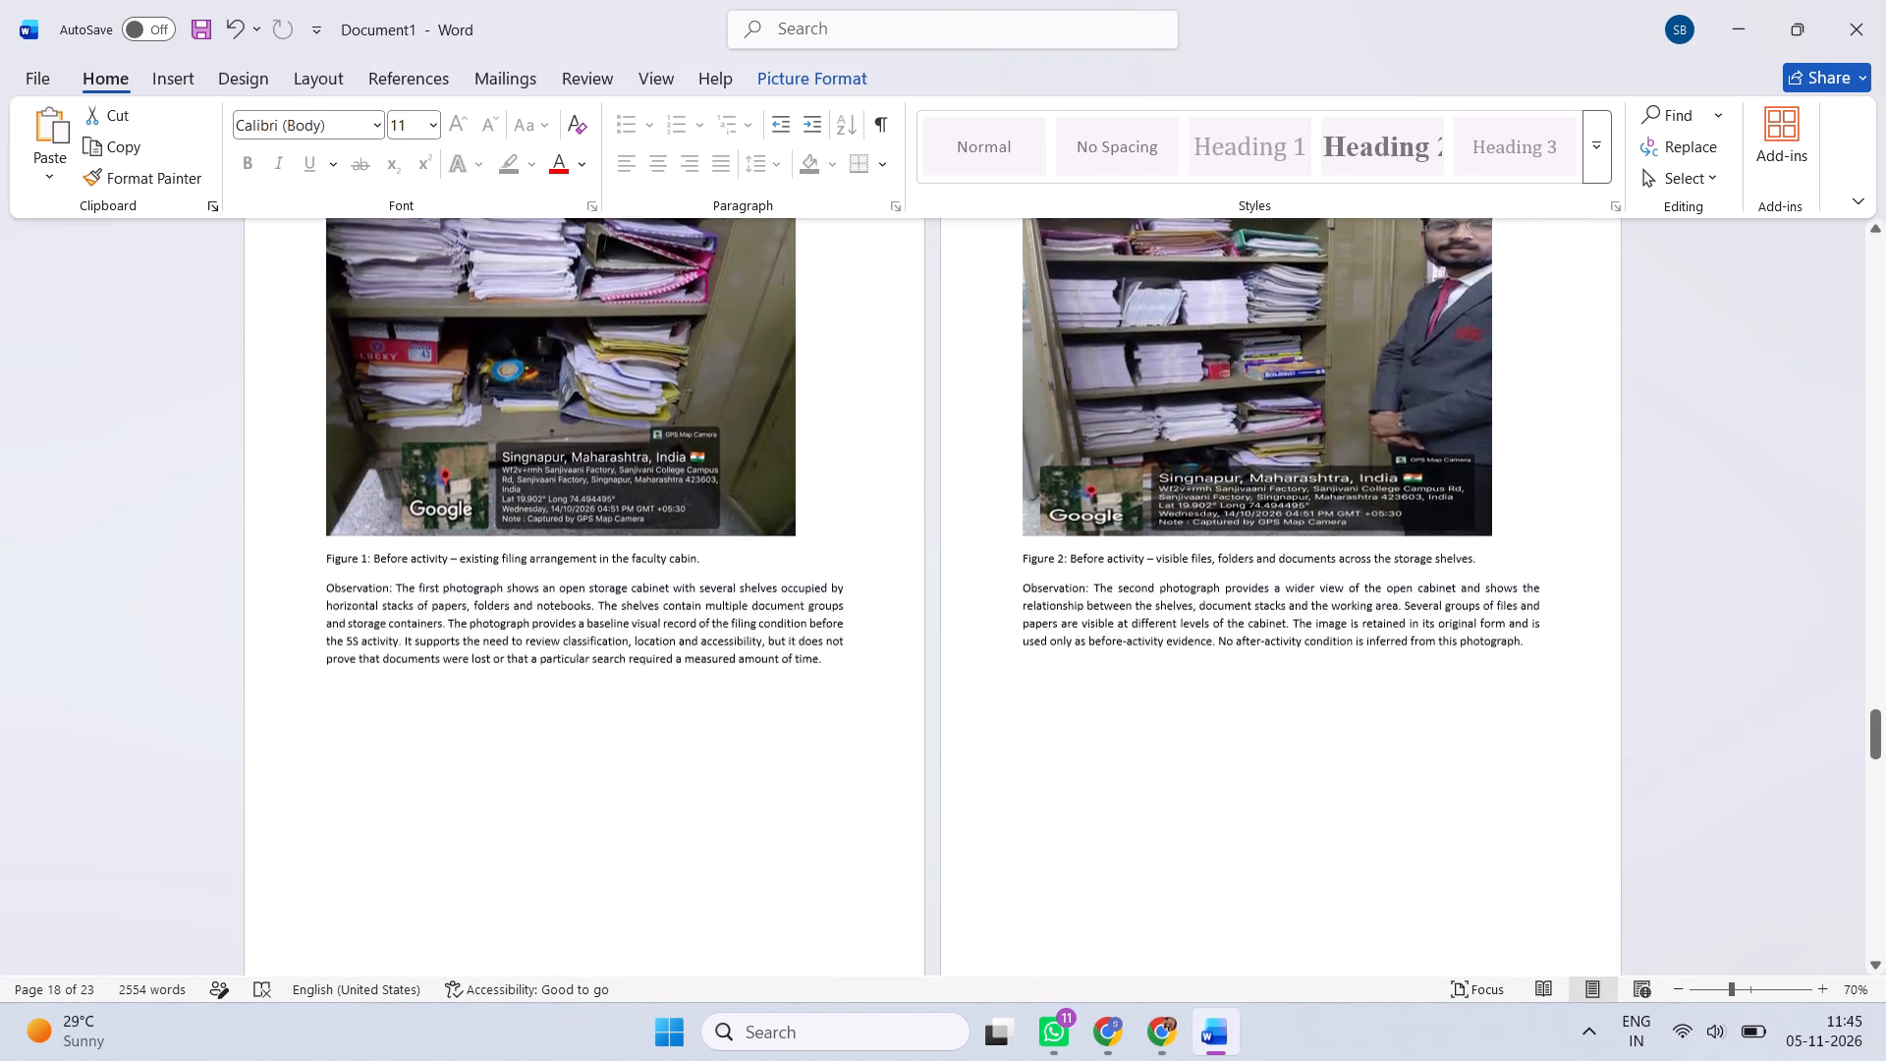
Shrink the second shelf photograph on the Shine and Standardize page from its lower corner.
ctrl+scroll(1263, 652, down, 1)
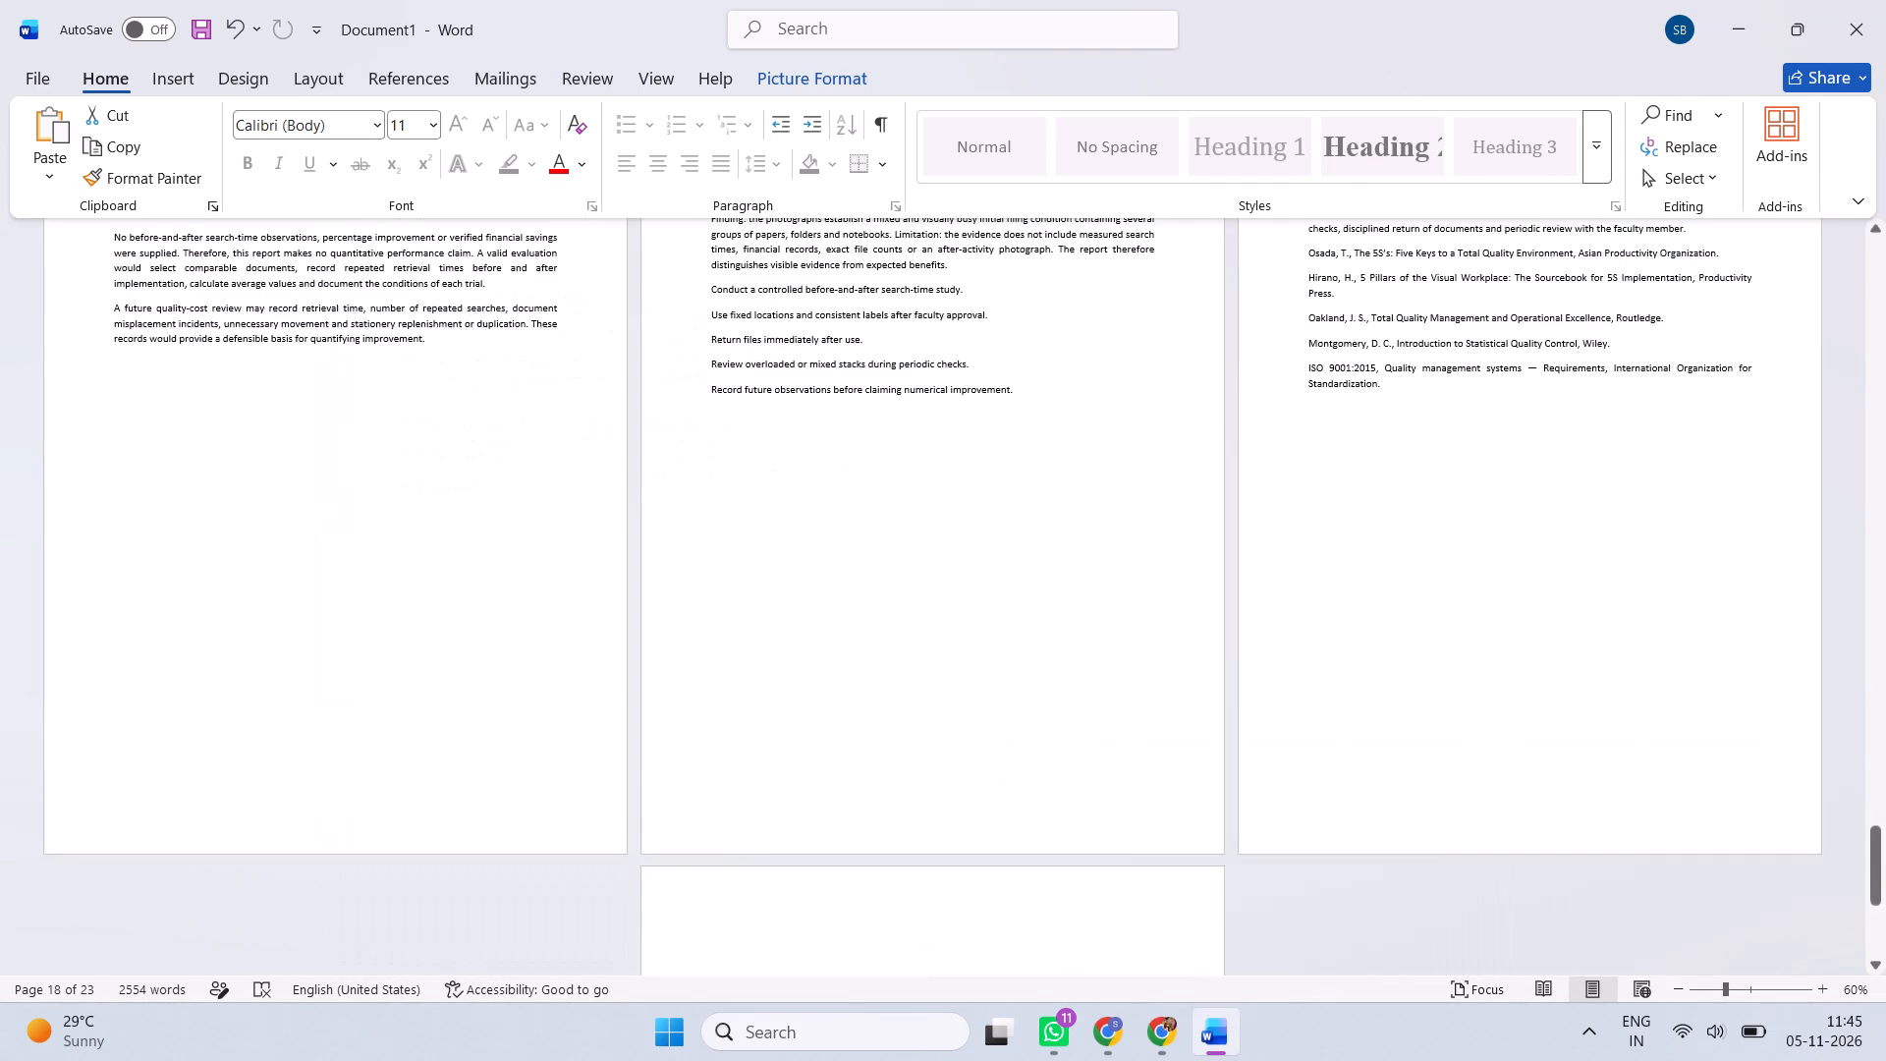
scroll(1263, 652, up, 1)
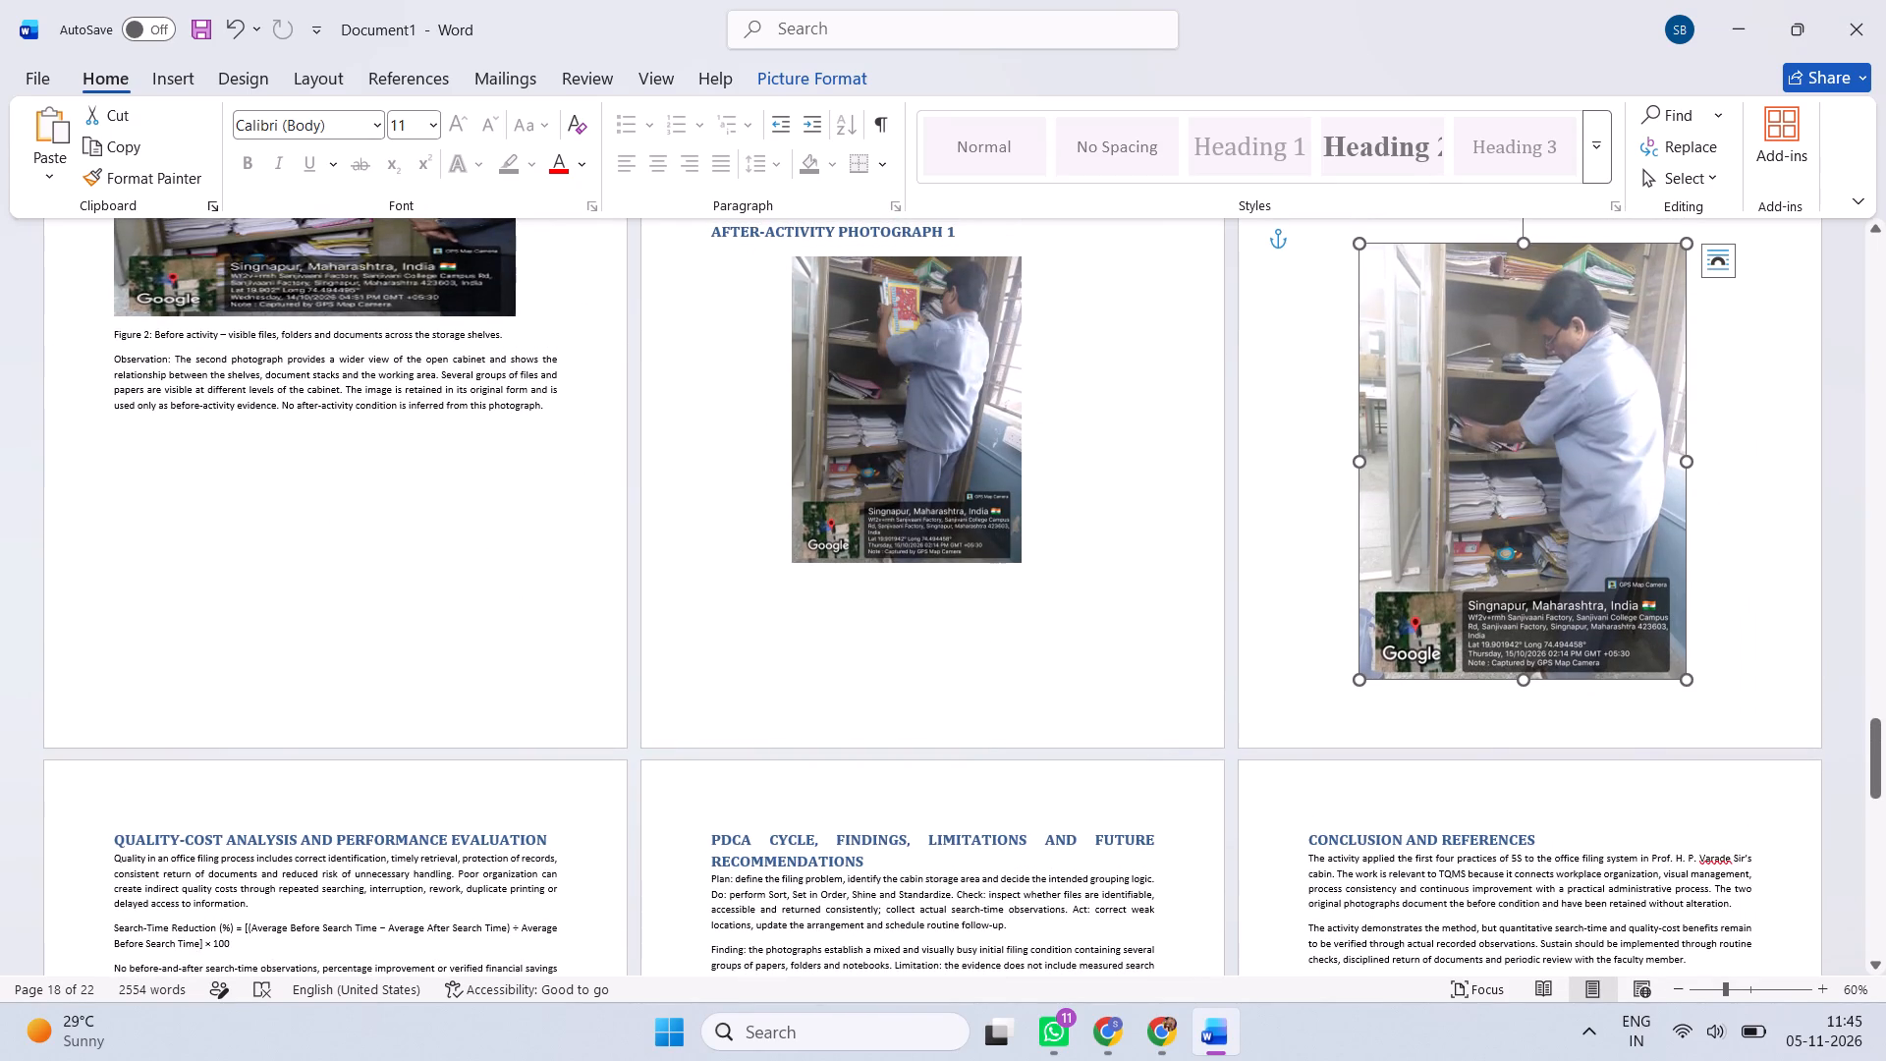
drag(1359, 686, 1364, 644)
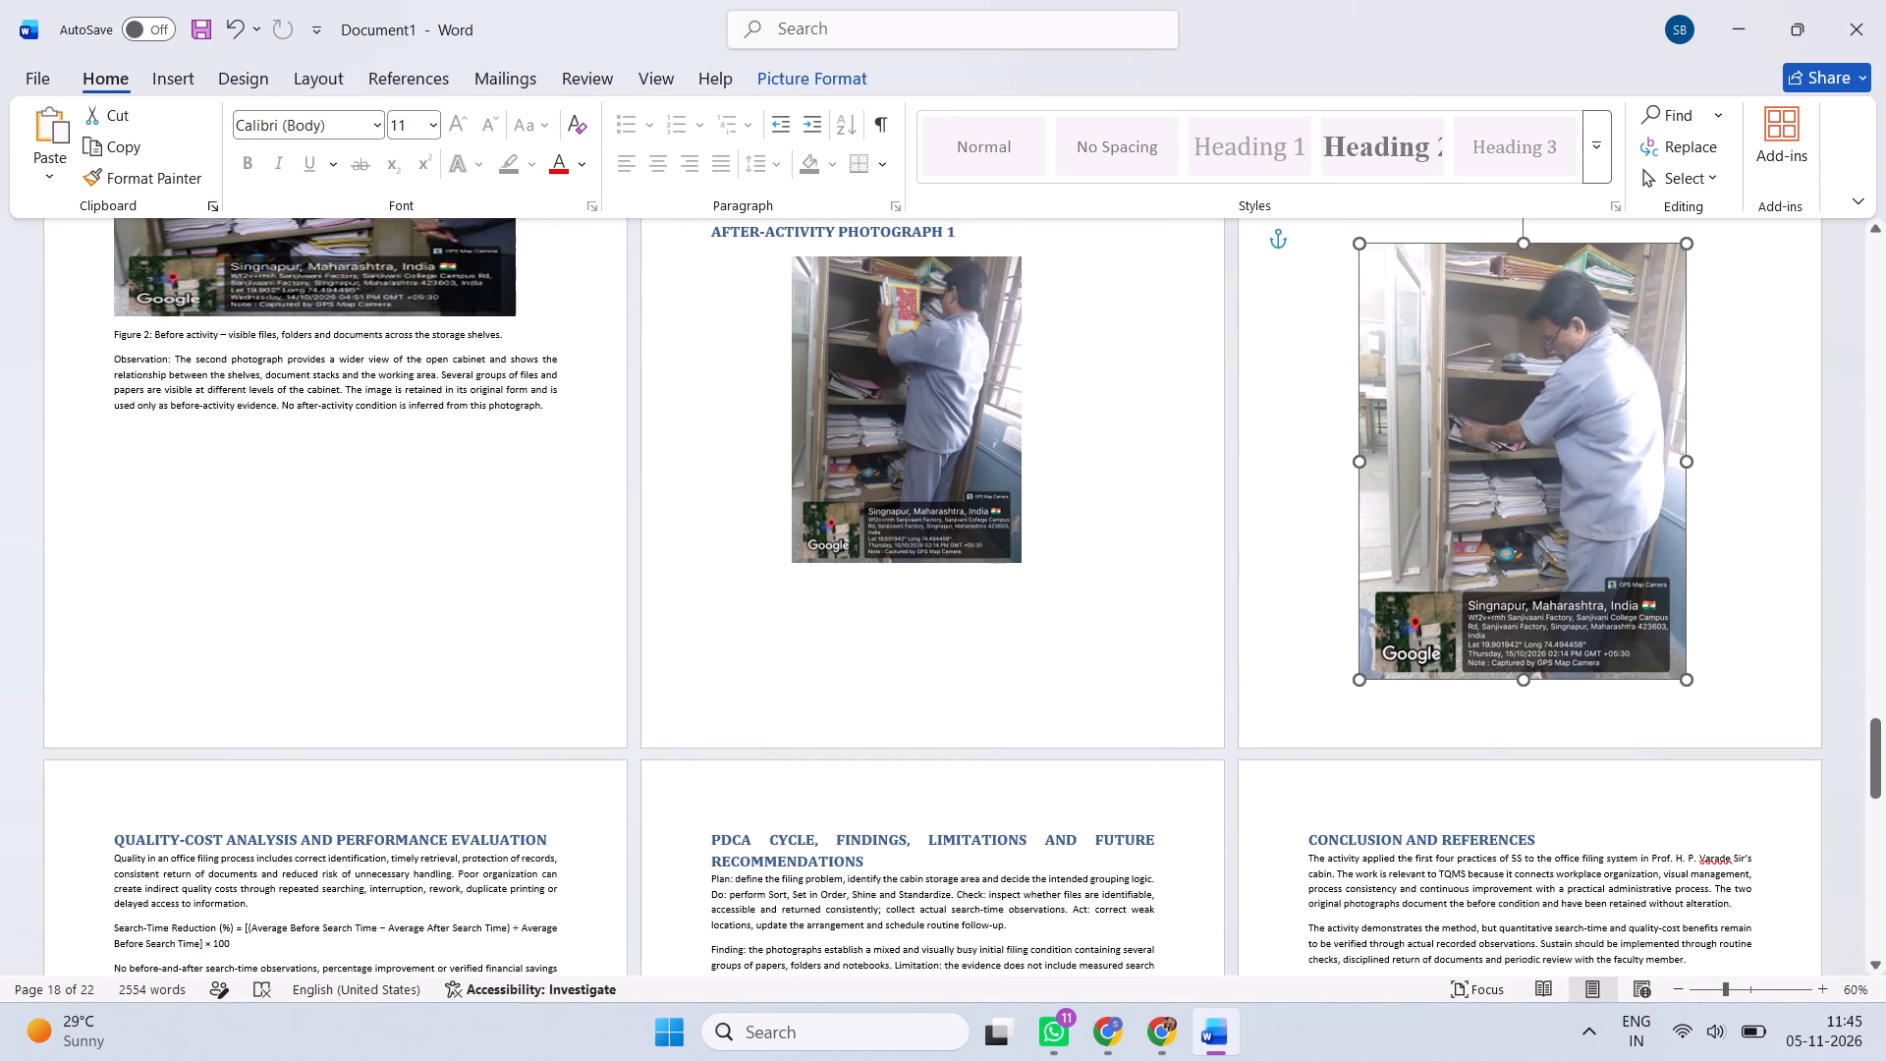
Shrink the AFTER-ACTIVITY PHOTOGRAPH 2 picture on the Shine and Standardize page to about 10 cm wide by 13.3 cm high.
drag(1364, 644, 1406, 542)
scroll(1388, 557, up, 1)
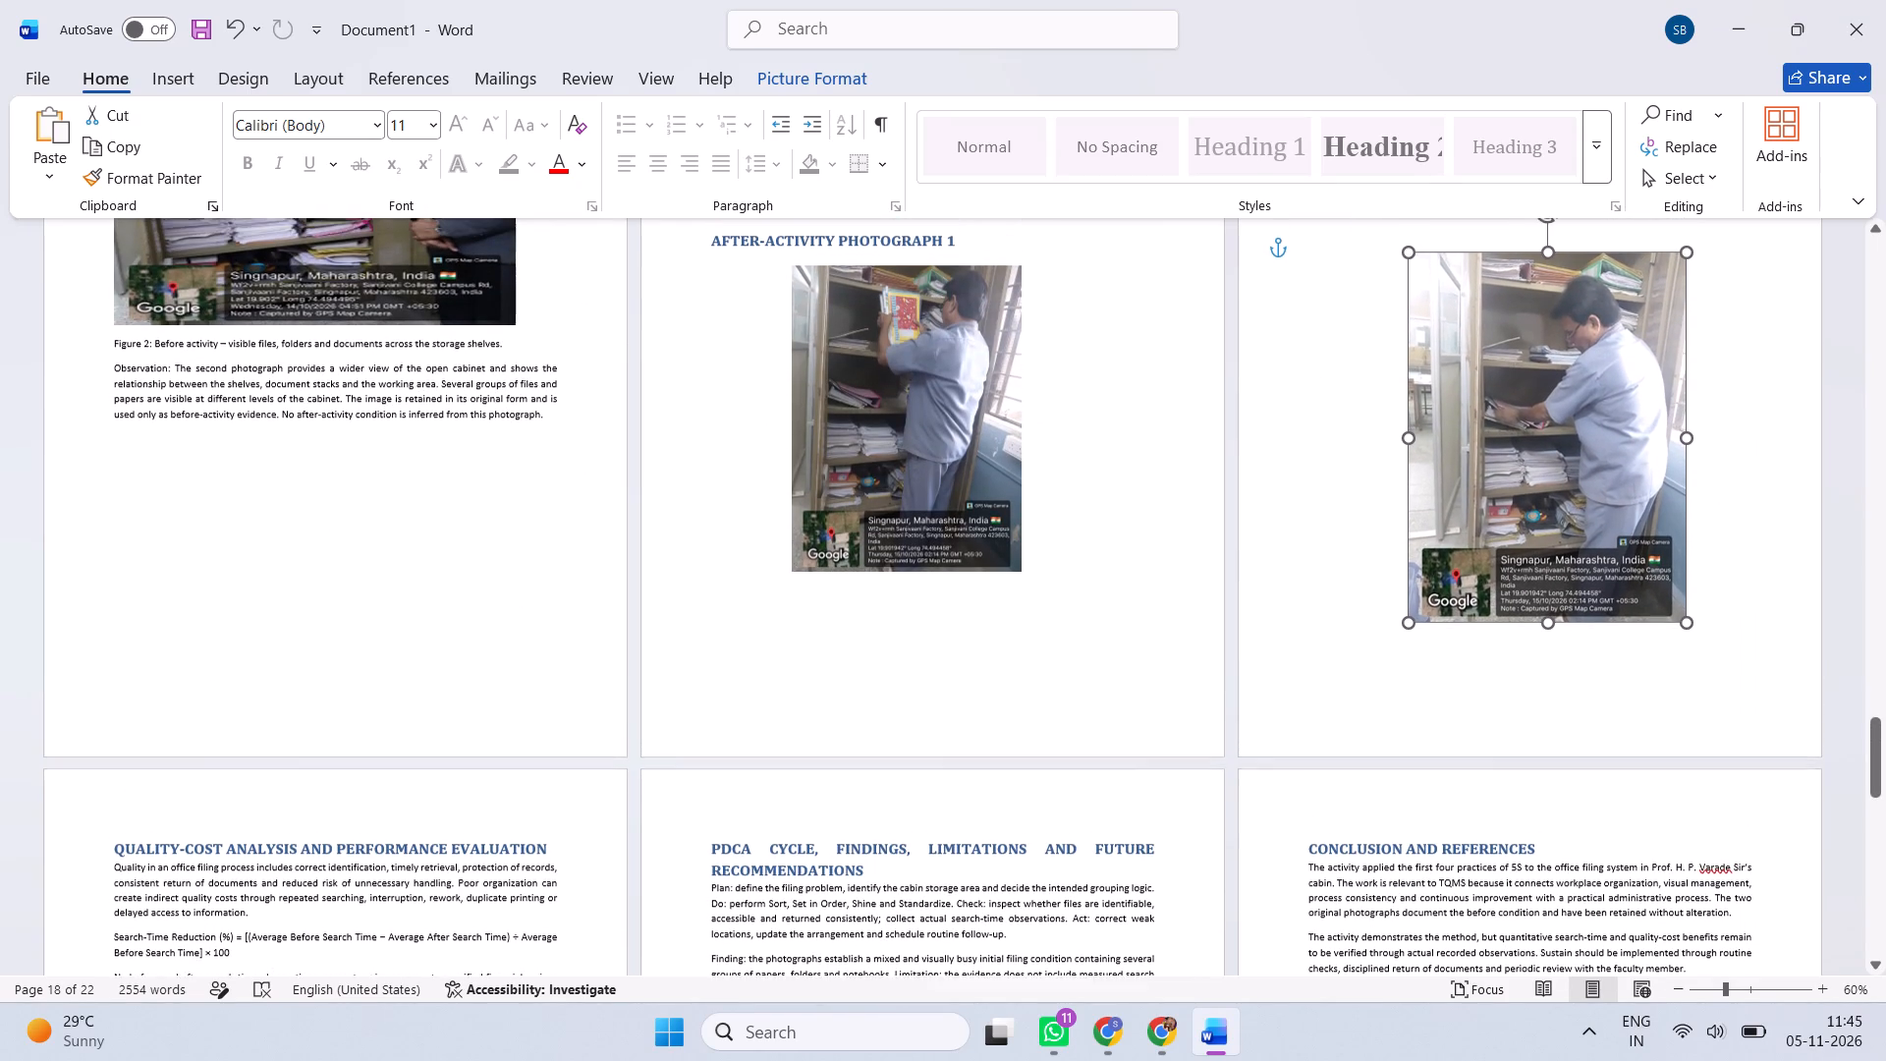
scroll(1388, 557, up, 1)
click(1525, 654)
drag(1525, 654, 1497, 642)
click(1250, 685)
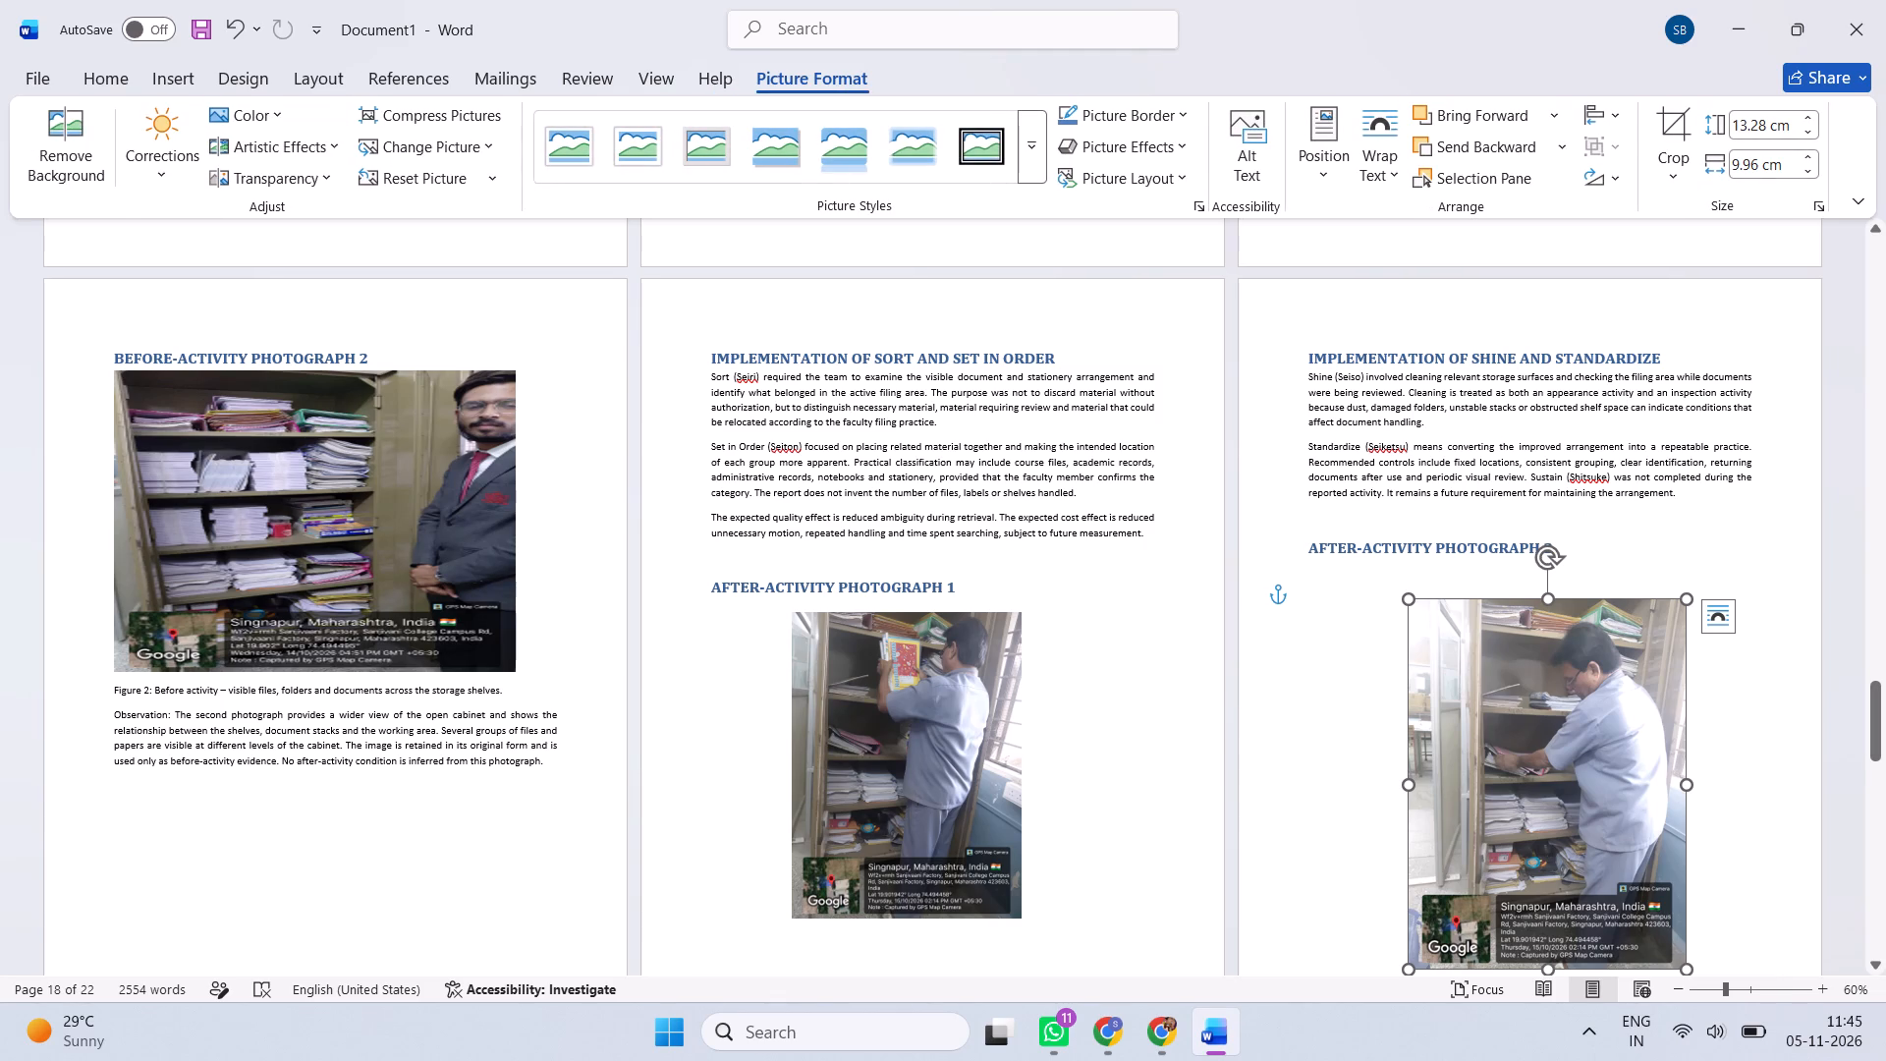
click(1166, 739)
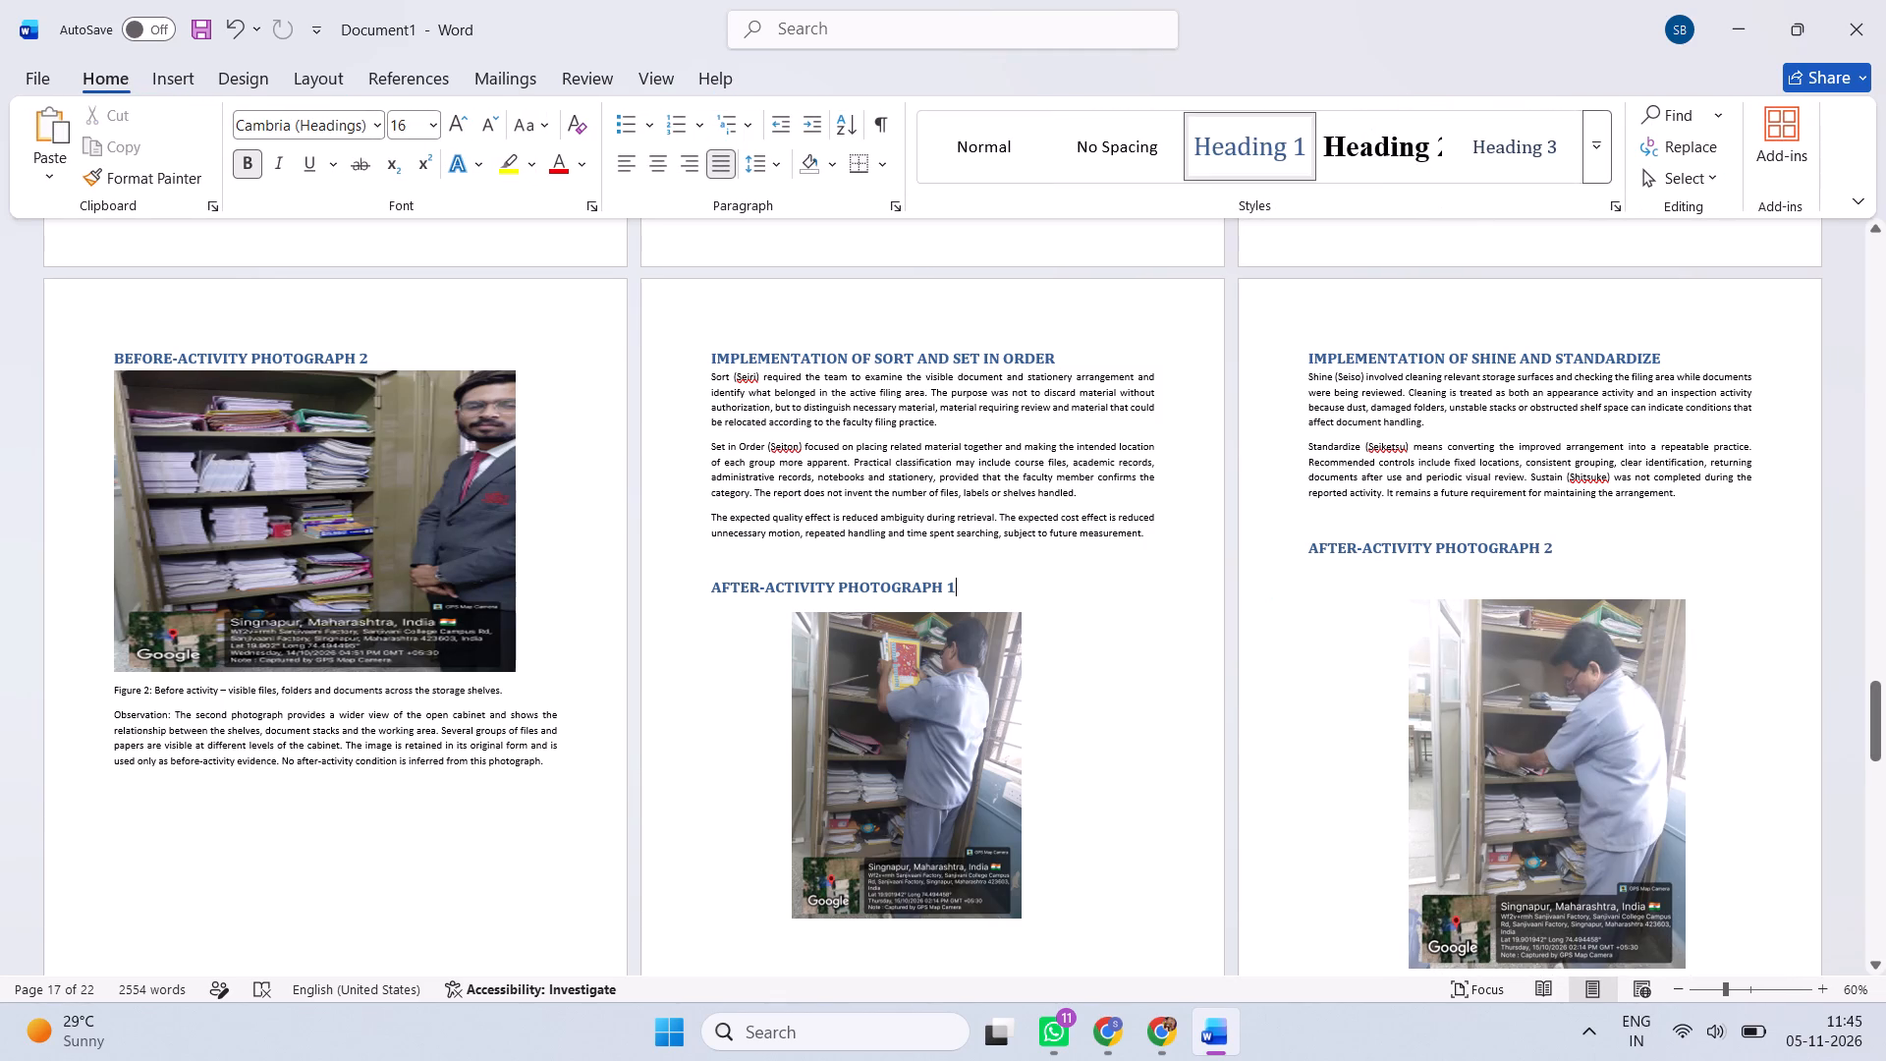
Enlarge the AFTER-ACTIVITY PHOTOGRAPH 1 picture on the Sort and Set in Order page to roughly match the width of the second after-activity picture.
click(964, 777)
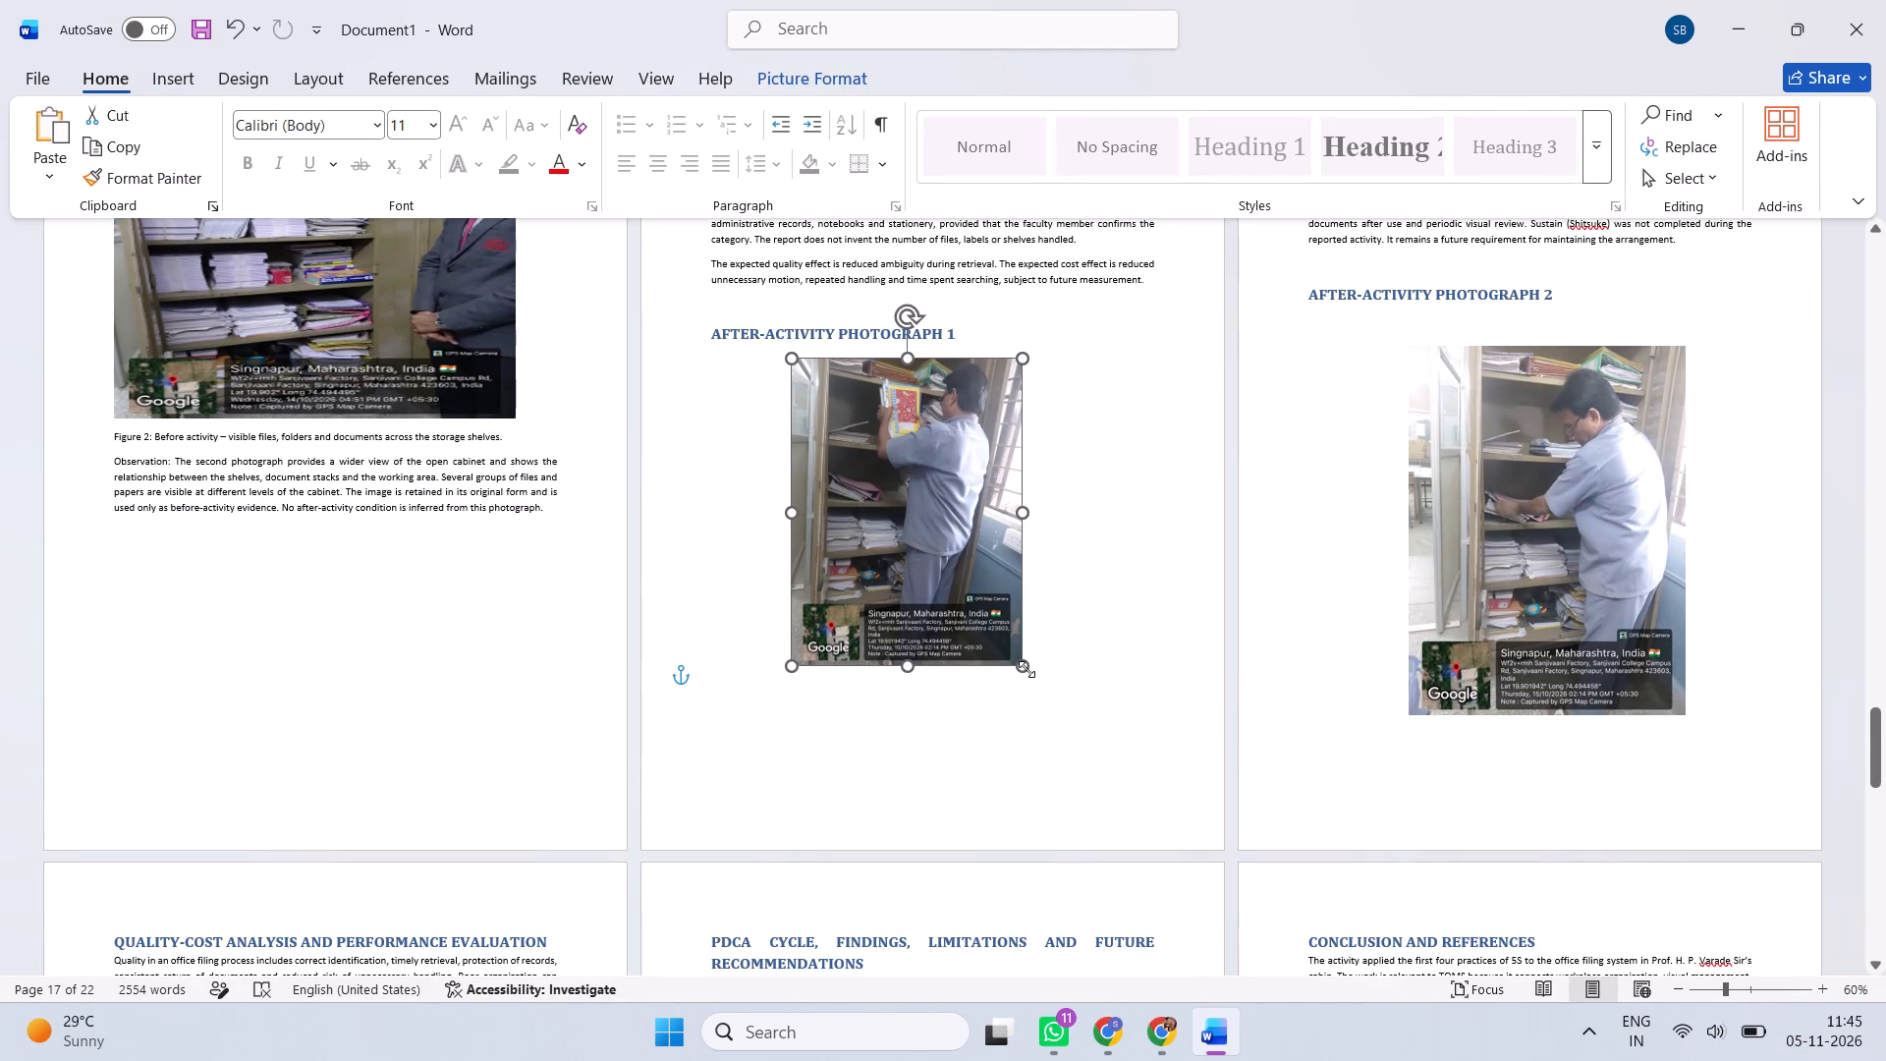
drag(1026, 669, 1089, 748)
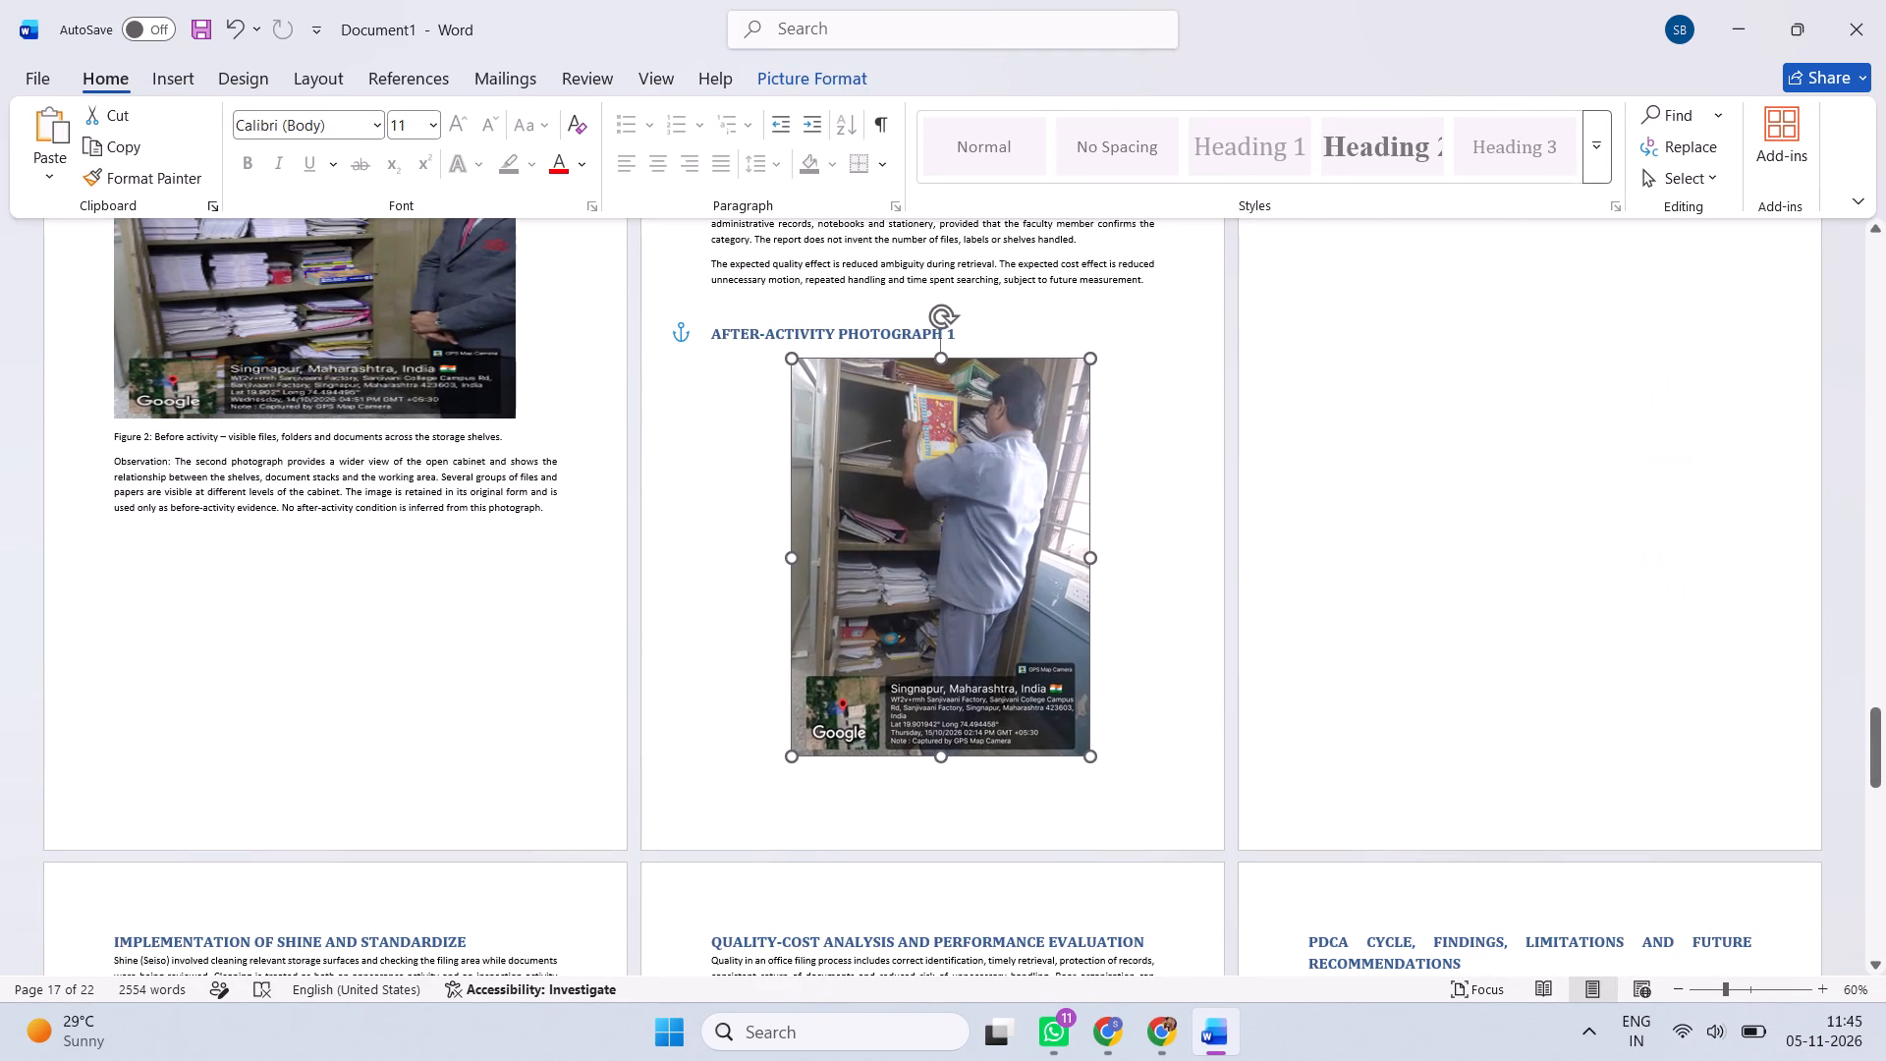
drag(1089, 748, 1060, 734)
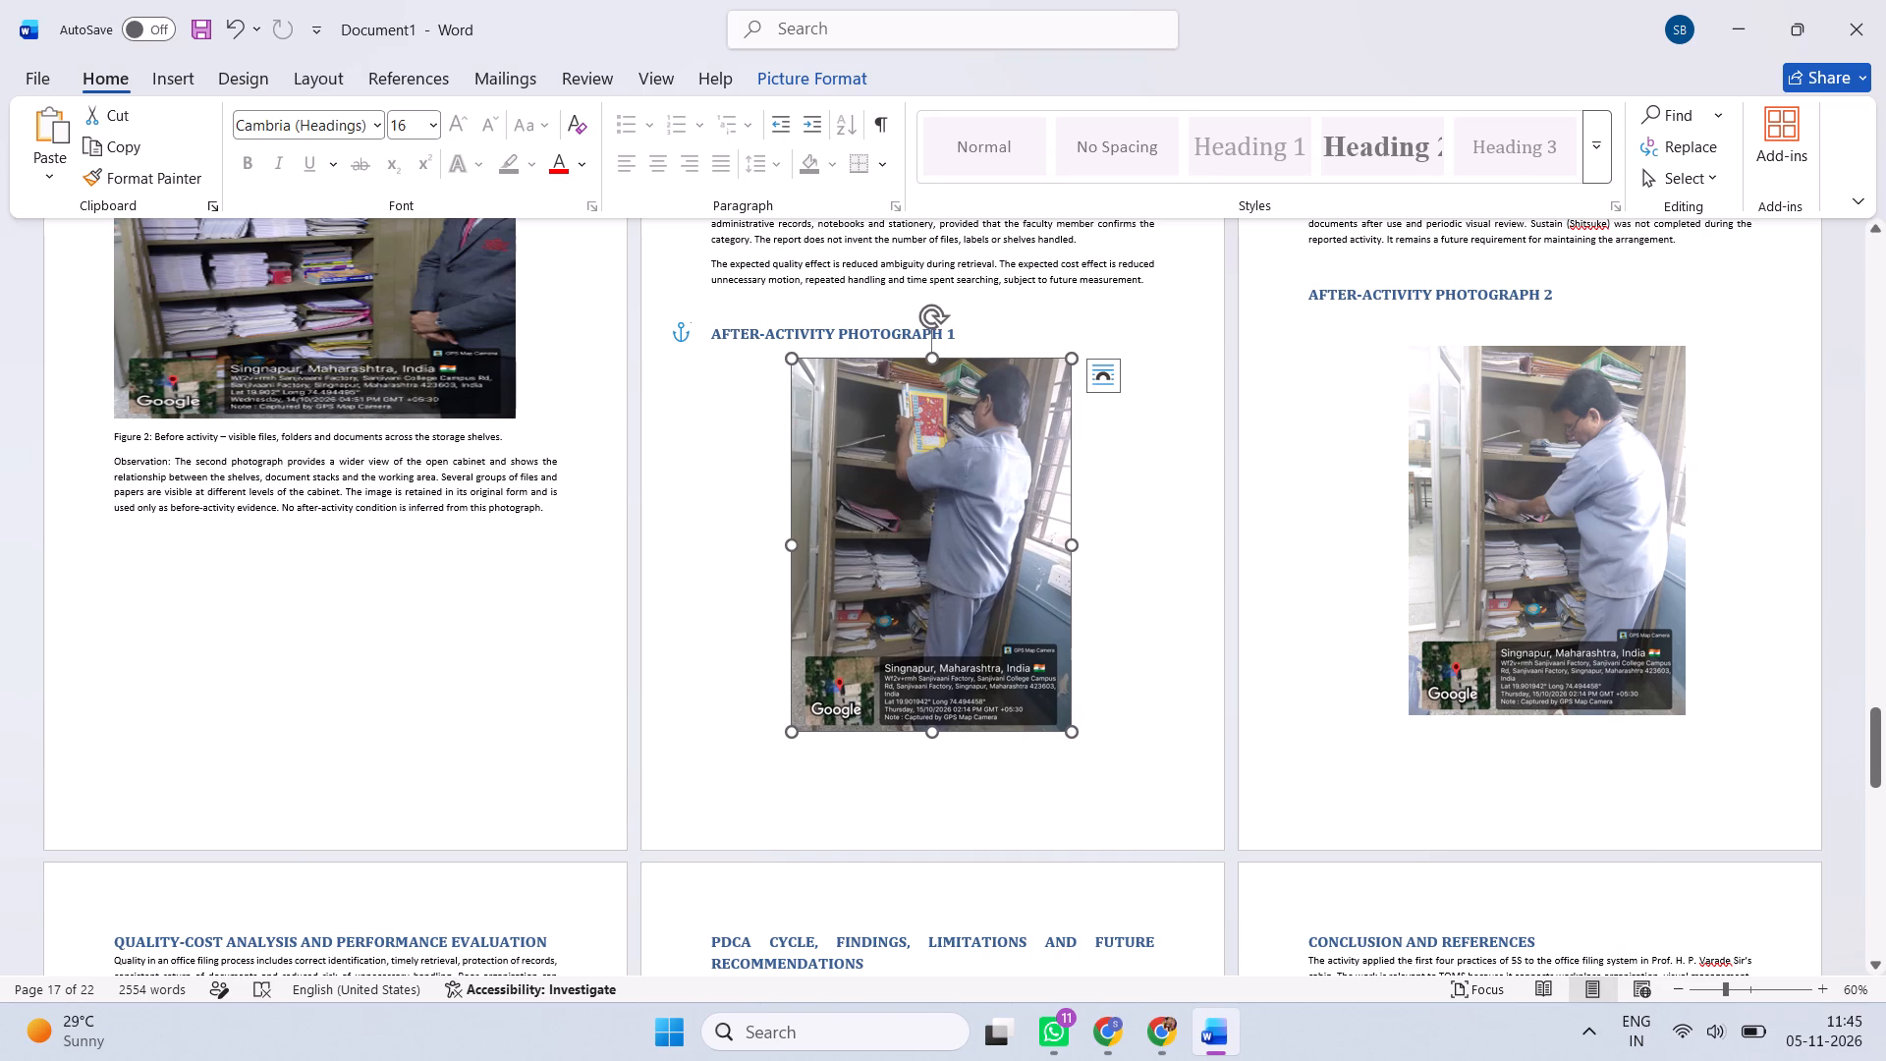
click(1371, 736)
Slightly enlarge the AFTER-ACTIVITY PHOTOGRAPH 2 picture from its lower corner, keeping it within its page.
click(1505, 621)
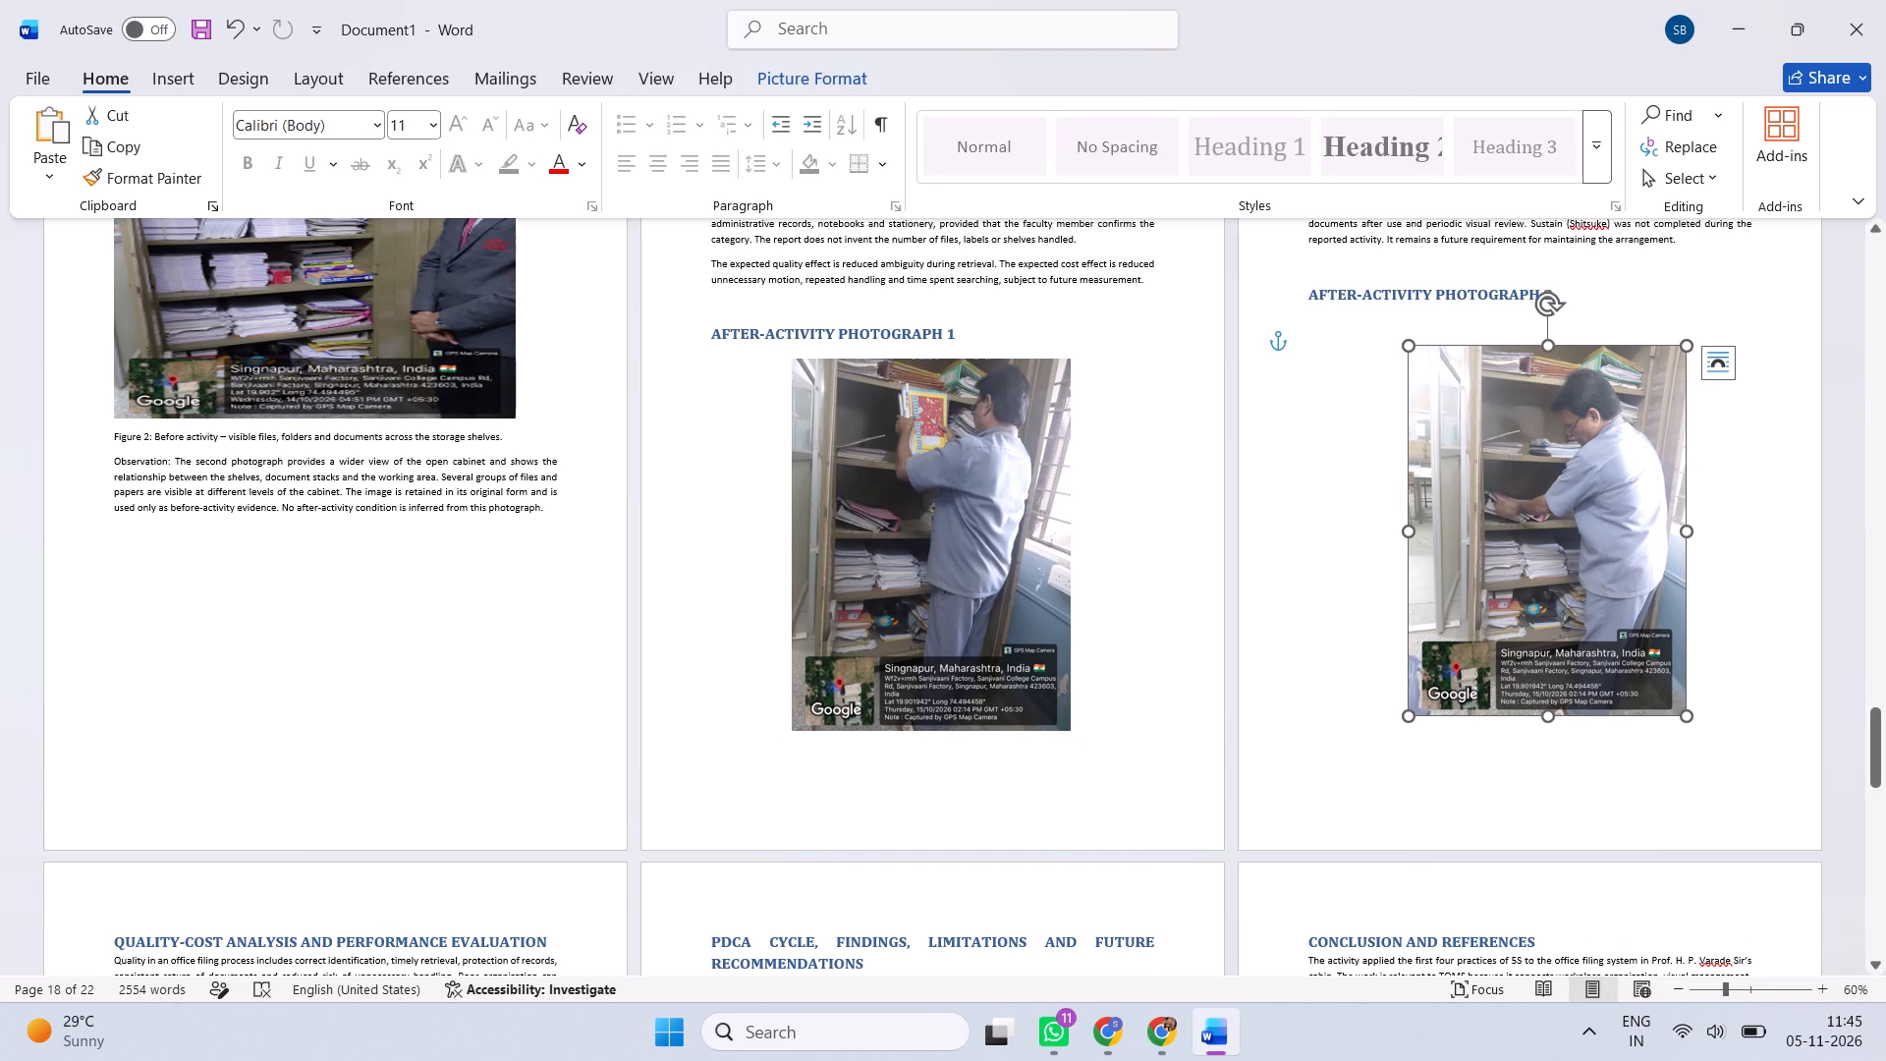
drag(1407, 719, 1395, 744)
click(1354, 744)
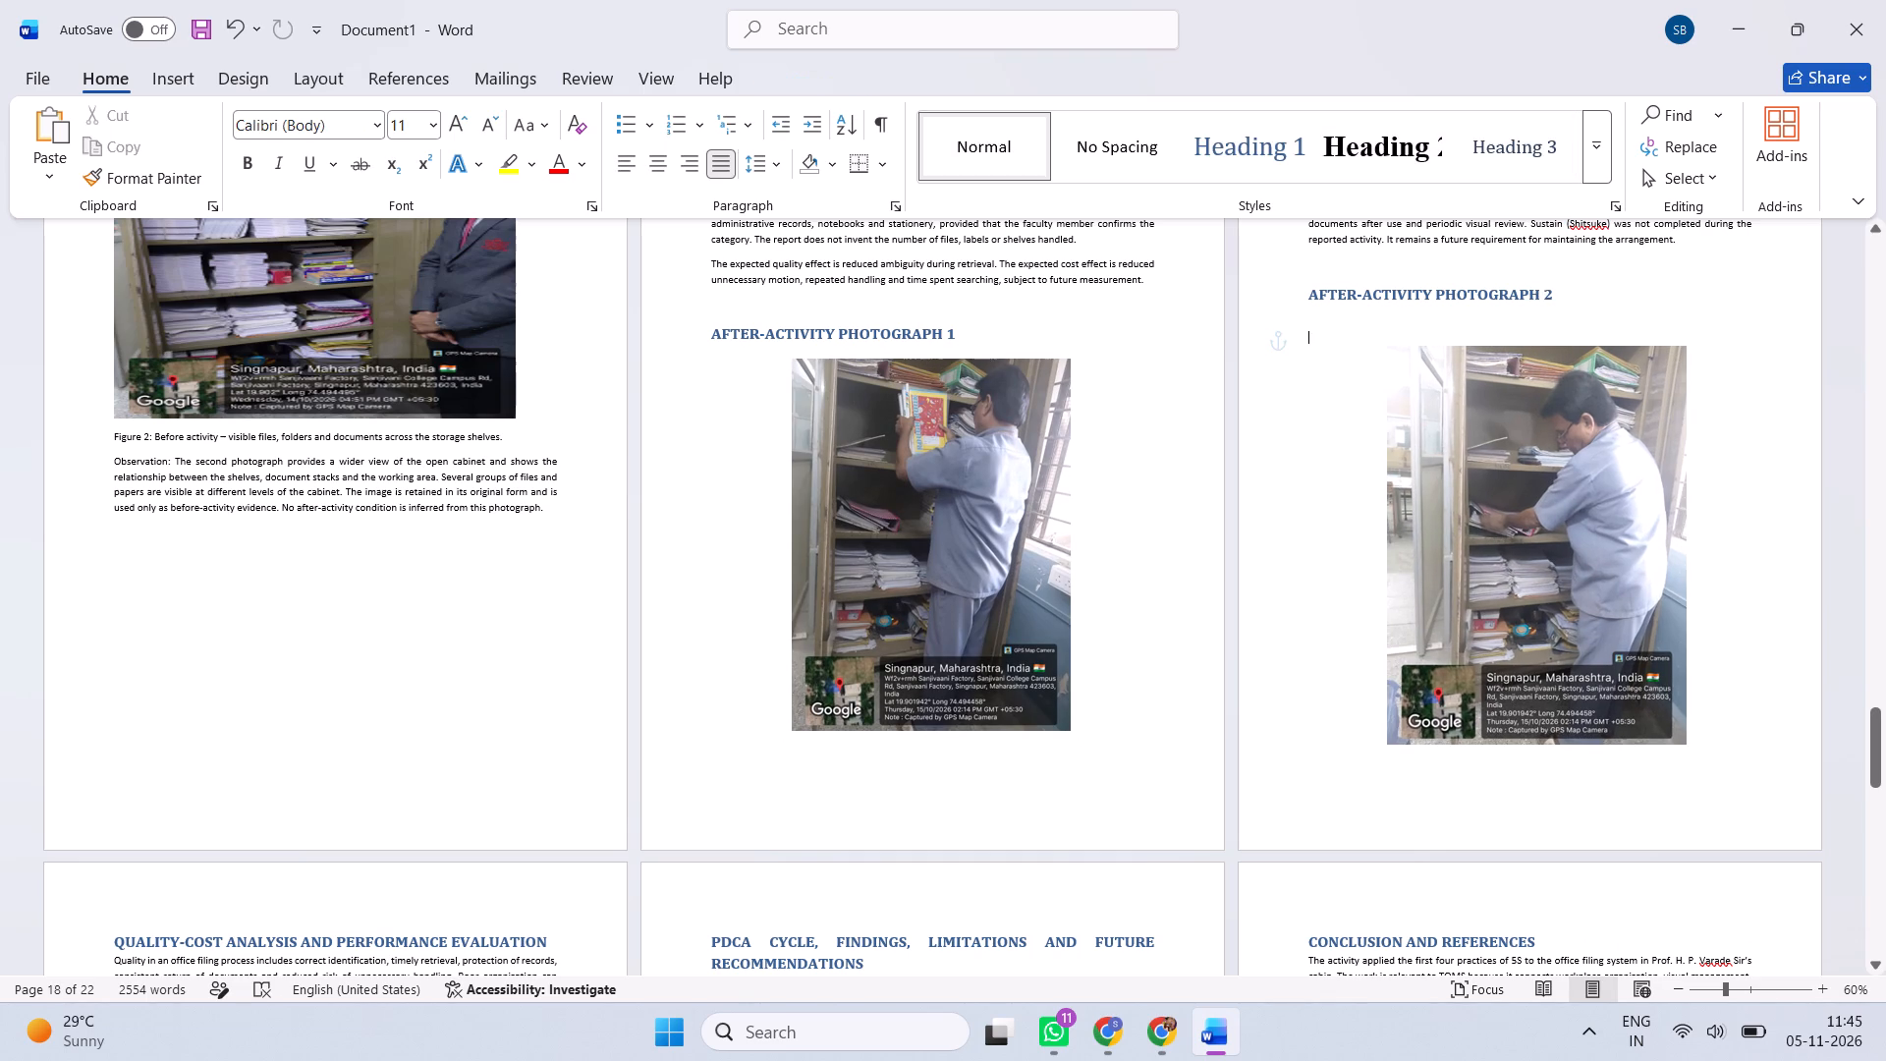
Look through the report from the activity location and methodology pages to the last page to check the layout.
scroll(1354, 744, down, 1)
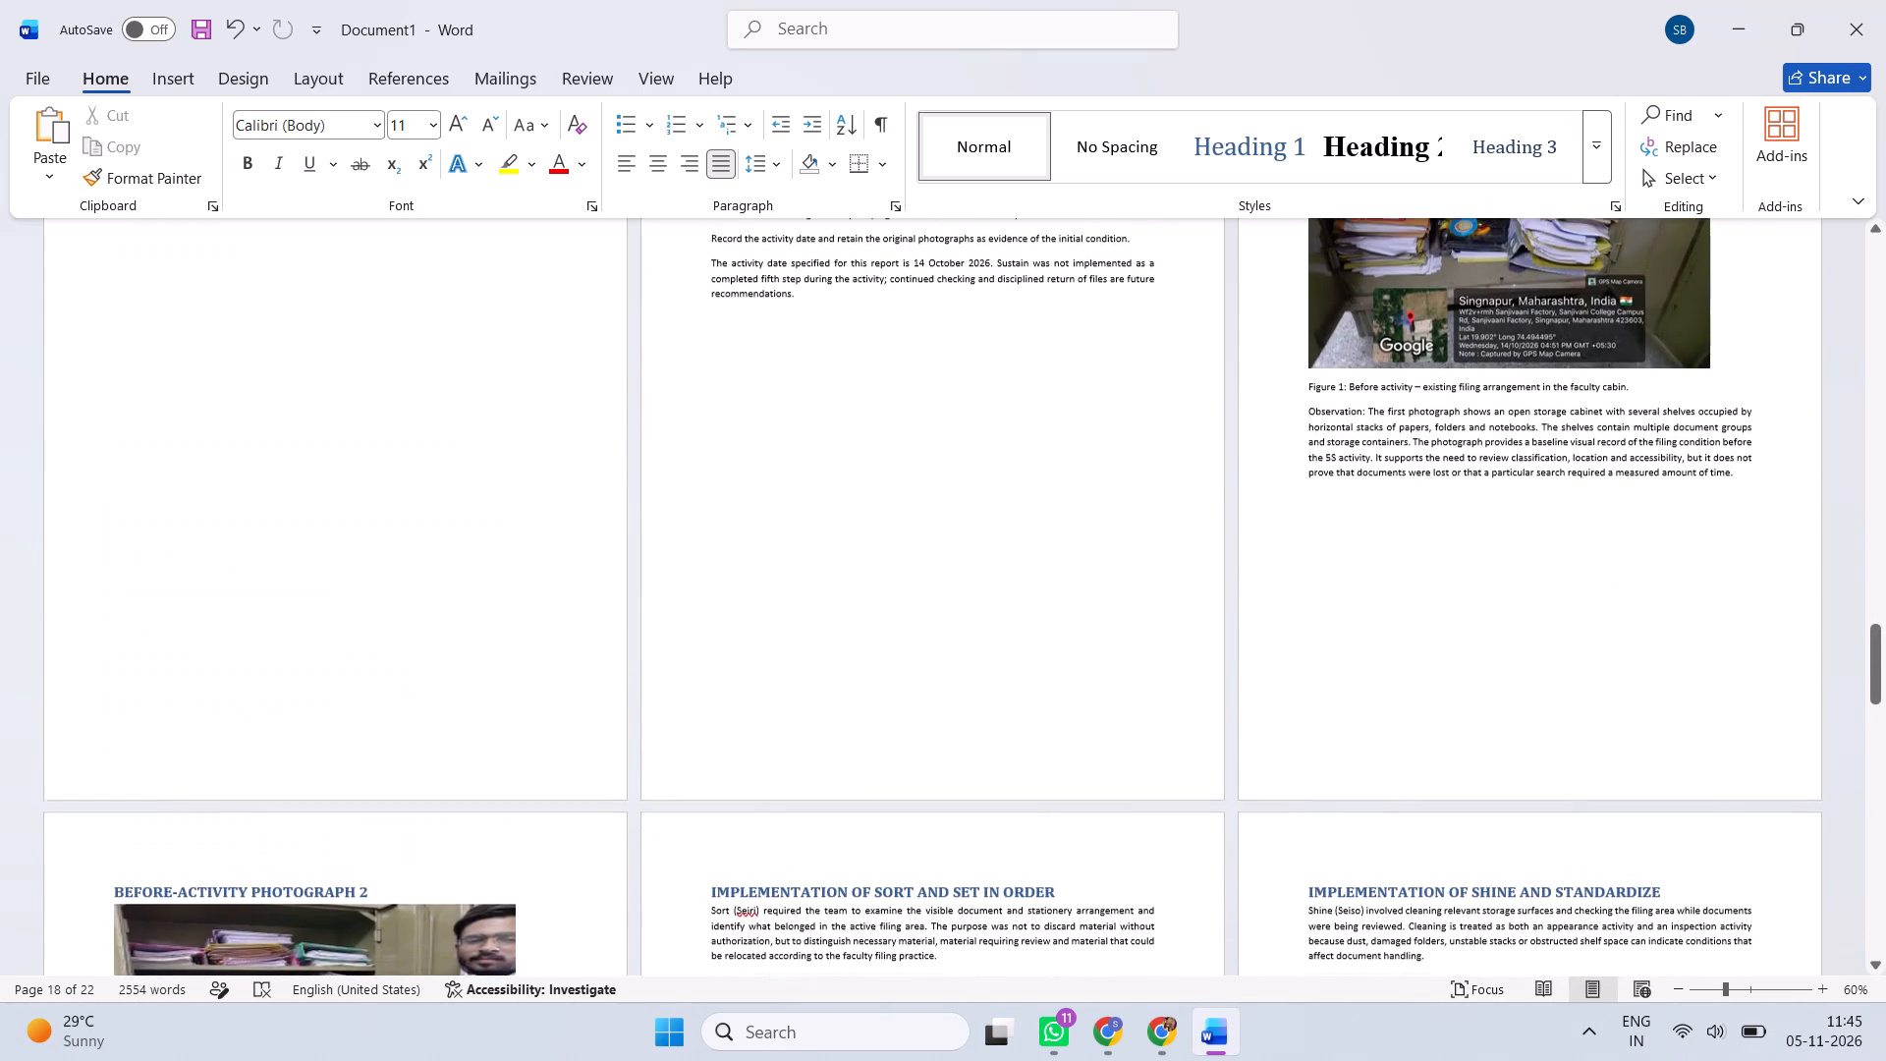
scroll(1354, 744, down, 1)
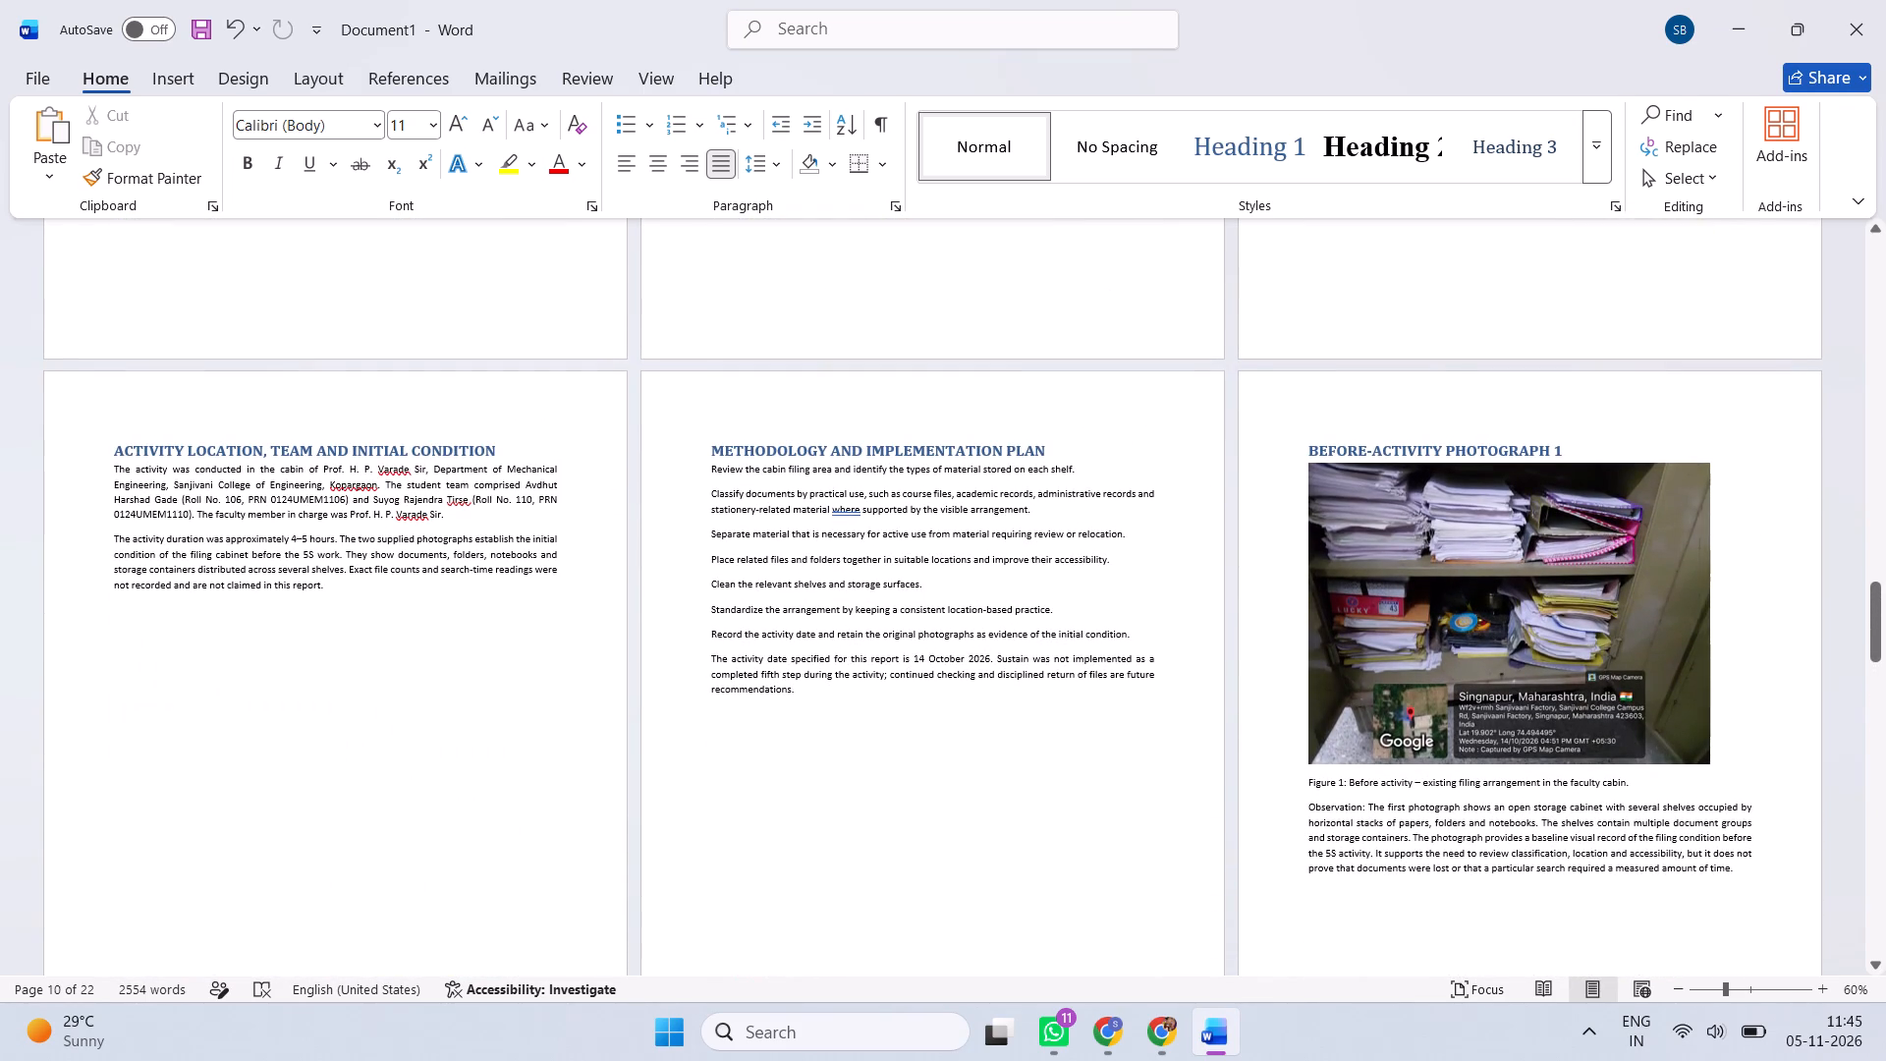
scroll(1354, 744, down, 4)
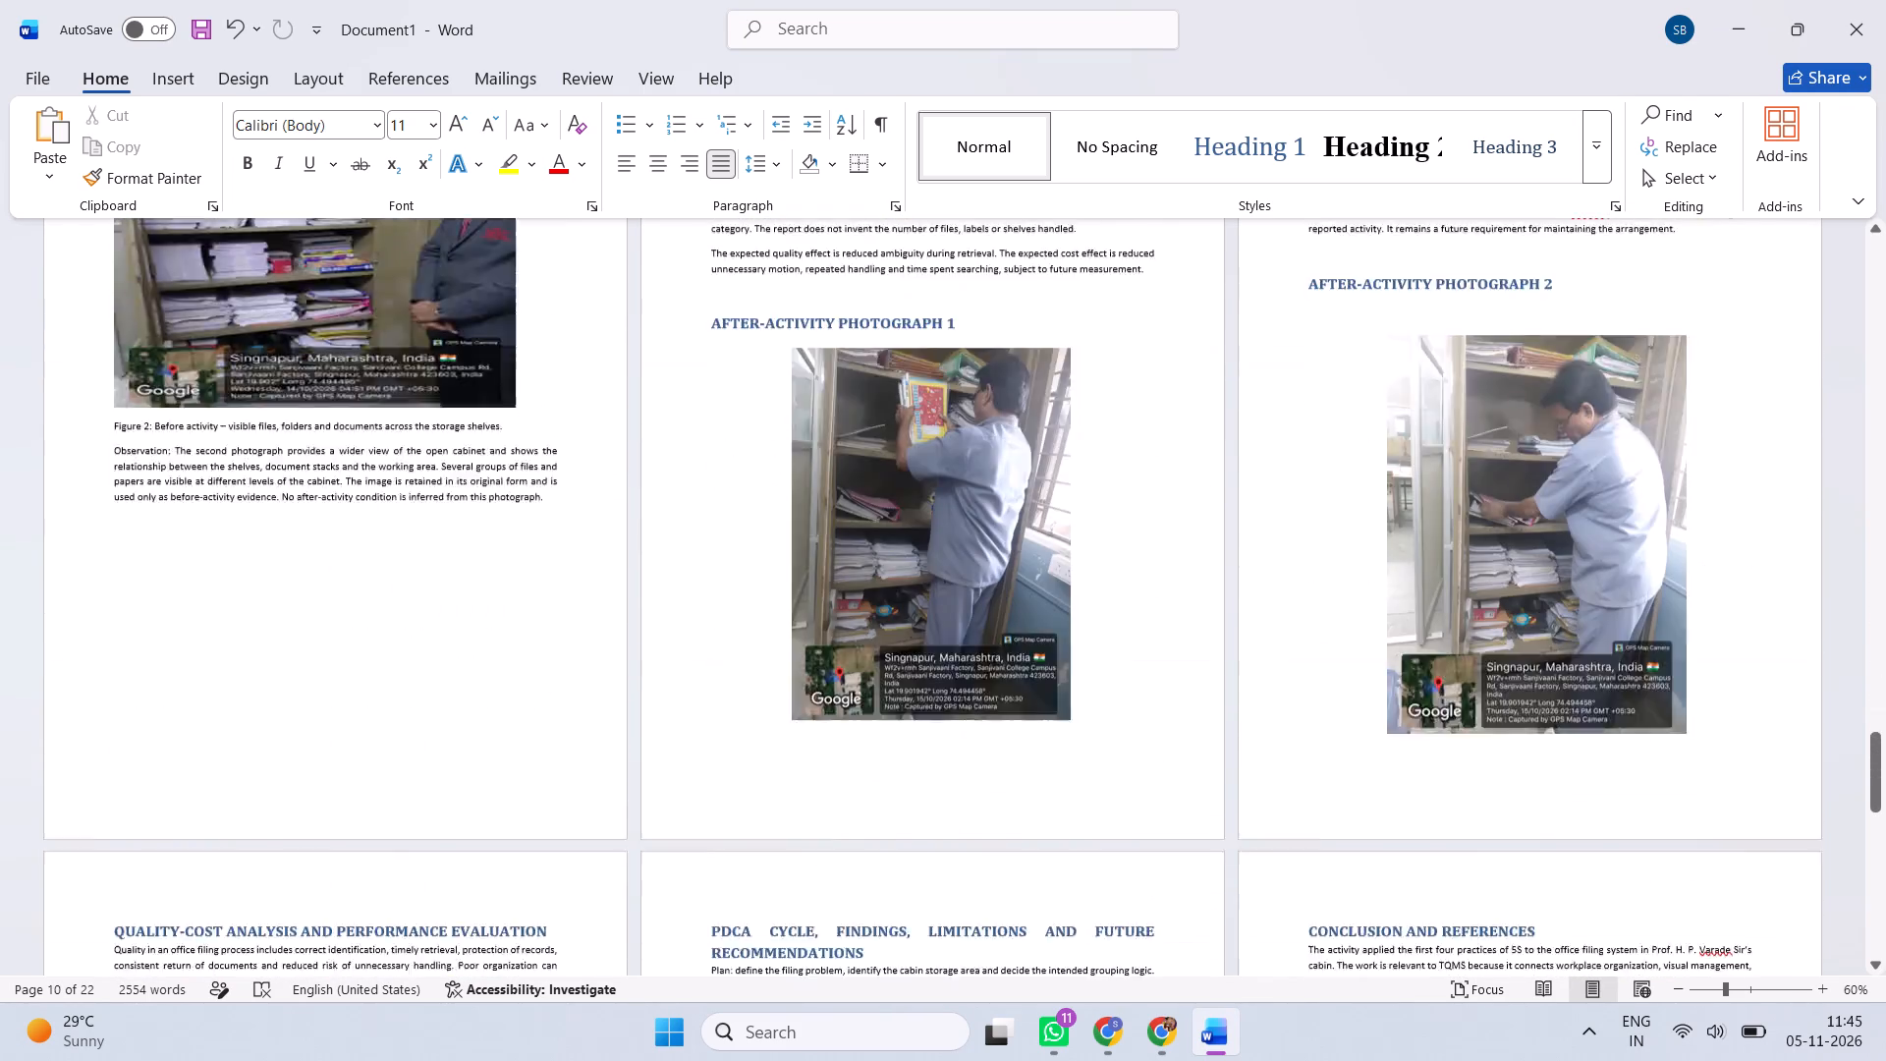
scroll(1354, 744, down, 1)
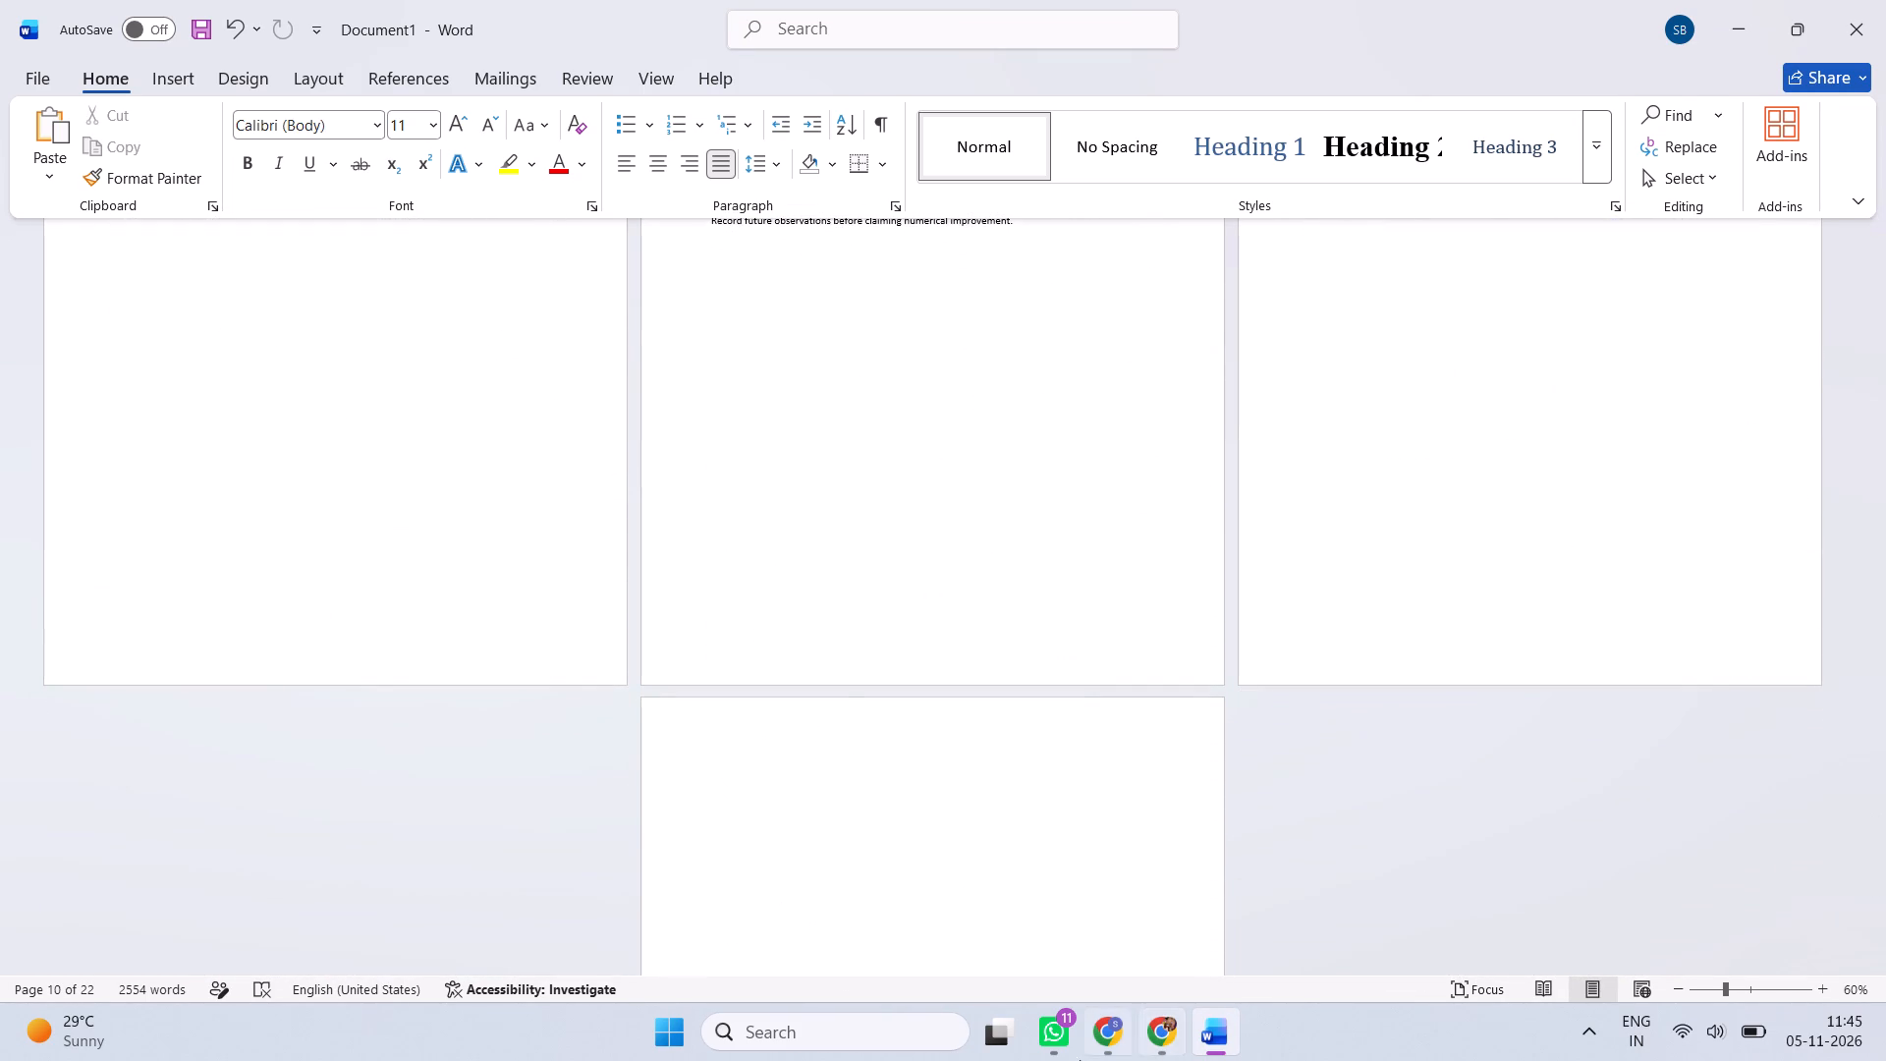
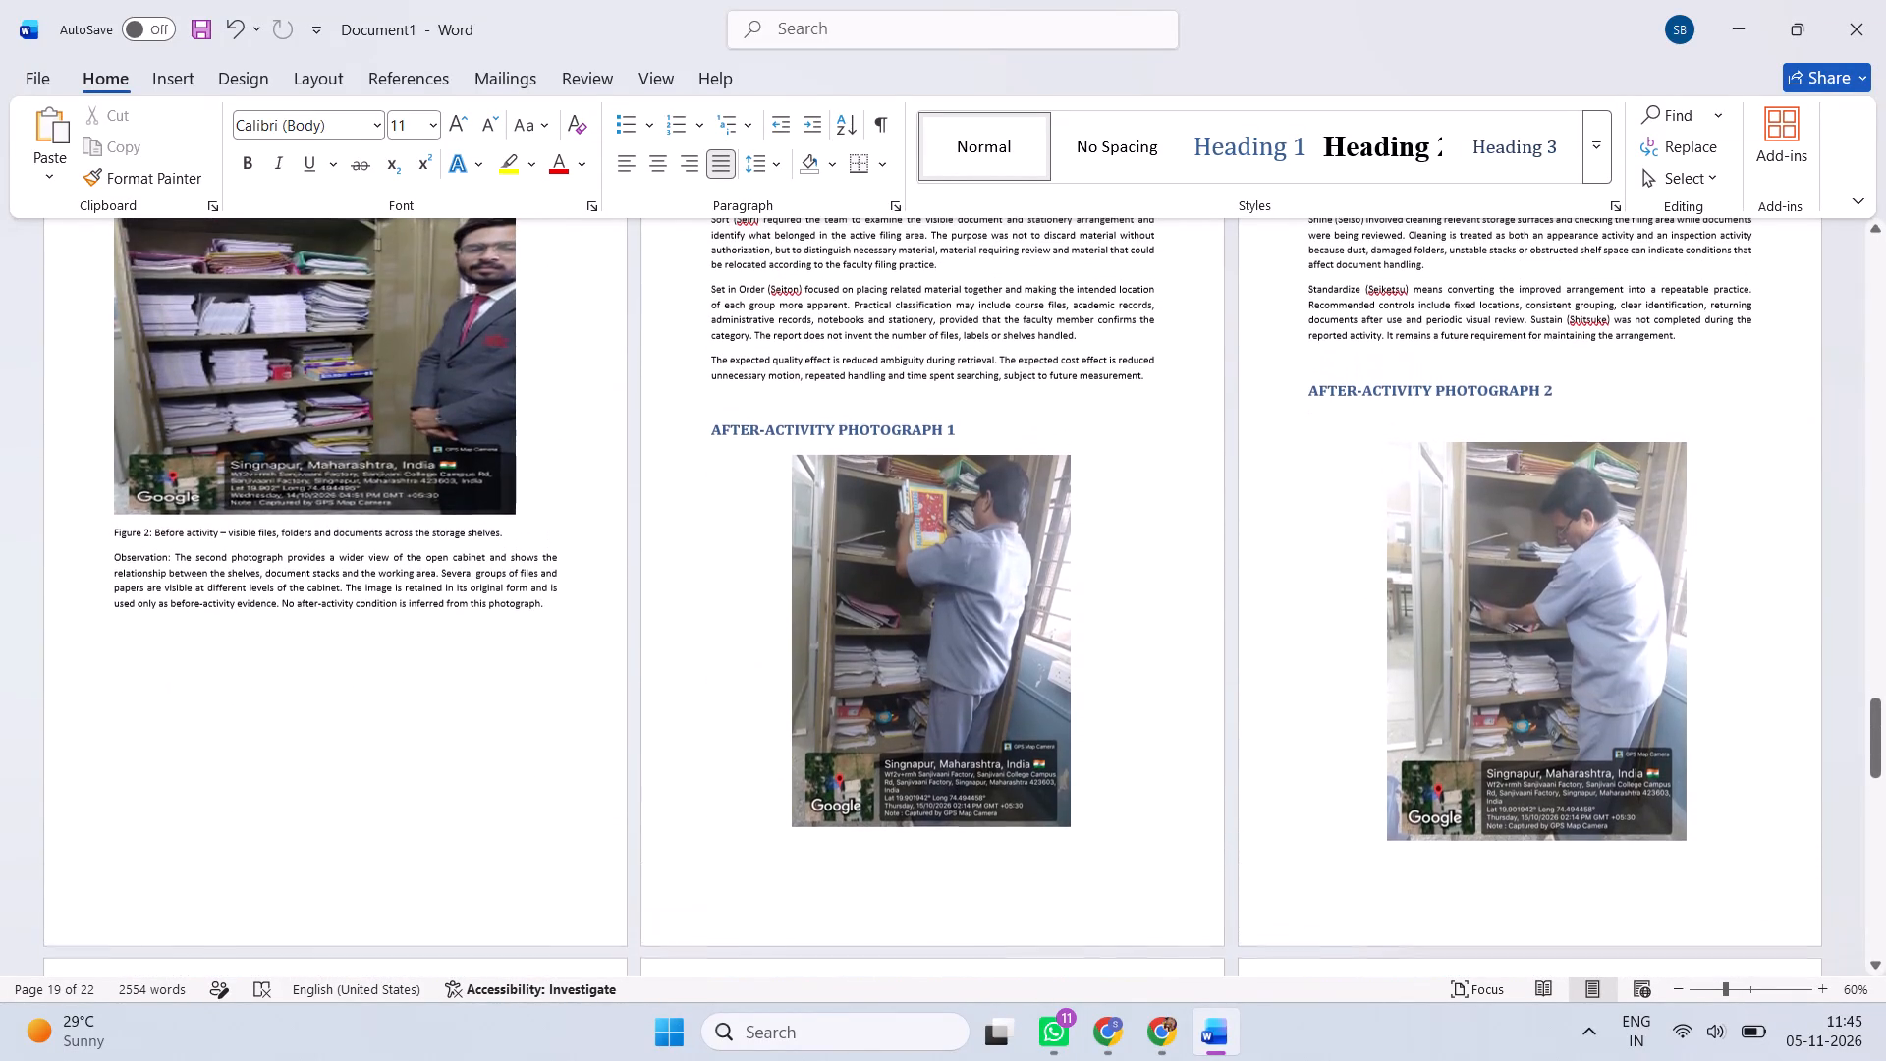
Move the filing-cabinet photograph slightly lower beneath the BEFORE-ACTIVITY PHOTOGRAPH 1 heading.
scroll(1107, 628, up, 1)
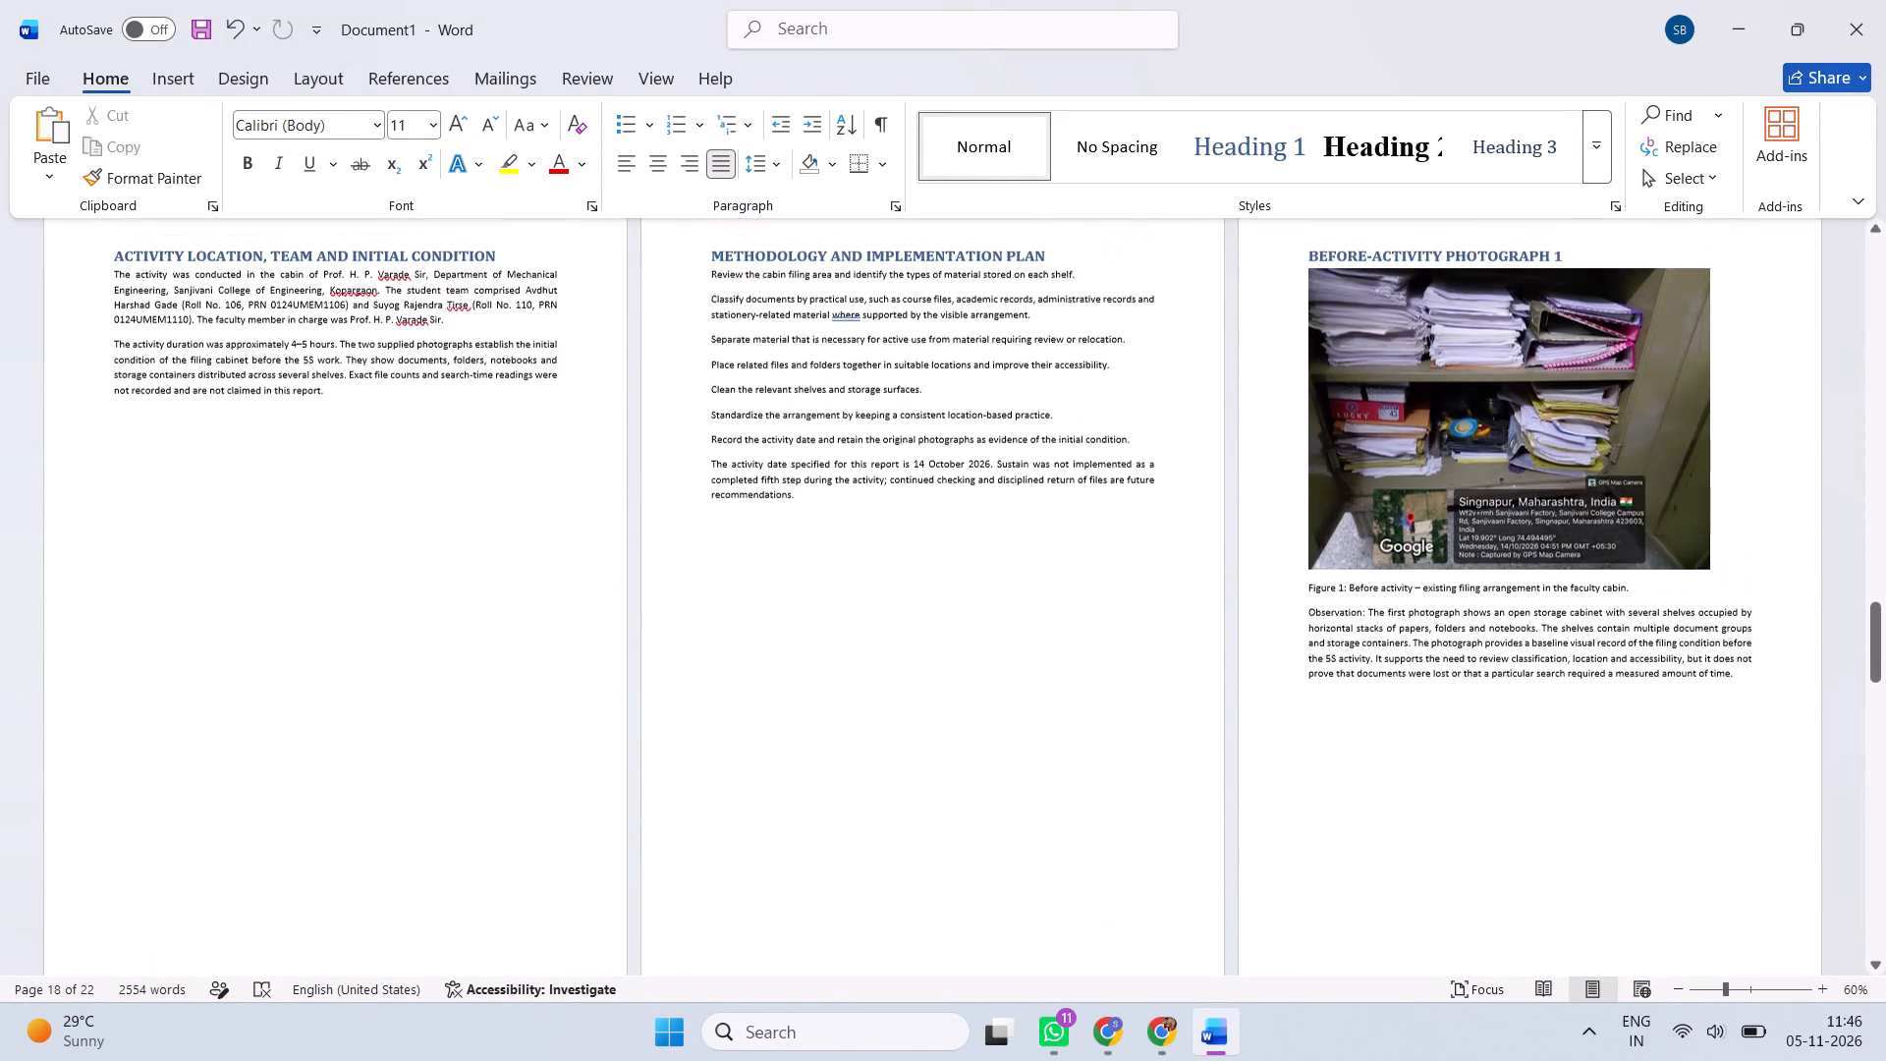
scroll(1107, 628, up, 1)
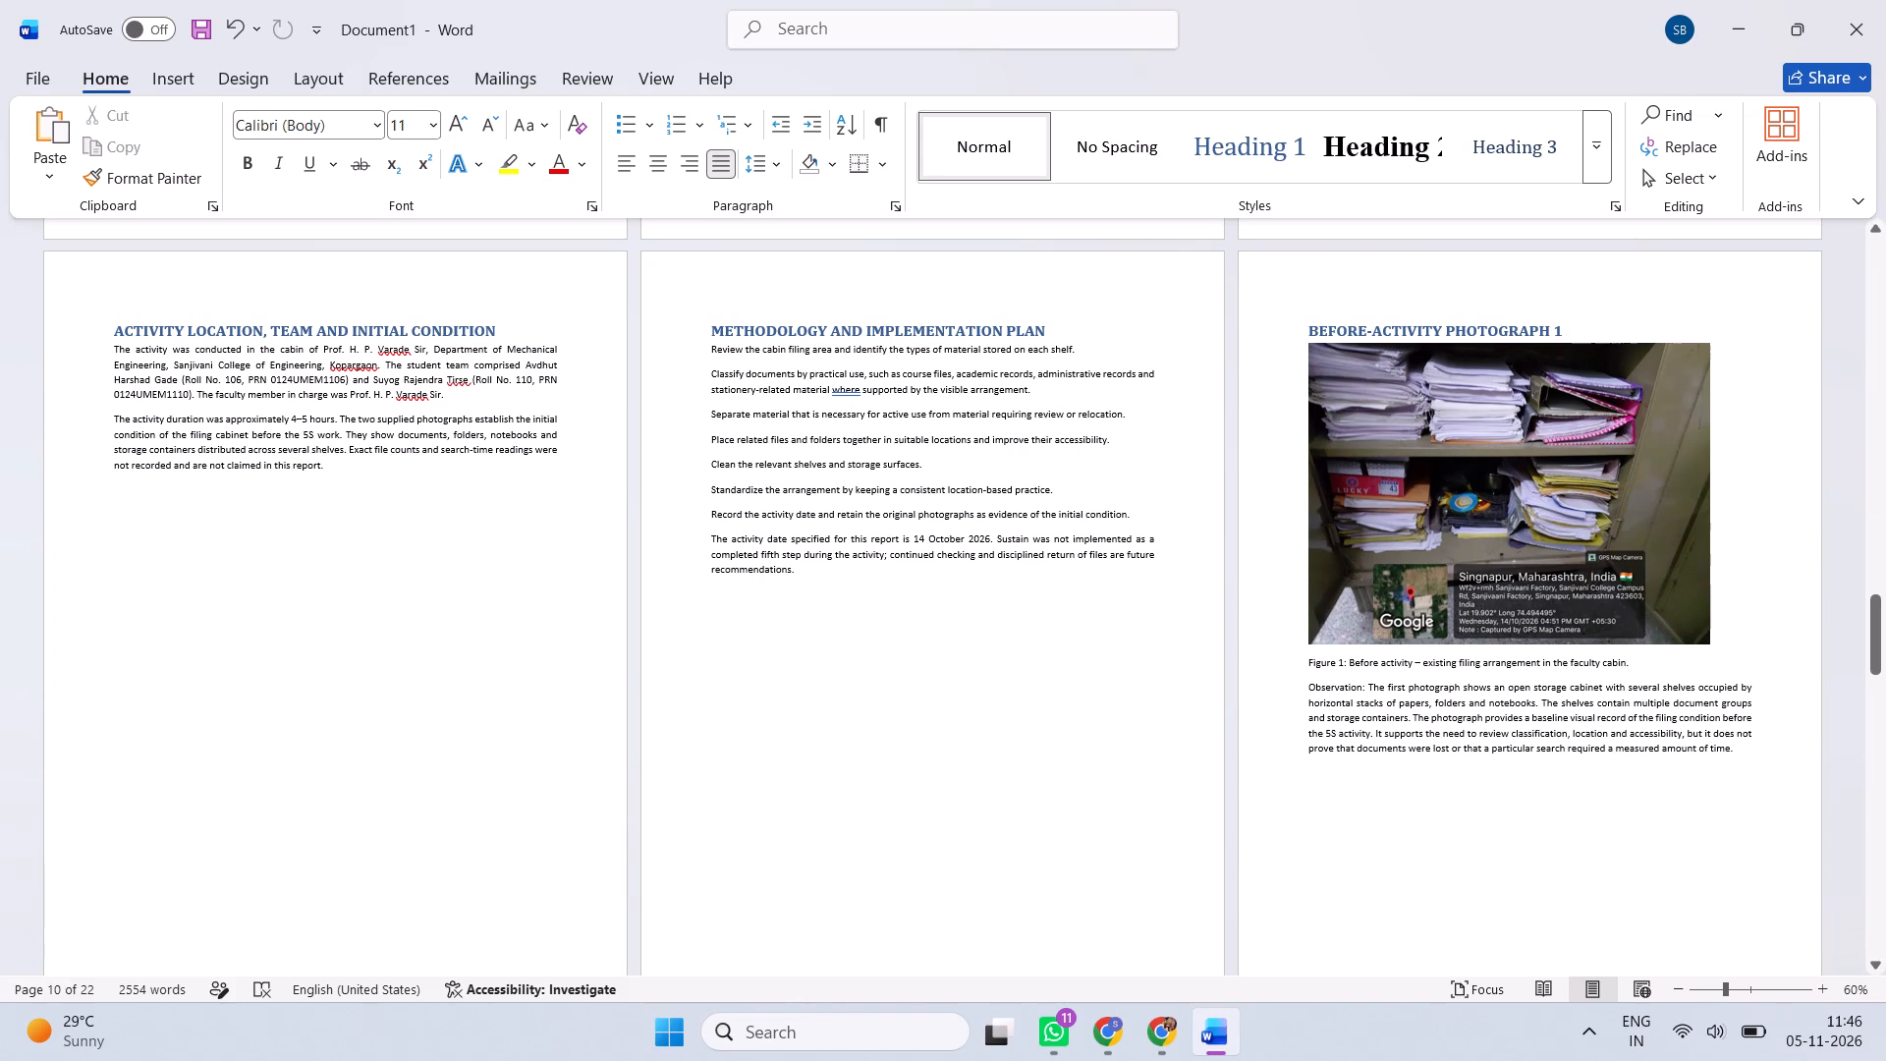
drag(1401, 530, 1412, 628)
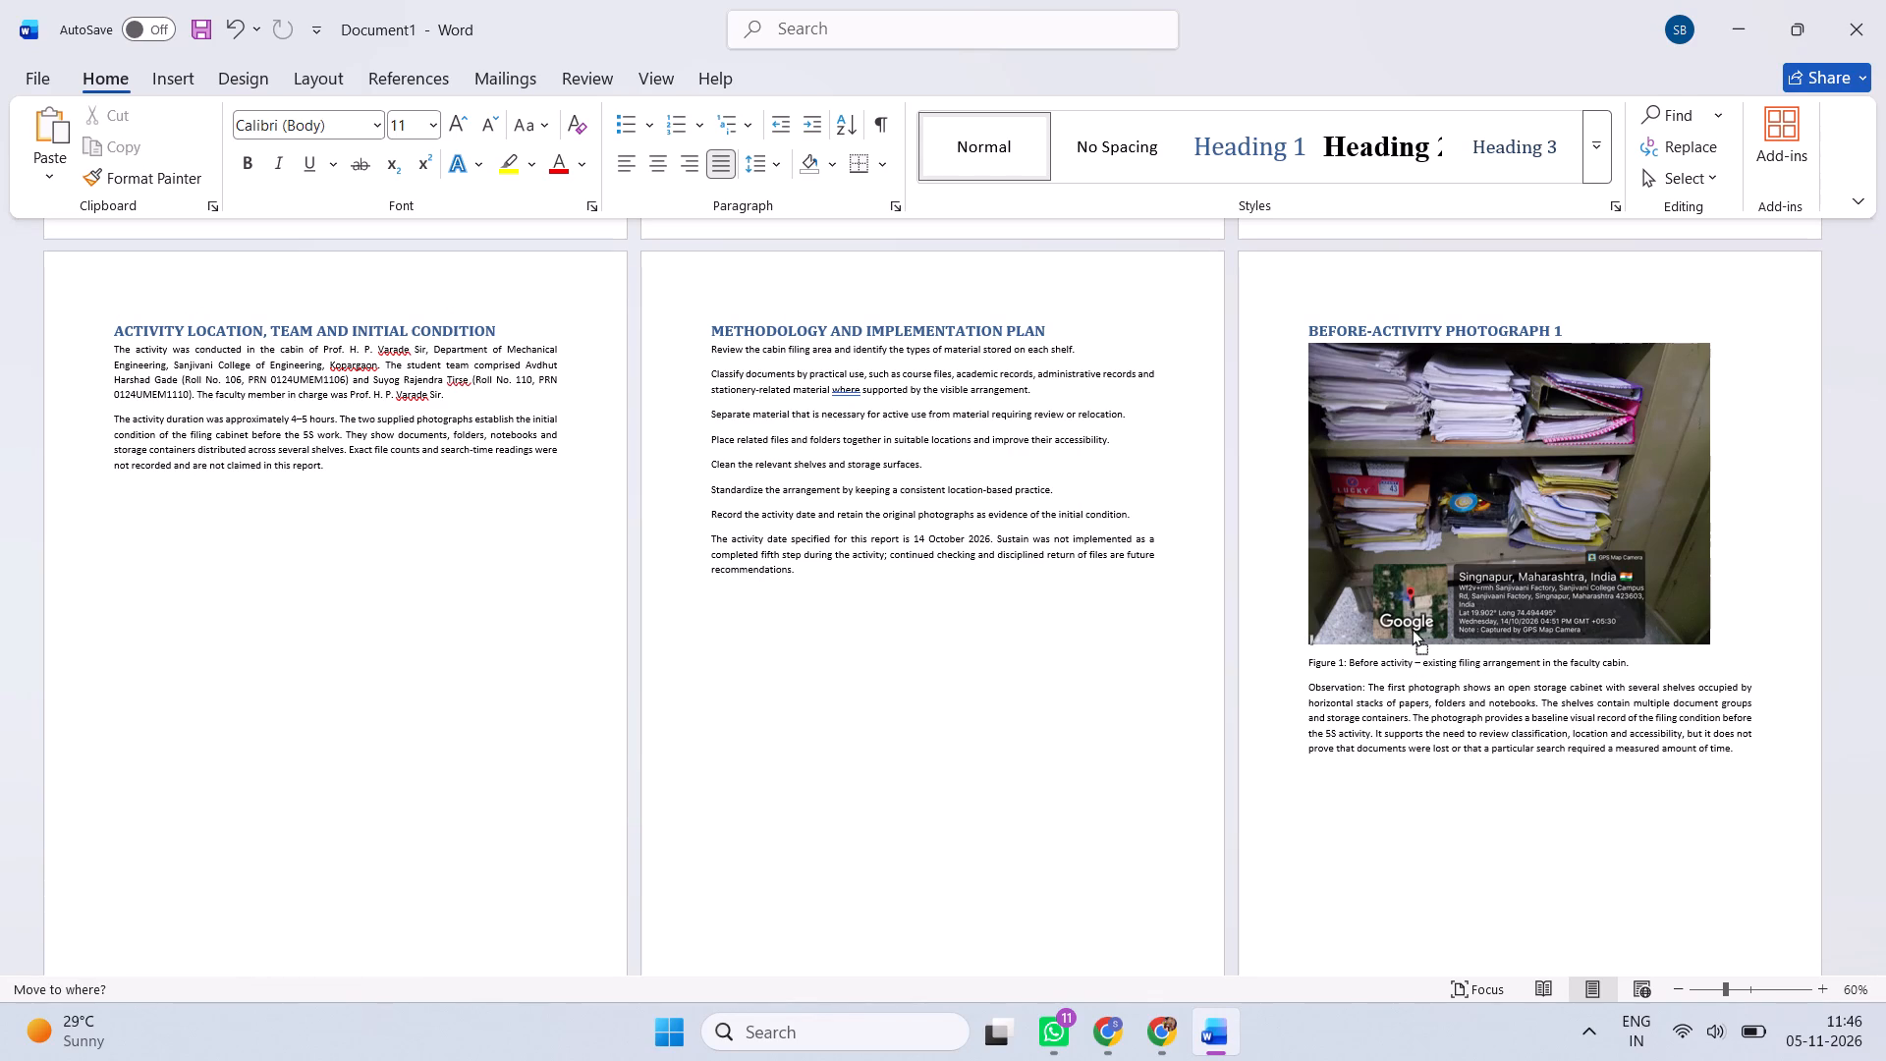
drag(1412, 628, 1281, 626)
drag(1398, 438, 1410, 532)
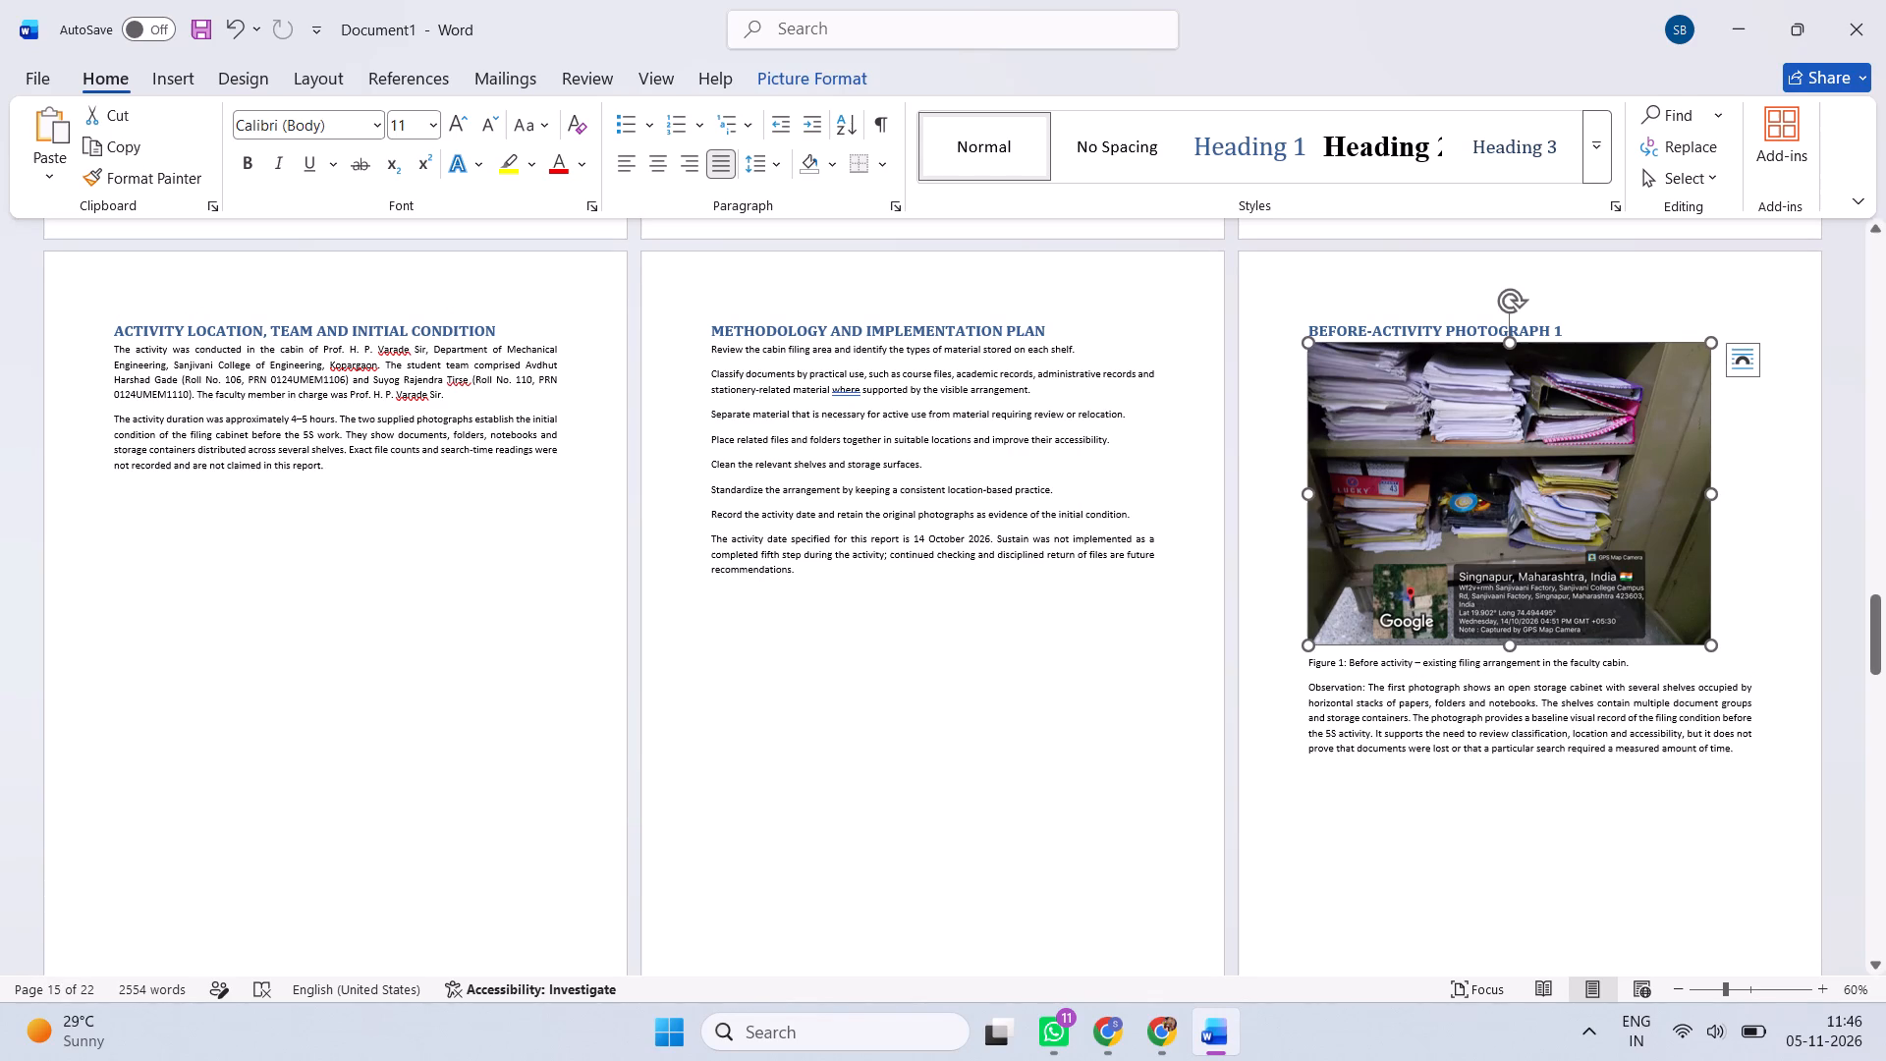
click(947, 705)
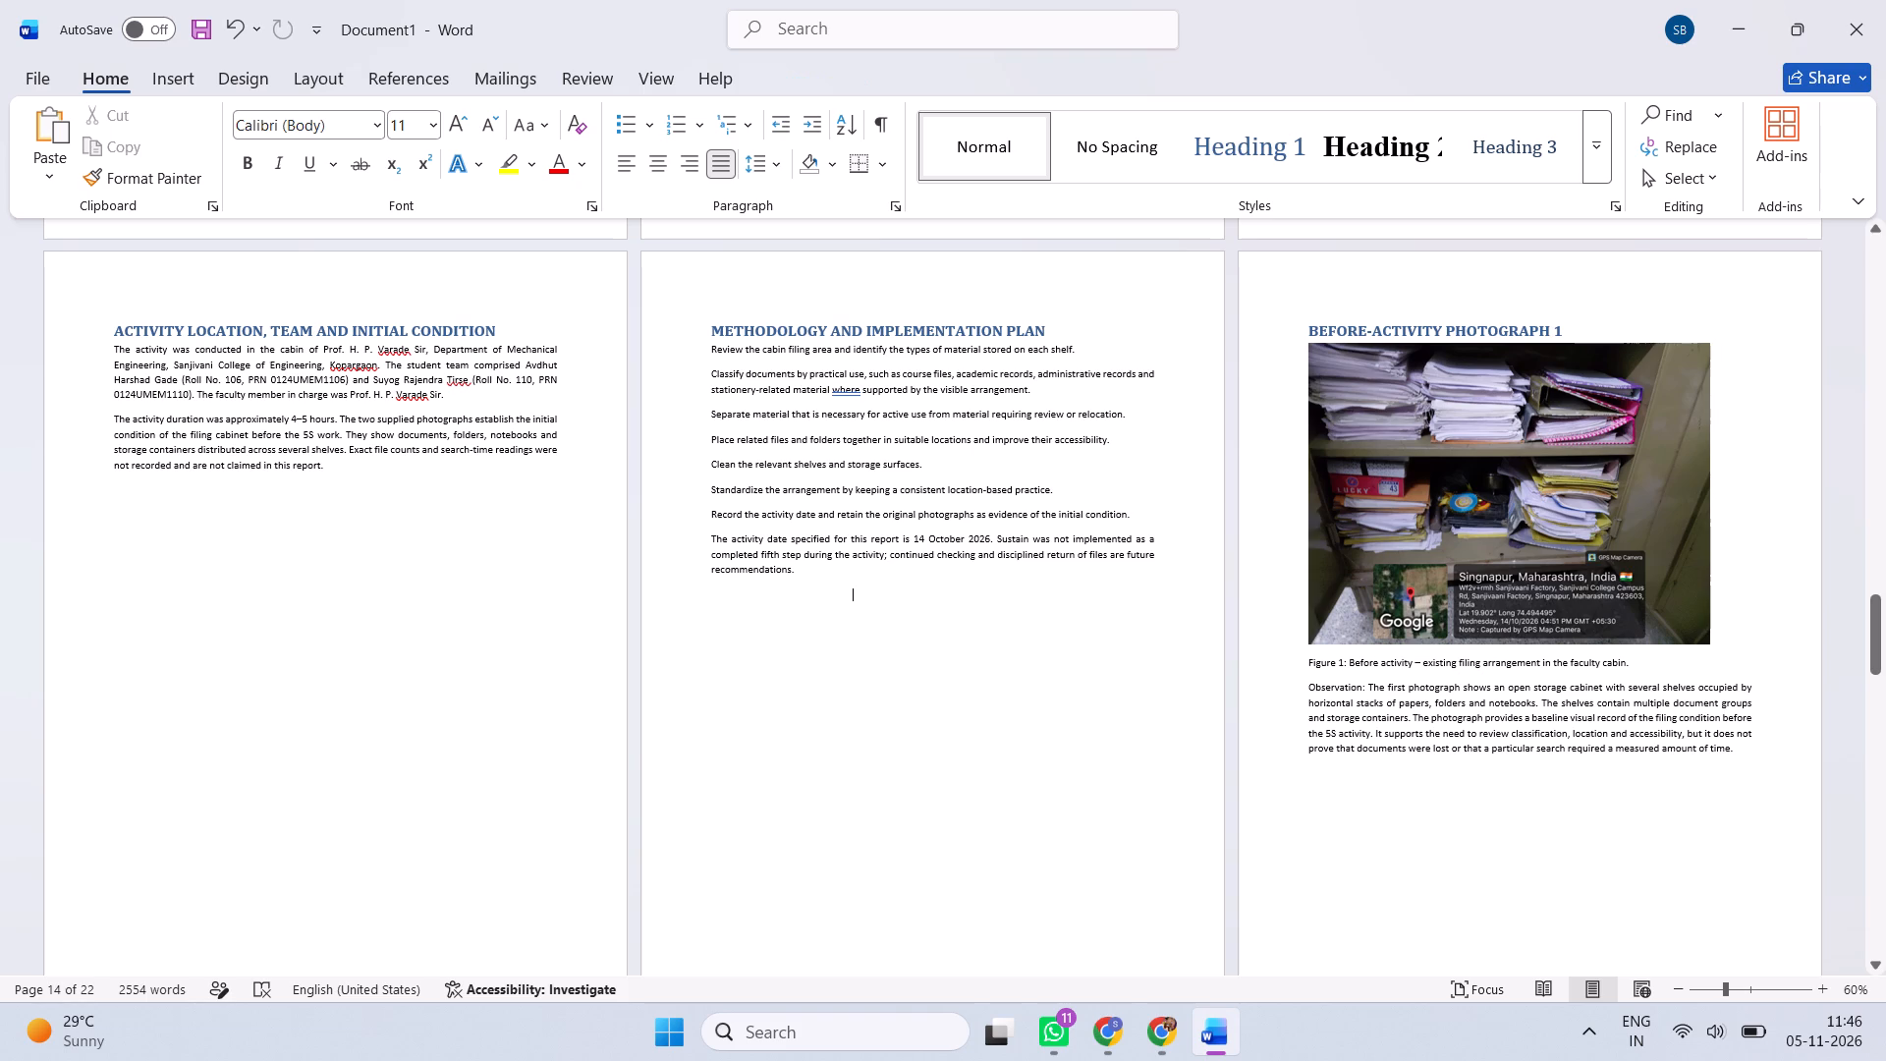
Add a blank line below the Before-Activity Photograph 2 image and paste the copied photograph of the suited person beside the shelves as a picture.
scroll(1361, 549, down, 1)
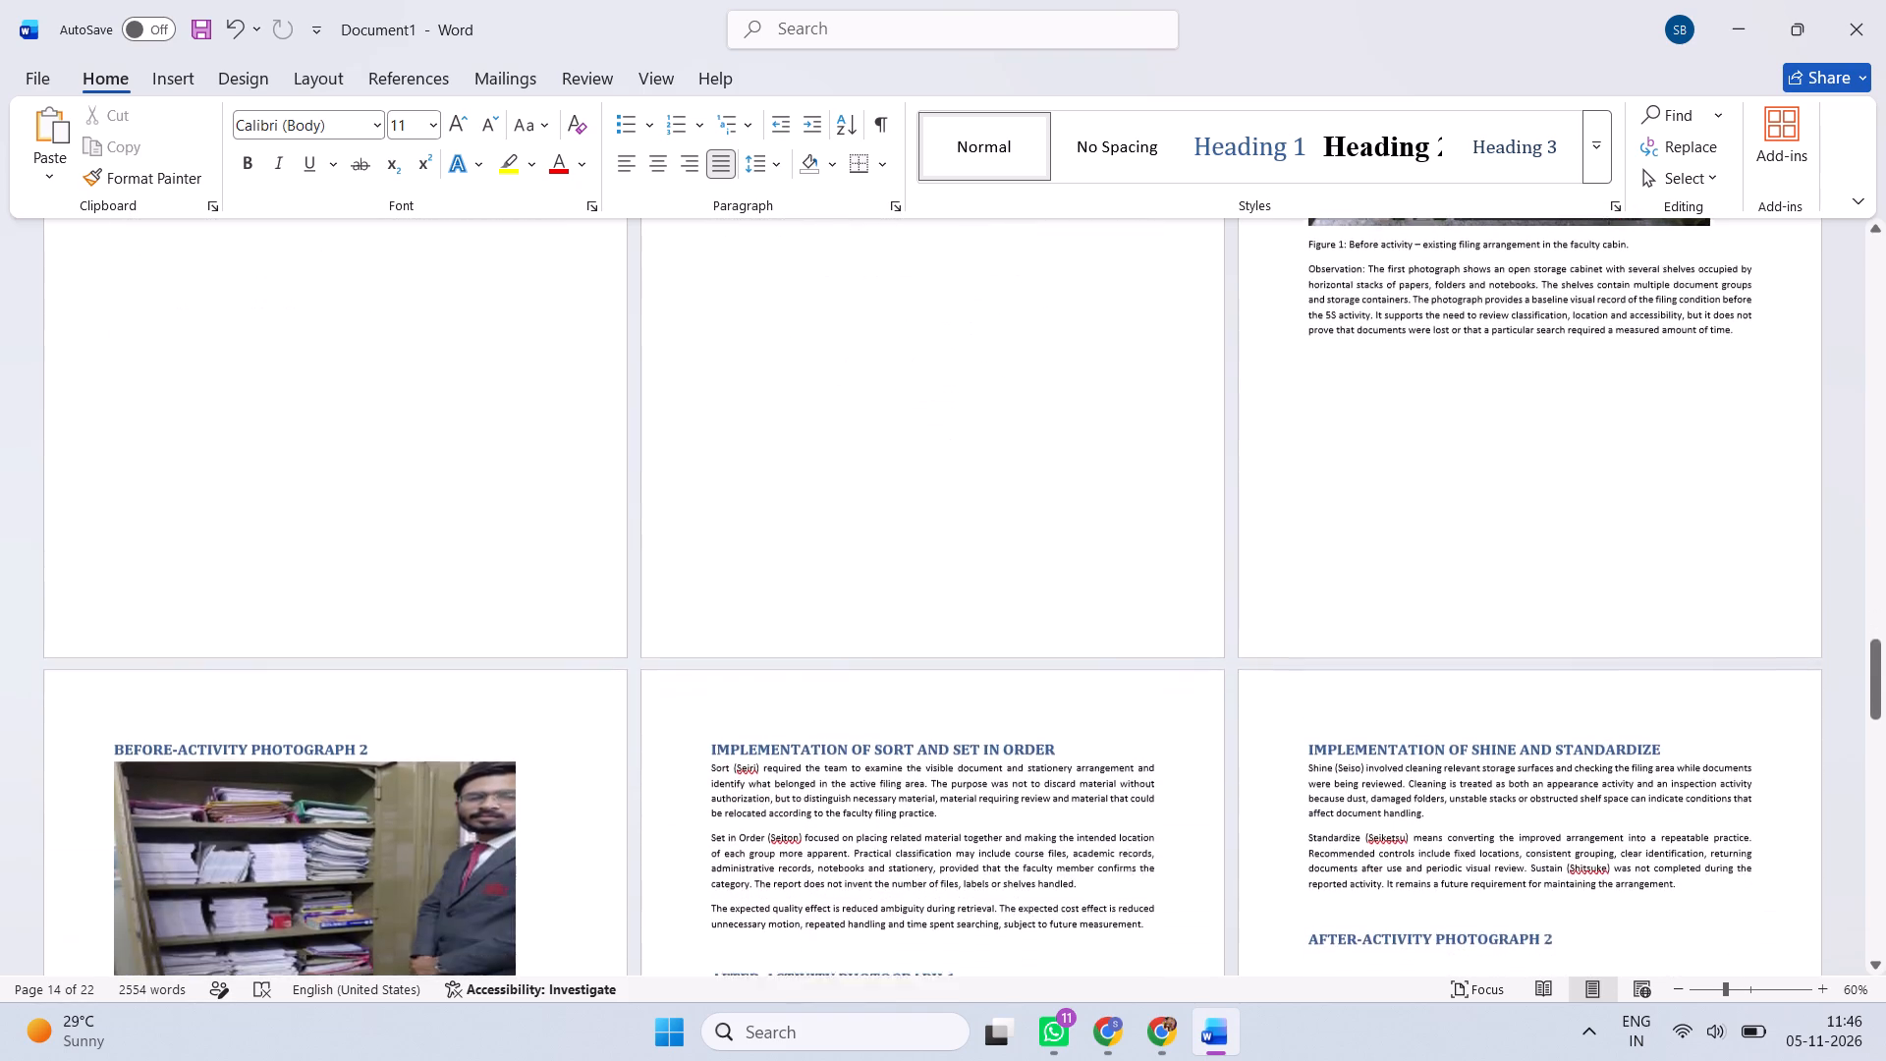
scroll(1361, 549, down, 1)
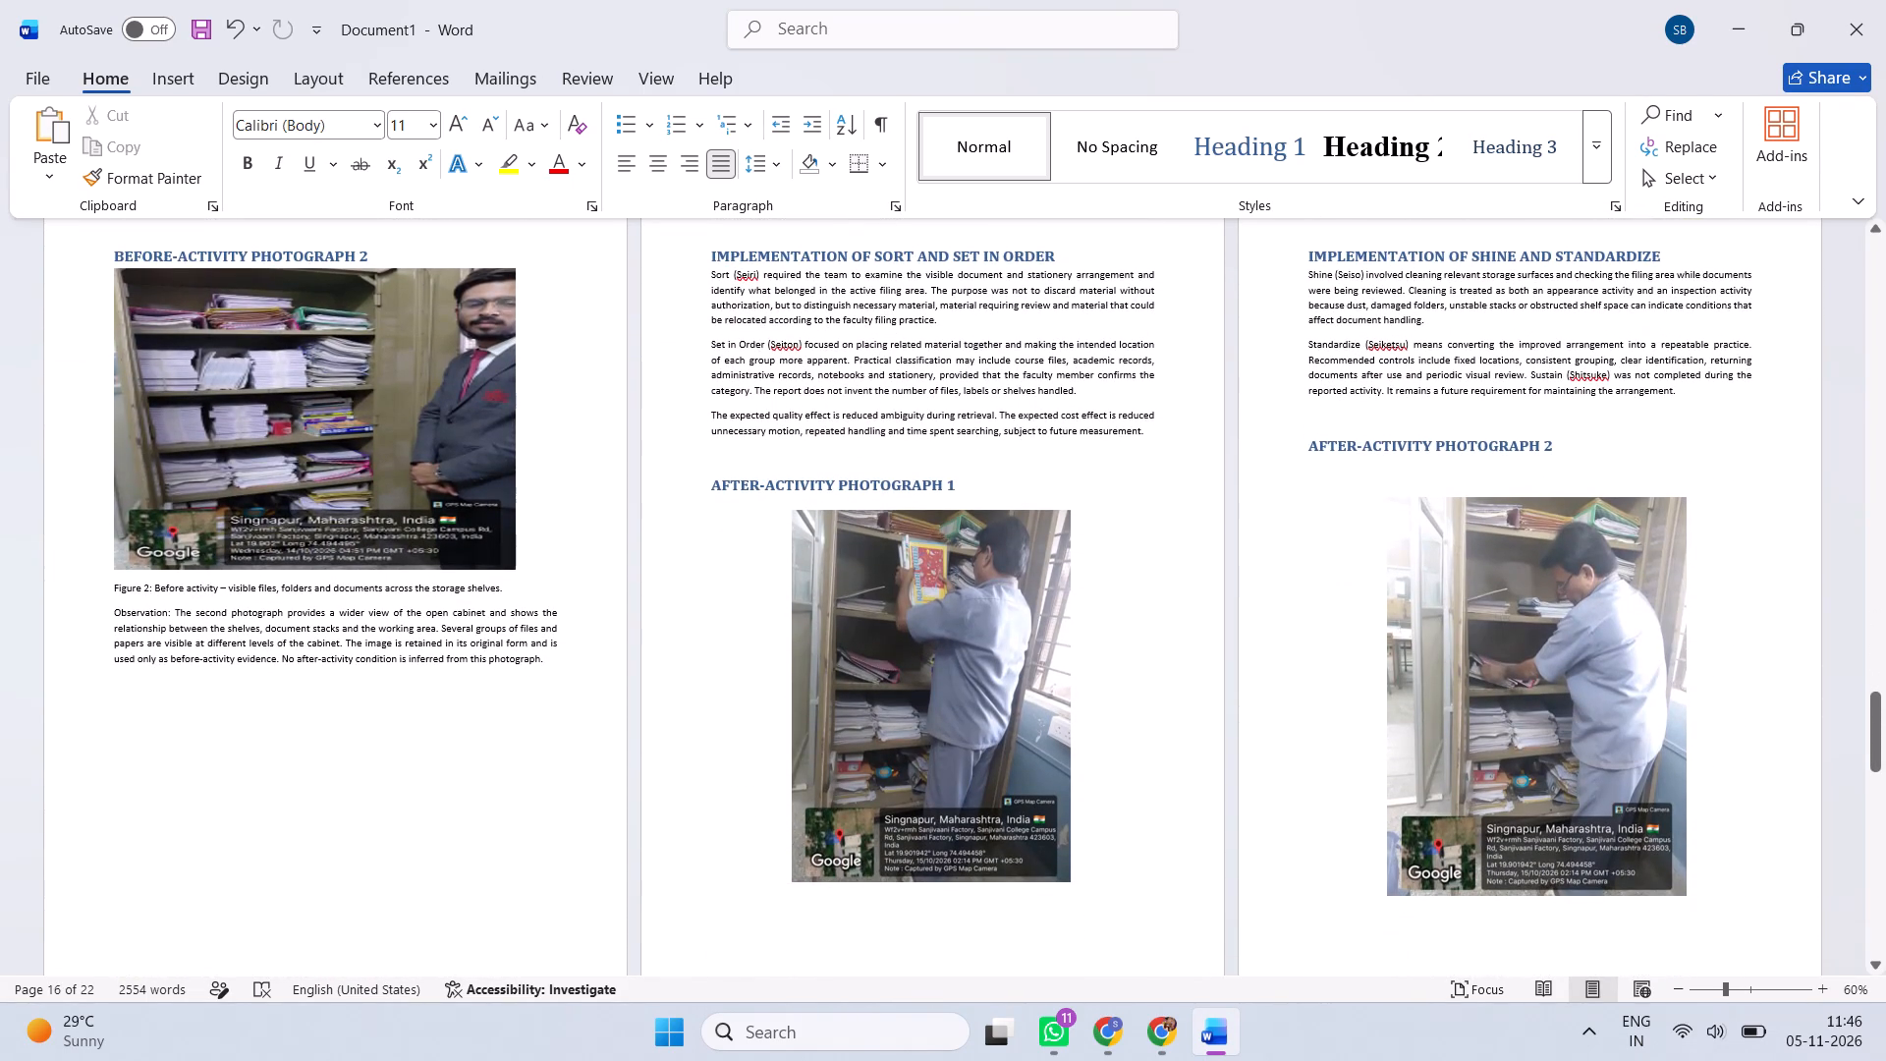
scroll(1349, 524, down, 1)
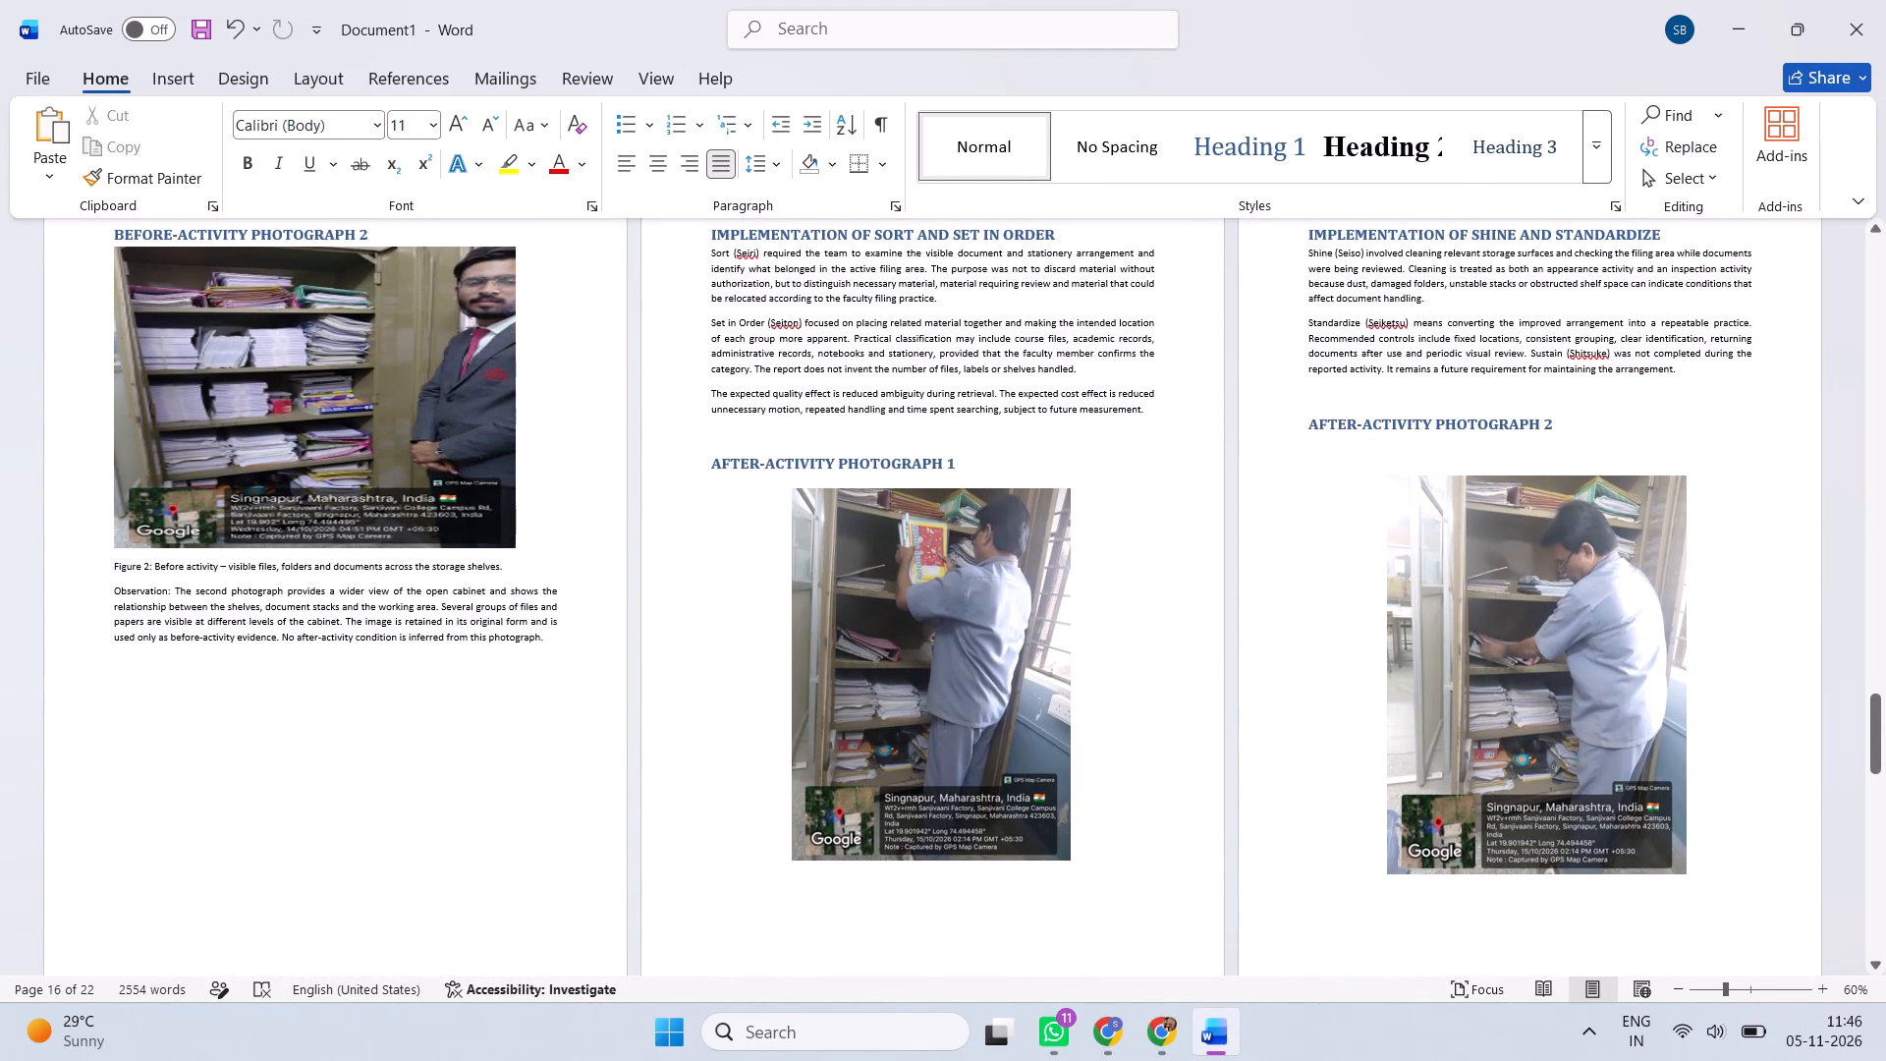
click(543, 535)
key(Return)
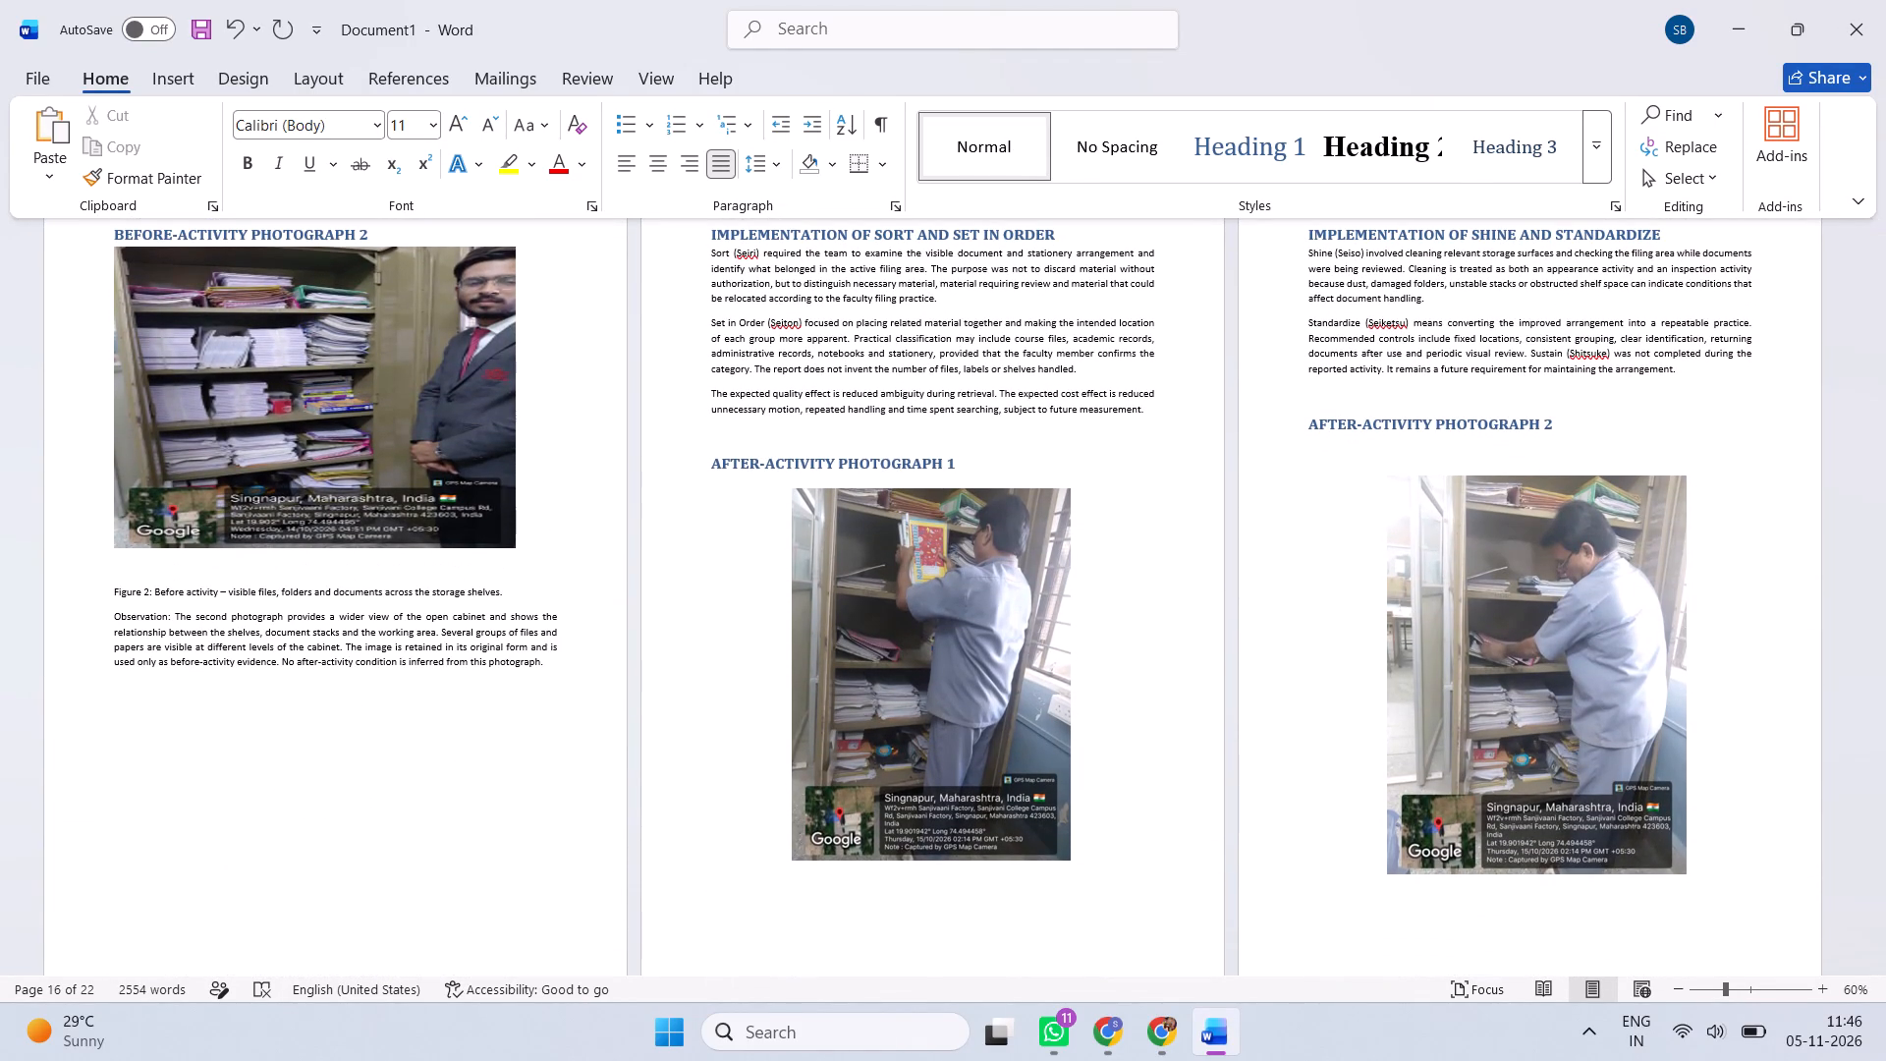
key(ctrl+v)
click(154, 600)
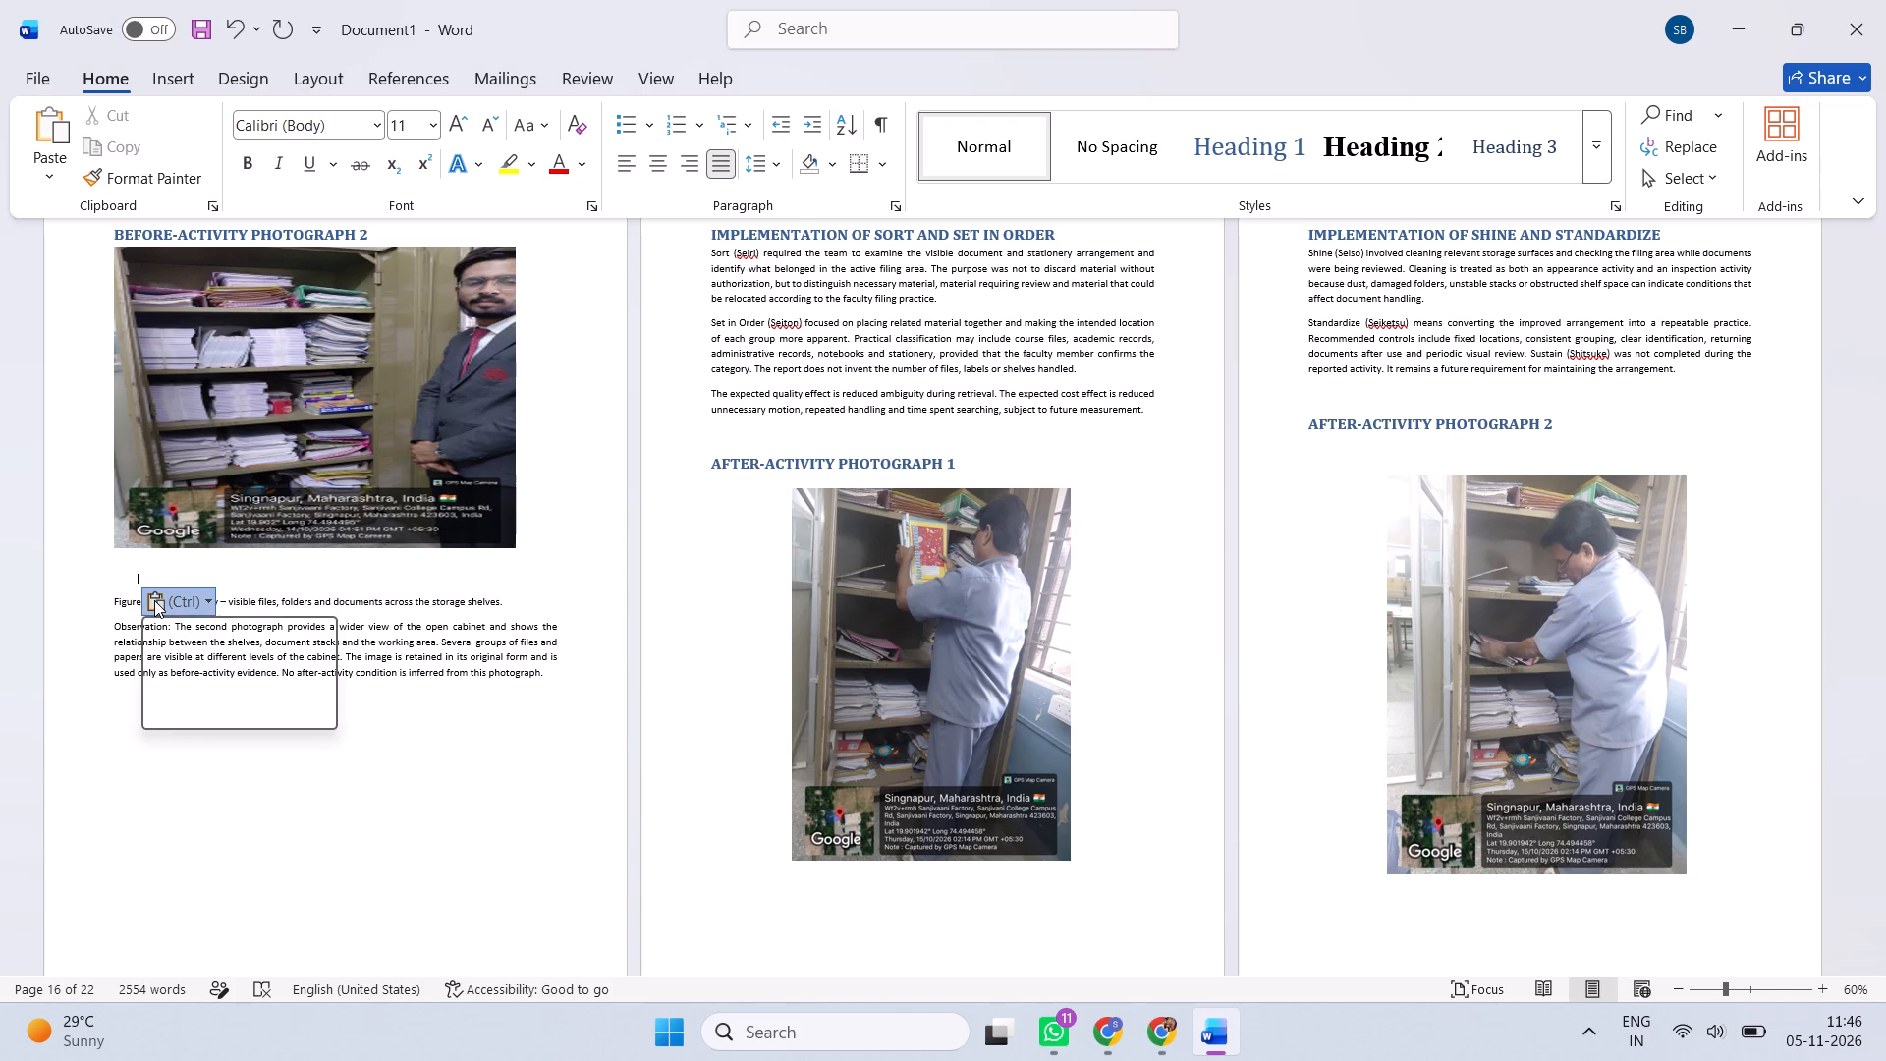
click(227, 677)
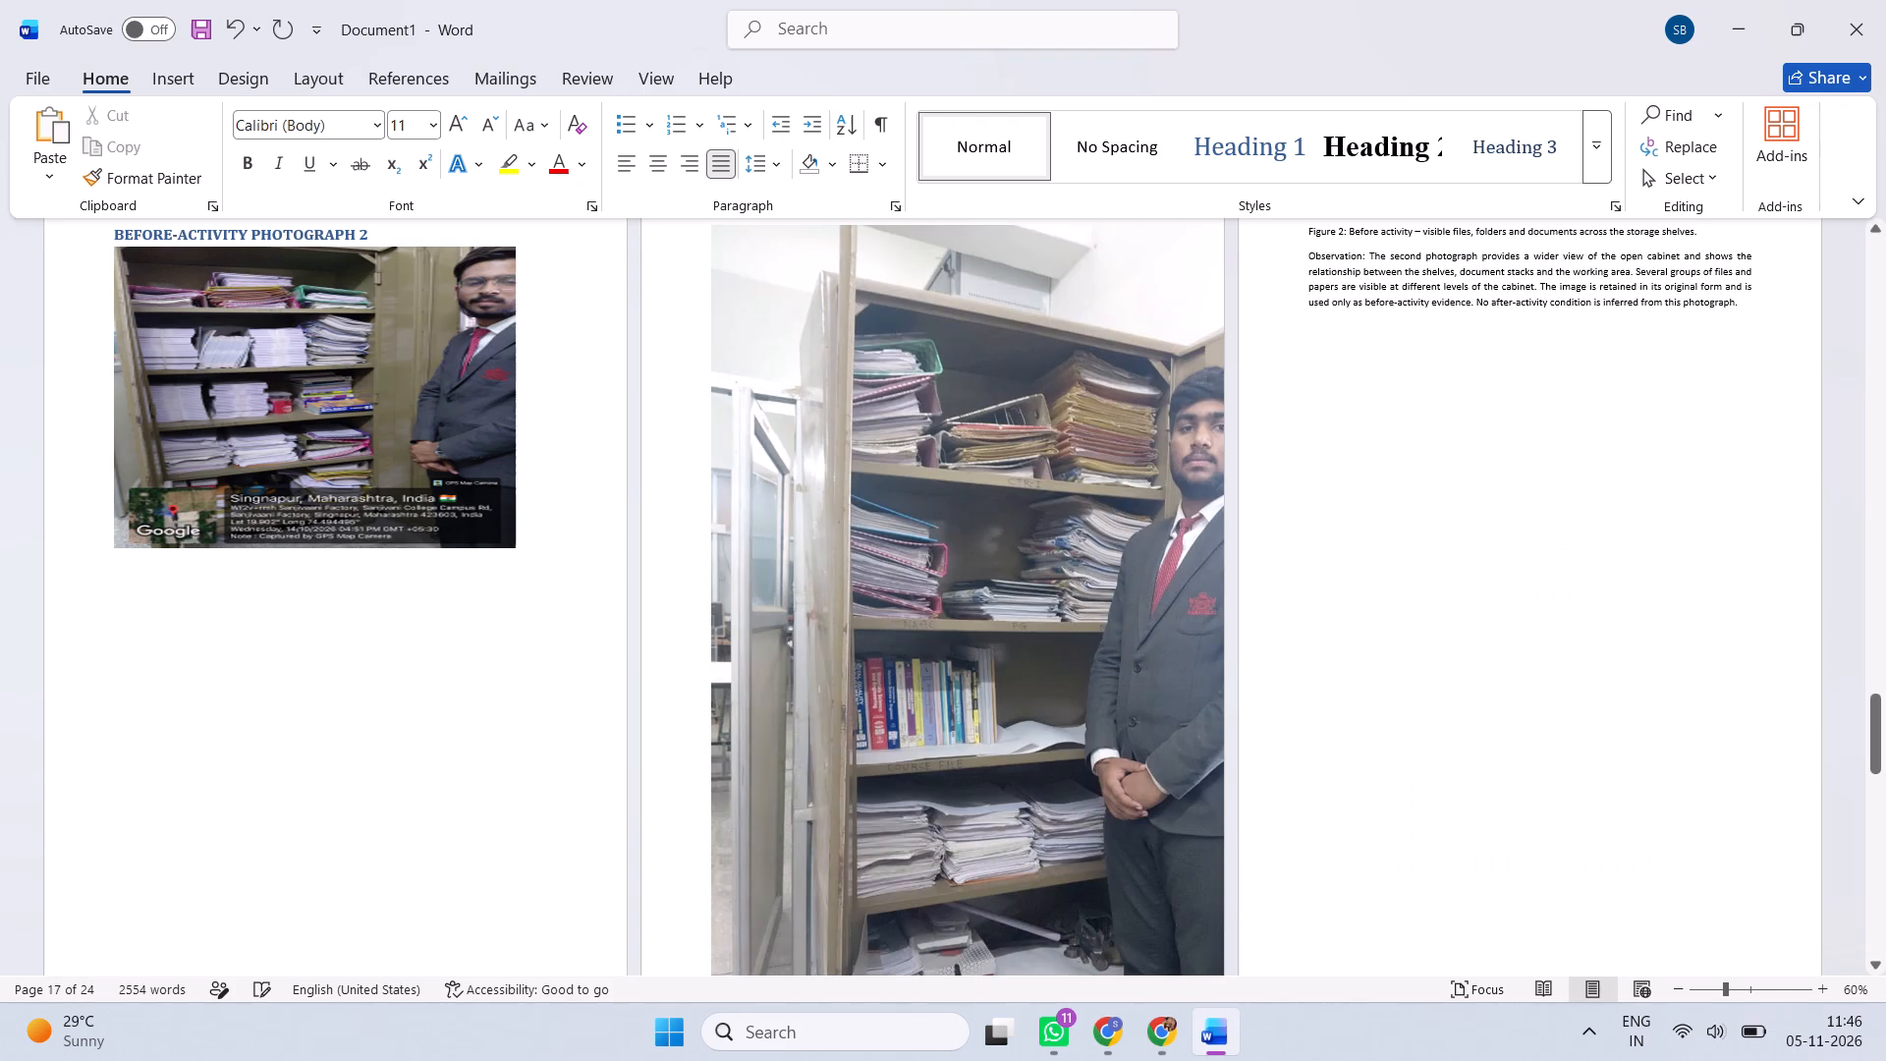
Shrink the pasted photograph from its corner and reduce its height so it fits beneath the existing Before-Activity Photograph 2 image.
click(966, 592)
ctrl+scroll(966, 592, down, 1)
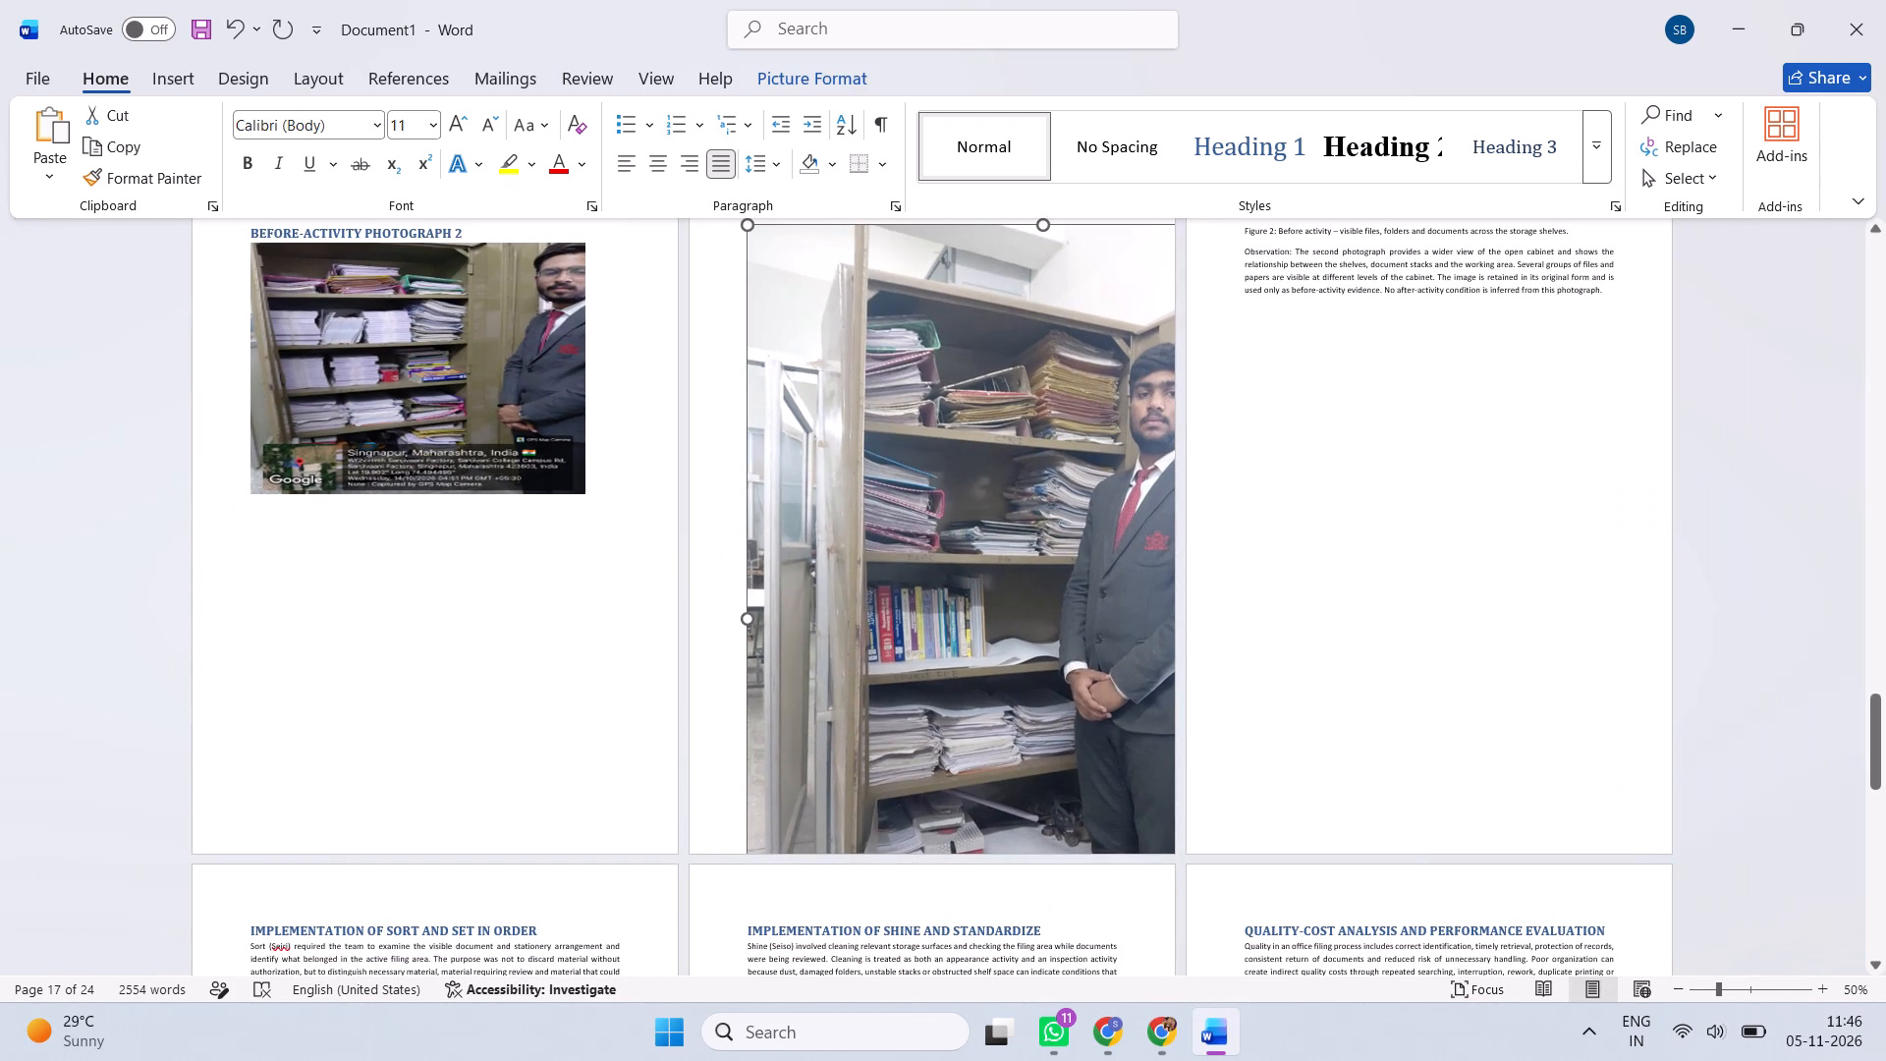
click(746, 233)
drag(747, 224, 907, 398)
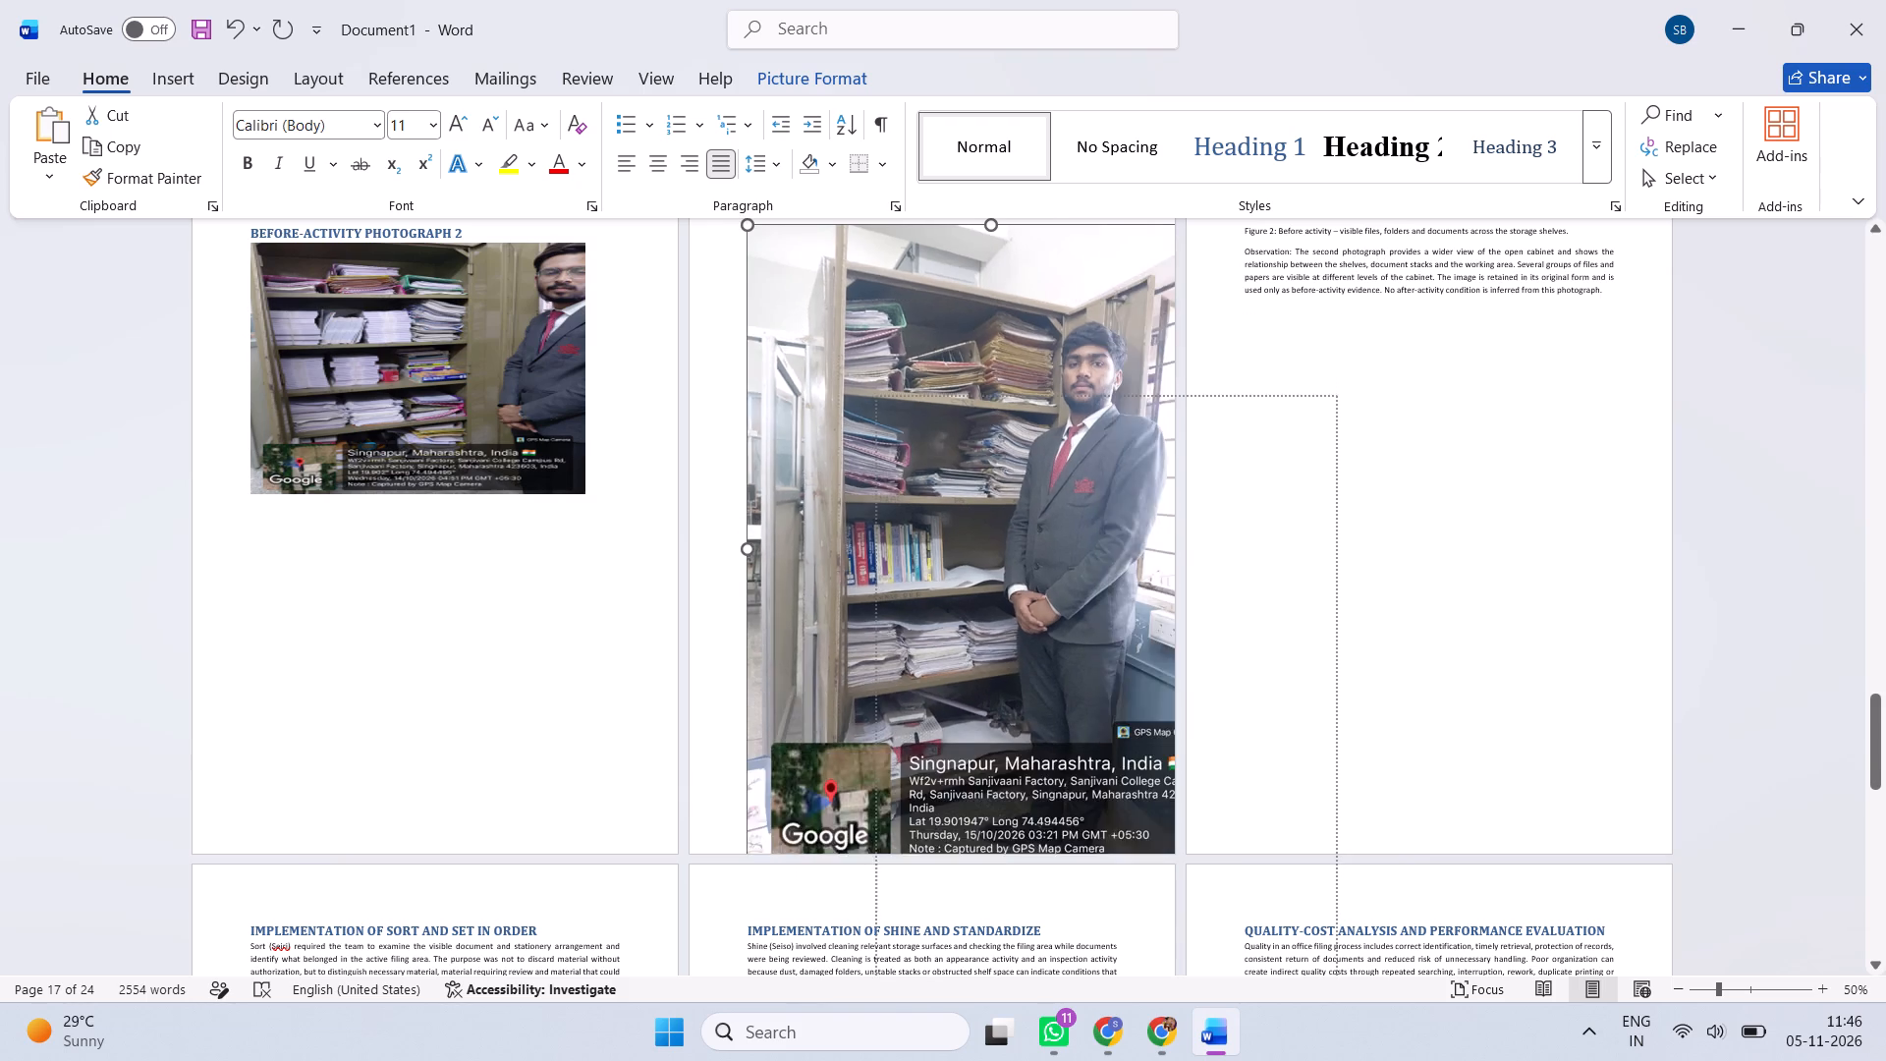
drag(907, 398, 1173, 658)
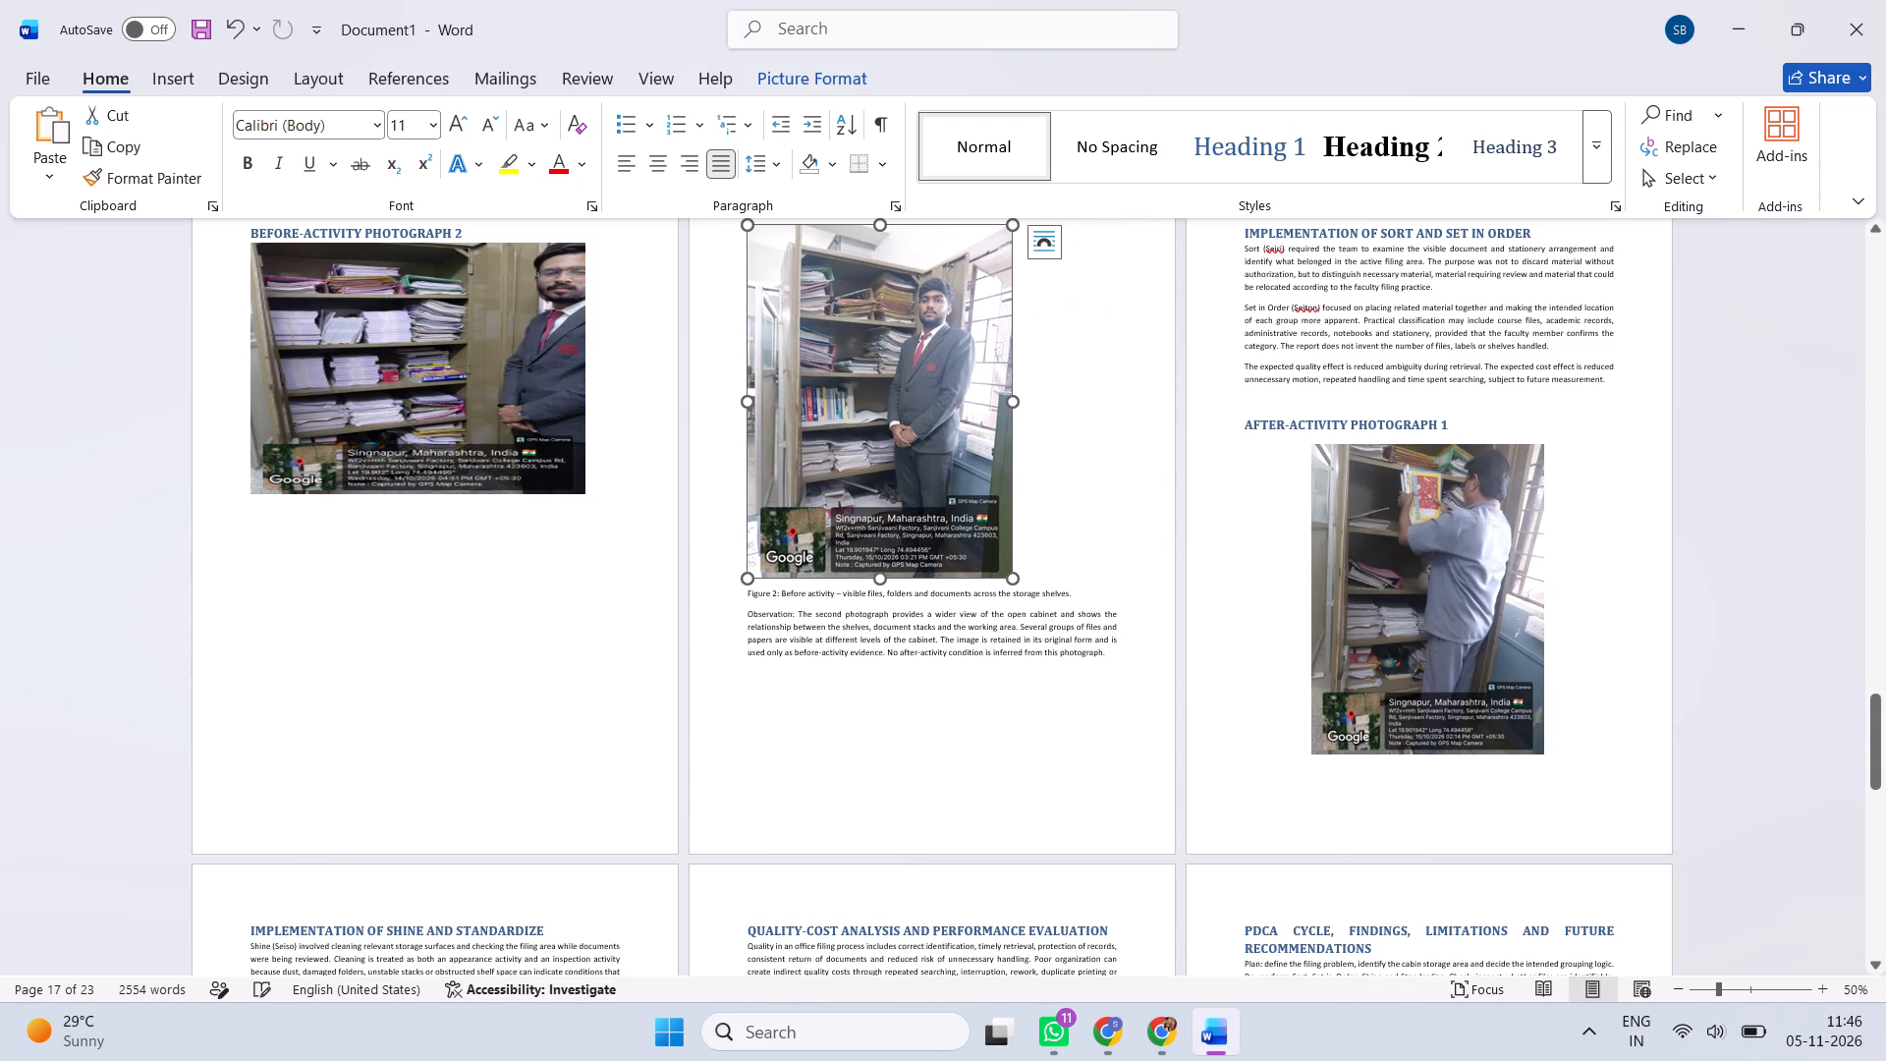
drag(878, 579, 865, 456)
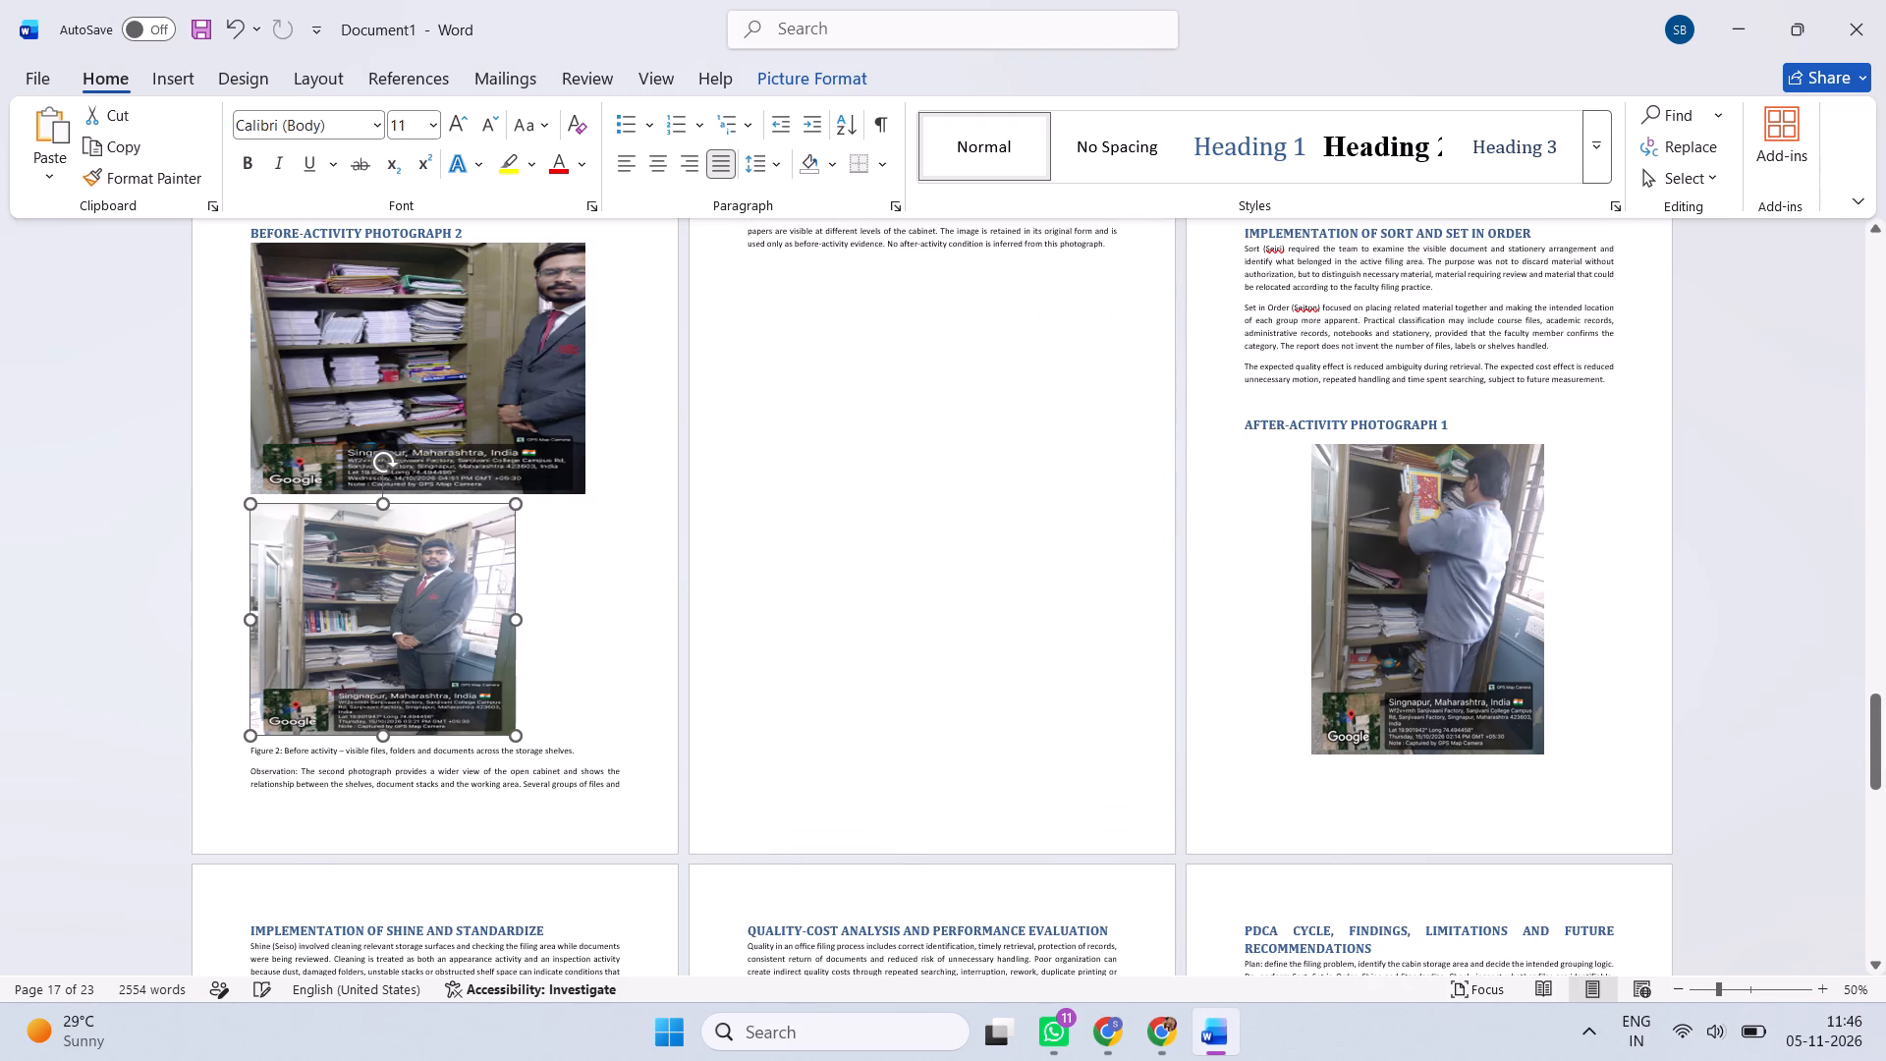
Widen the pasted photograph to about the width of the image above it.
drag(511, 620, 551, 619)
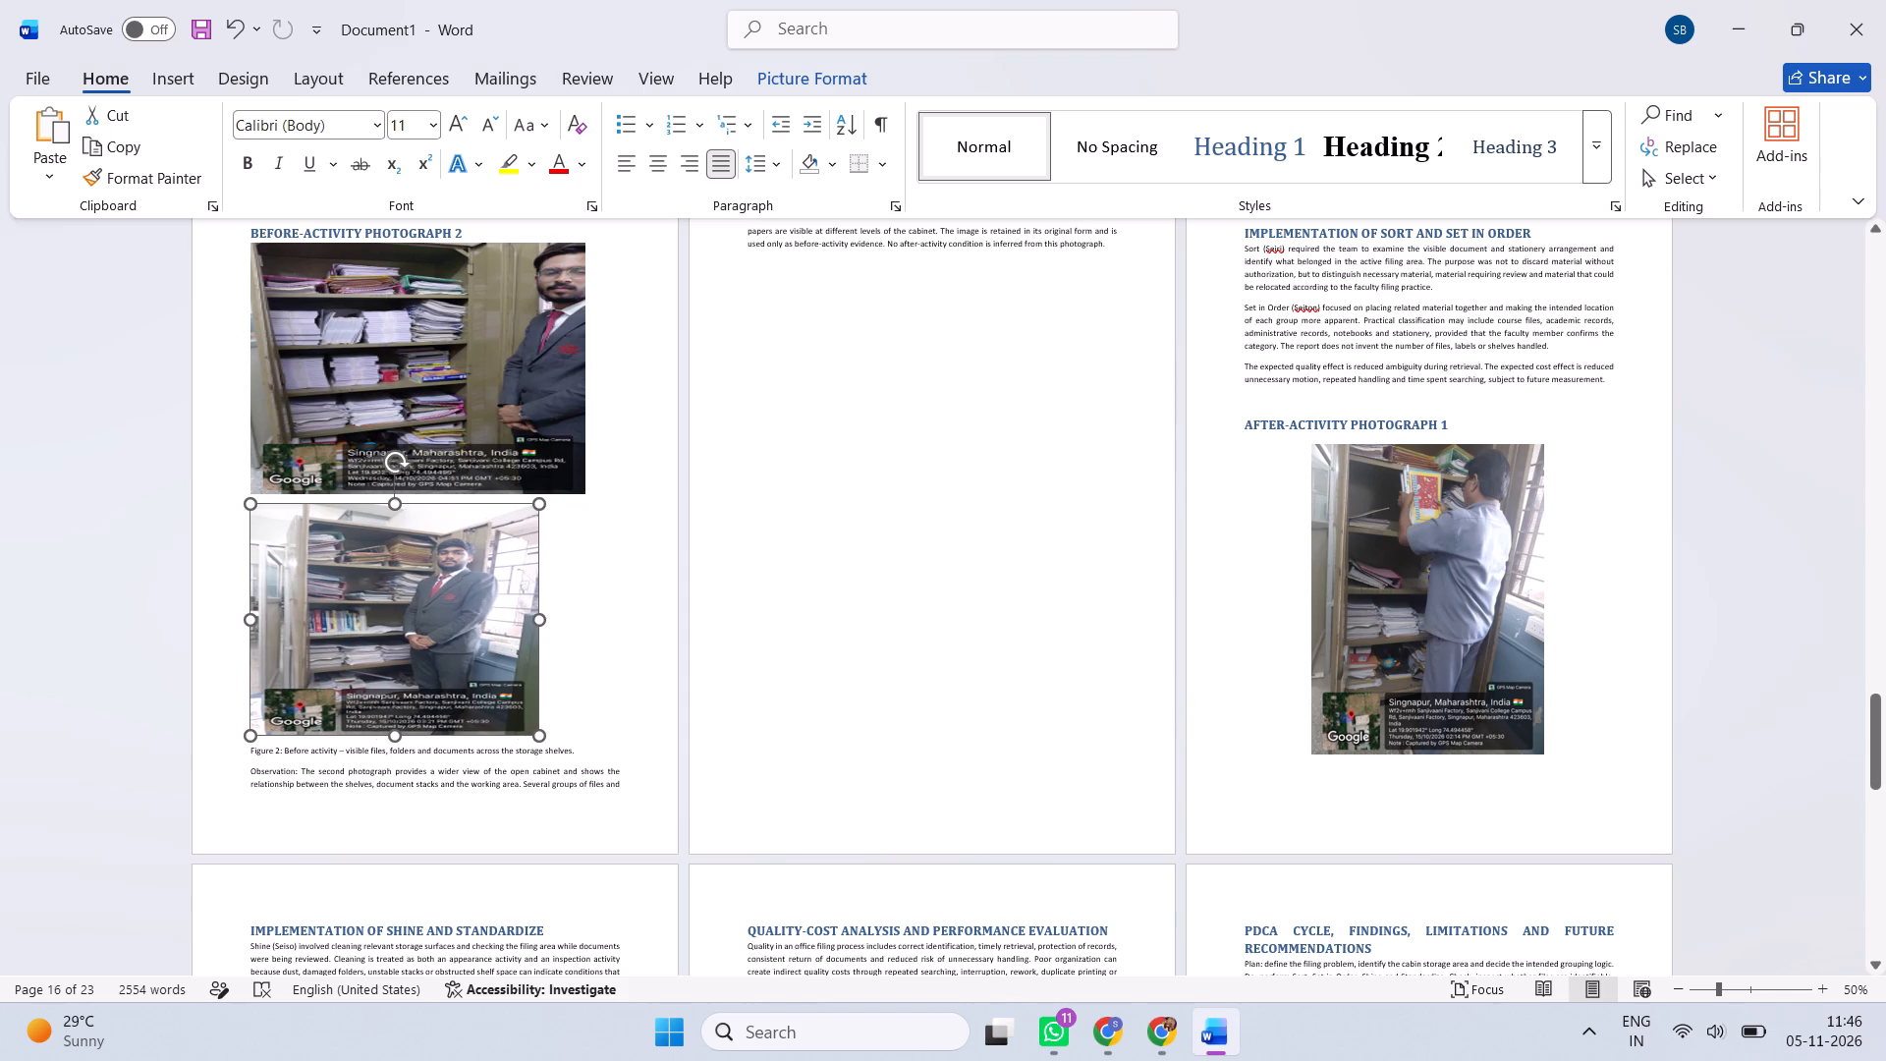
drag(551, 619, 594, 619)
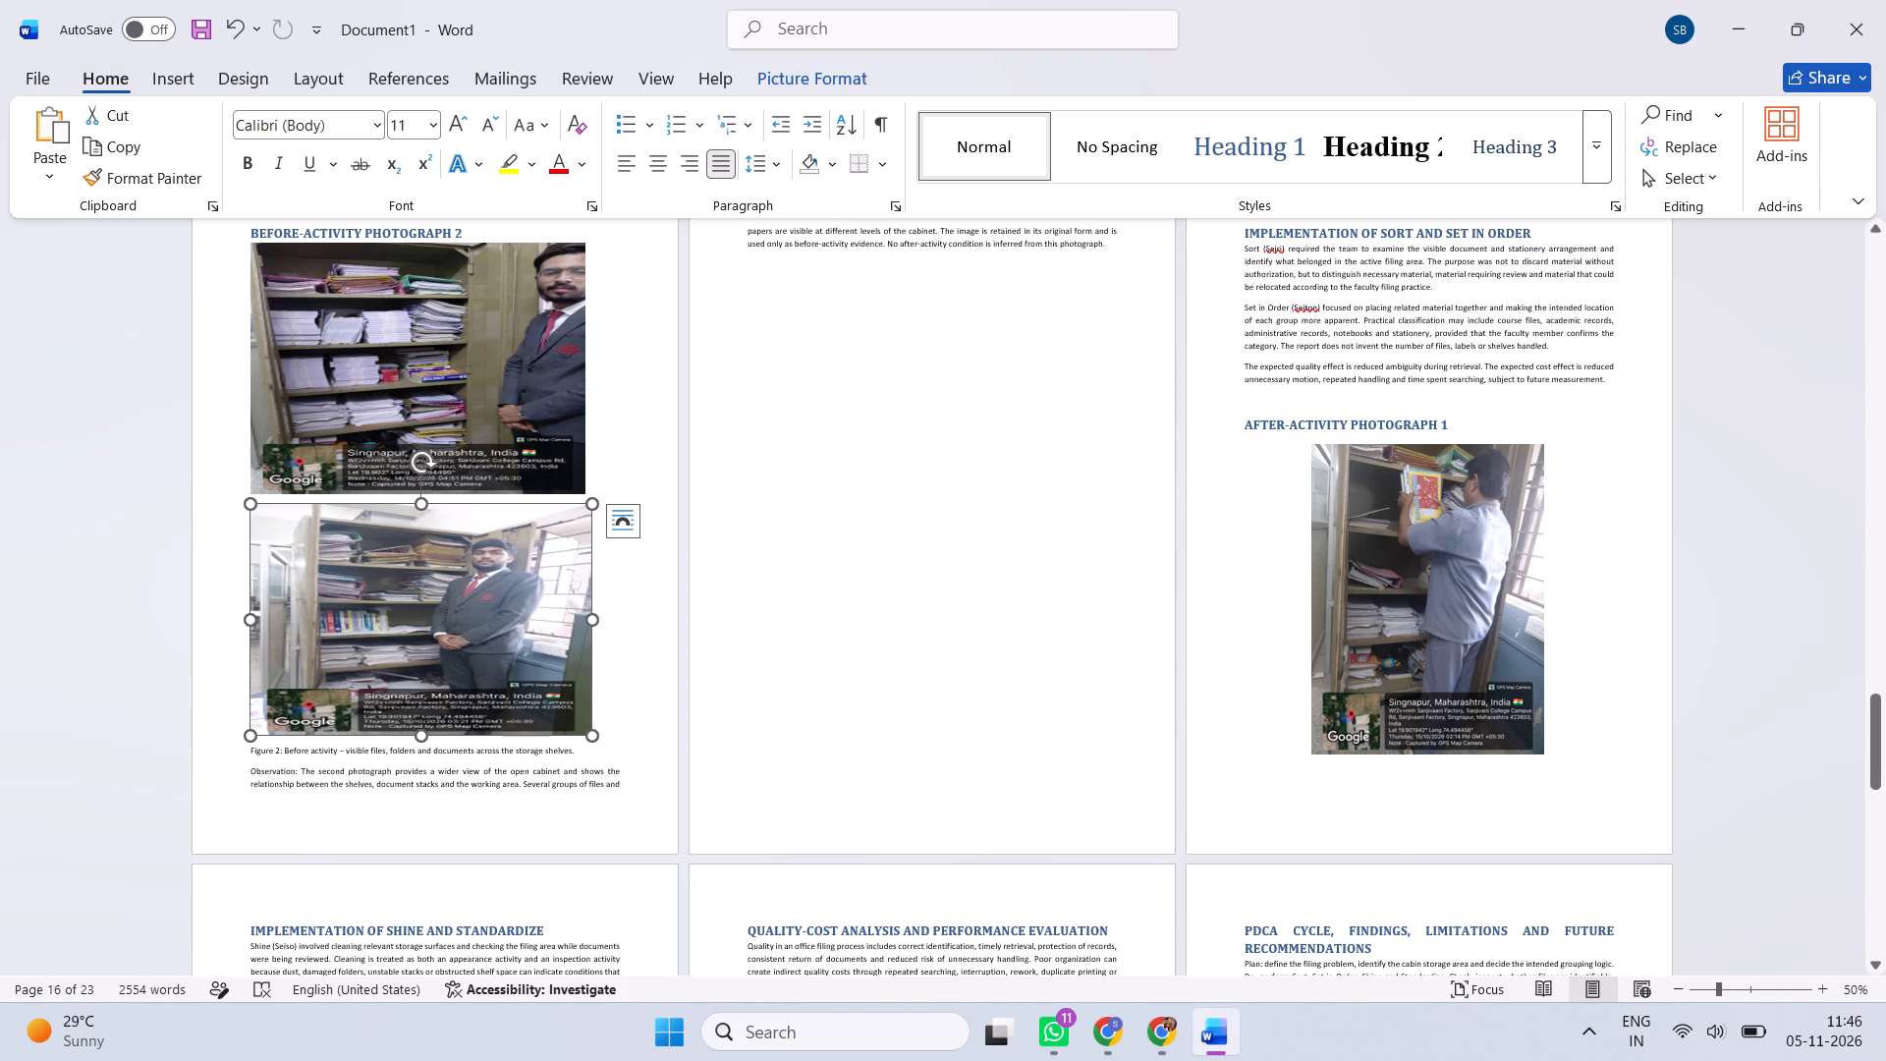
Shrink the upper image on the Before-Activity Photograph 2 page slightly from its lower corner.
click(287, 469)
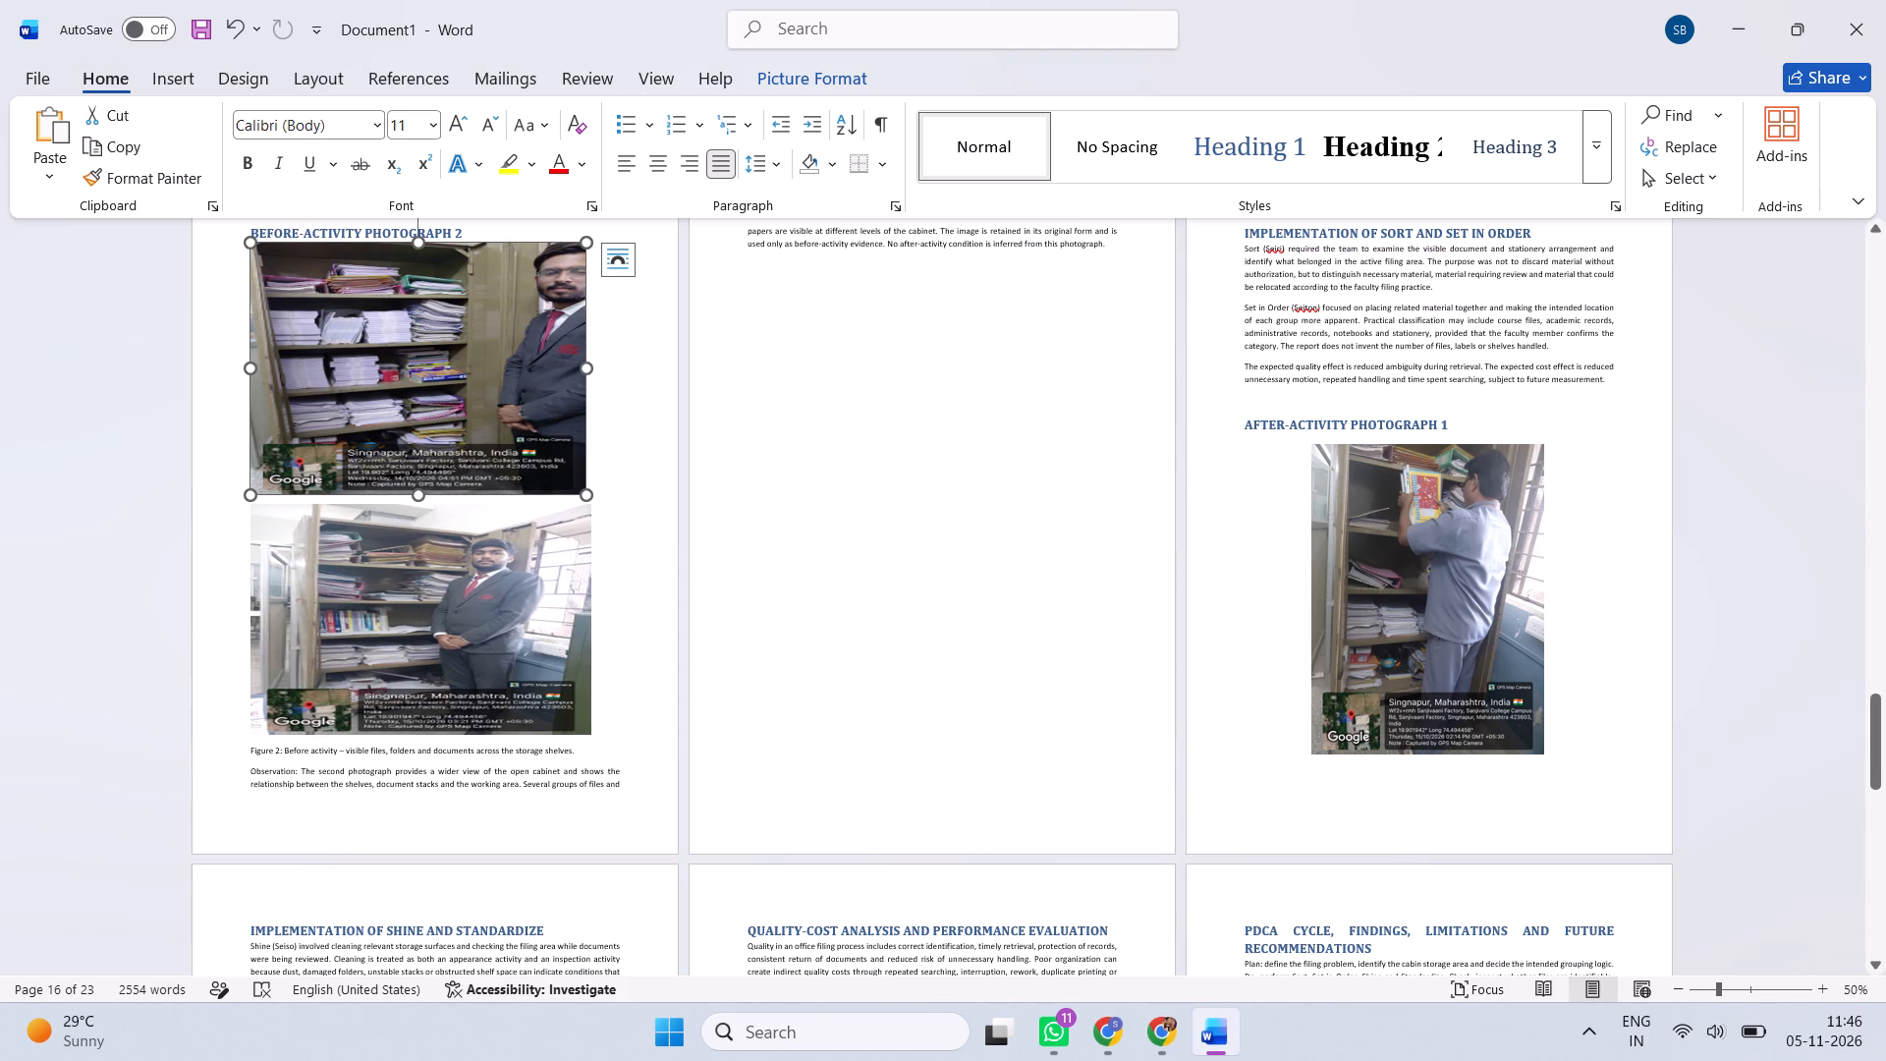
drag(252, 499, 268, 467)
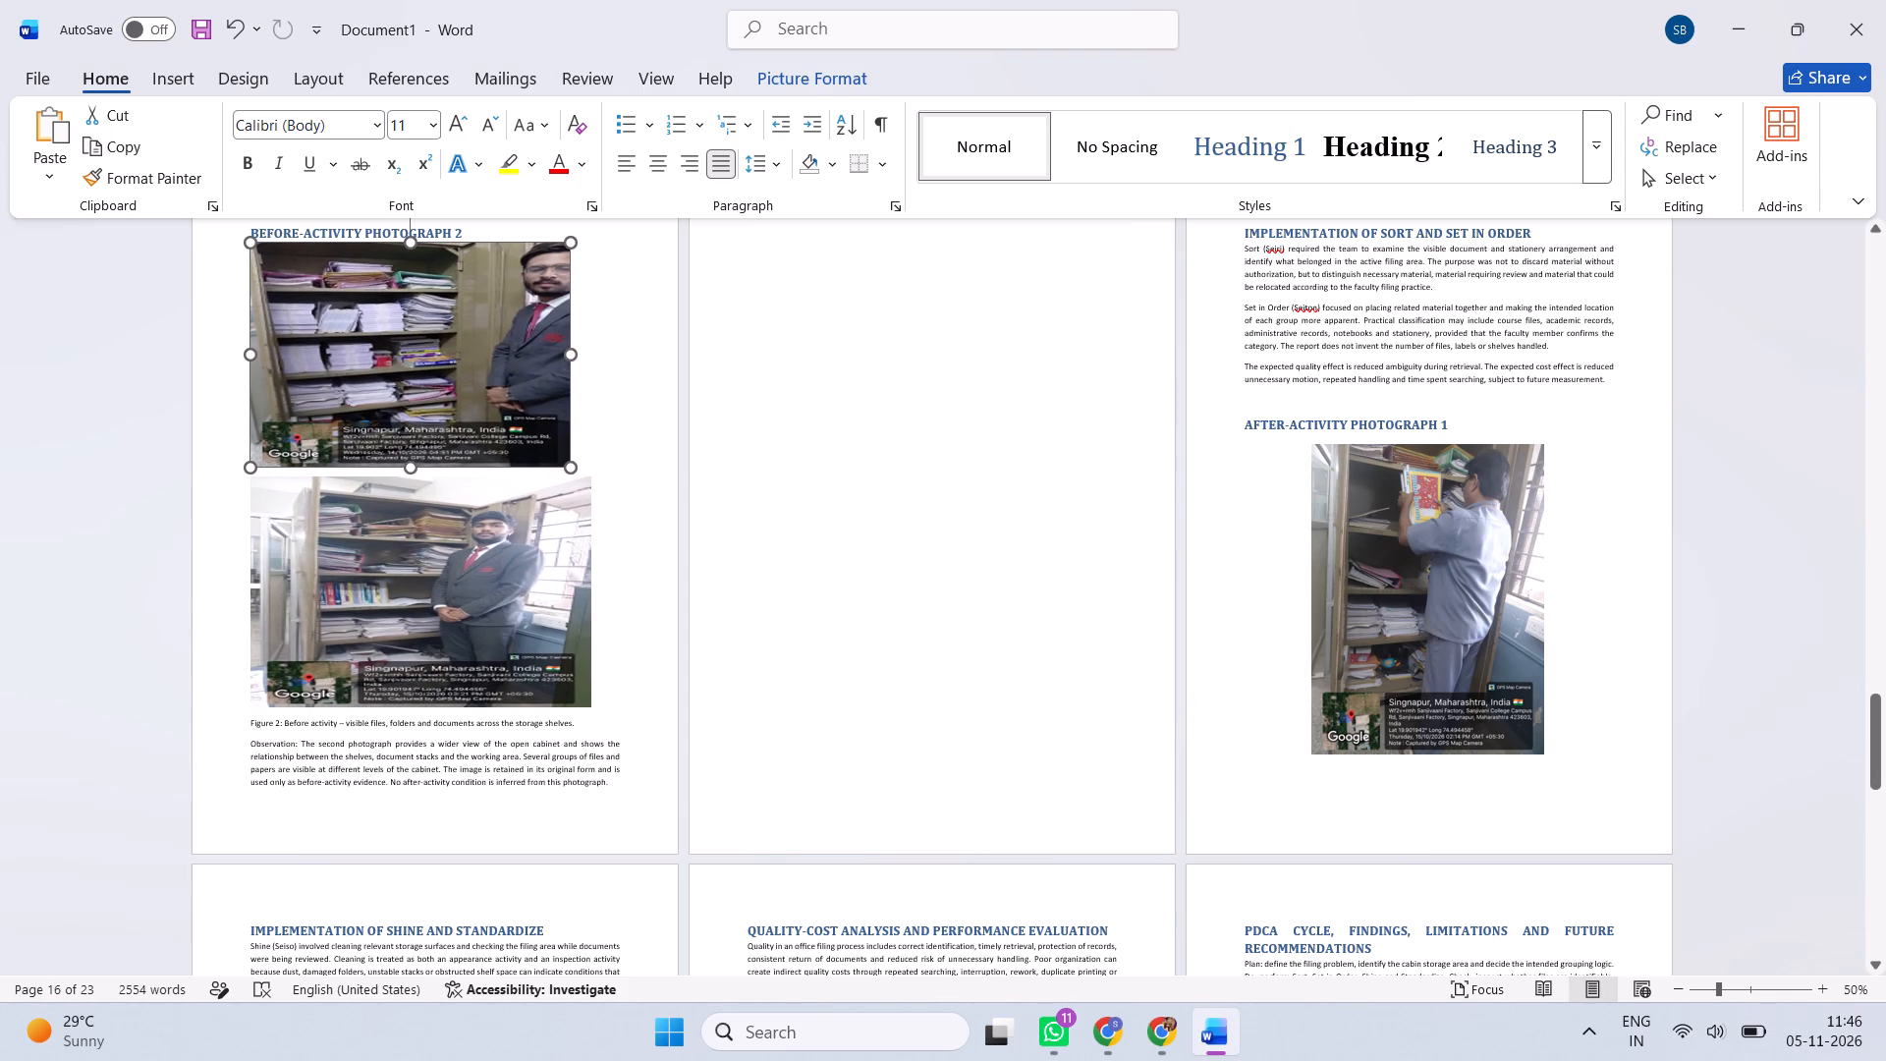
drag(268, 467, 264, 467)
Shrink the lower image slightly to match the upper one and keep the Figure 2 caption and observation text on the same page.
click(311, 686)
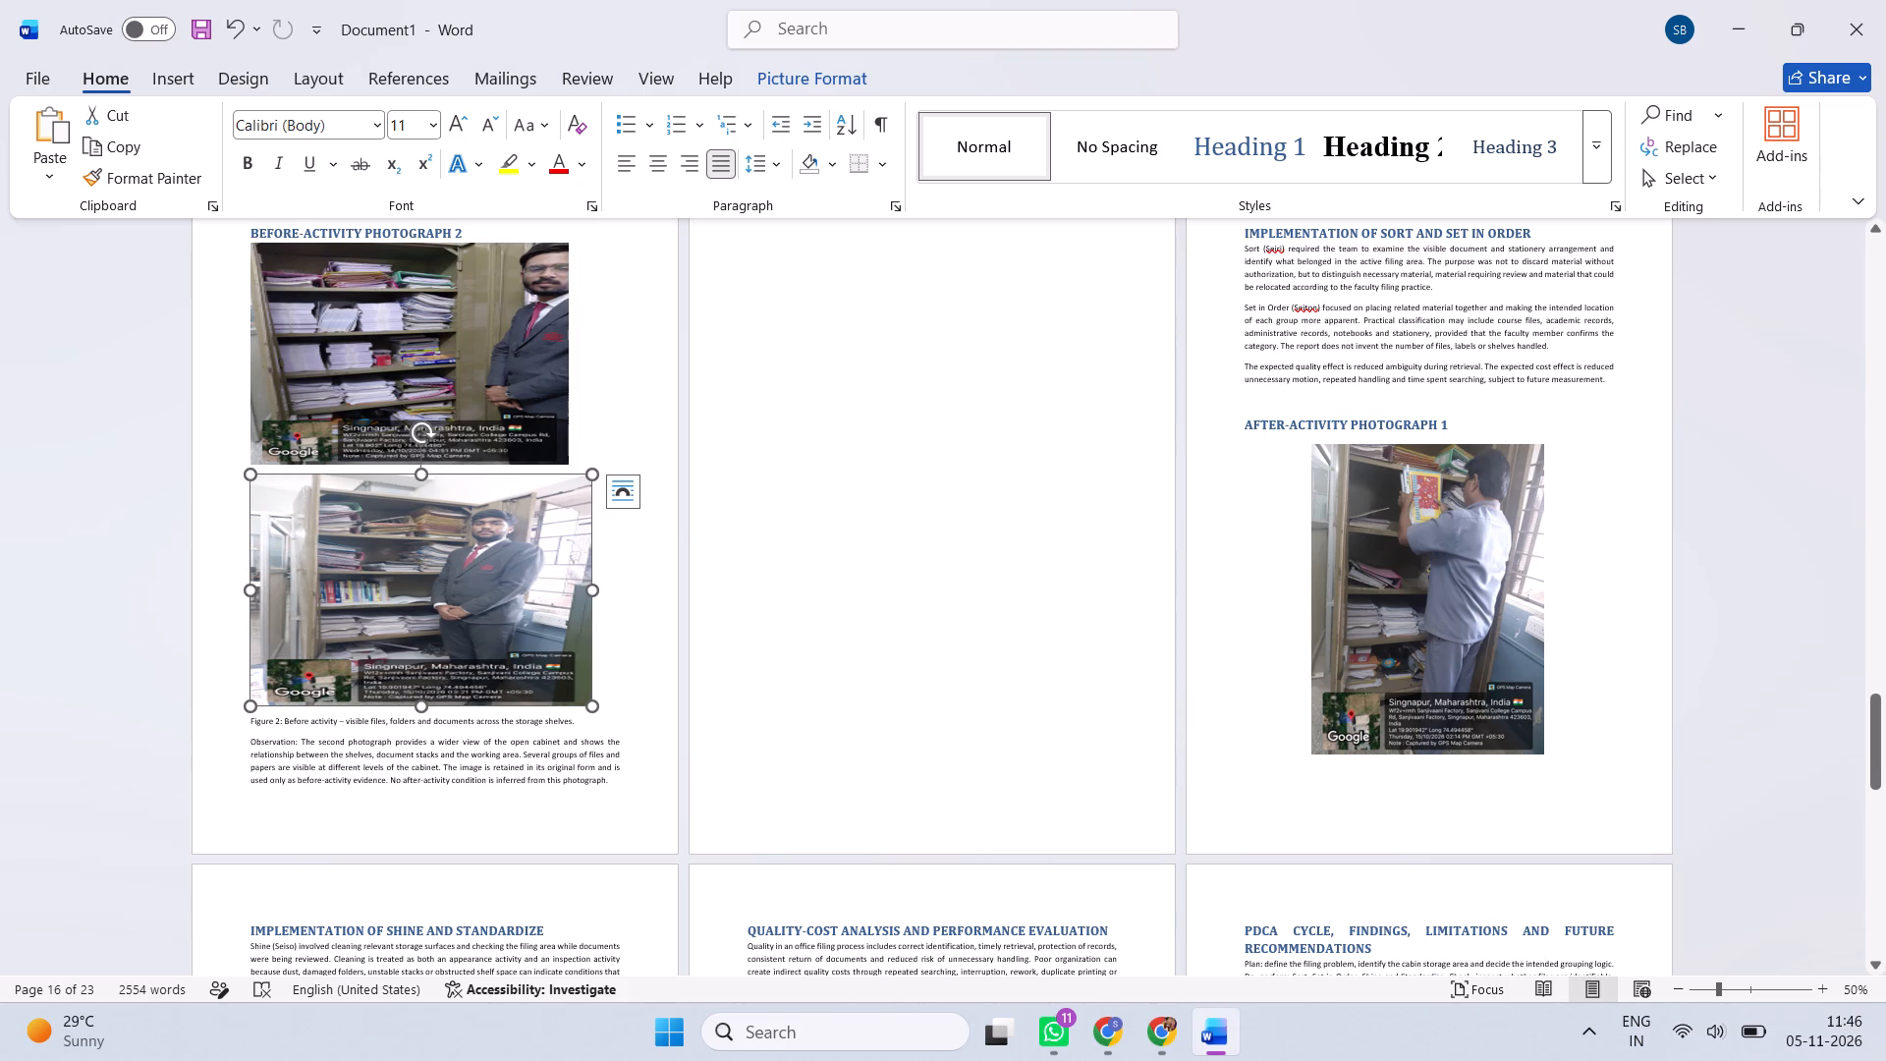
drag(248, 708, 260, 695)
drag(260, 695, 269, 690)
click(702, 751)
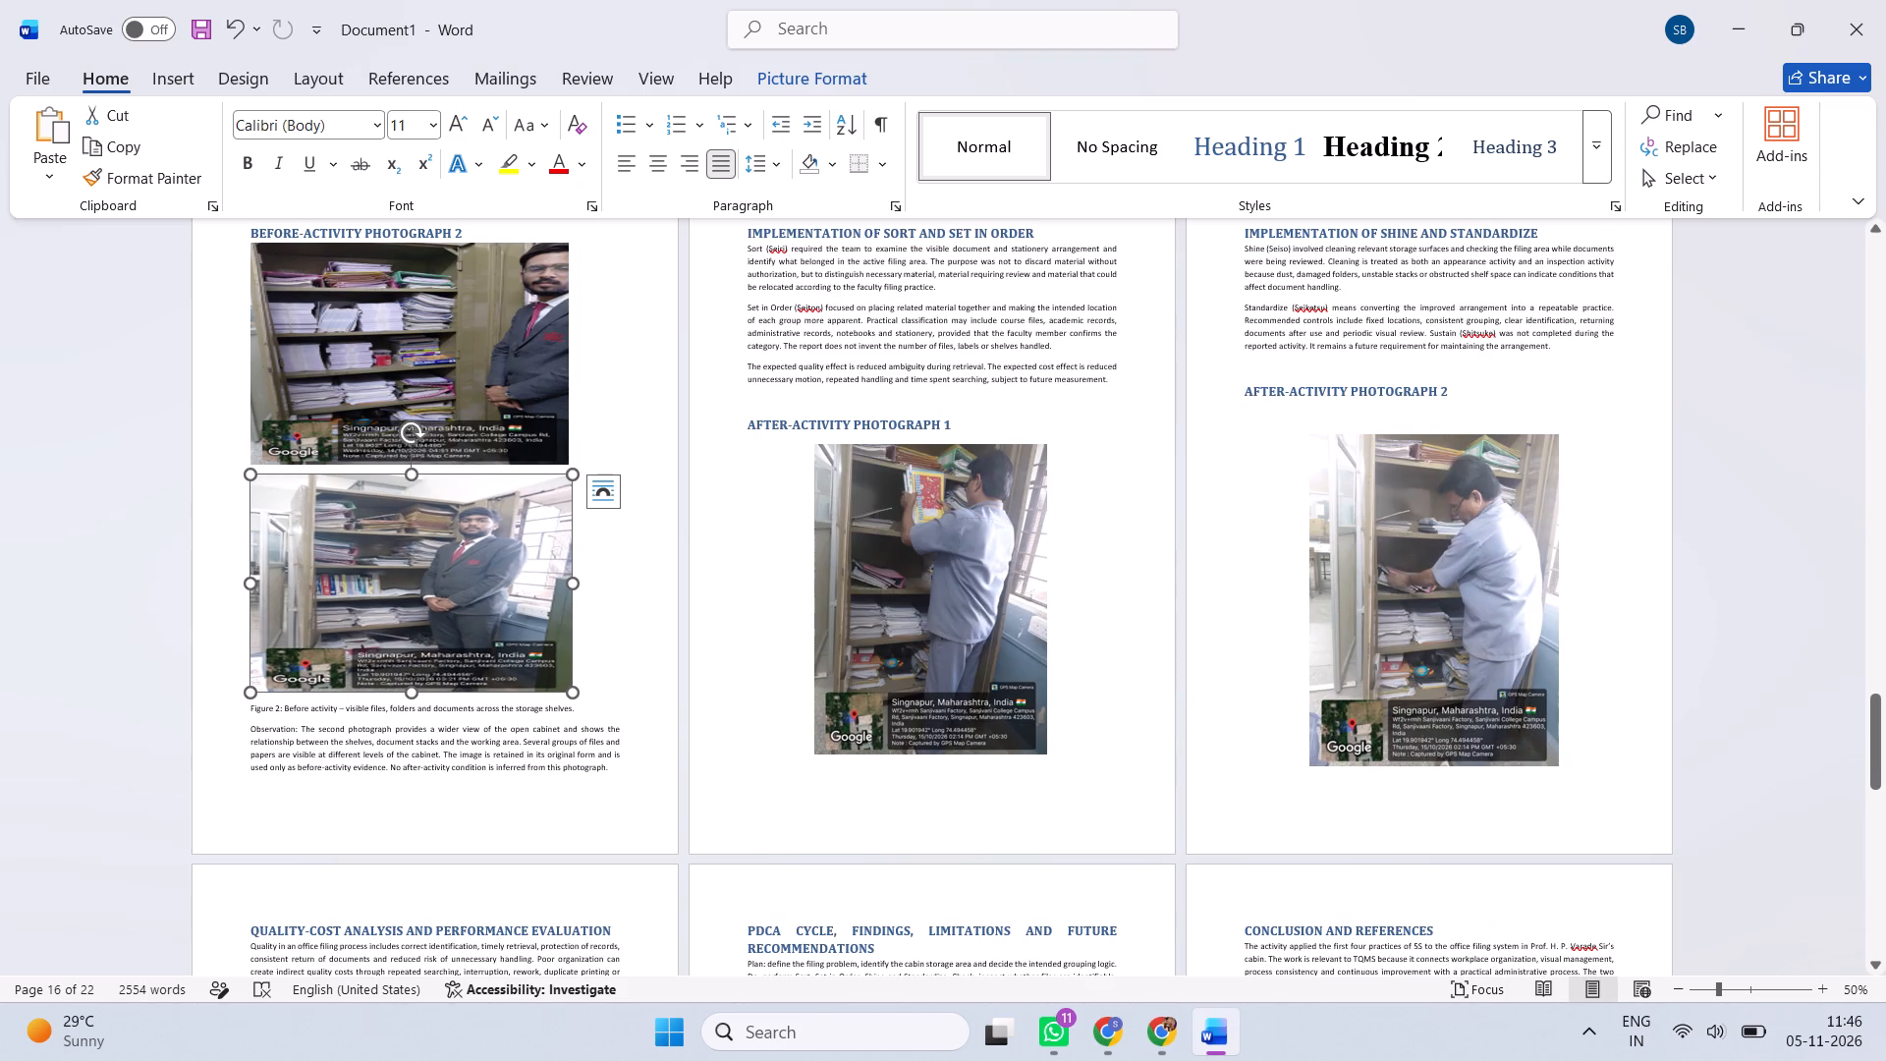
Review the page layout from the activity location section through the photograph pages to the conclusion and references.
scroll(702, 751, down, 1)
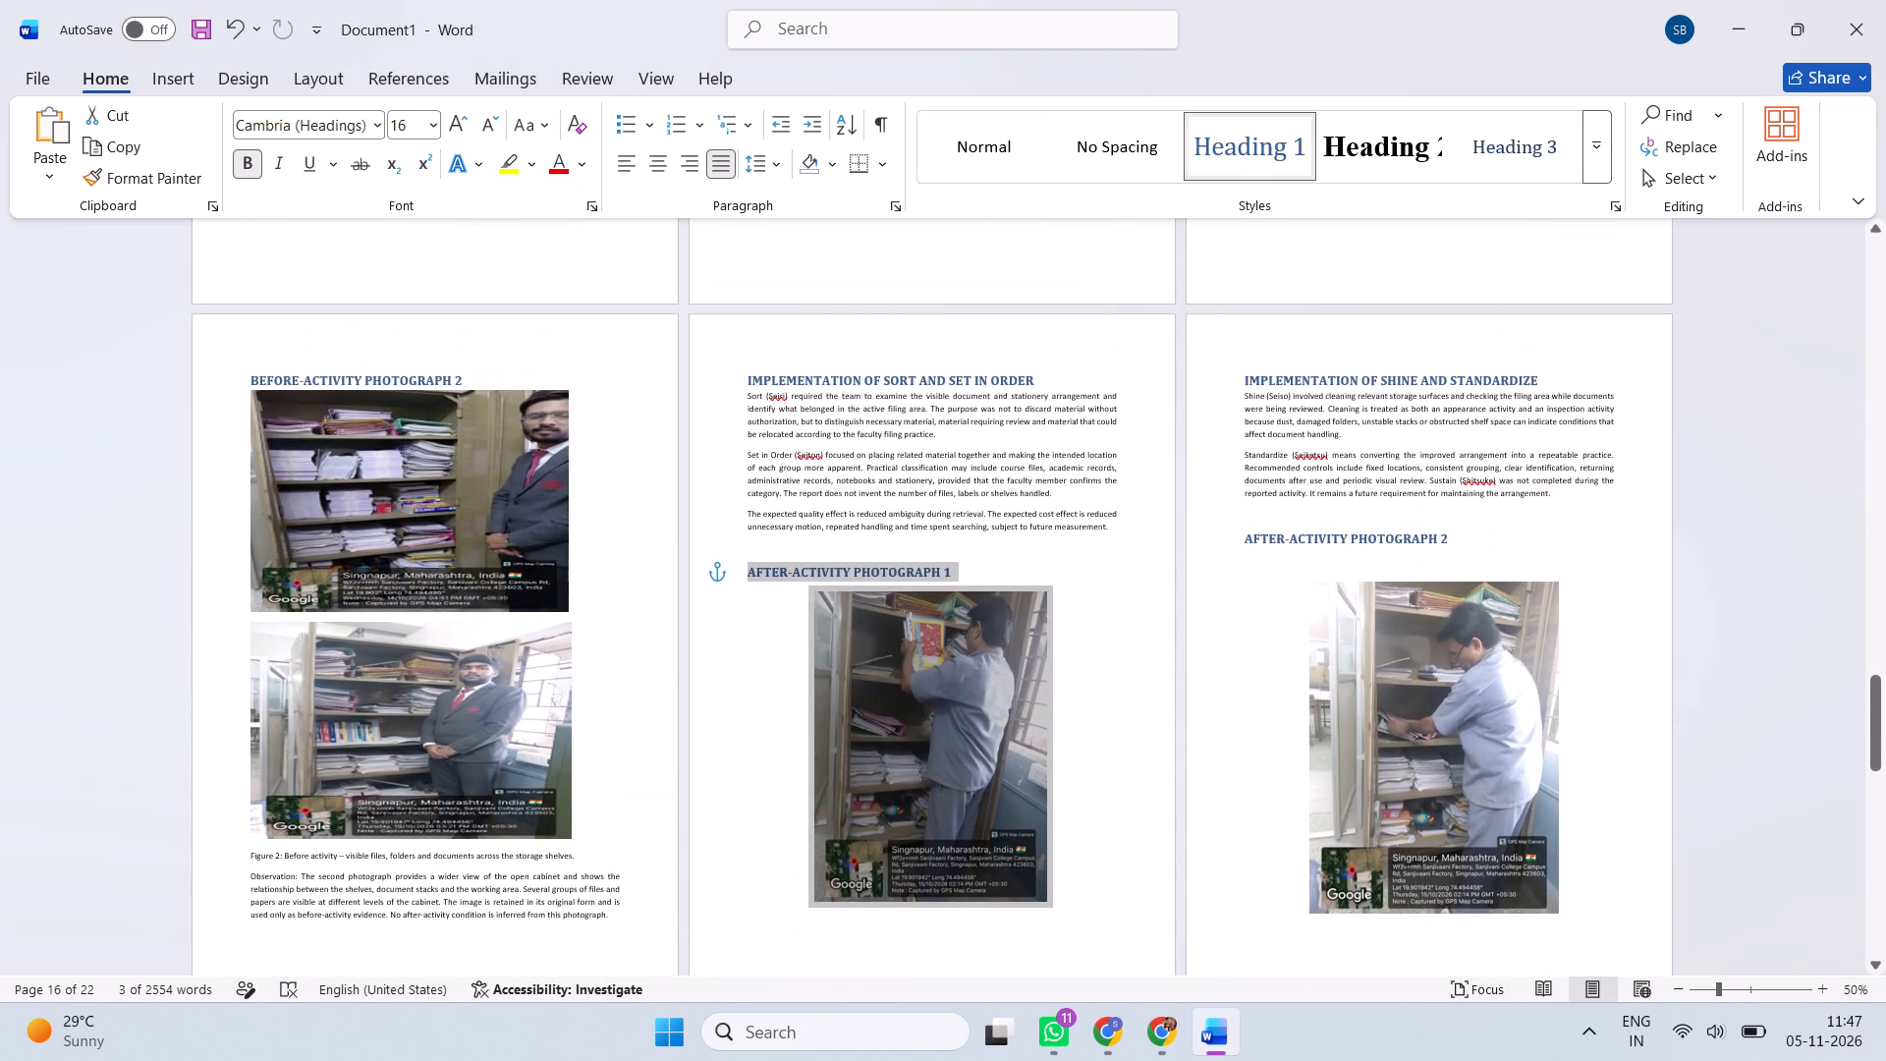
click(854, 779)
scroll(1232, 784, up, 1)
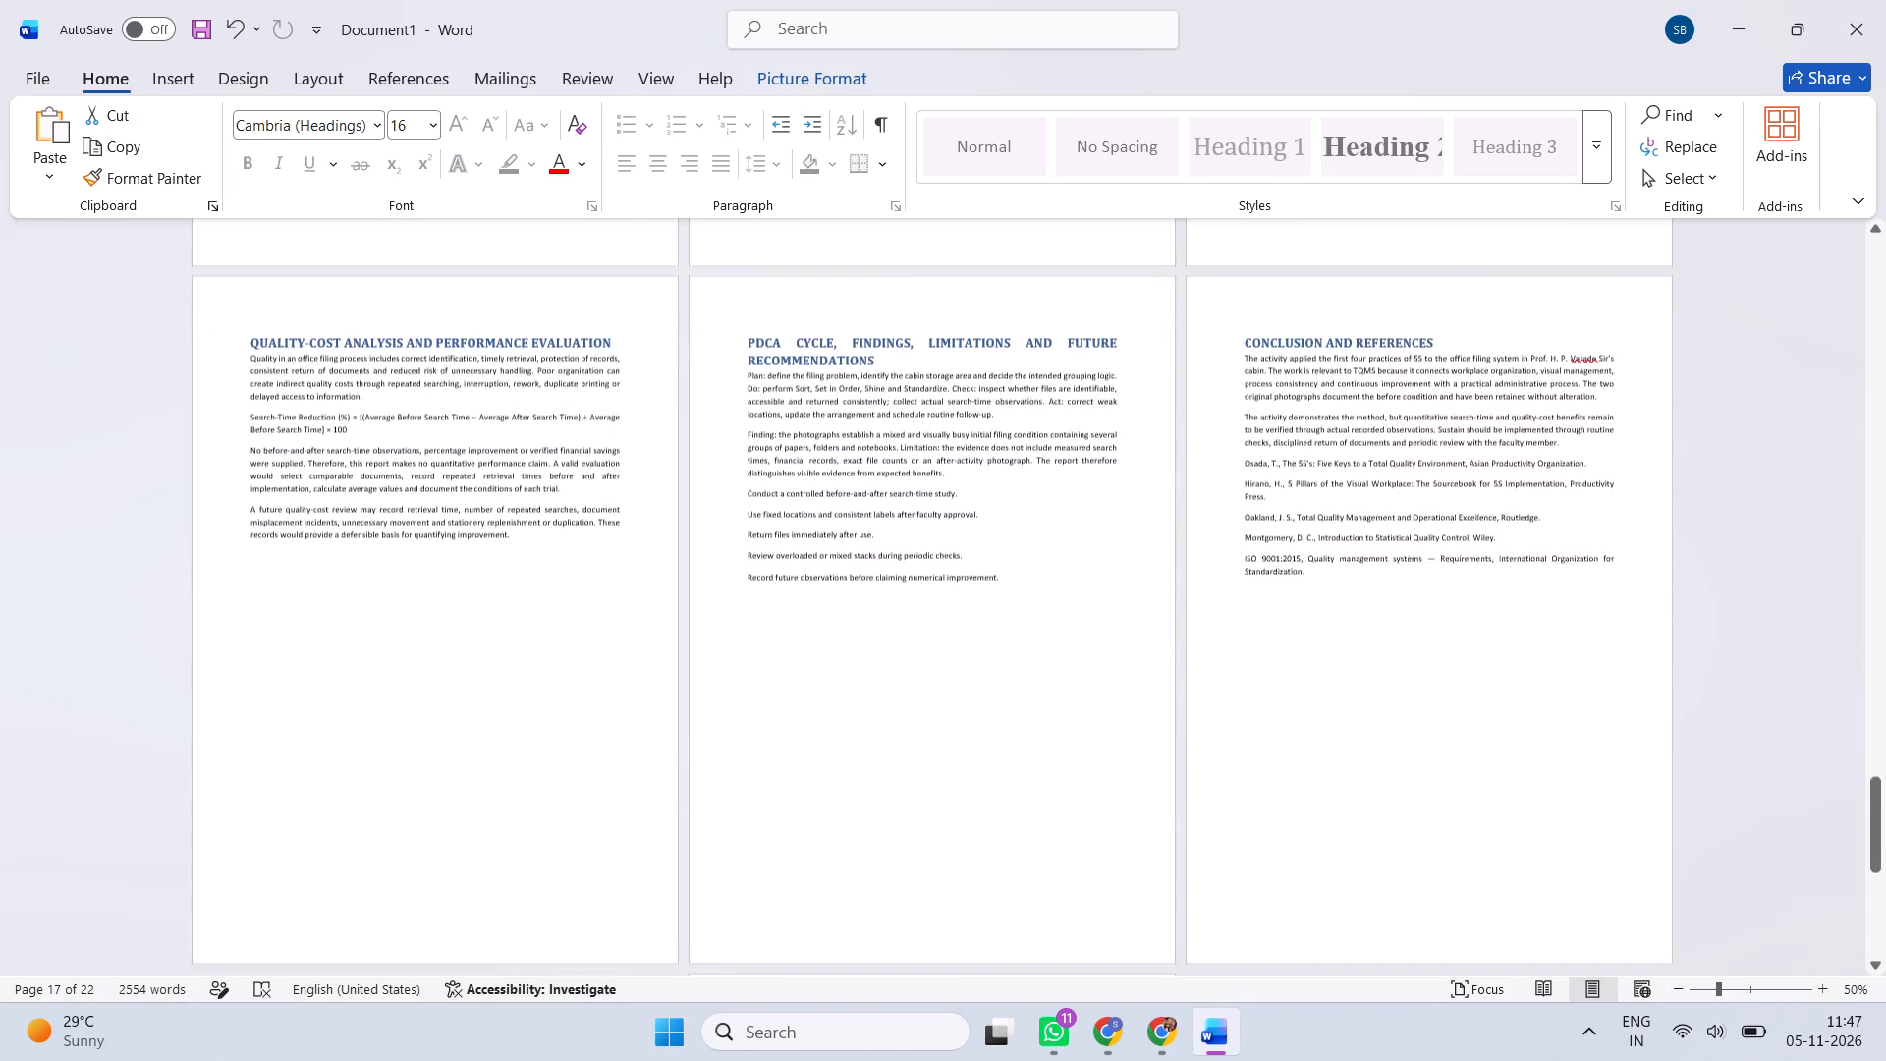
scroll(1232, 784, up, 2)
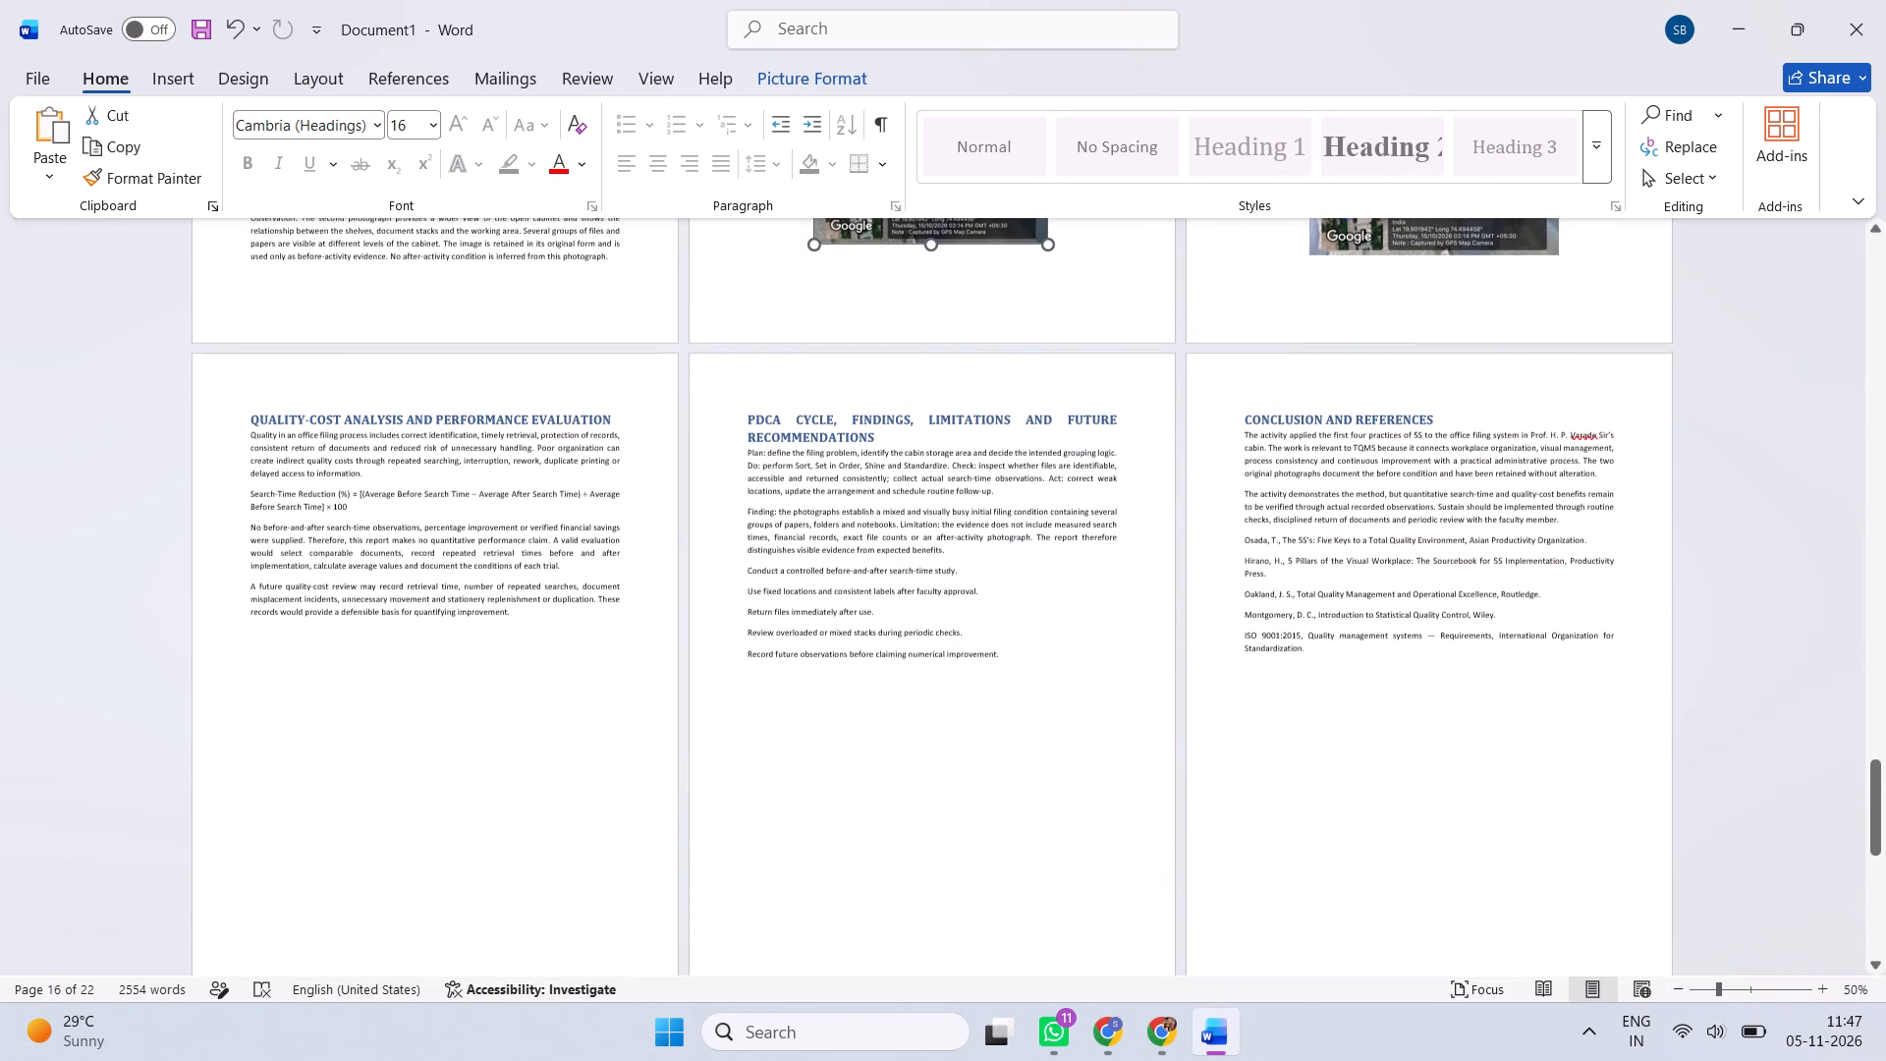
scroll(1232, 784, up, 2)
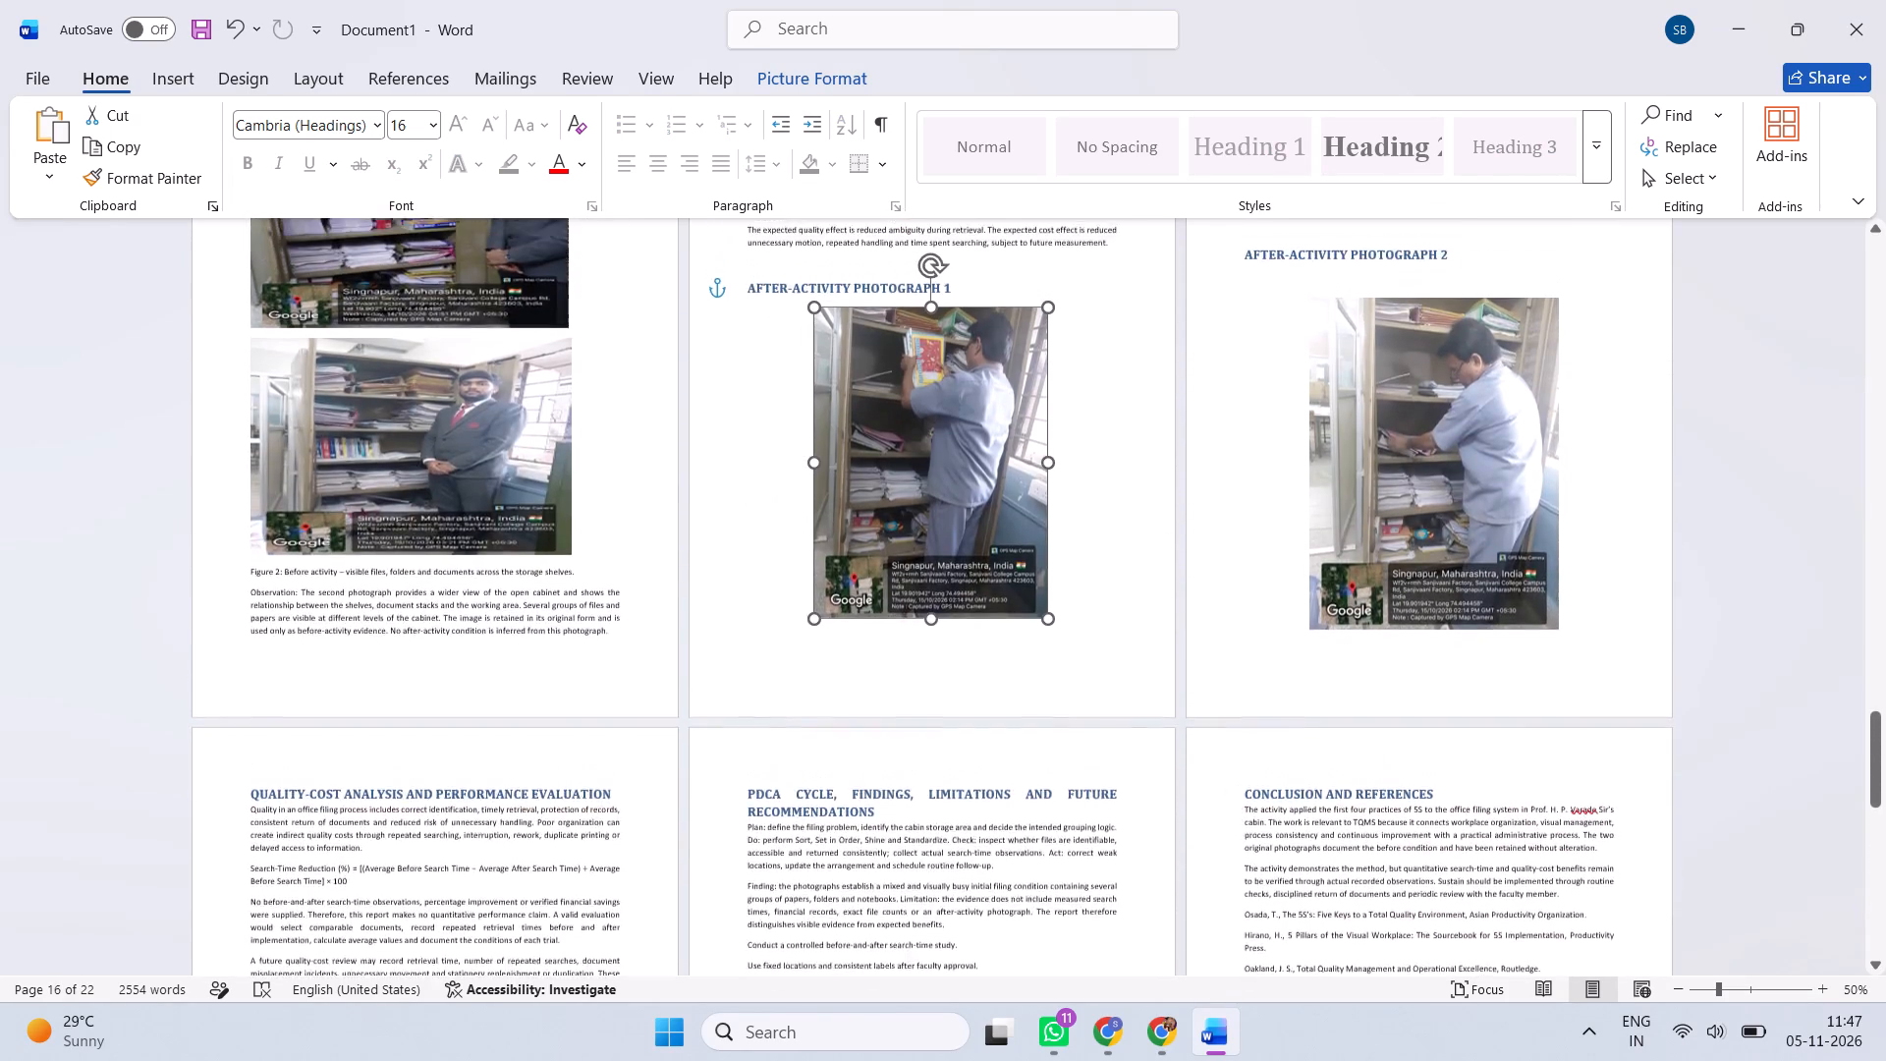
scroll(1232, 784, up, 1)
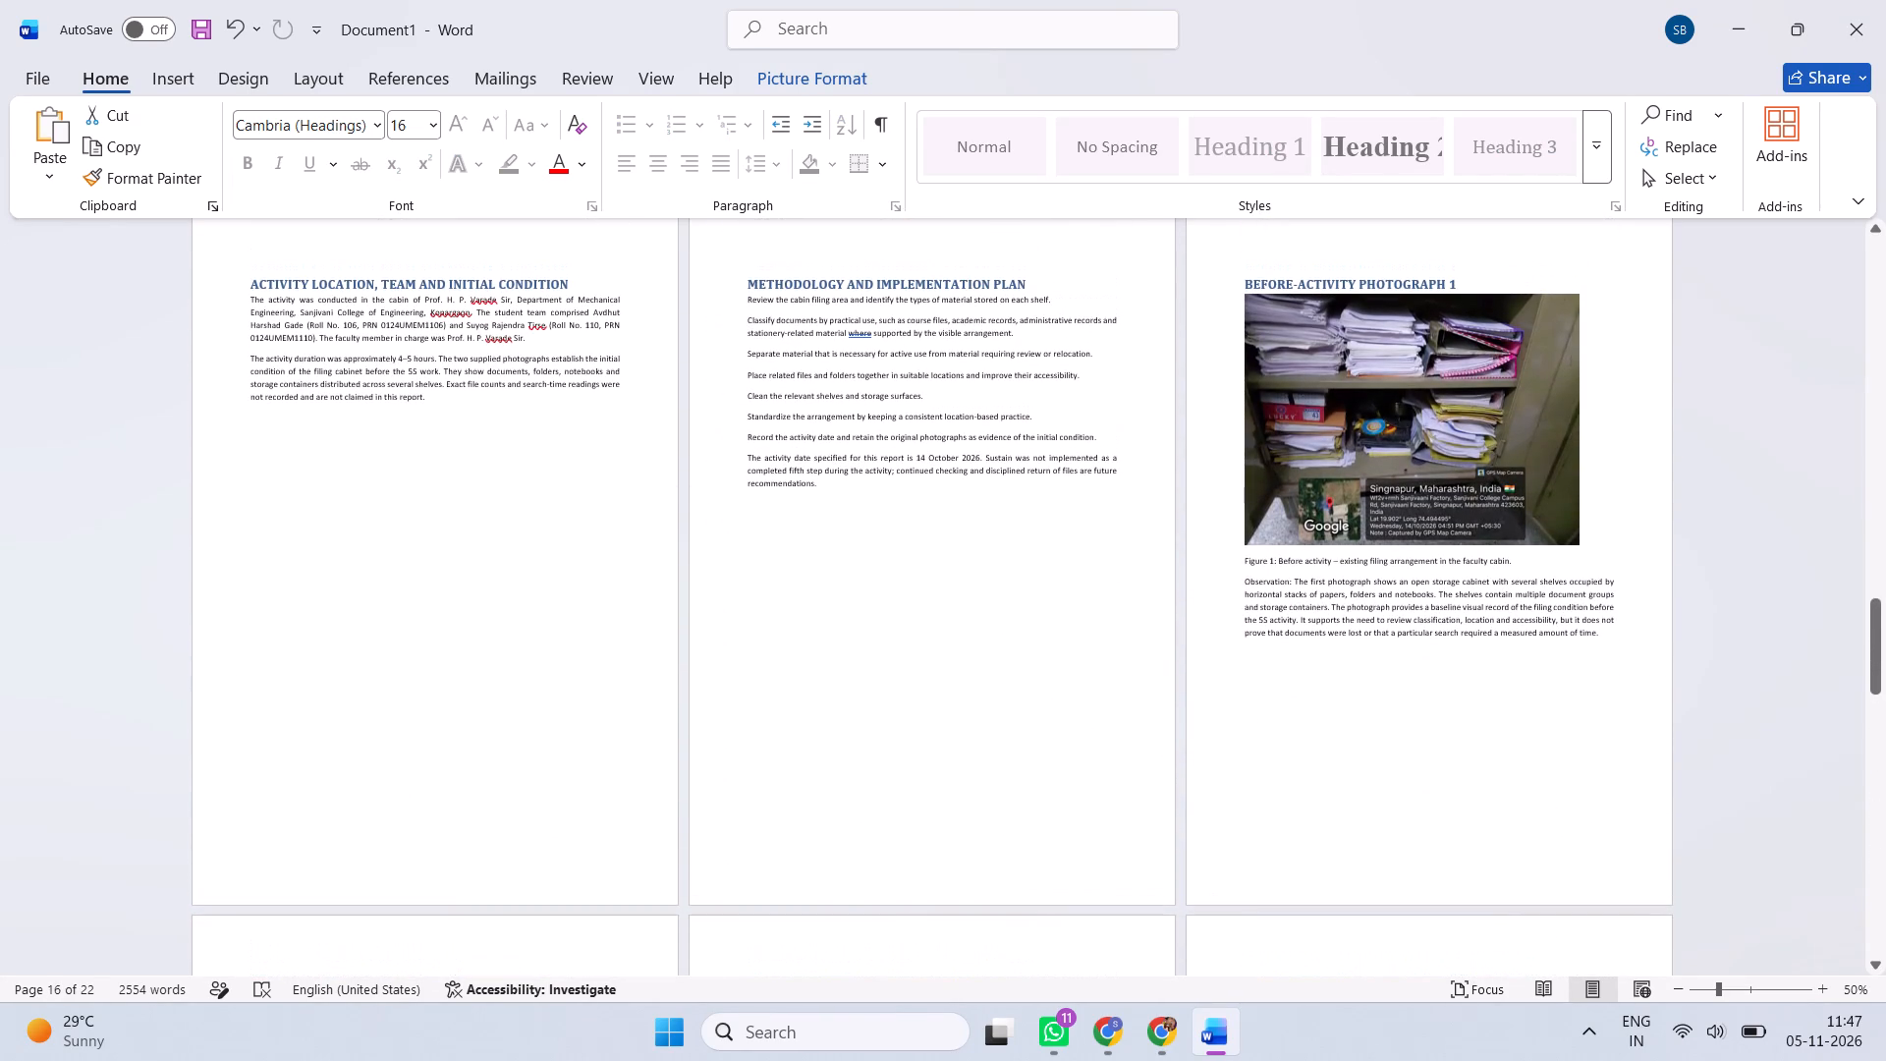
scroll(1232, 784, up, 1)
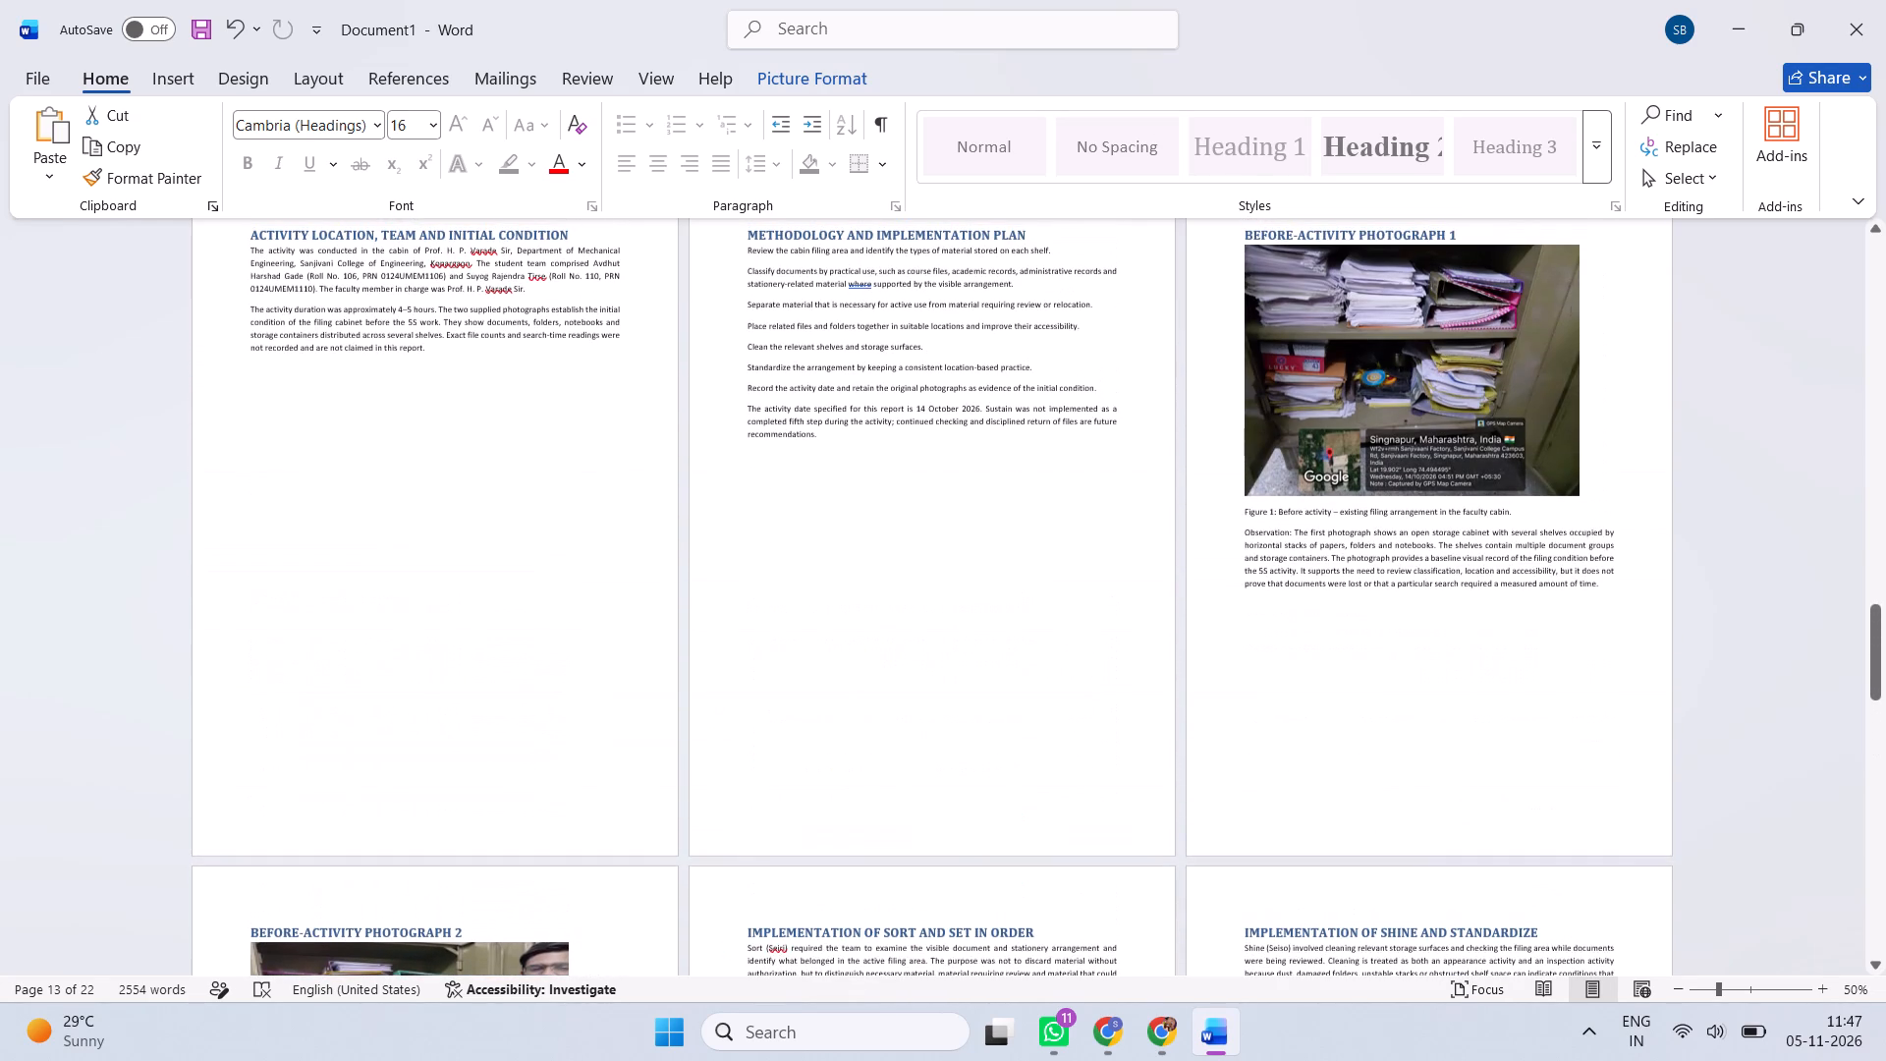
click(1028, 569)
scroll(1028, 569, up, 1)
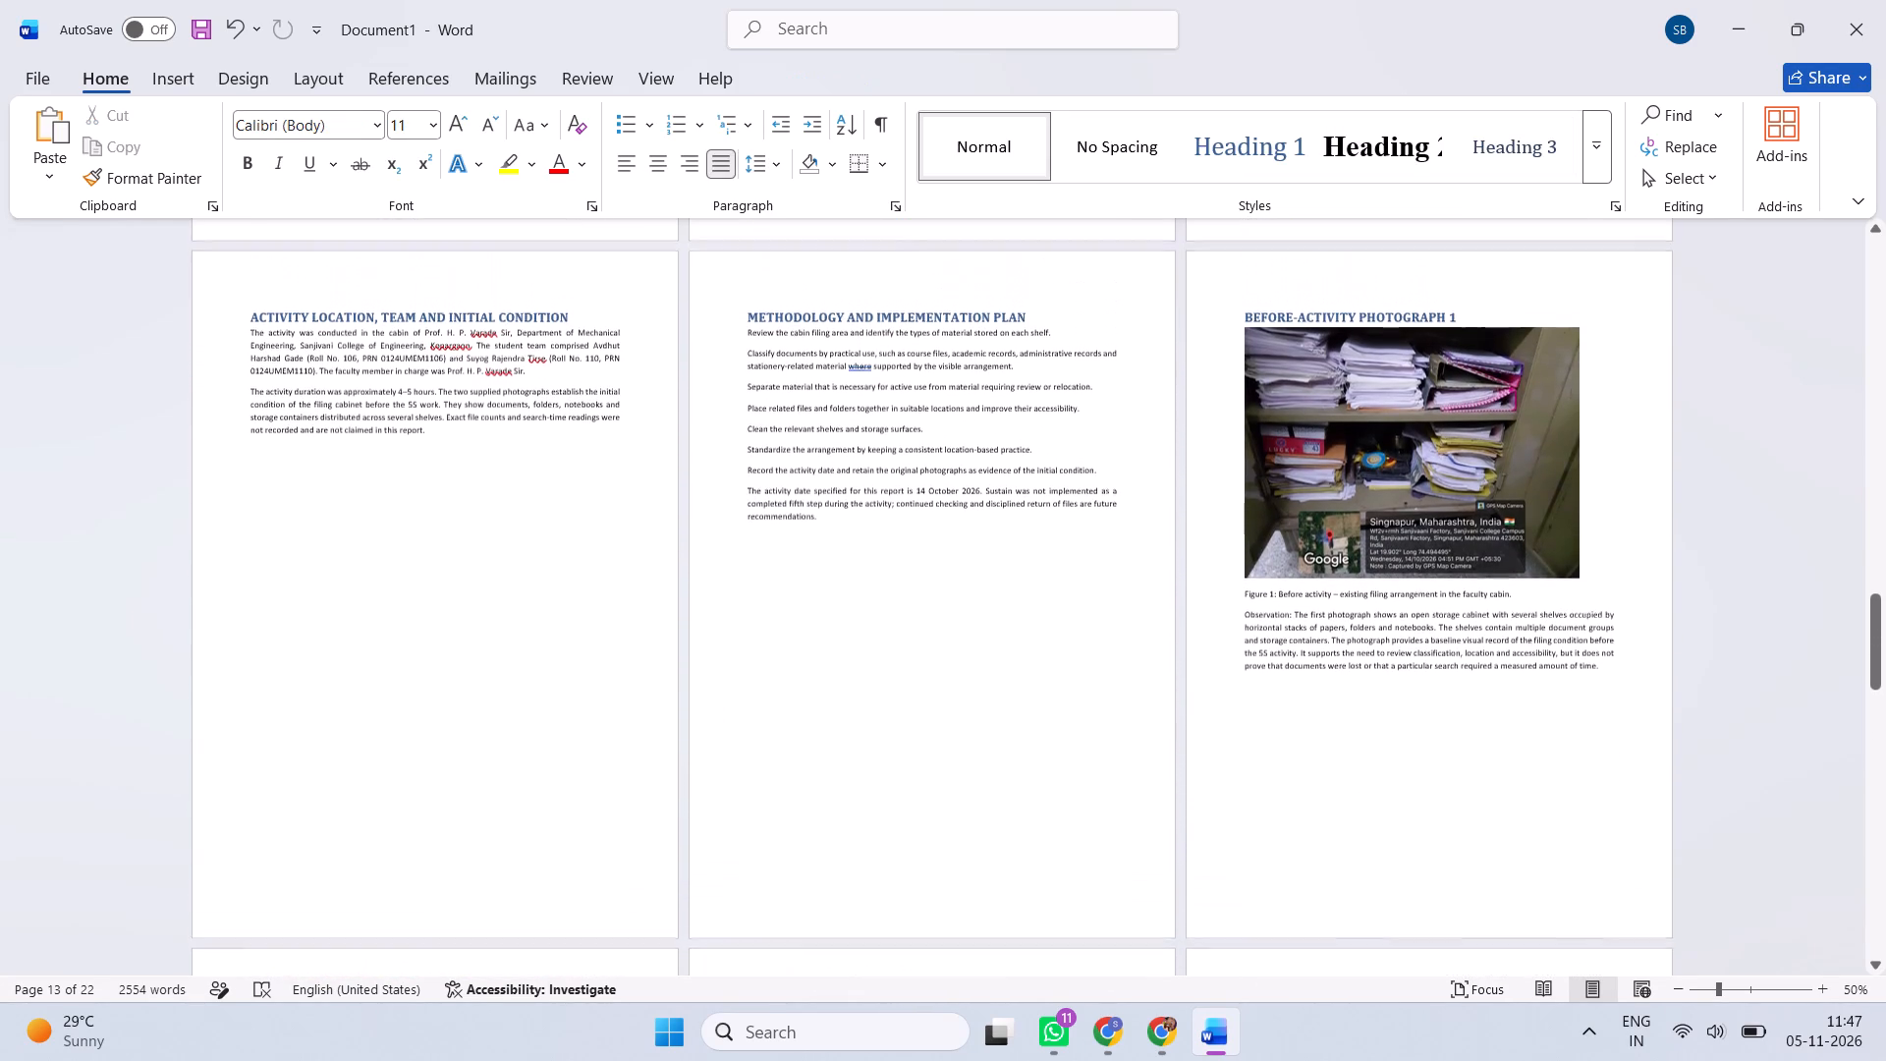
click(998, 572)
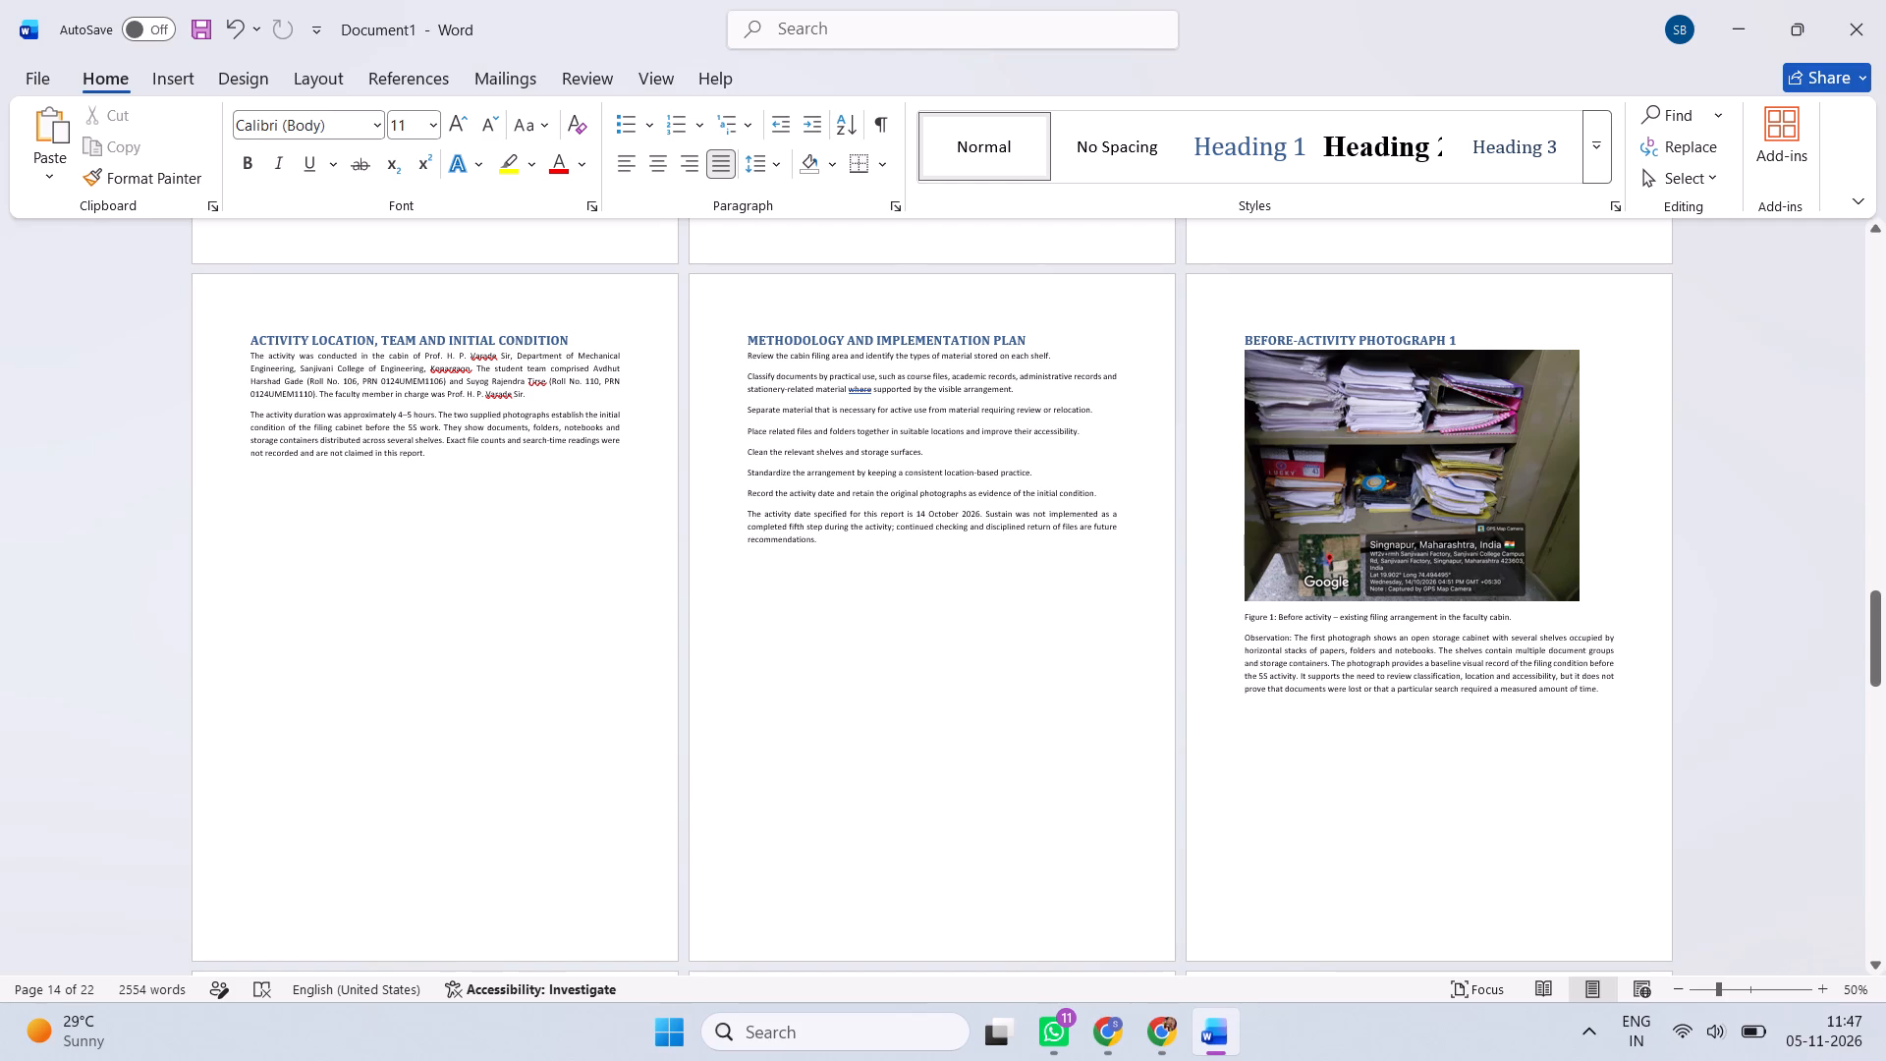
Delete the blank page at the end of the report, after the Conclusion and References page.
scroll(998, 572, down, 1)
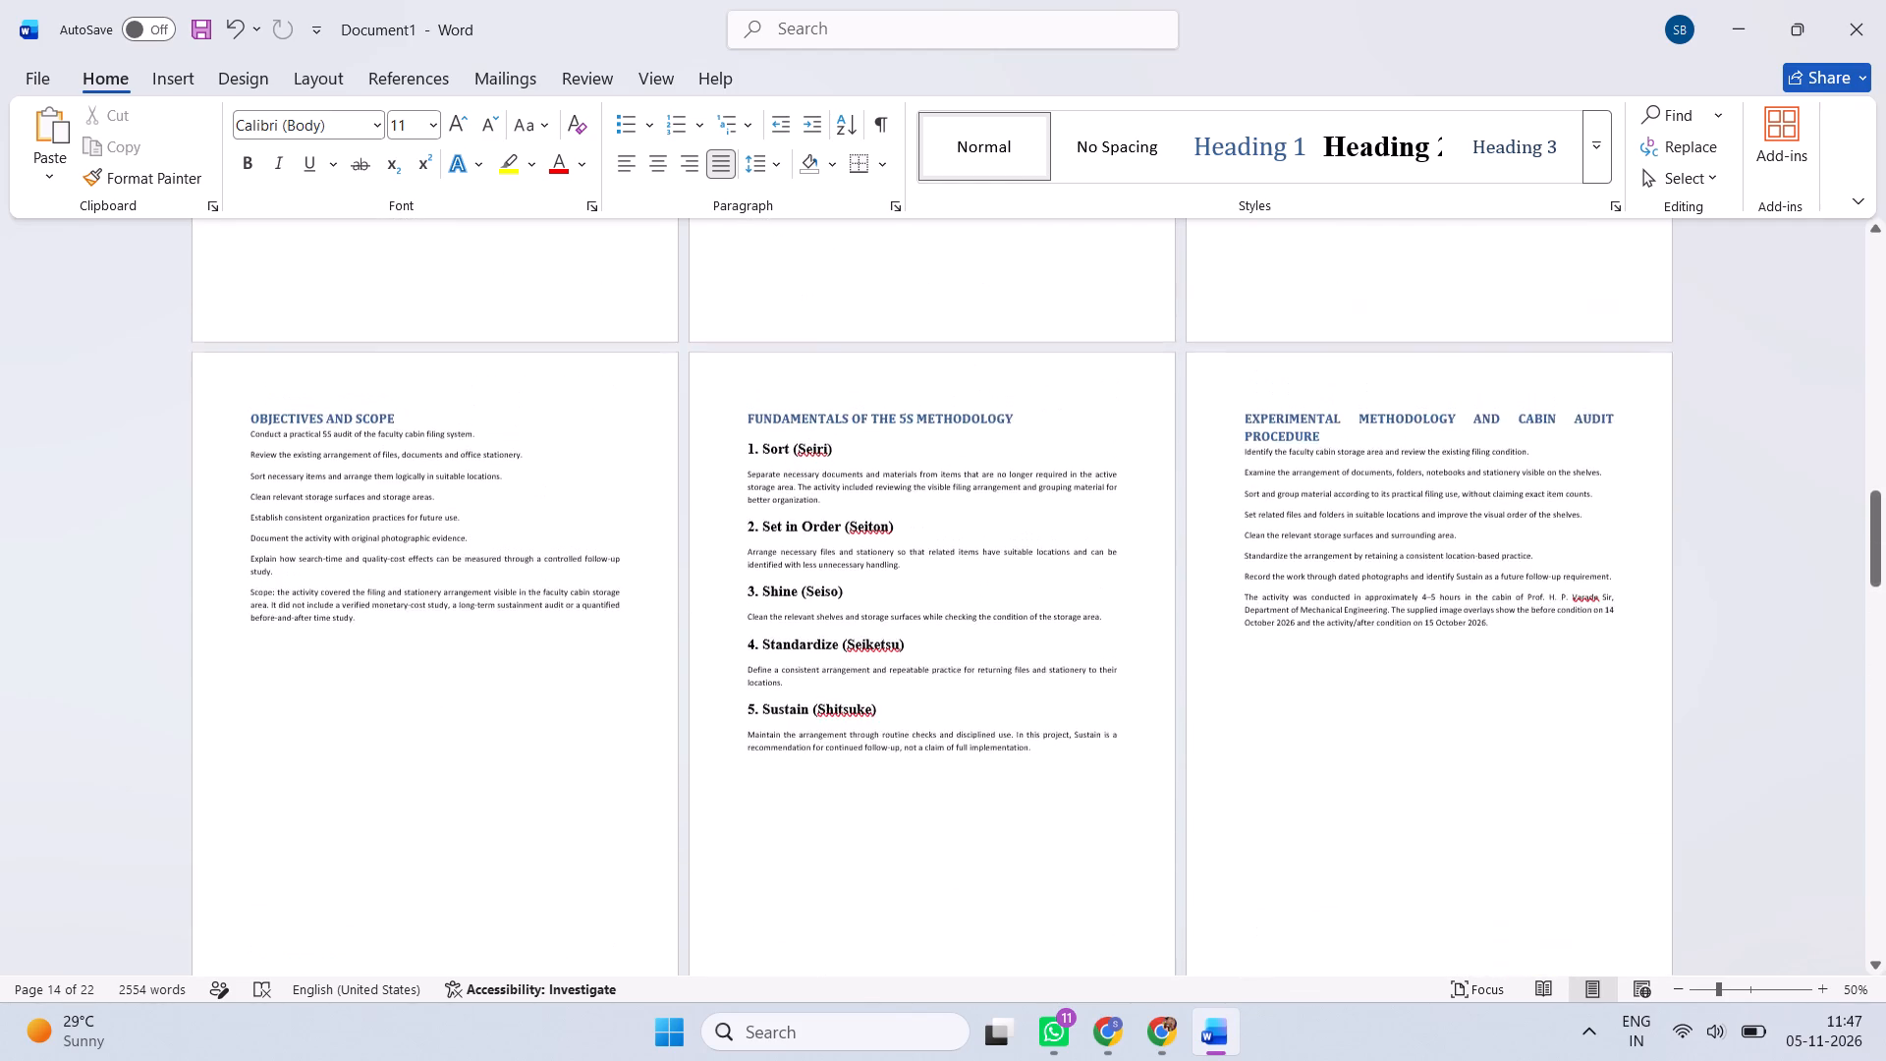
scroll(998, 572, down, 2)
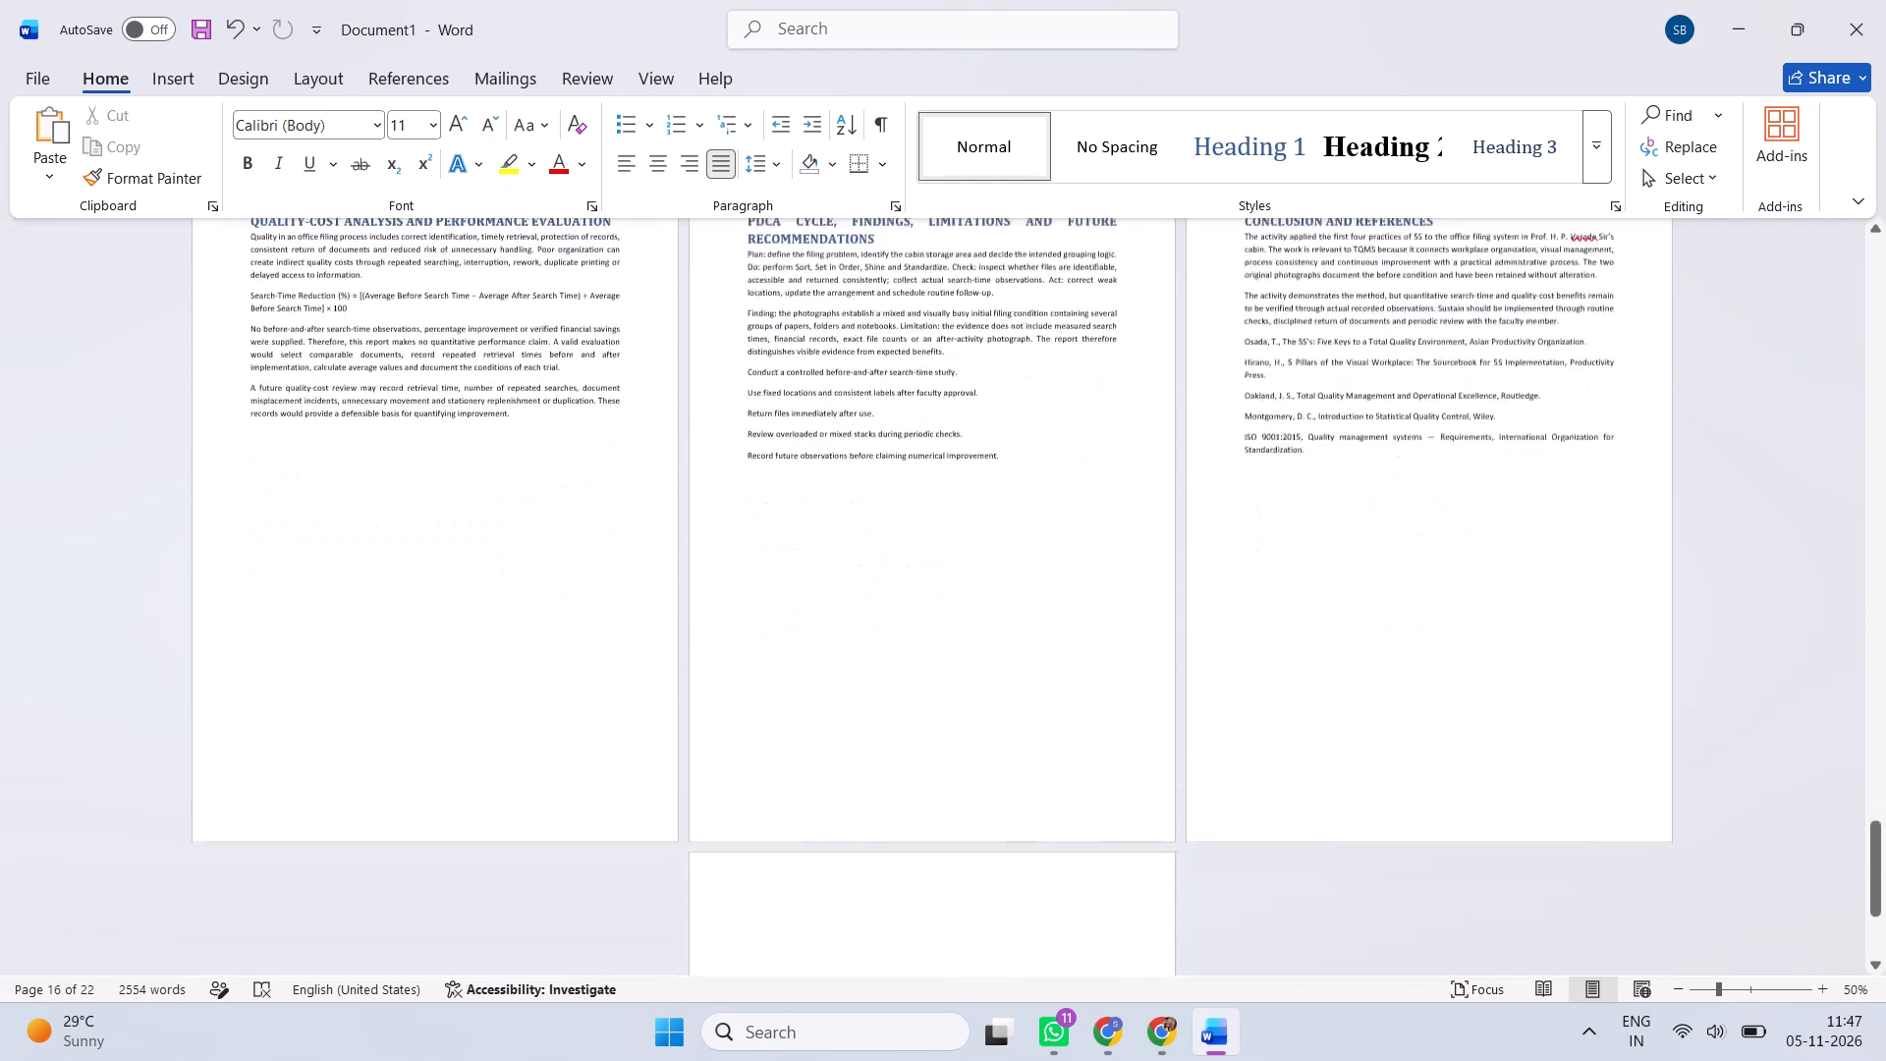
scroll(998, 572, down, 1)
click(998, 572)
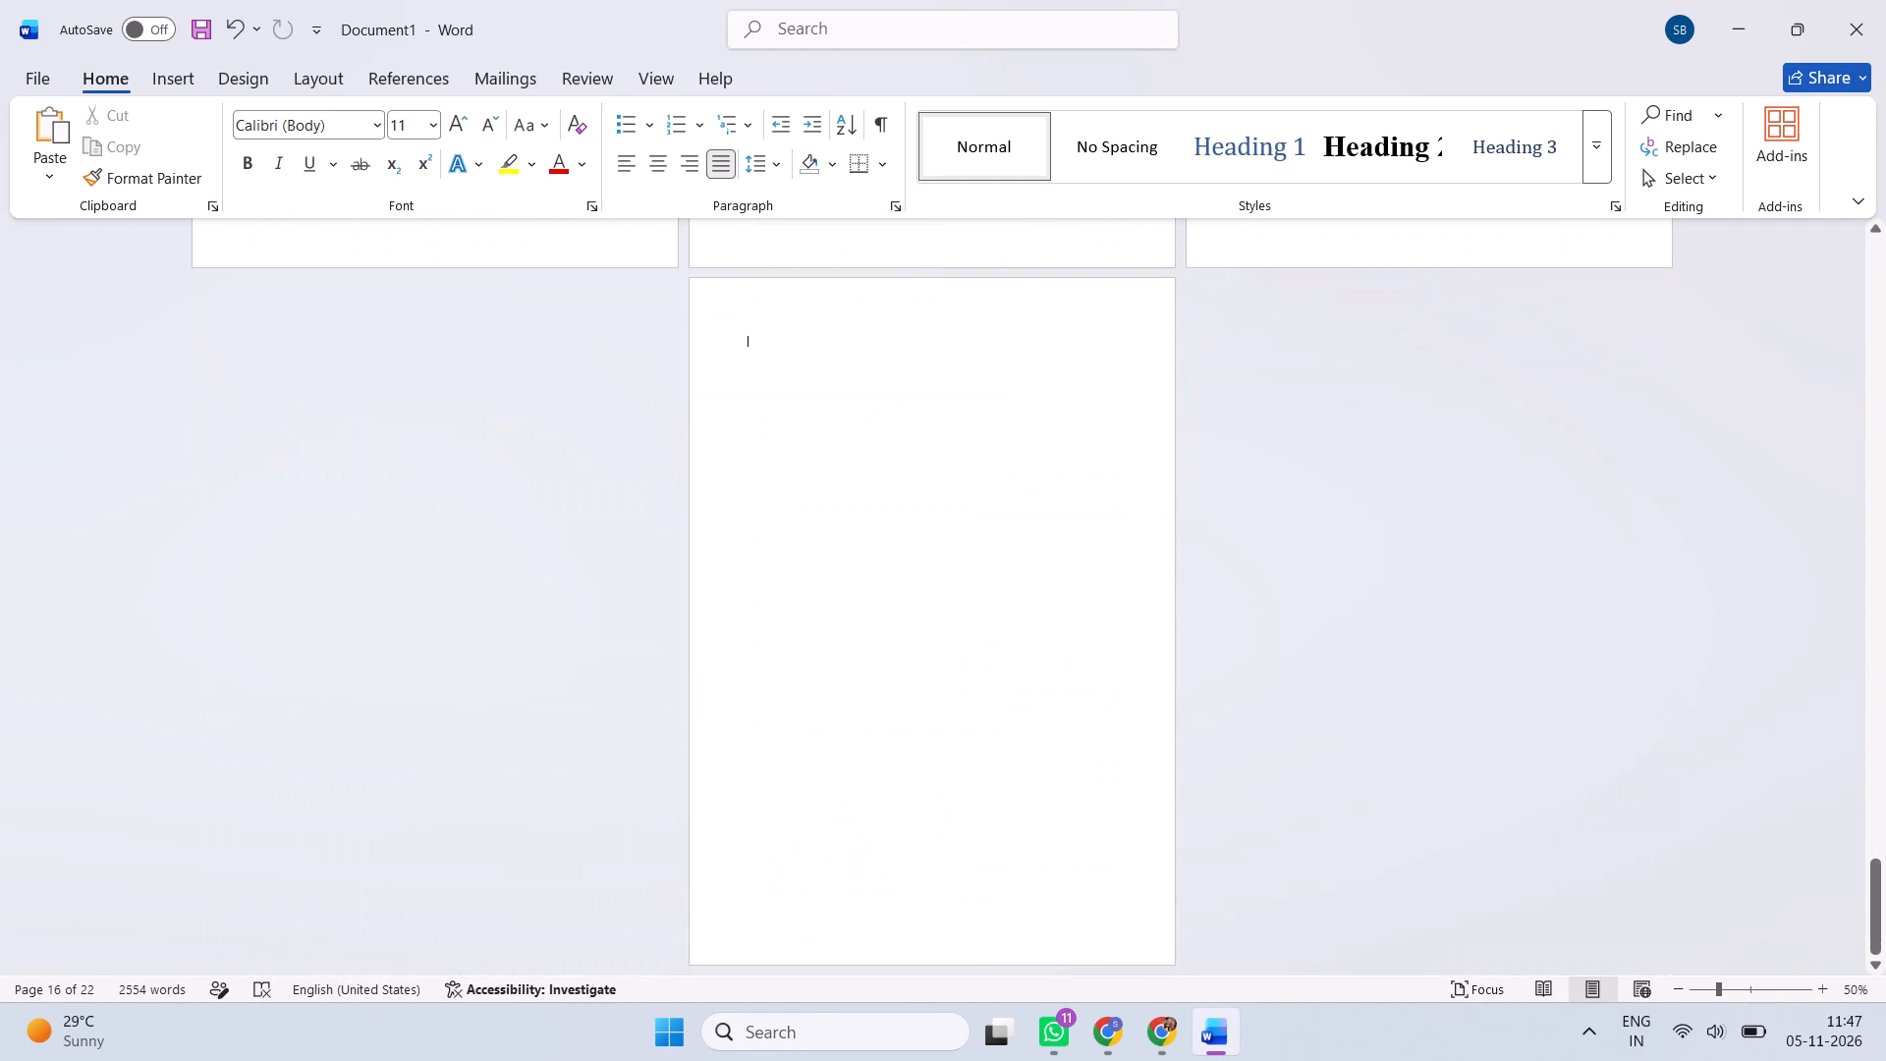
key(Delete)
key(Delete)
key(Delete)
key(BackSpace)
scroll(998, 572, down, 2)
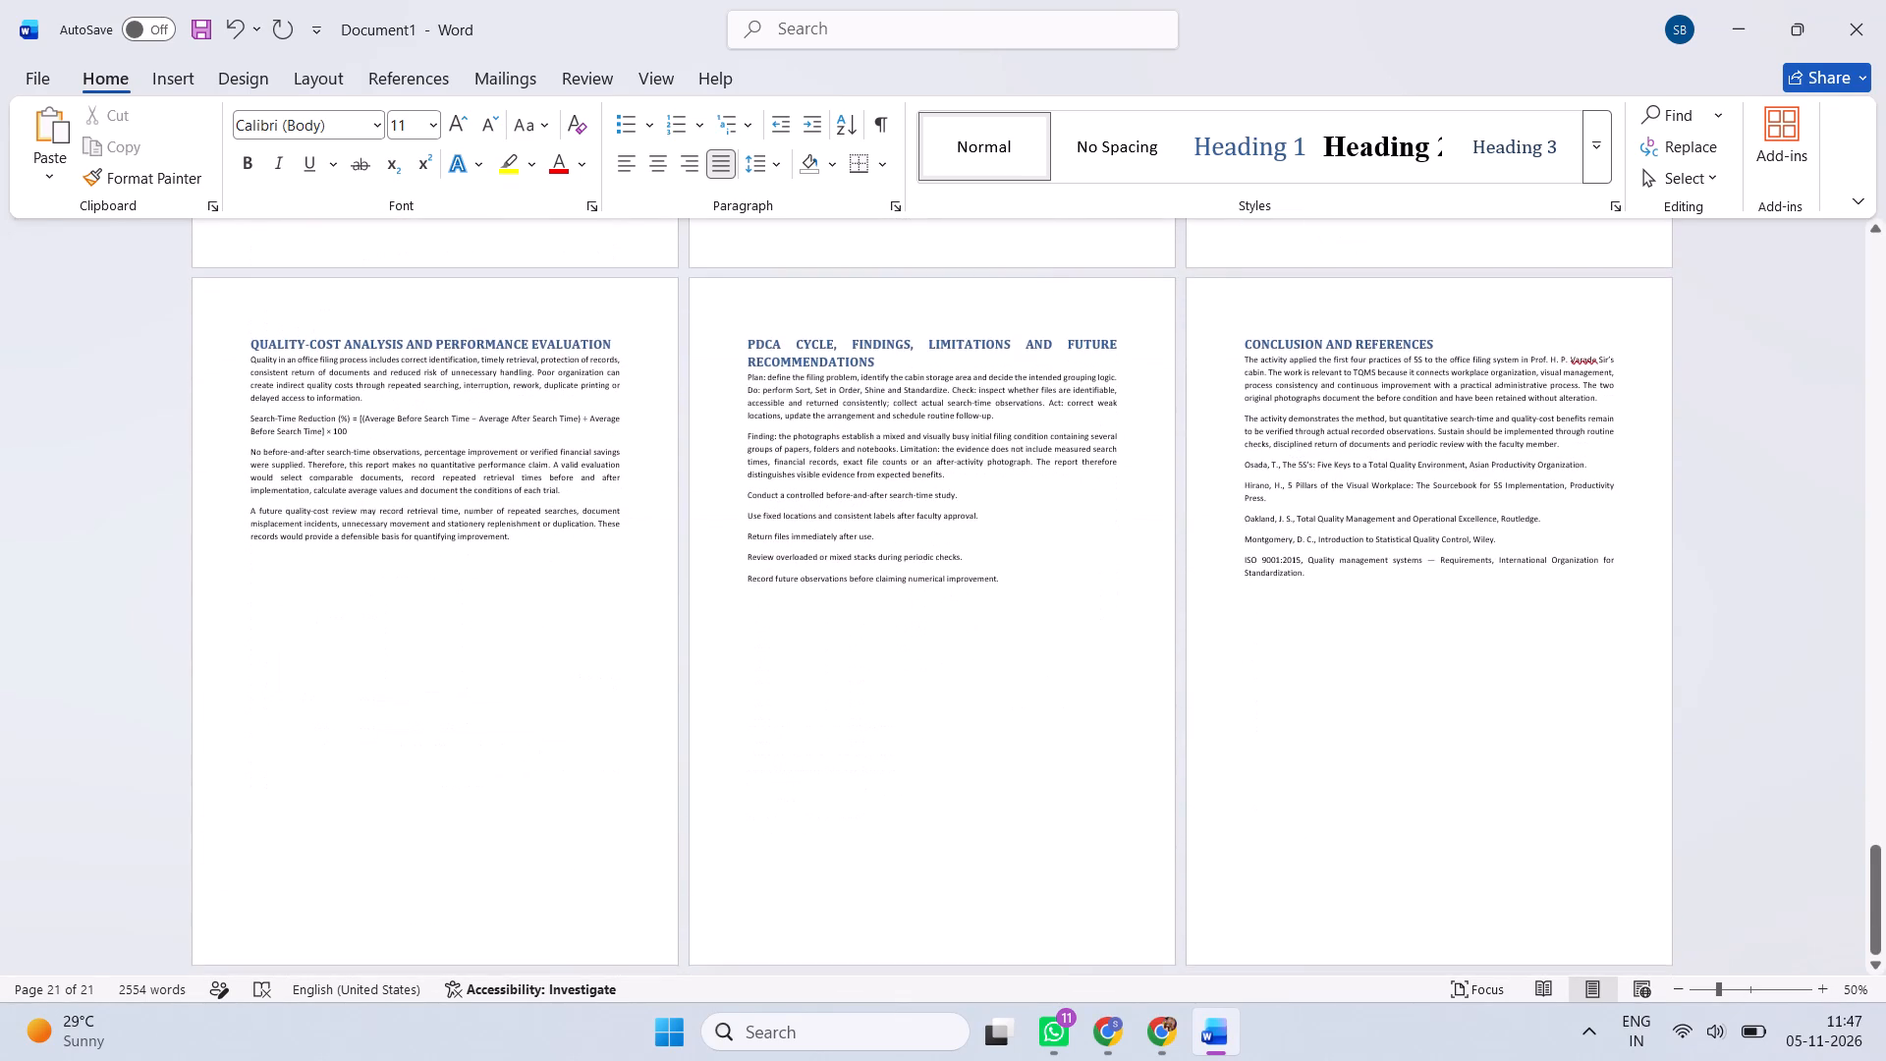
Increase the body text under Problem Statement and Need for the Activity to 12 pt.
scroll(998, 572, up, 1)
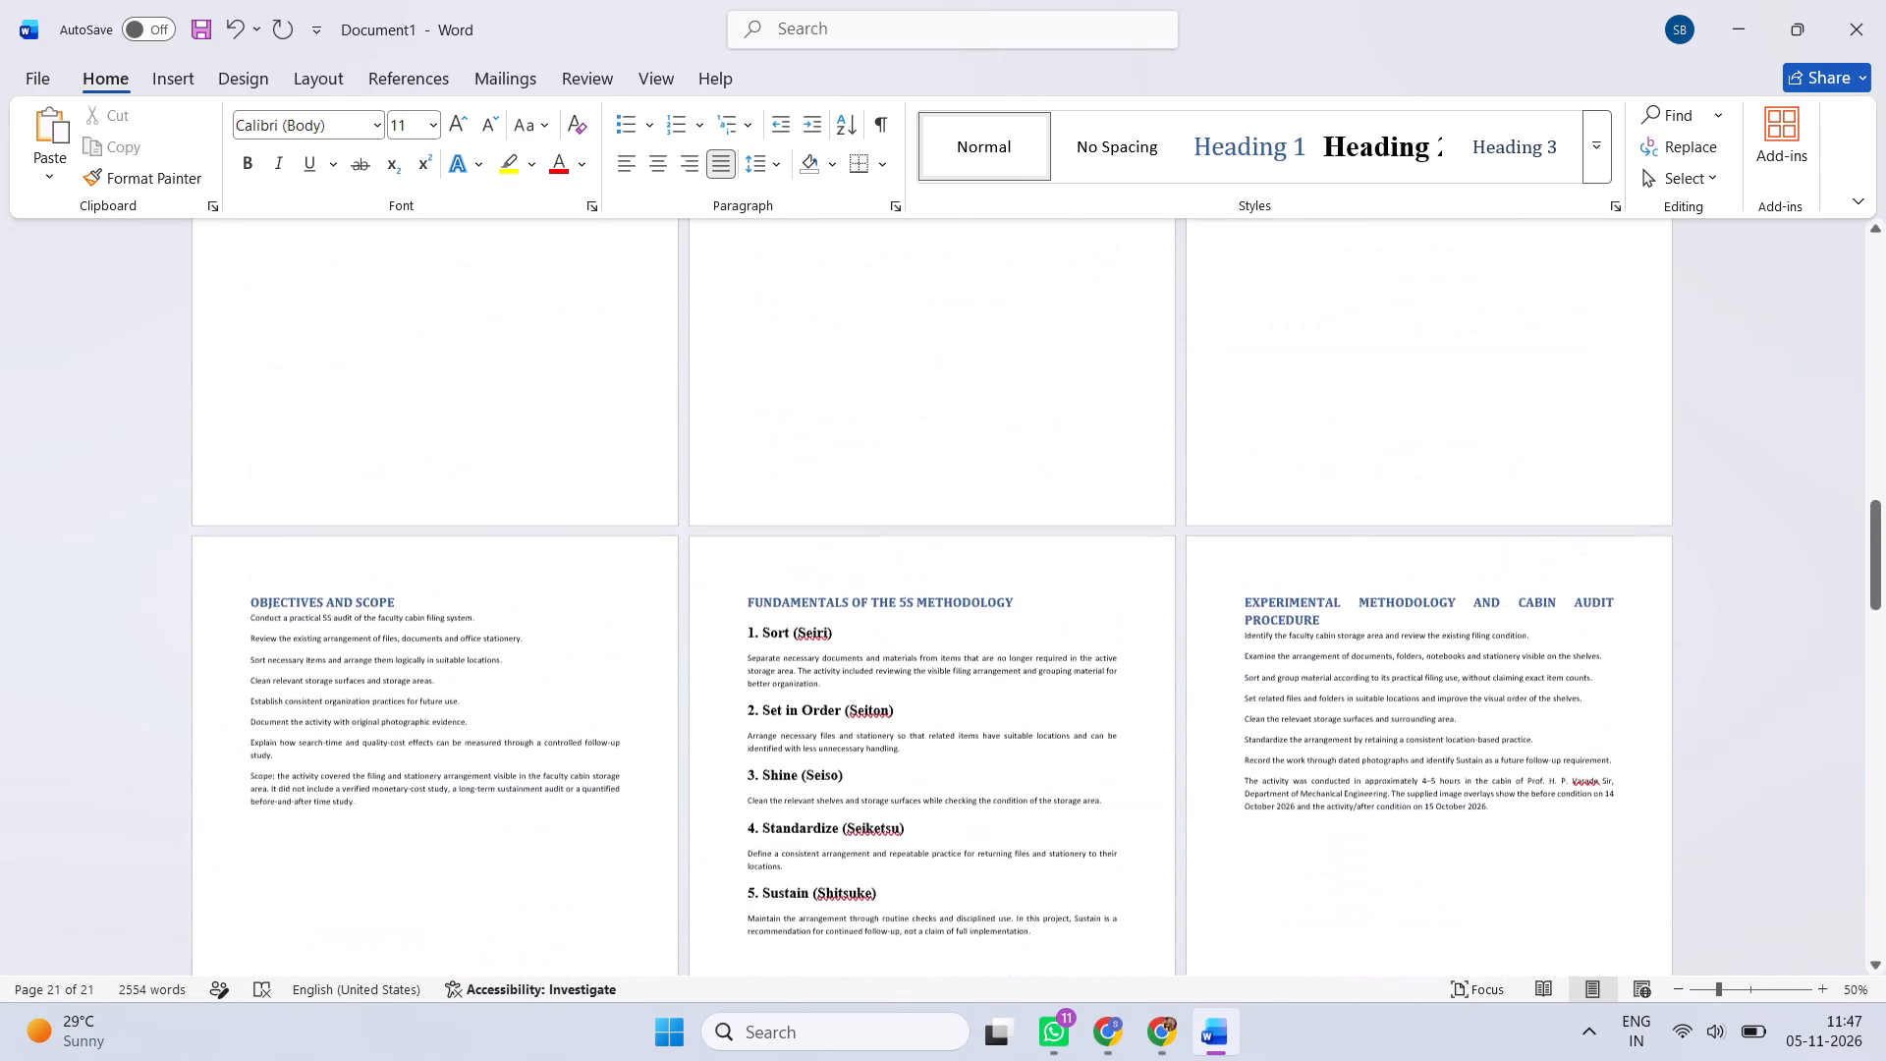
scroll(998, 572, up, 1)
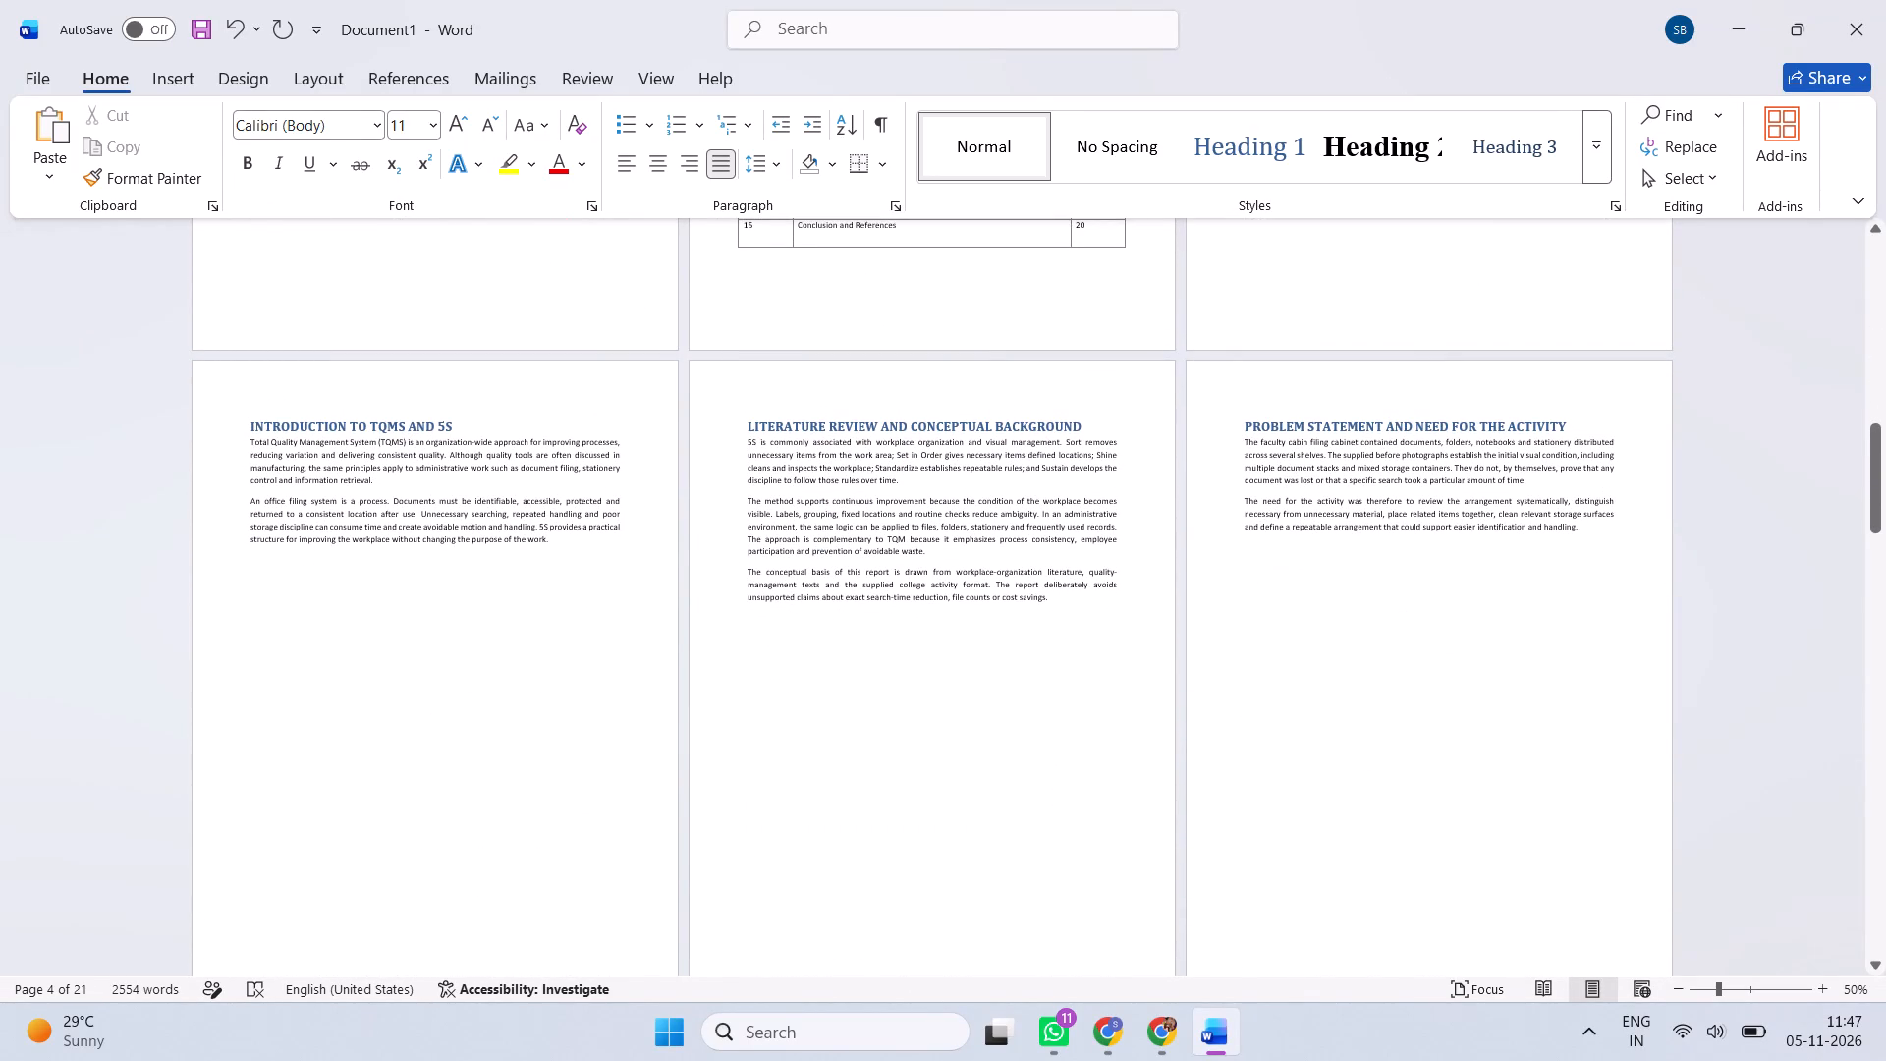
drag(1585, 535, 1199, 445)
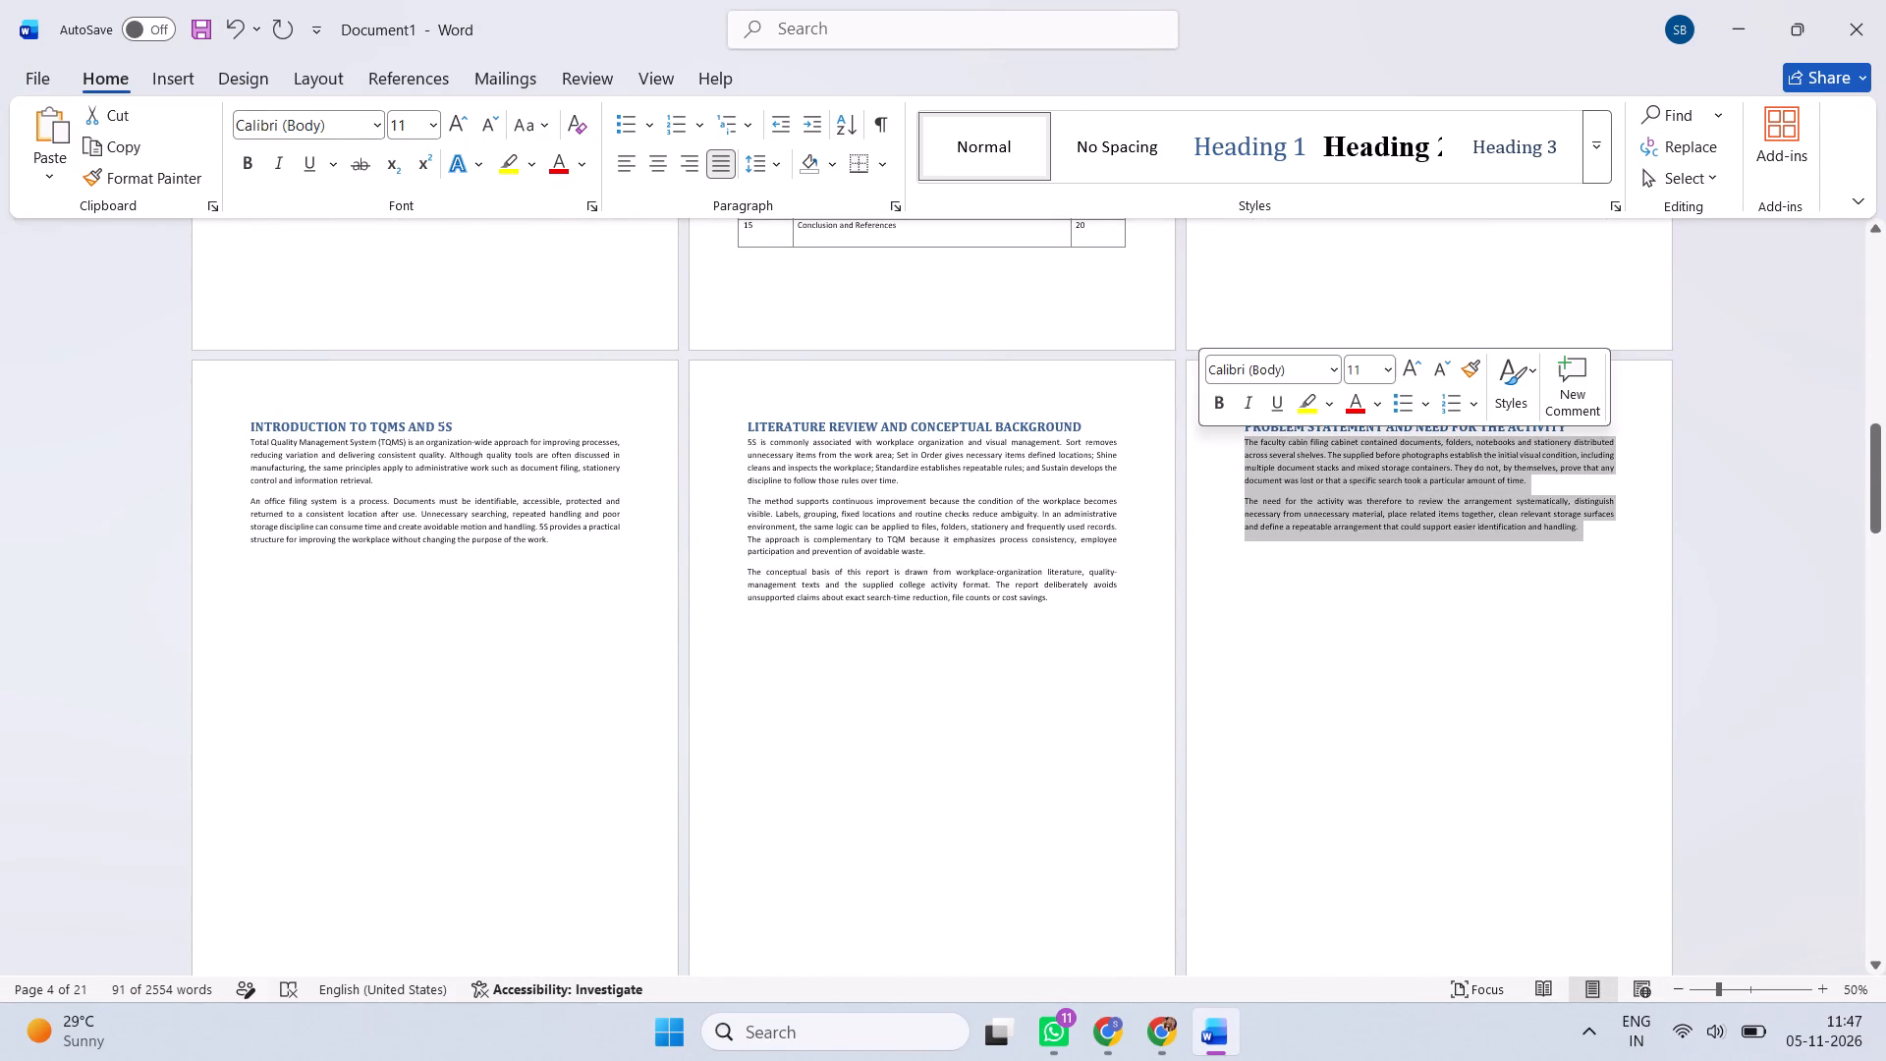
click(1420, 364)
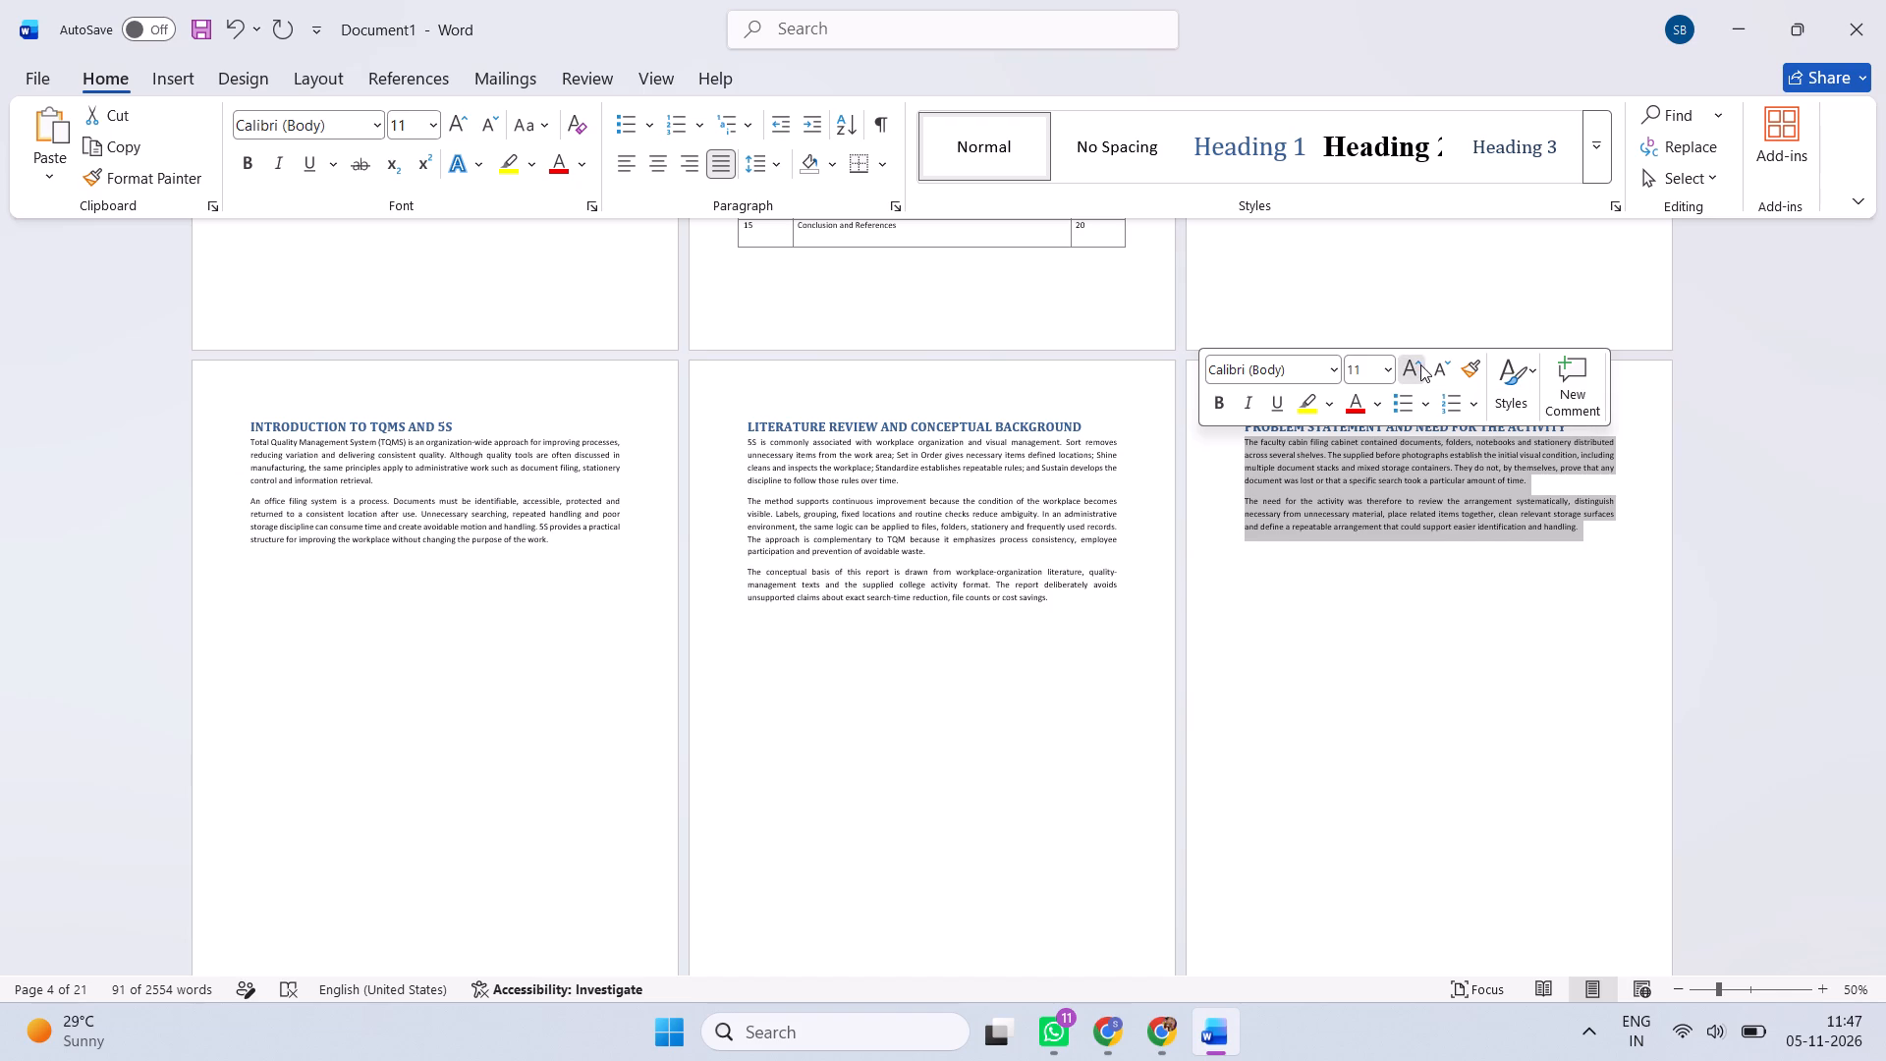
click(1314, 436)
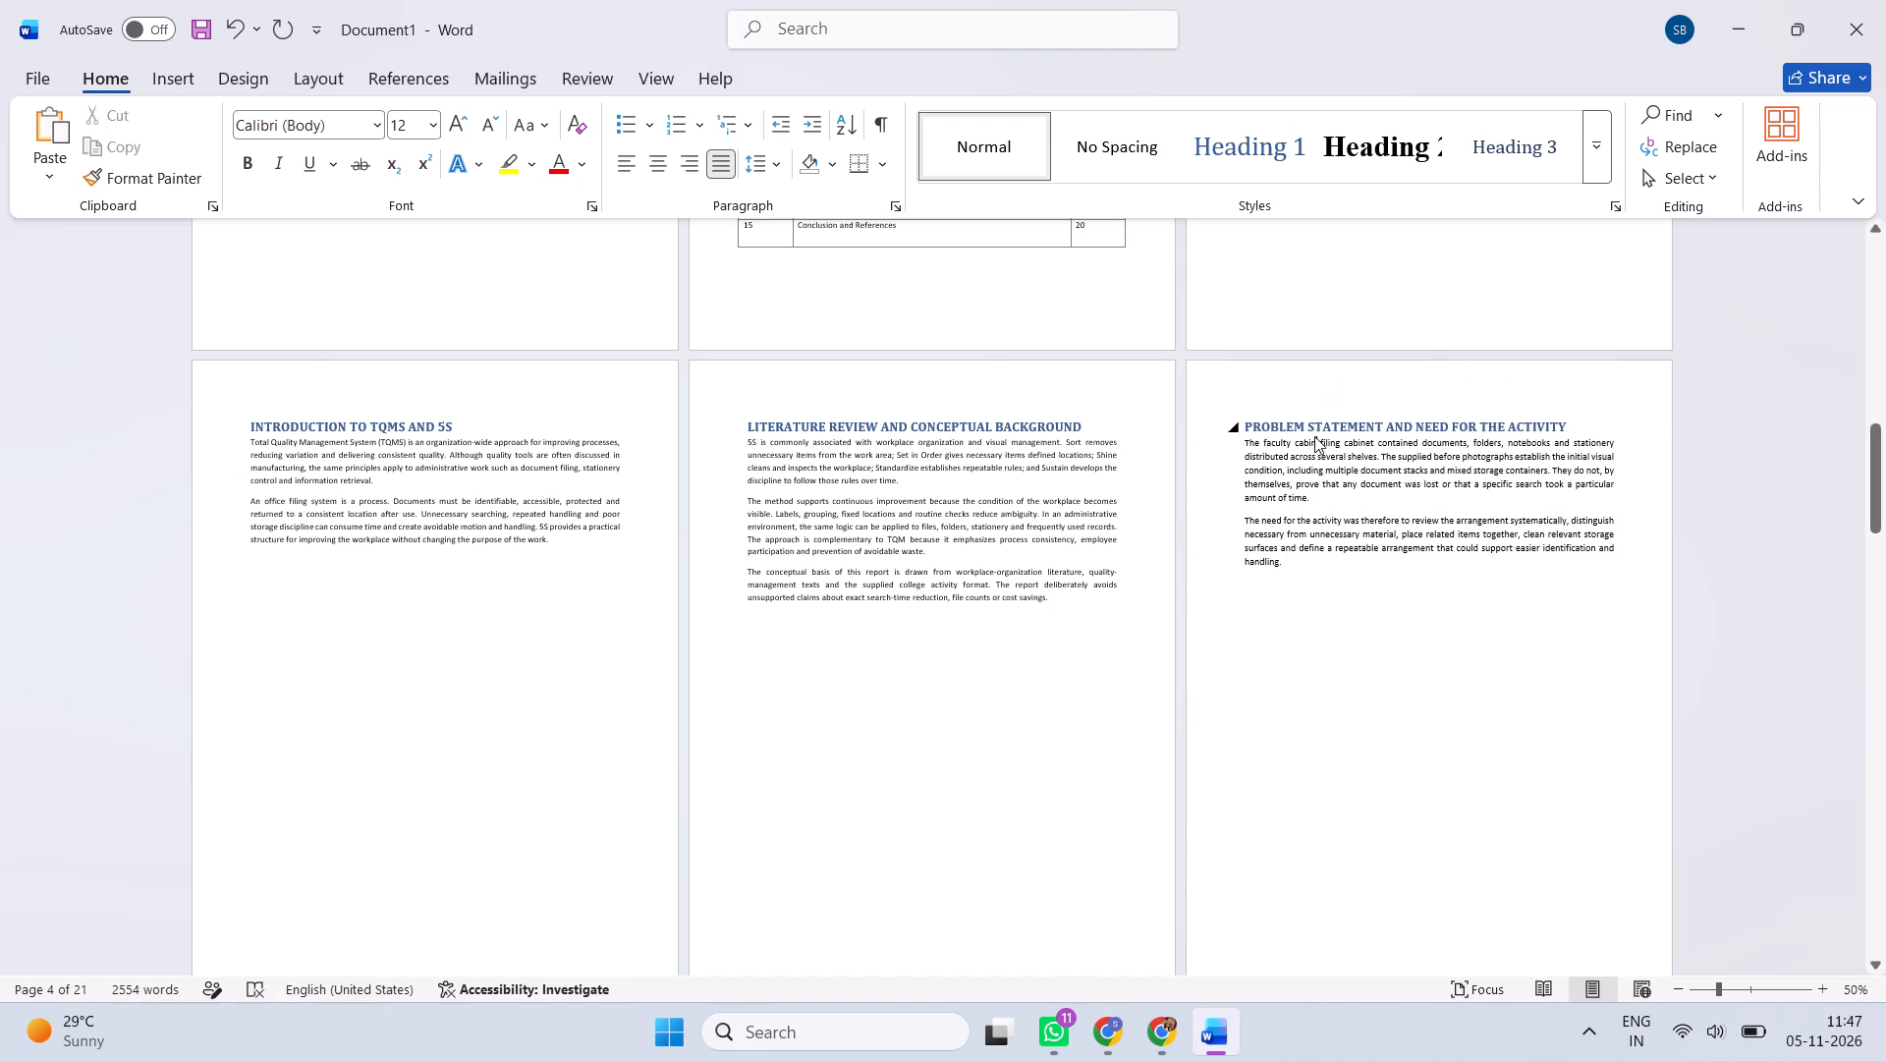
Increase all the body text under Literature Review and Conceptual Background to 12 pt.
drag(1075, 597, 739, 483)
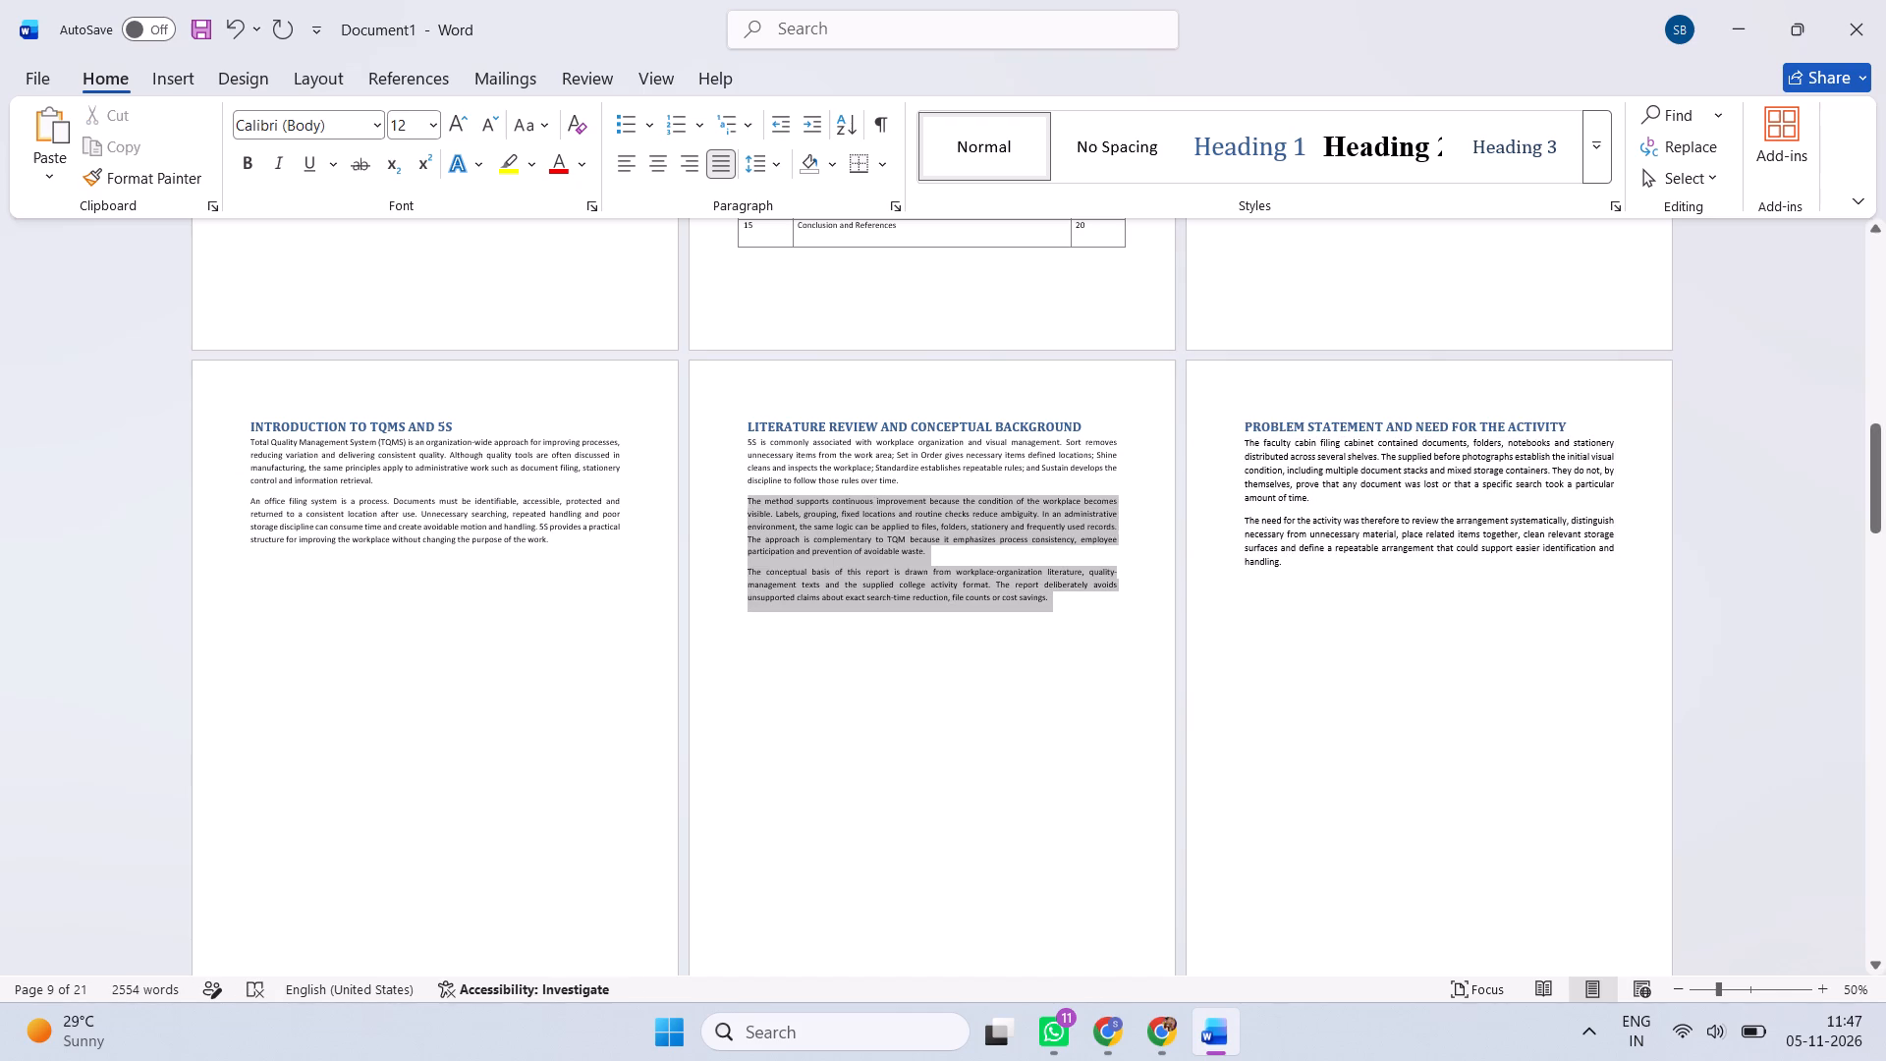
drag(739, 483, 716, 444)
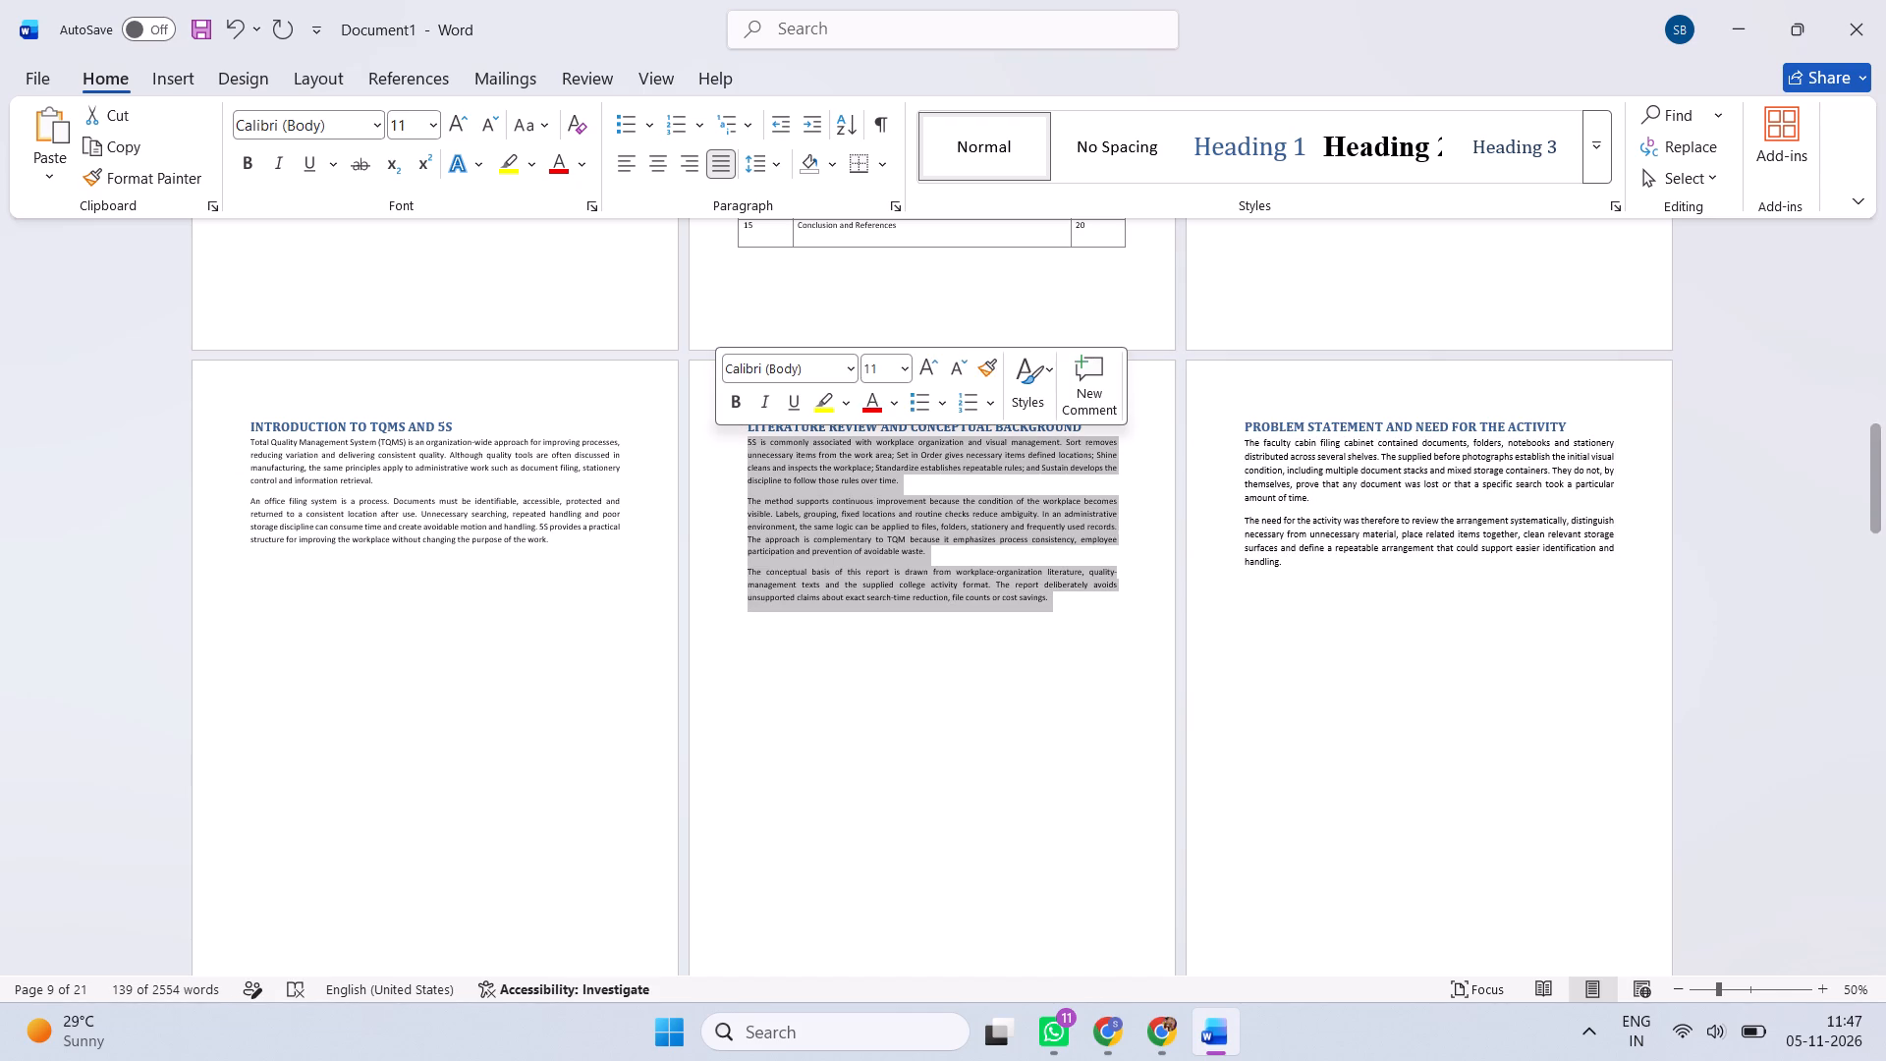
click(929, 354)
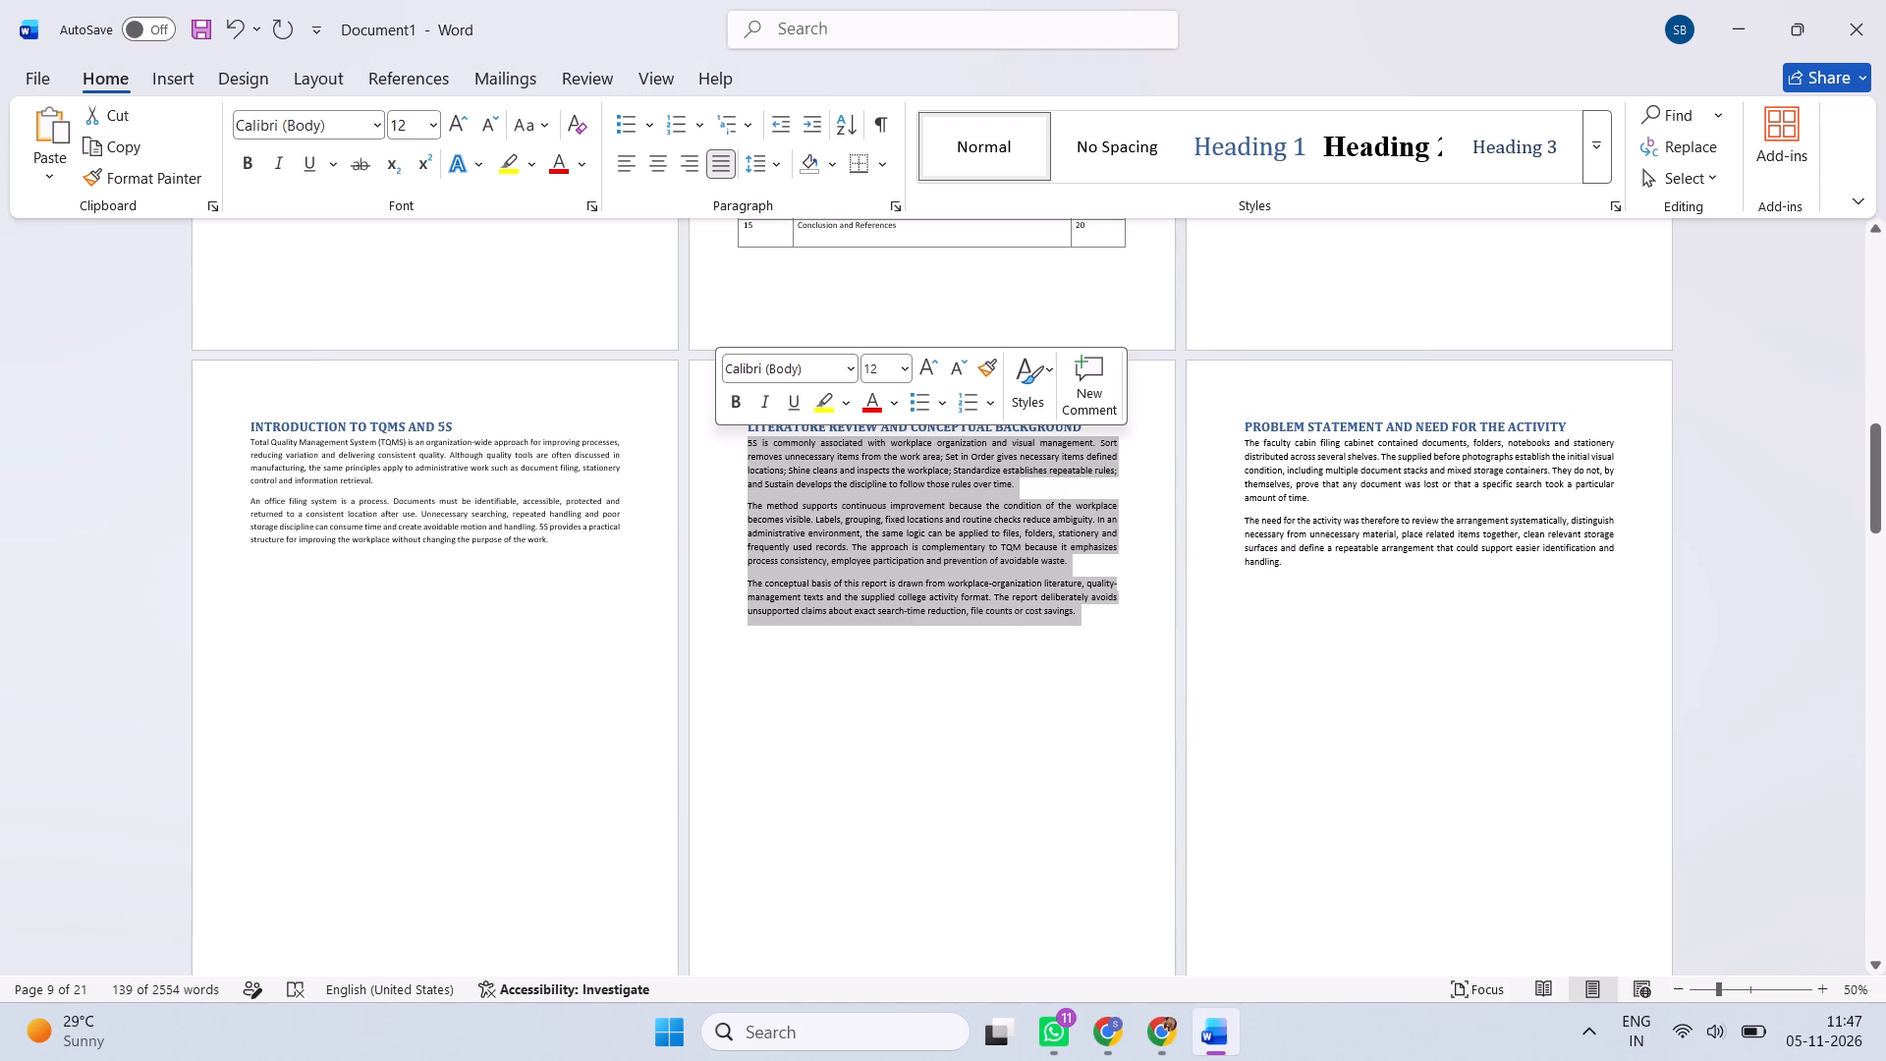
Increase the body text under Introduction to TQMS and 5S to 12 pt, leaving the heading out of the selection.
click(575, 554)
drag(575, 554, 213, 435)
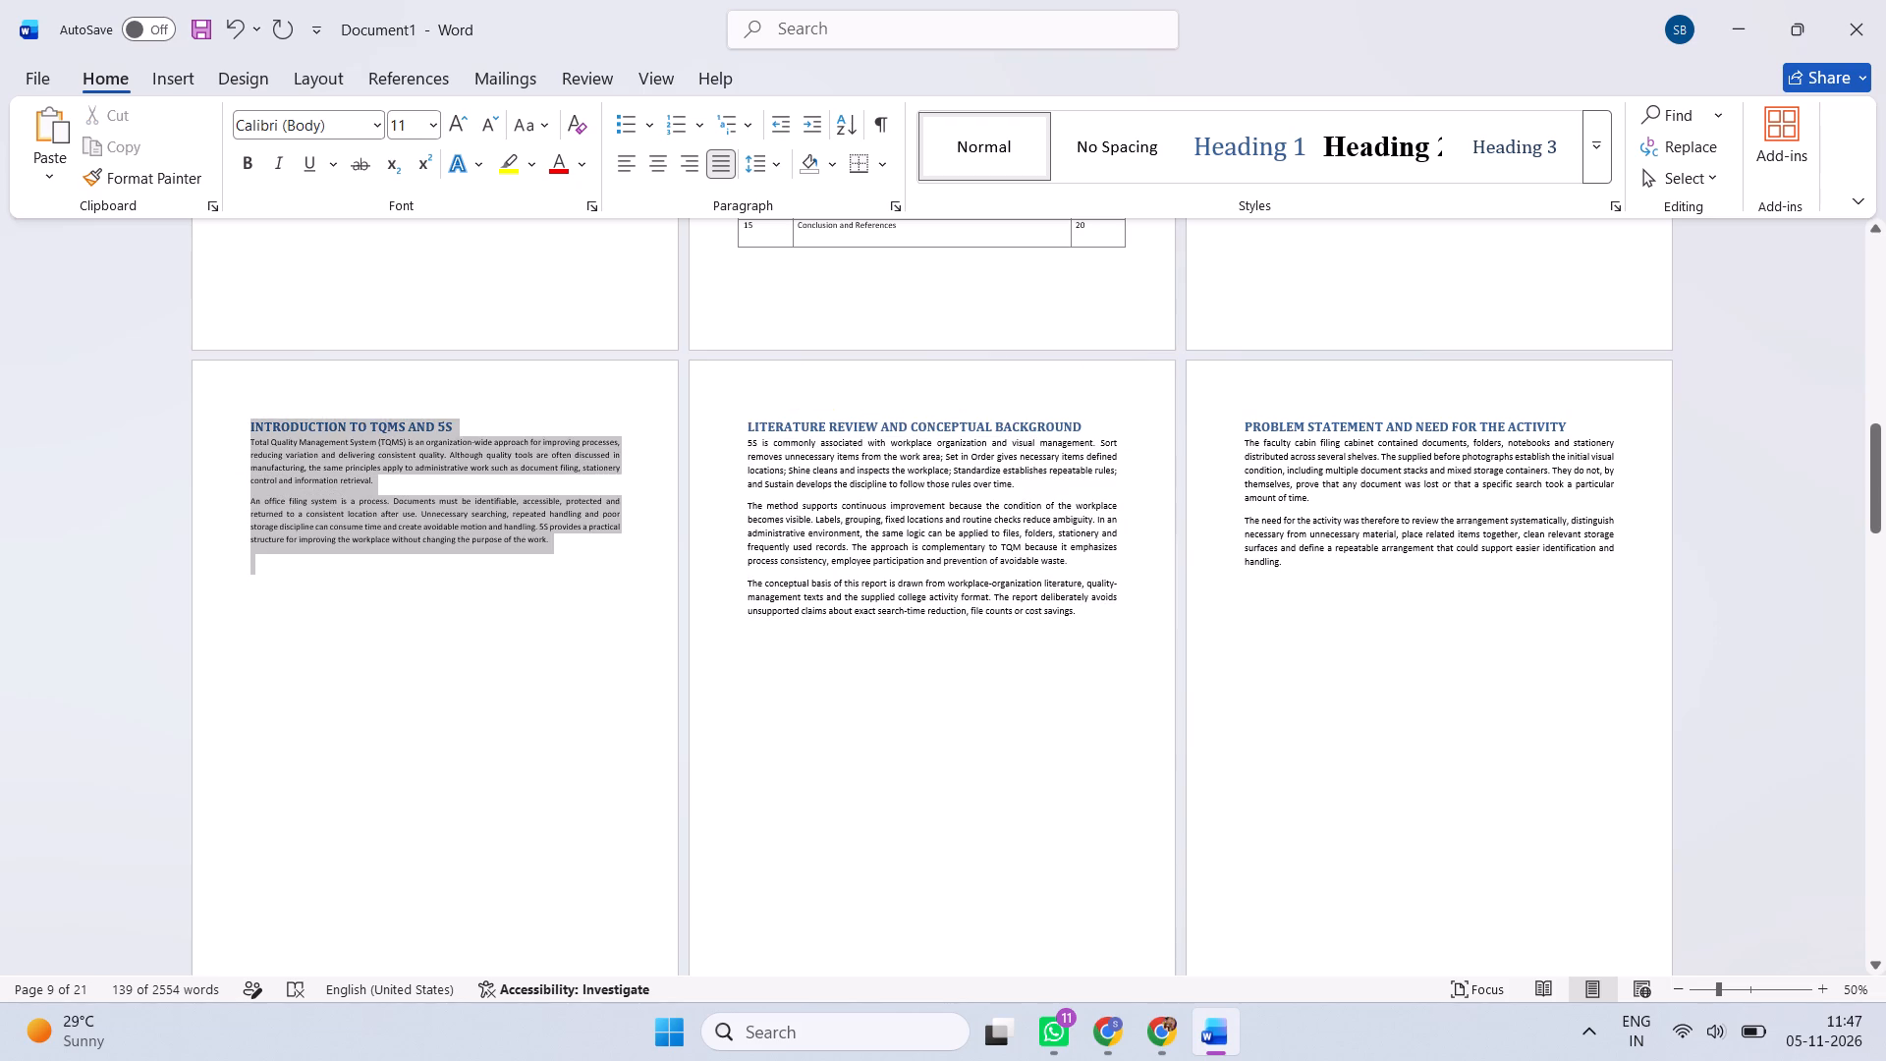
drag(213, 435, 211, 447)
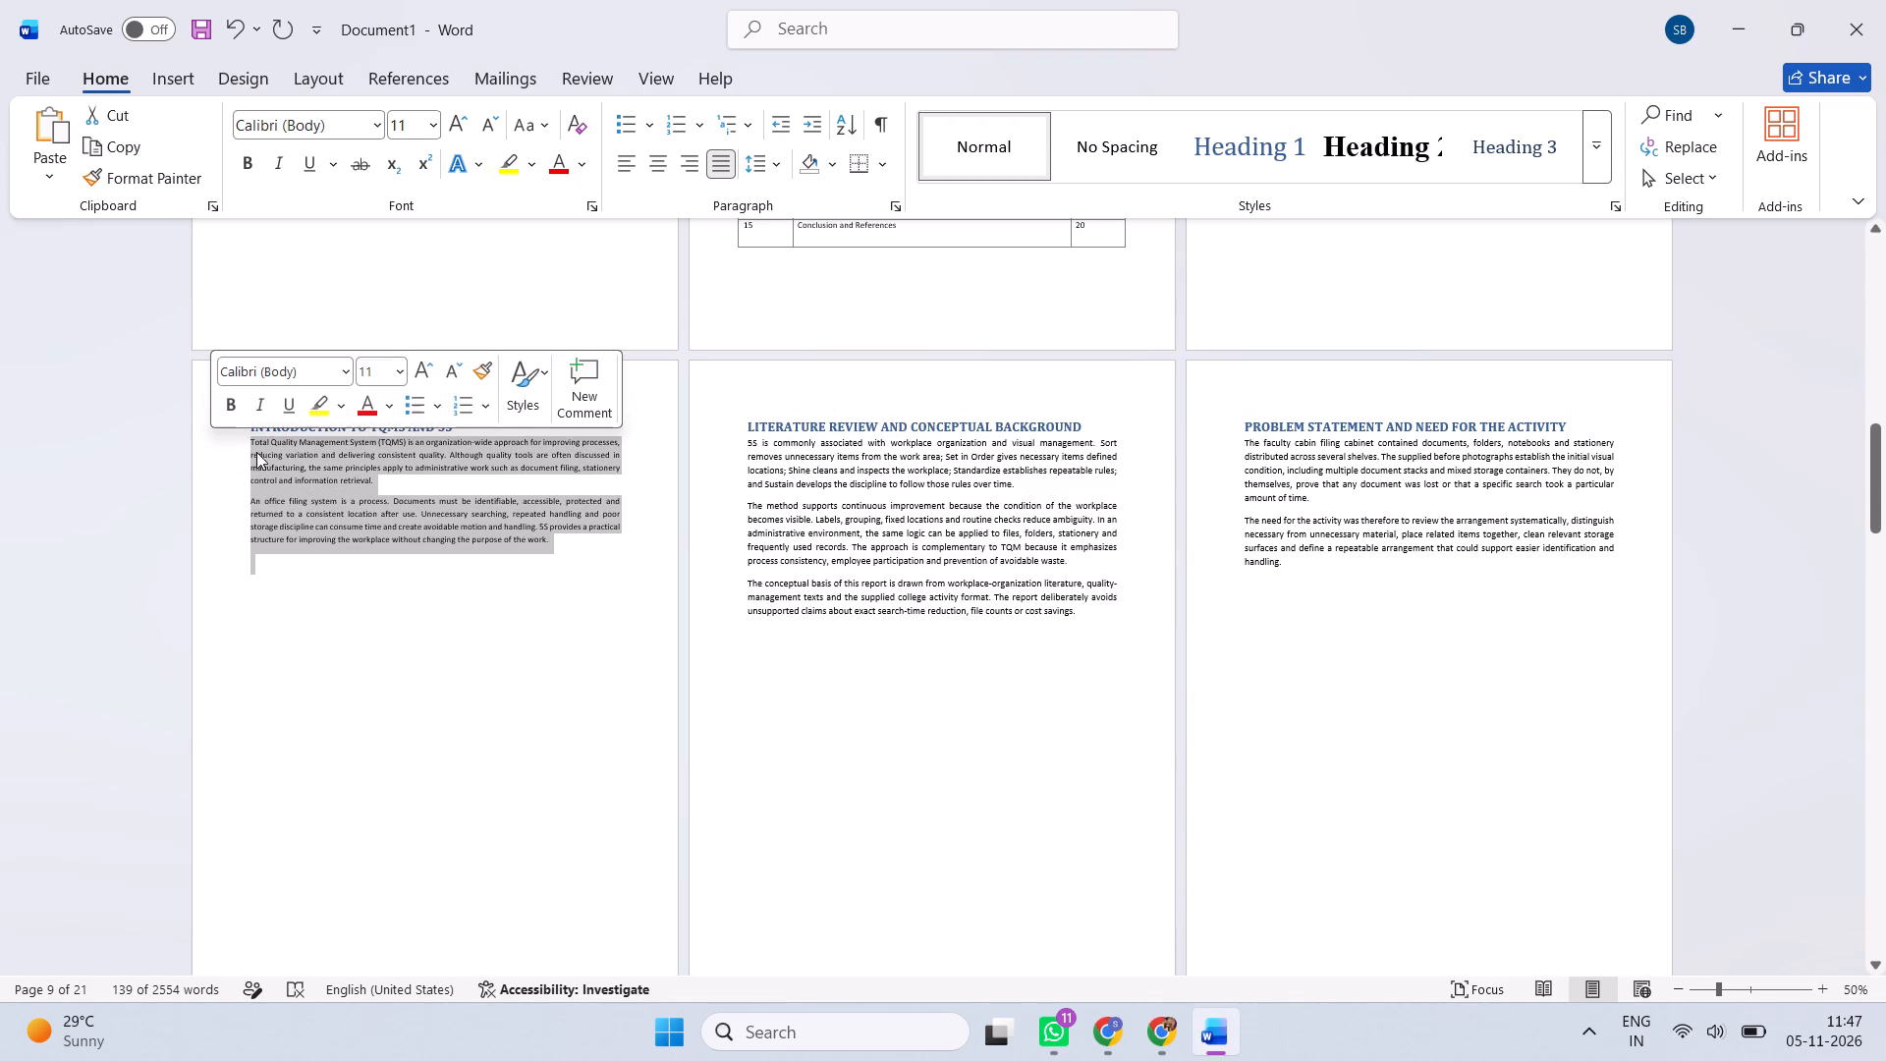
click(426, 370)
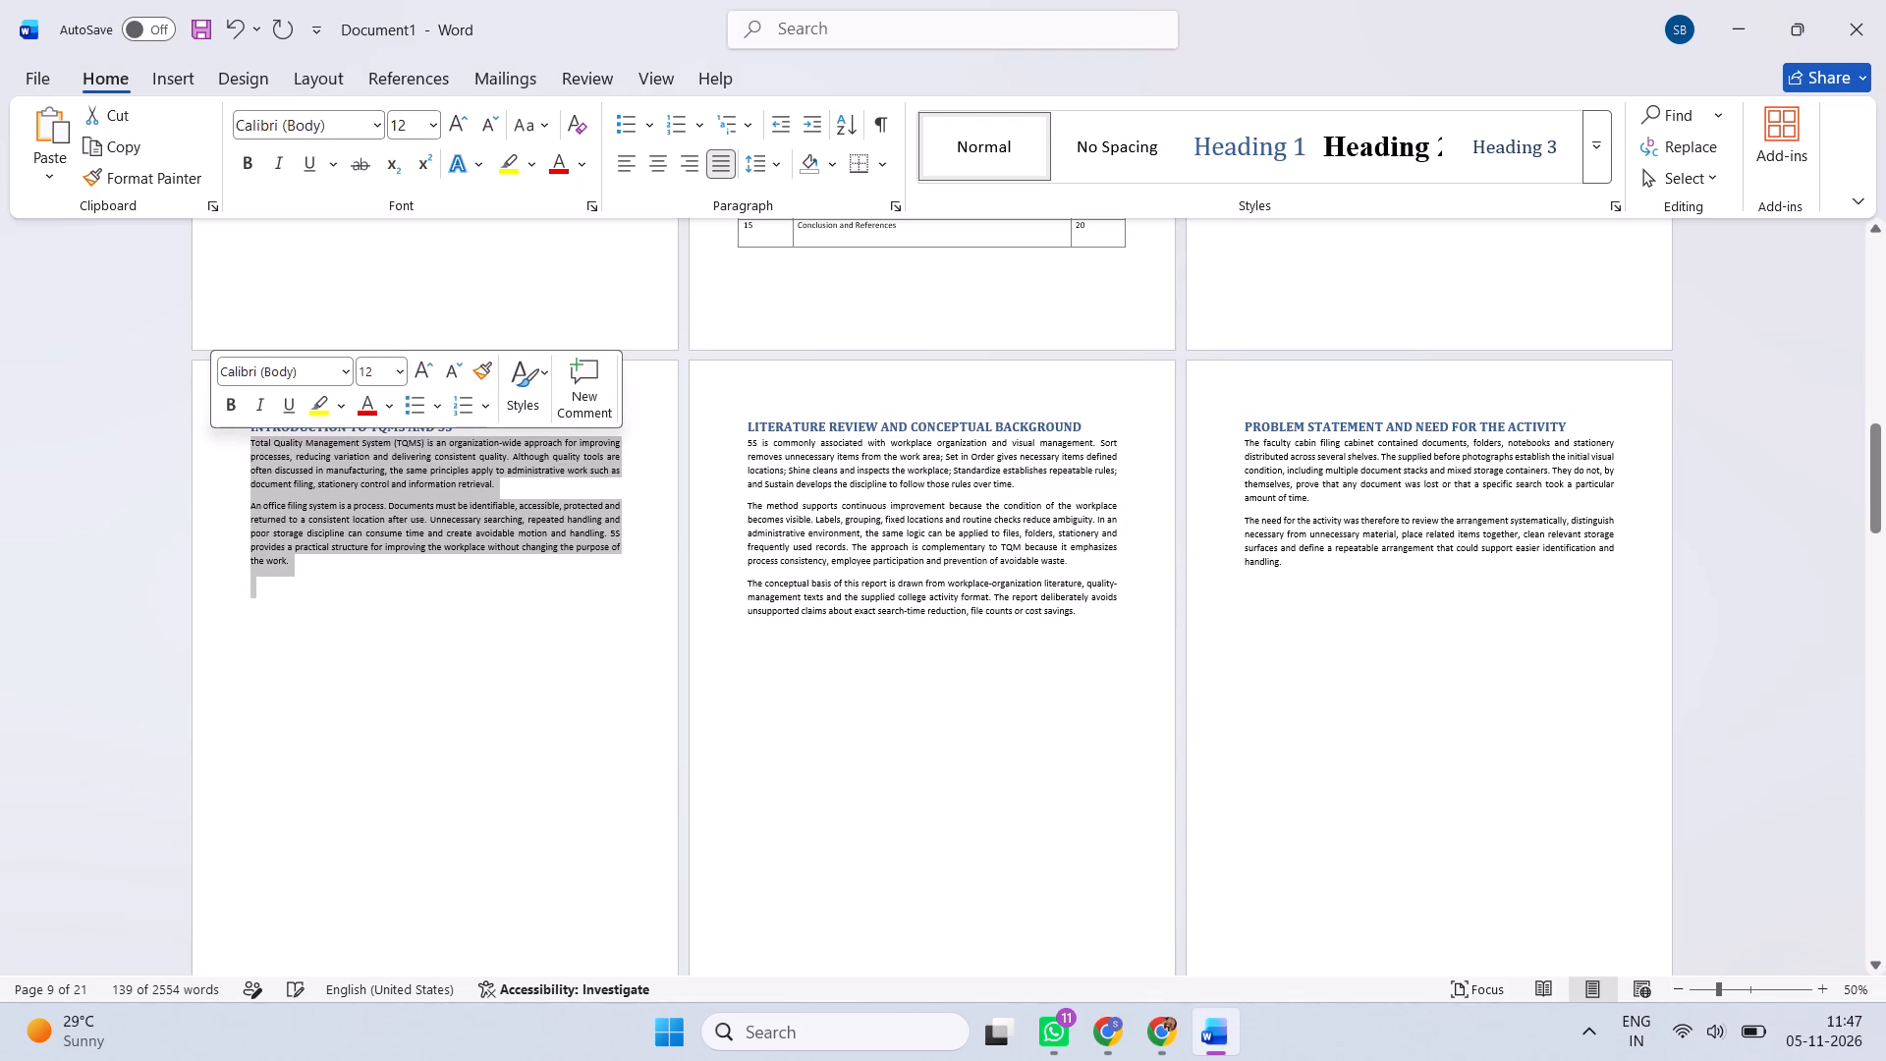
click(574, 646)
Increase the two body paragraphs on the Abstract page to 12 pt.
scroll(846, 699, up, 1)
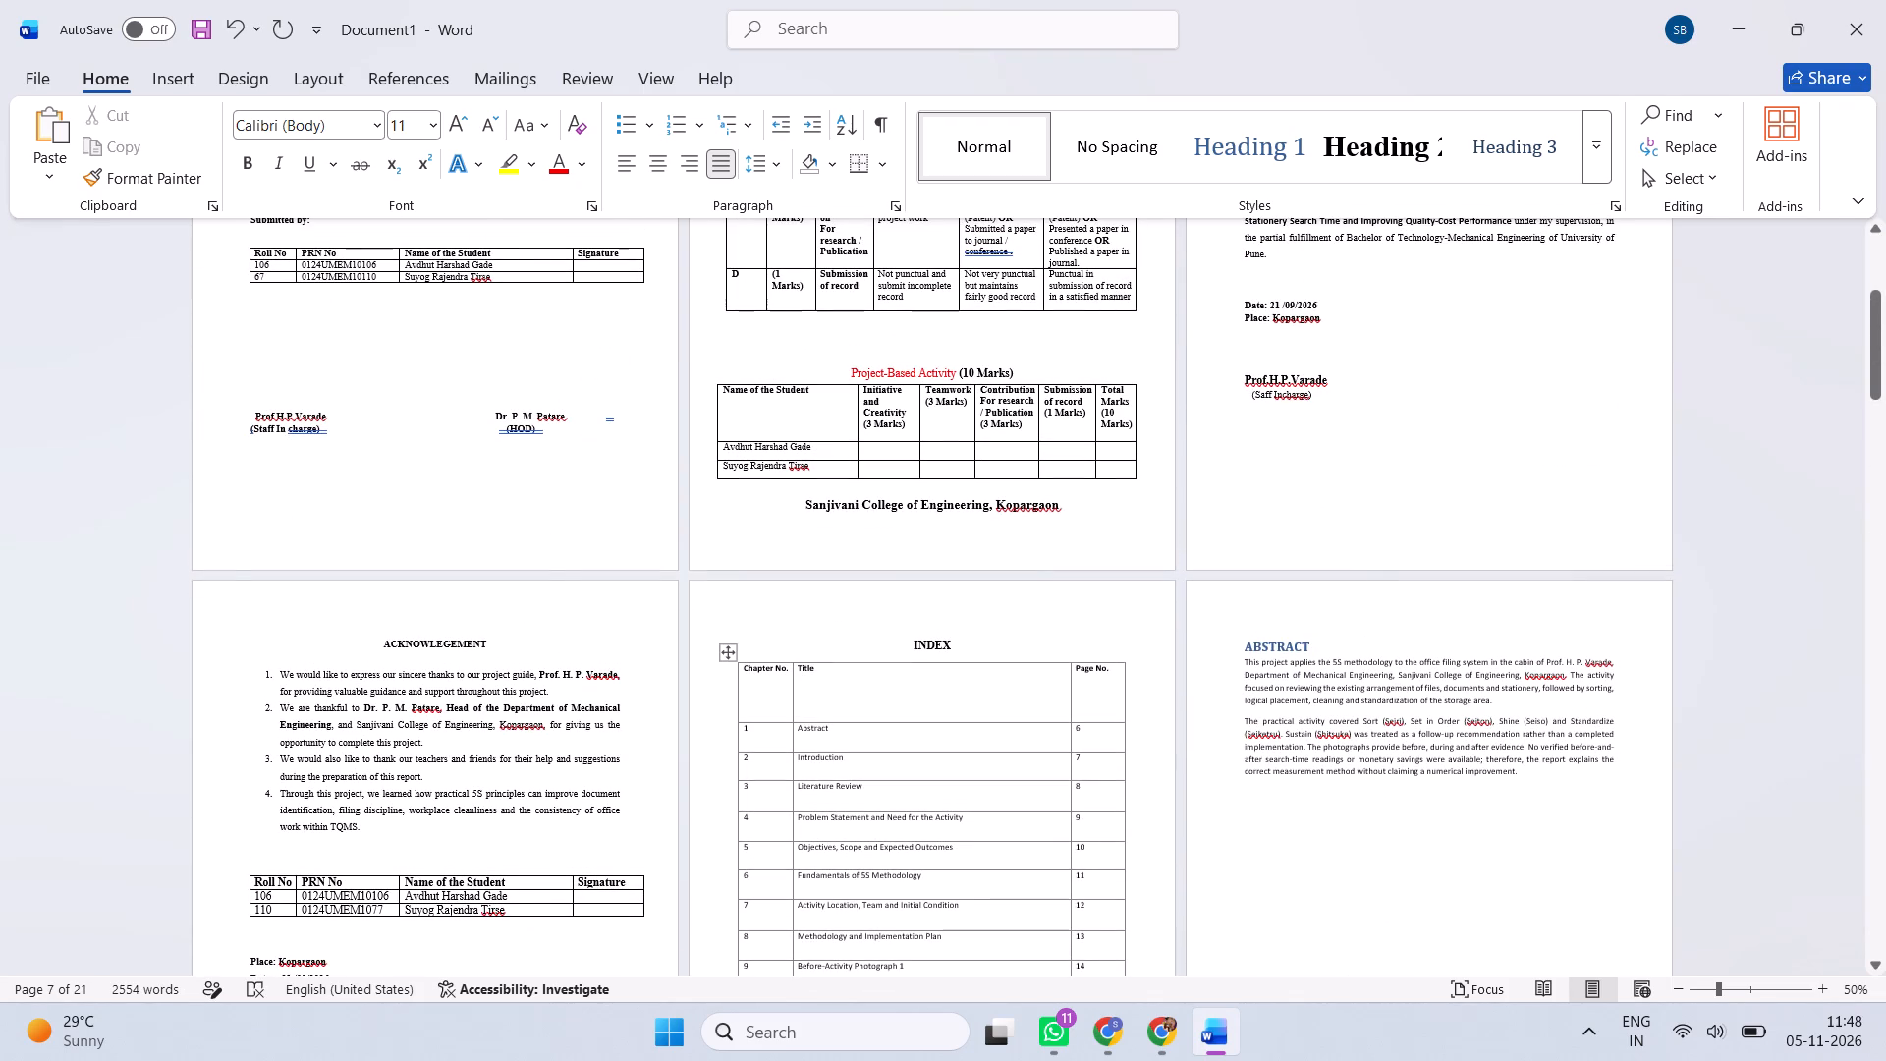
drag(1535, 768, 1241, 666)
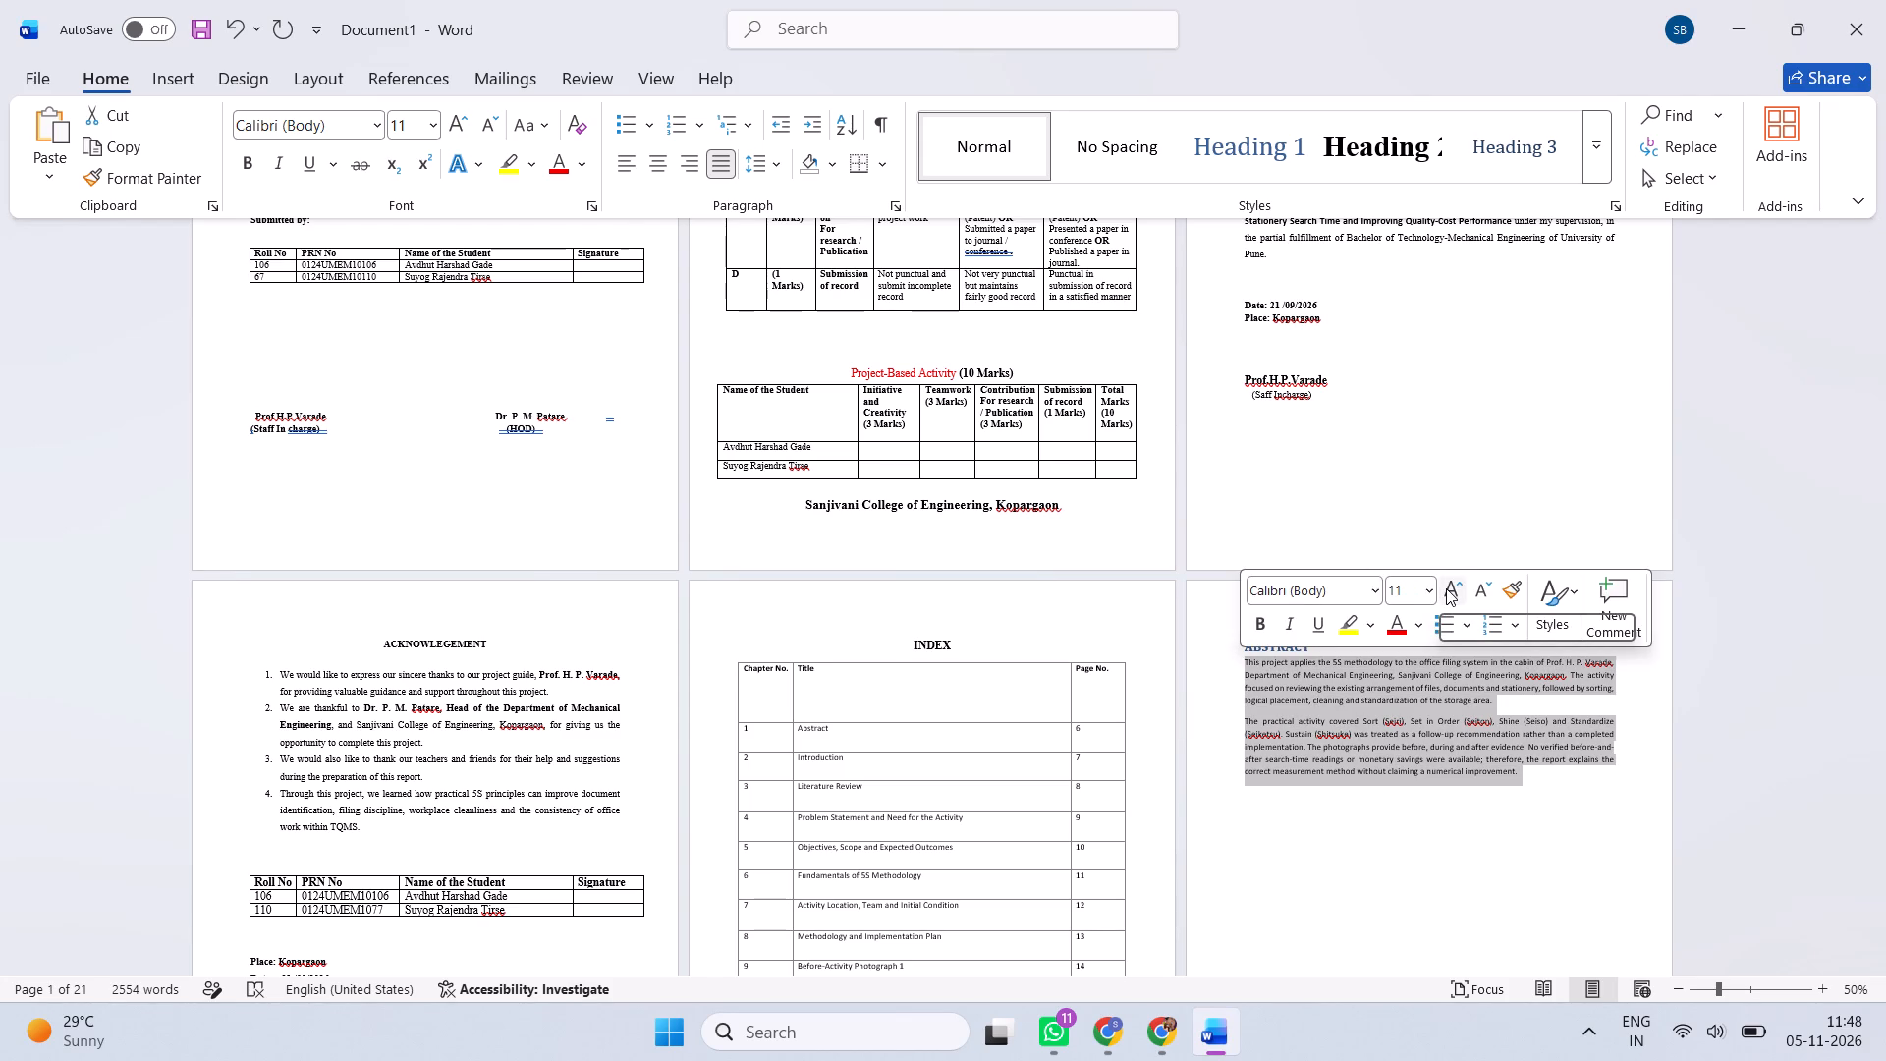
click(1446, 588)
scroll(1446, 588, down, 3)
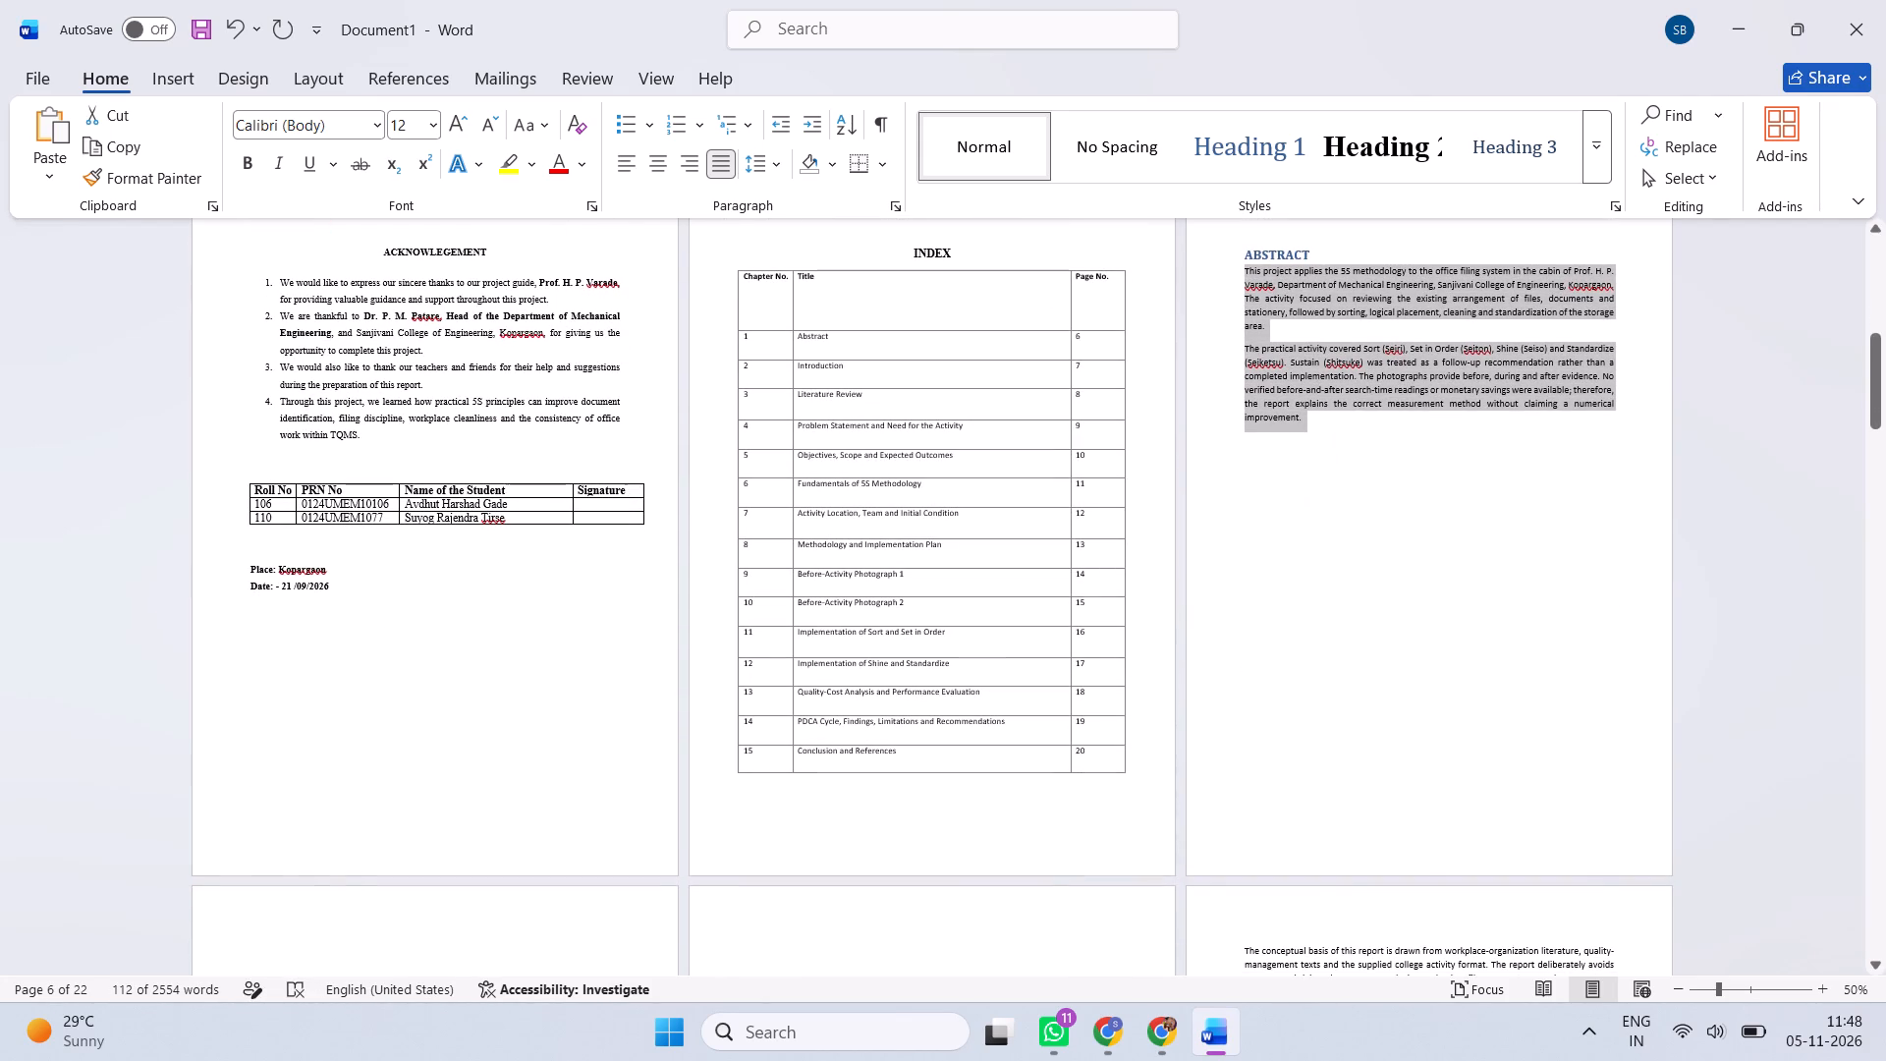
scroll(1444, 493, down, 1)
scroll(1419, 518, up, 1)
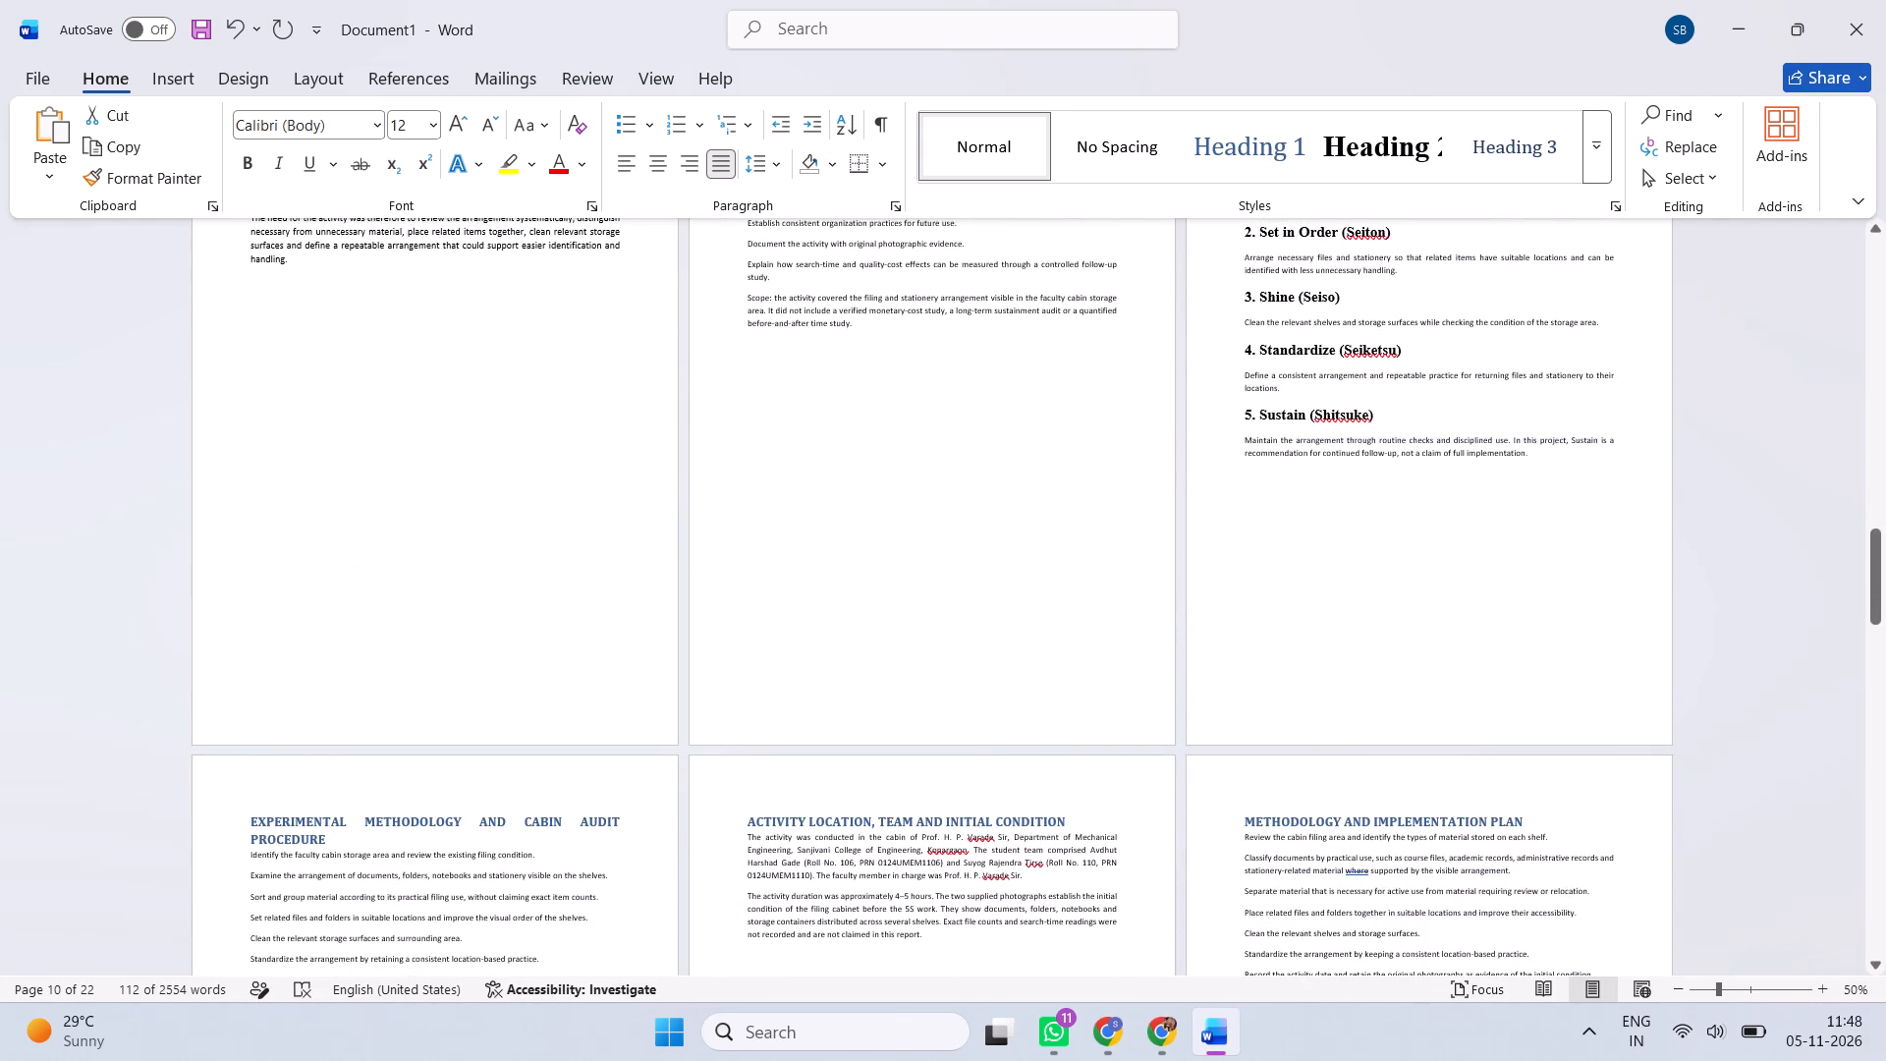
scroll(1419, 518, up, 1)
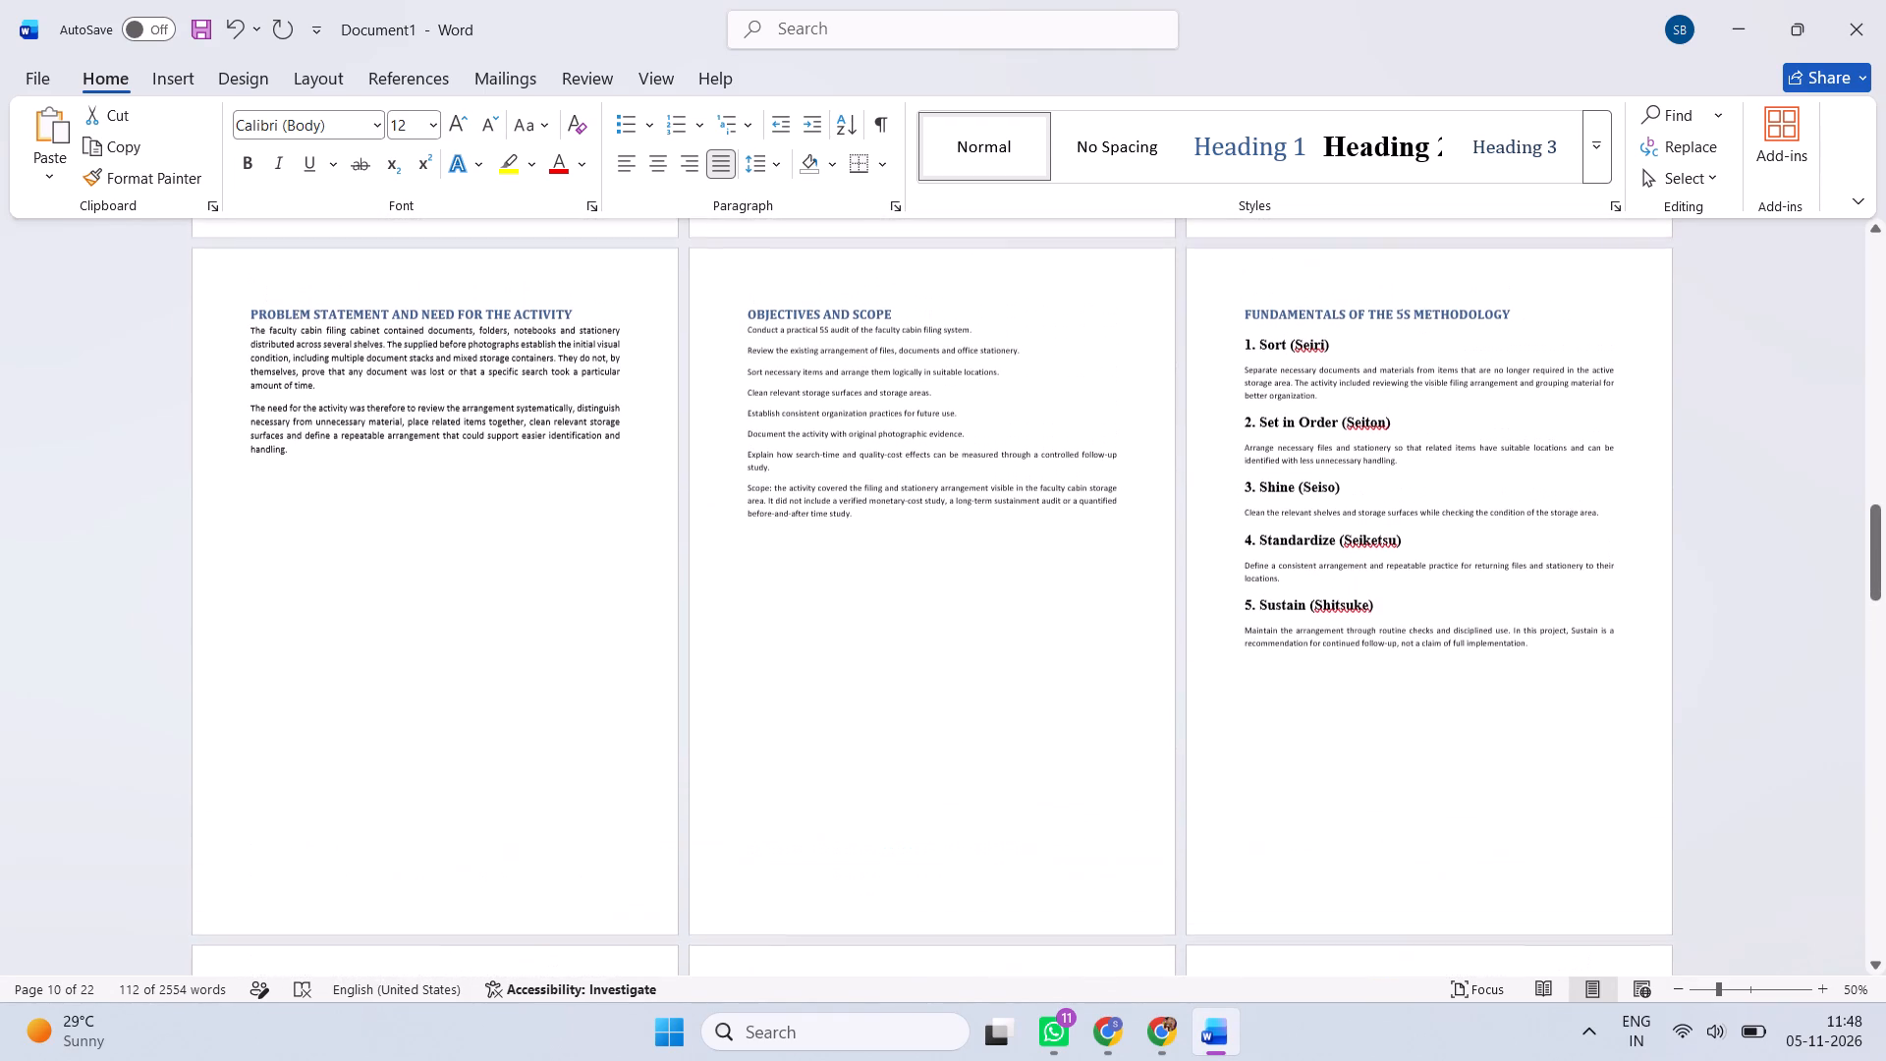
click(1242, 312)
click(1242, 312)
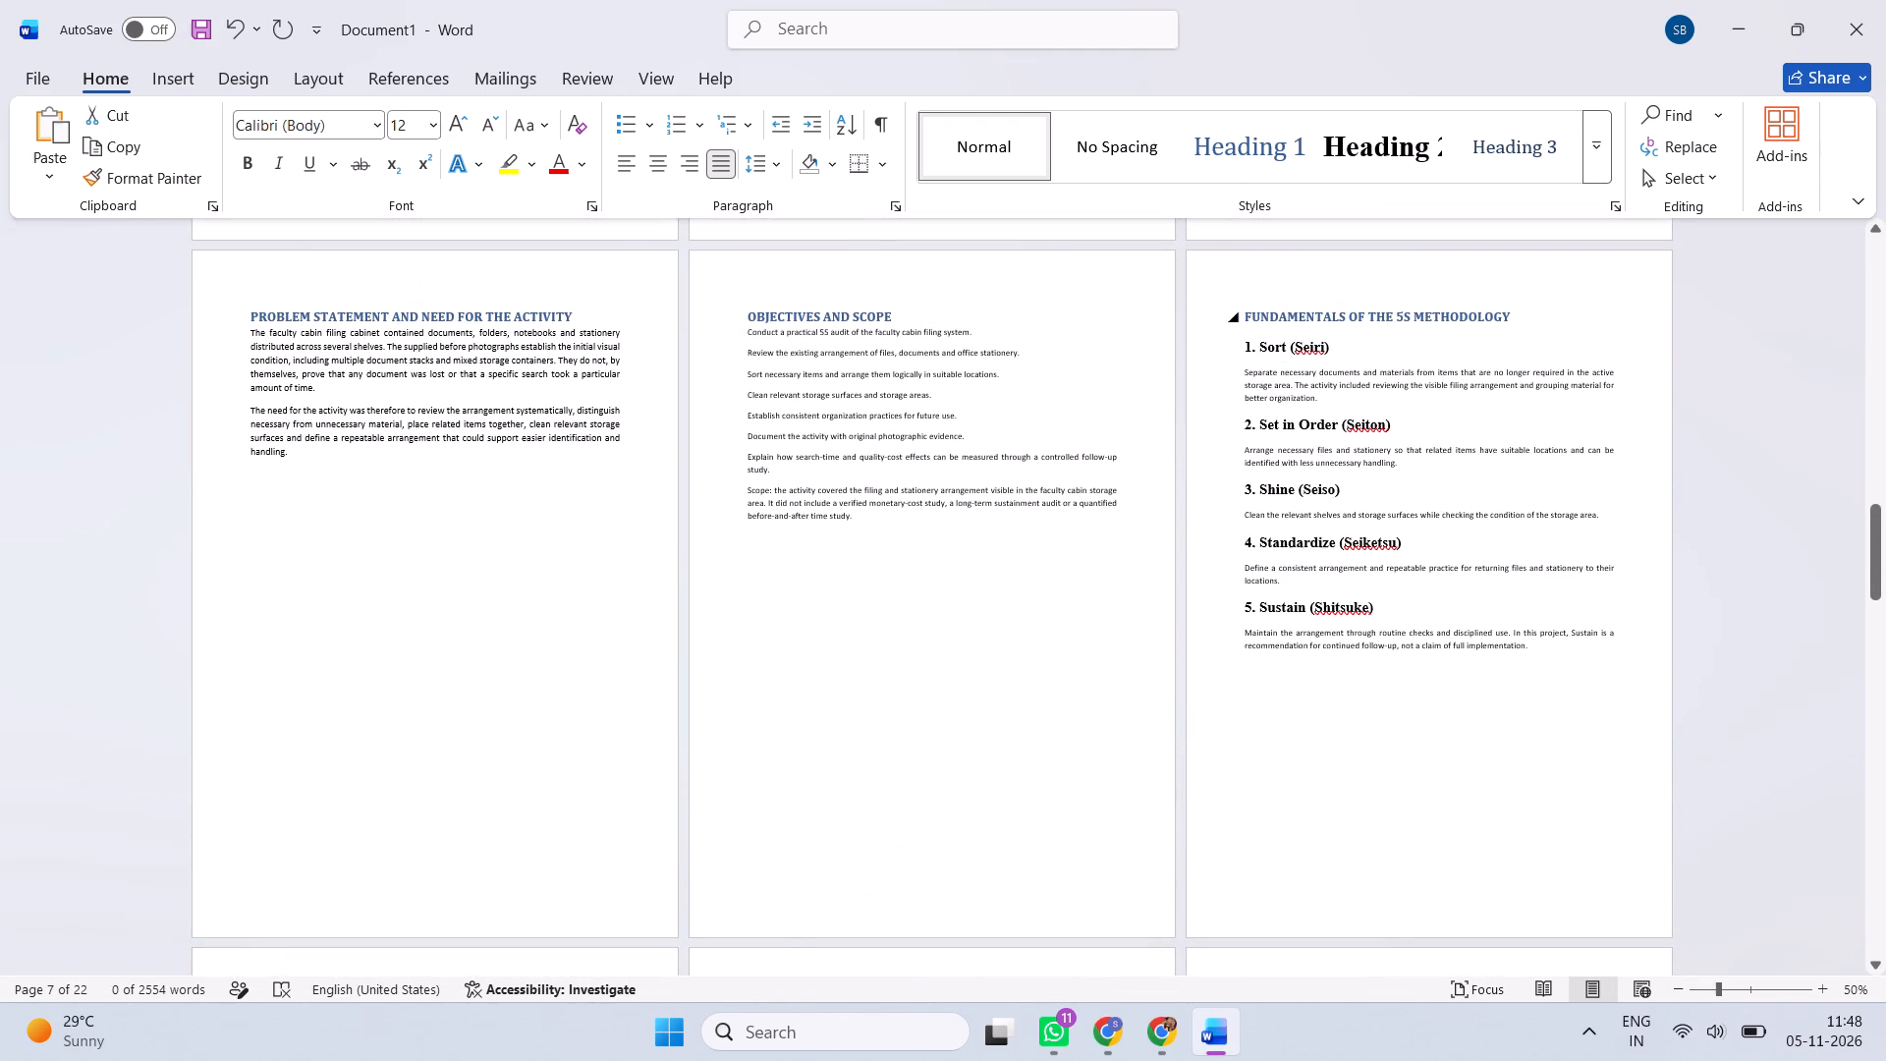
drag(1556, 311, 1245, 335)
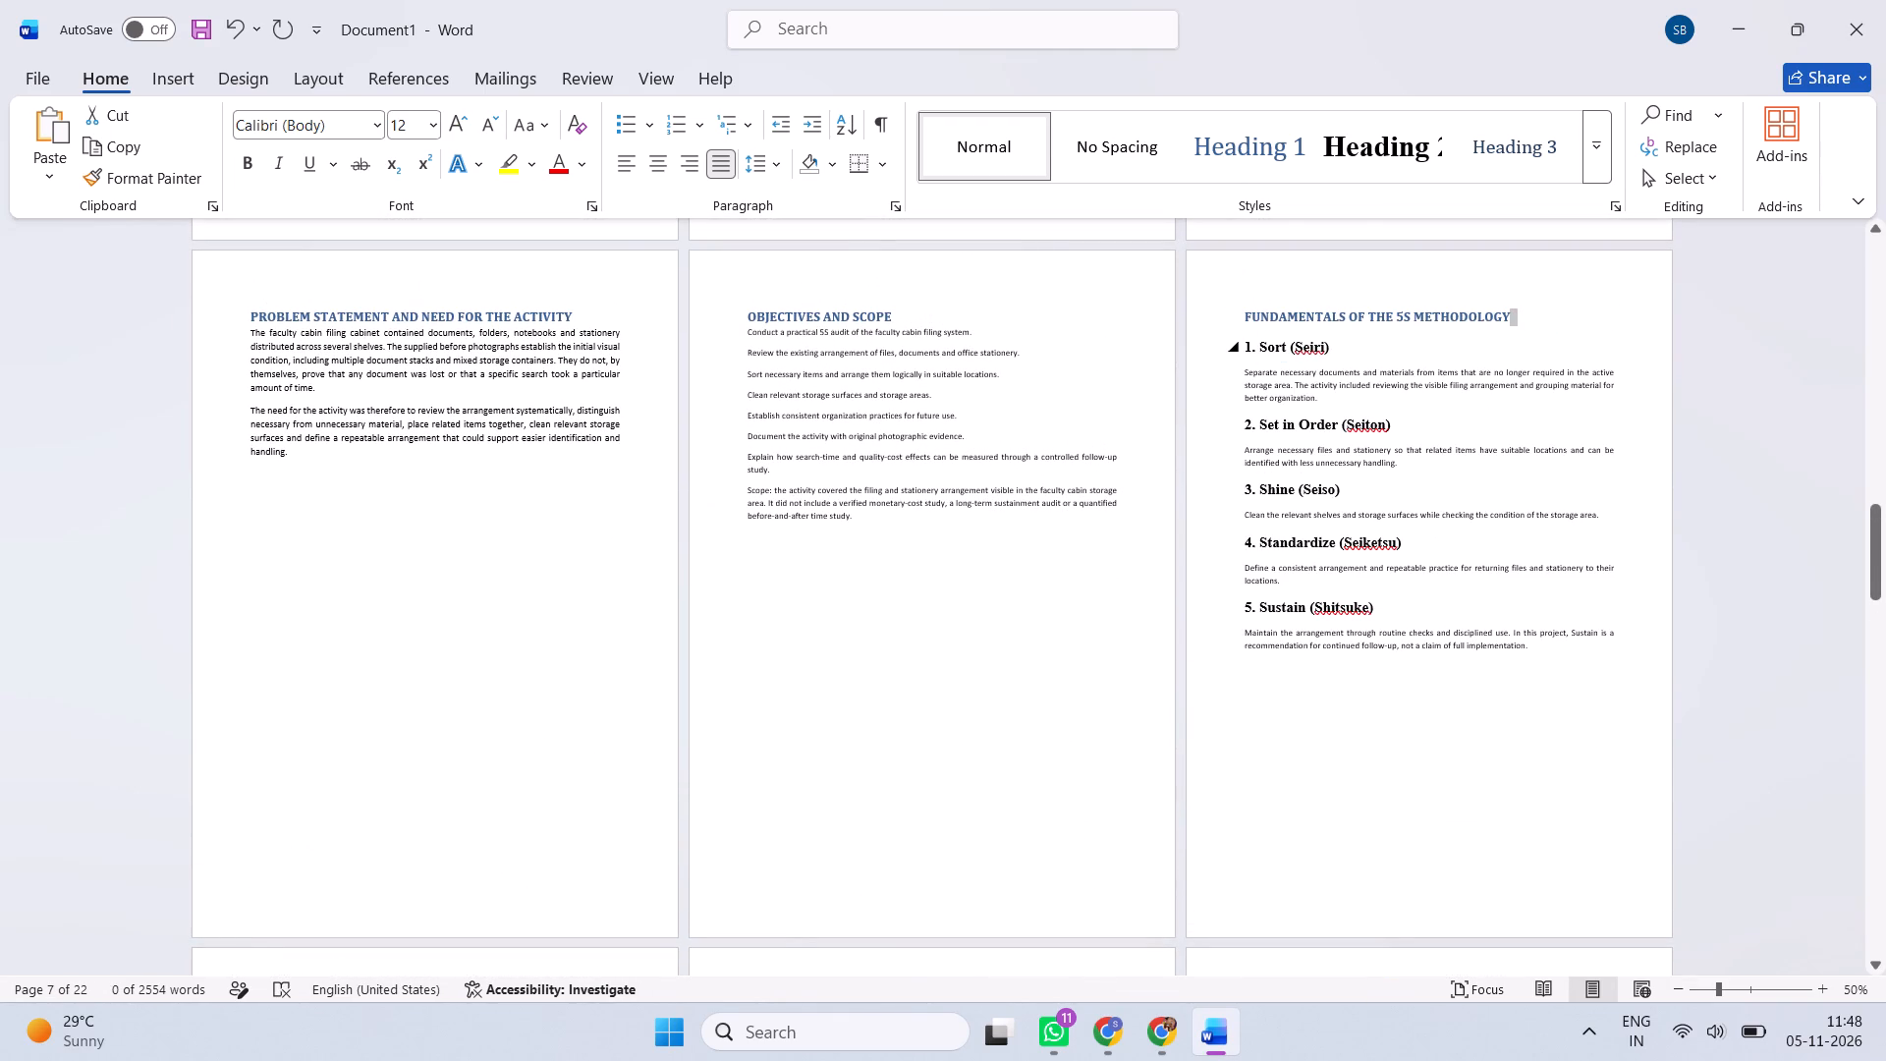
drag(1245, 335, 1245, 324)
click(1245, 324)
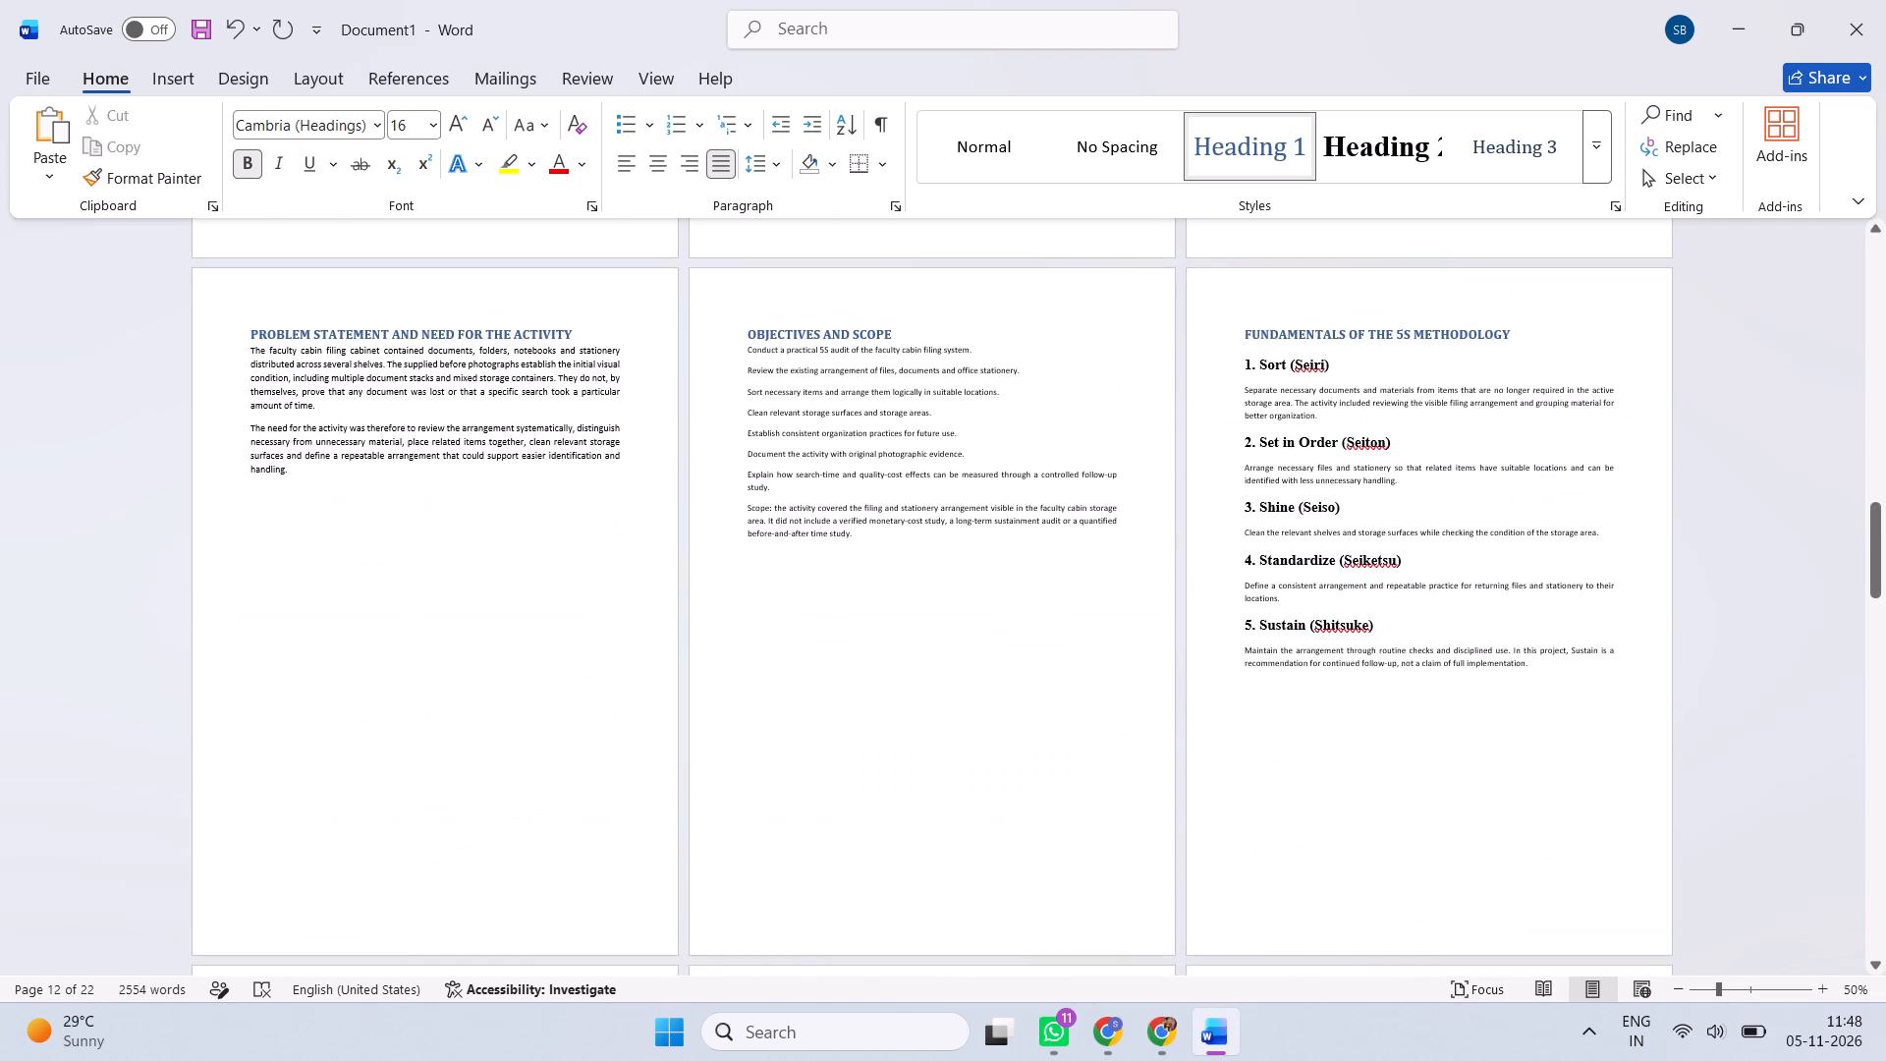
Increase the body text under Objectives and Scope by one font size to match the already enlarged sections.
drag(874, 542, 696, 355)
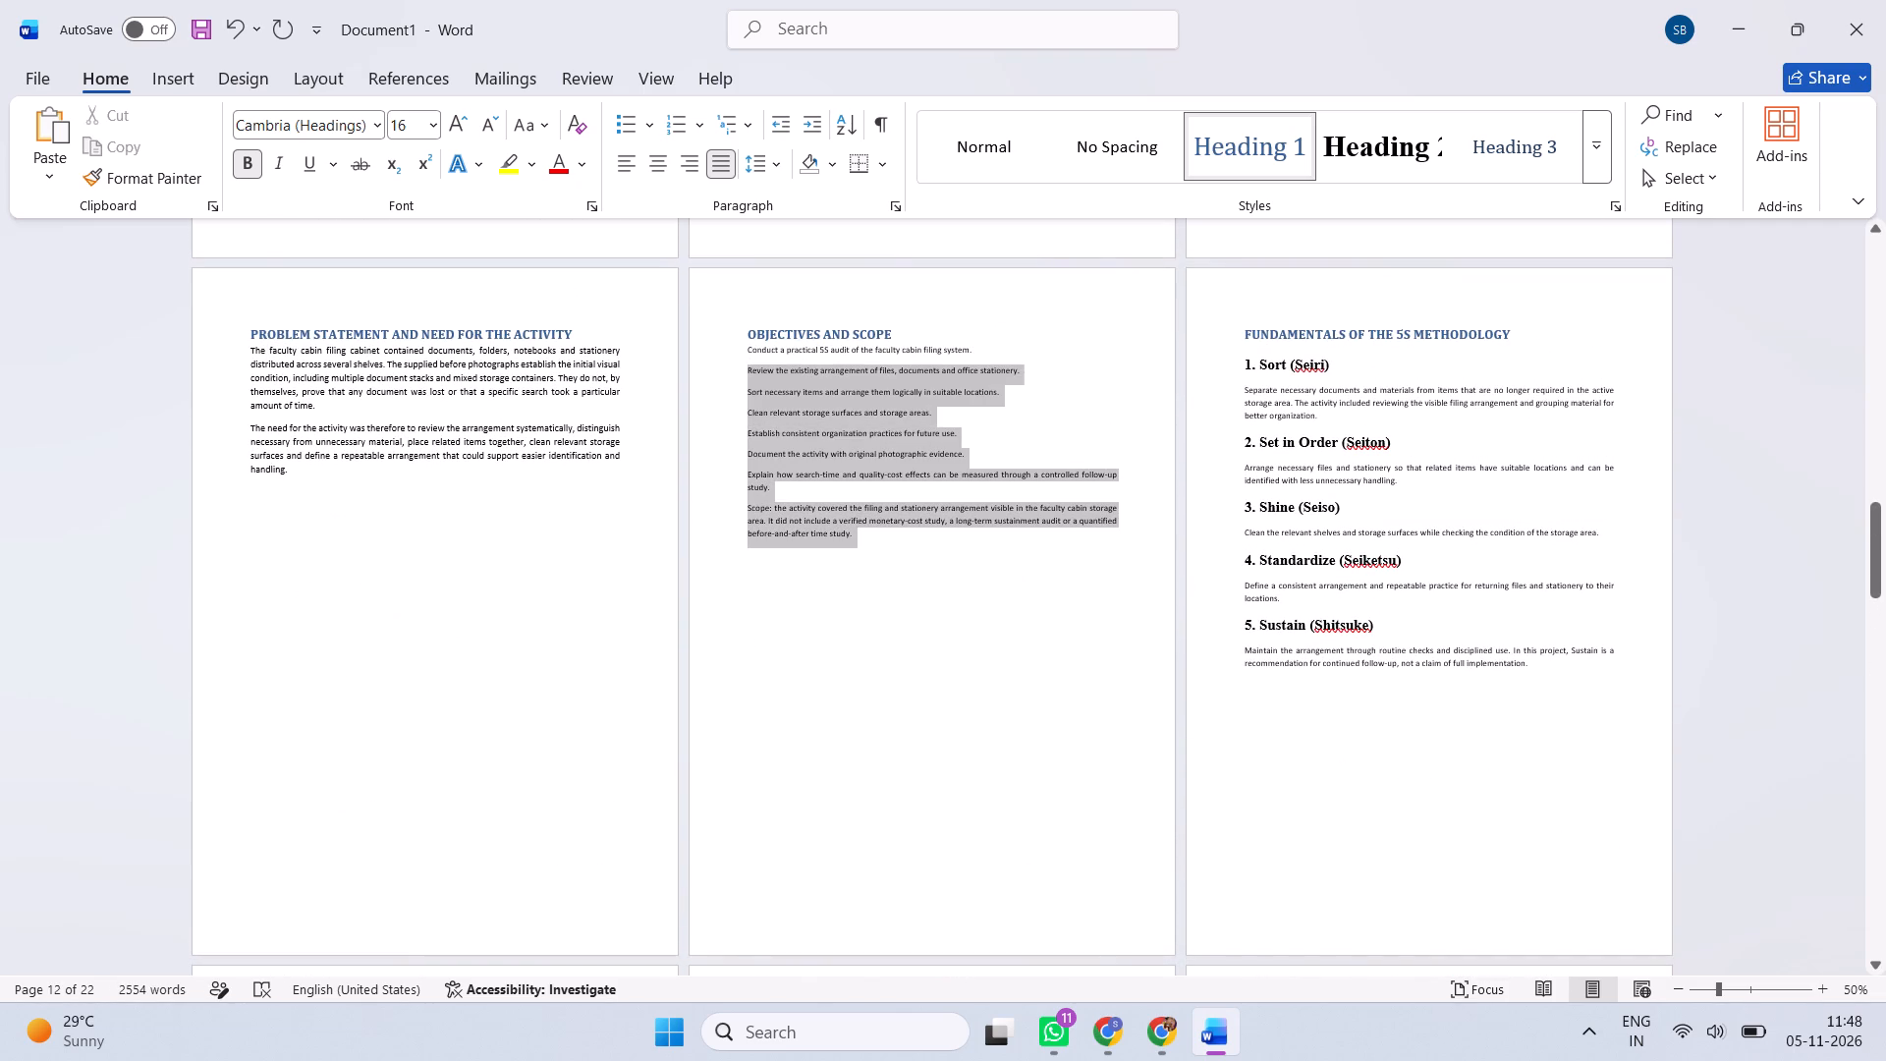
drag(696, 355, 694, 357)
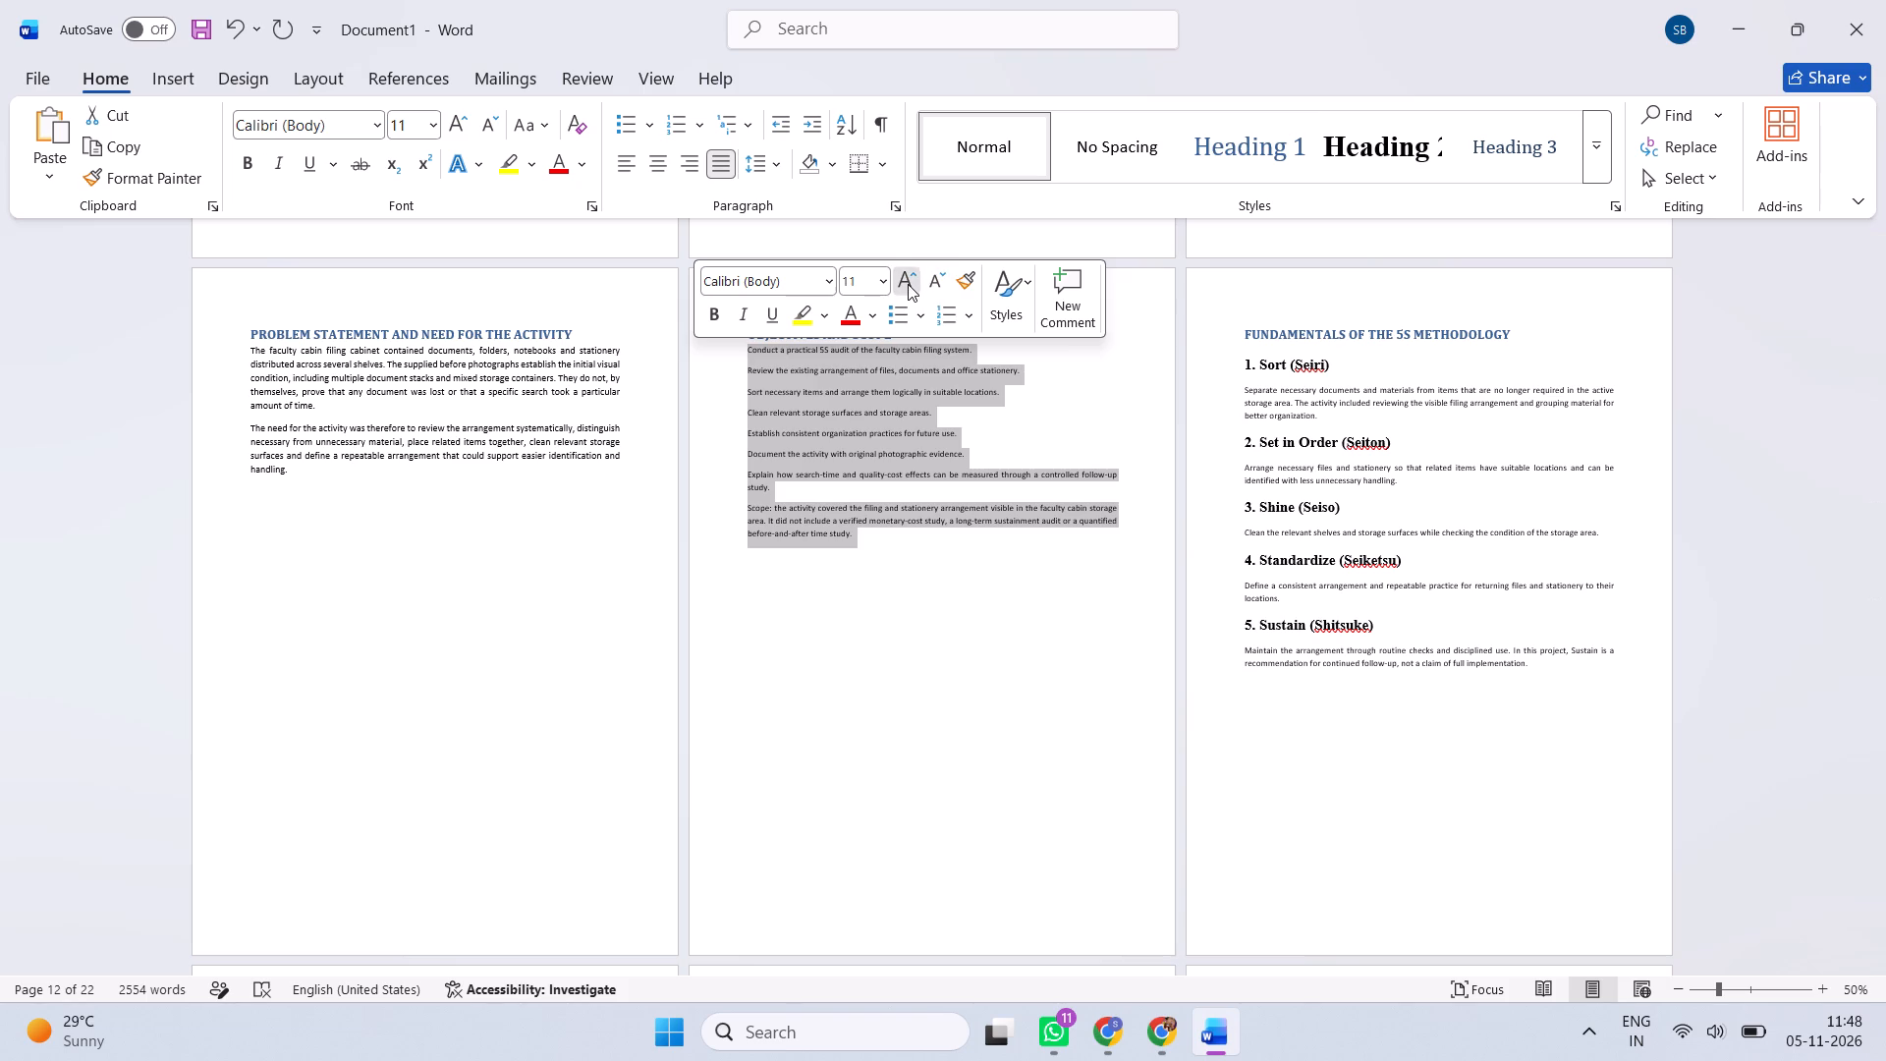
click(908, 284)
click(910, 620)
Increase the body text under Experimental Methodology and Cabin Audit Procedure to 12 pt.
scroll(910, 620, down, 1)
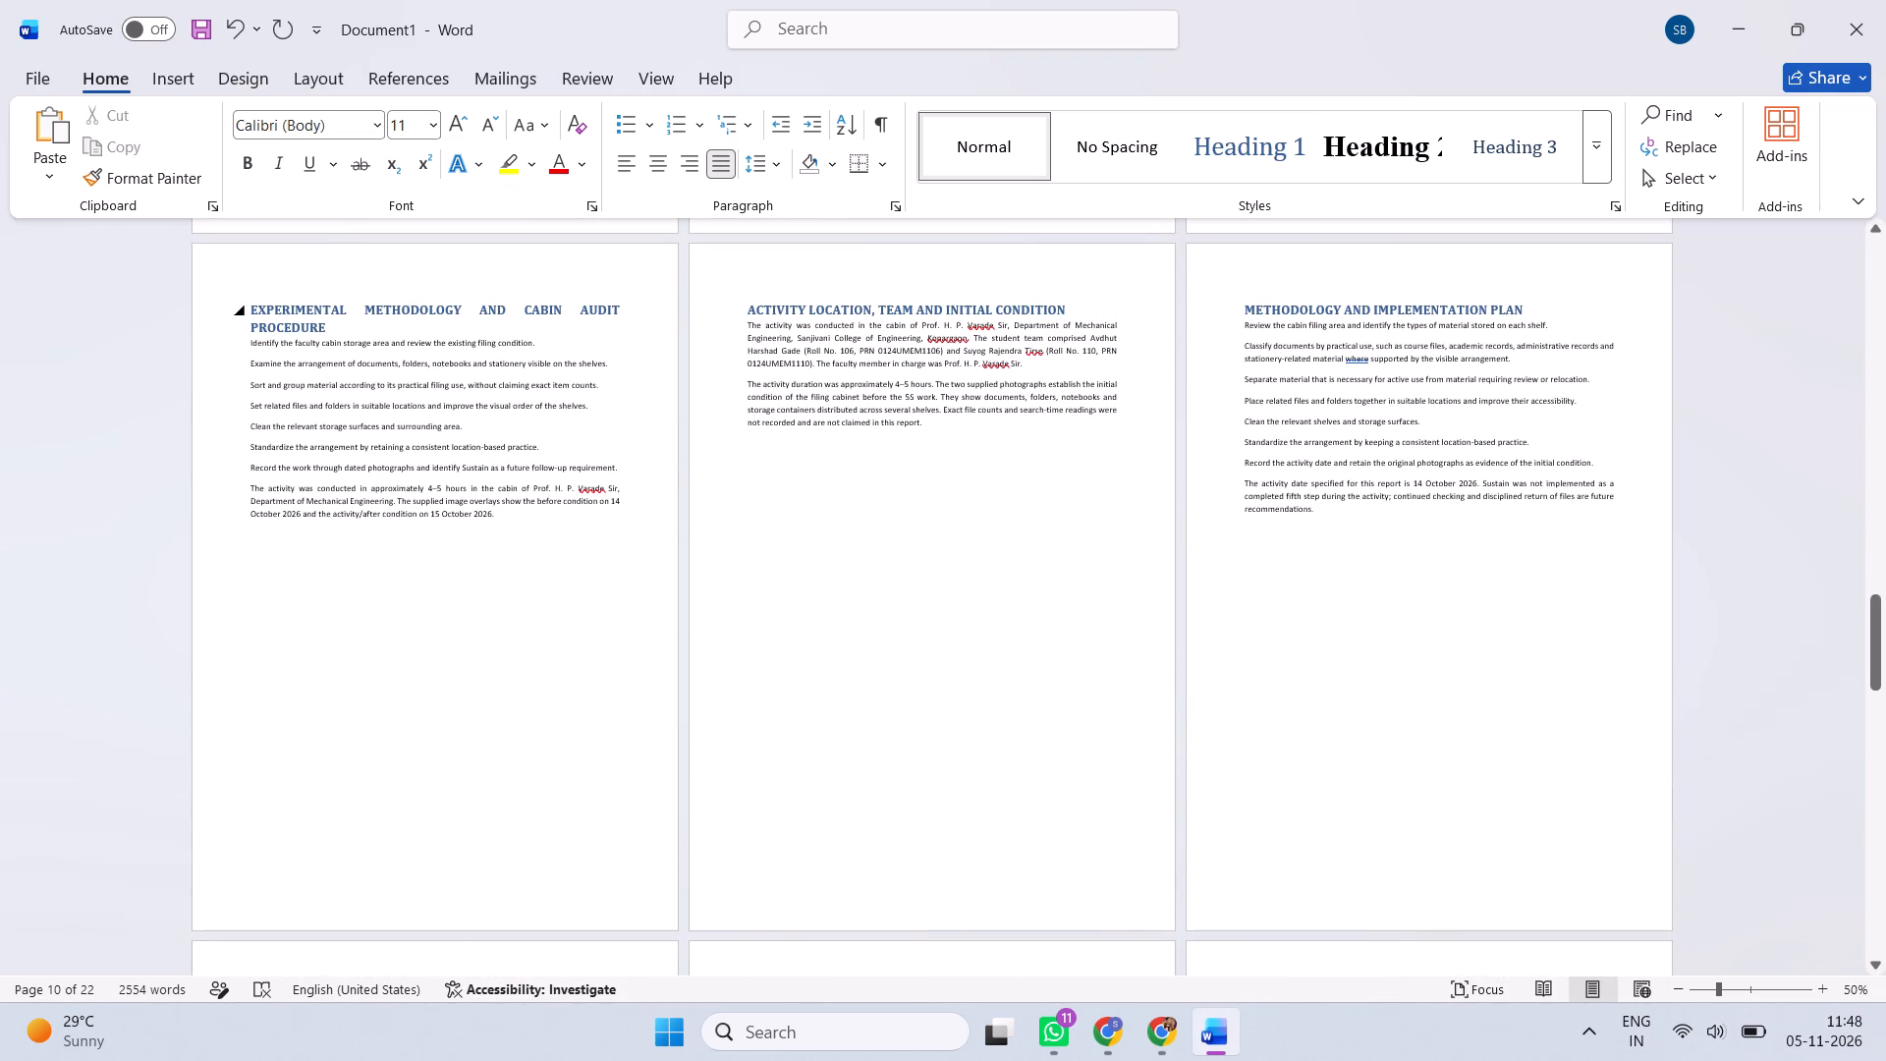
drag(367, 331, 526, 531)
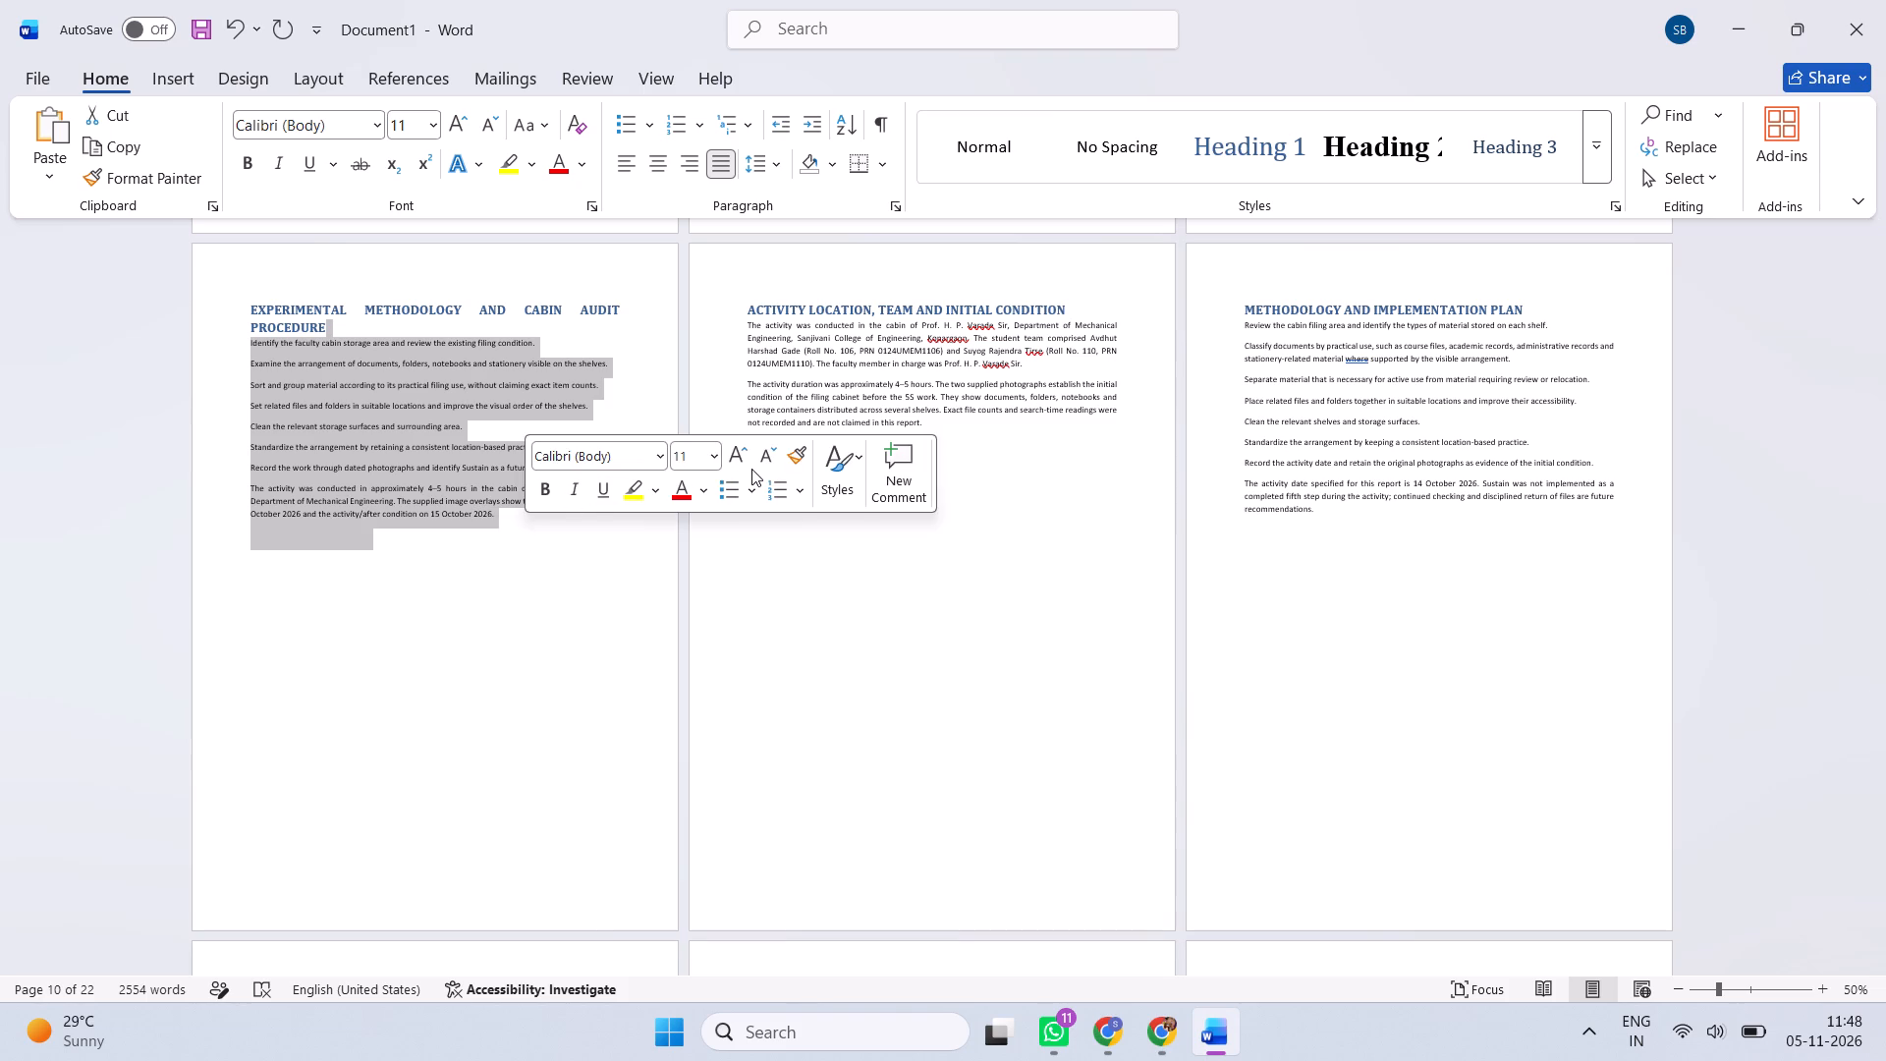
click(746, 456)
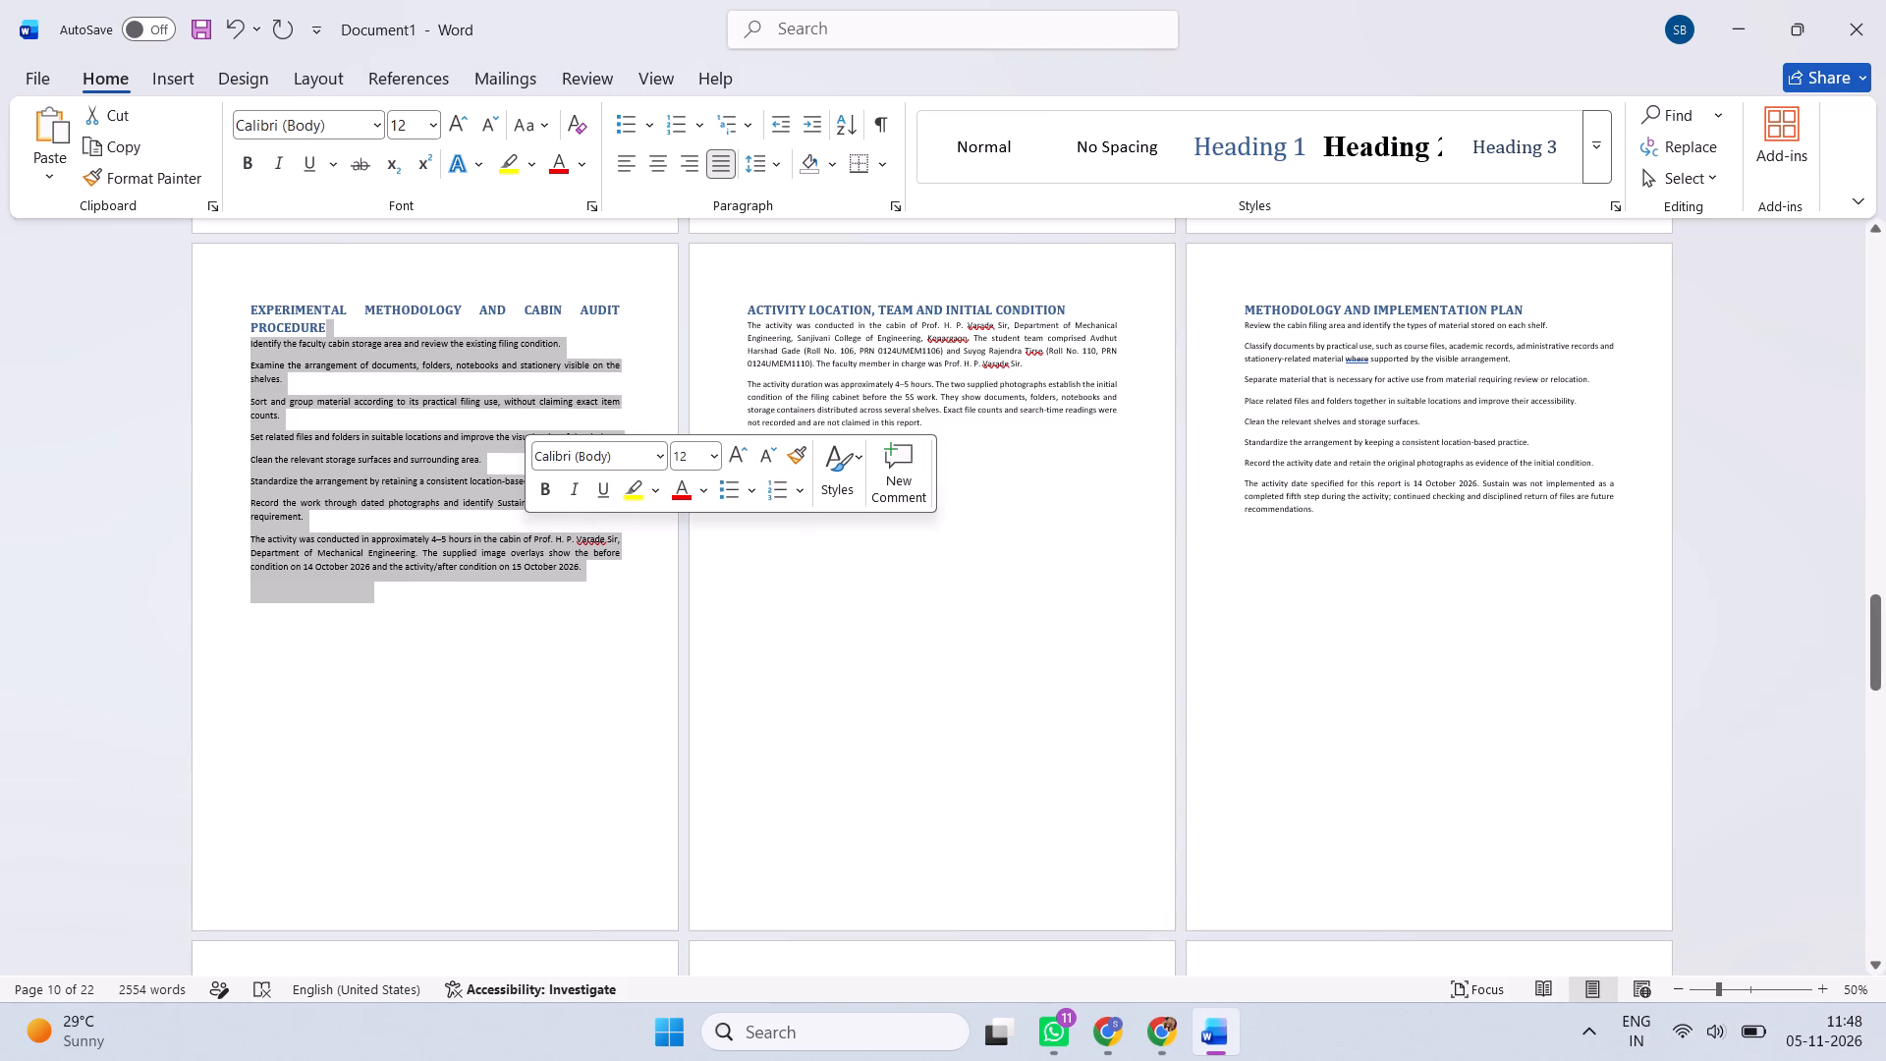
click(1063, 512)
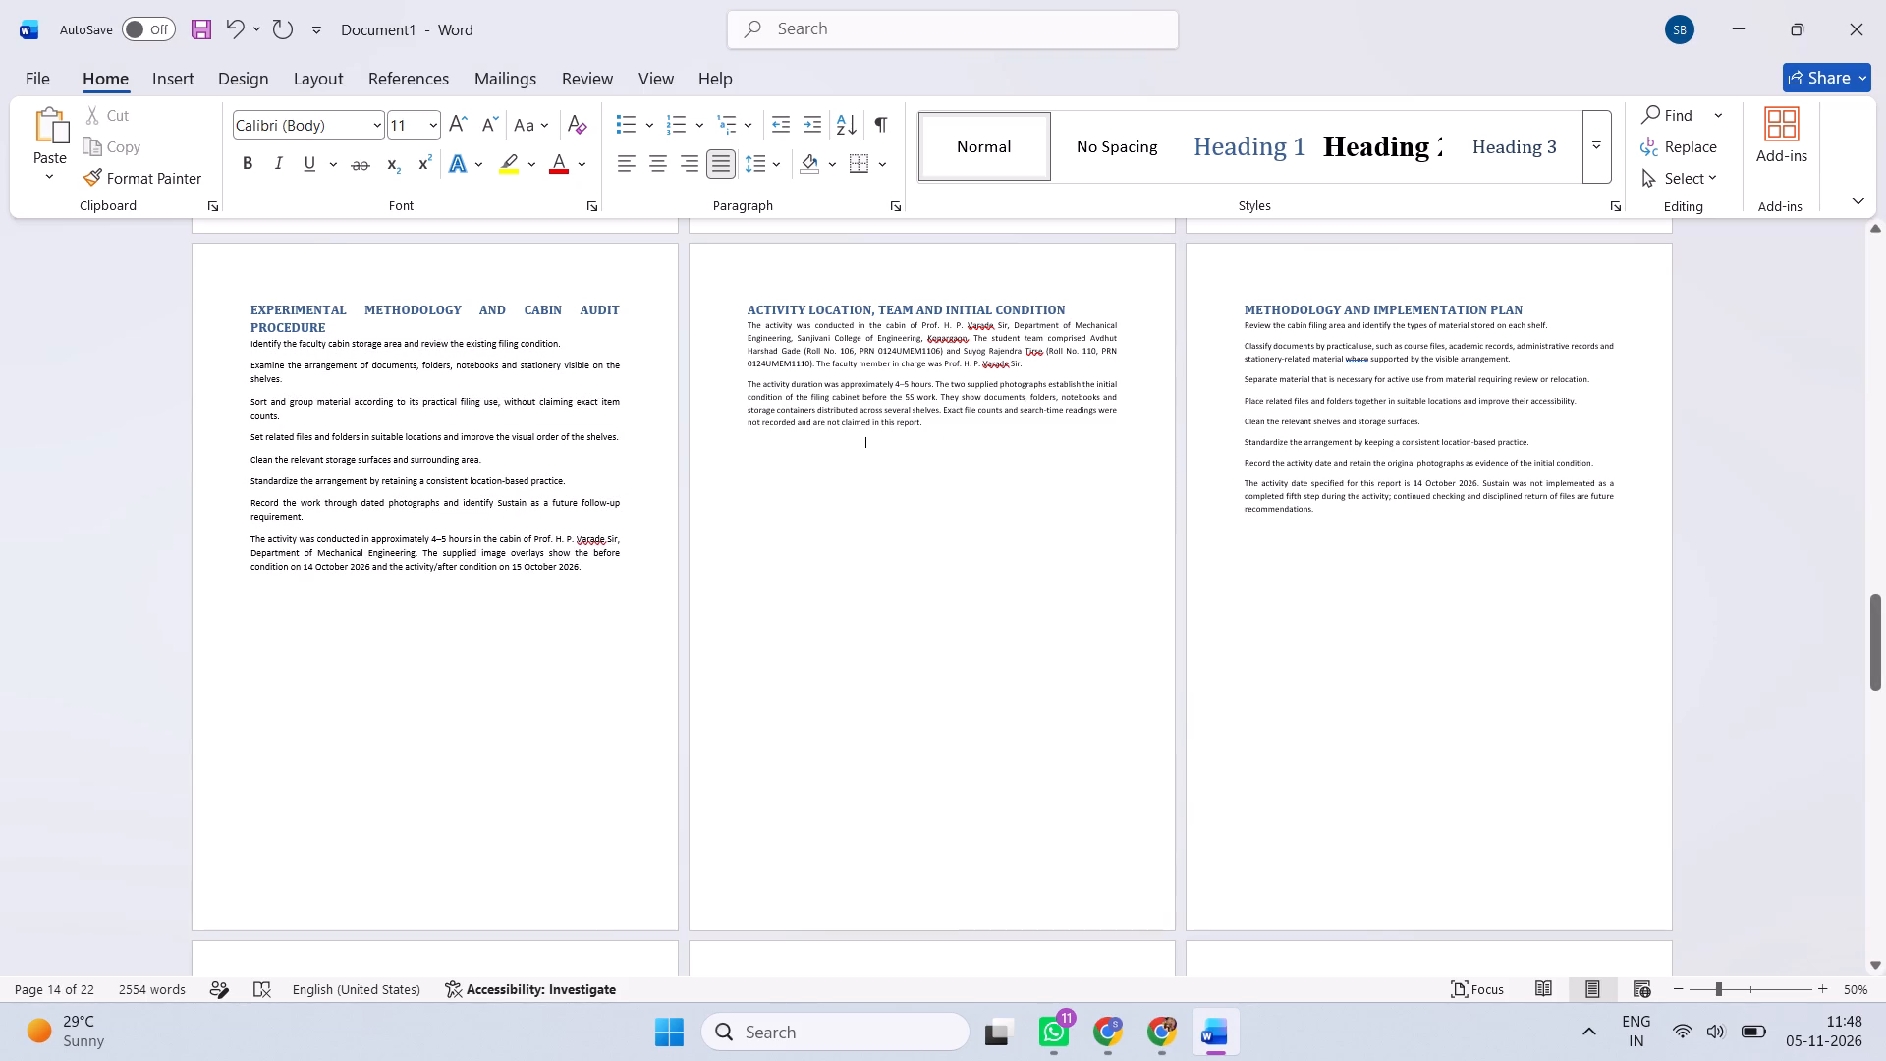
Increase the body text under Activity Location, Team and Initial Condition to 12 pt.
drag(946, 444, 737, 325)
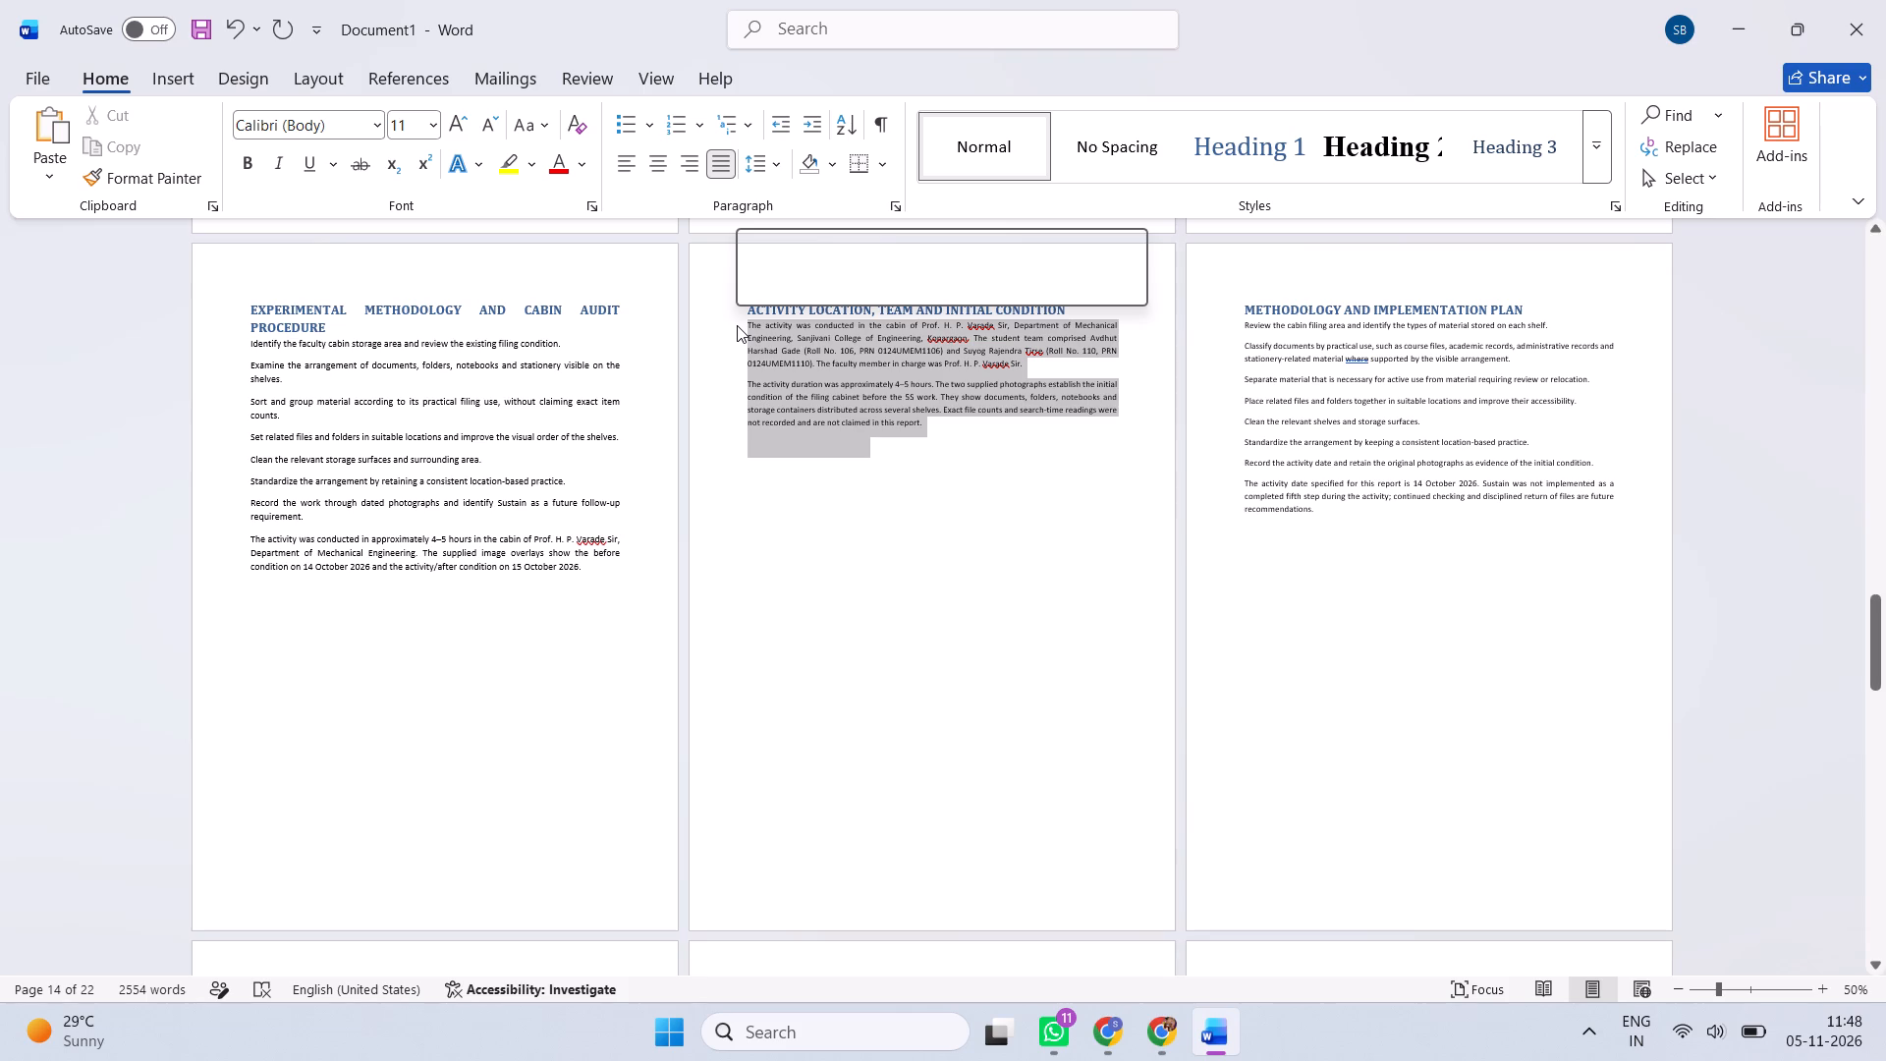
click(952, 240)
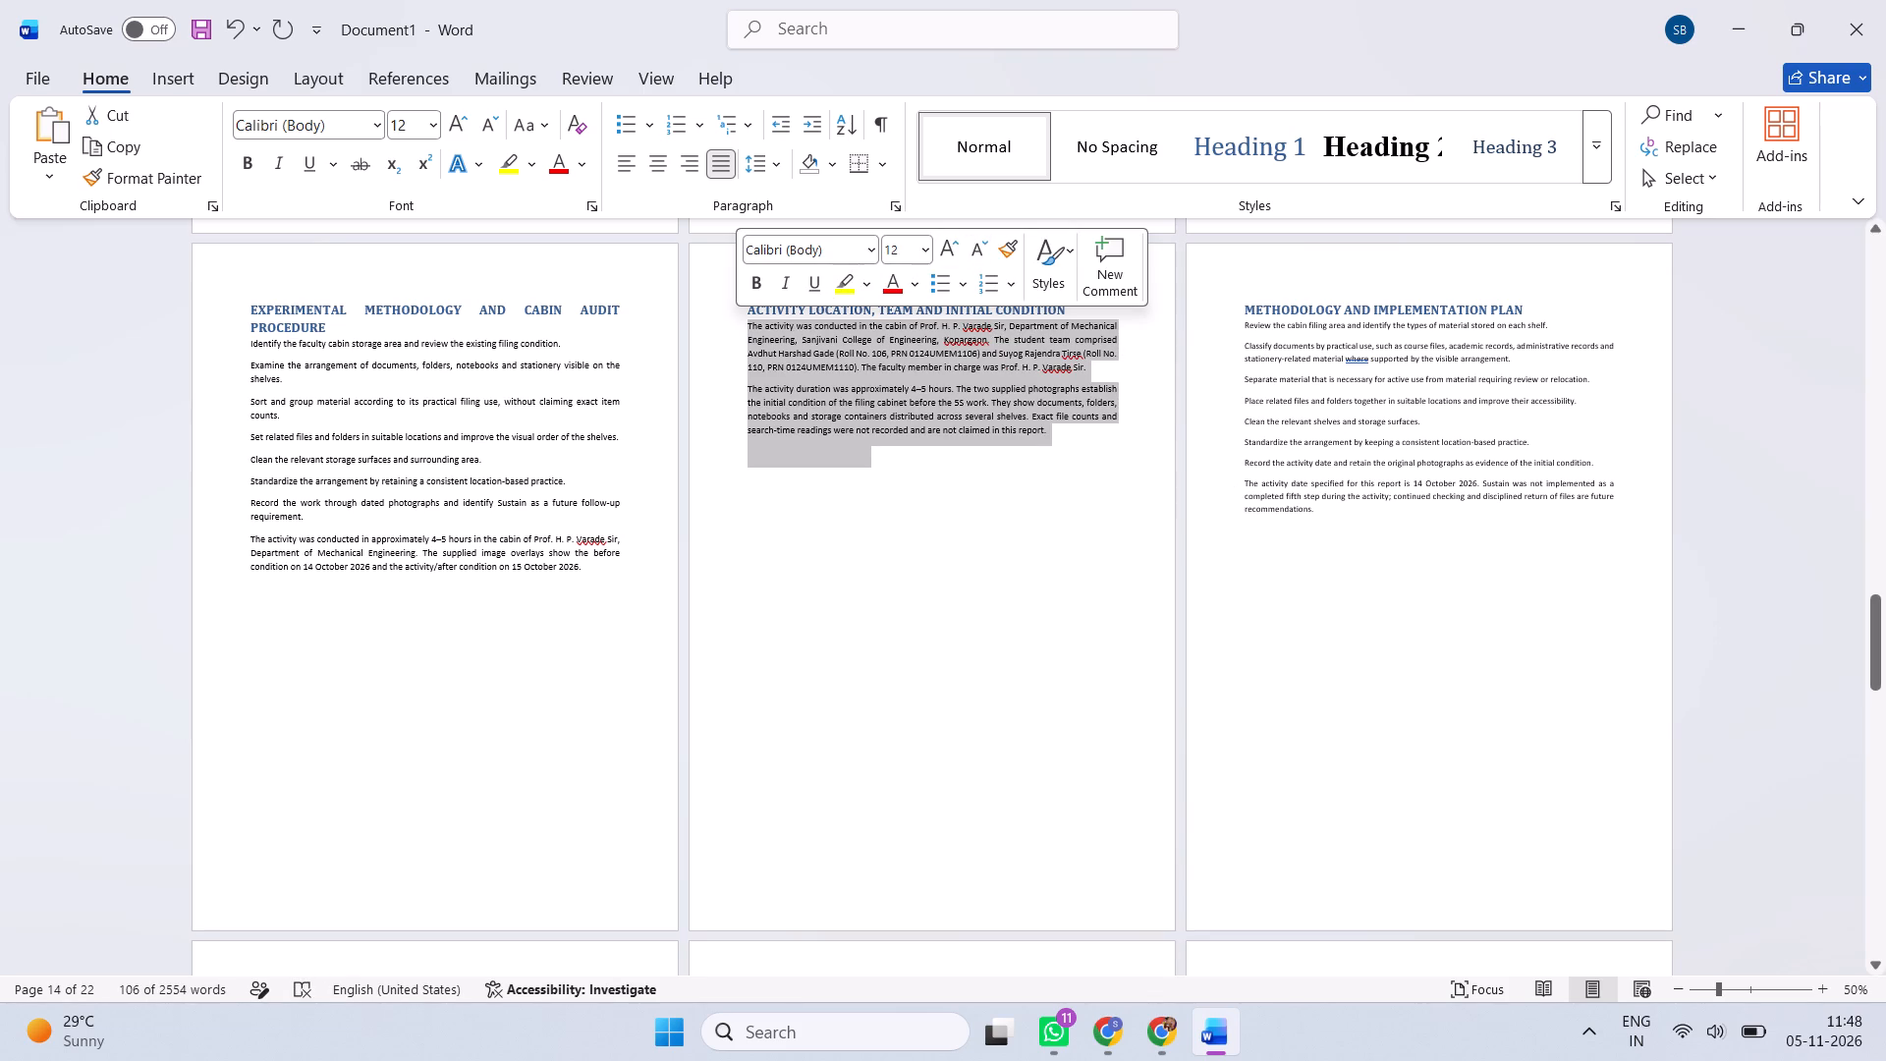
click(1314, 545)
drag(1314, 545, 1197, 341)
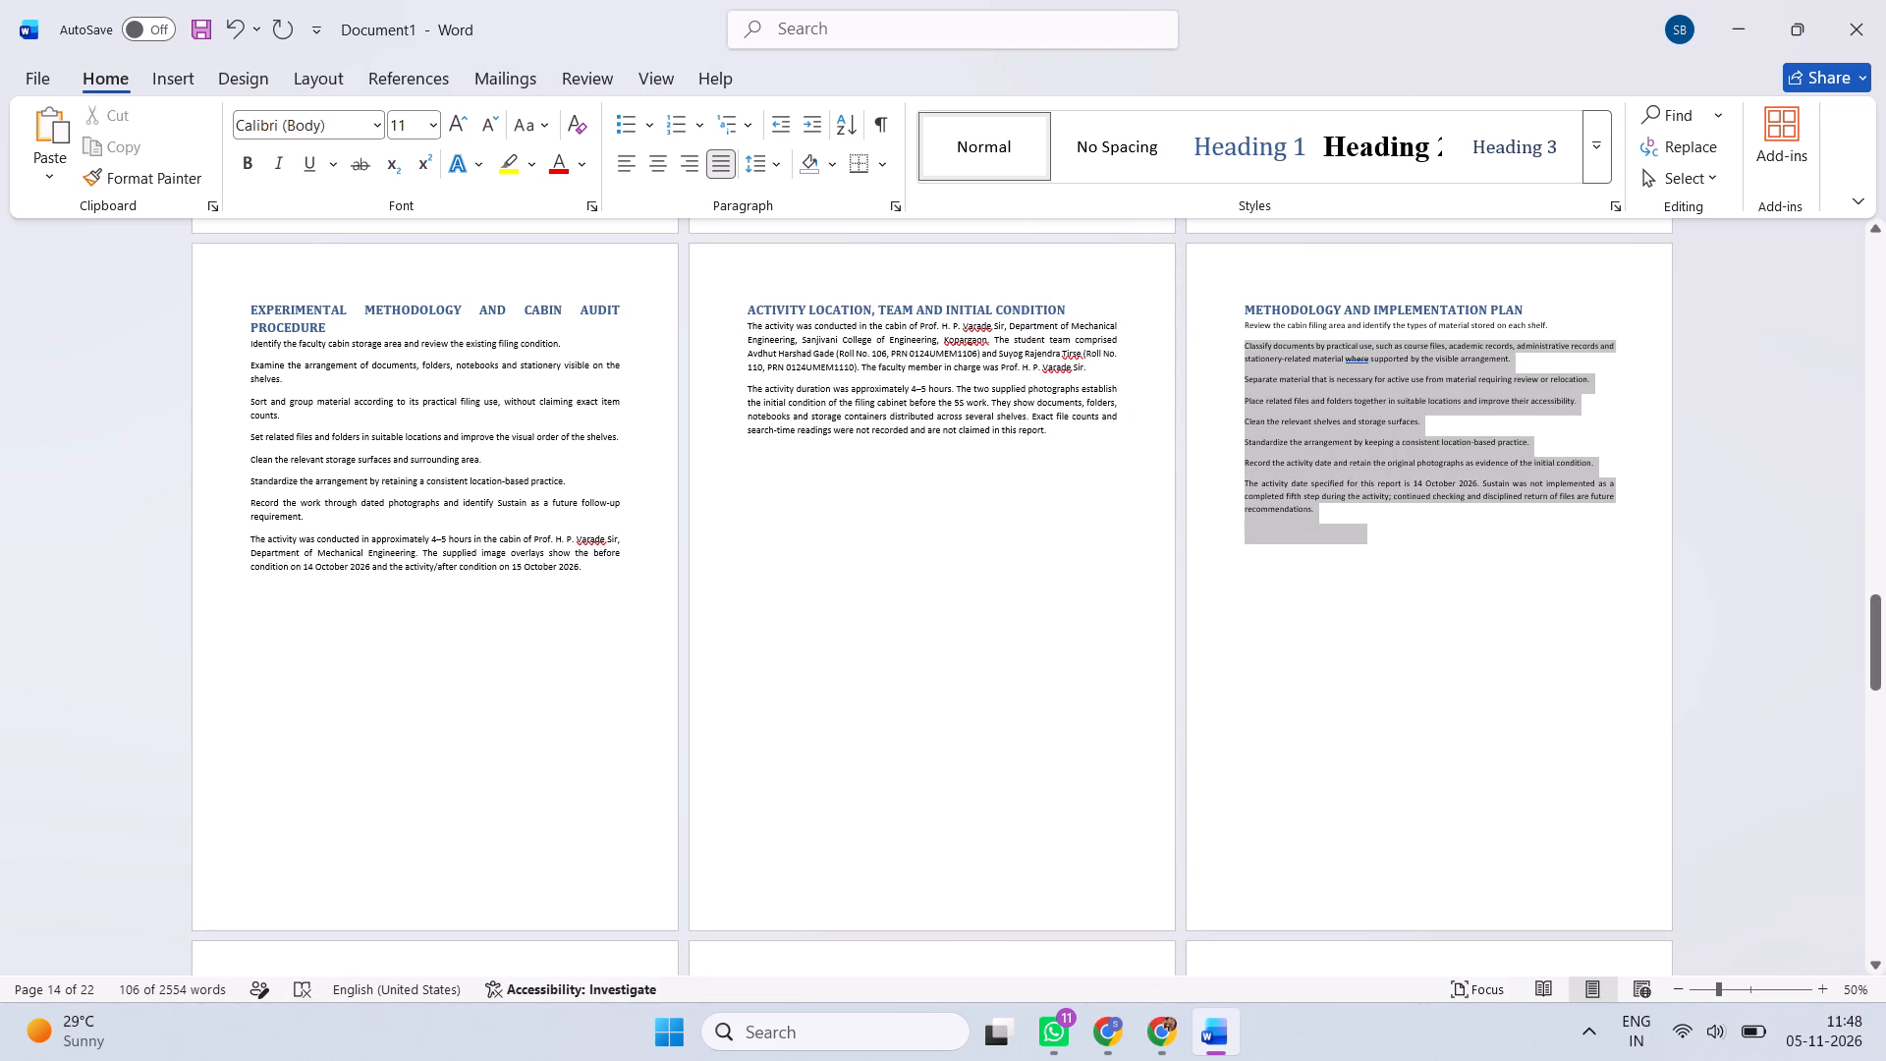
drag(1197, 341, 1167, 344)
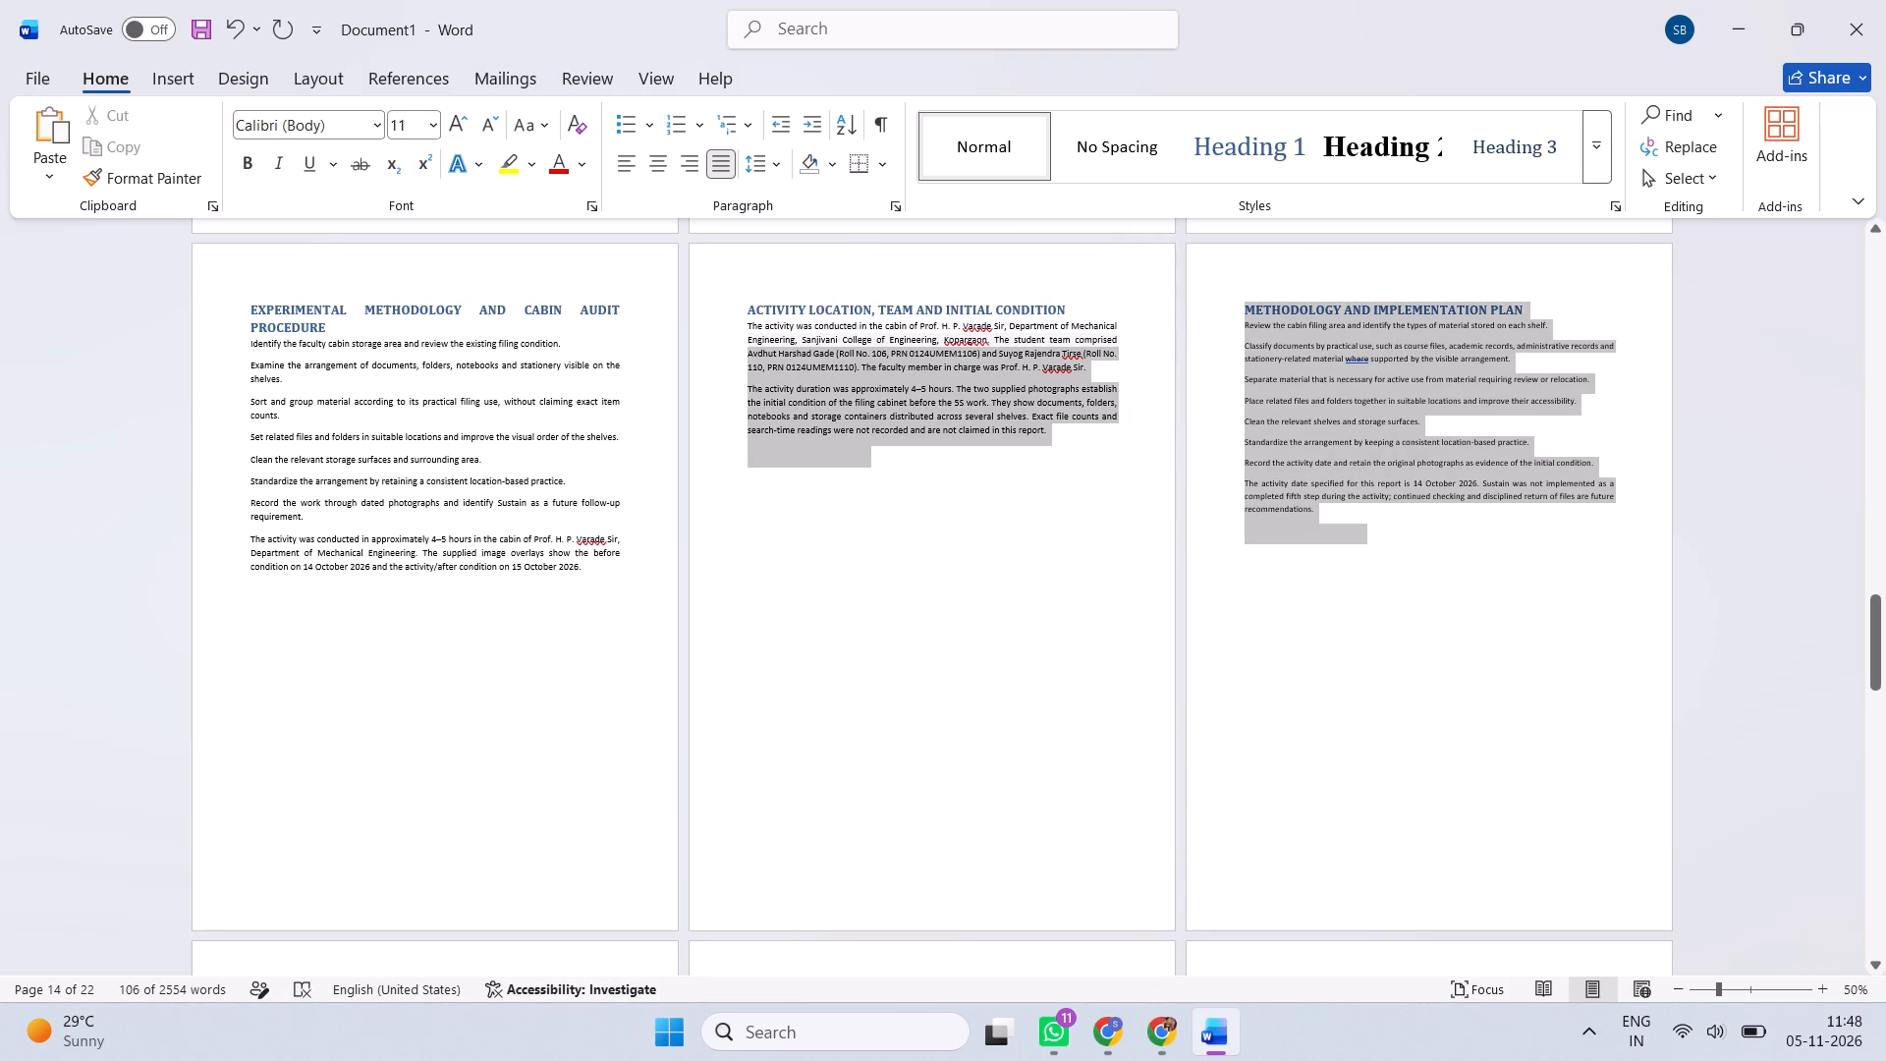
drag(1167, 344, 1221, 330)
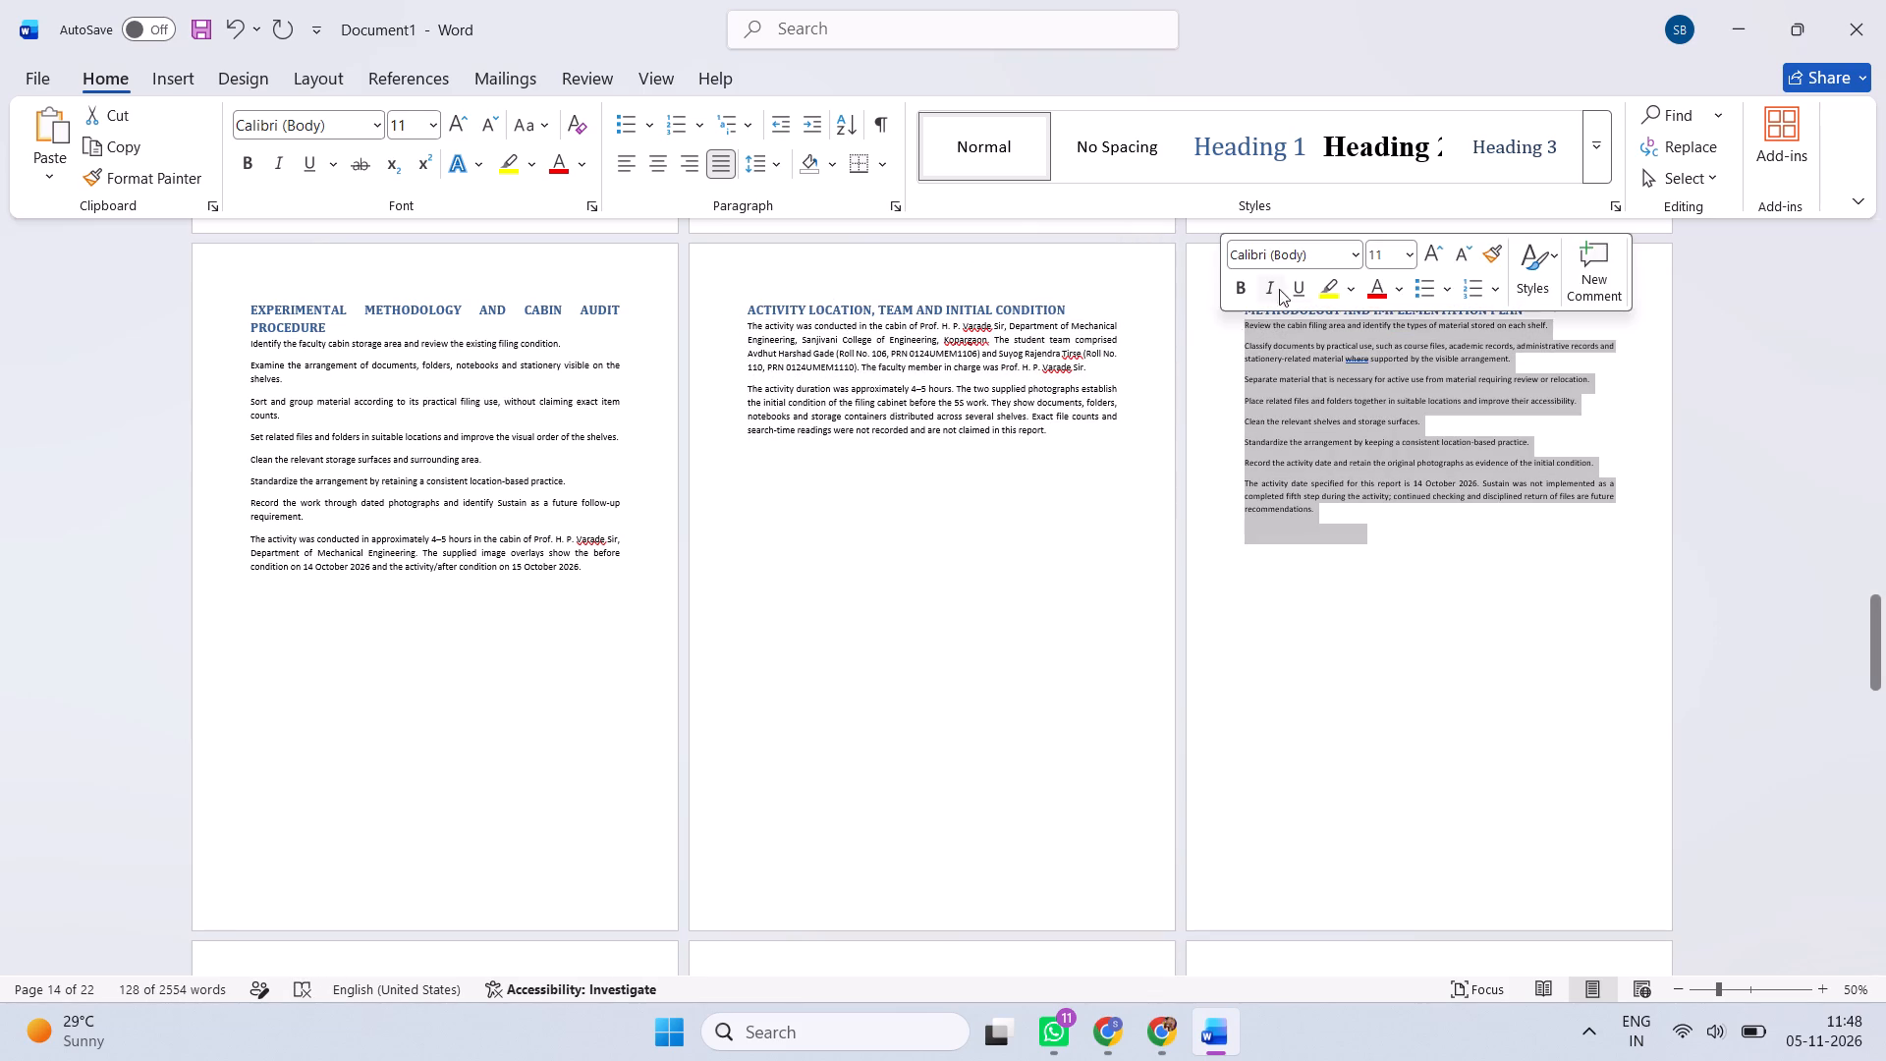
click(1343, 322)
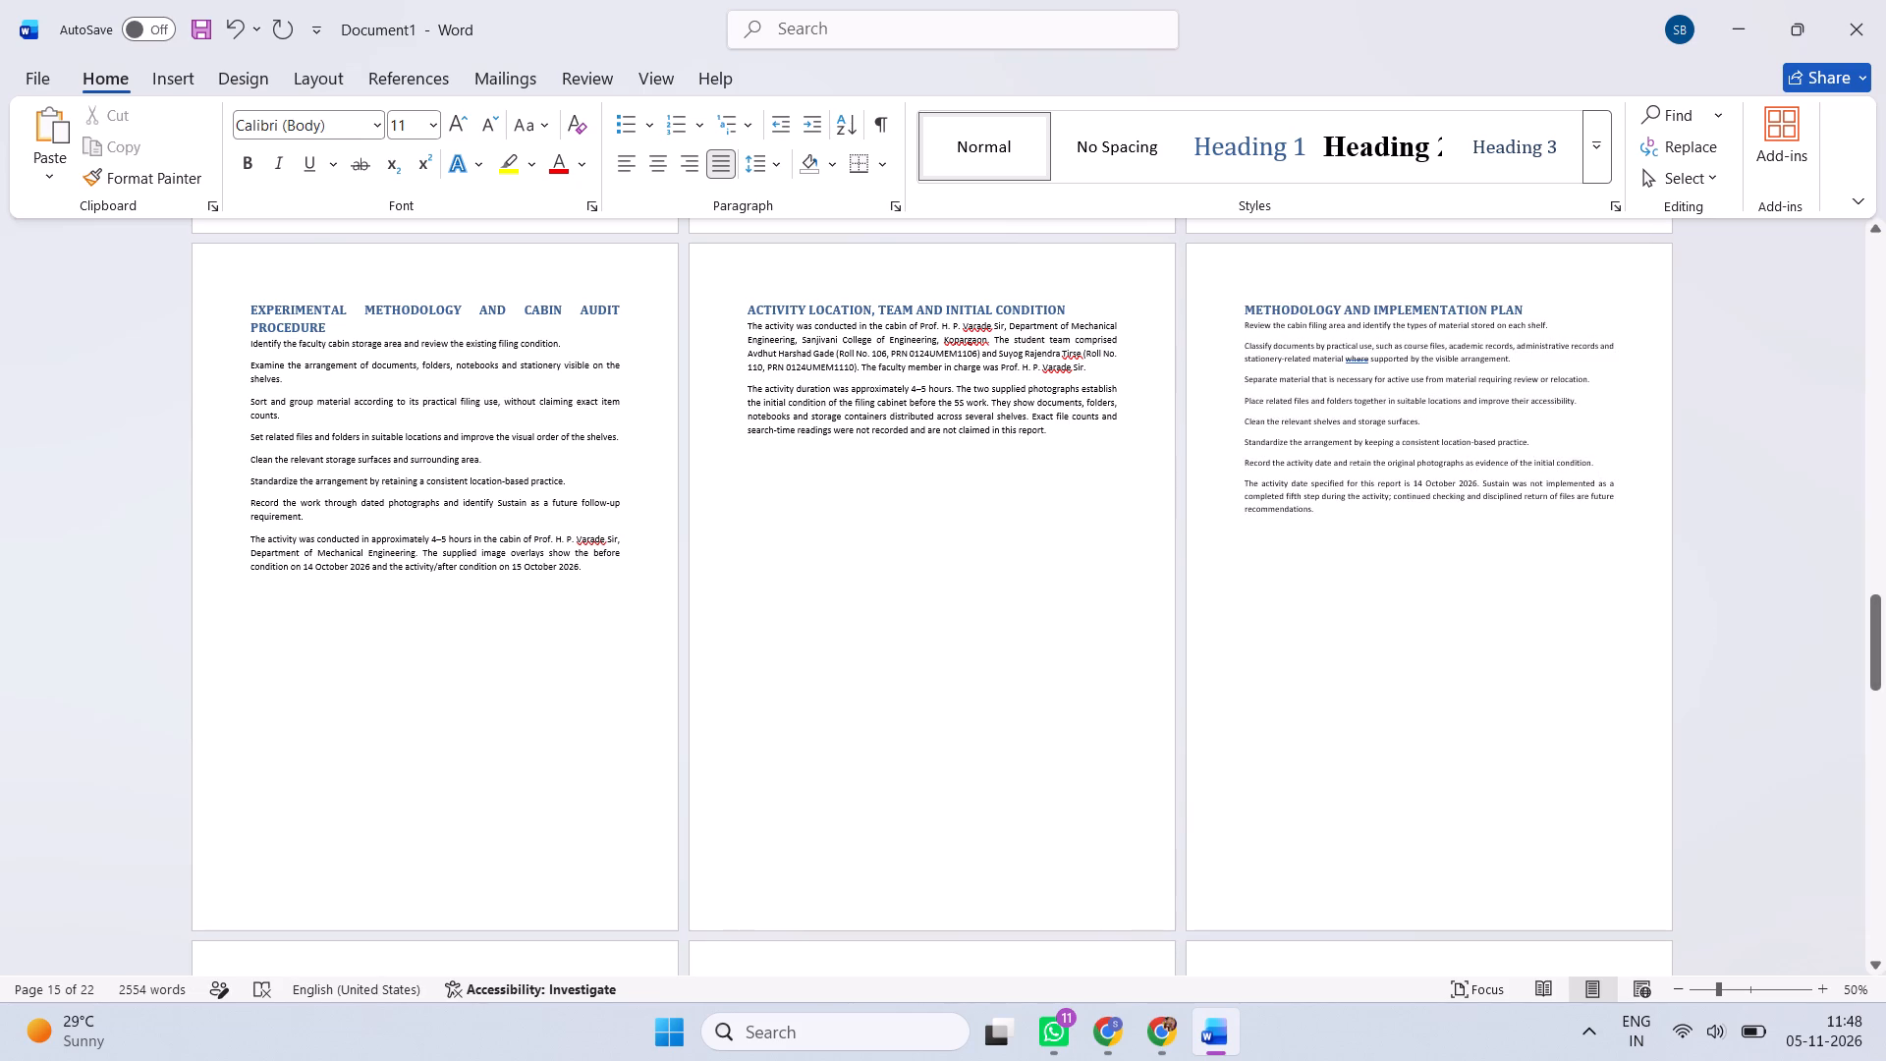
Increase the body text under Methodology and Implementation Plan to 12 pt and reapply justified alignment to it.
drag(1332, 508, 1200, 404)
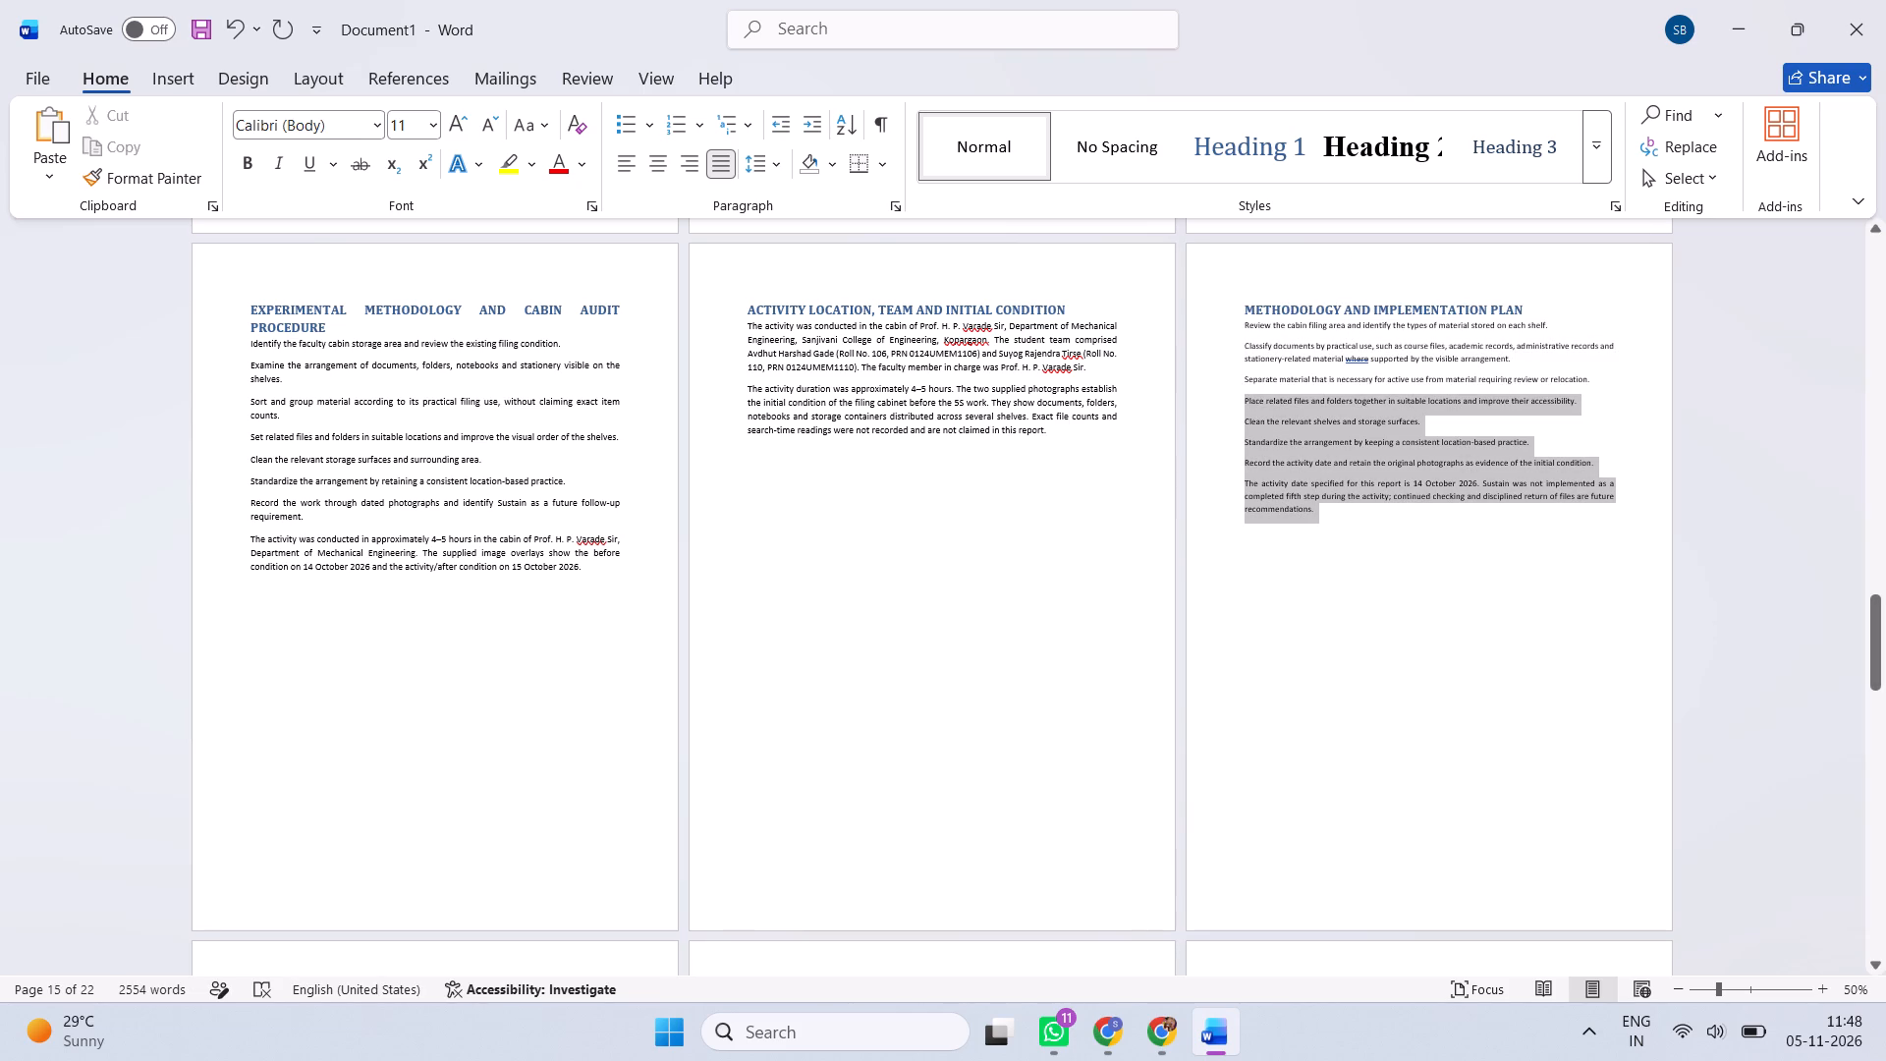
drag(1200, 404, 1188, 324)
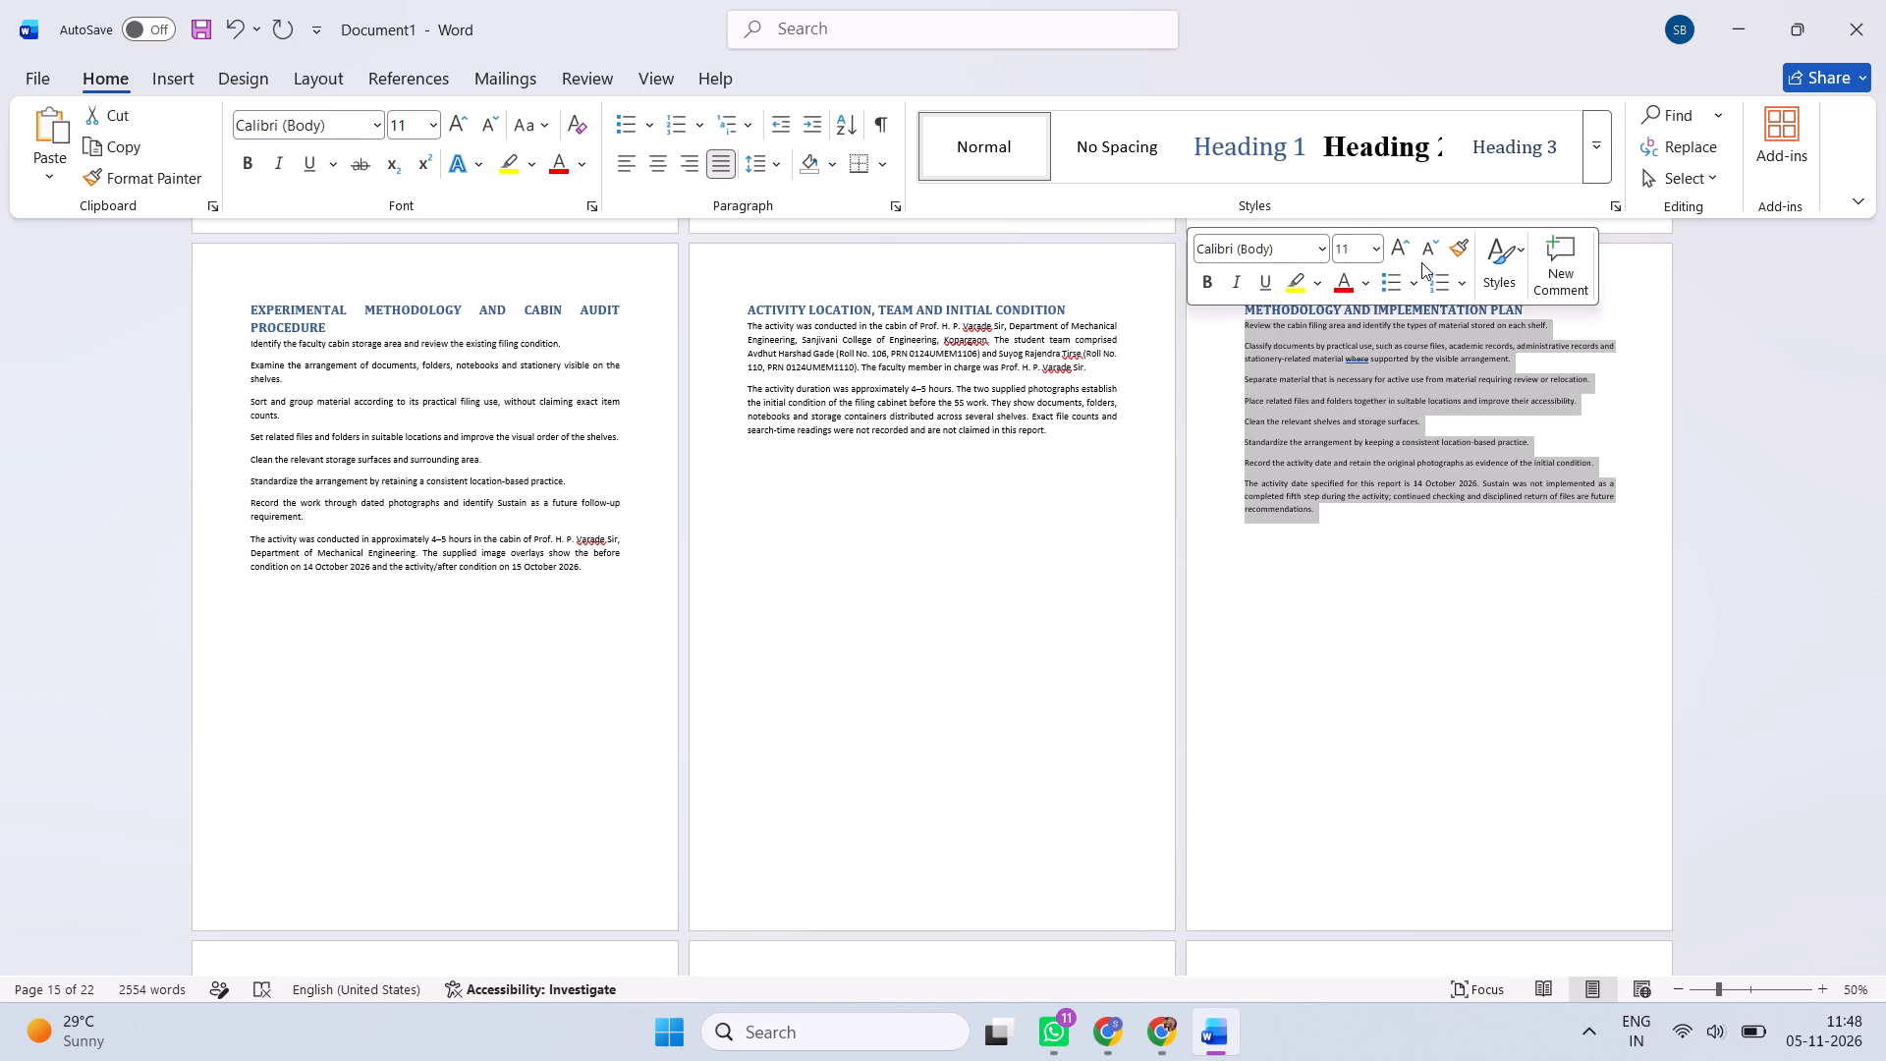
click(1394, 253)
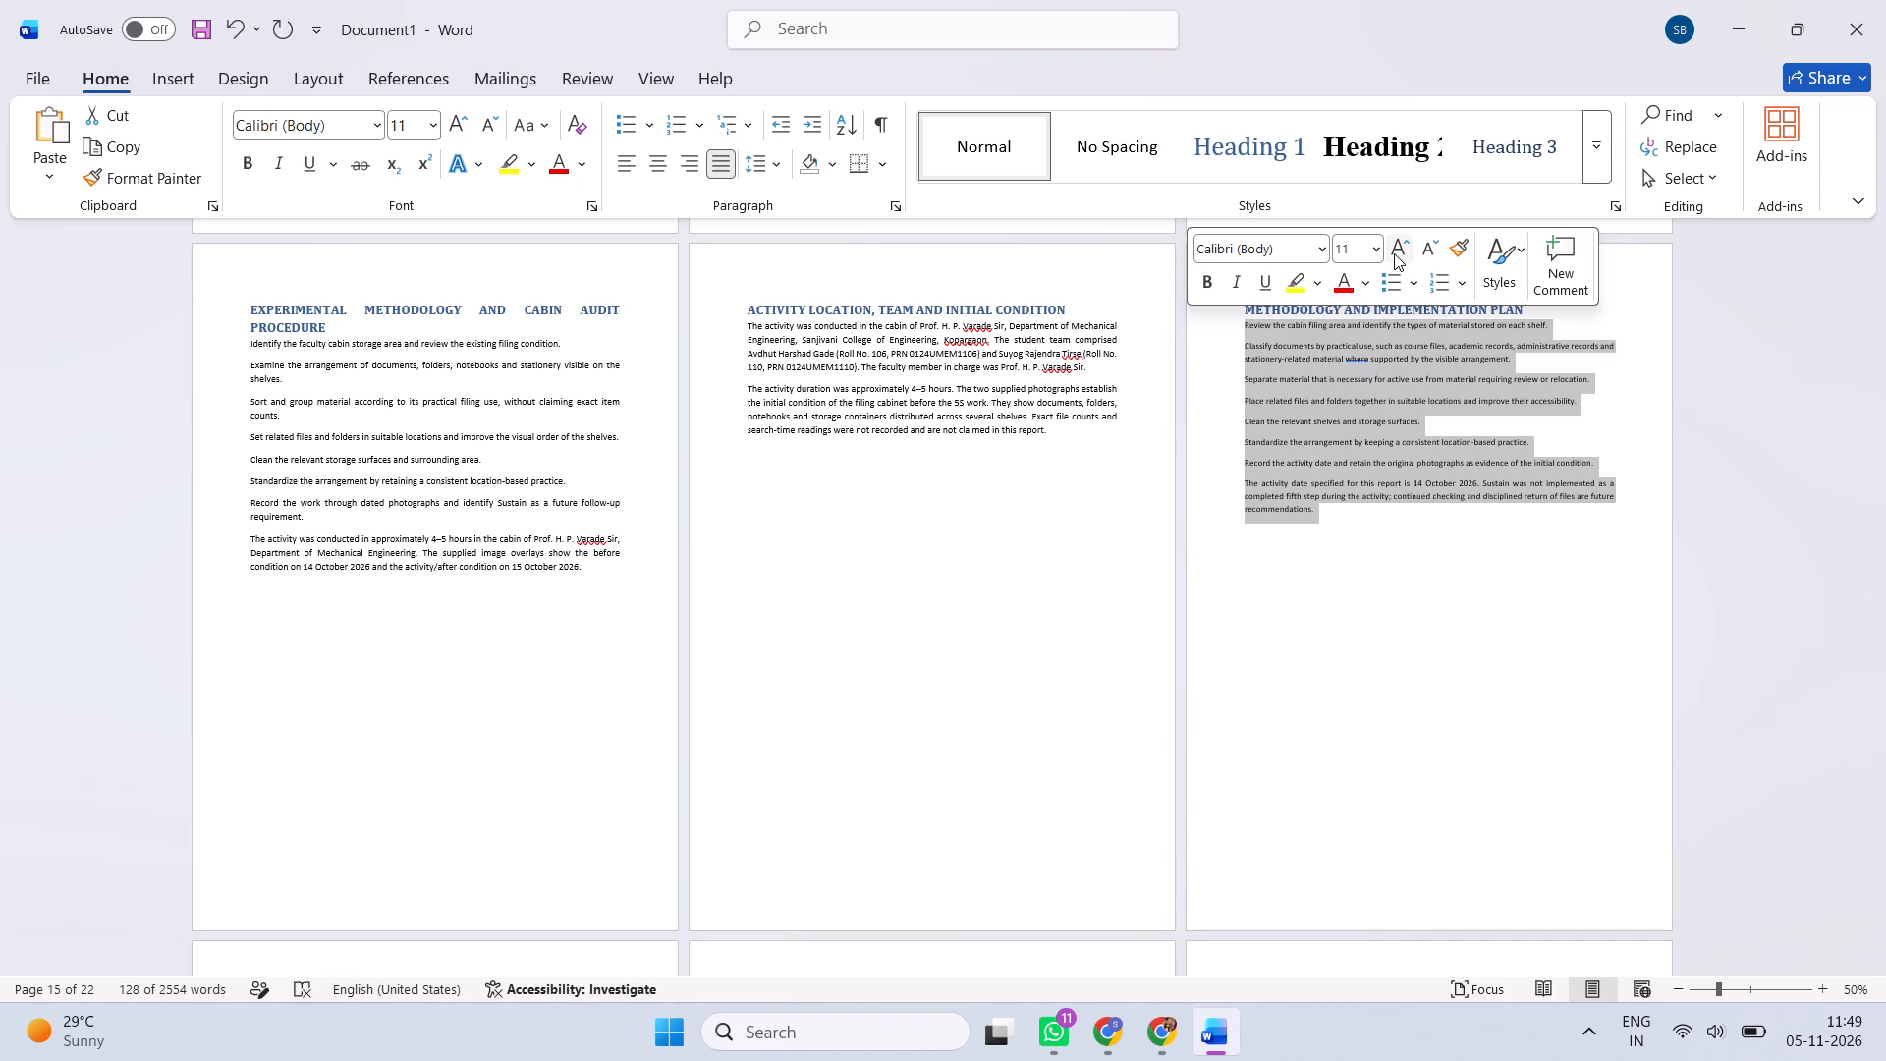
click(715, 167)
click(715, 167)
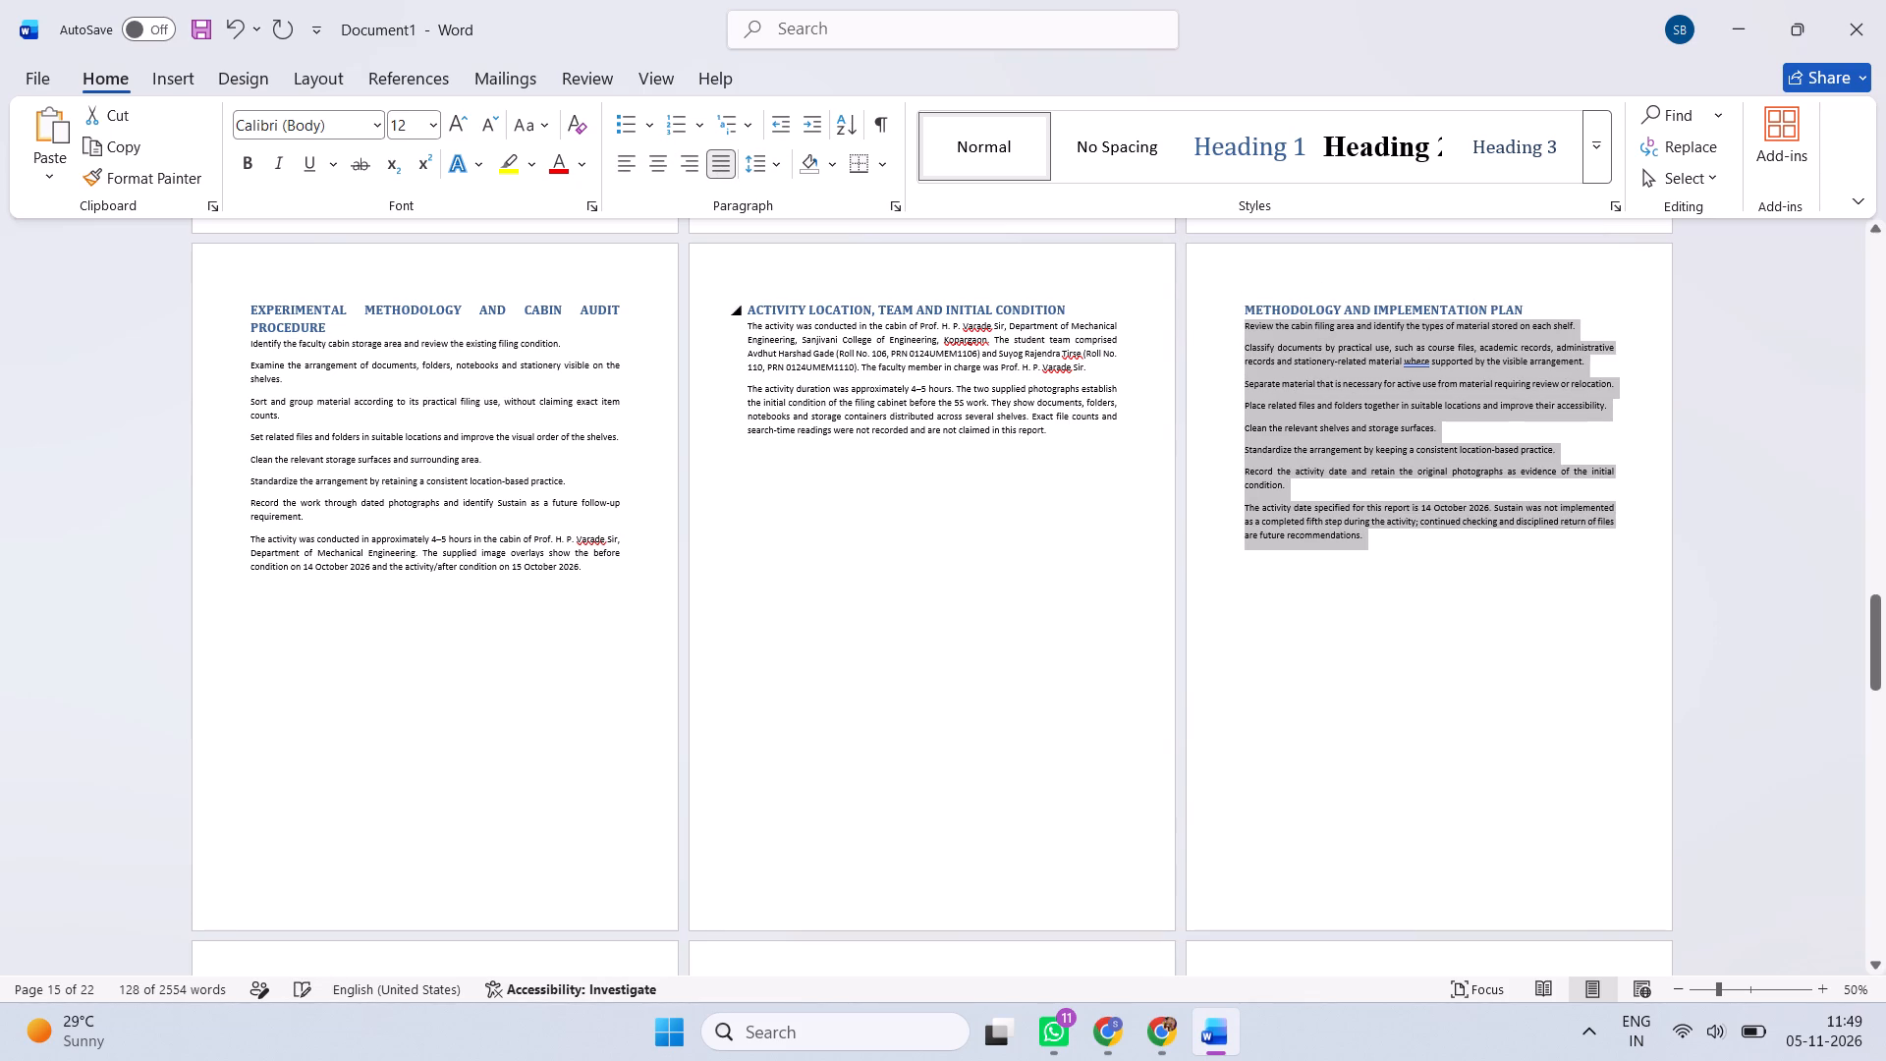
Increase the body text under Implementation of Sort and Set in Order to 12 pt.
click(1237, 677)
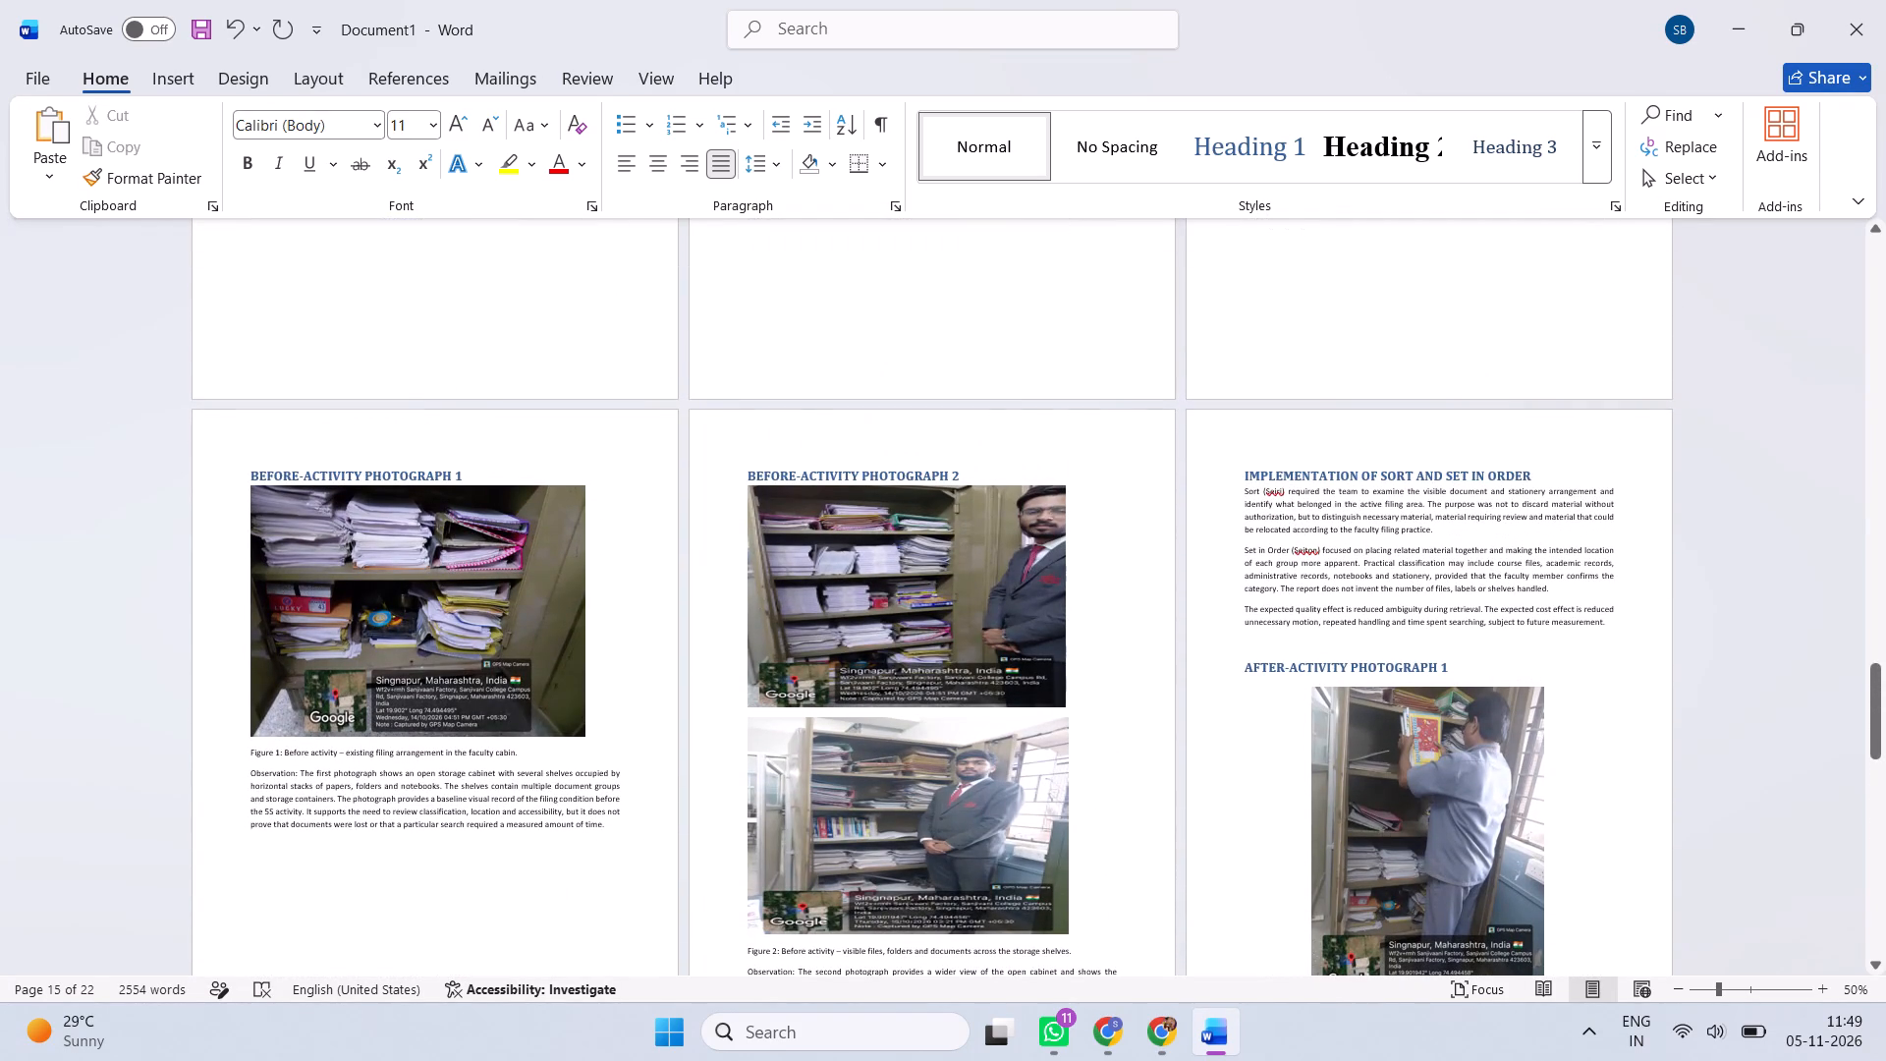
drag(1622, 621, 1252, 500)
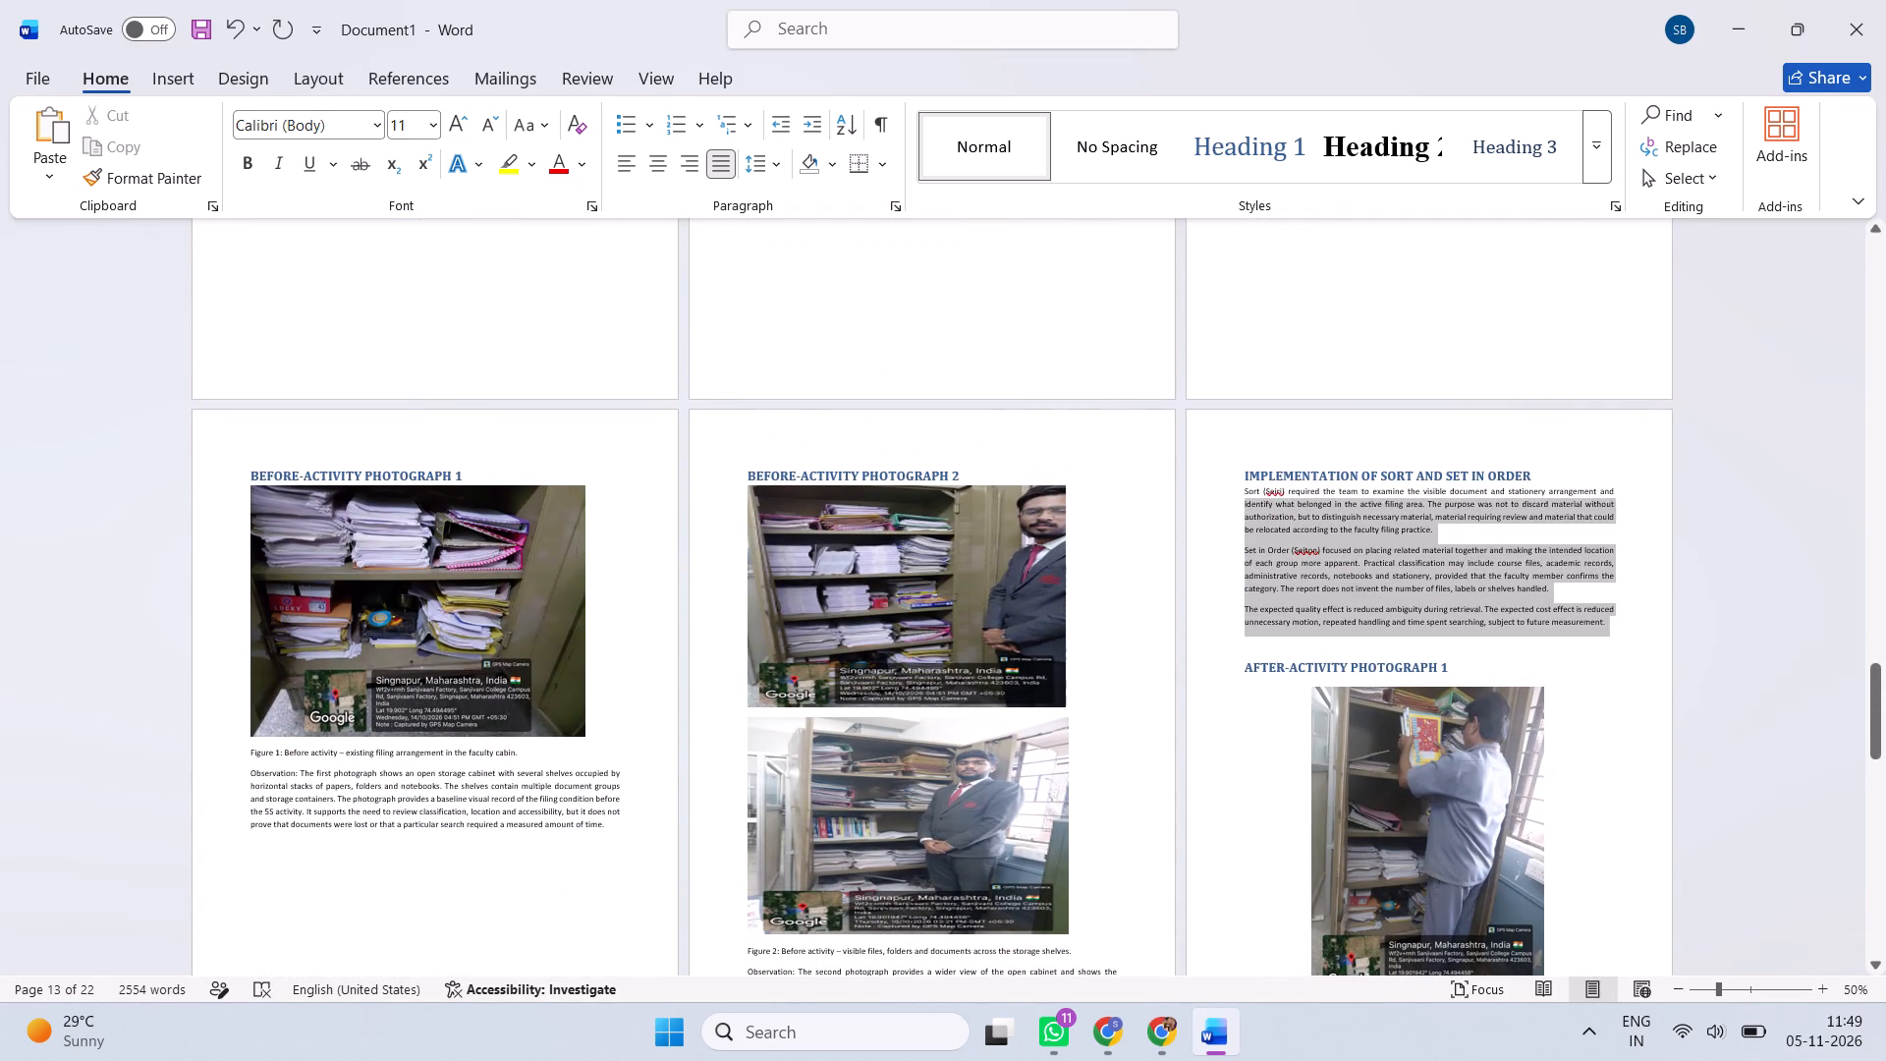
drag(1252, 500, 1248, 497)
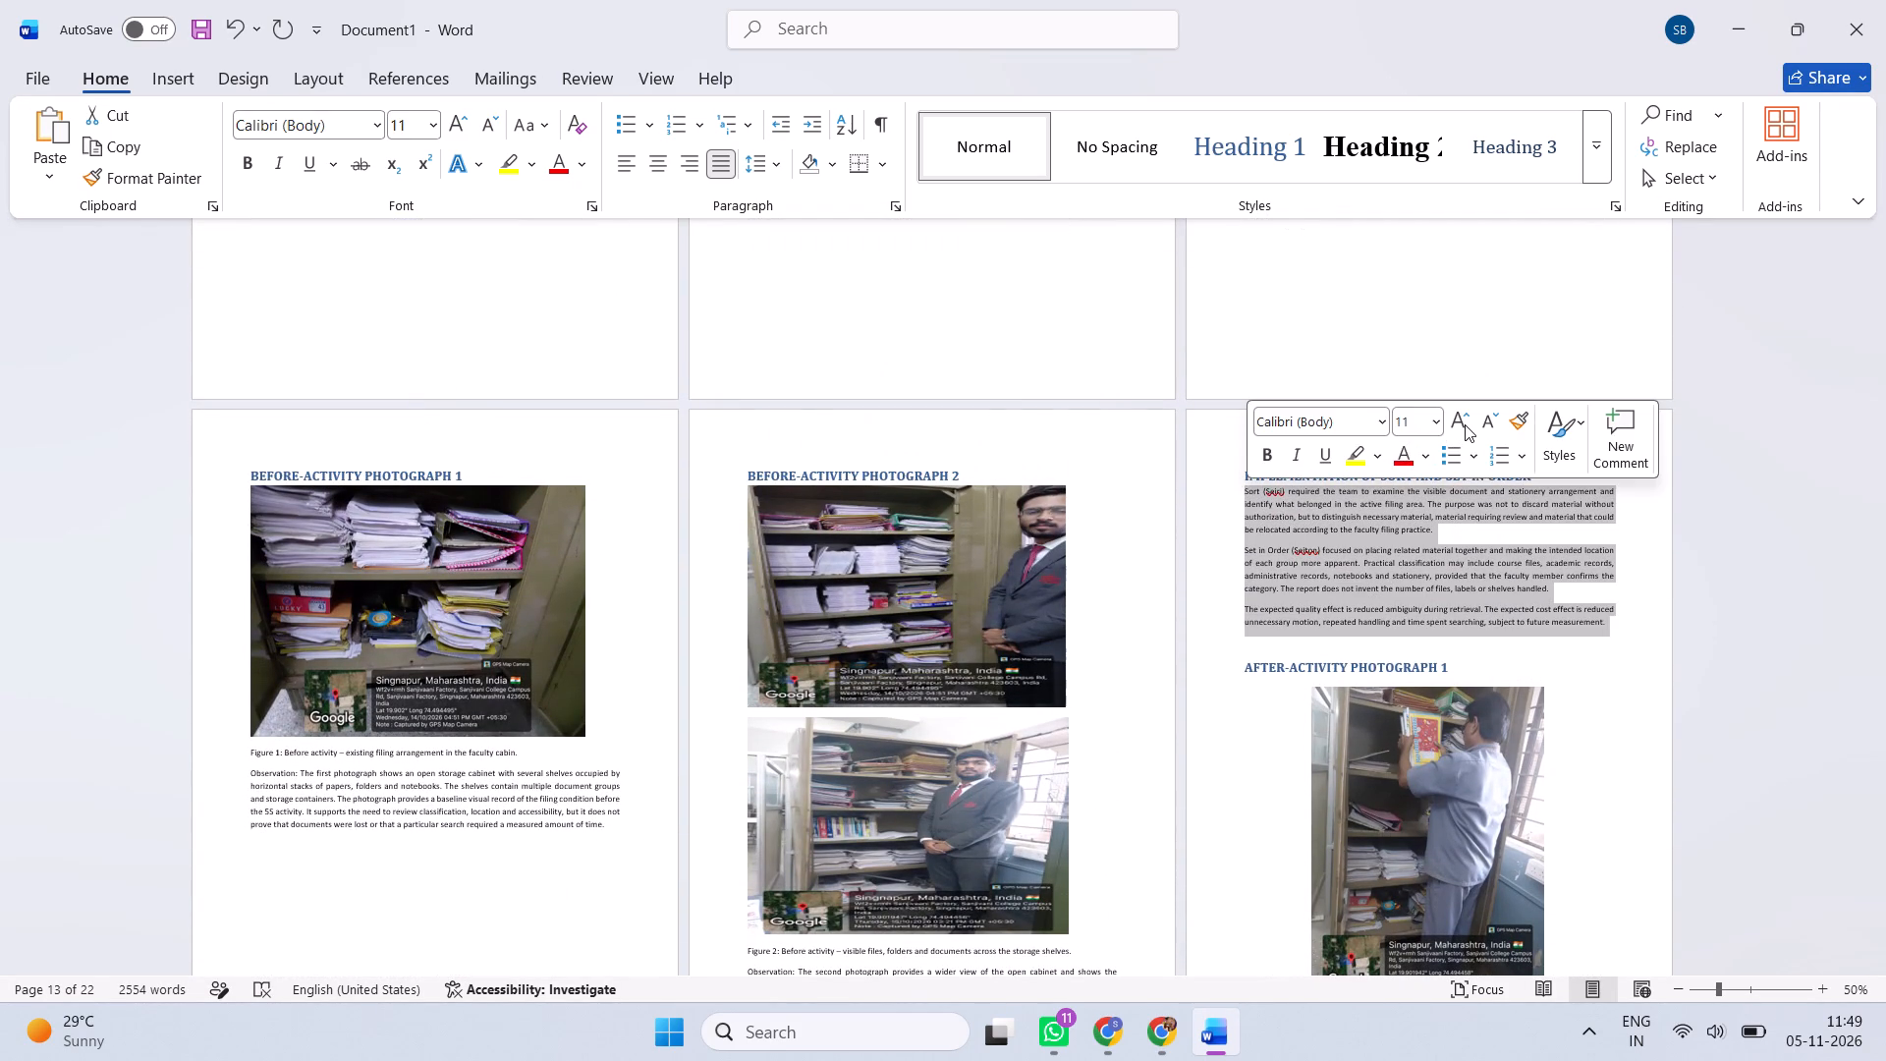
click(1465, 424)
click(1439, 770)
click(1439, 770)
Reduce the height of the picture under After-Activity Photograph 1 from its bottom edge, keeping its width.
scroll(1439, 770, down, 1)
scroll(1111, 741, up, 1)
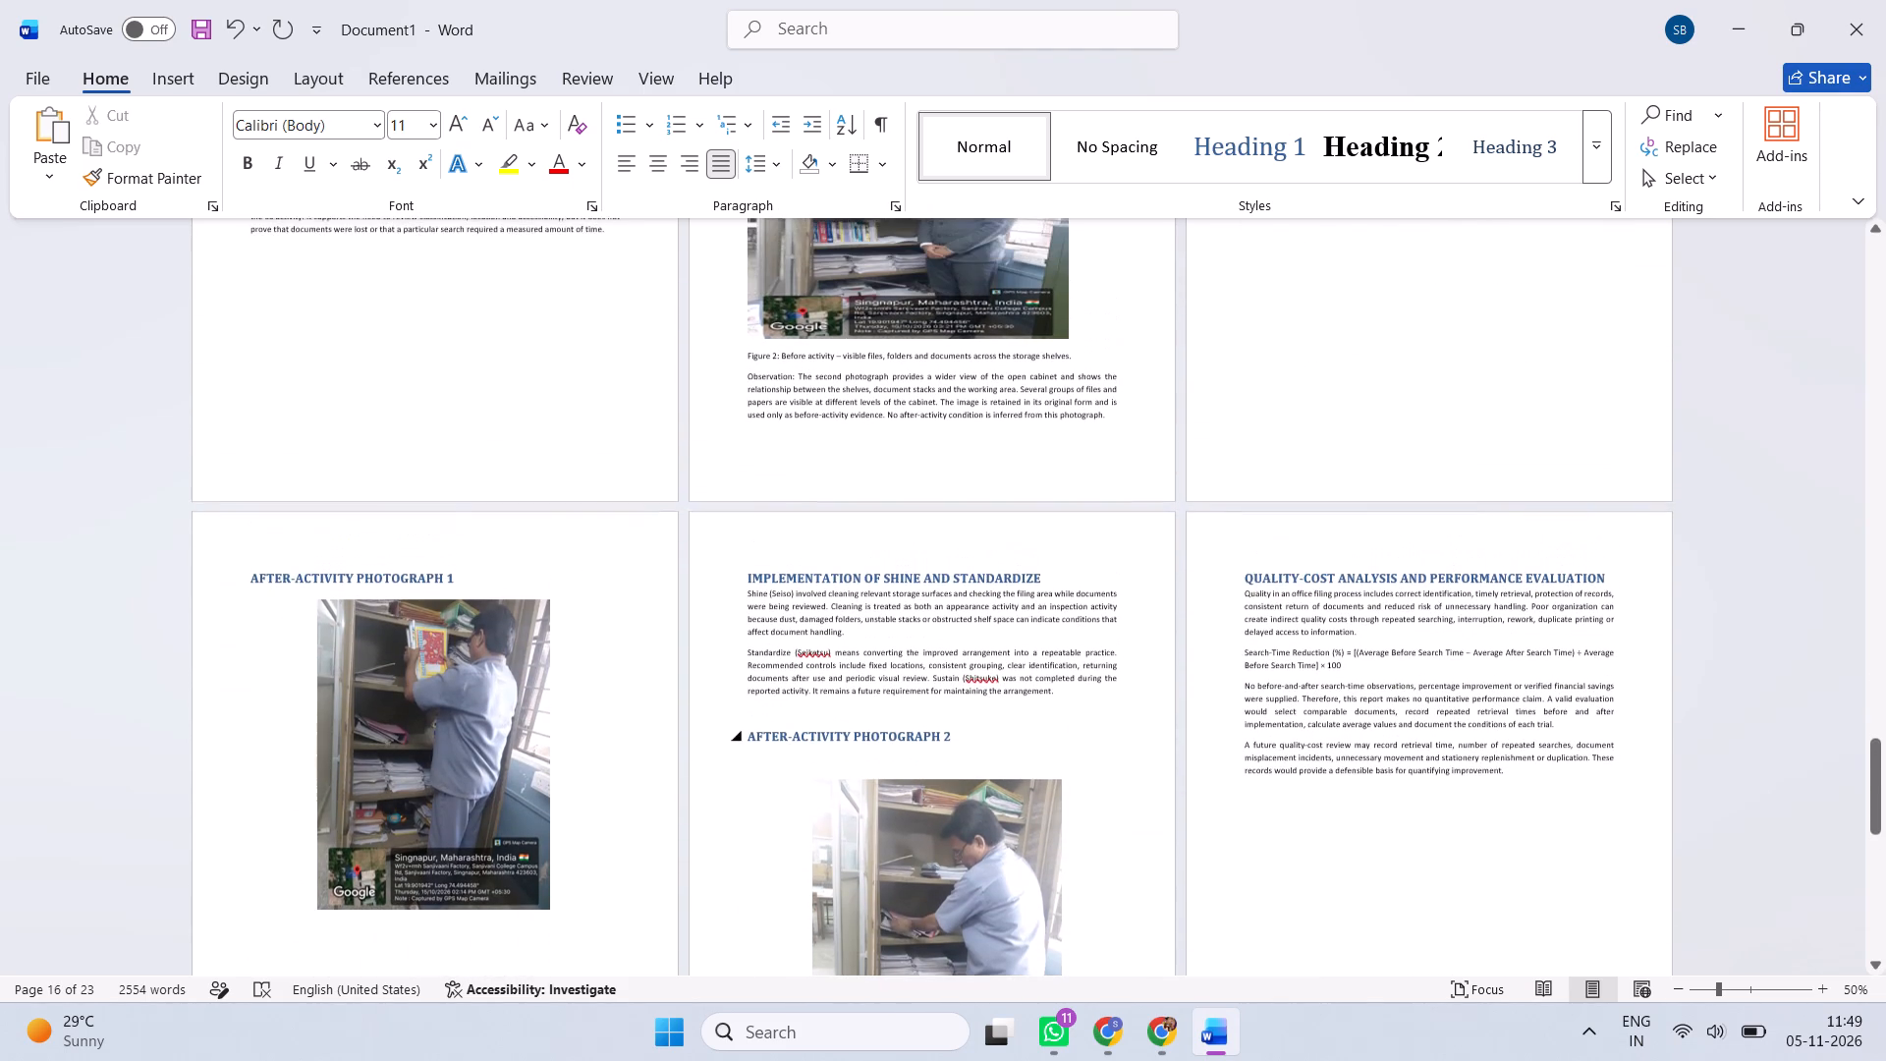
scroll(1111, 741, left, 1)
click(432, 906)
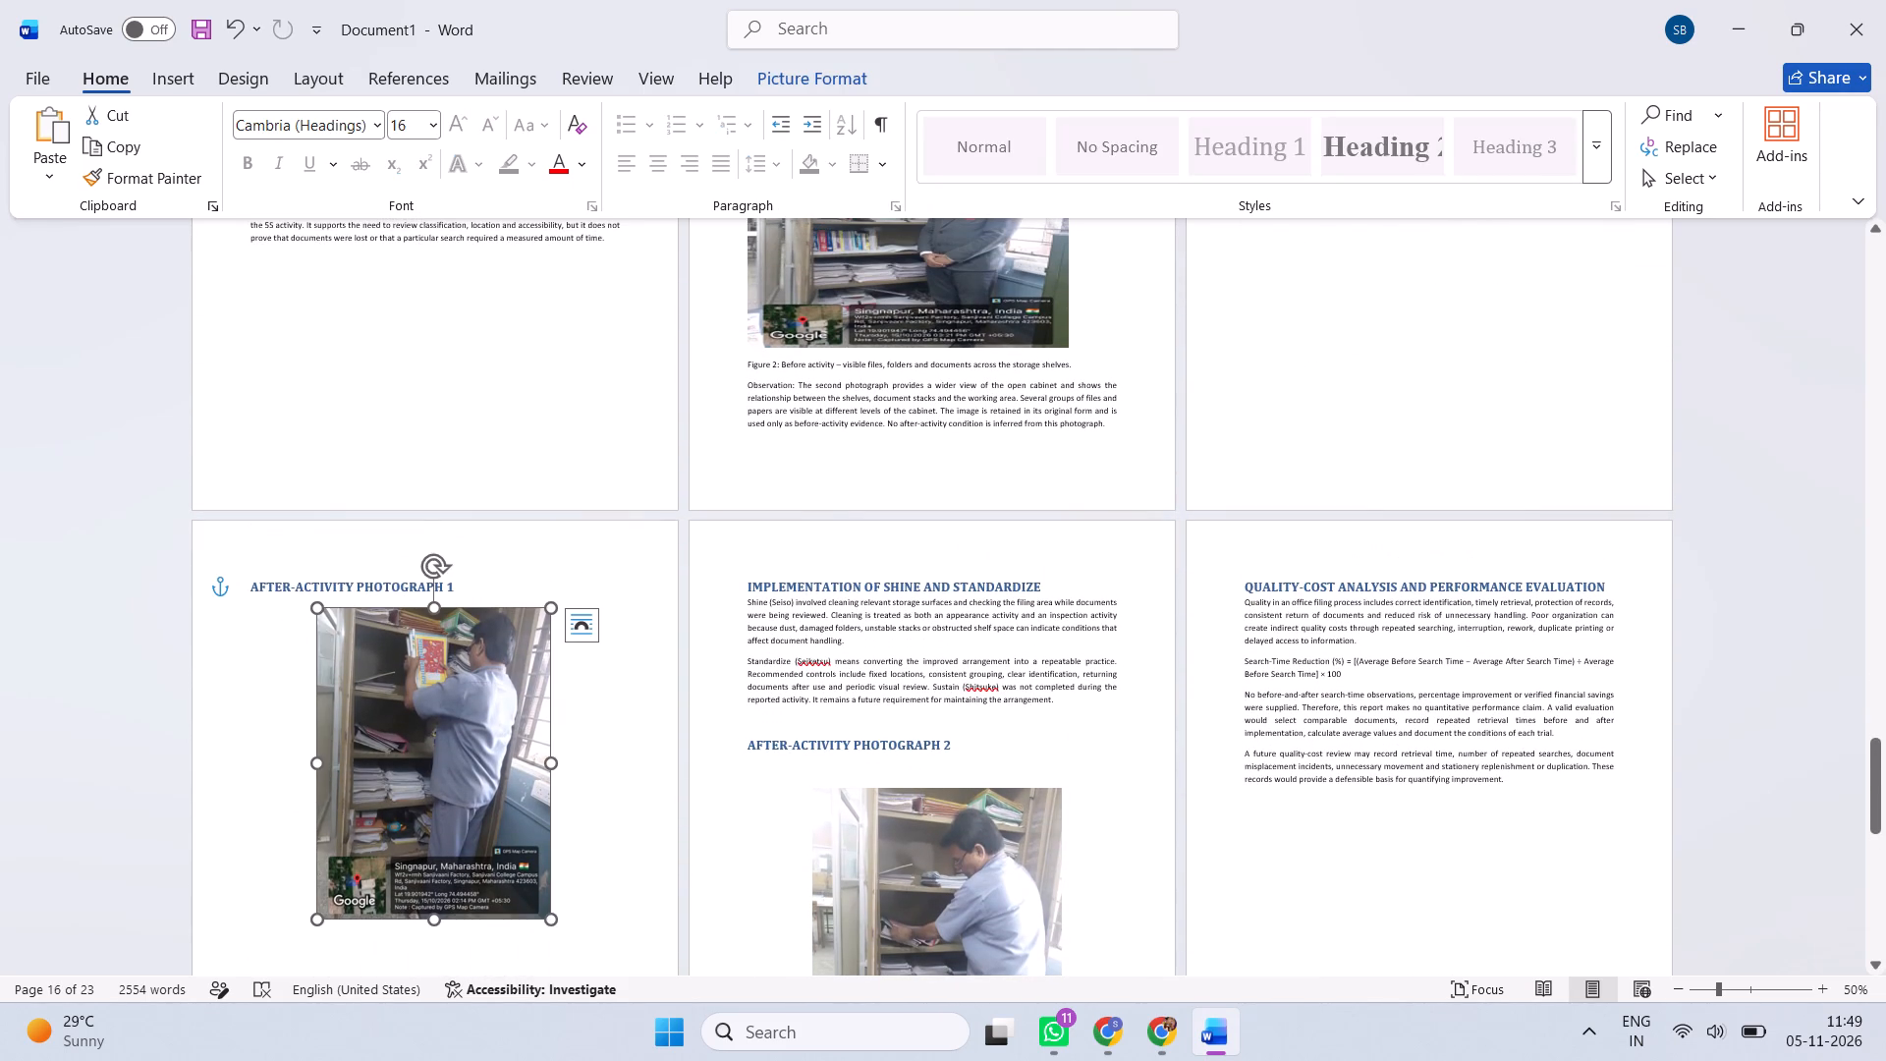
drag(435, 920, 438, 857)
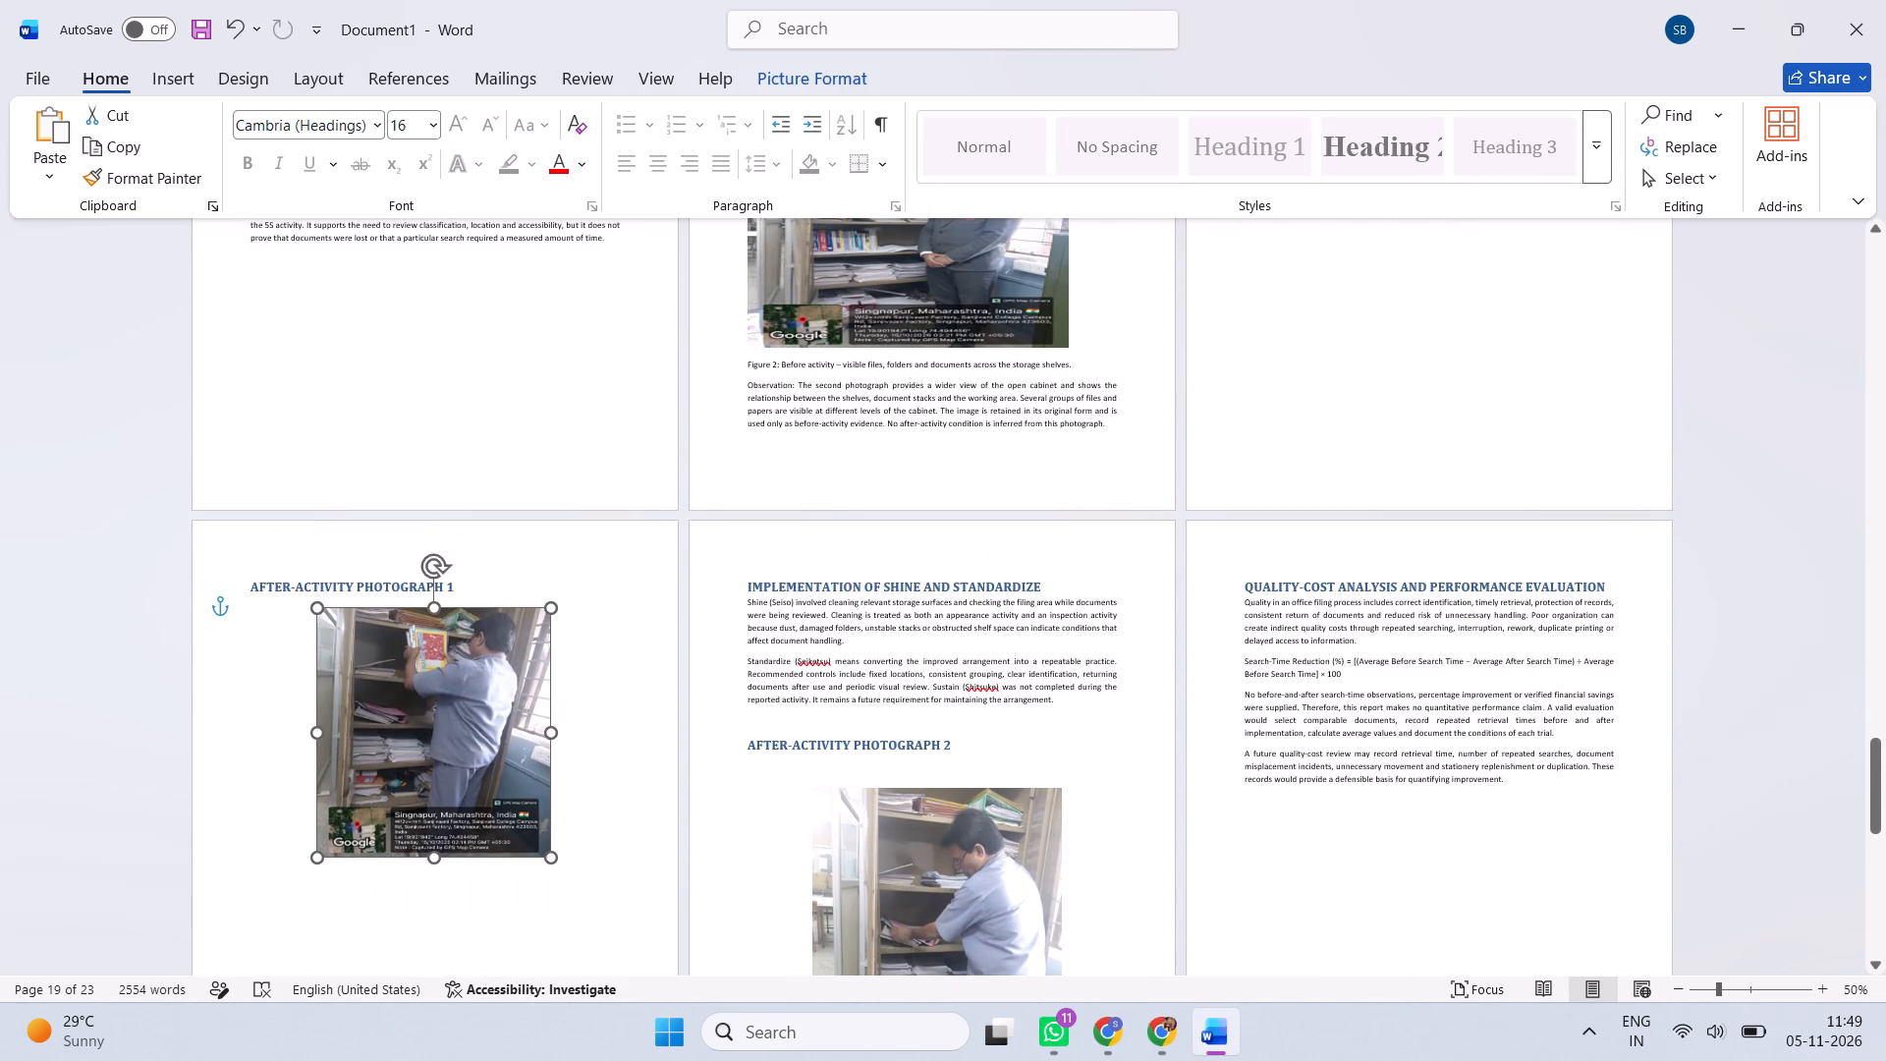
drag(438, 857, 436, 857)
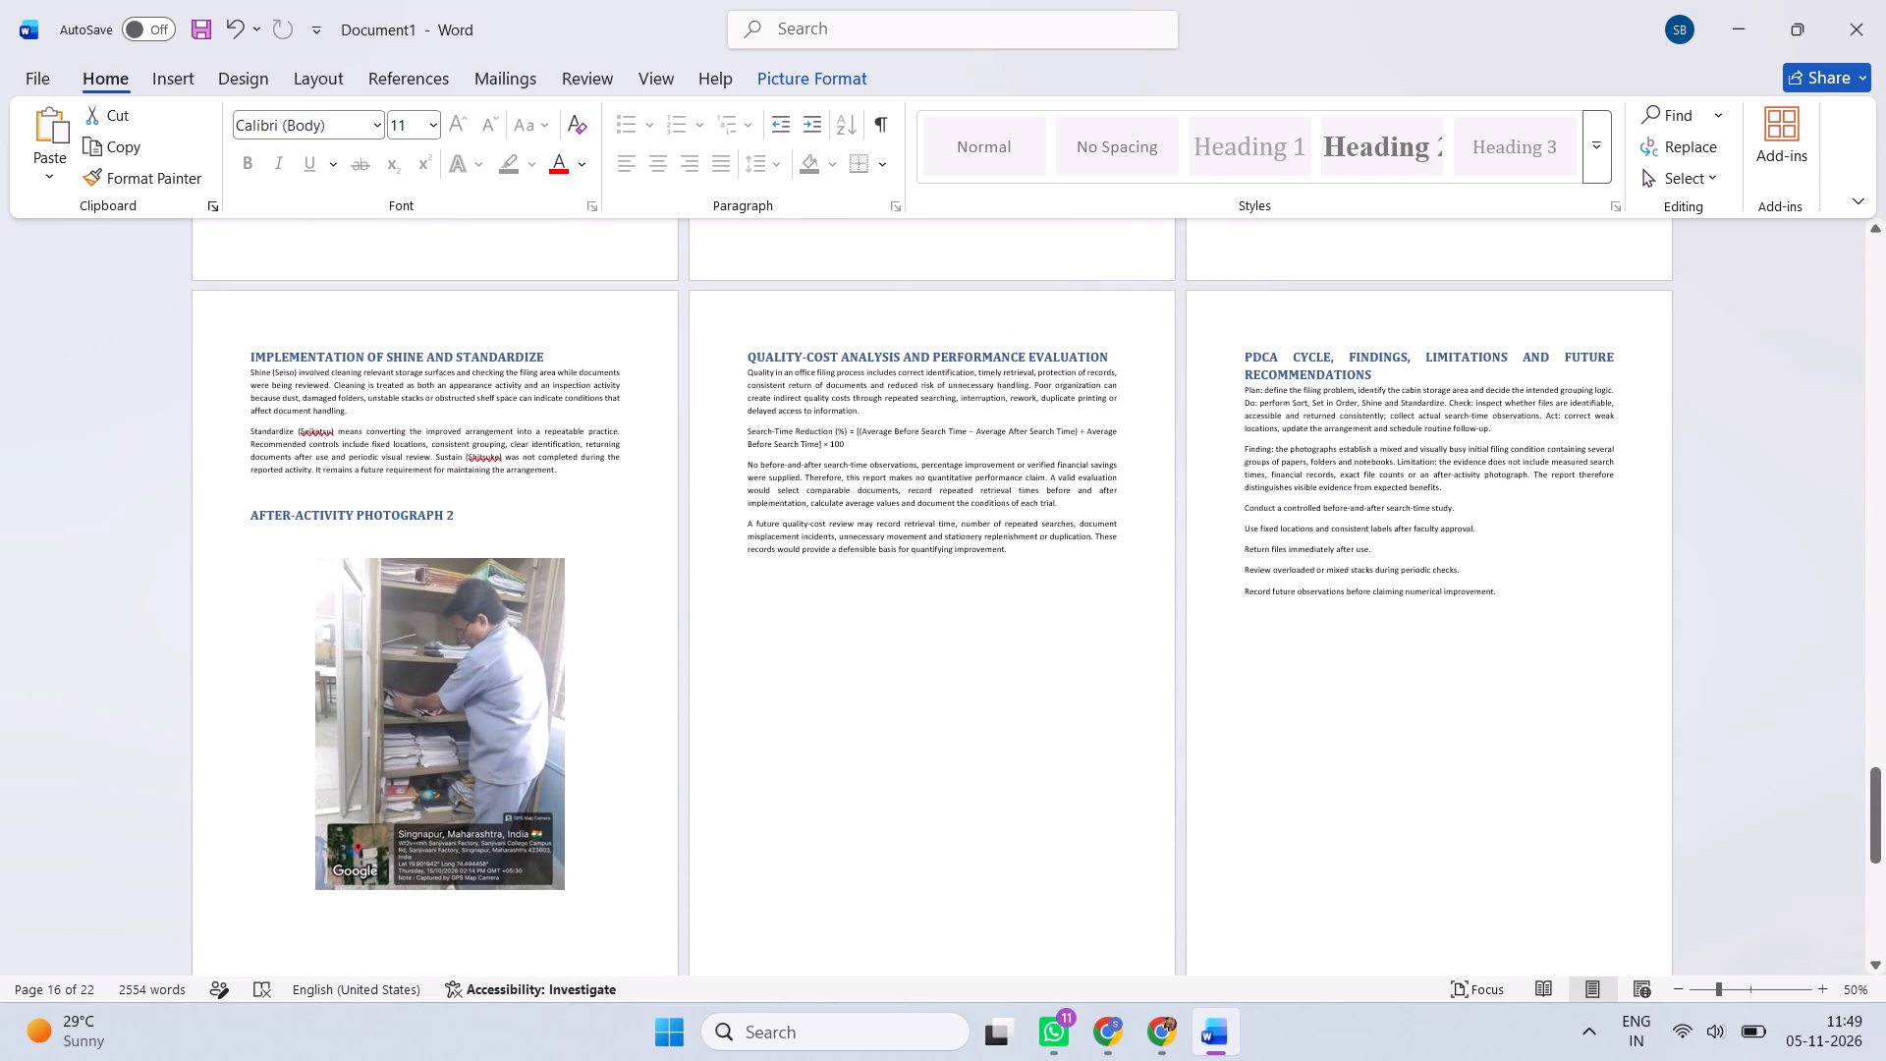
Shorten the picture under After-Activity Photograph 2 slightly and move it up closer to its heading.
click(432, 893)
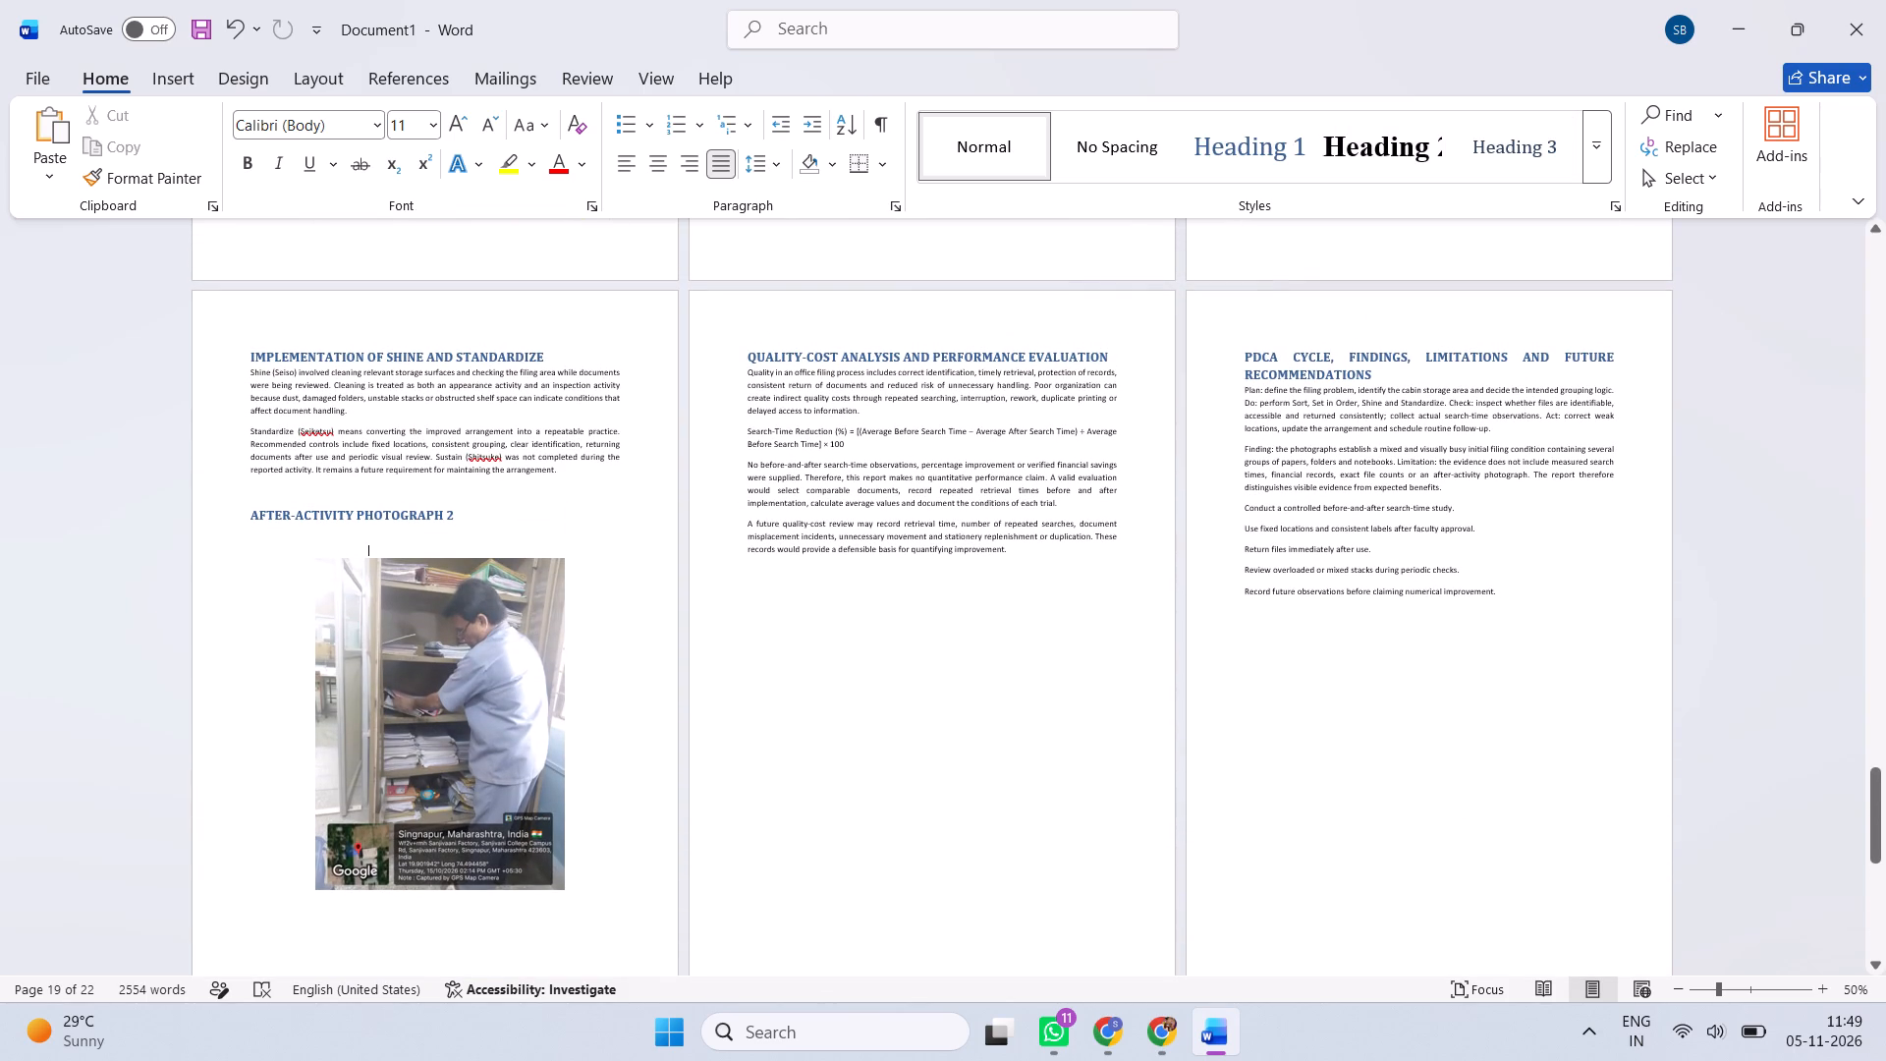
drag(434, 881, 438, 895)
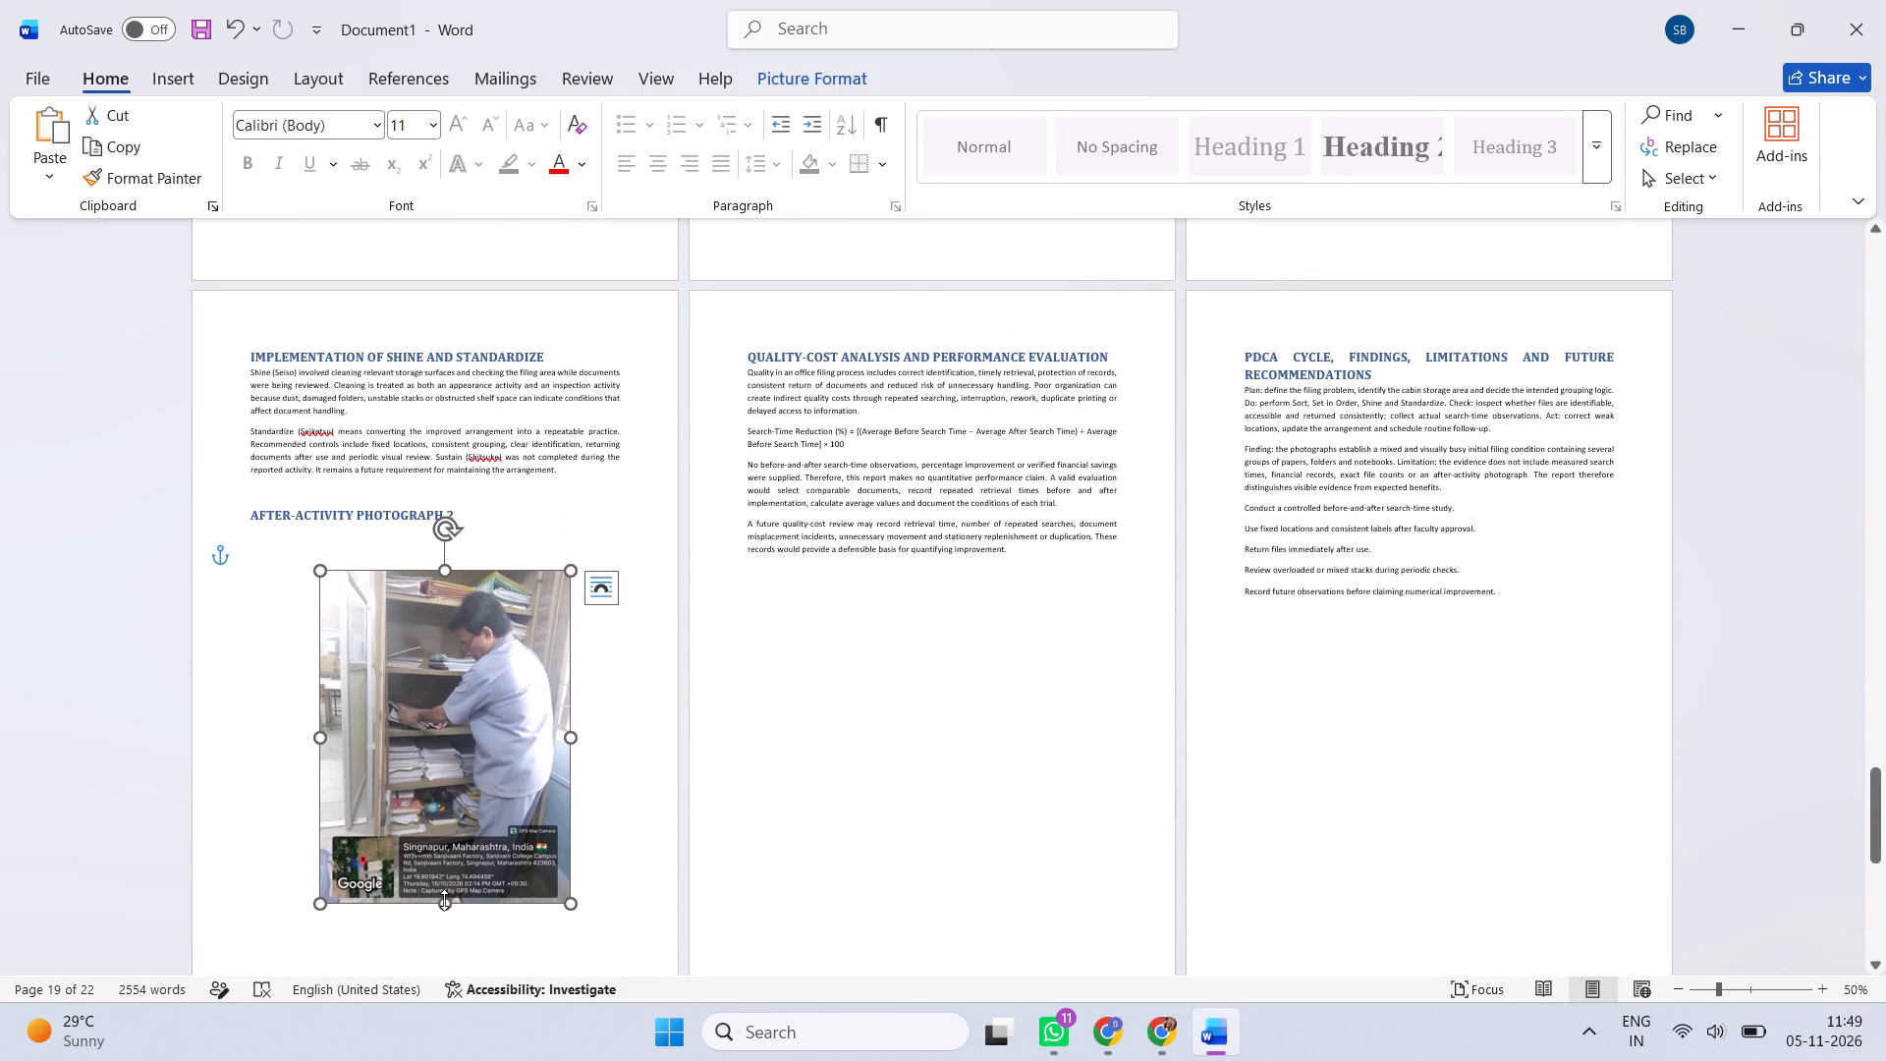
drag(444, 900, 434, 866)
drag(433, 756, 425, 728)
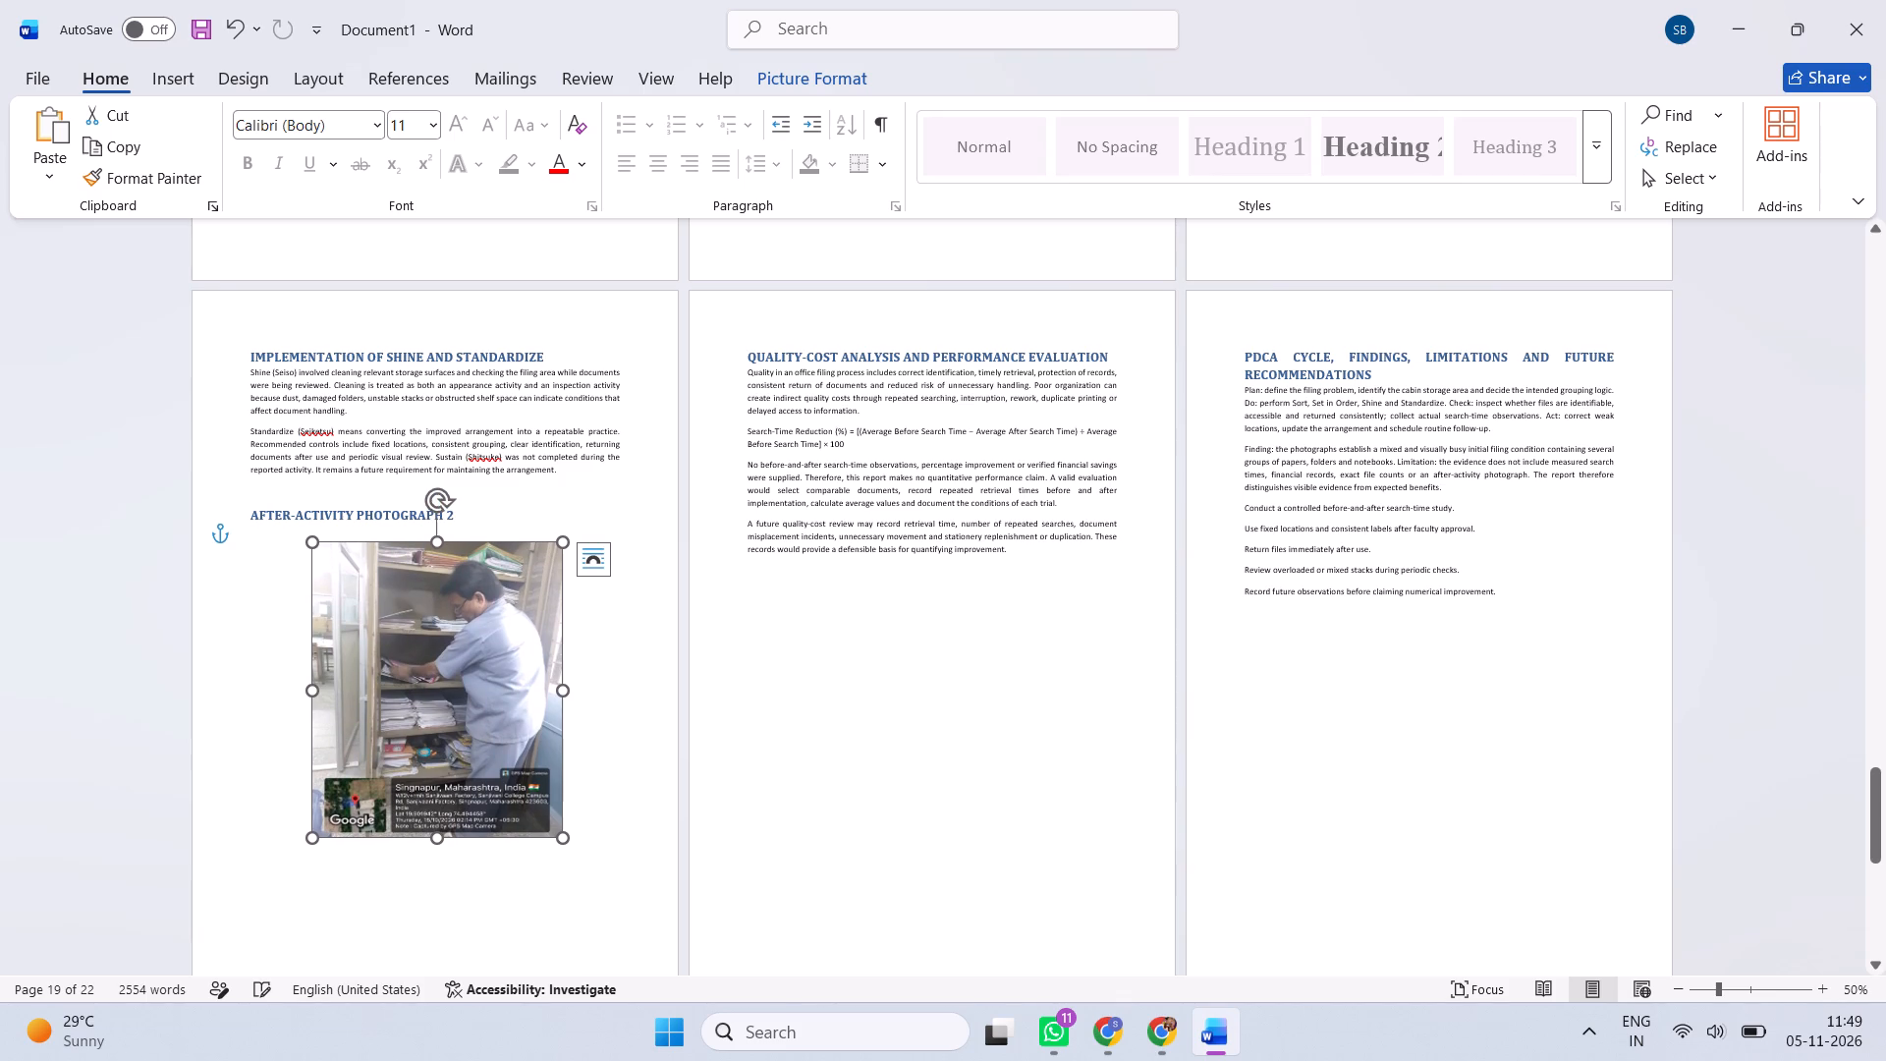
Increase the body text under Implementation of Shine and Standardize to 12 pt.
click(557, 478)
drag(557, 478, 365, 415)
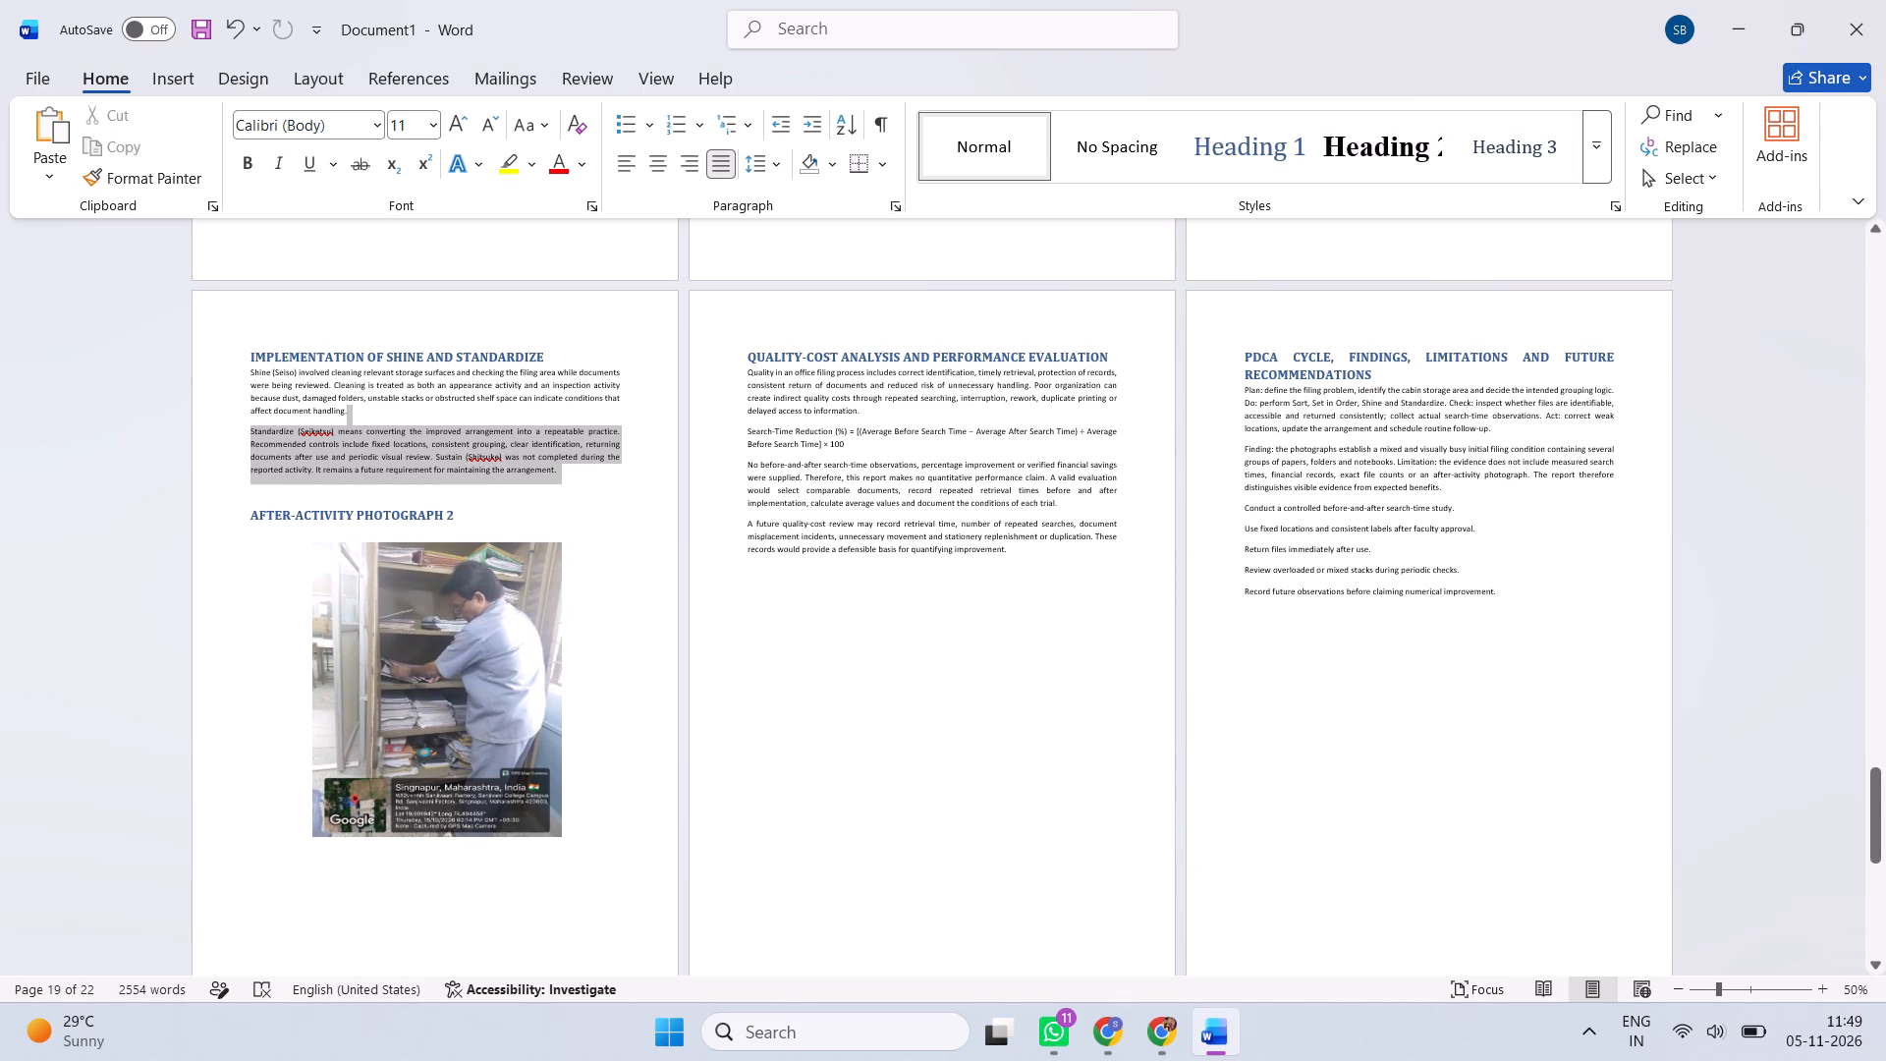
drag(365, 415, 225, 377)
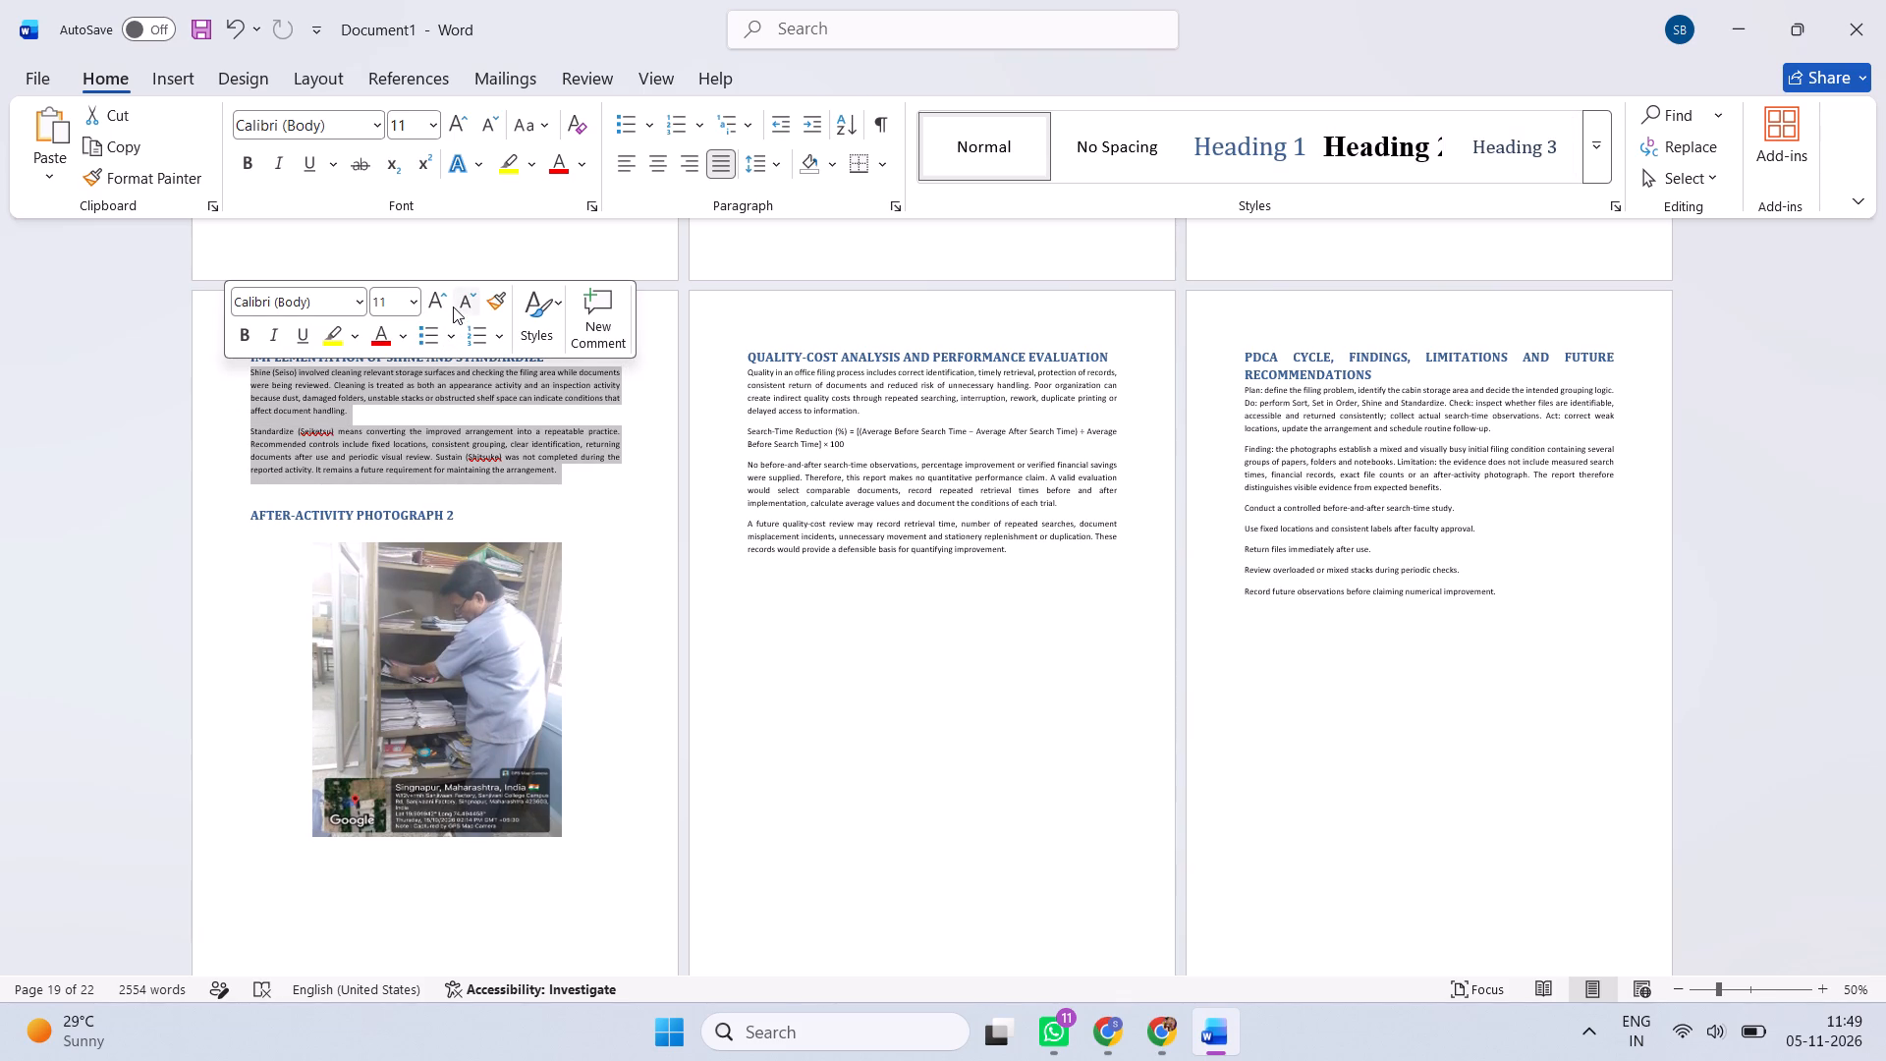
click(448, 303)
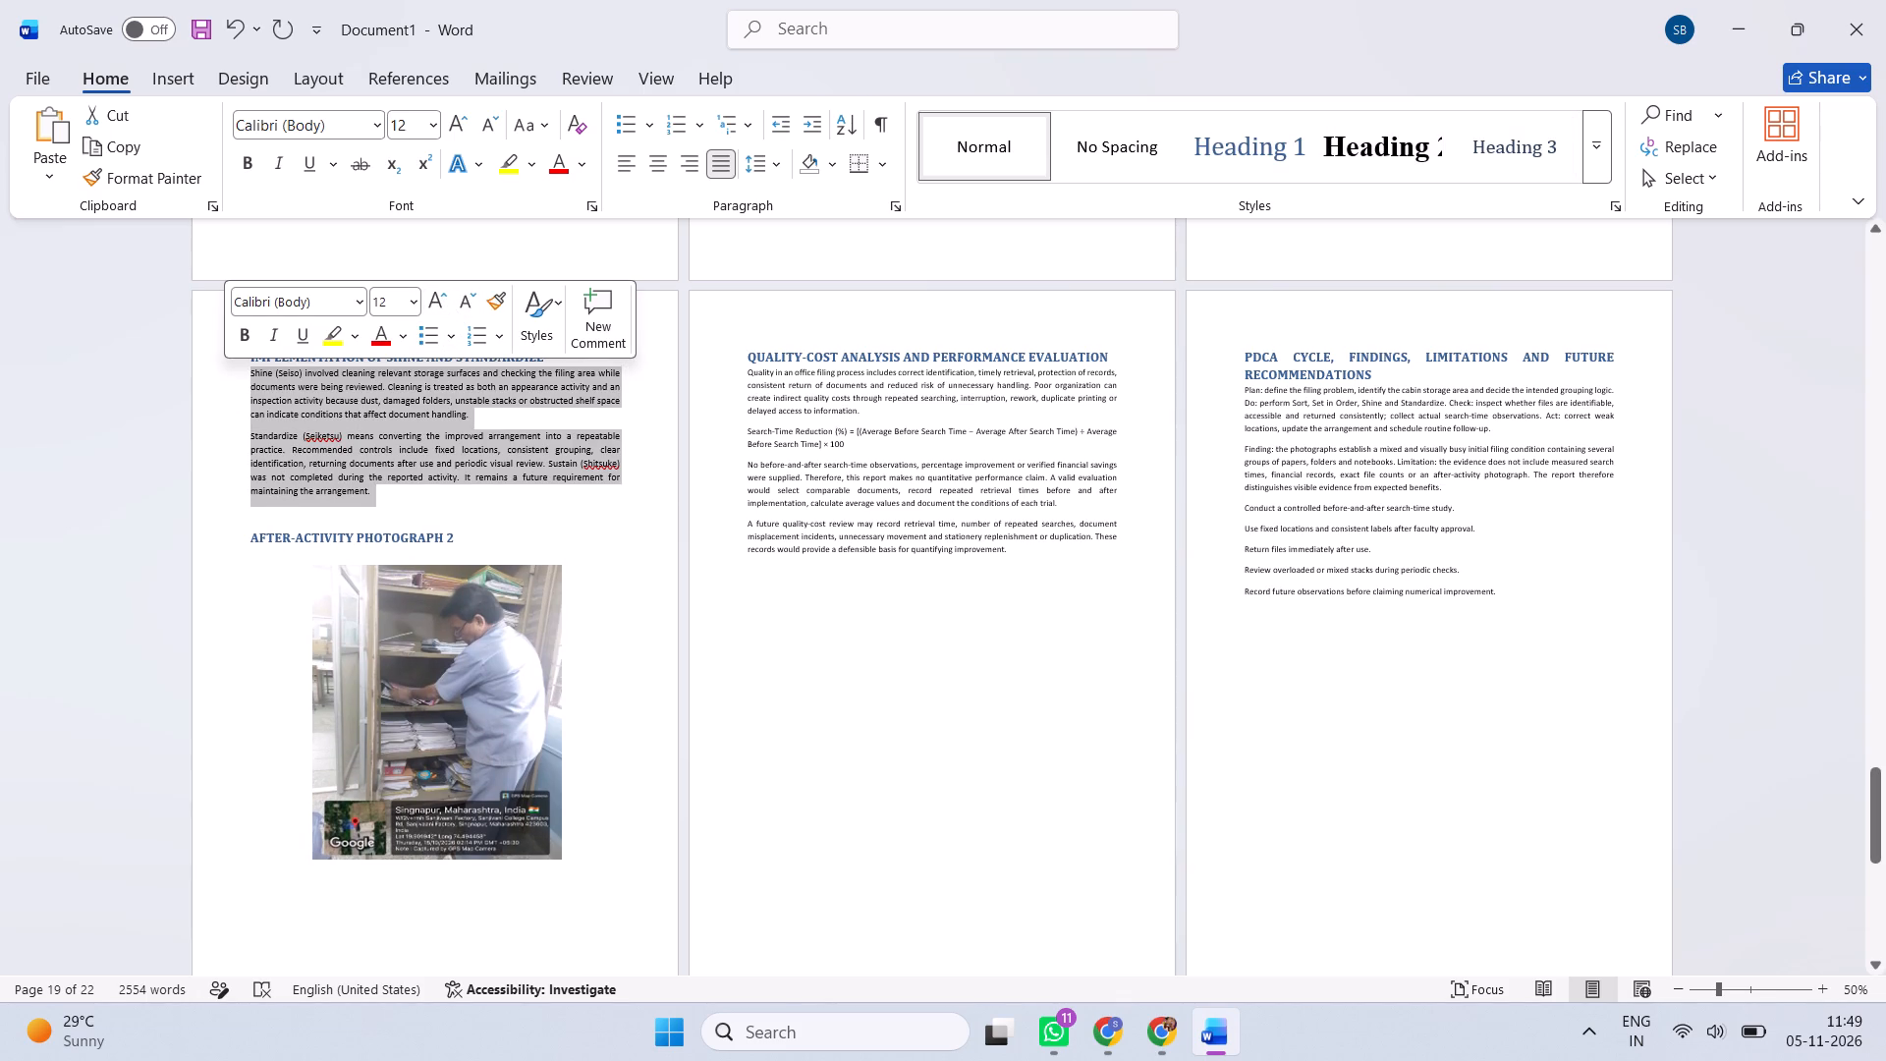
Increase the body text under Quality-Cost Analysis and Performance Evaluation to 12 pt.
drag(976, 603, 727, 386)
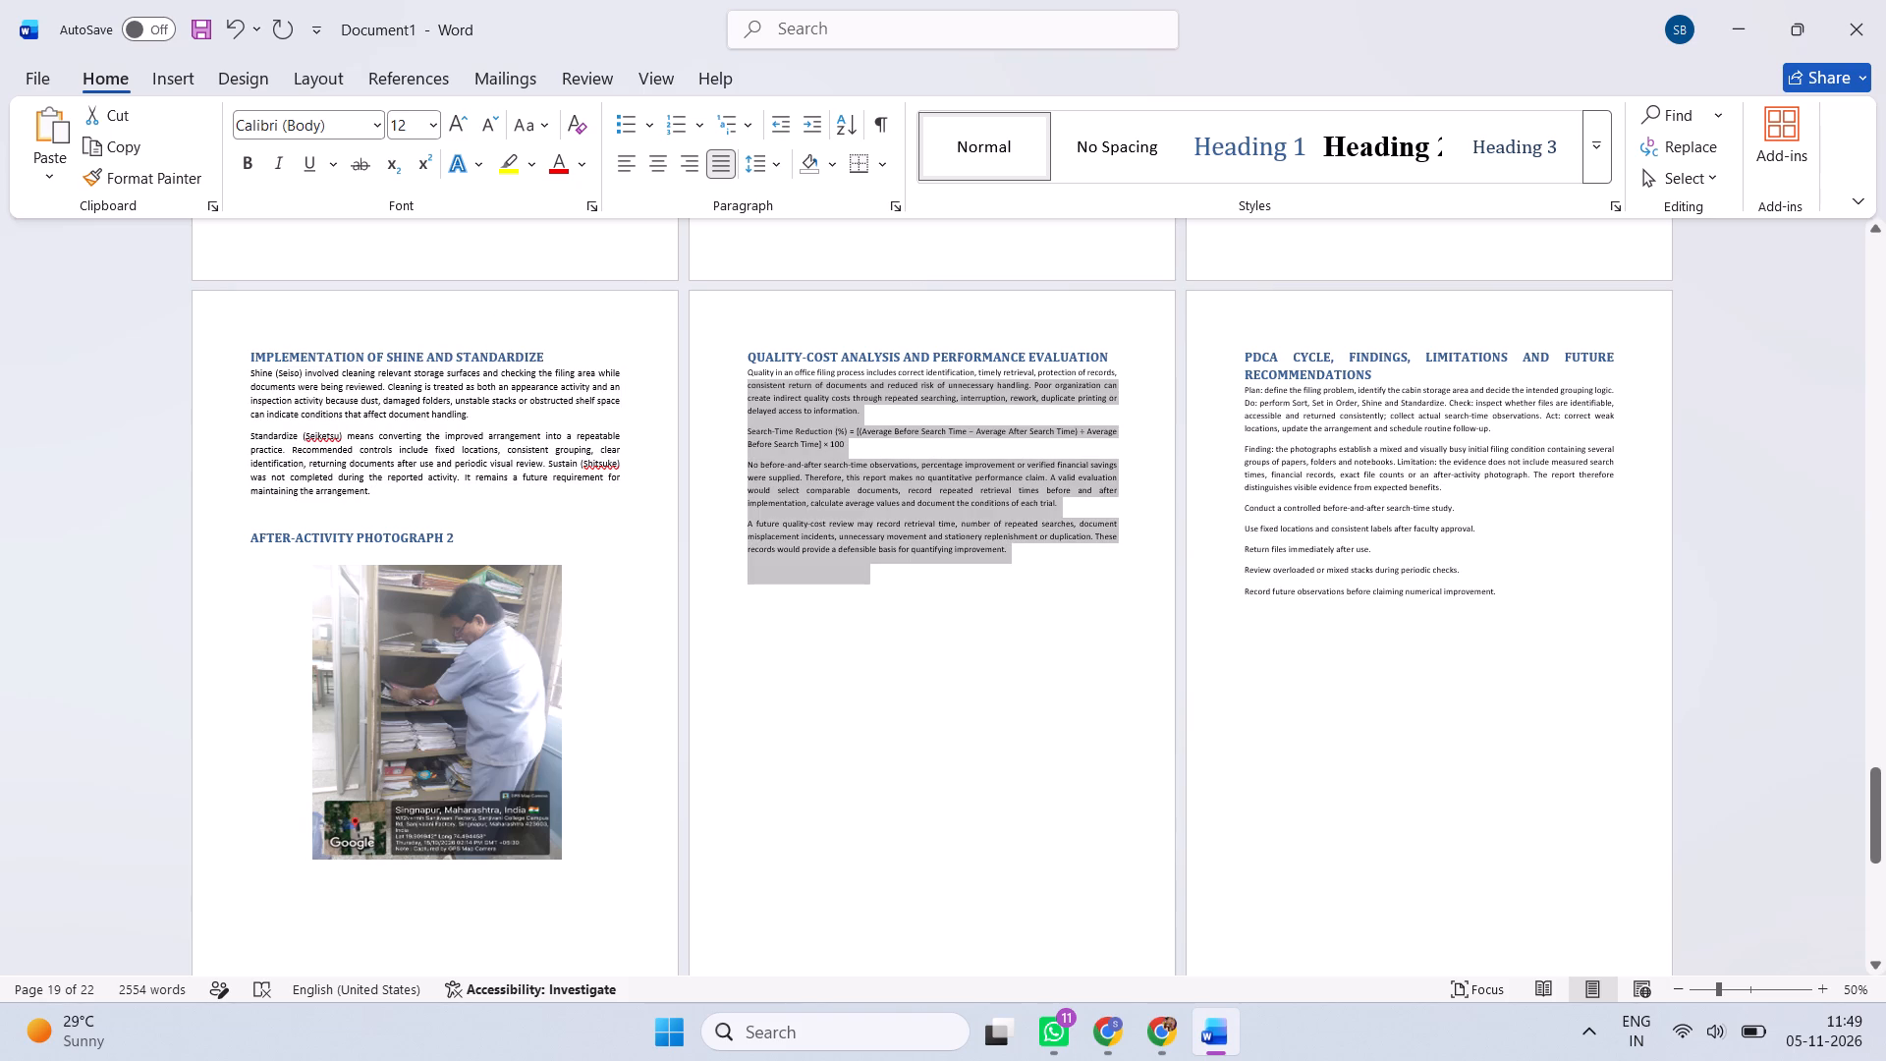
drag(727, 386, 704, 374)
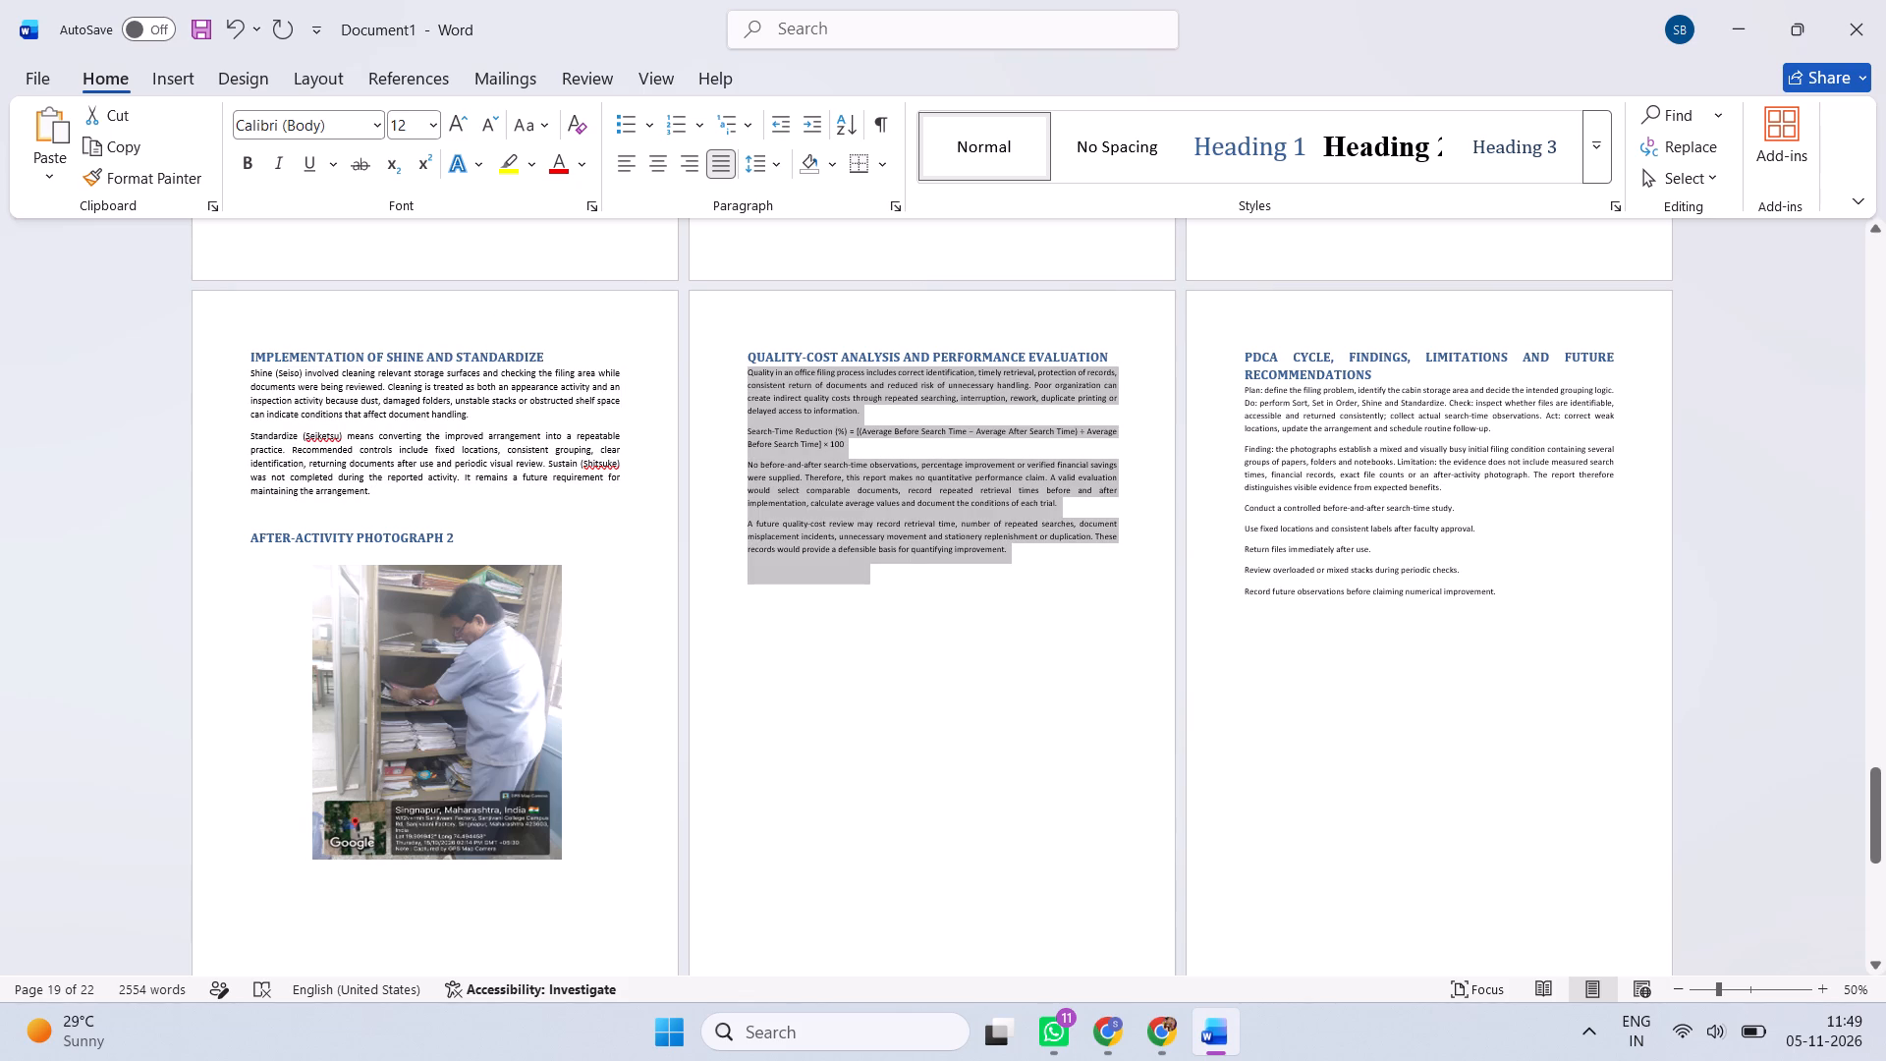
drag(704, 374, 697, 374)
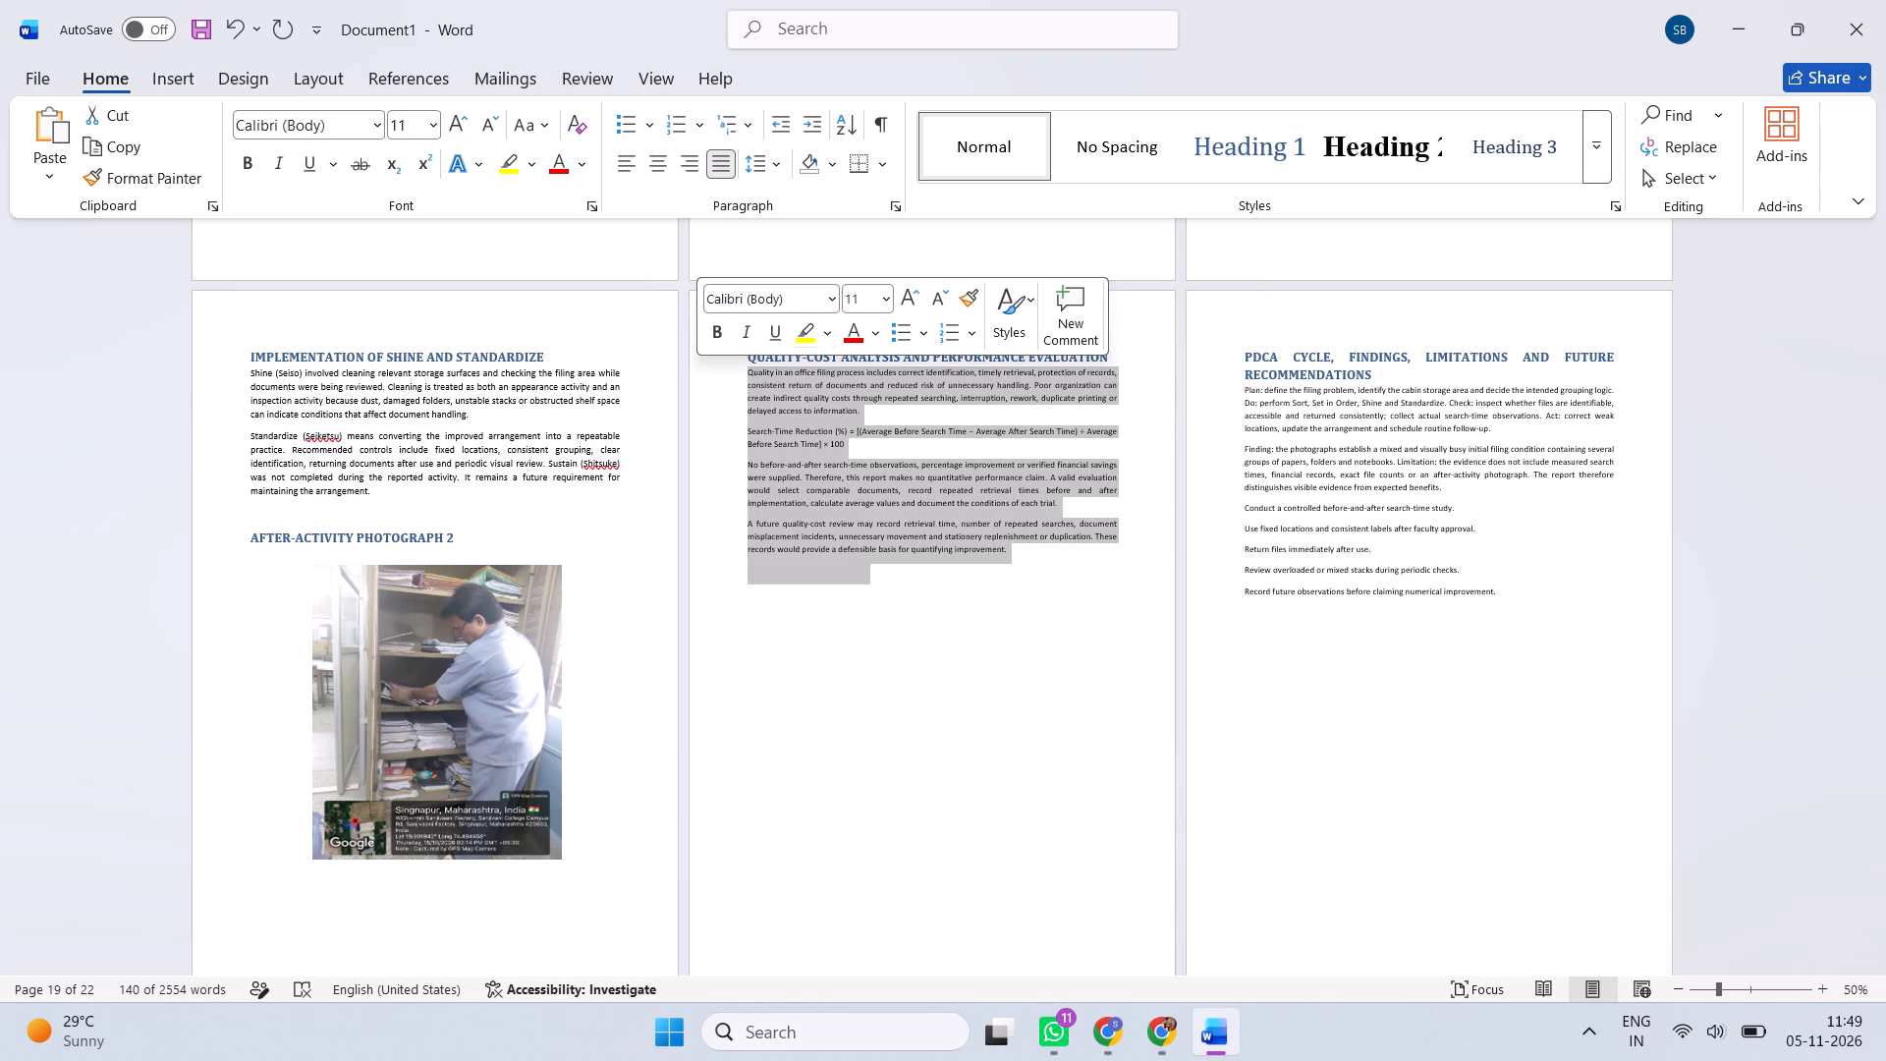
click(917, 300)
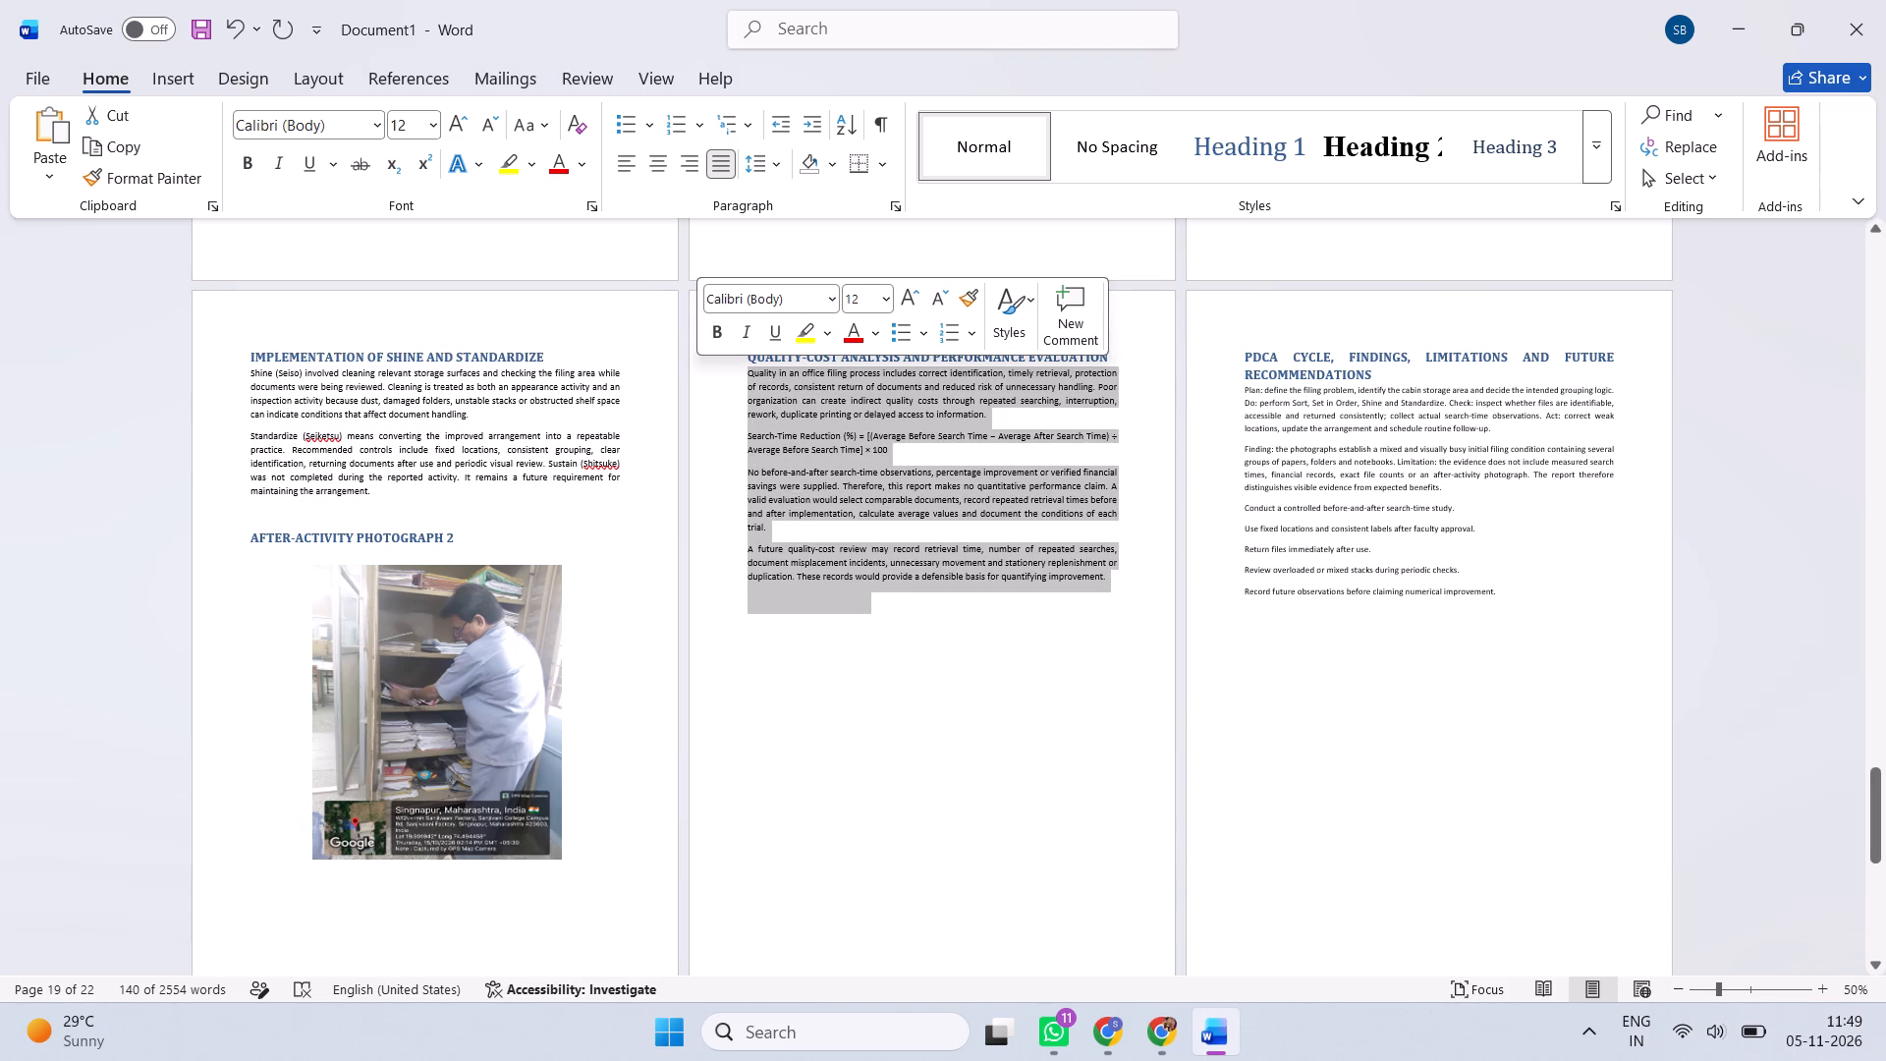
Increase the body text under PDCA Cycle, Findings, Limitations and Future Recommendations to 12 pt.
drag(1353, 642, 1208, 383)
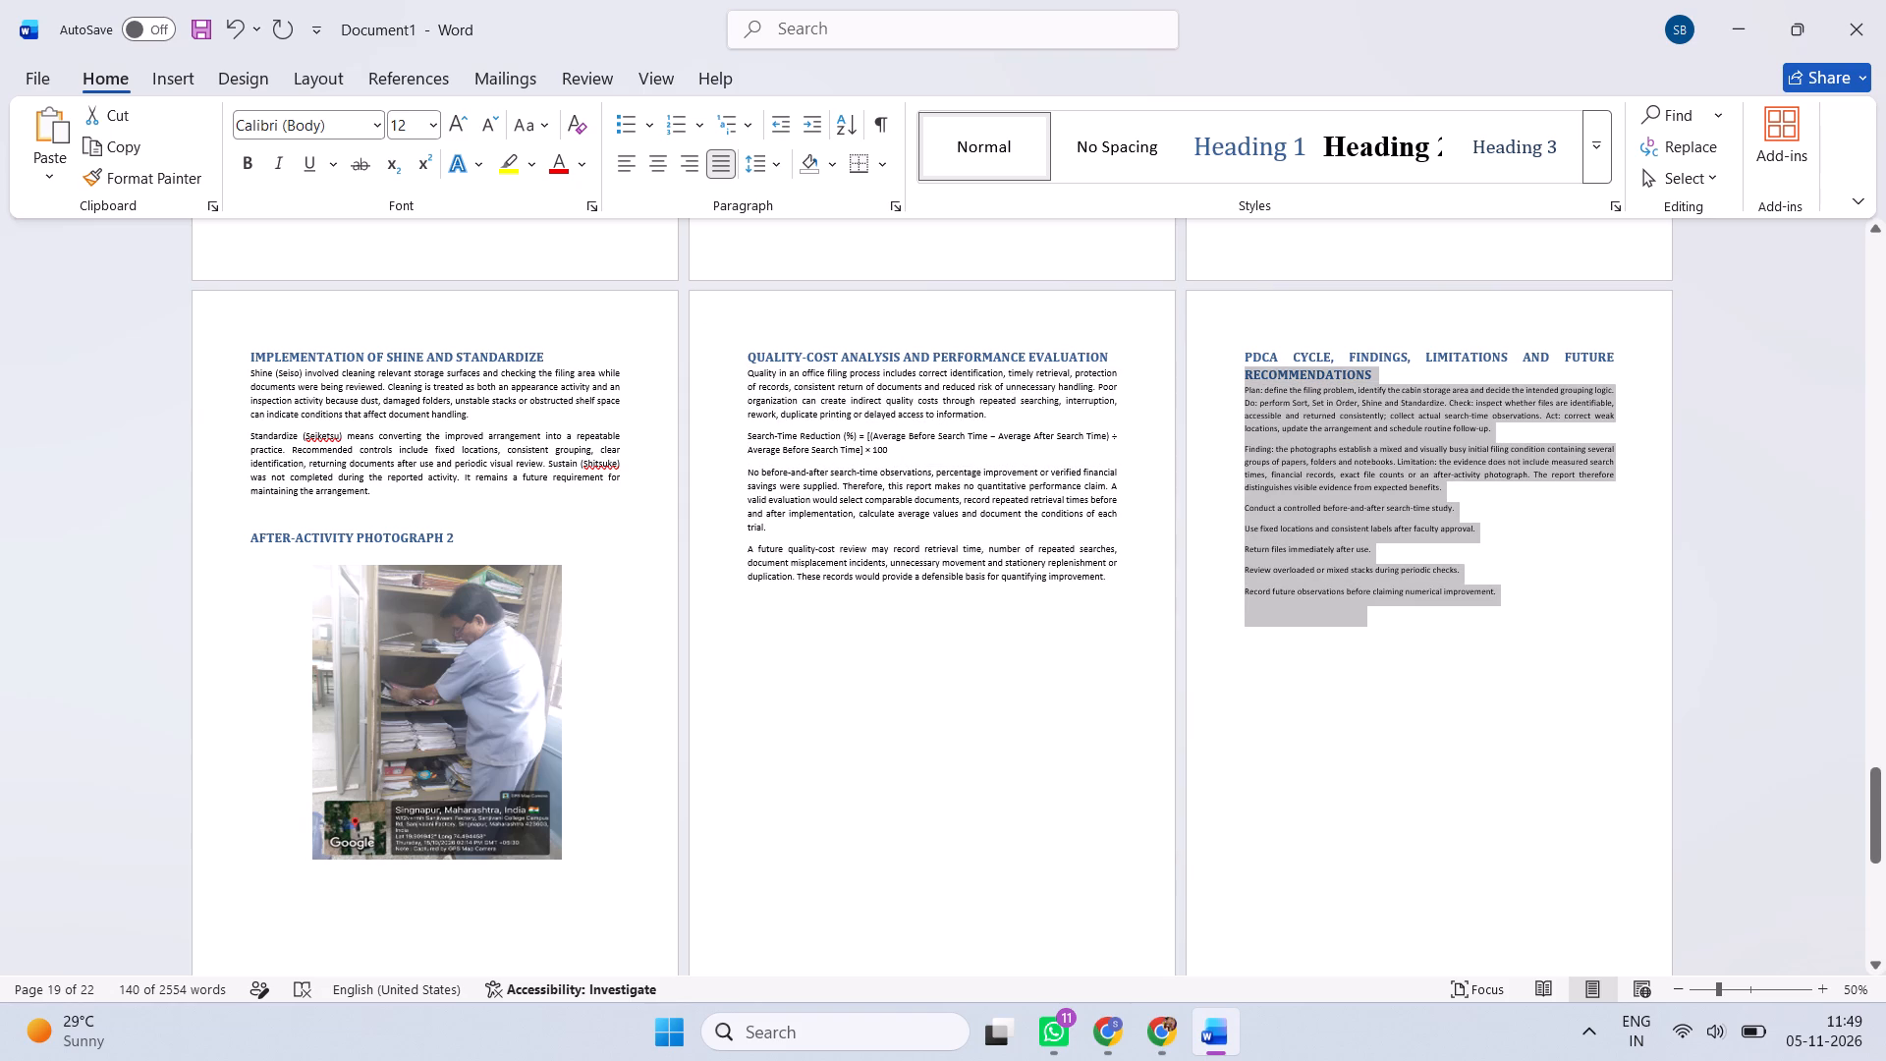
drag(1208, 383, 1203, 394)
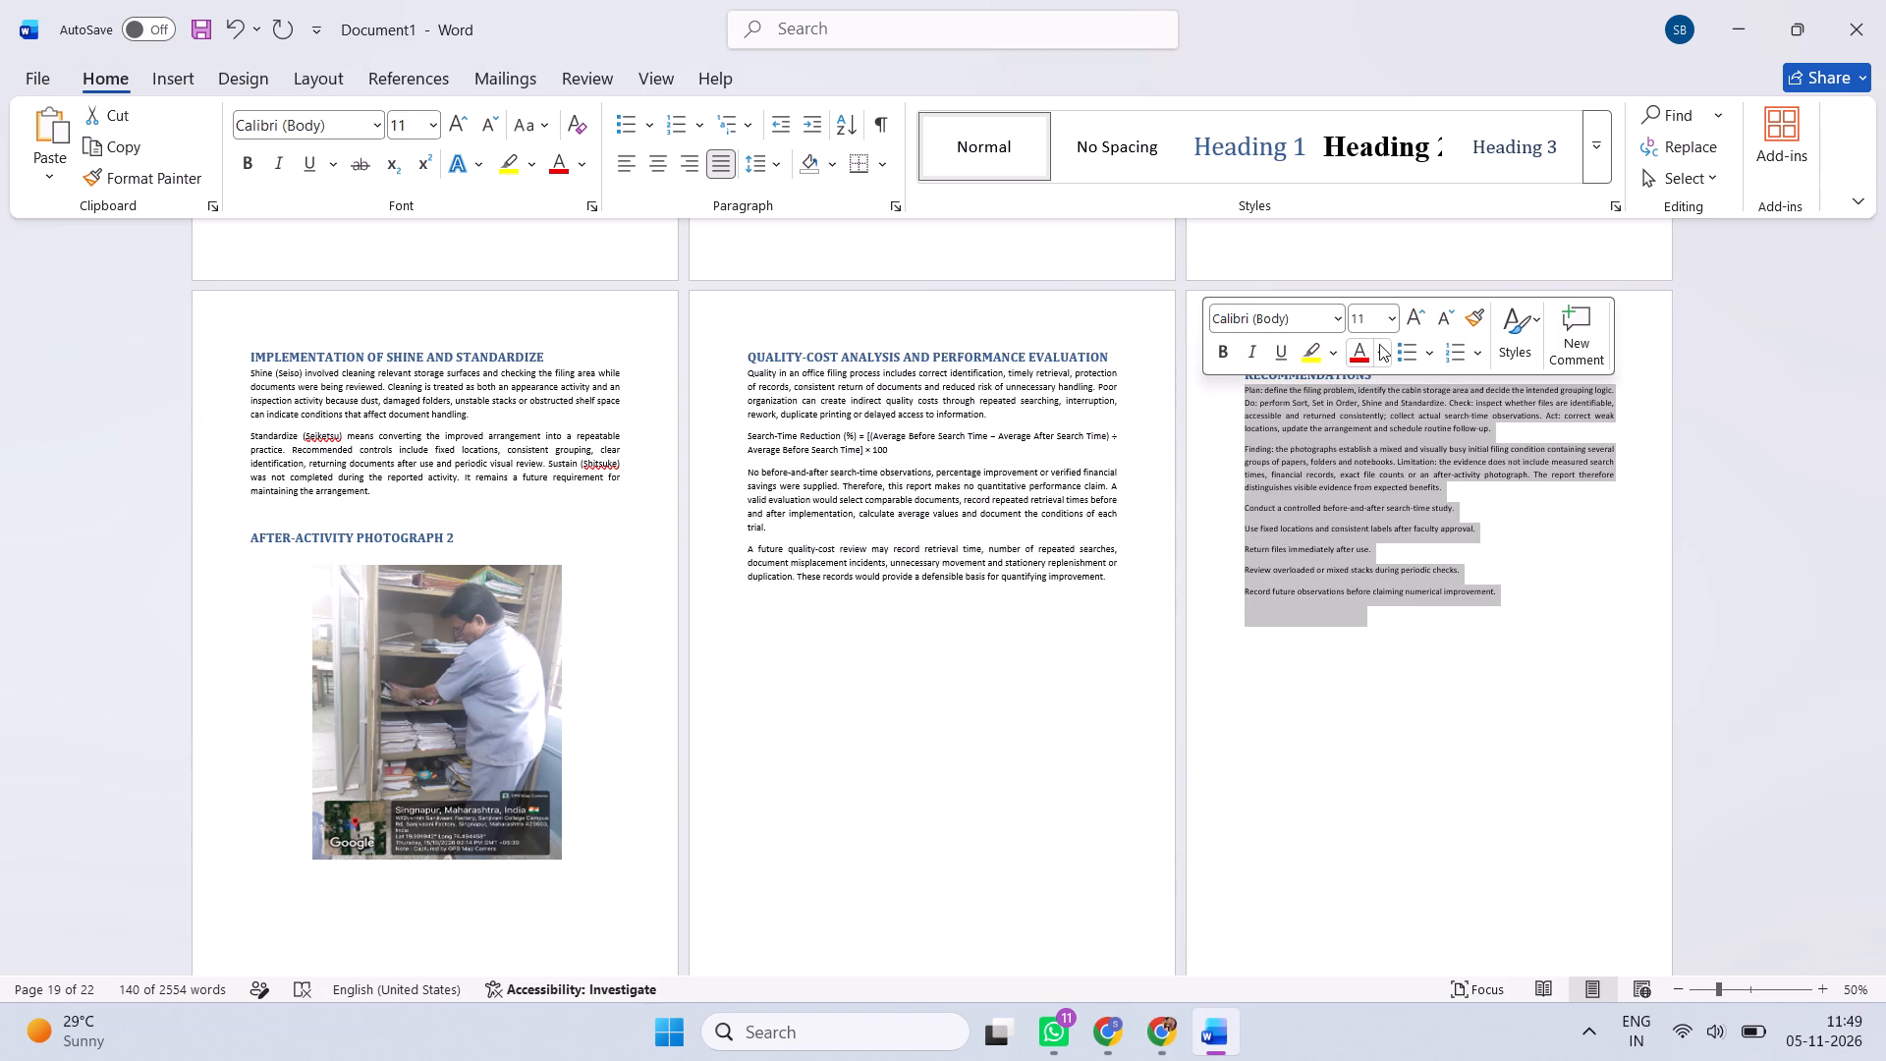
click(1426, 320)
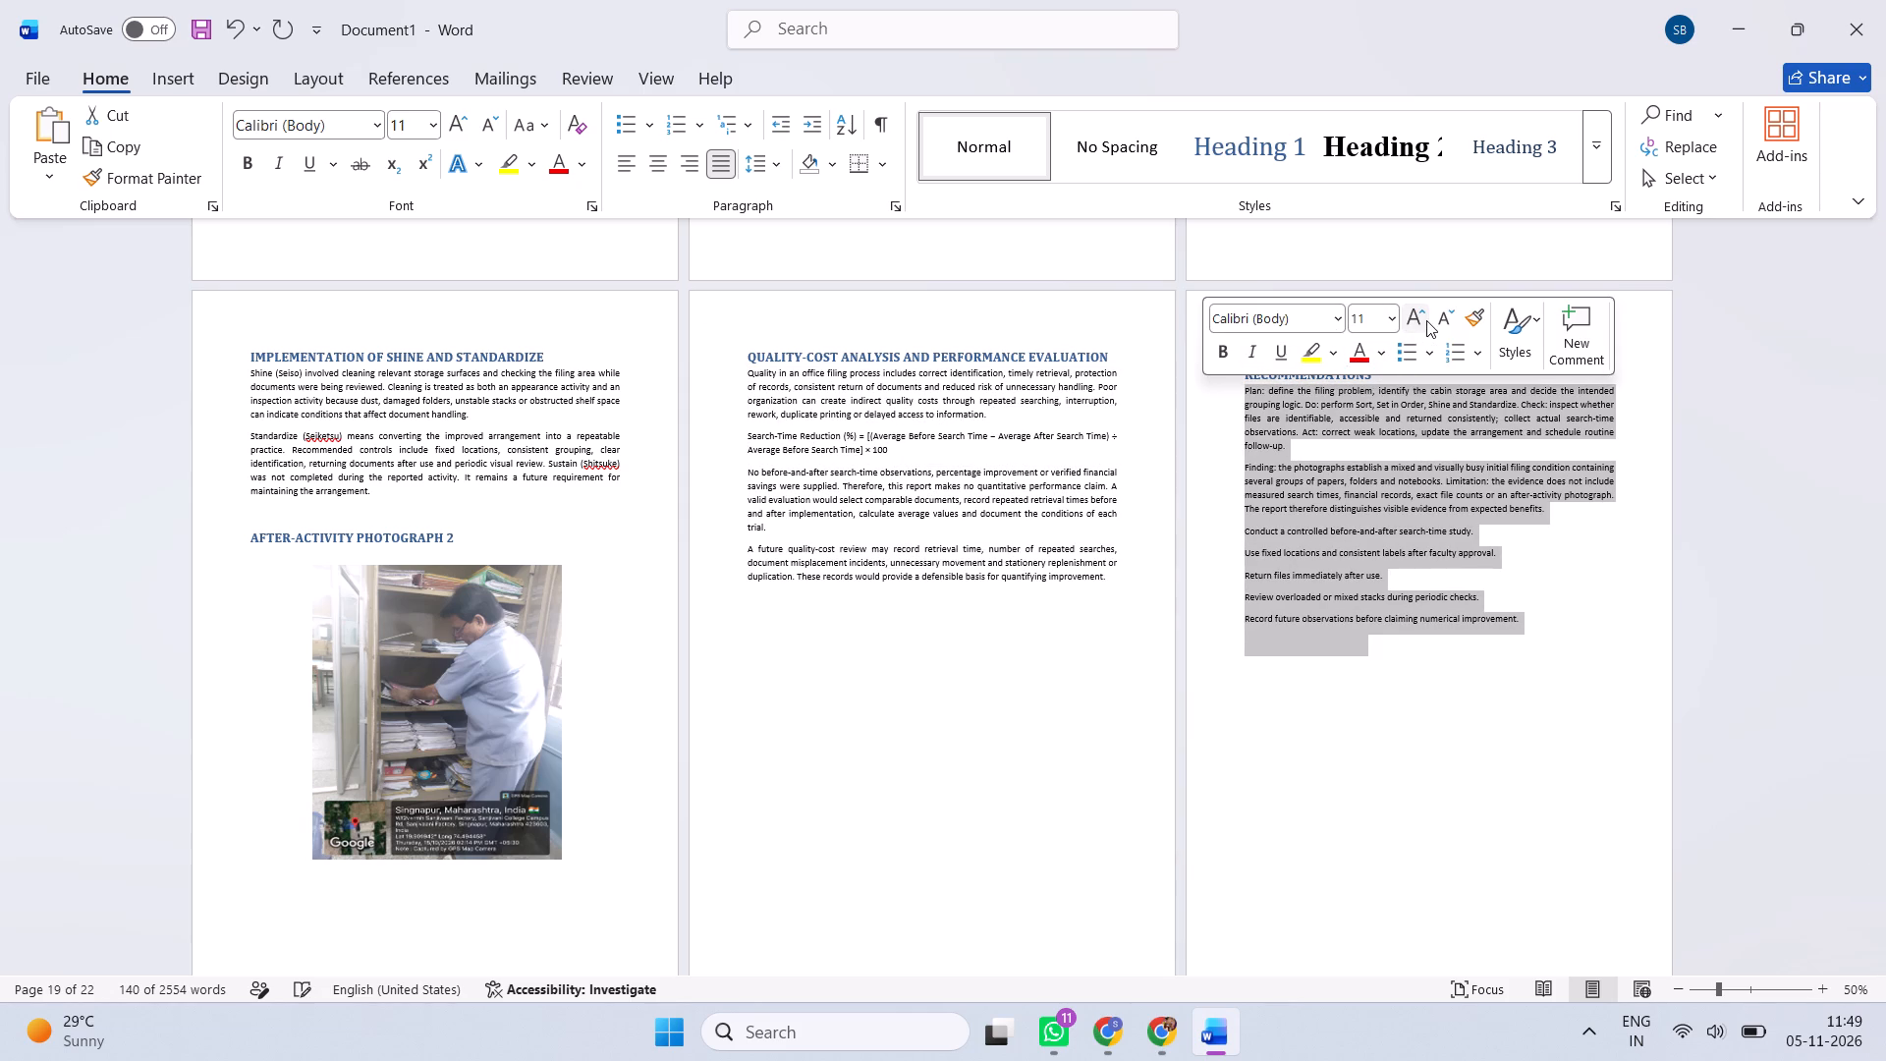
click(1323, 778)
Increase all the body text under Conclusion and References, including the reference list, to 12 pt.
scroll(1323, 778, down, 1)
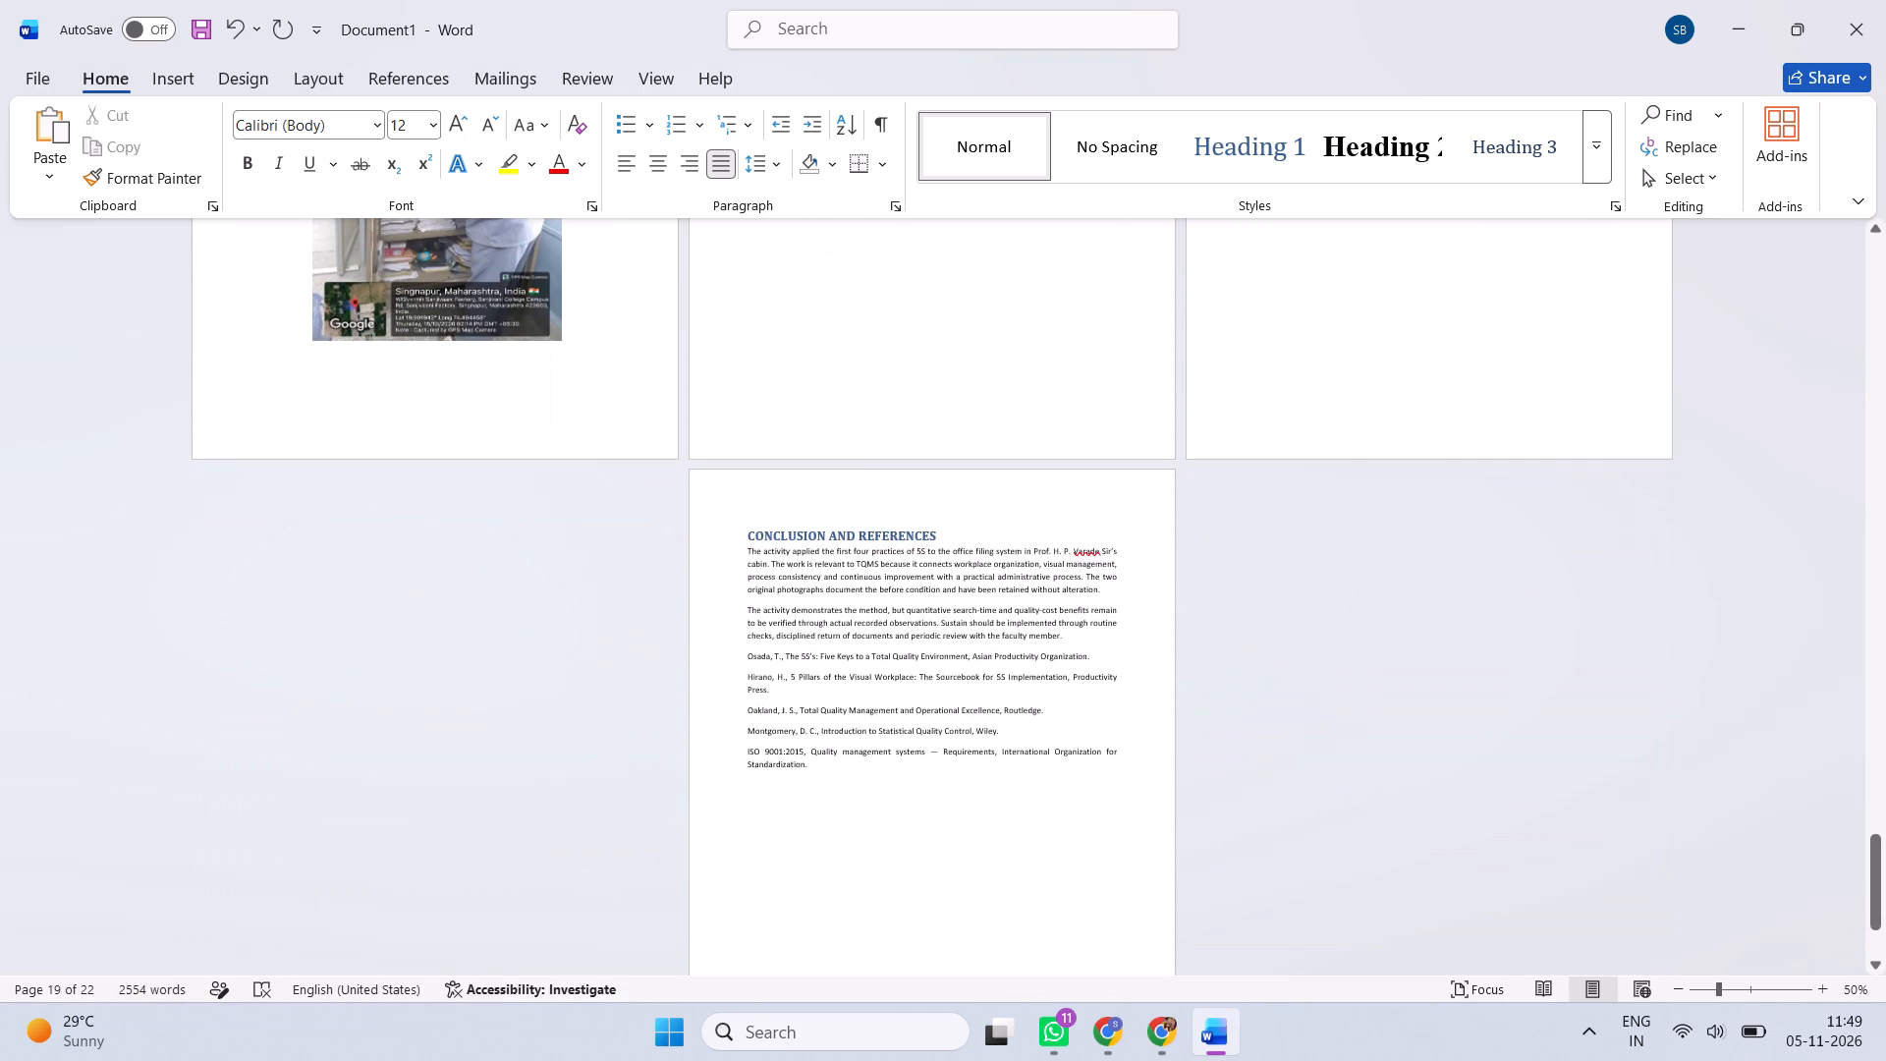
drag(864, 798, 701, 590)
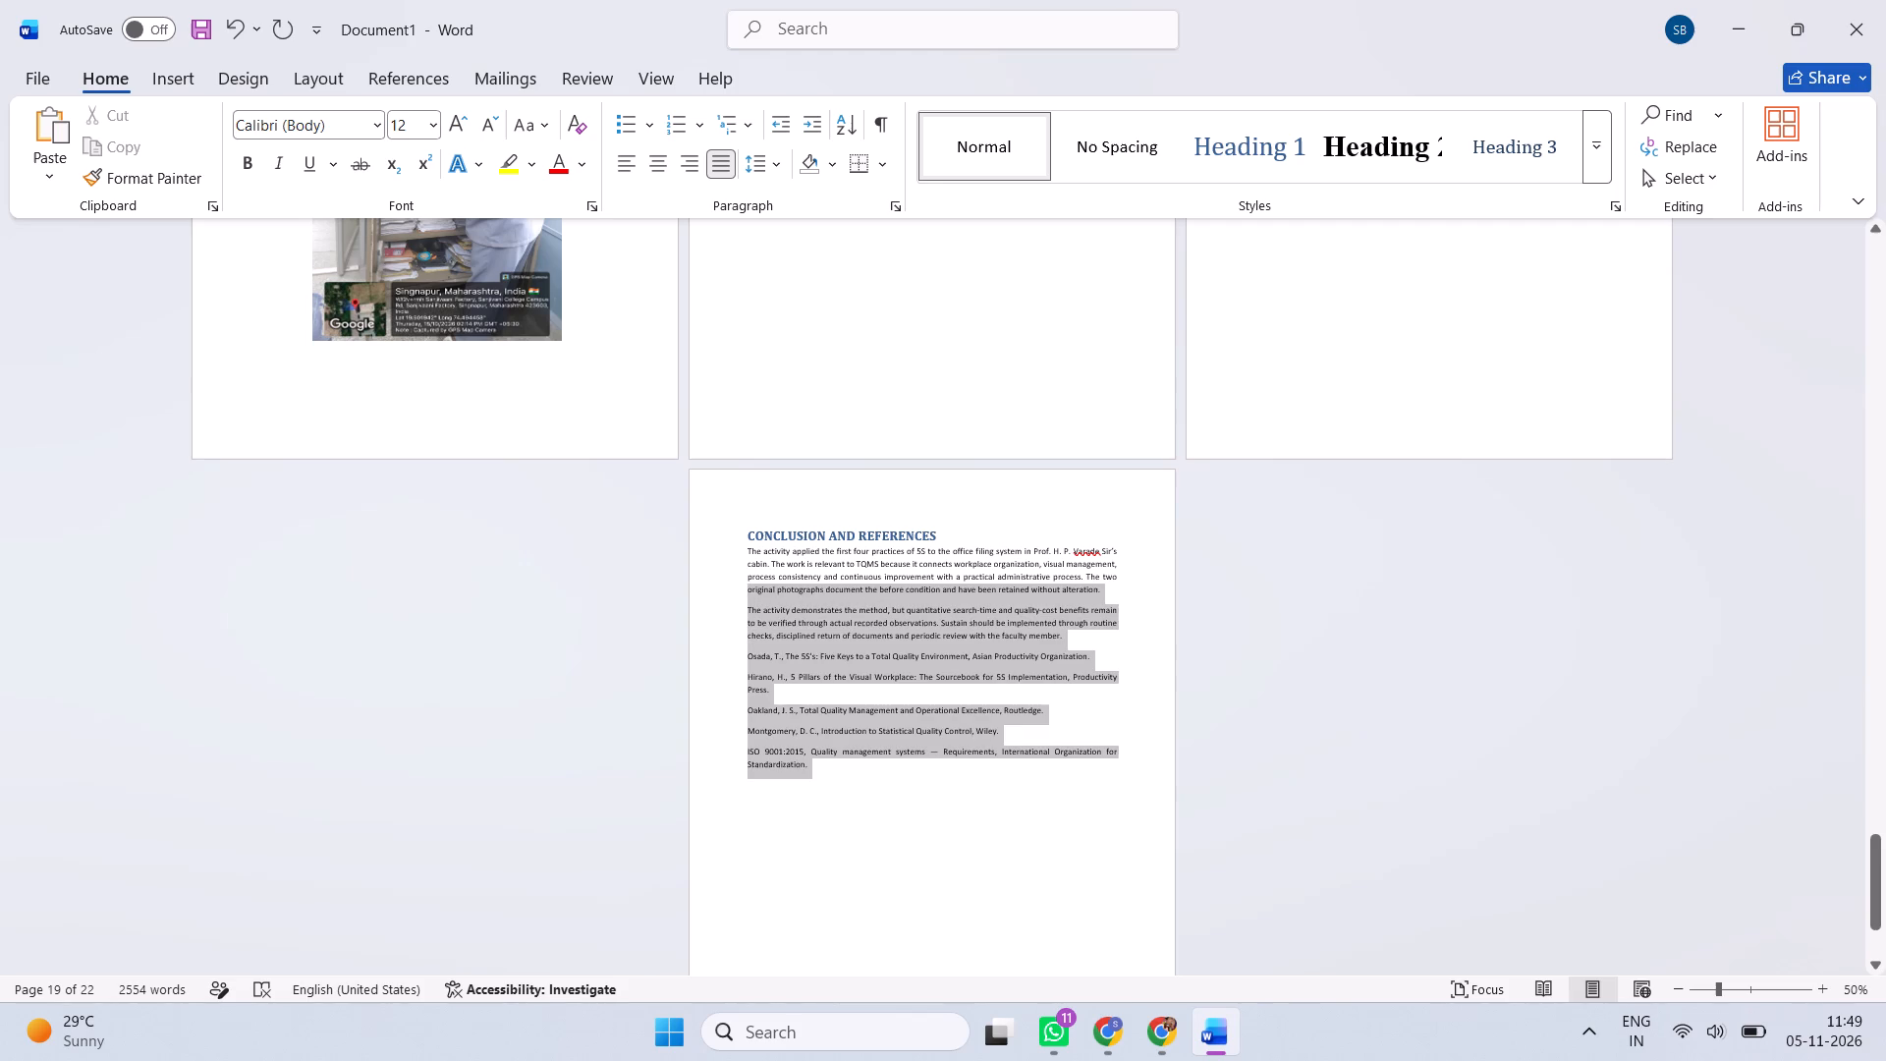
drag(701, 590, 685, 565)
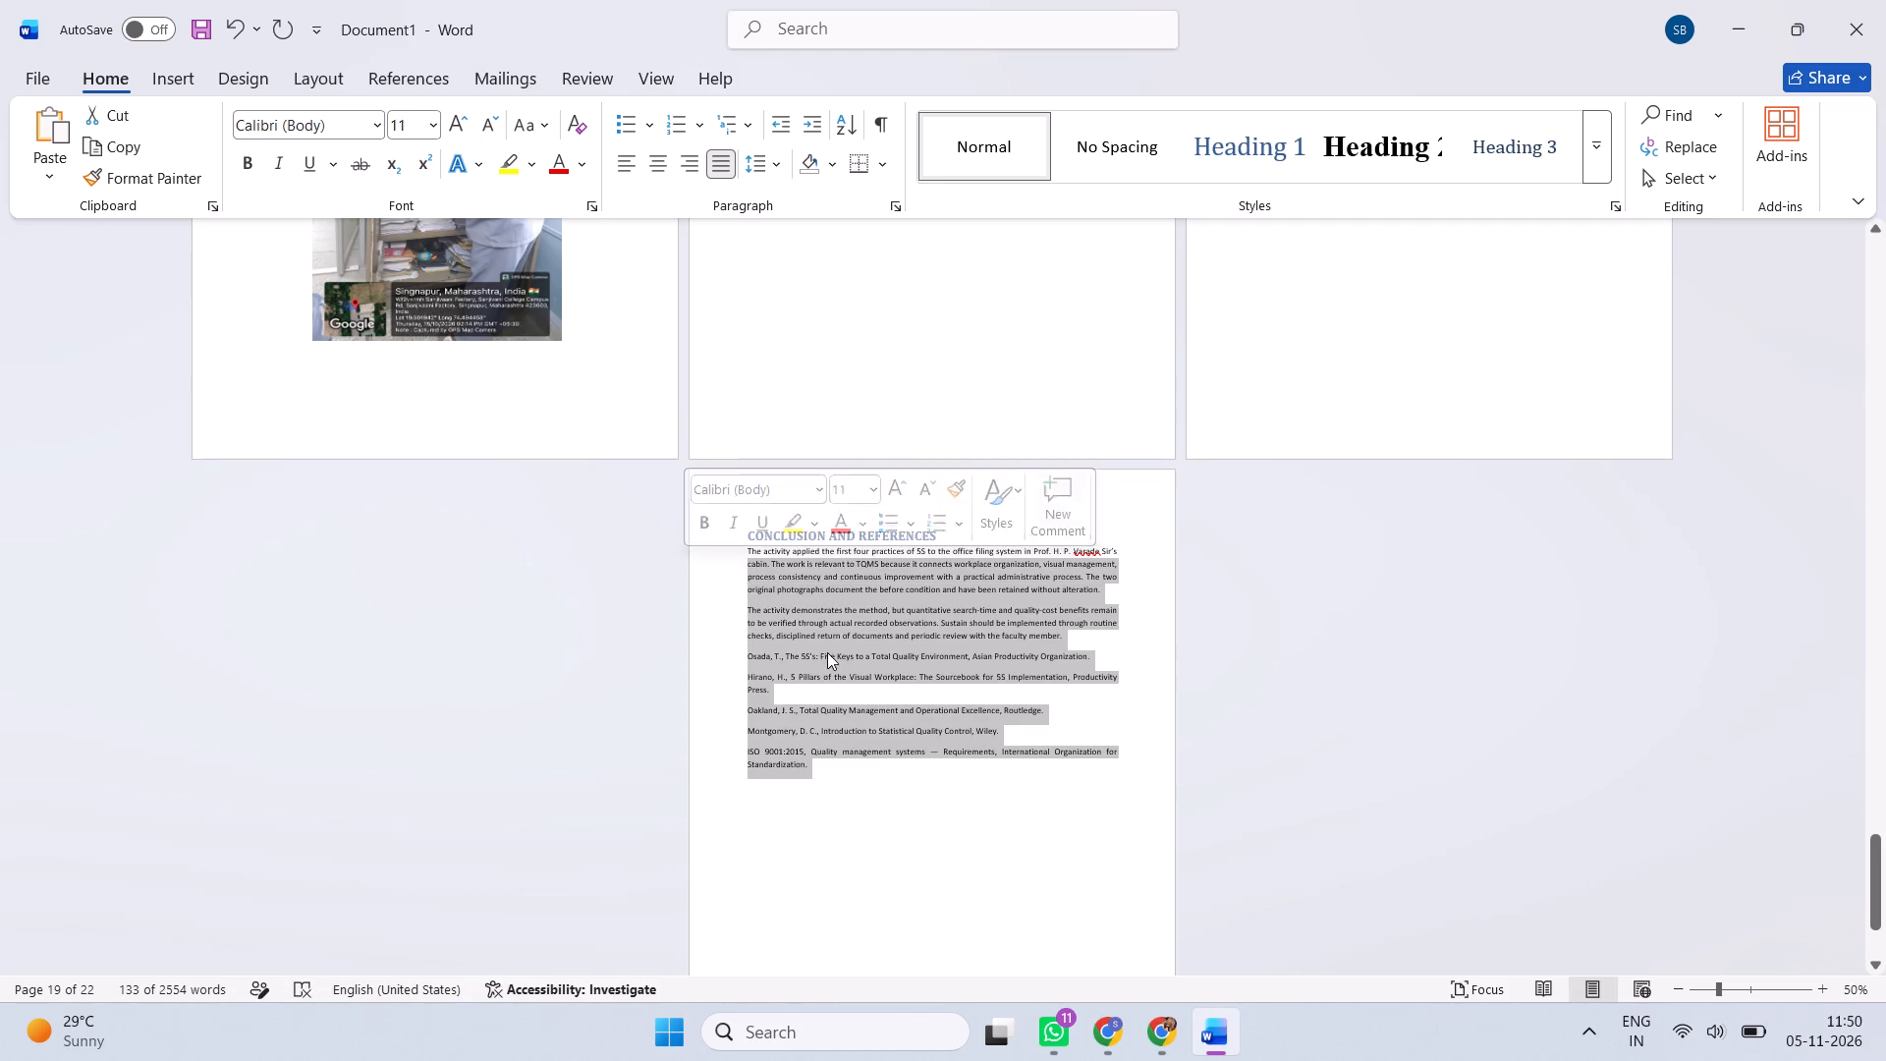
click(846, 789)
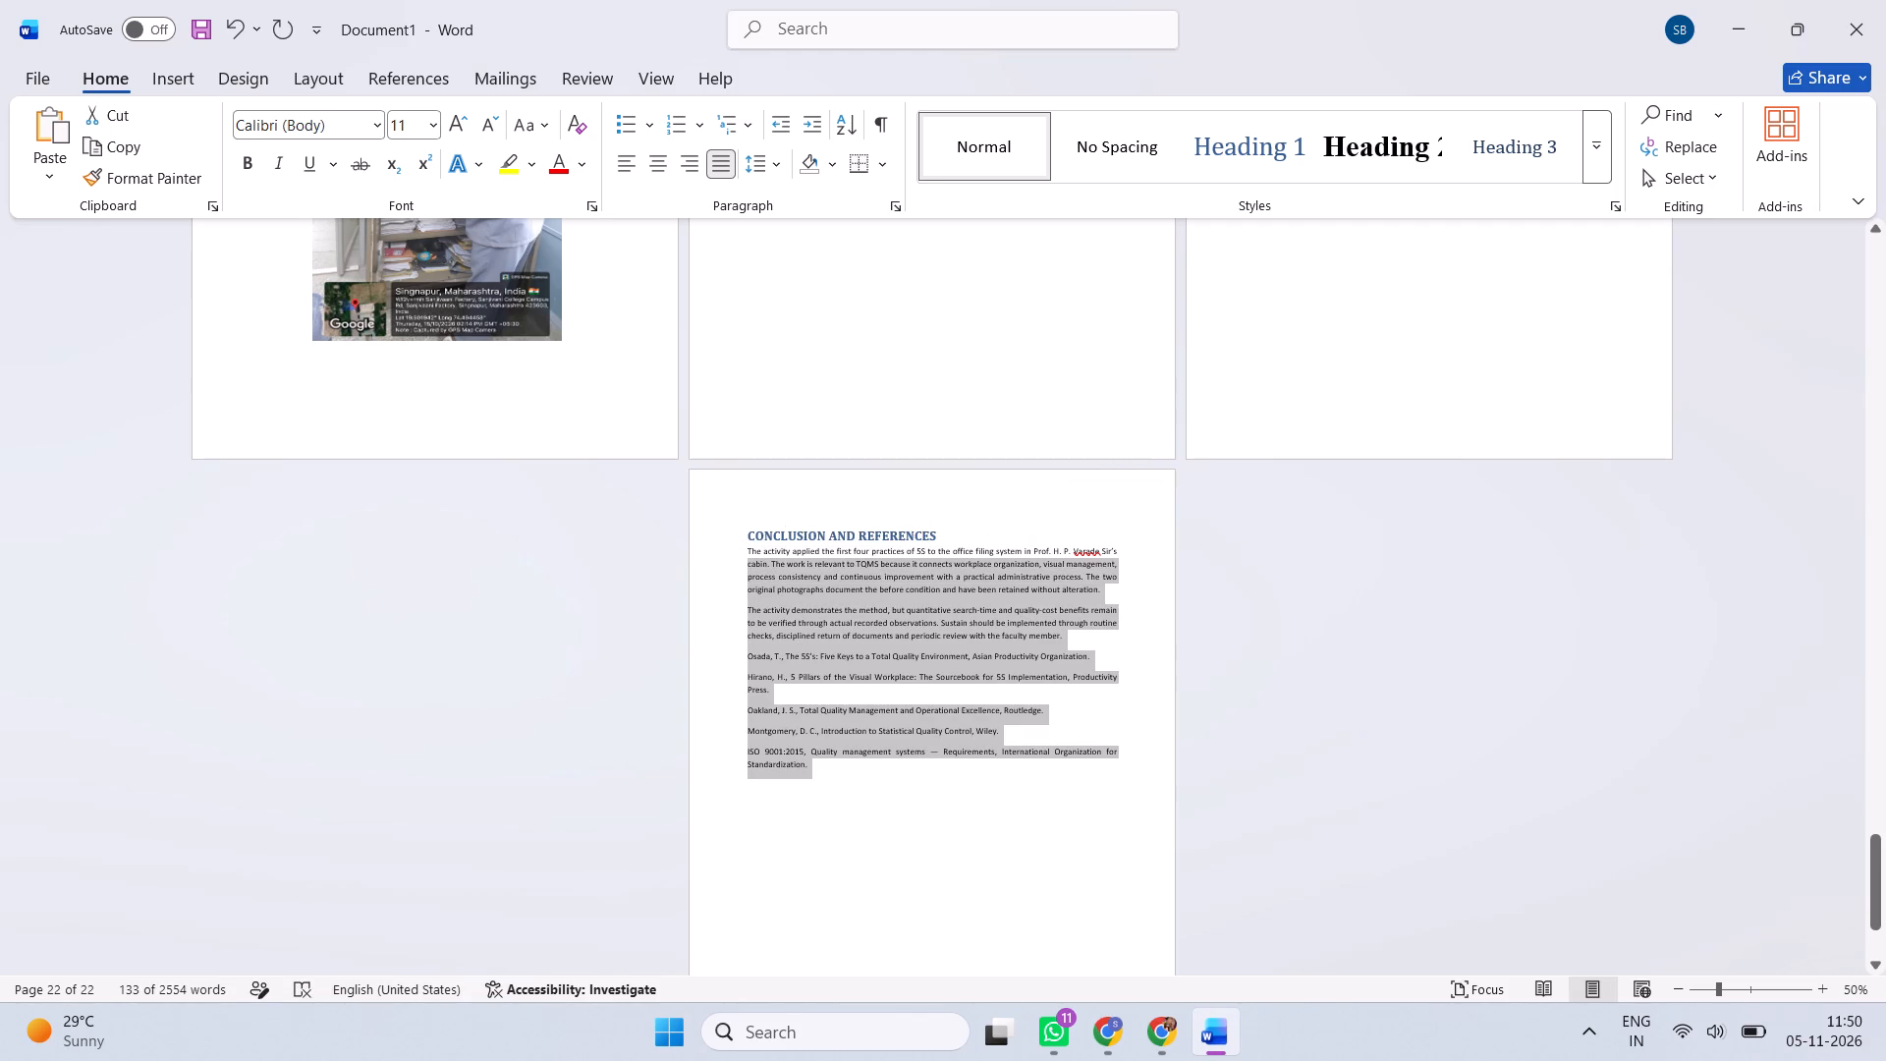
drag(846, 789, 718, 553)
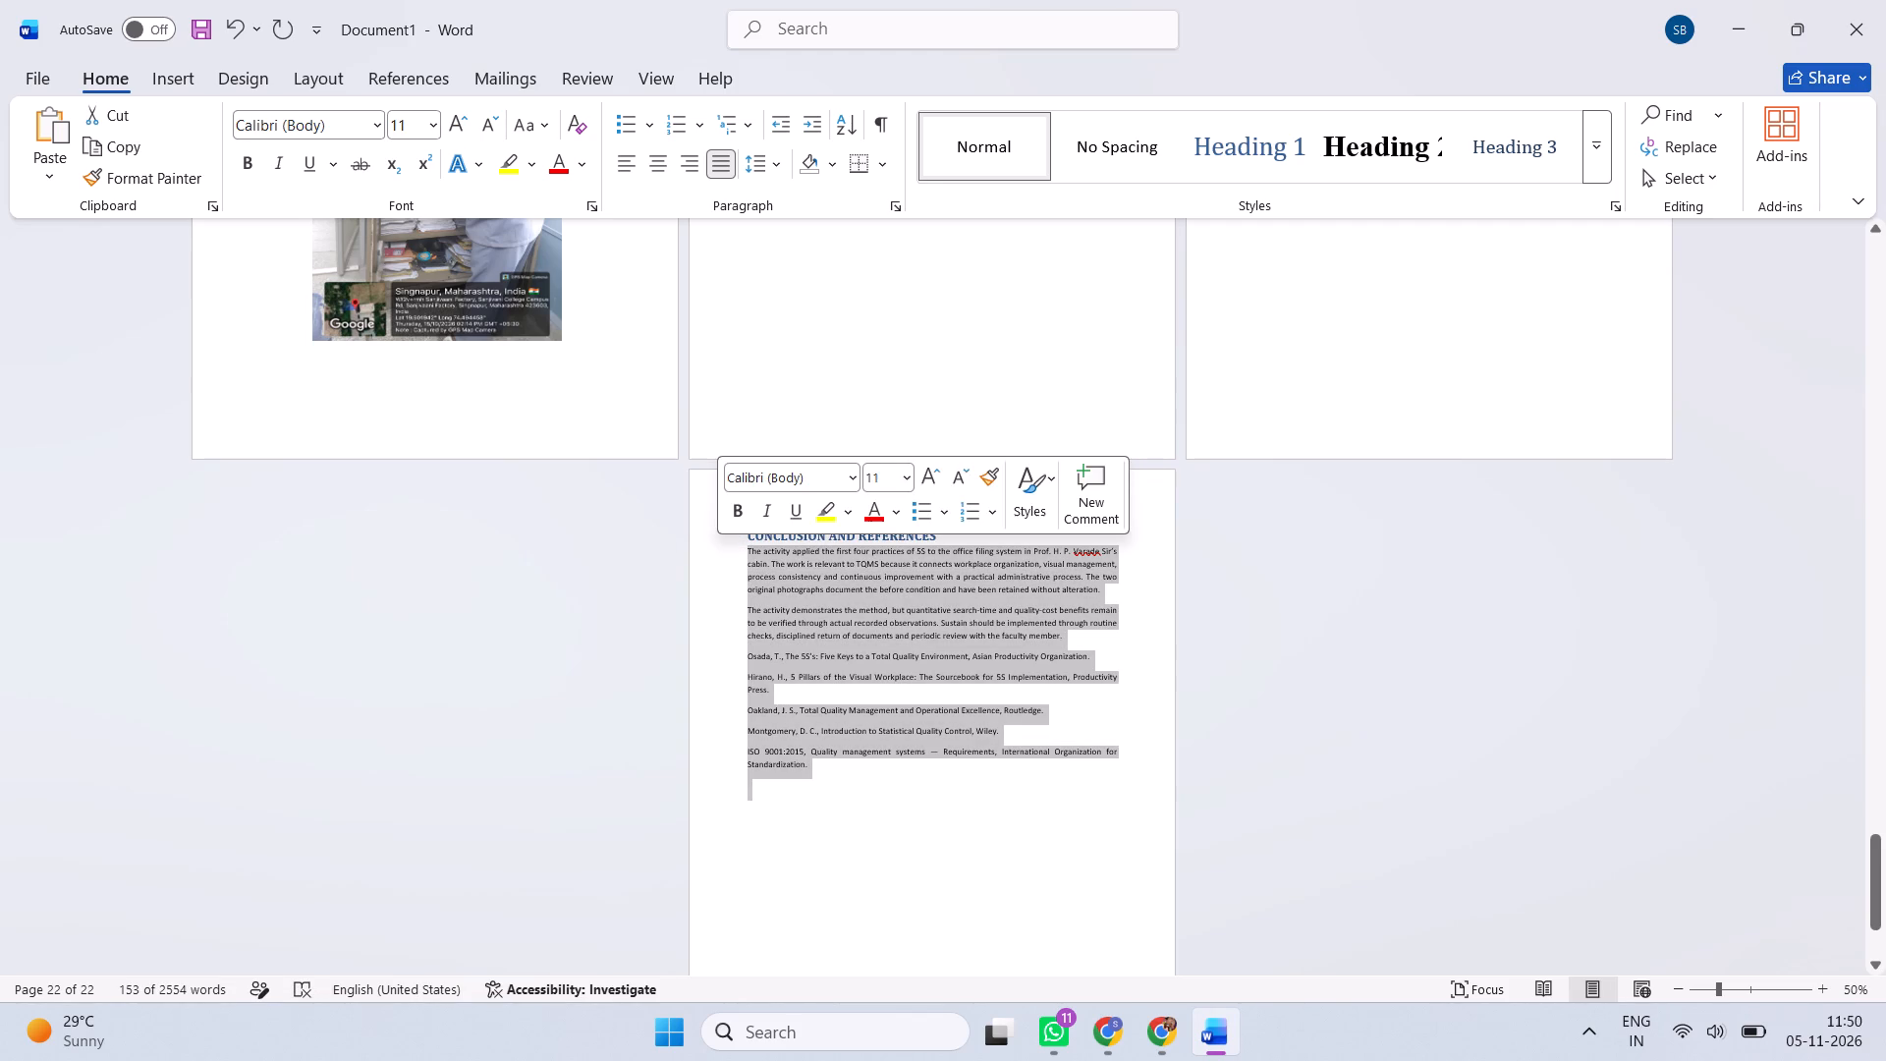
click(939, 469)
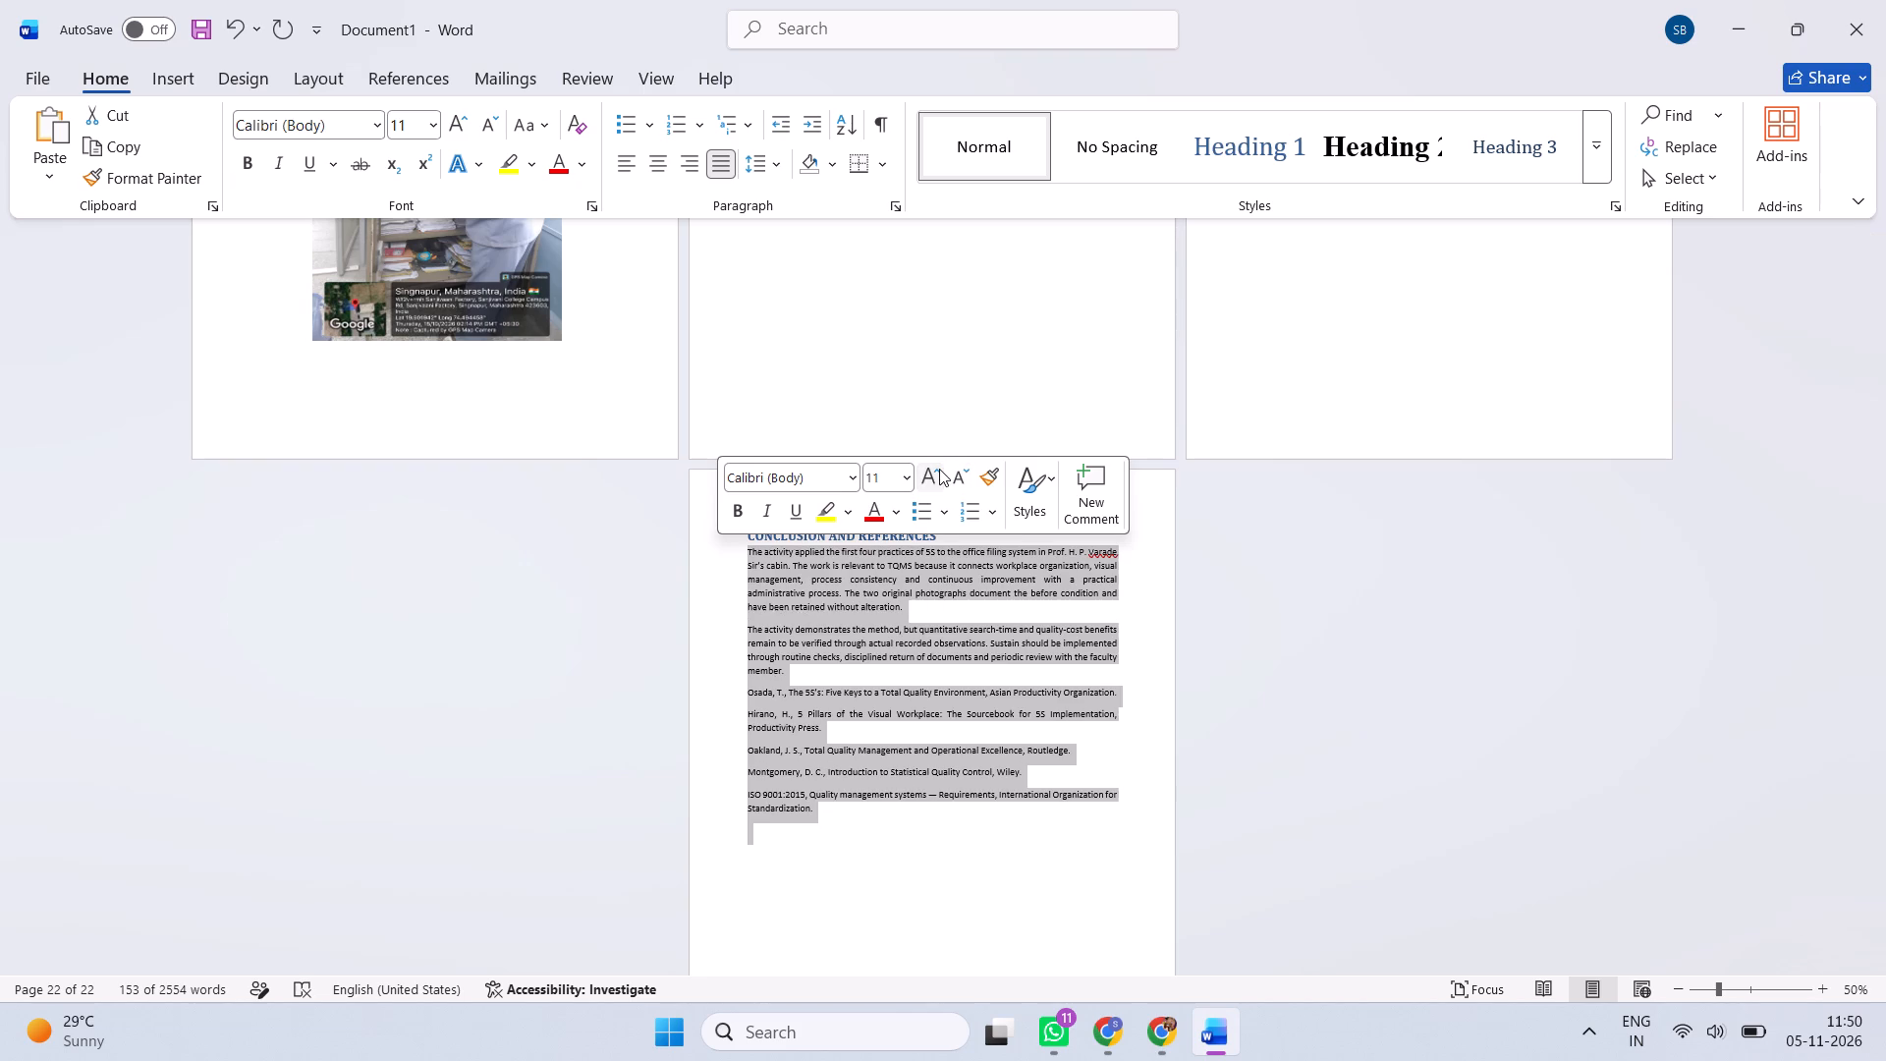
click(961, 926)
Check the font size of the body text under Activity Location, Team and Initial Condition.
scroll(961, 926, up, 1)
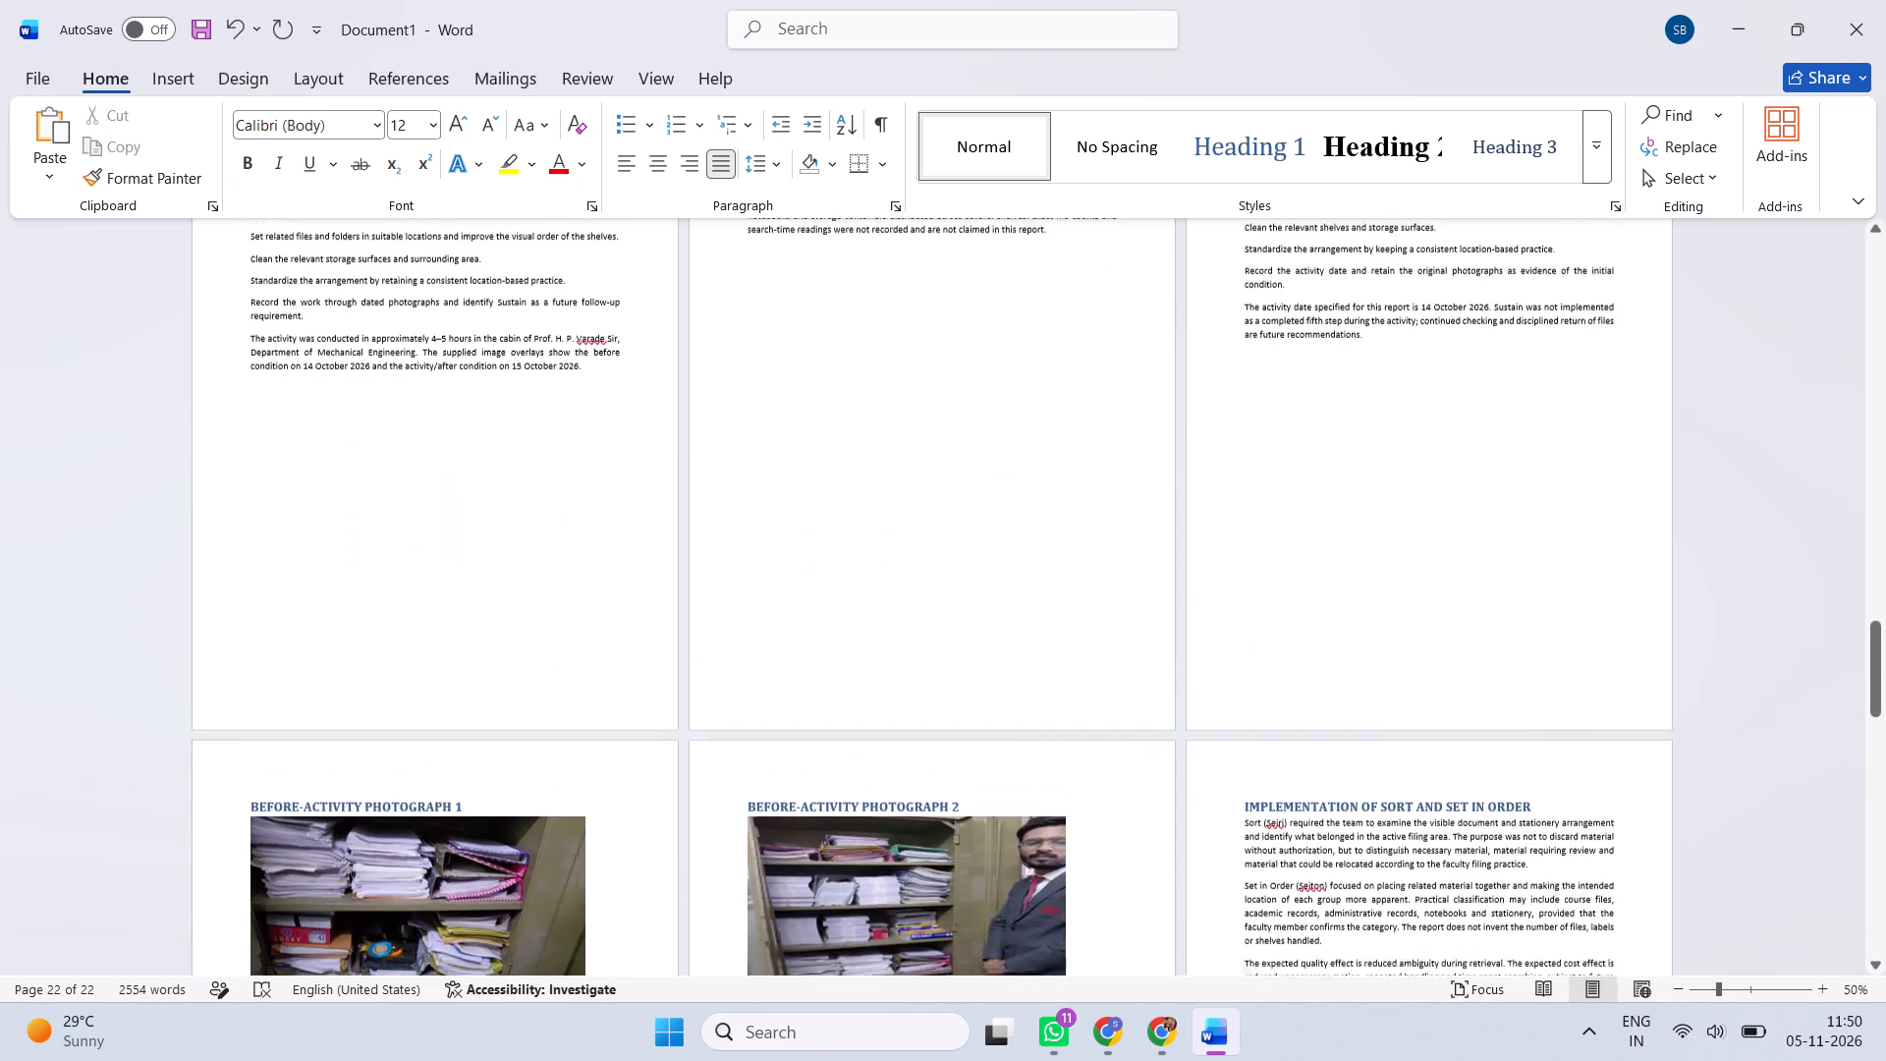
scroll(961, 926, up, 2)
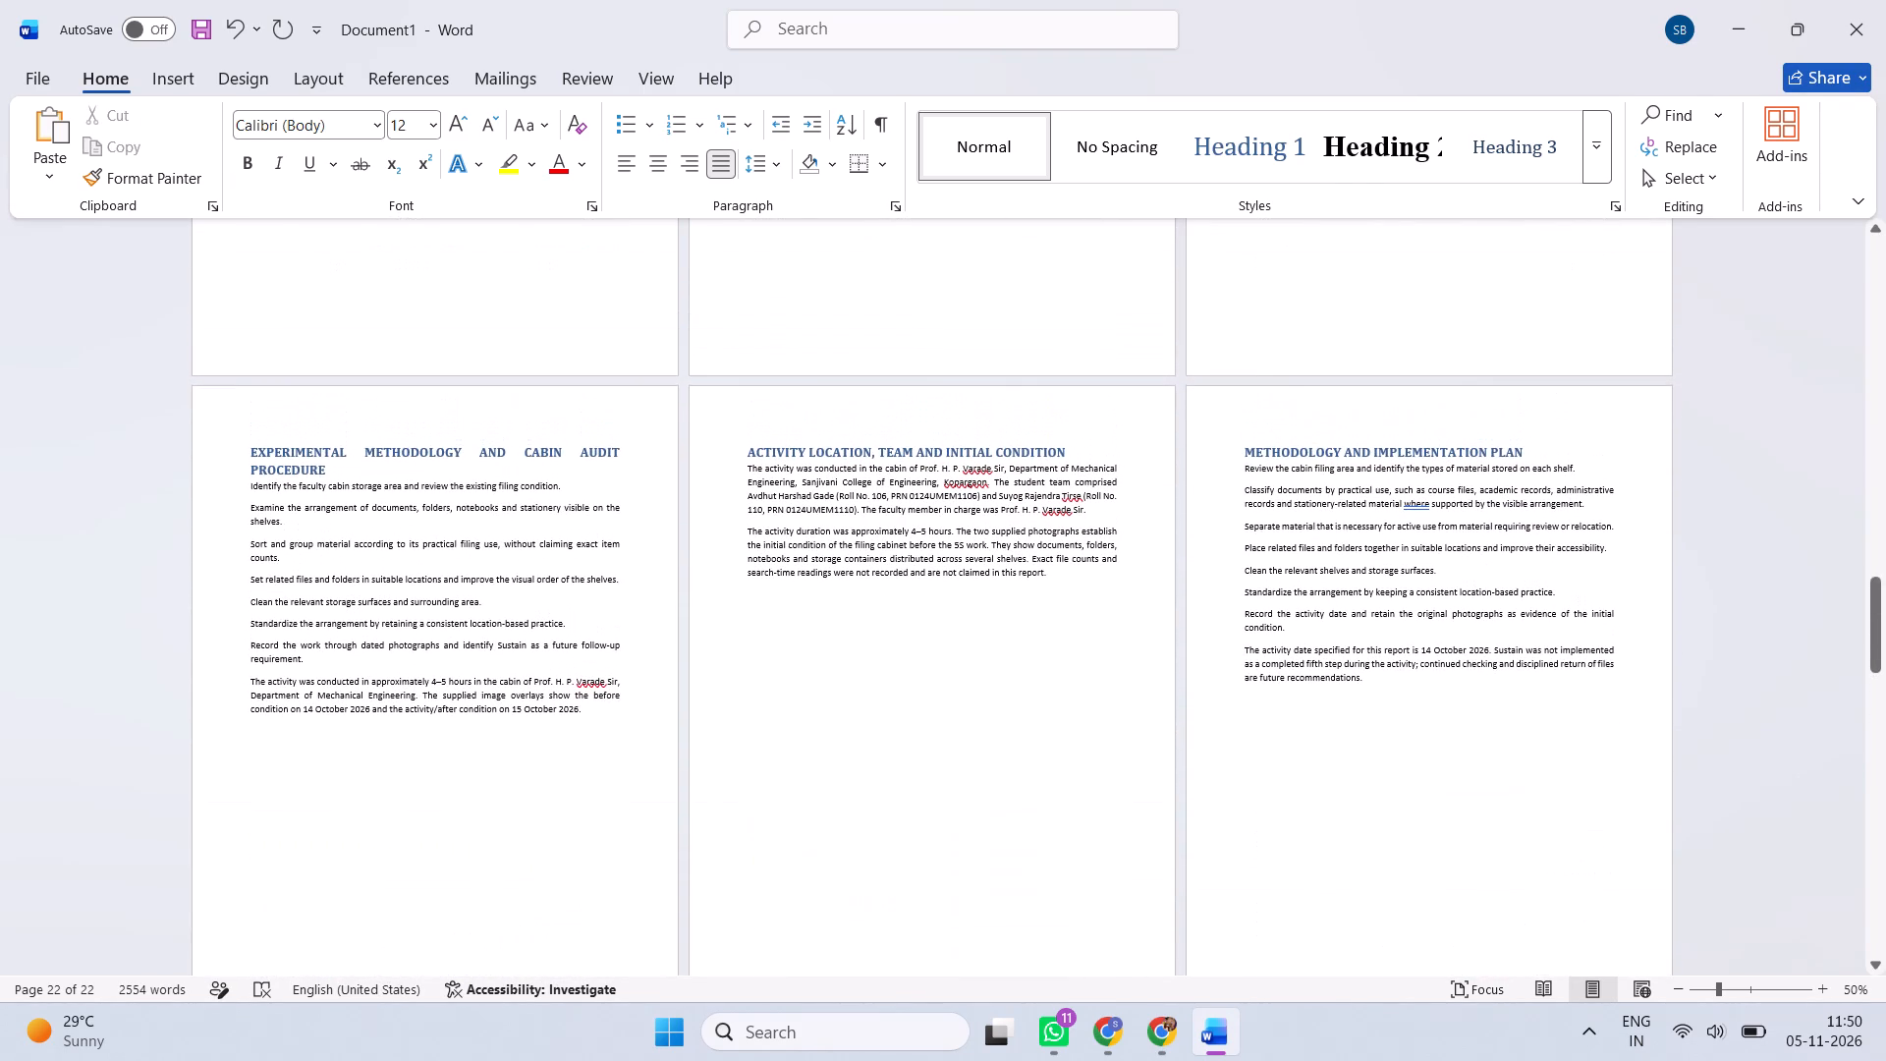
scroll(961, 926, up, 1)
drag(1031, 596, 798, 491)
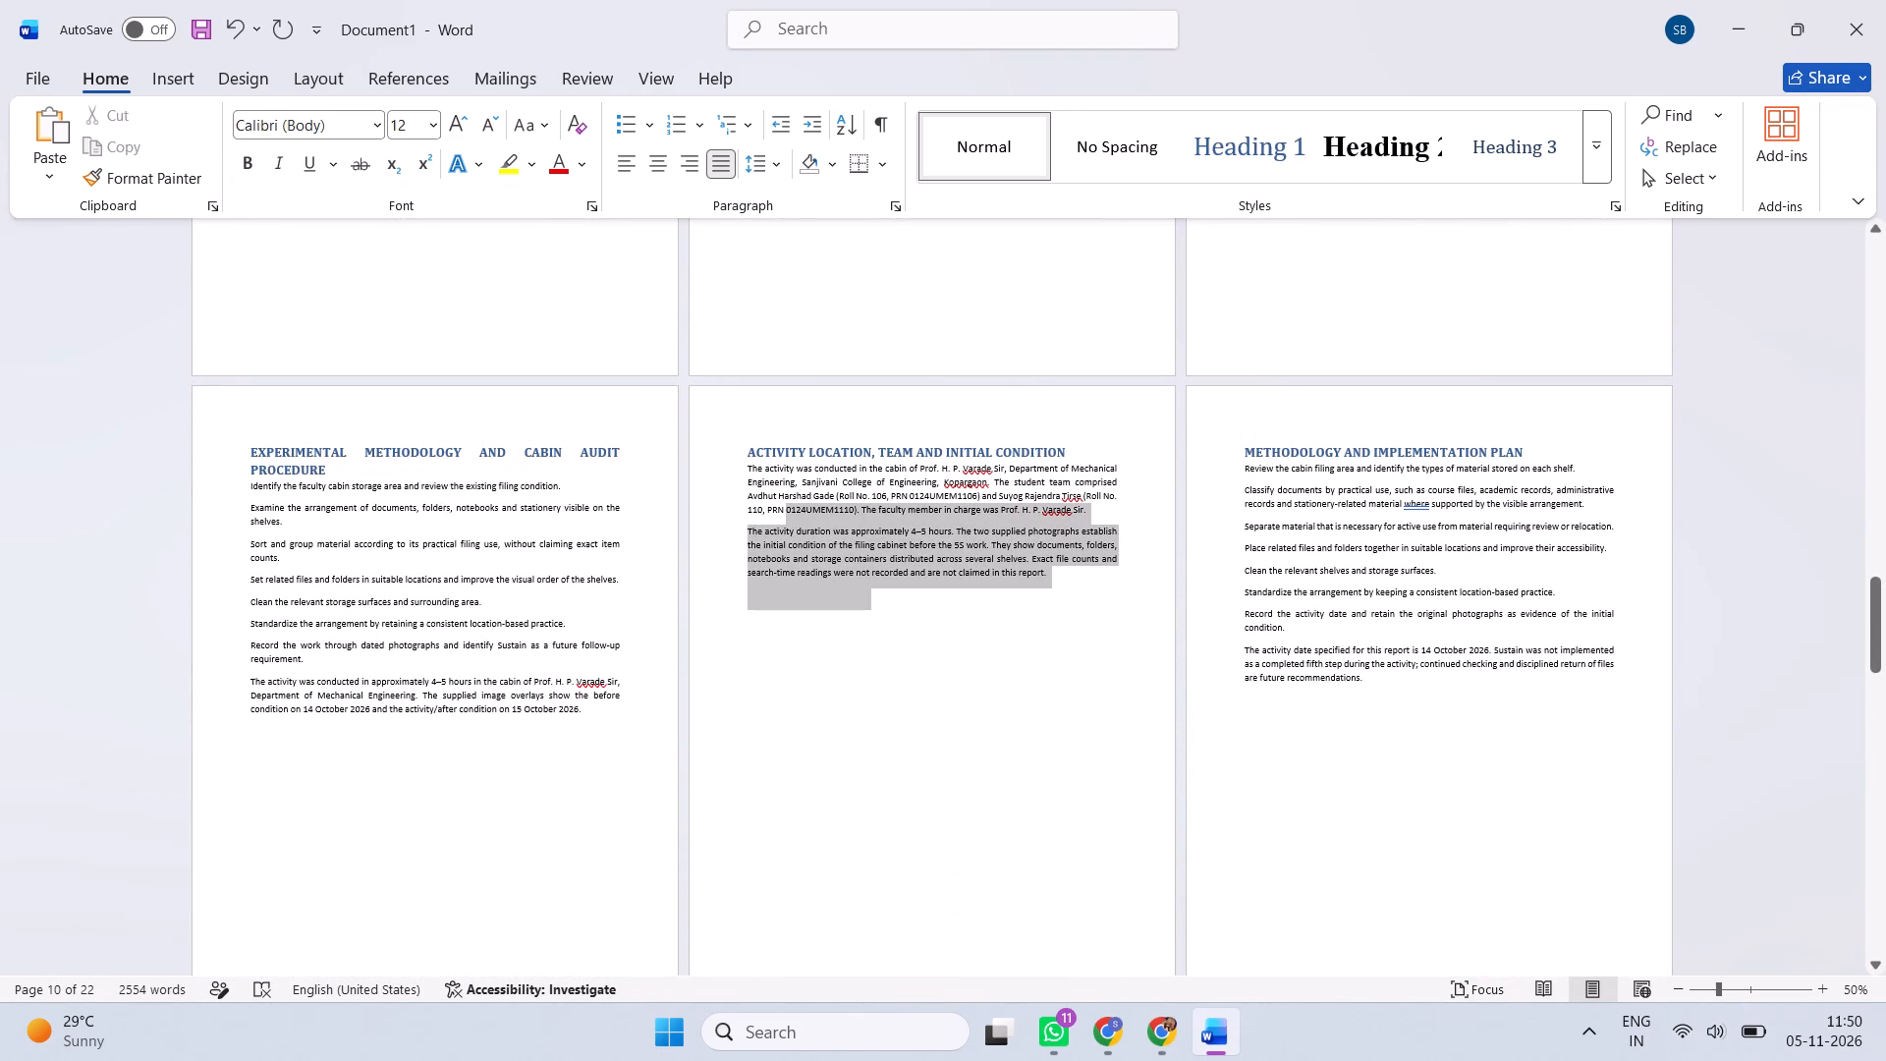
drag(798, 491, 749, 470)
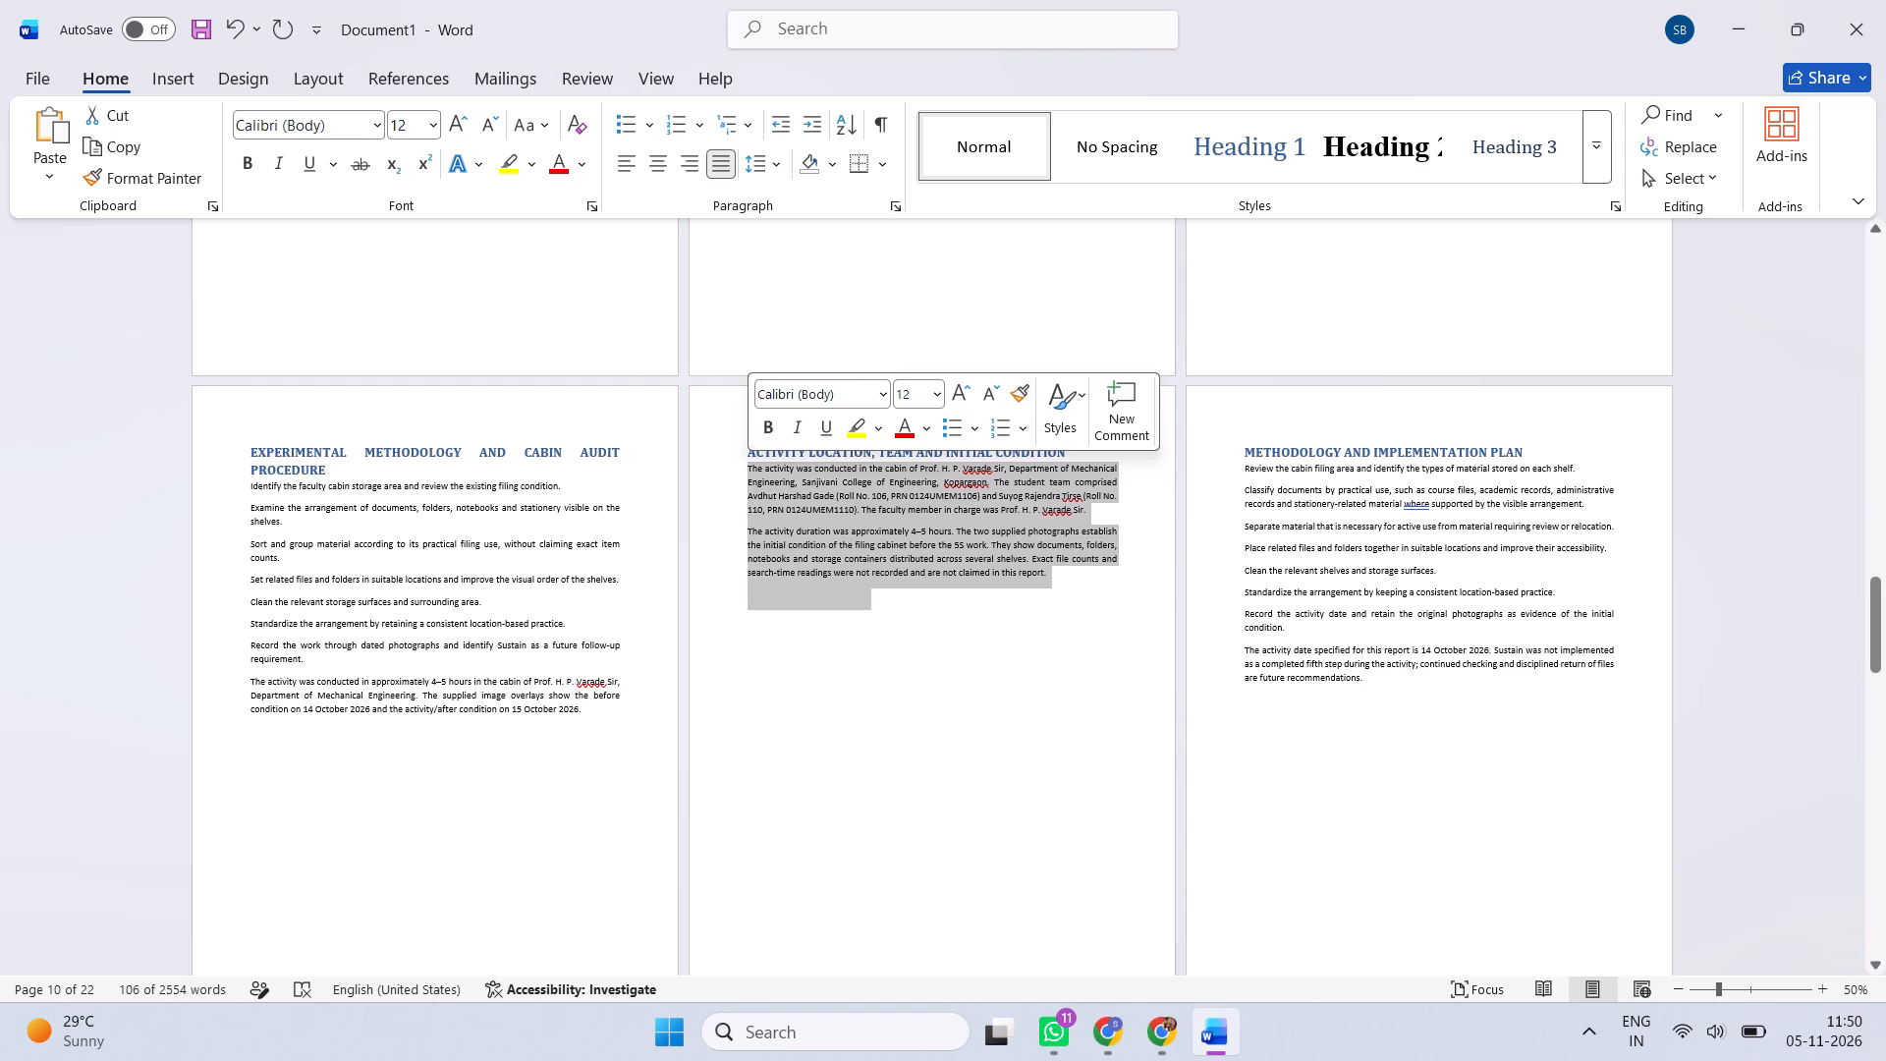
click(880, 746)
Delete the empty lines above the Introduction to TQMS and 5S heading until it moves up onto the Abstract page.
scroll(880, 746, up, 1)
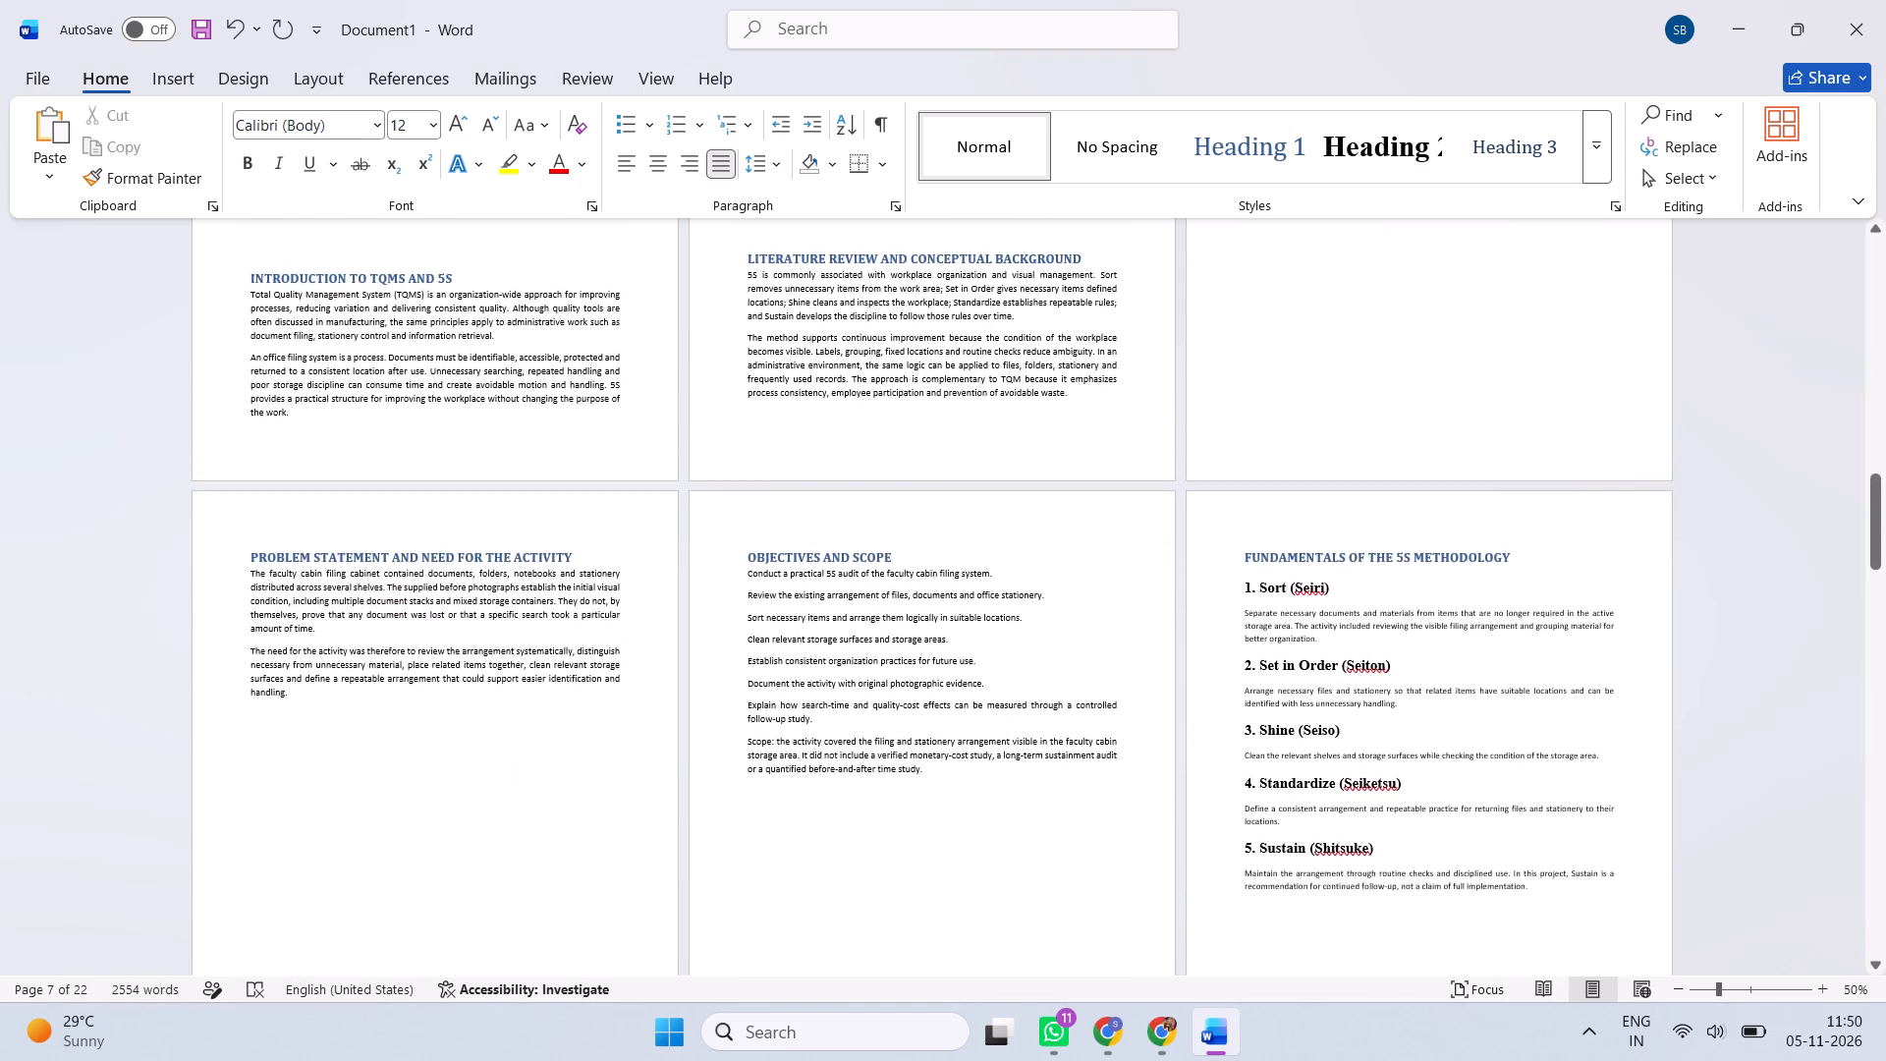
scroll(880, 746, up, 1)
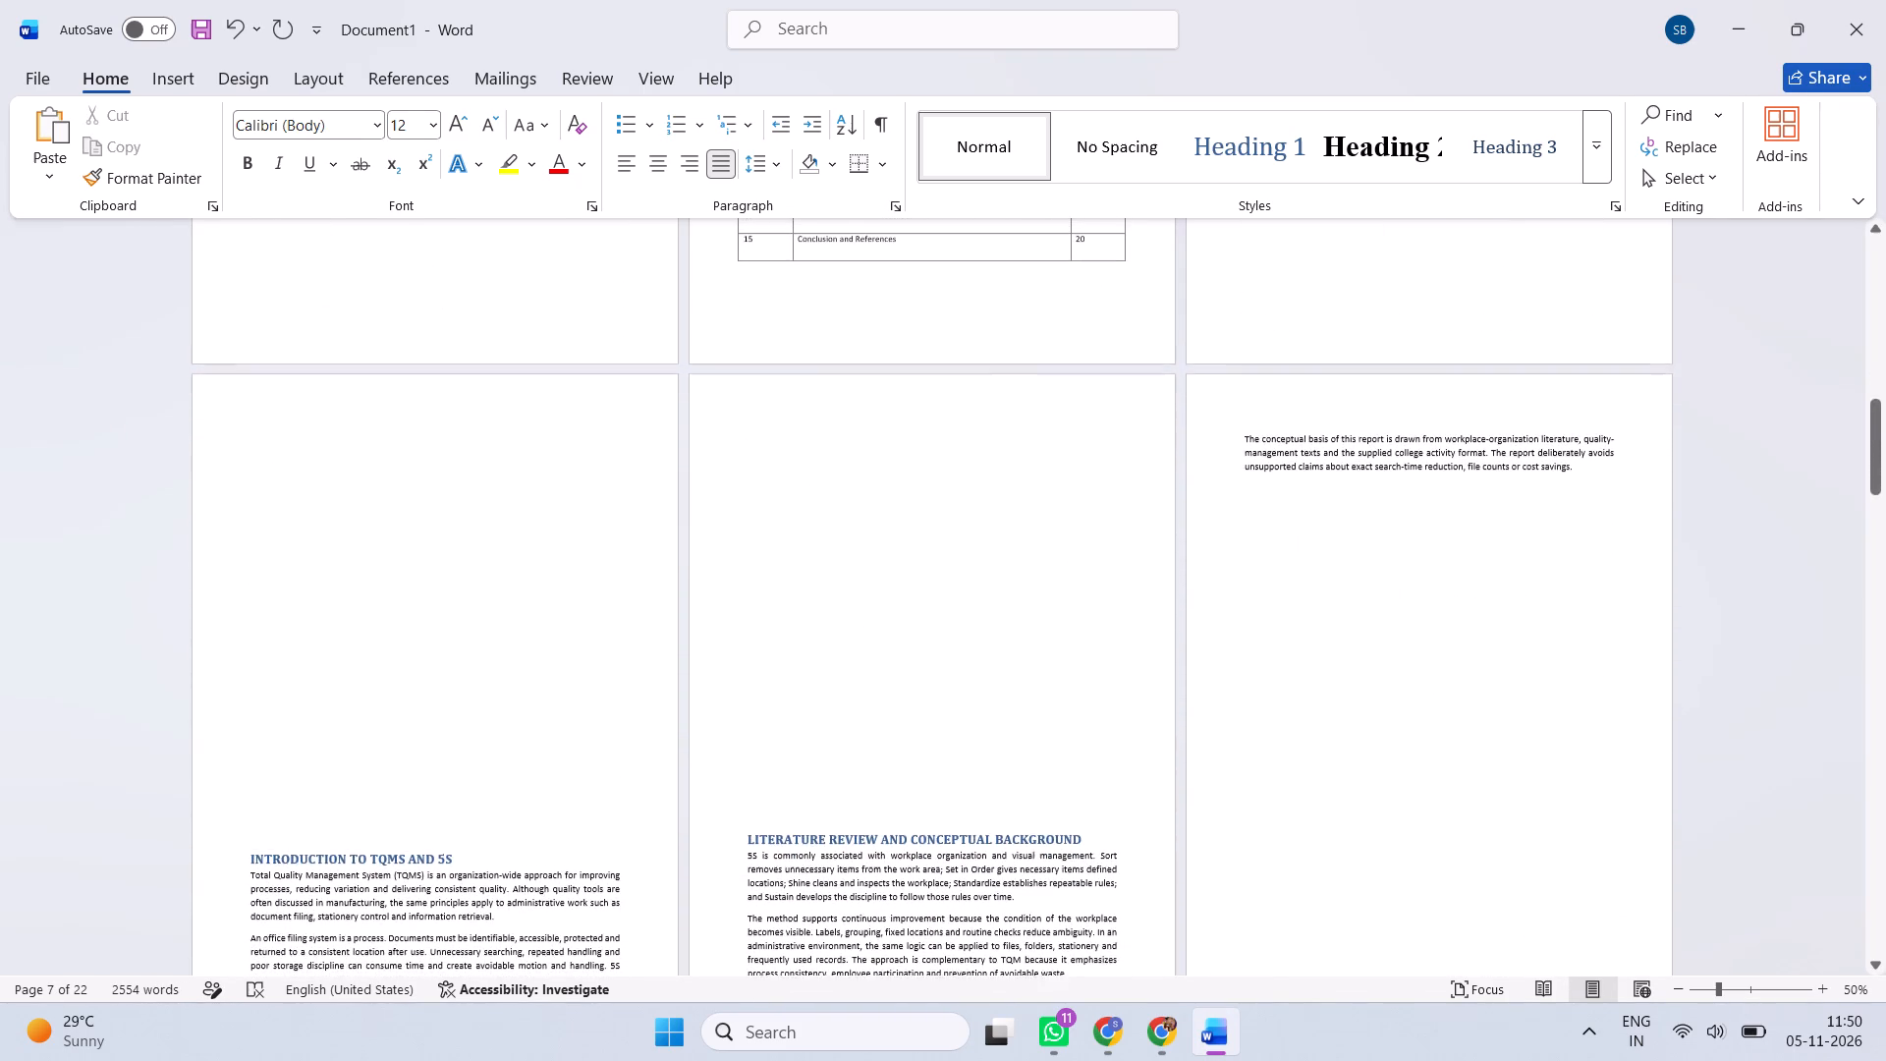
scroll(880, 746, up, 1)
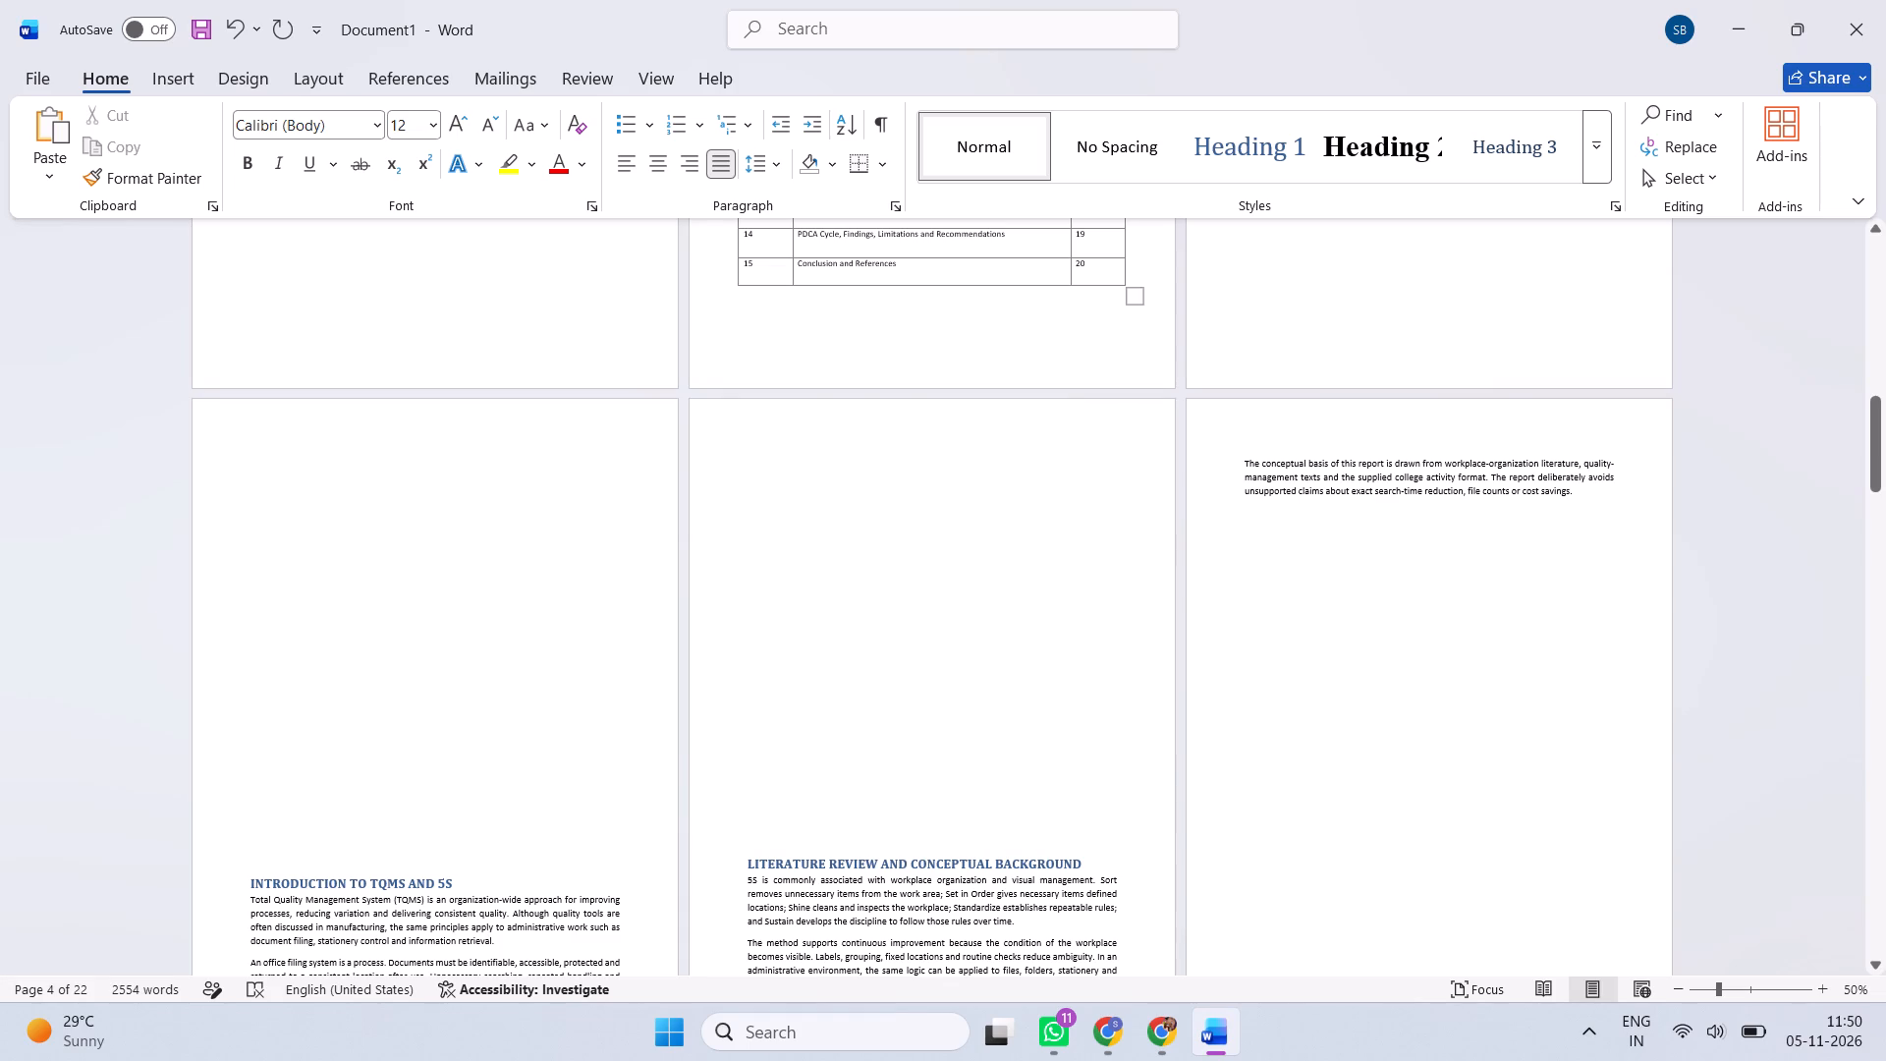
click(369, 836)
key(BackSpace)
key(BackSpace)
key(BackSpace)
key(BackSpace)
key(BackSpace)
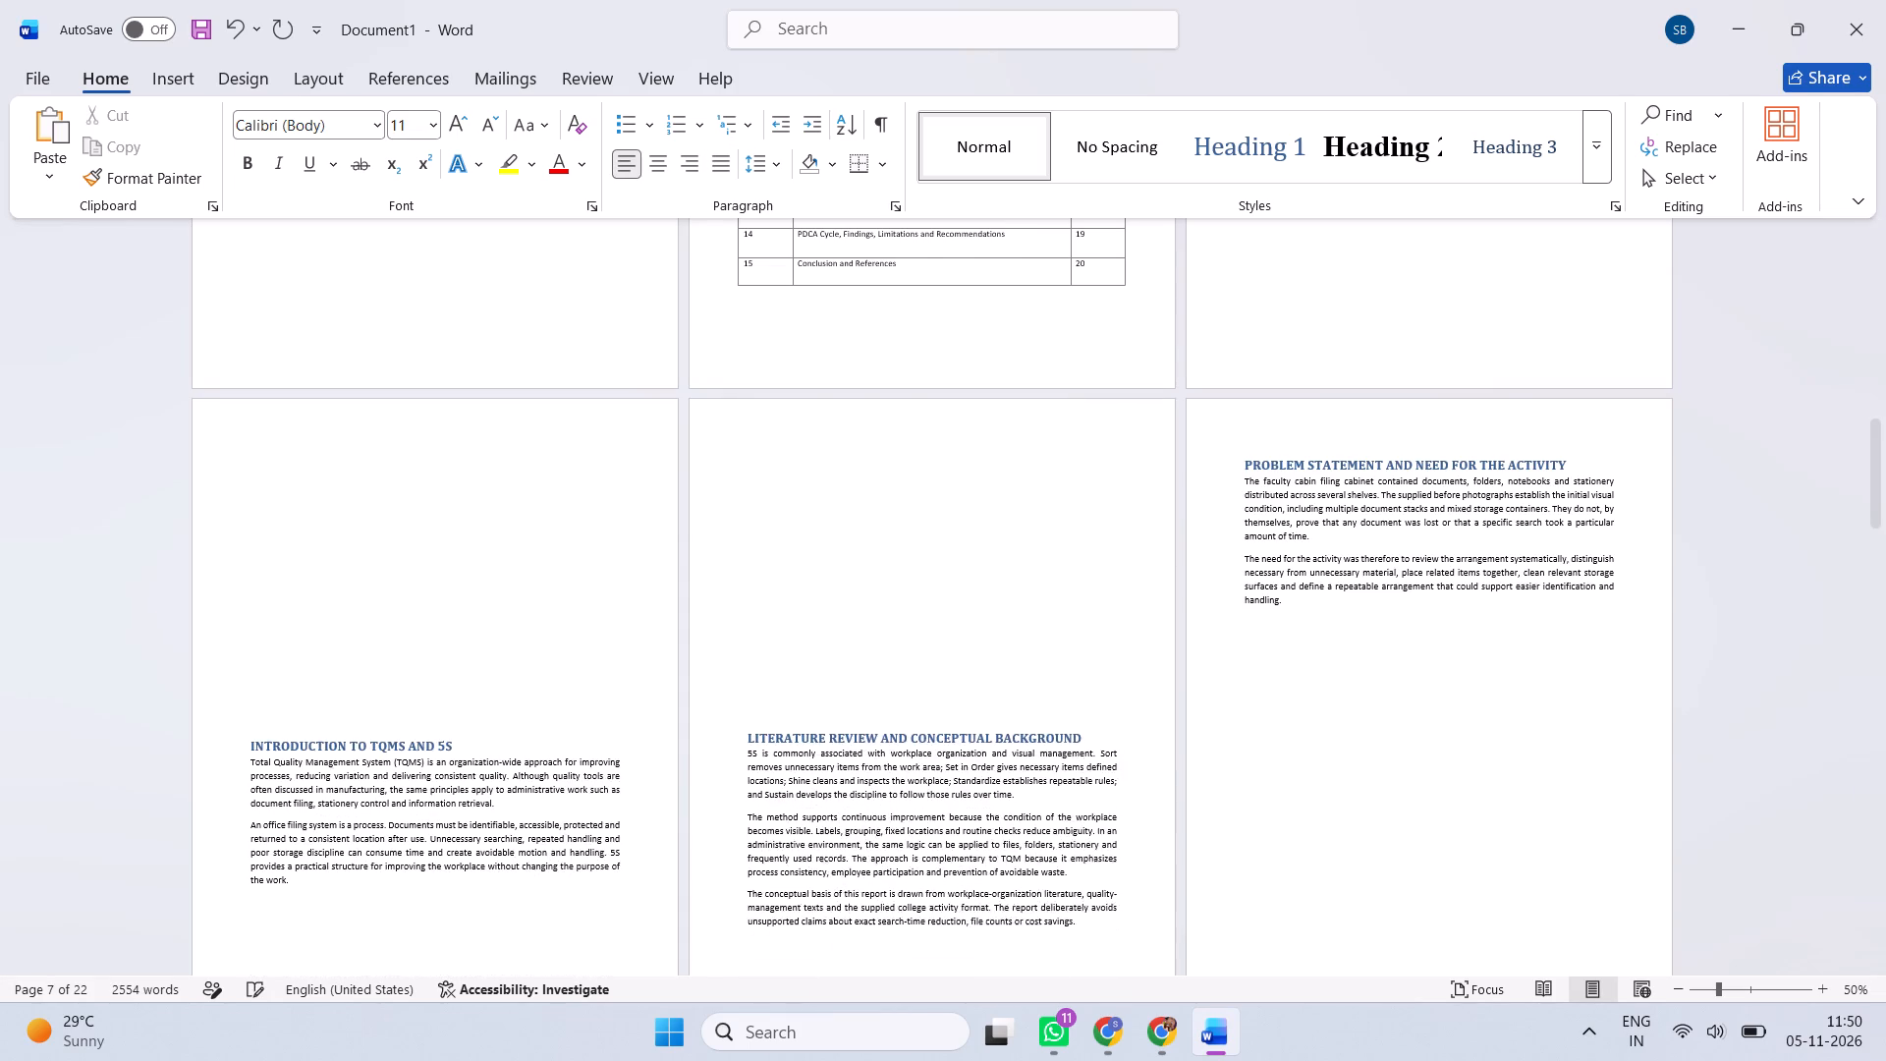
key(BackSpace)
key(BackSpace)
key(BackSpace)
key(BackSpace)
key(BackSpace)
key(BackSpace)
key(BackSpace)
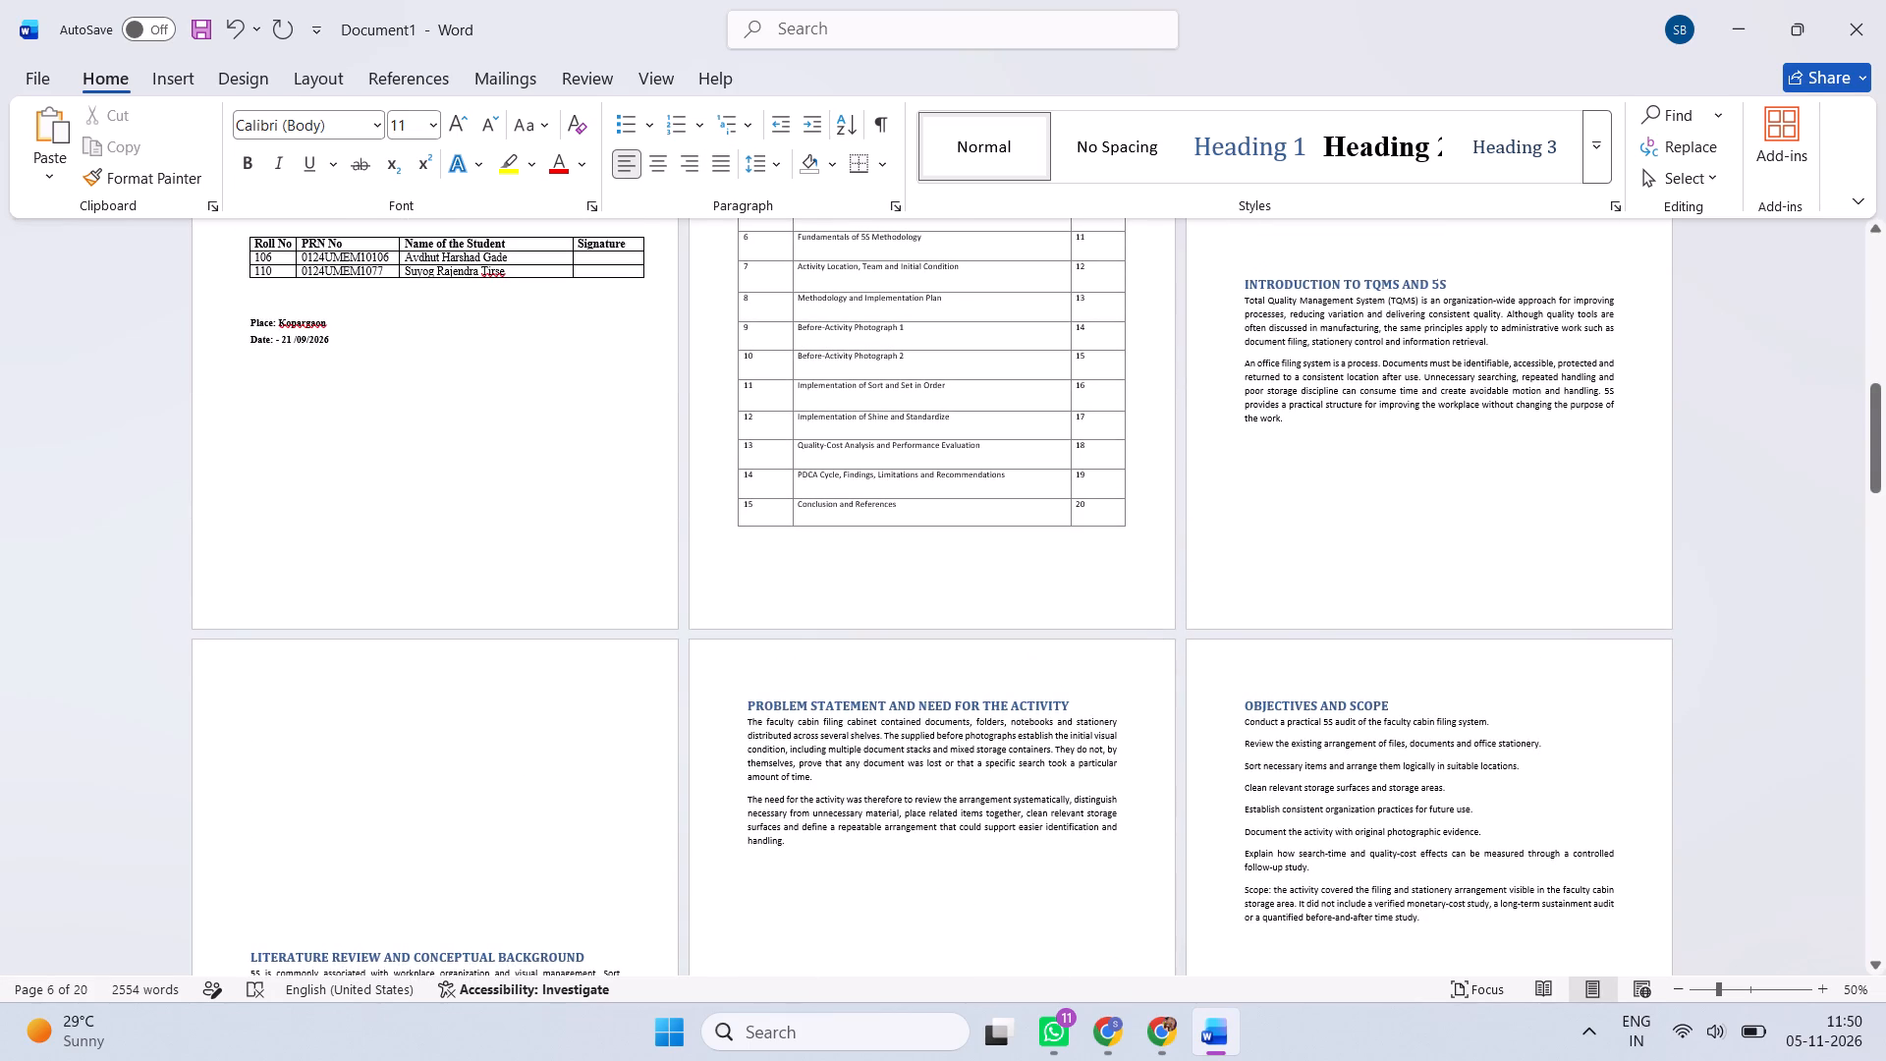
Insert blank lines between the Abstract text and the Introduction to TQMS and 5S heading so the heading starts at the top of its own page.
scroll(369, 836, up, 1)
key(Return)
key(Return)
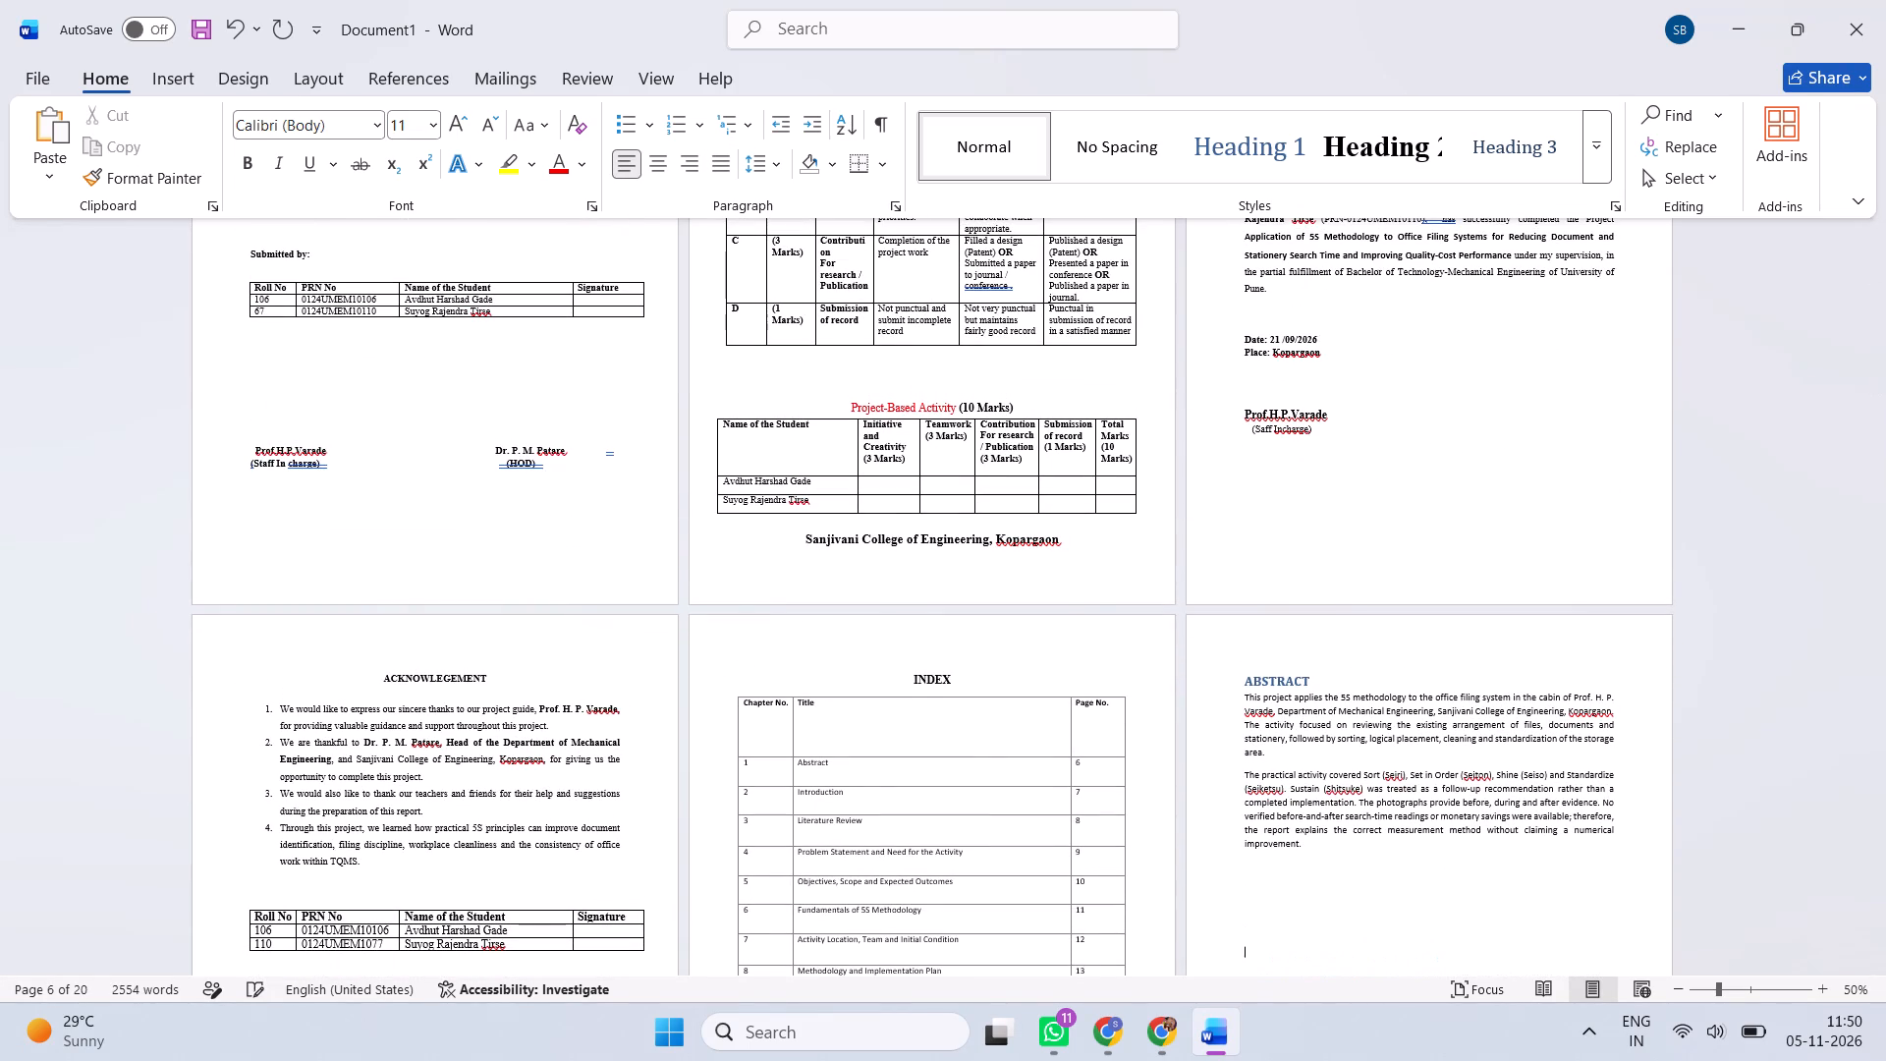
scroll(369, 836, down, 1)
key(Return)
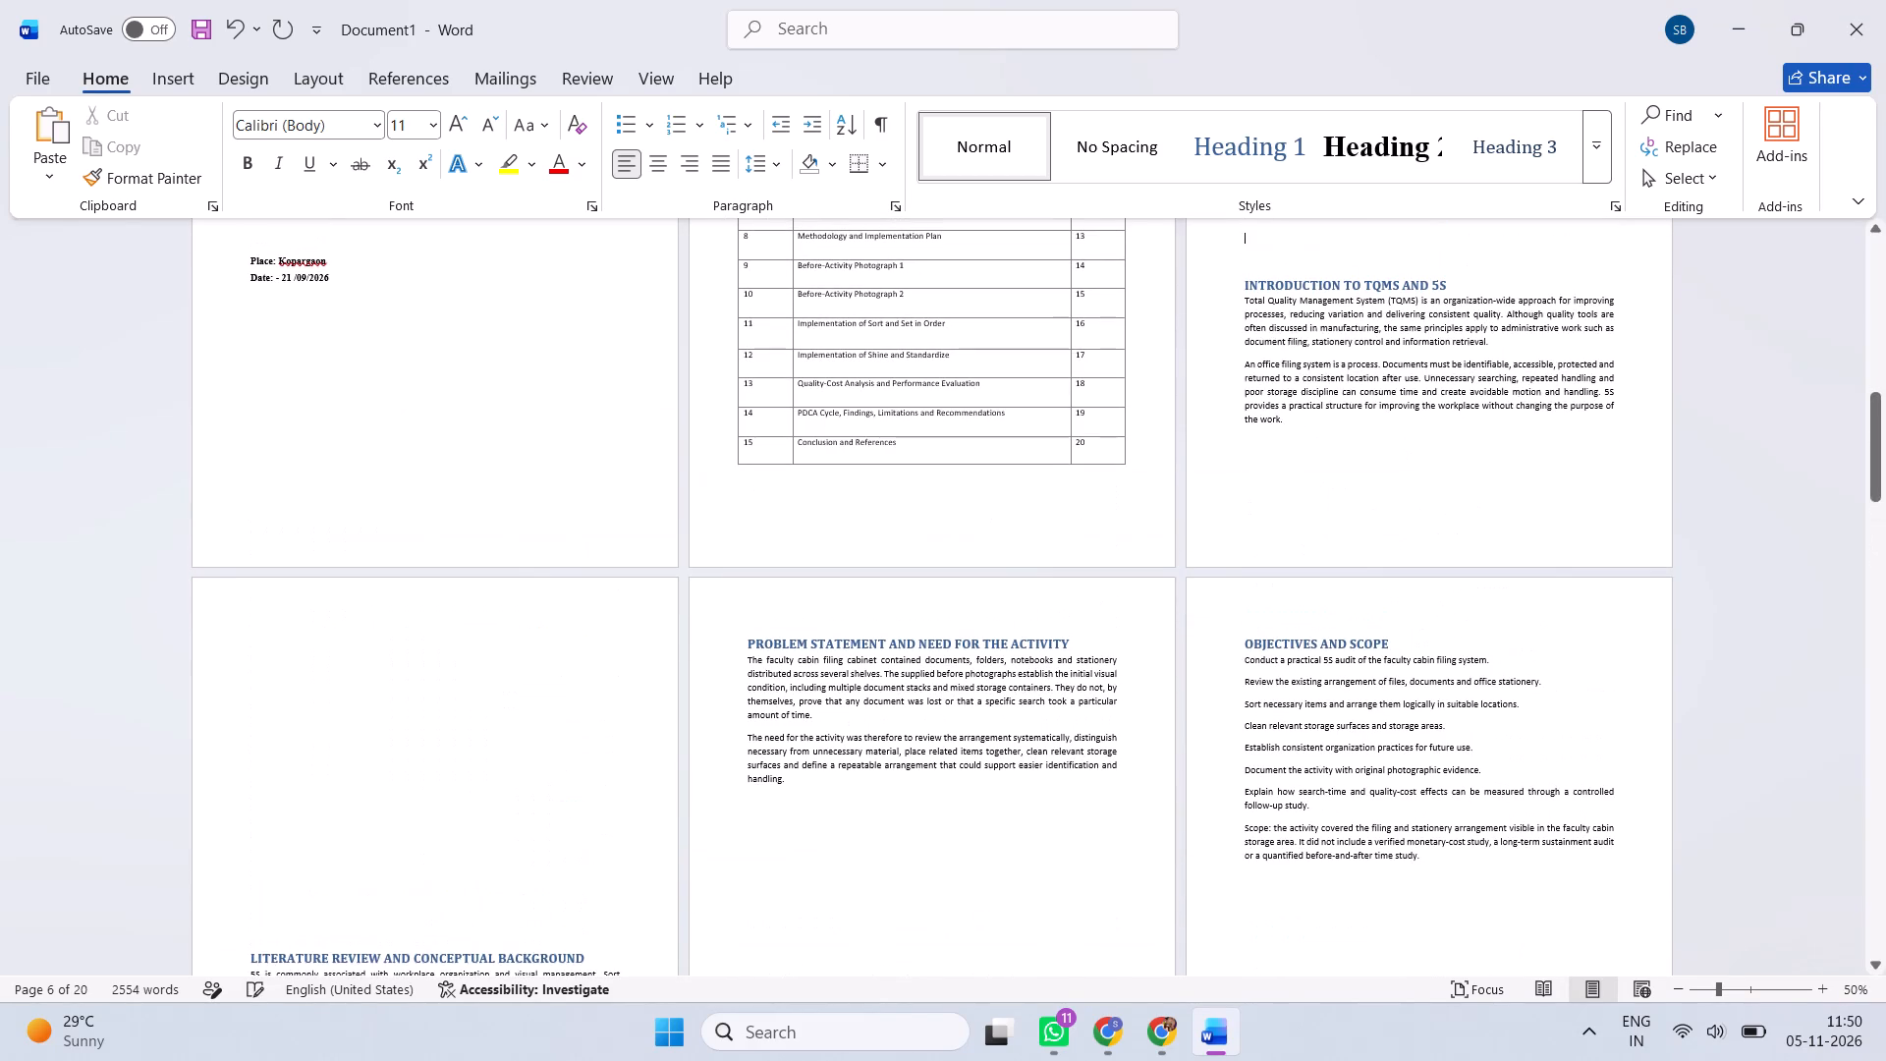
key(Return)
key(Return)
key(Return)
key(Return)
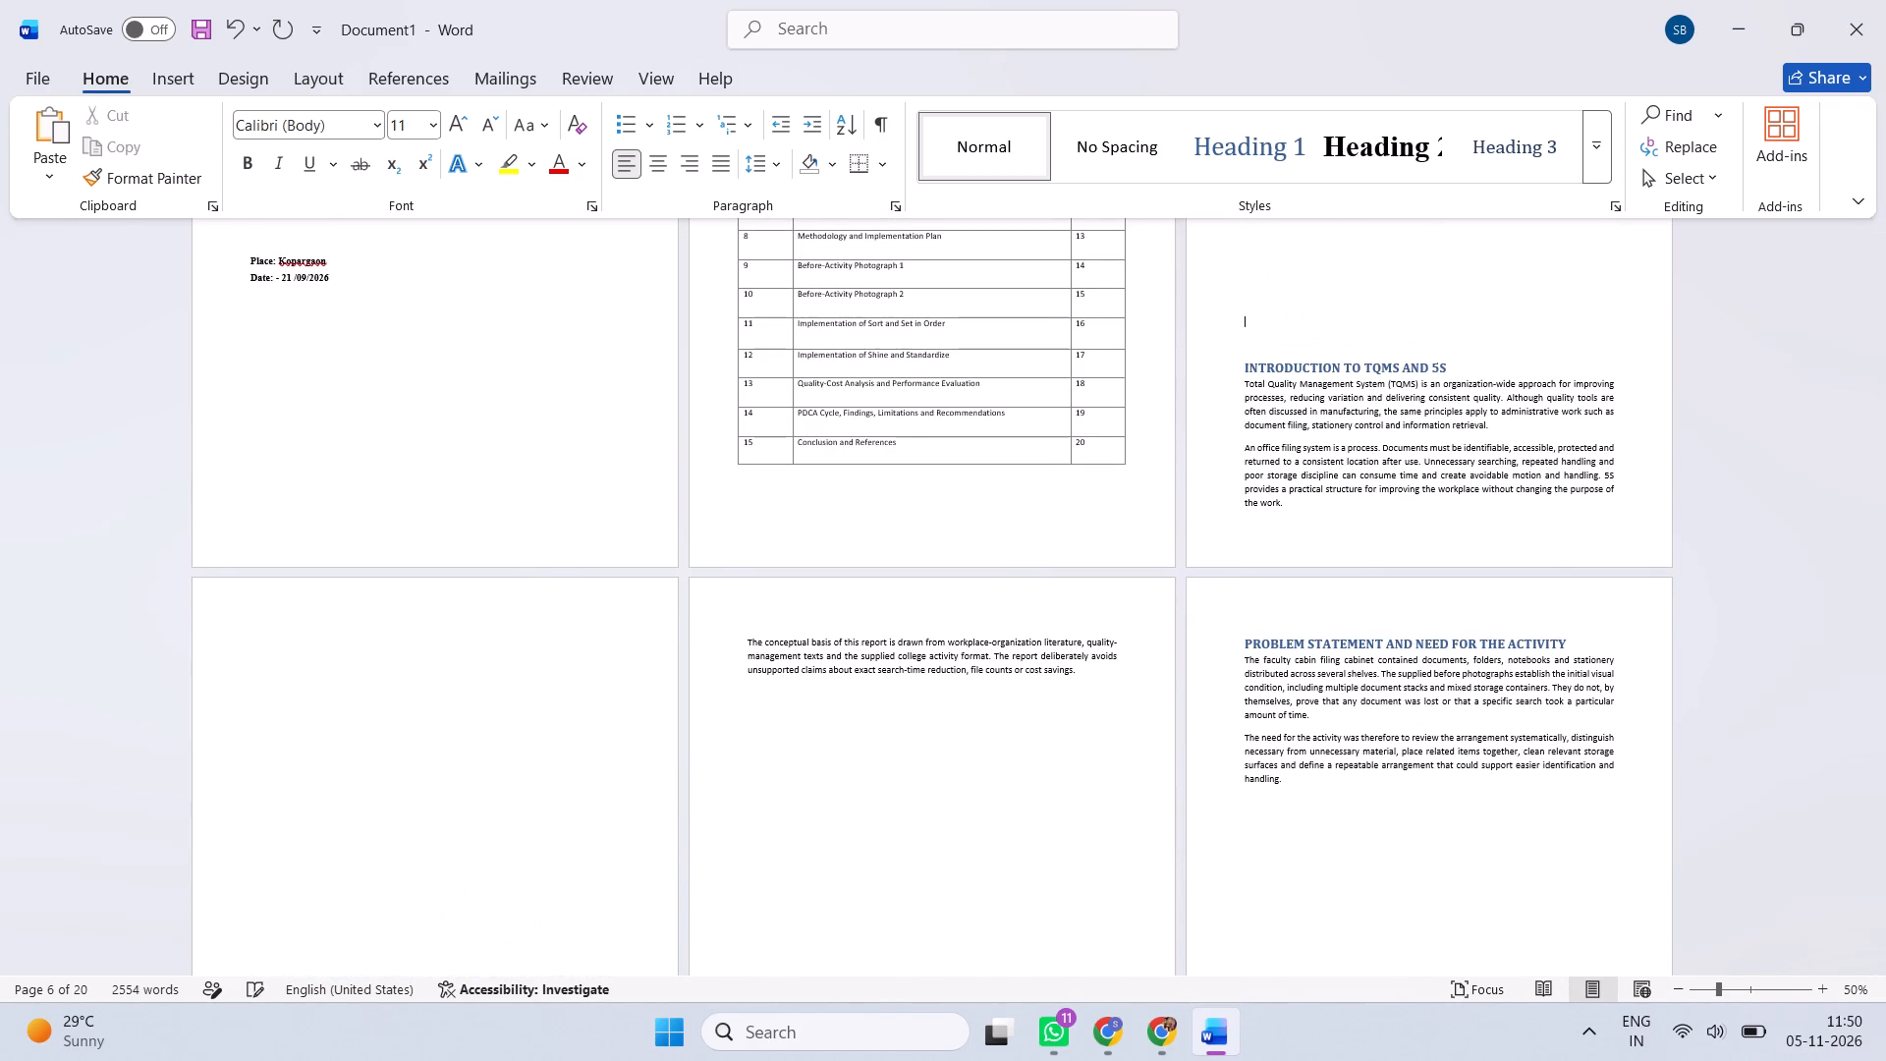
key(Return)
key(Return)
key(Return)
key(Return)
key(Return)
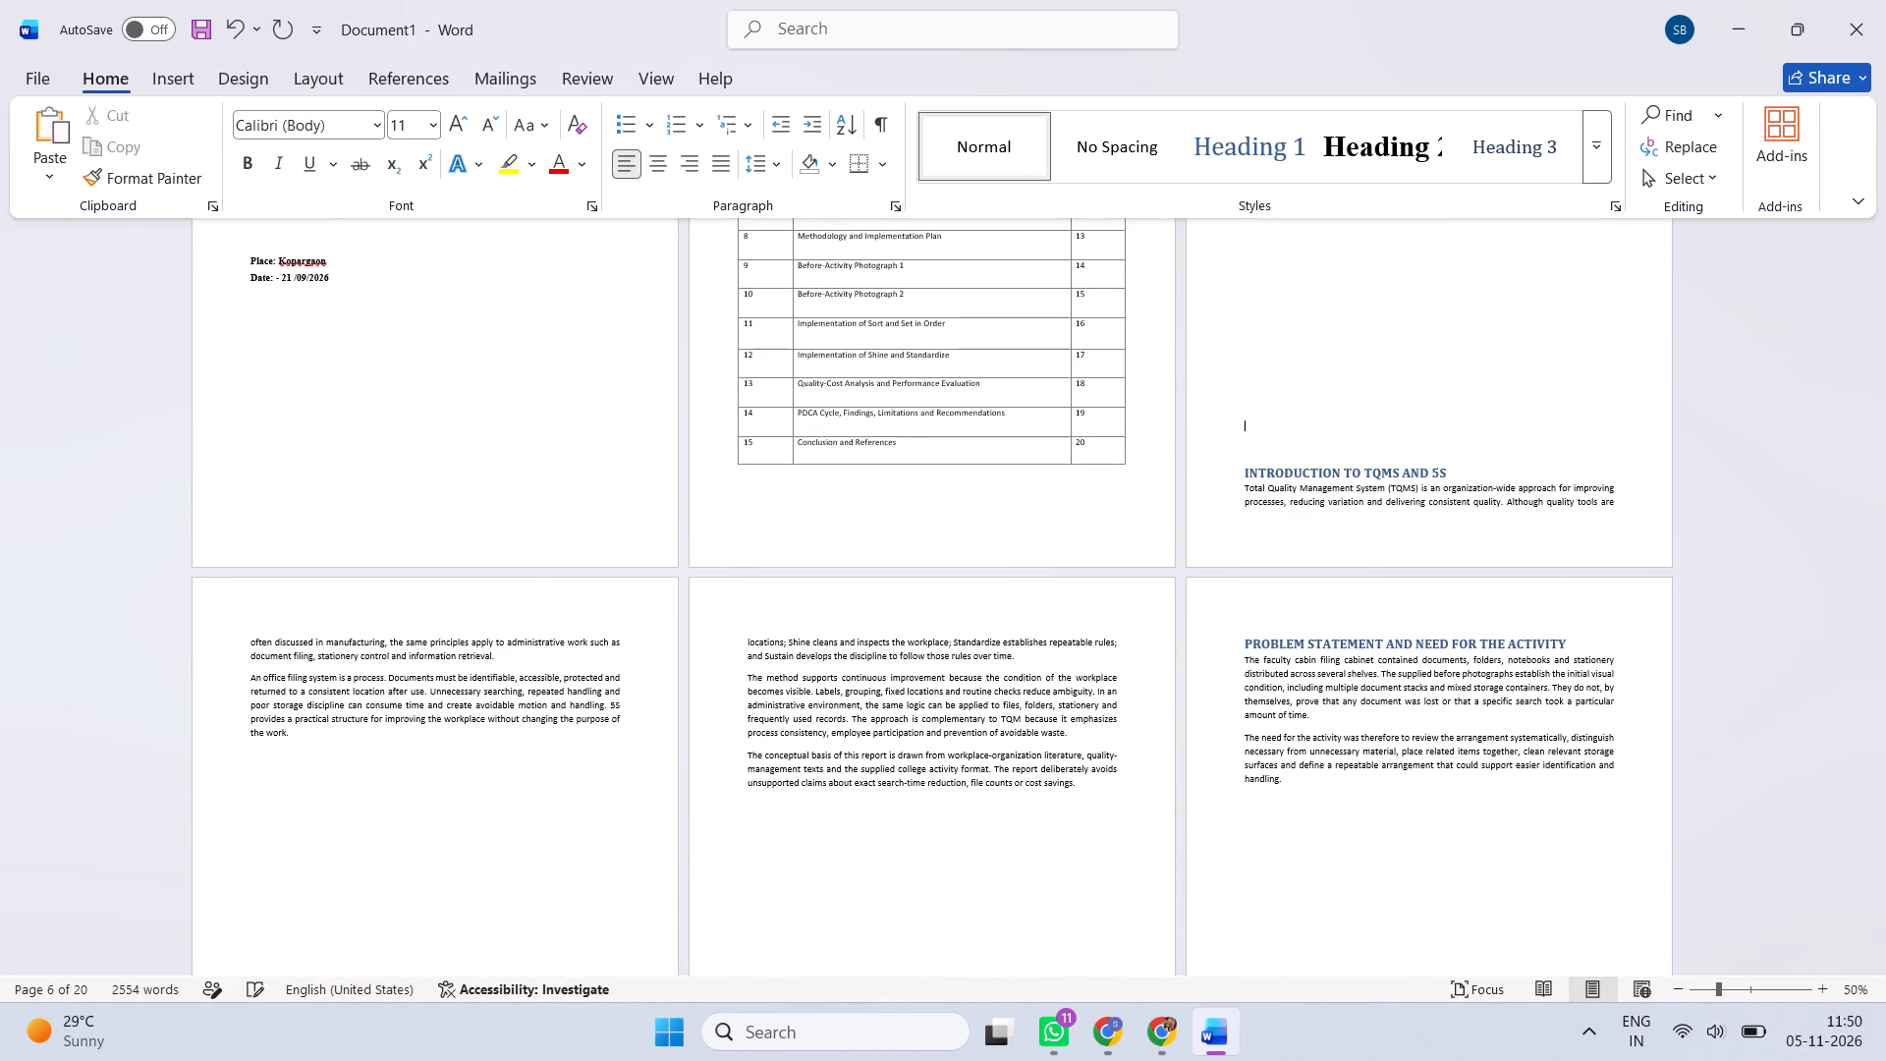
key(Return)
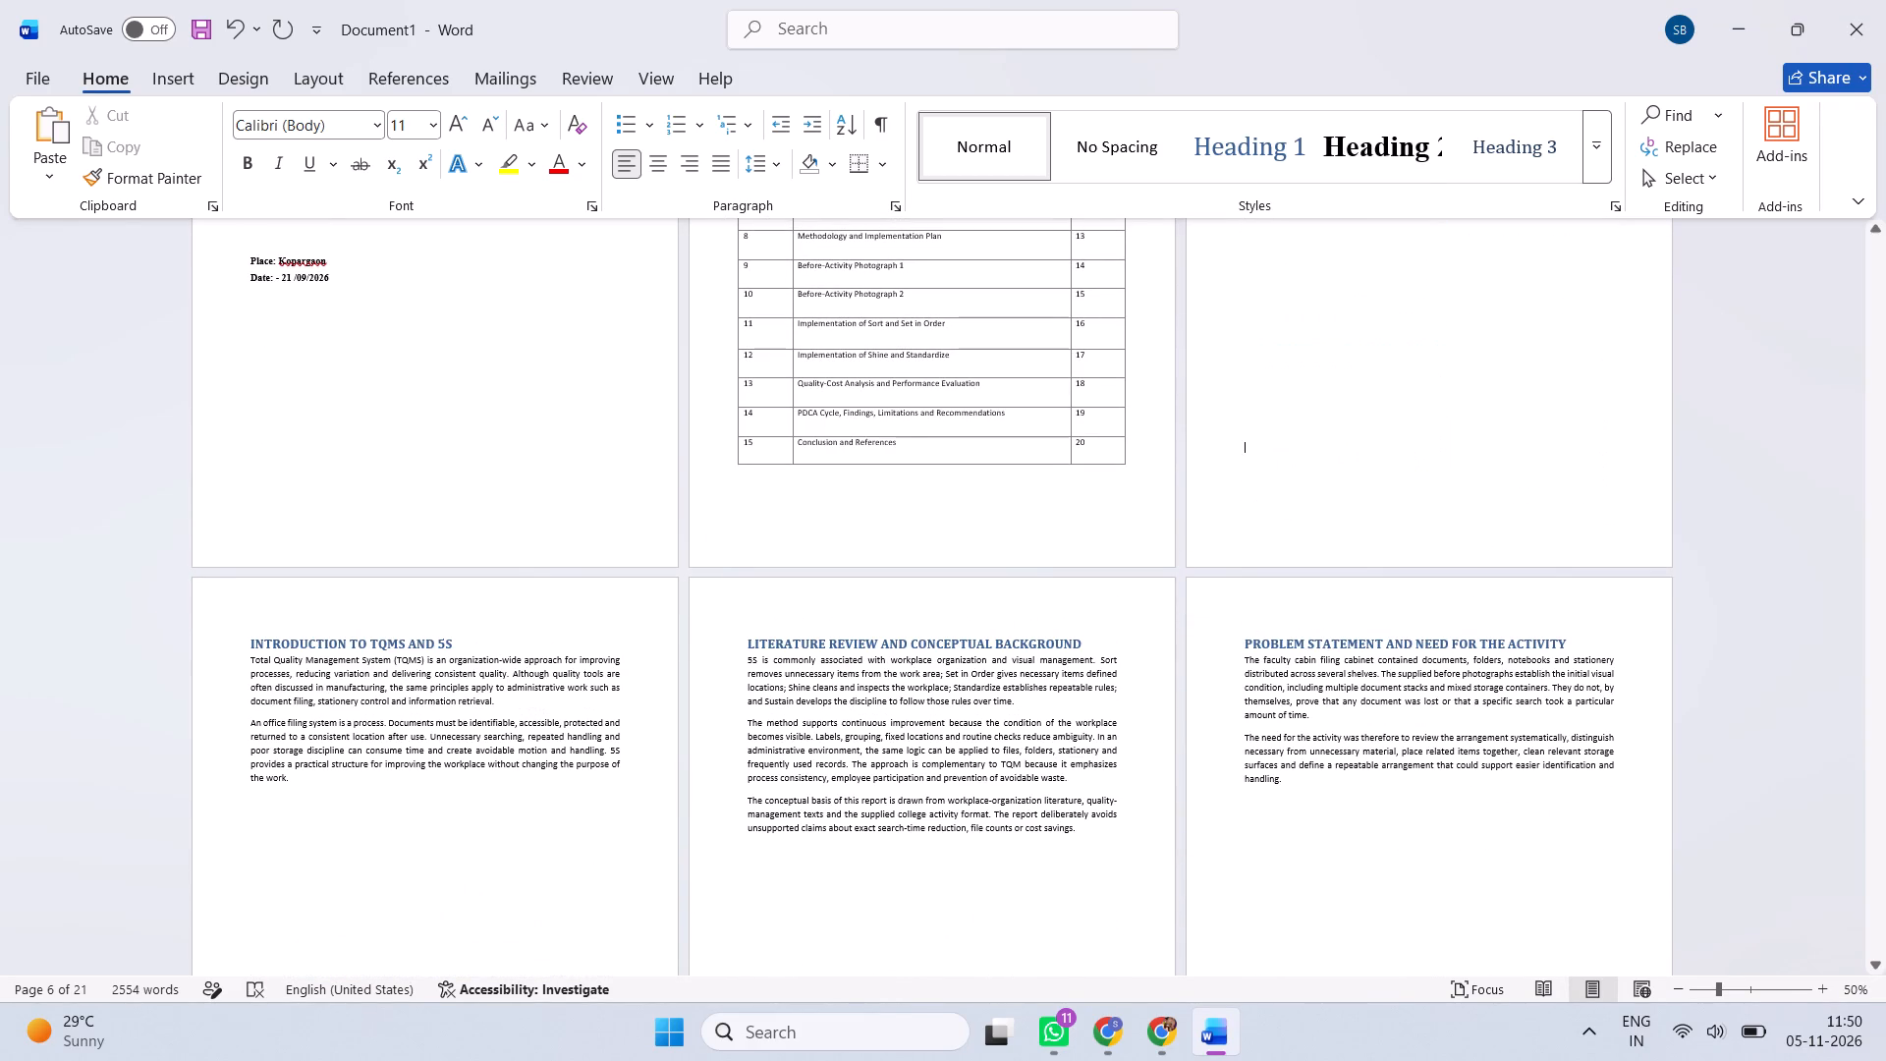
Review the layout of the section pages from Objectives and Scope through Conclusion and References, including the activity photographs.
scroll(366, 940, down, 2)
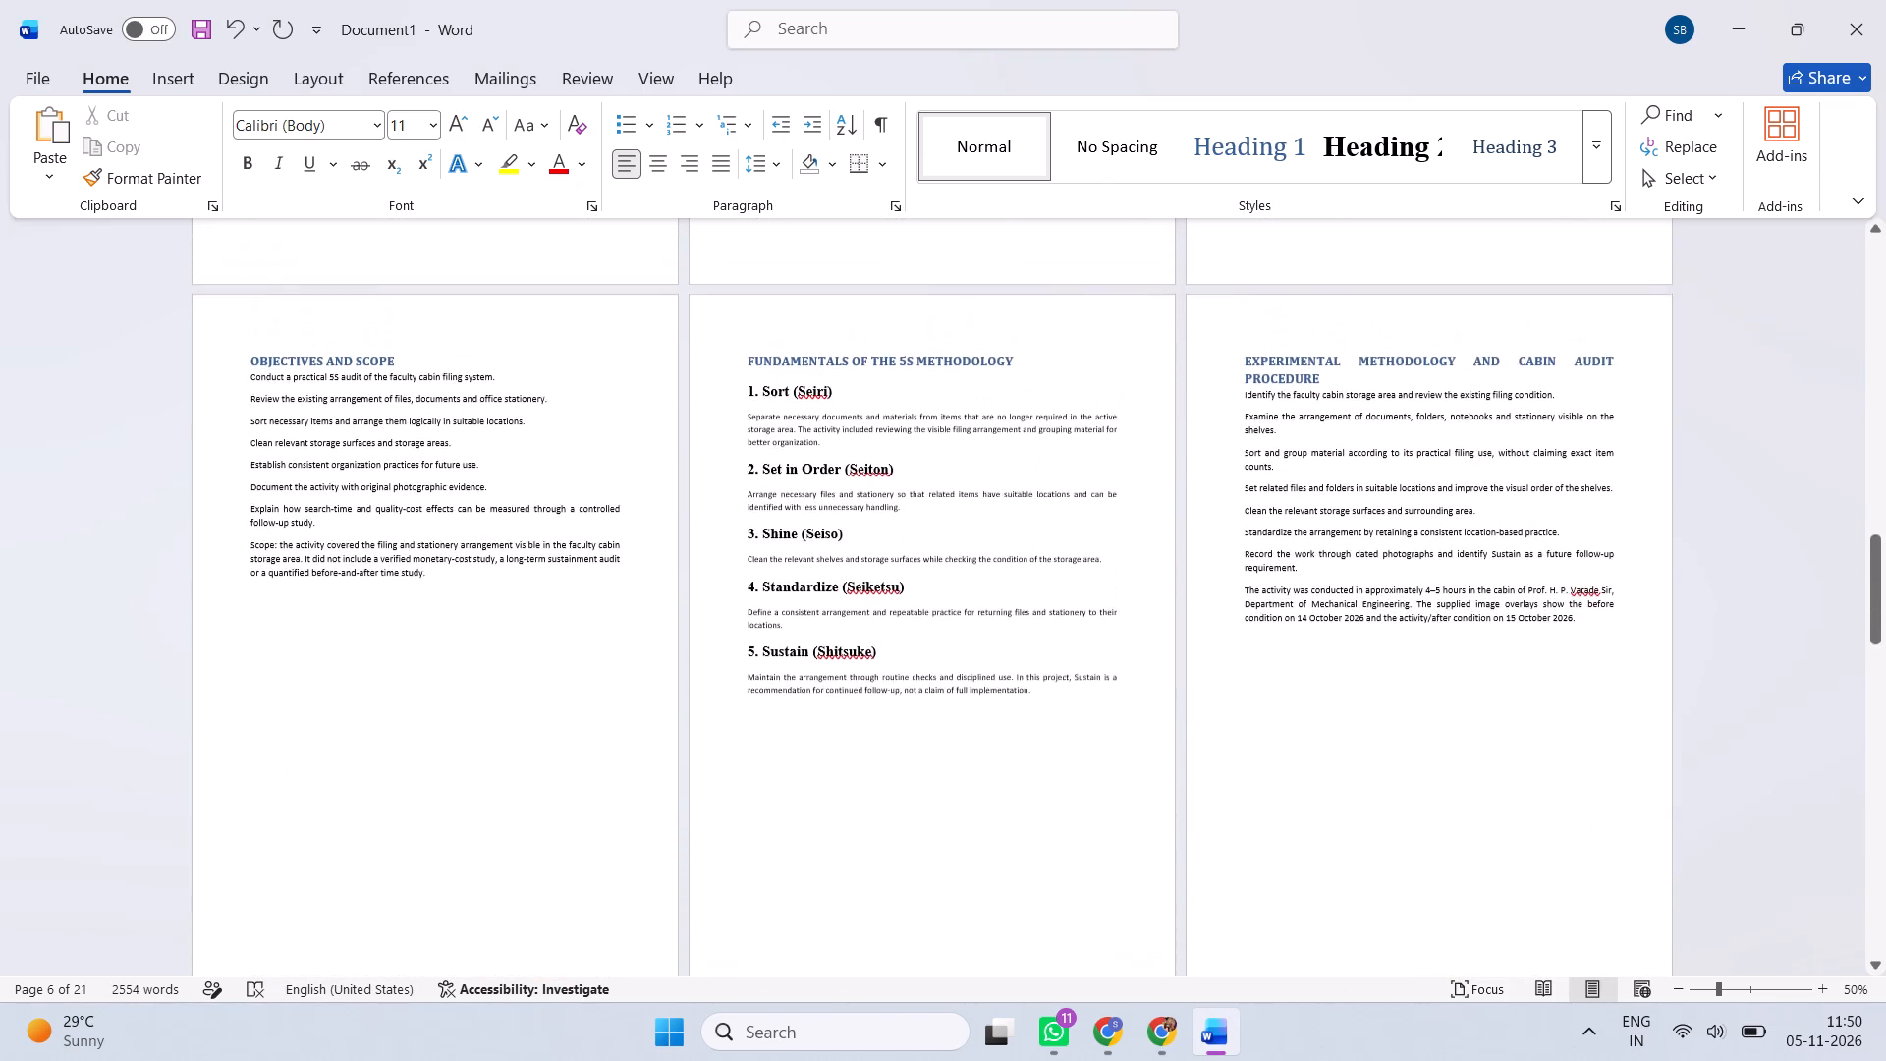
scroll(366, 940, down, 1)
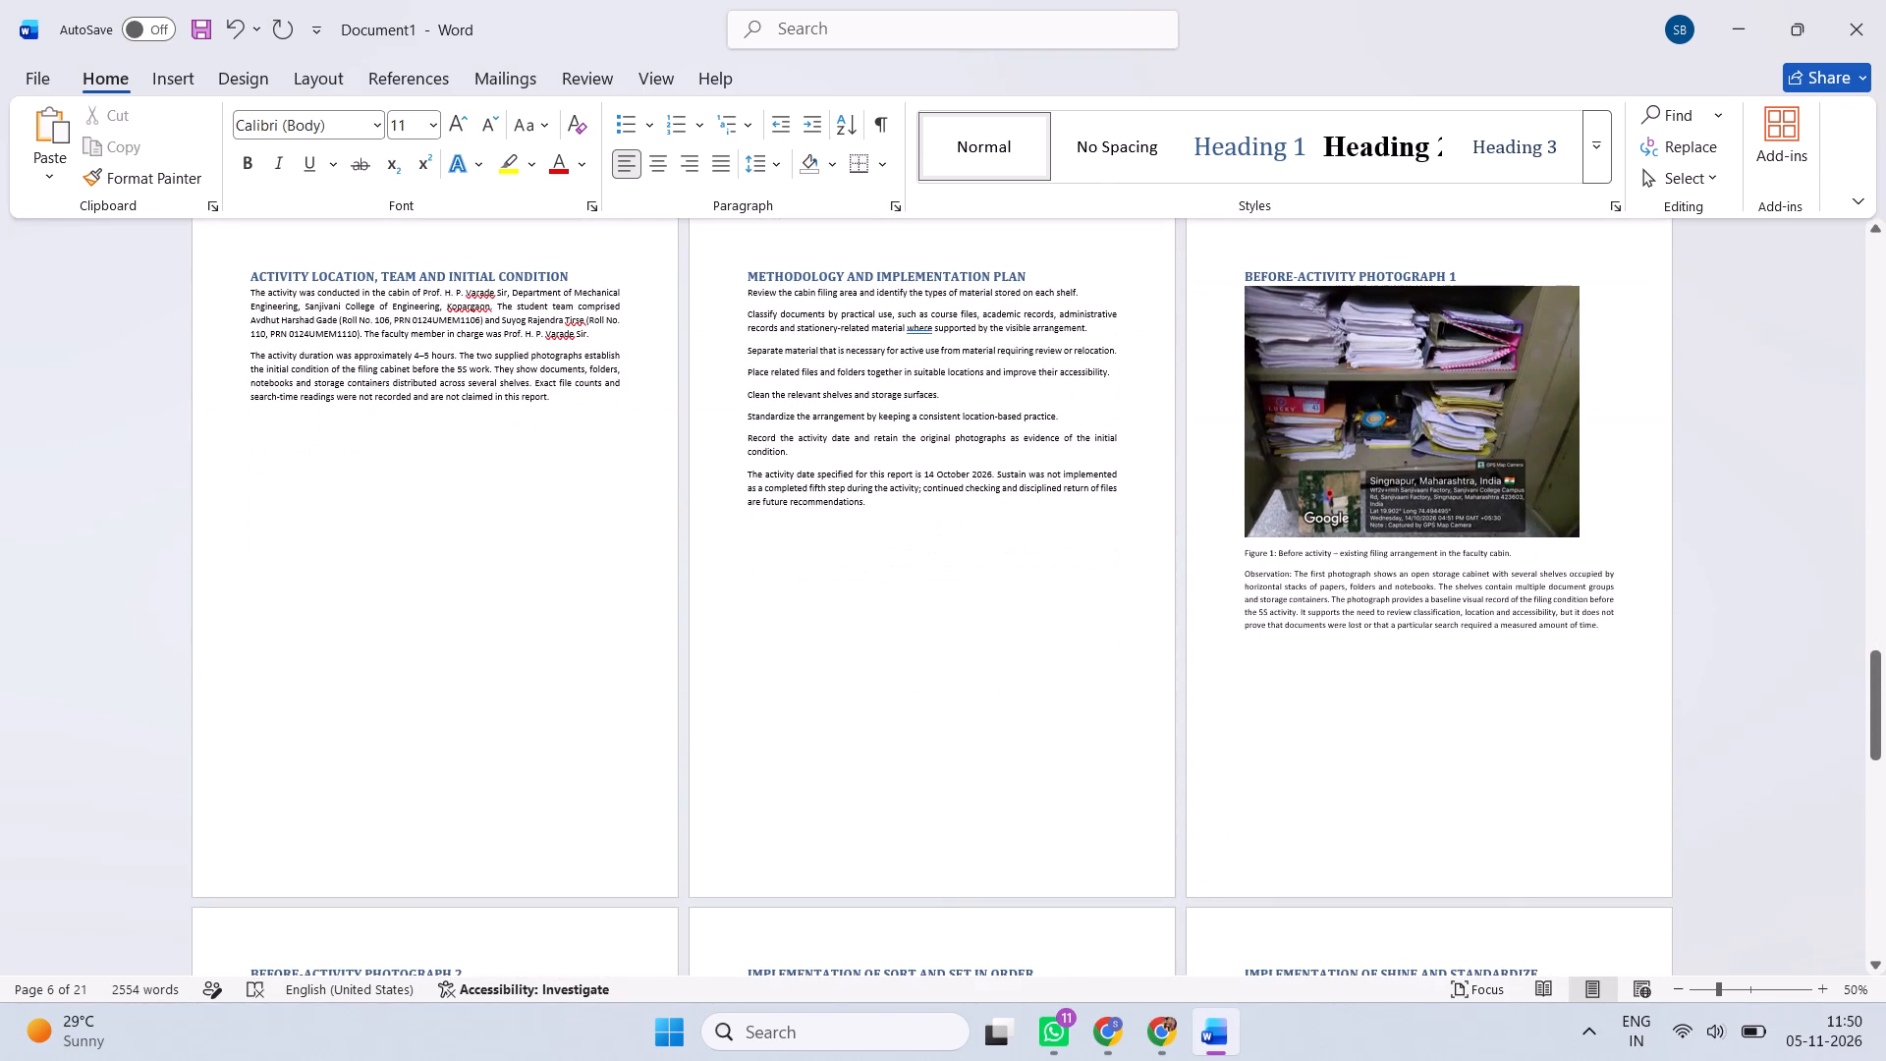
scroll(366, 940, down, 2)
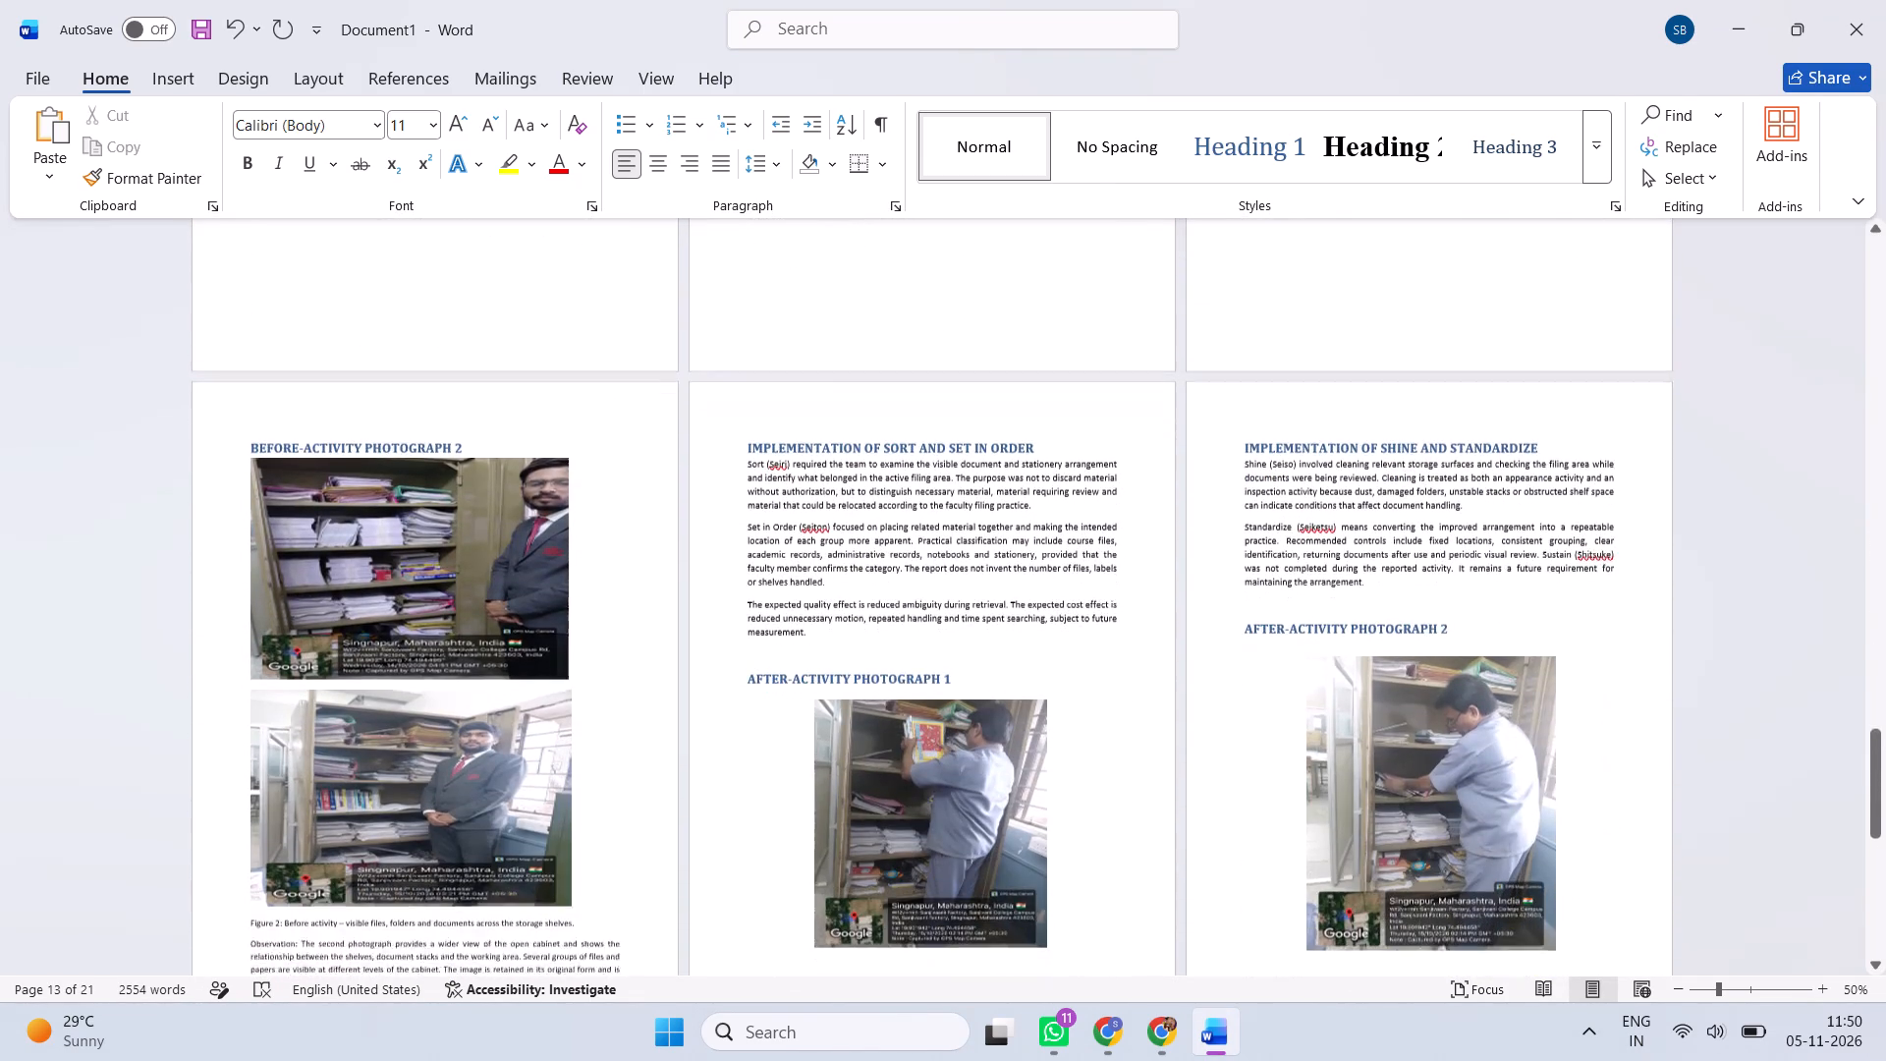
scroll(366, 940, down, 1)
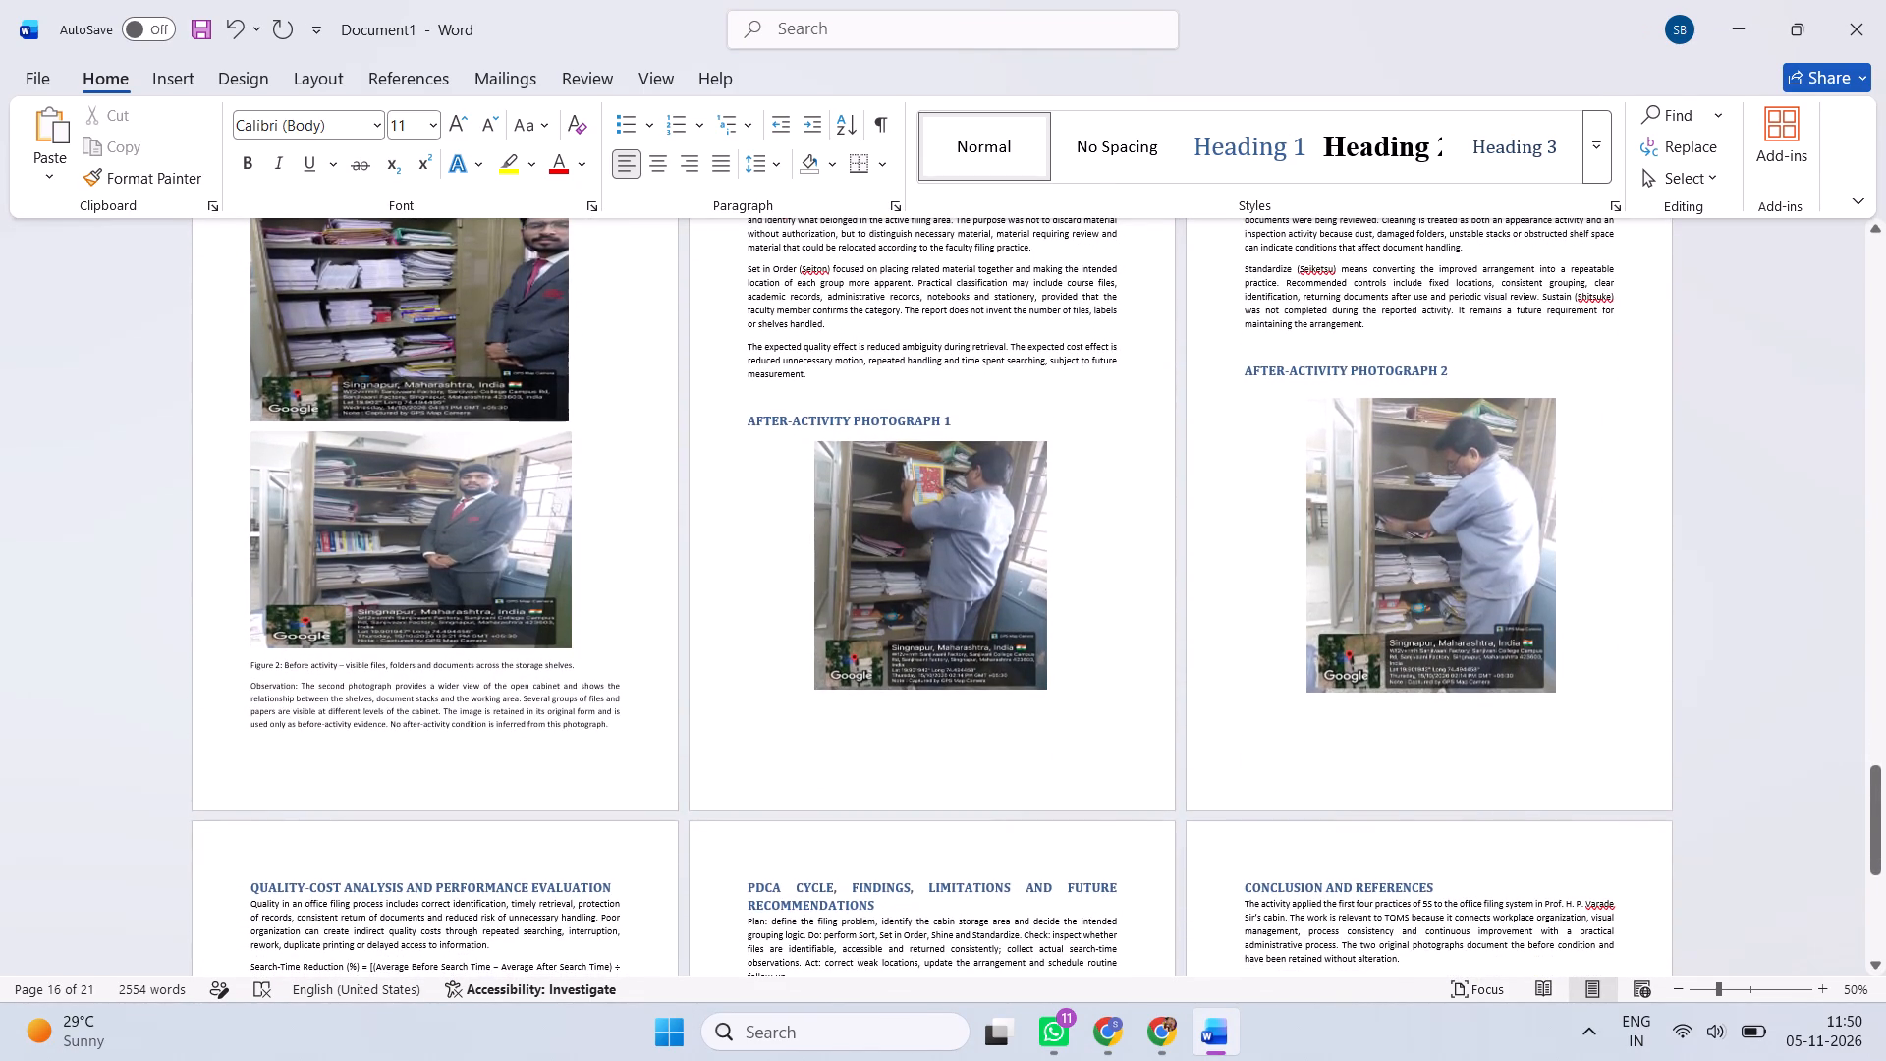
scroll(366, 940, down, 1)
scroll(366, 940, up, 1)
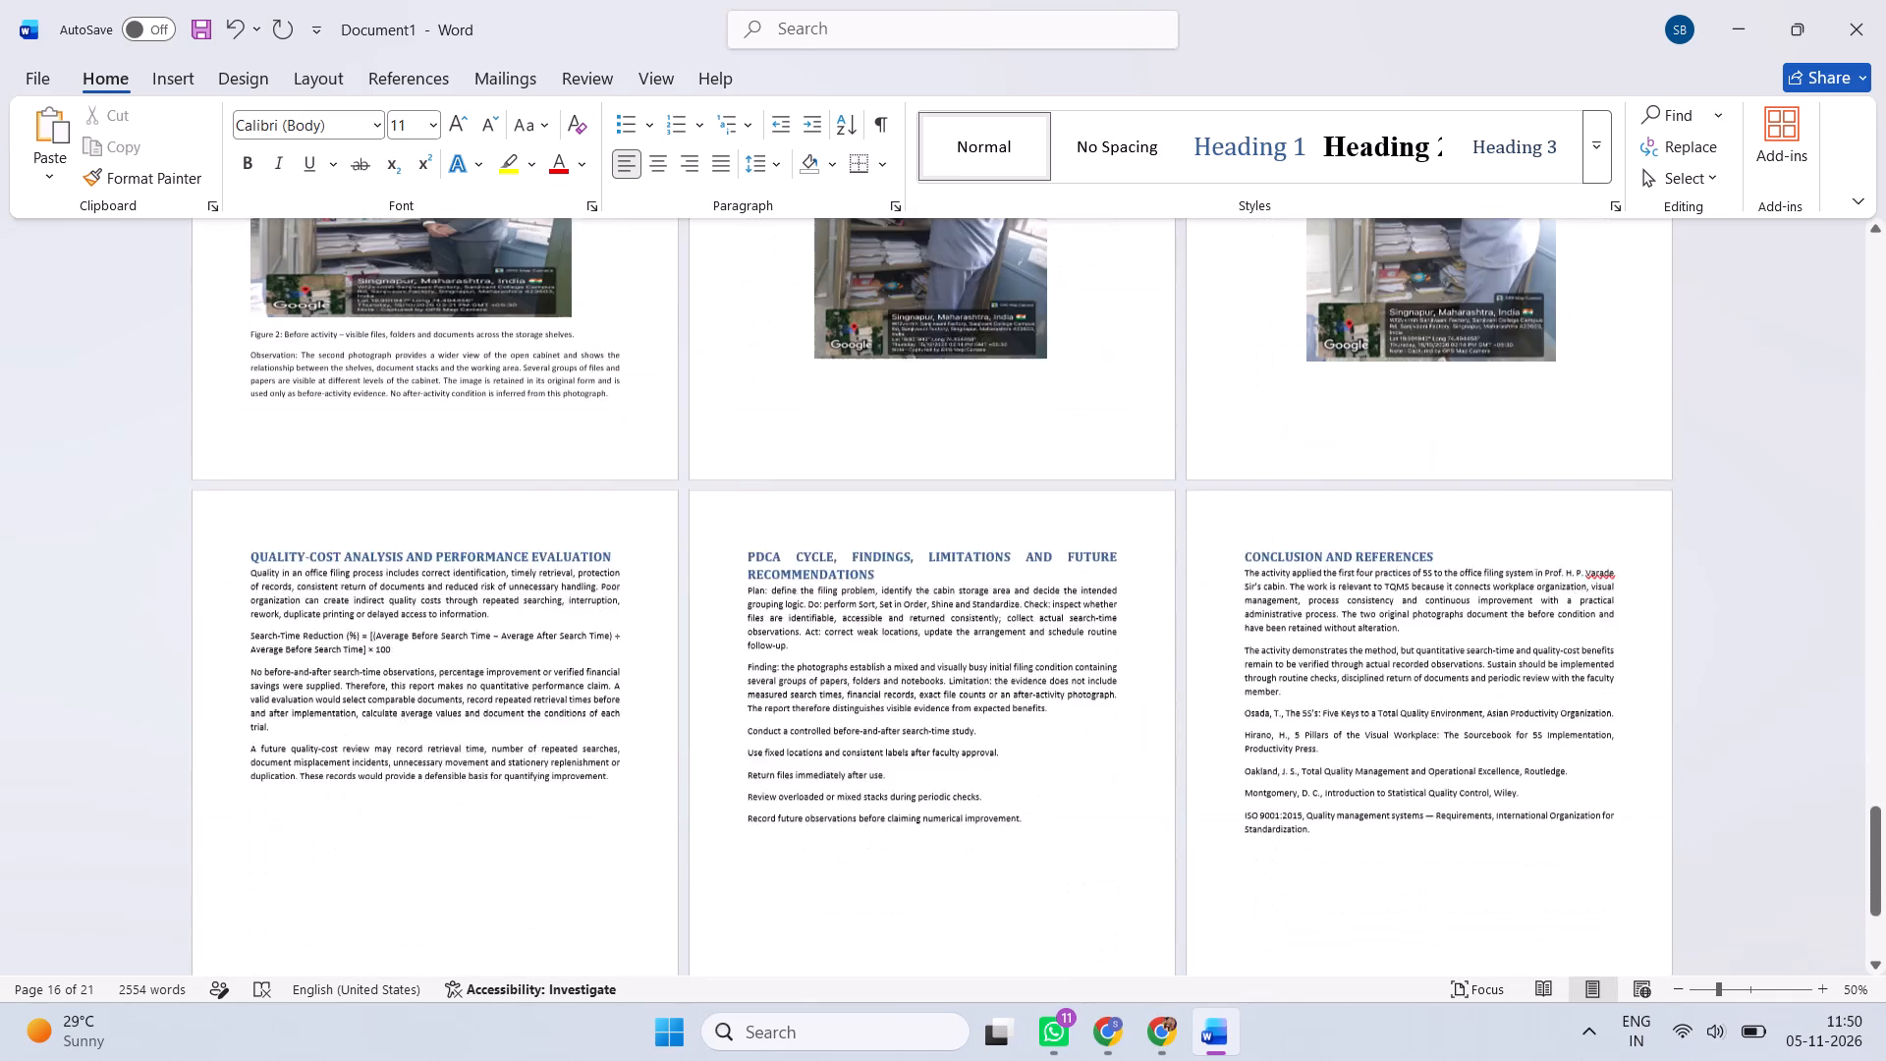
scroll(366, 940, up, 1)
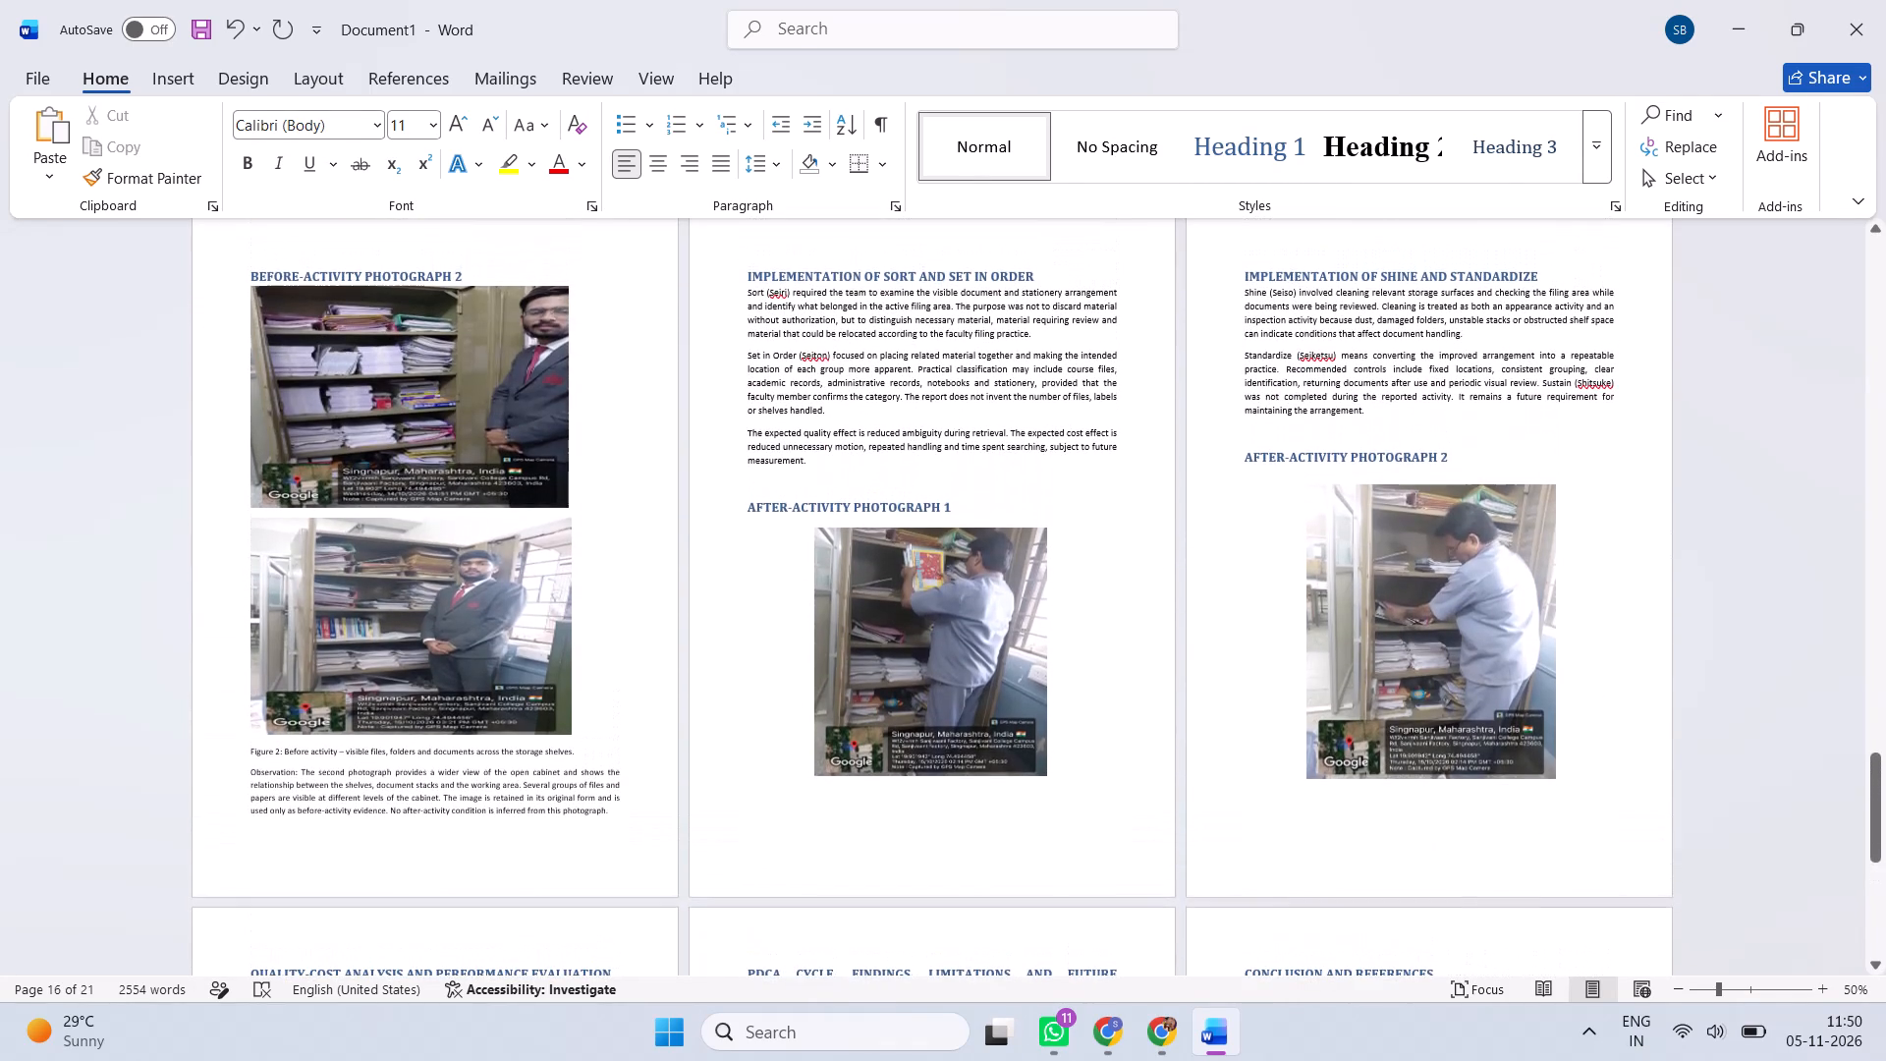
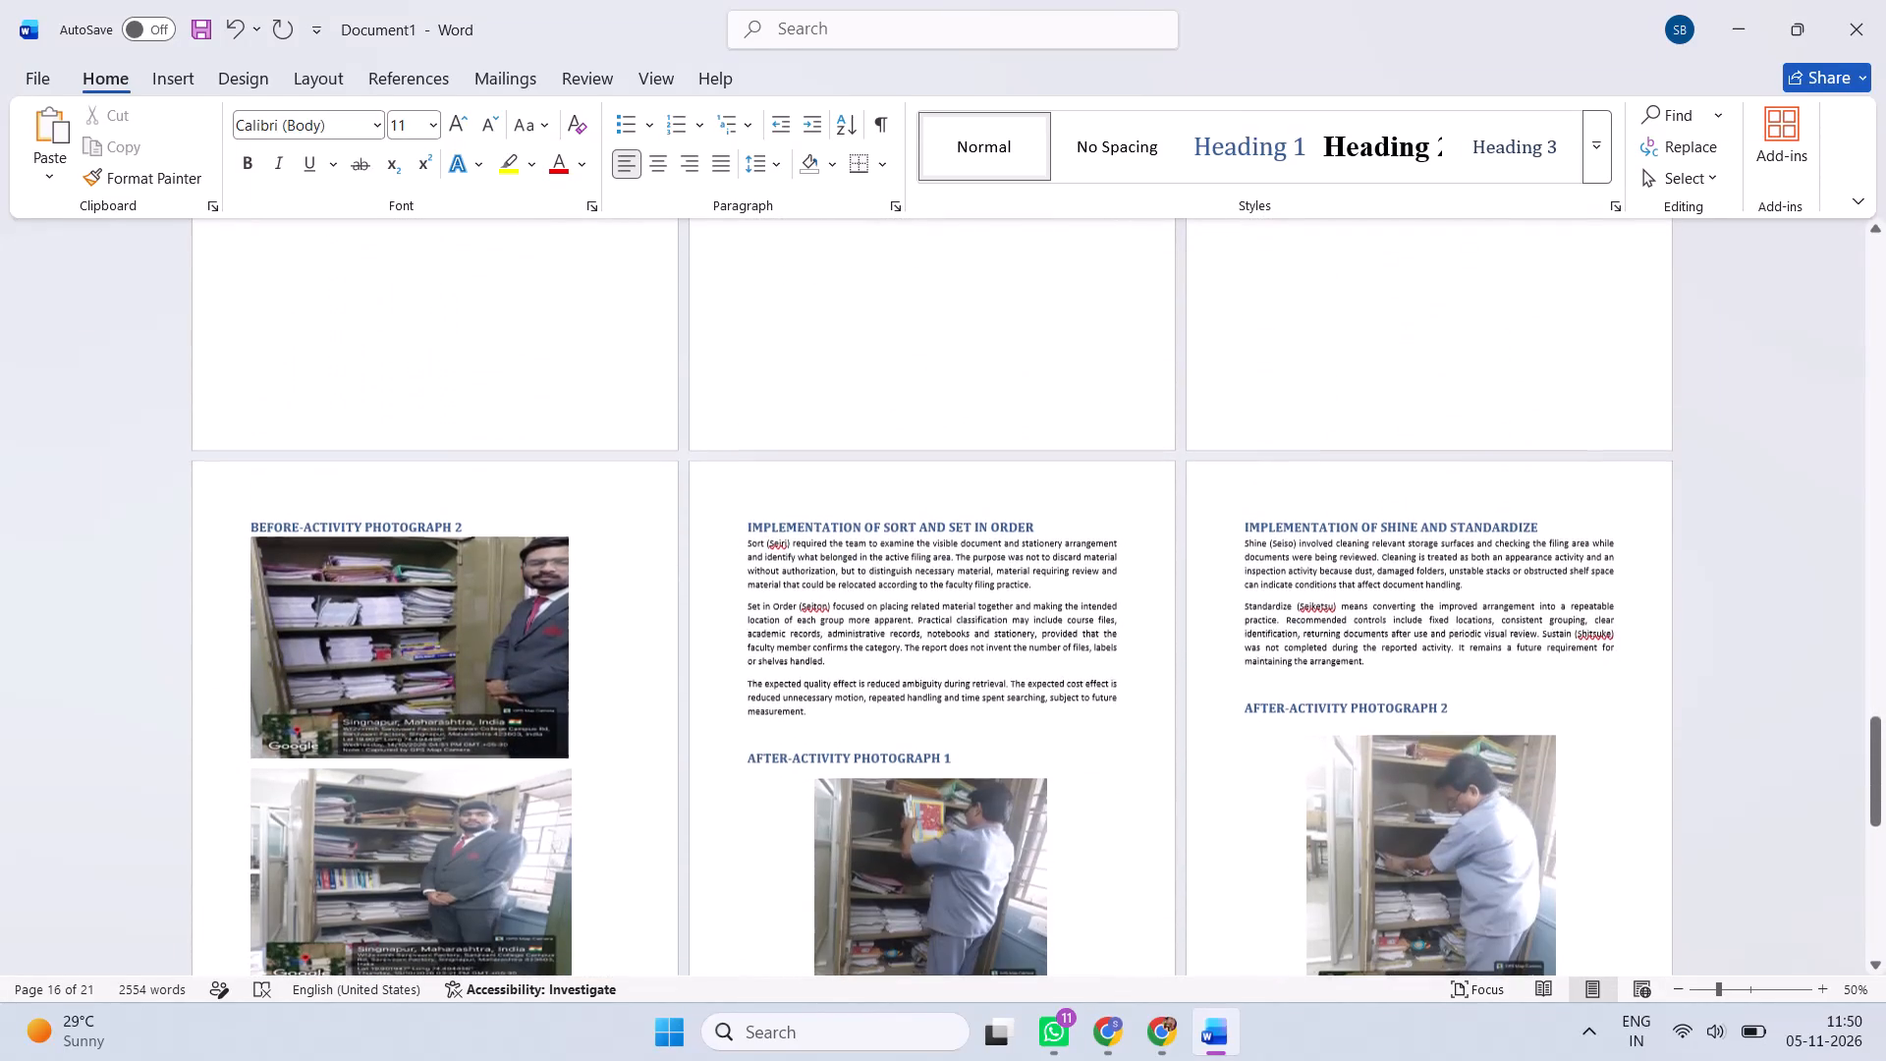
Review the page layout from the activity photographs through Conclusion and References, and return to the cover, rubrics and certificate pages.
scroll(366, 940, right, 2)
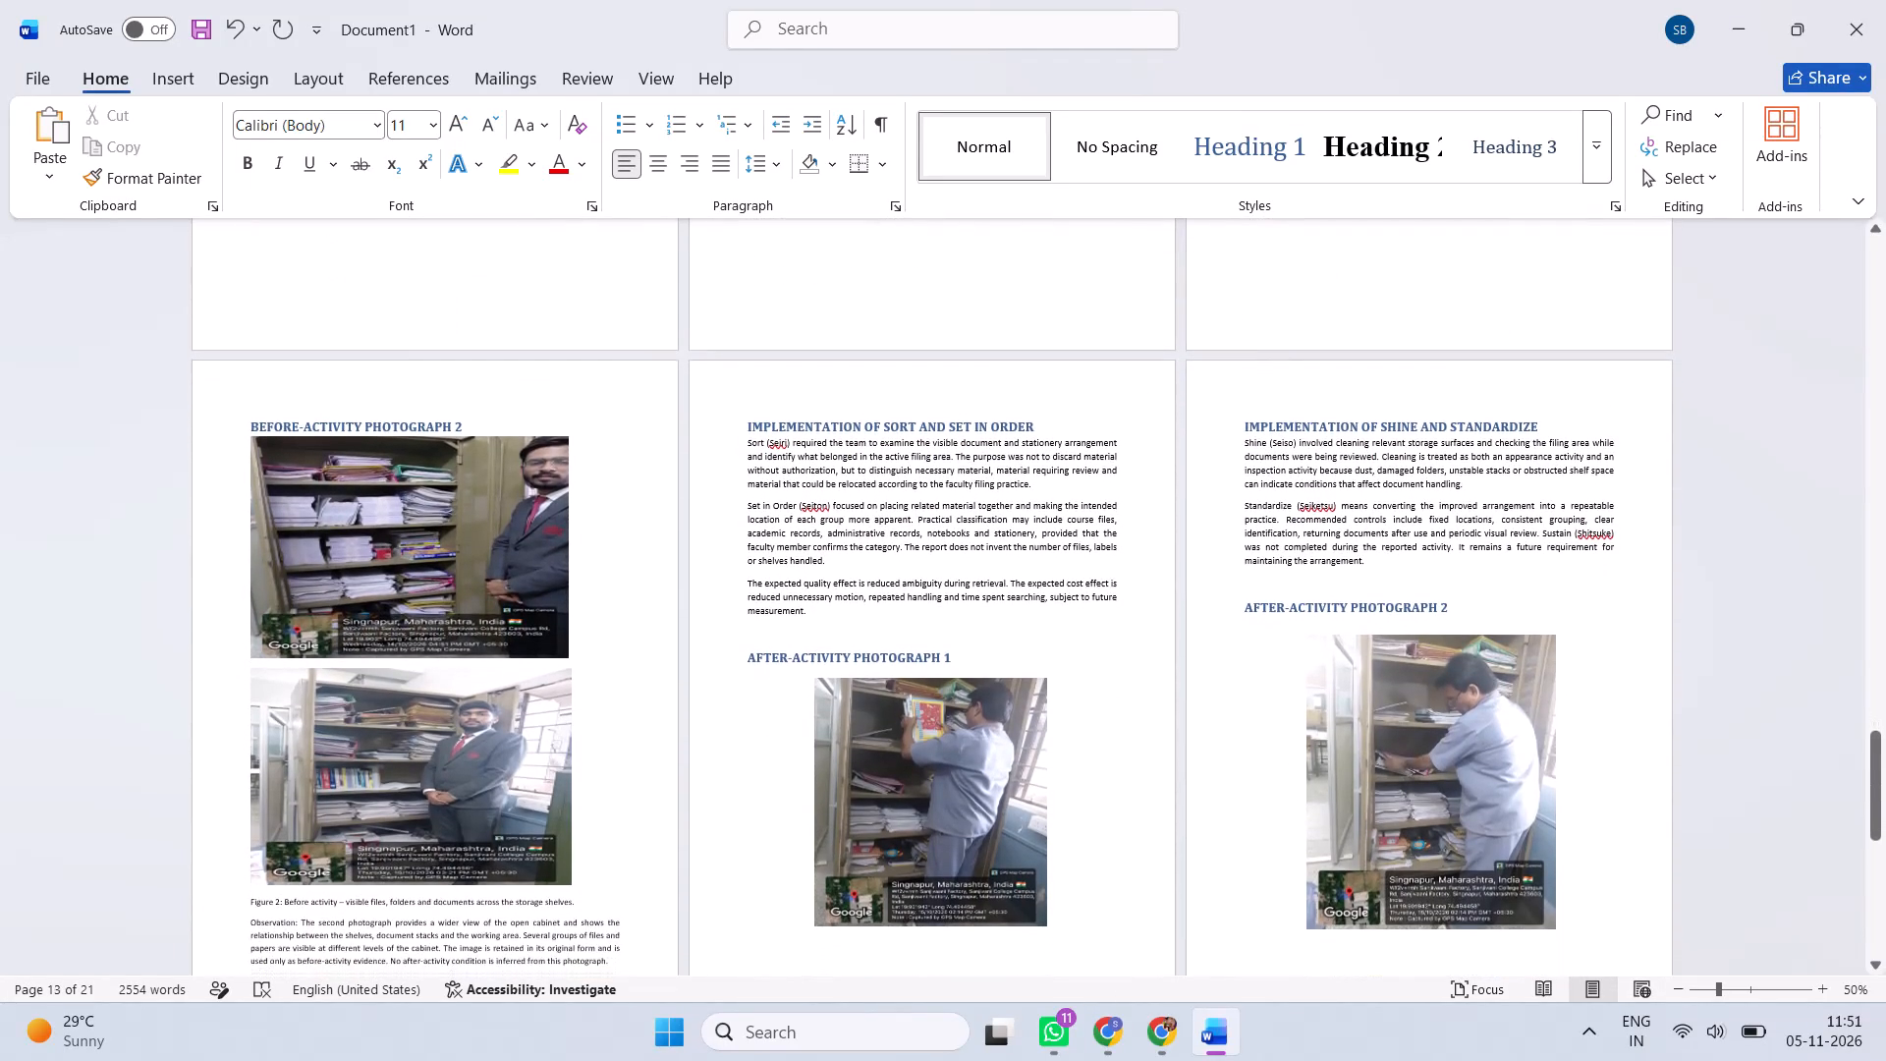
scroll(366, 940, right, 1)
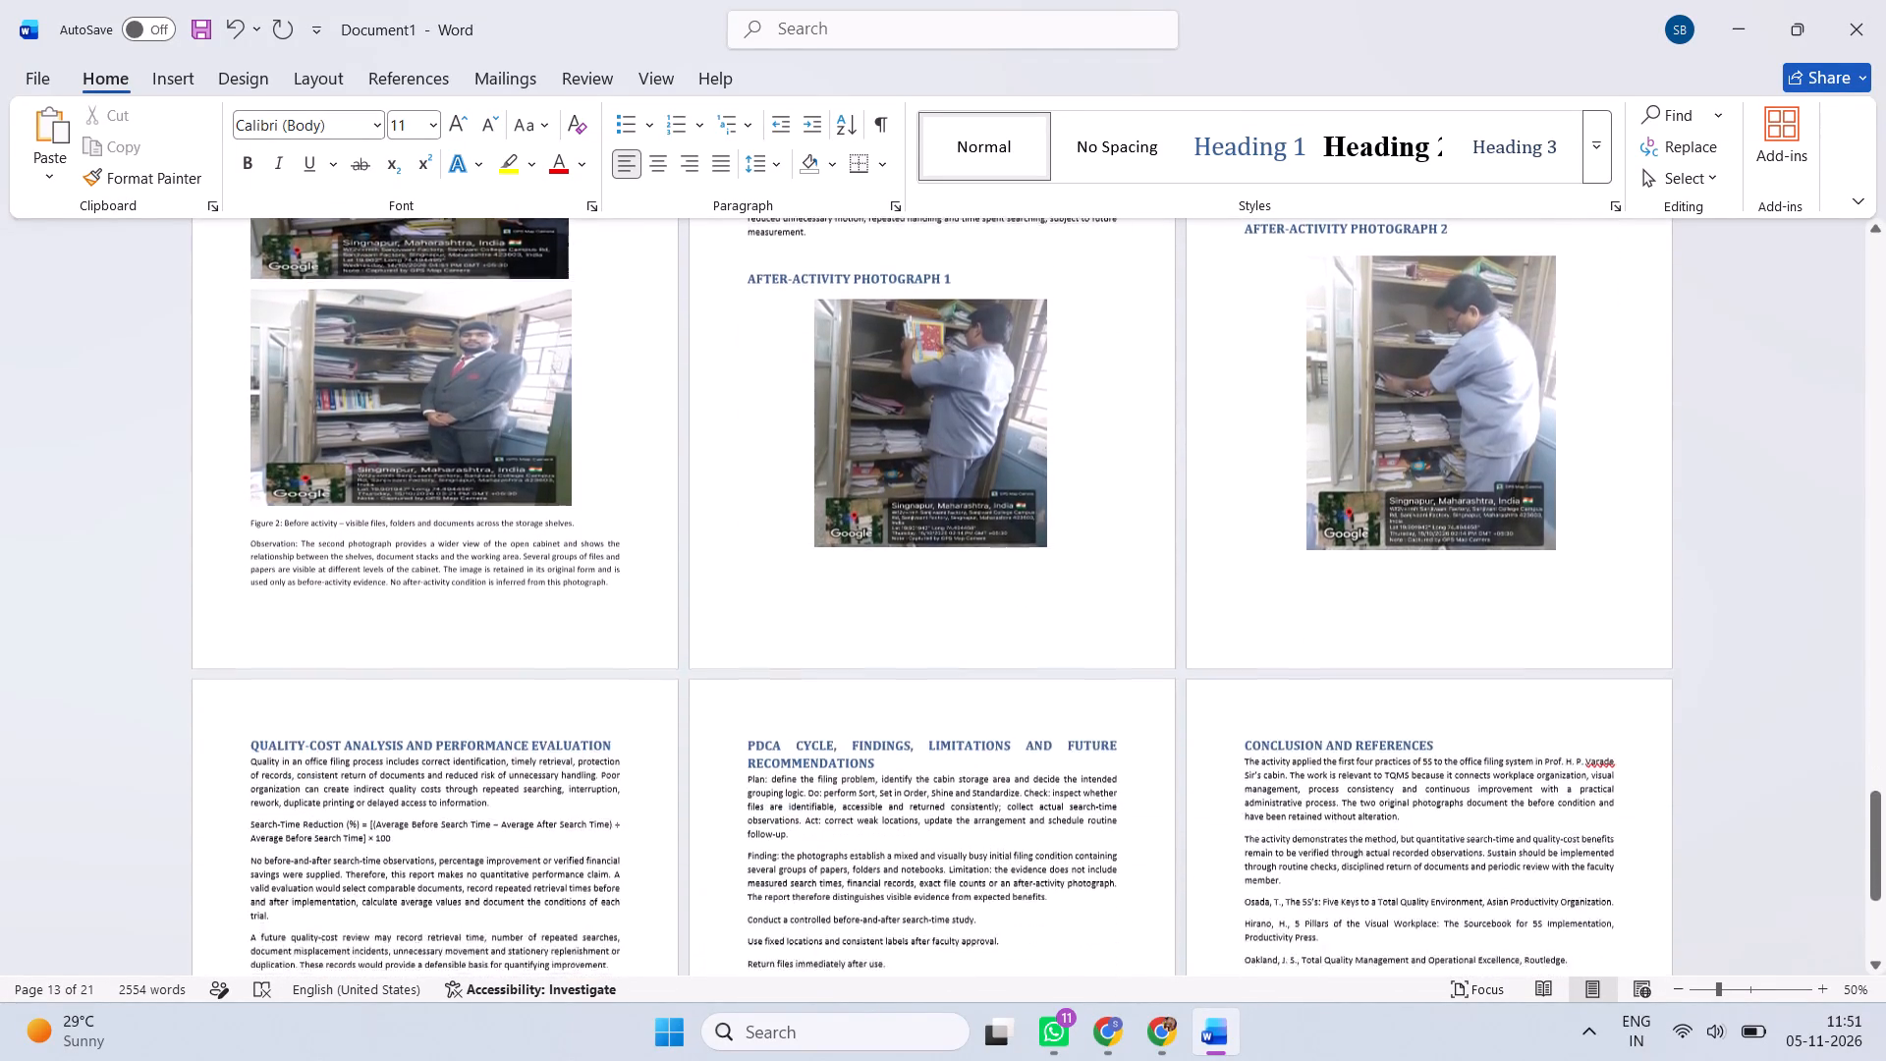
scroll(366, 940, right, 1)
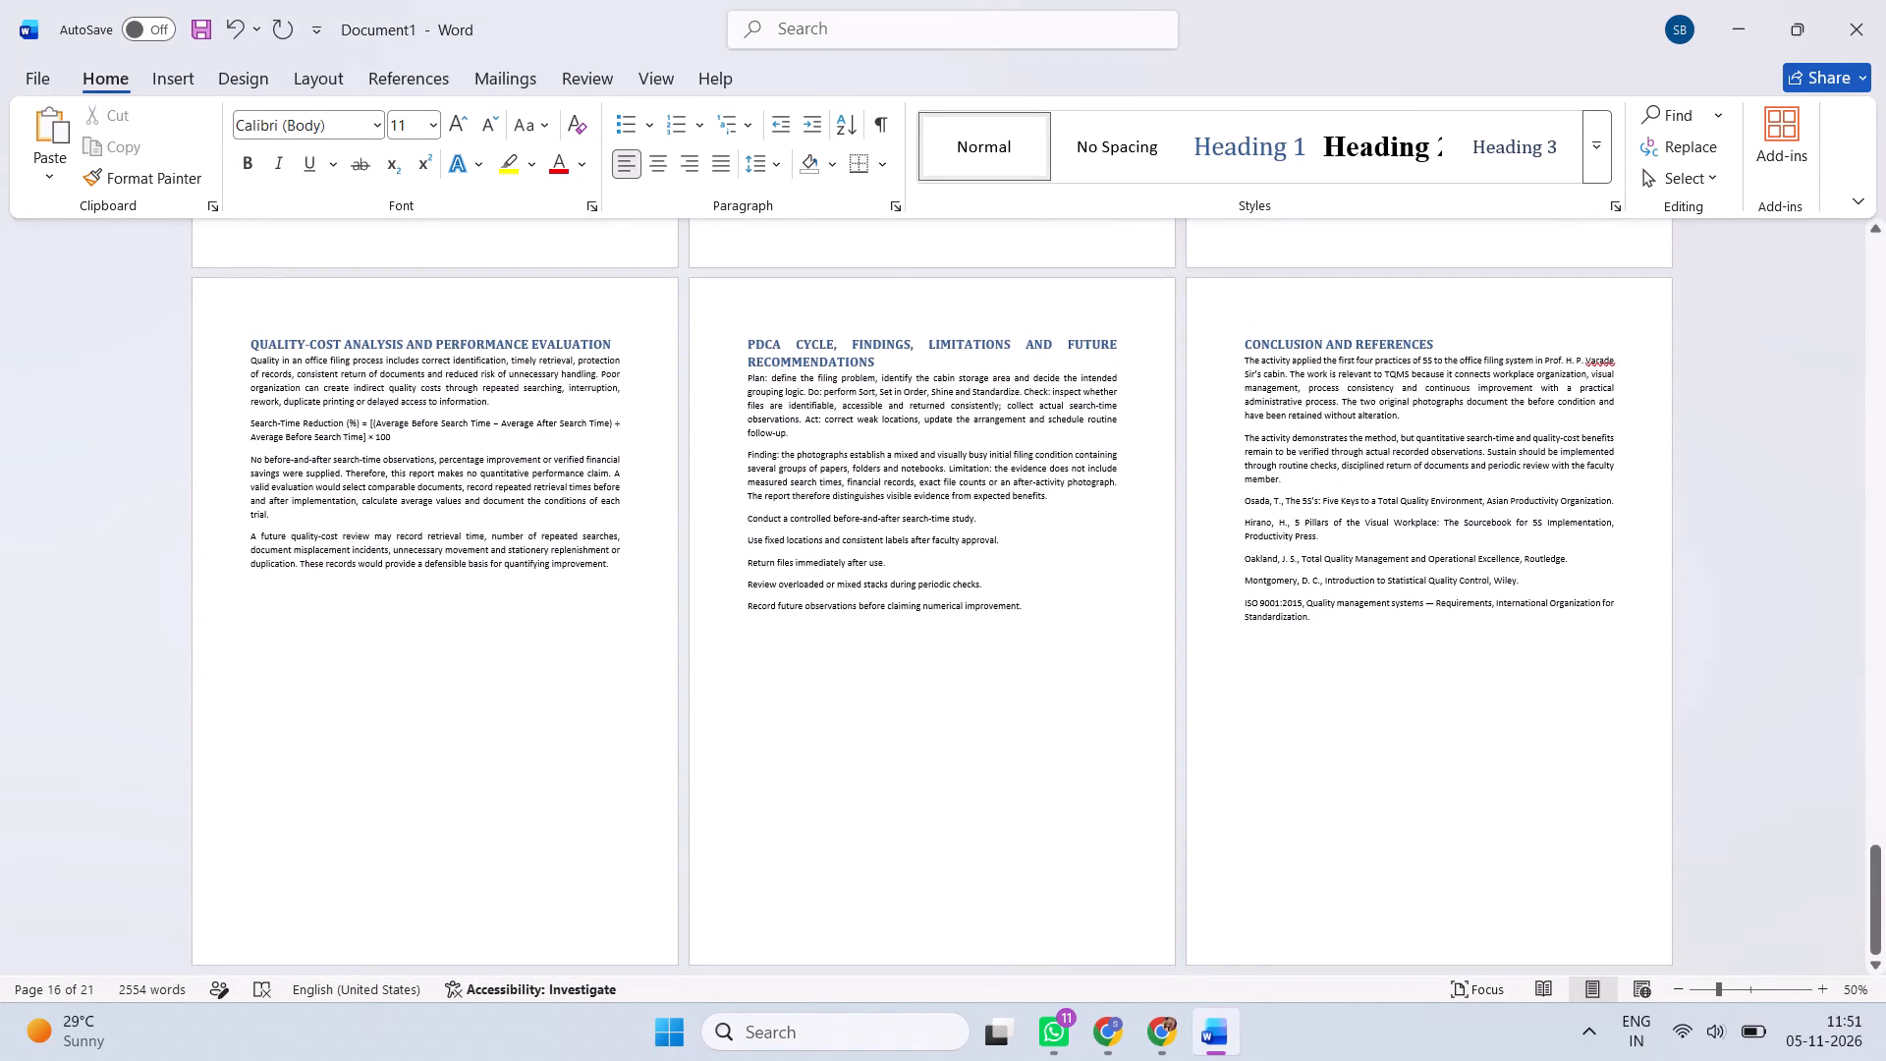
scroll(366, 940, down, 1)
scroll(366, 940, up, 1)
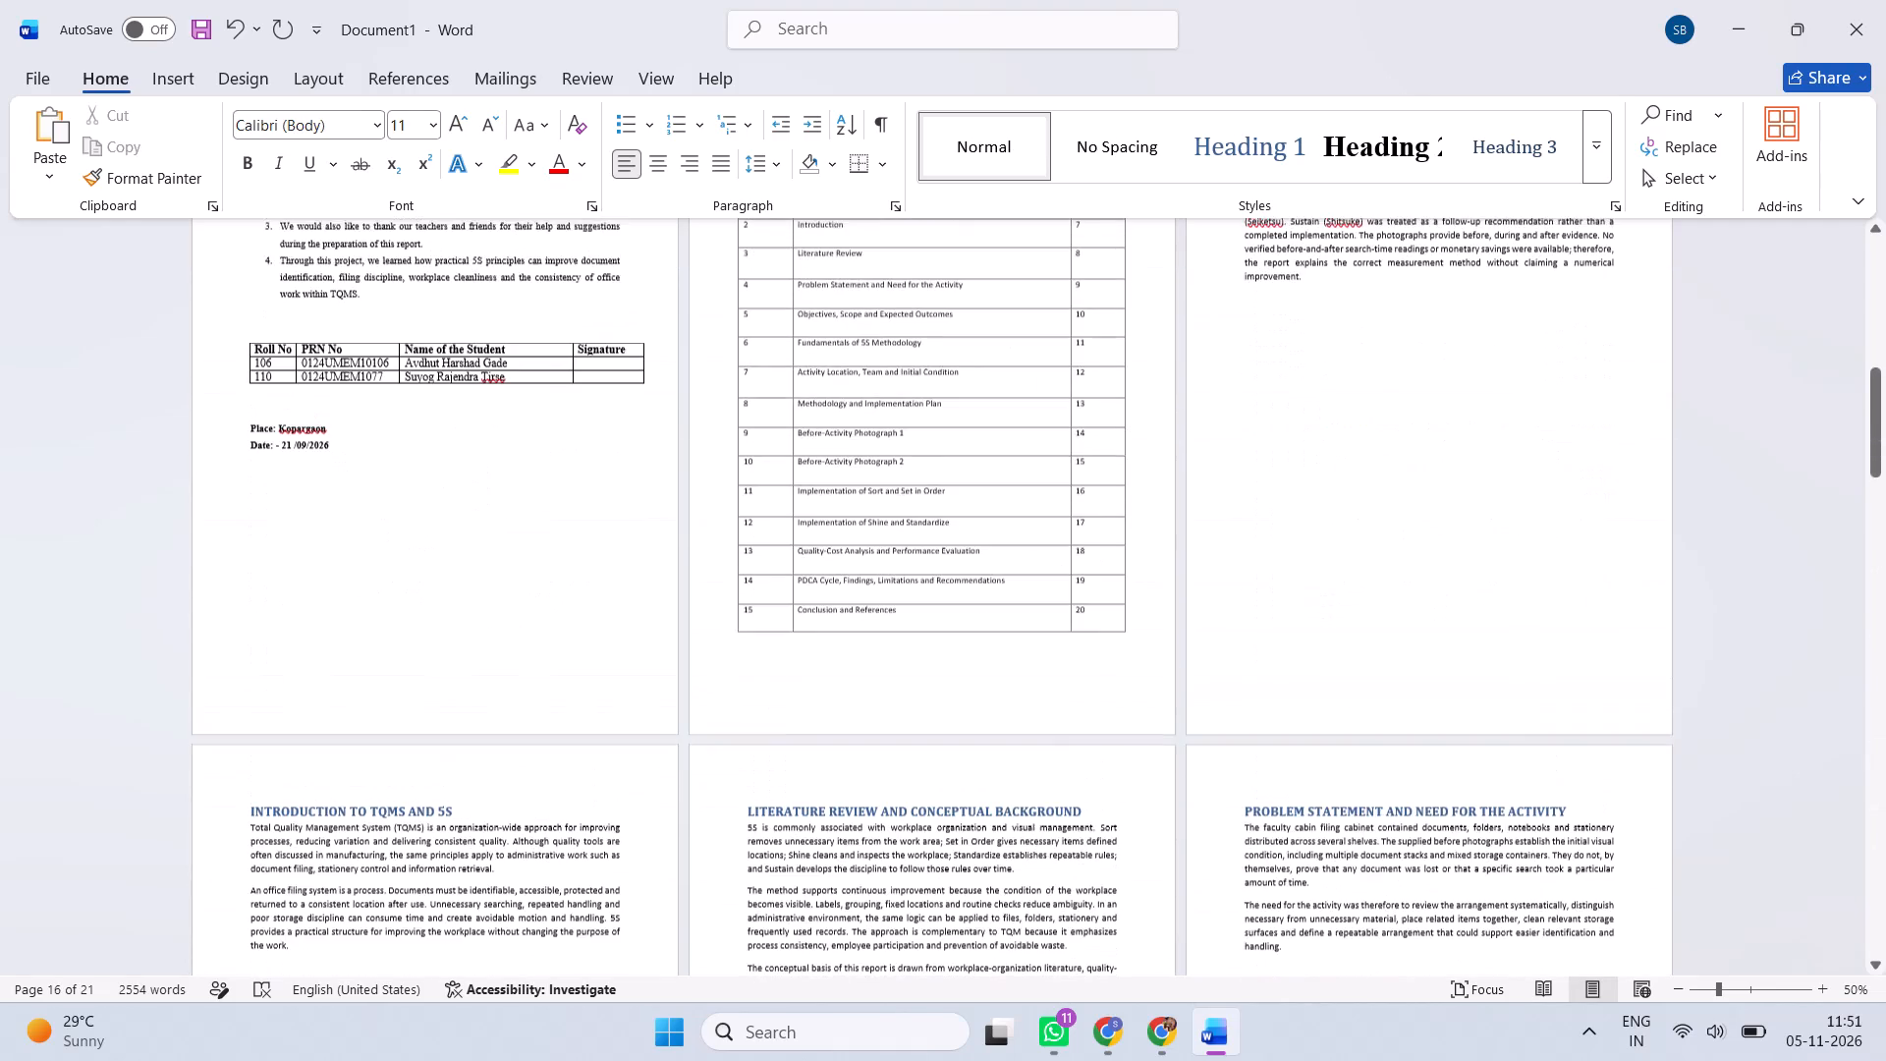
scroll(366, 940, up, 1)
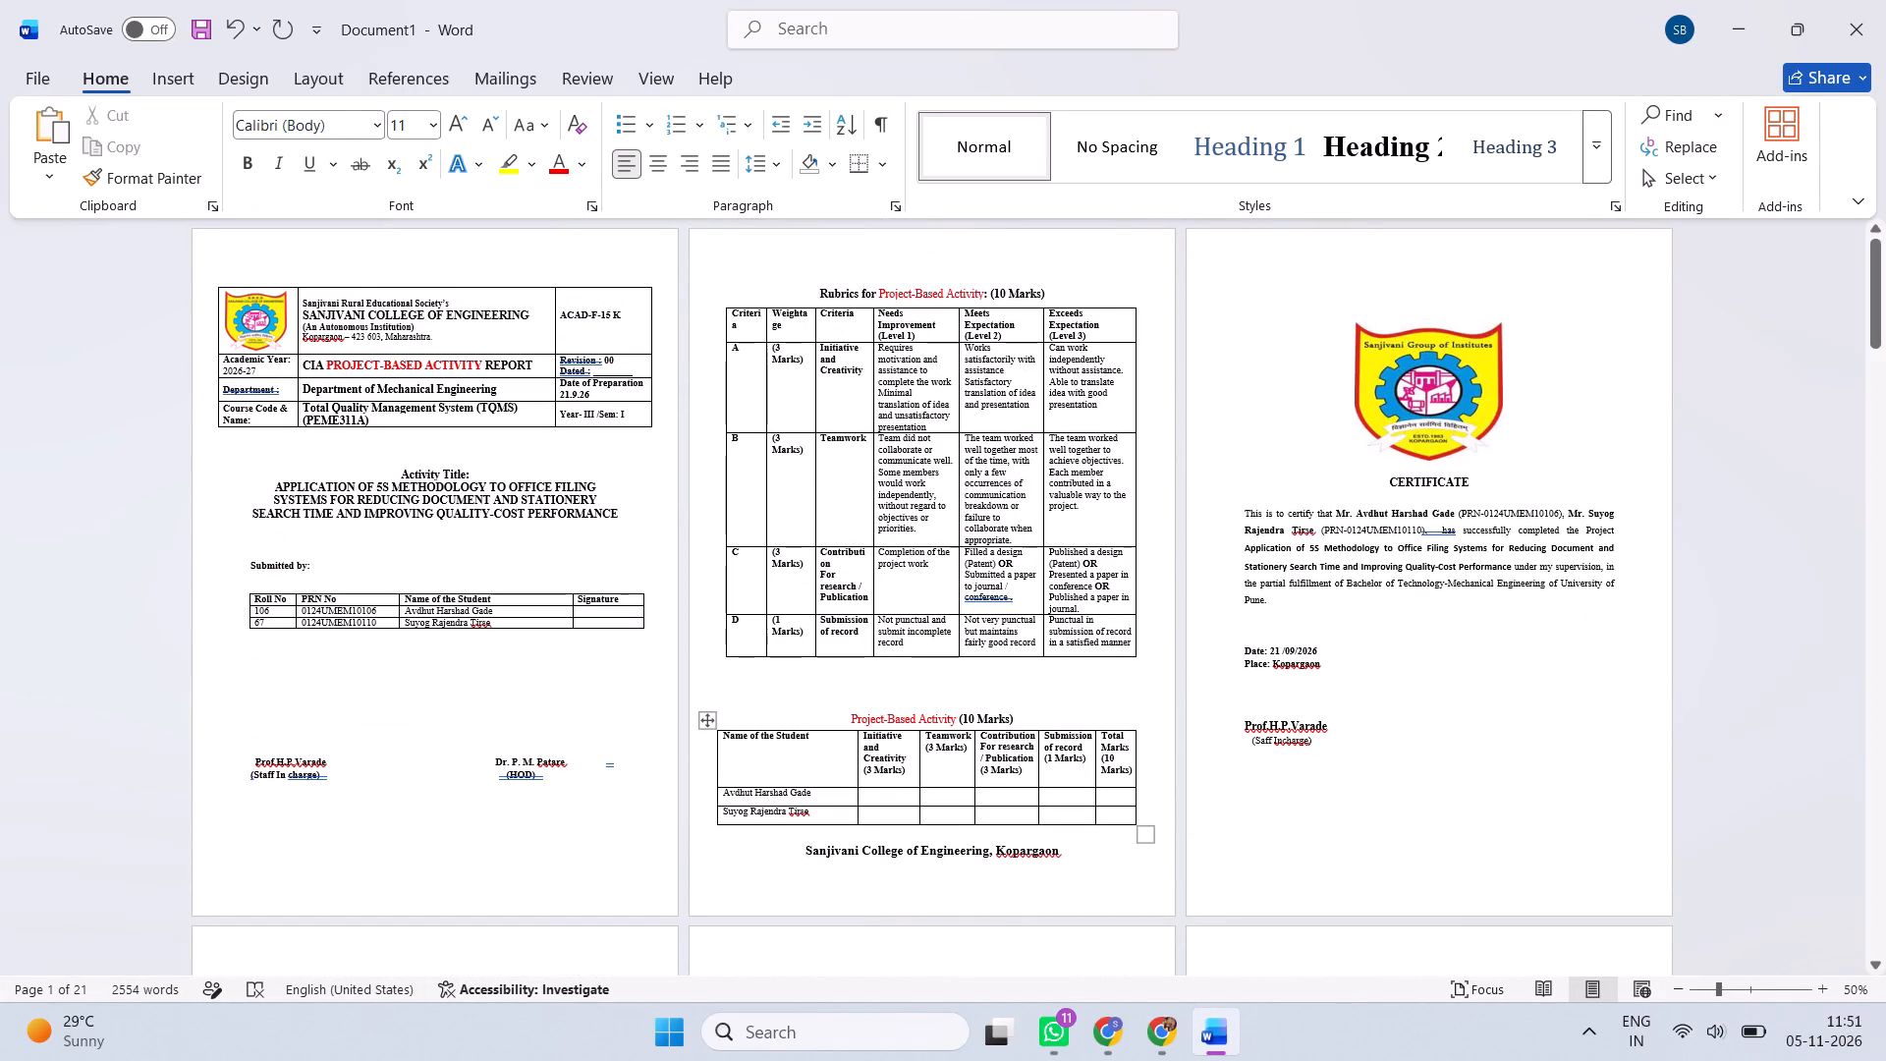
scroll(970, 746, up, 1)
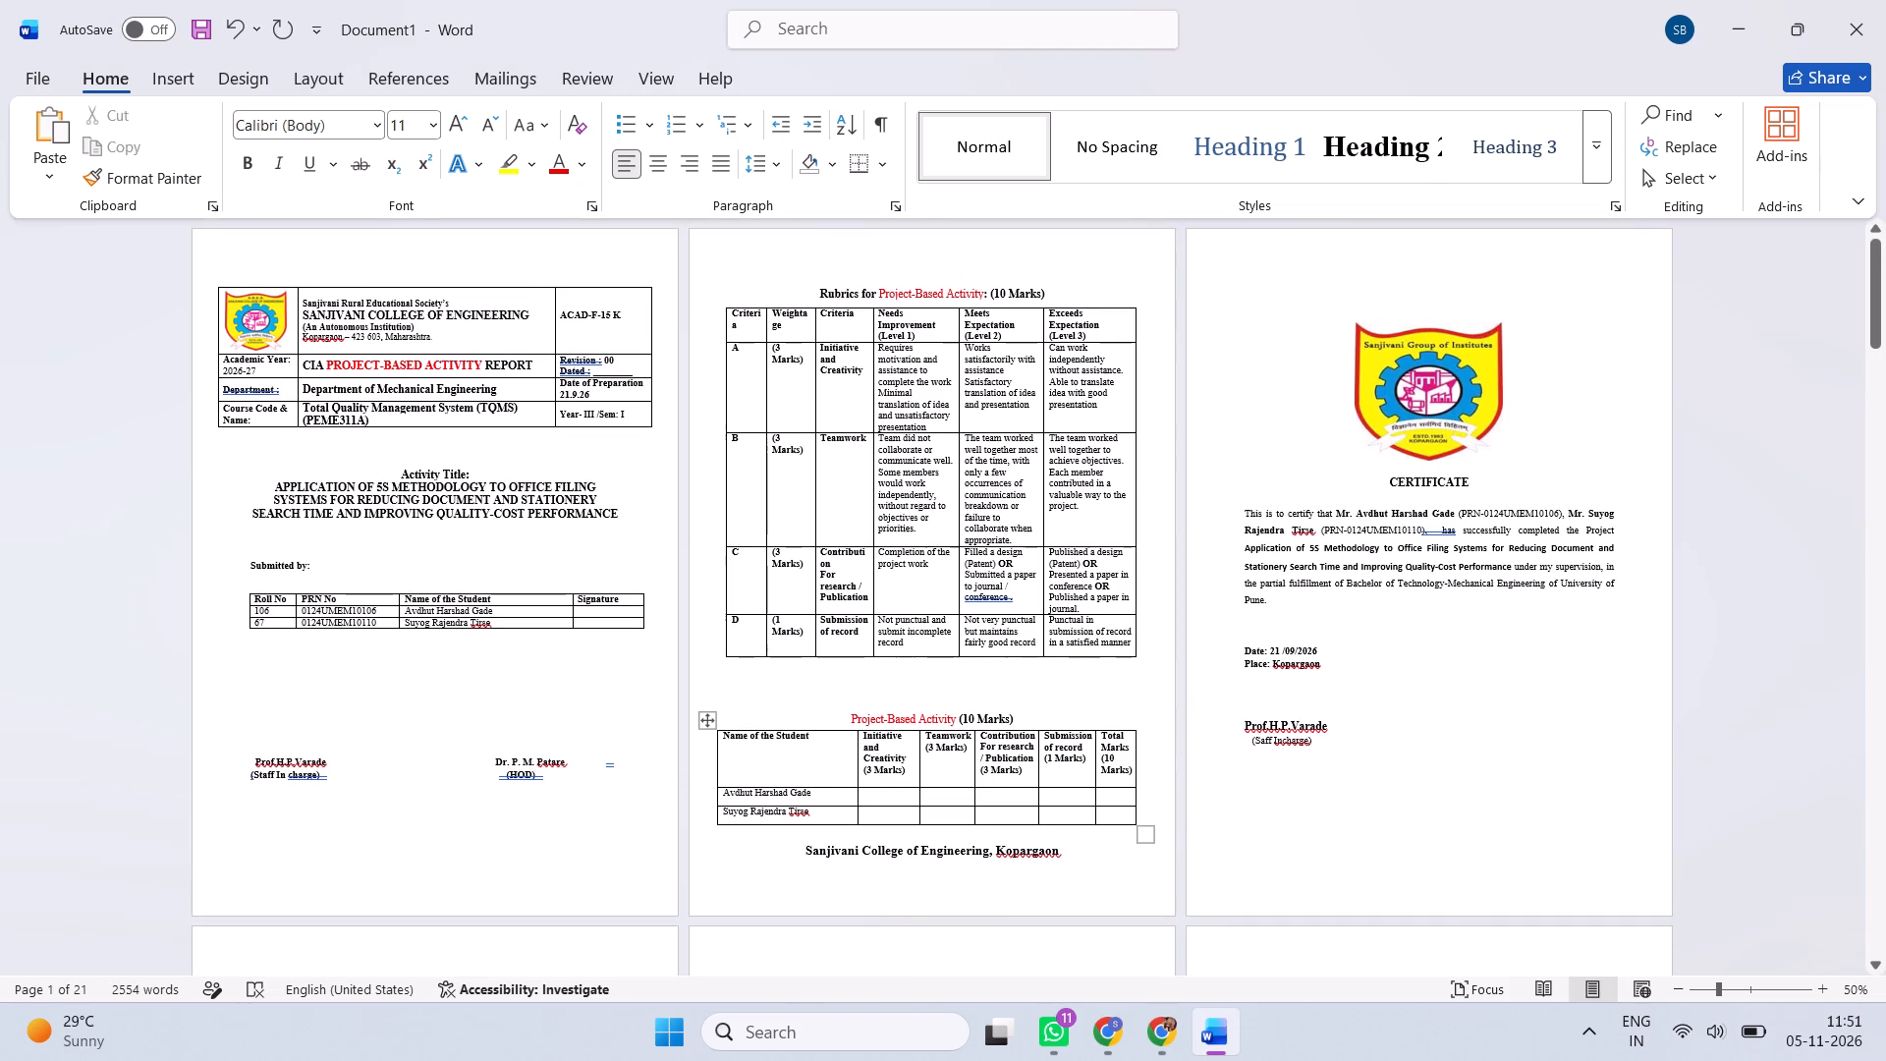
scroll(970, 746, up, 1)
Add an empty row at the end of the Project-Based Activity marks table, moving the college name line onto the Certificate page.
click(1146, 817)
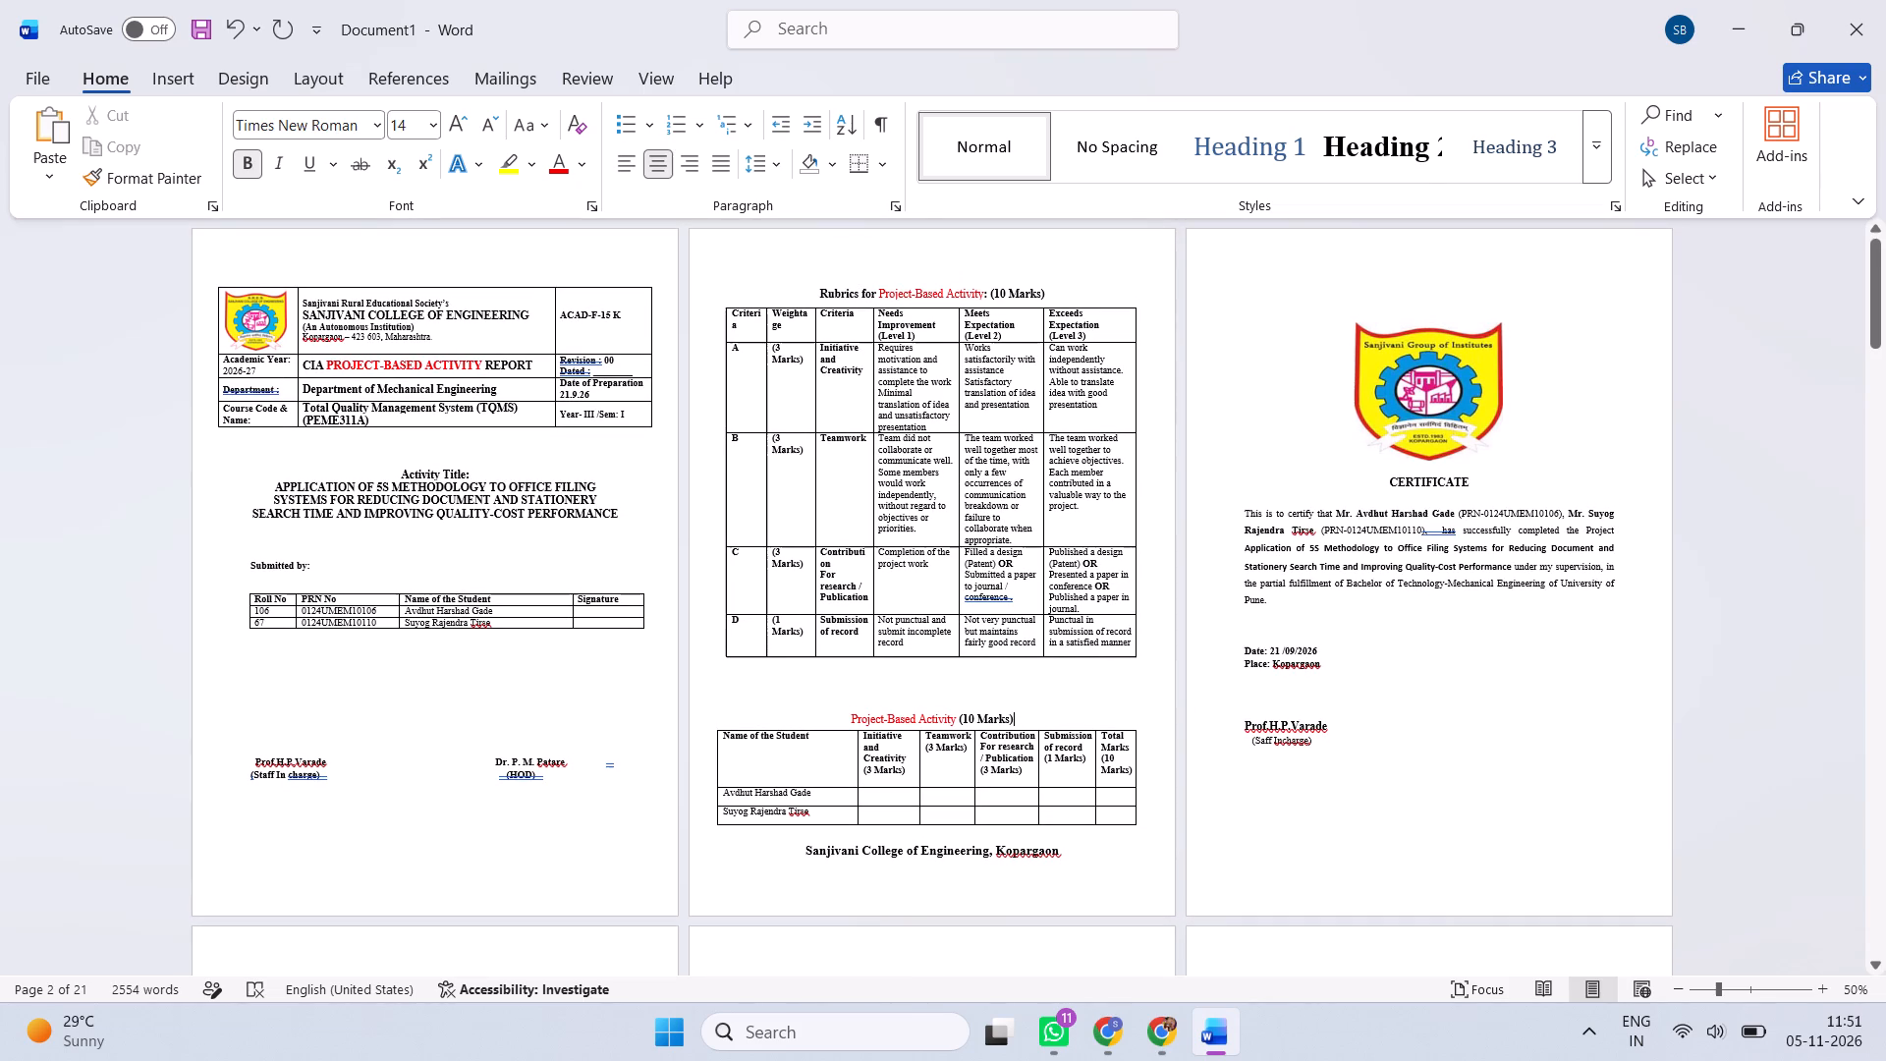
click(1139, 817)
key(Return)
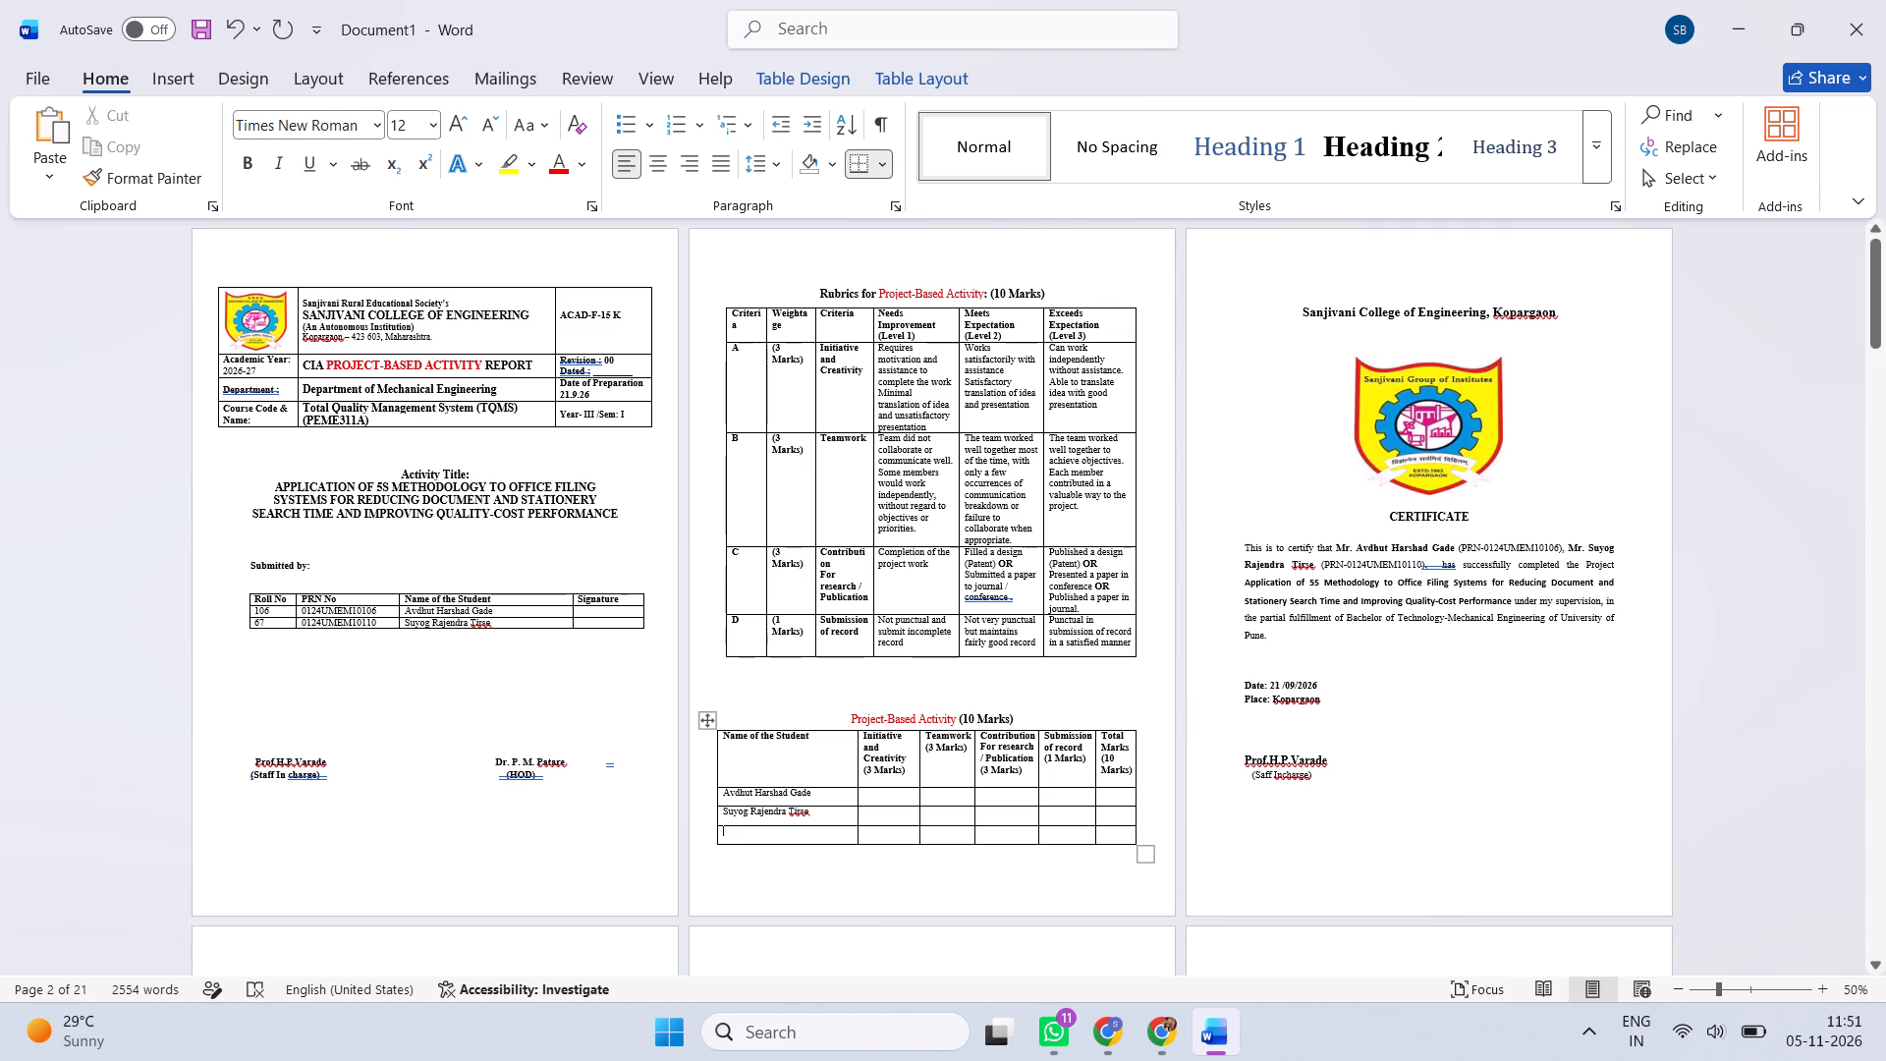
Enlarge the Sanjivani College of Engineering, Kopargaon line above the certificate logo by two font size increments.
drag(1567, 320, 1443, 314)
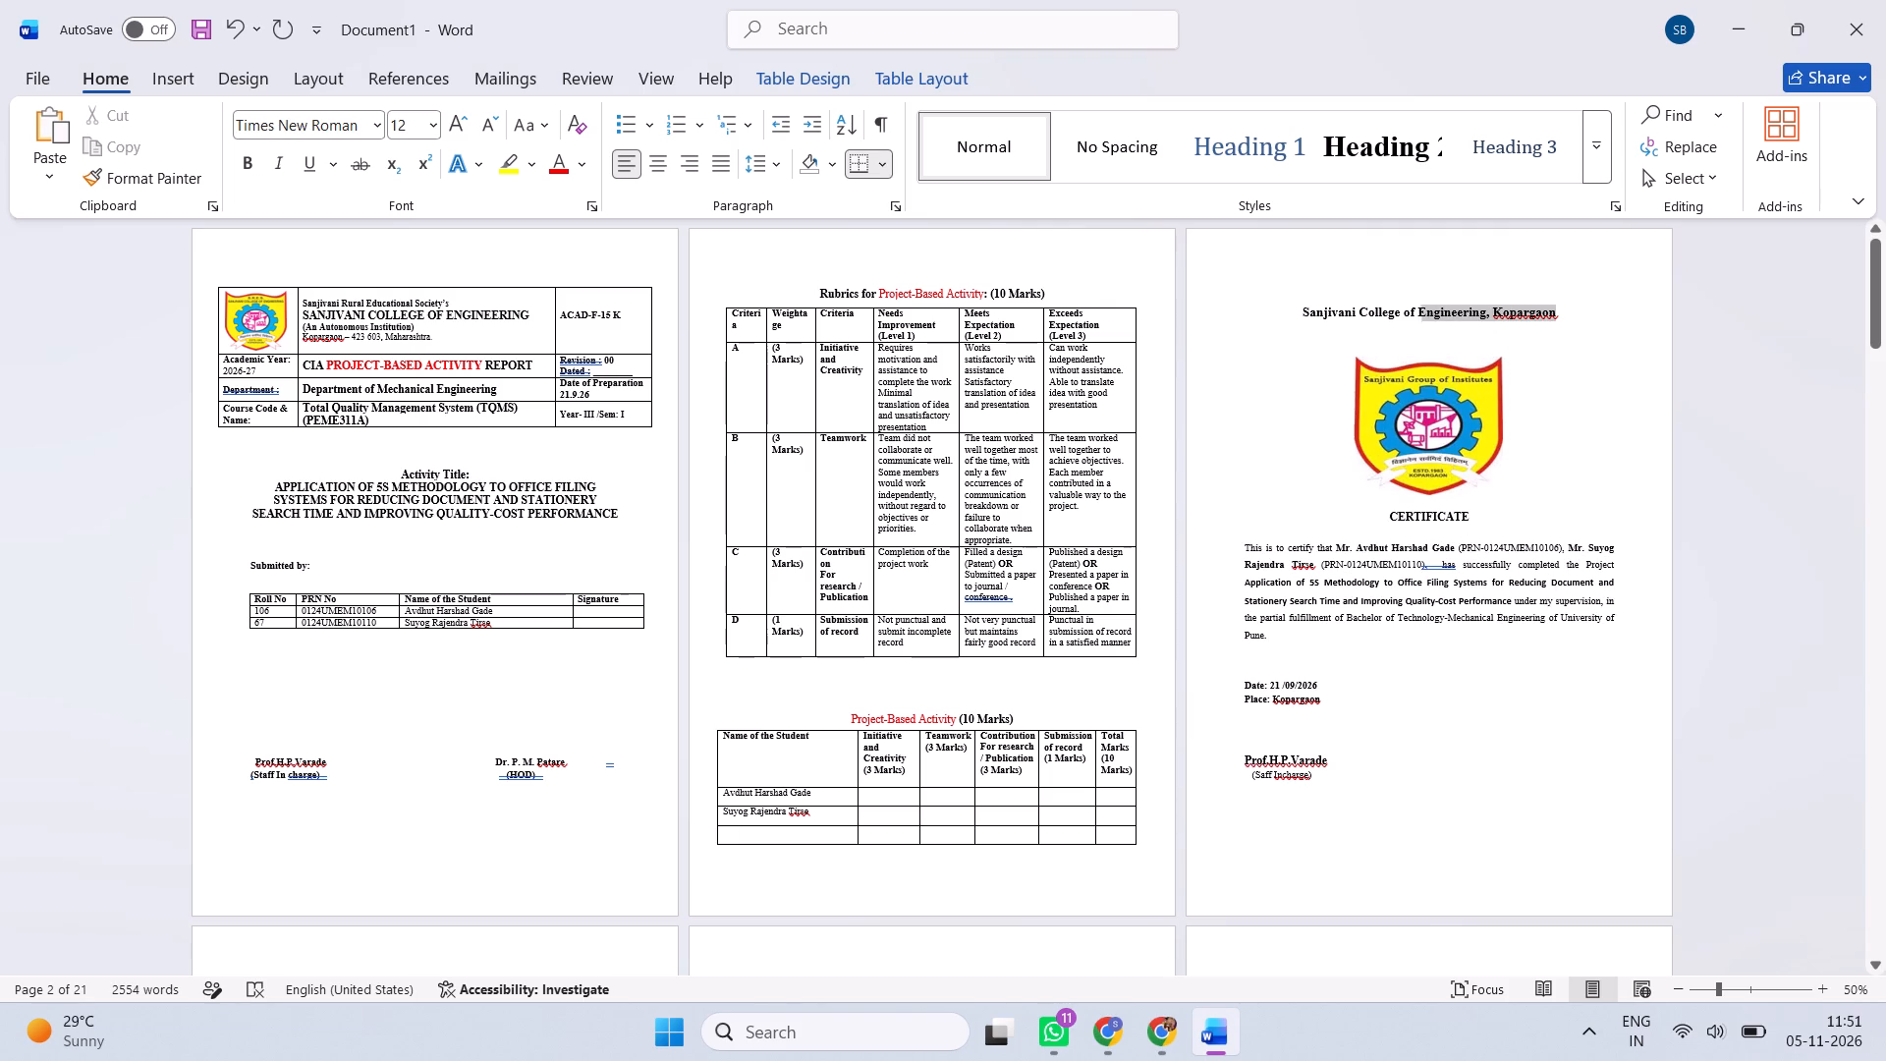
drag(1443, 314, 1298, 316)
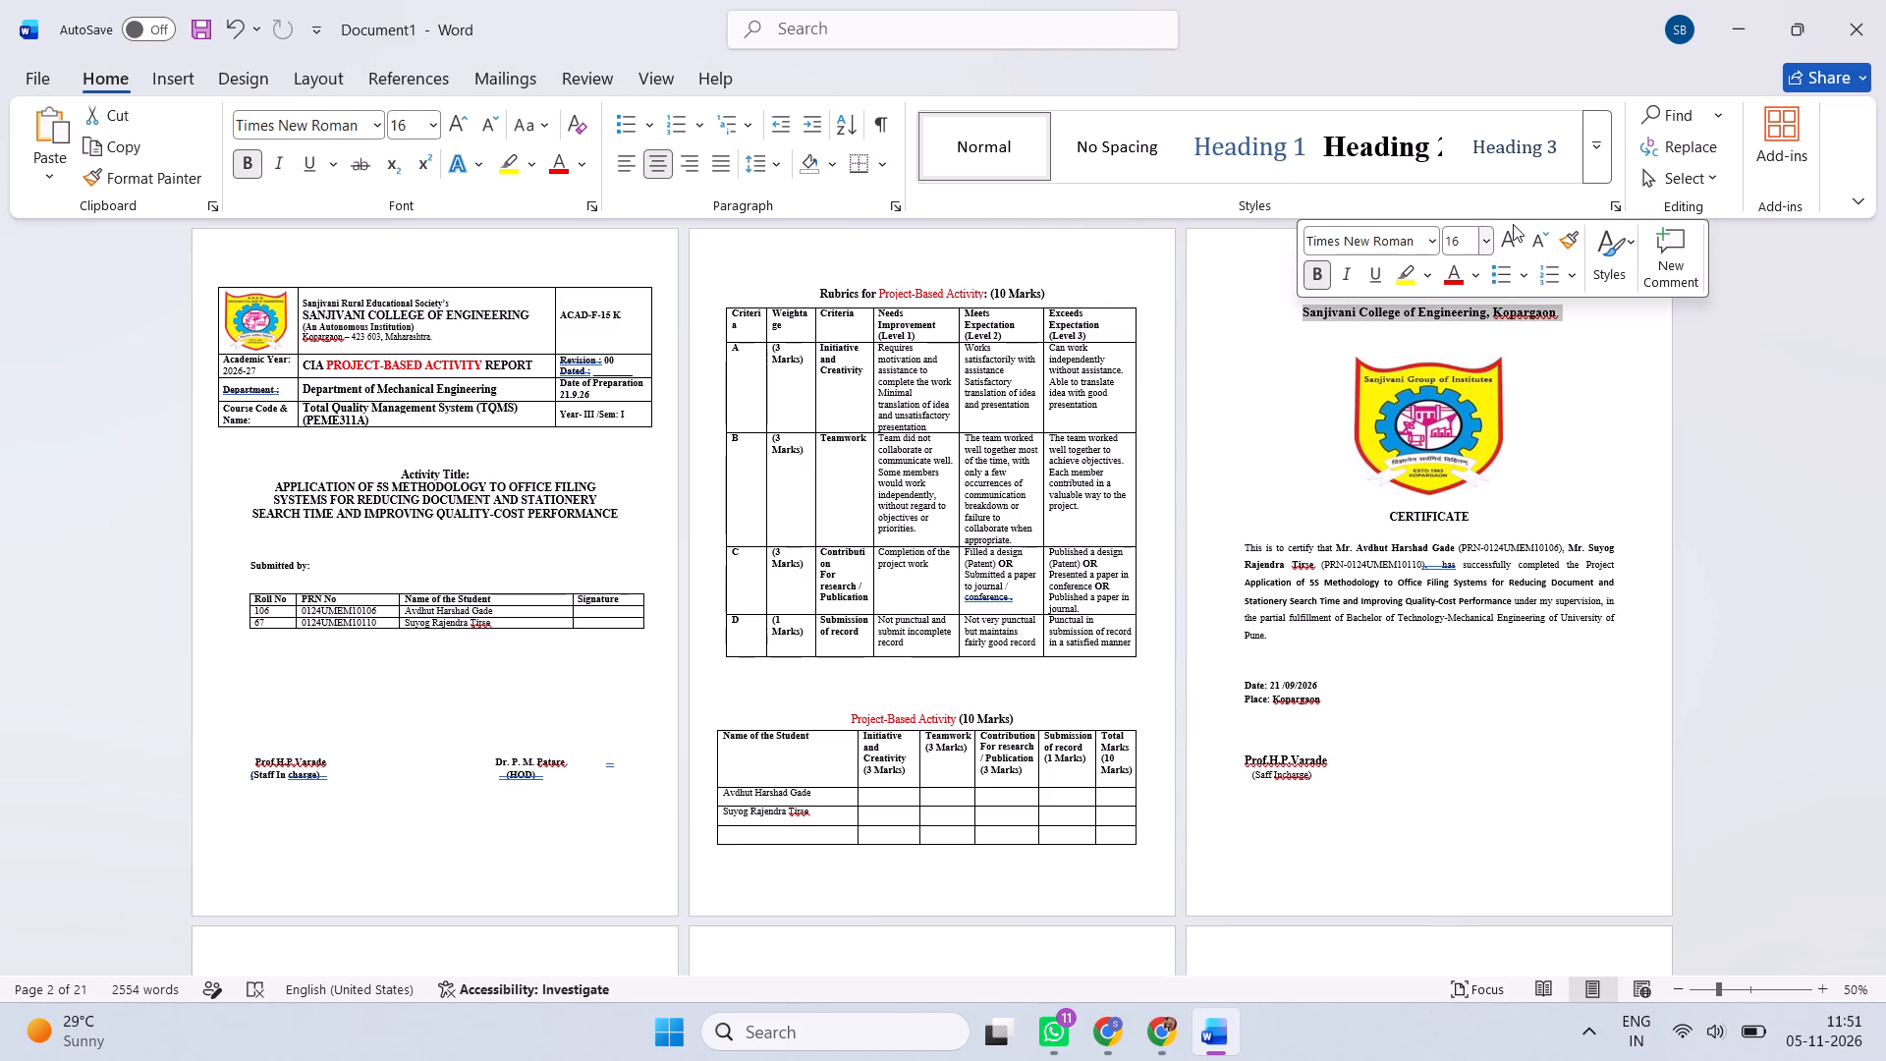
click(1515, 231)
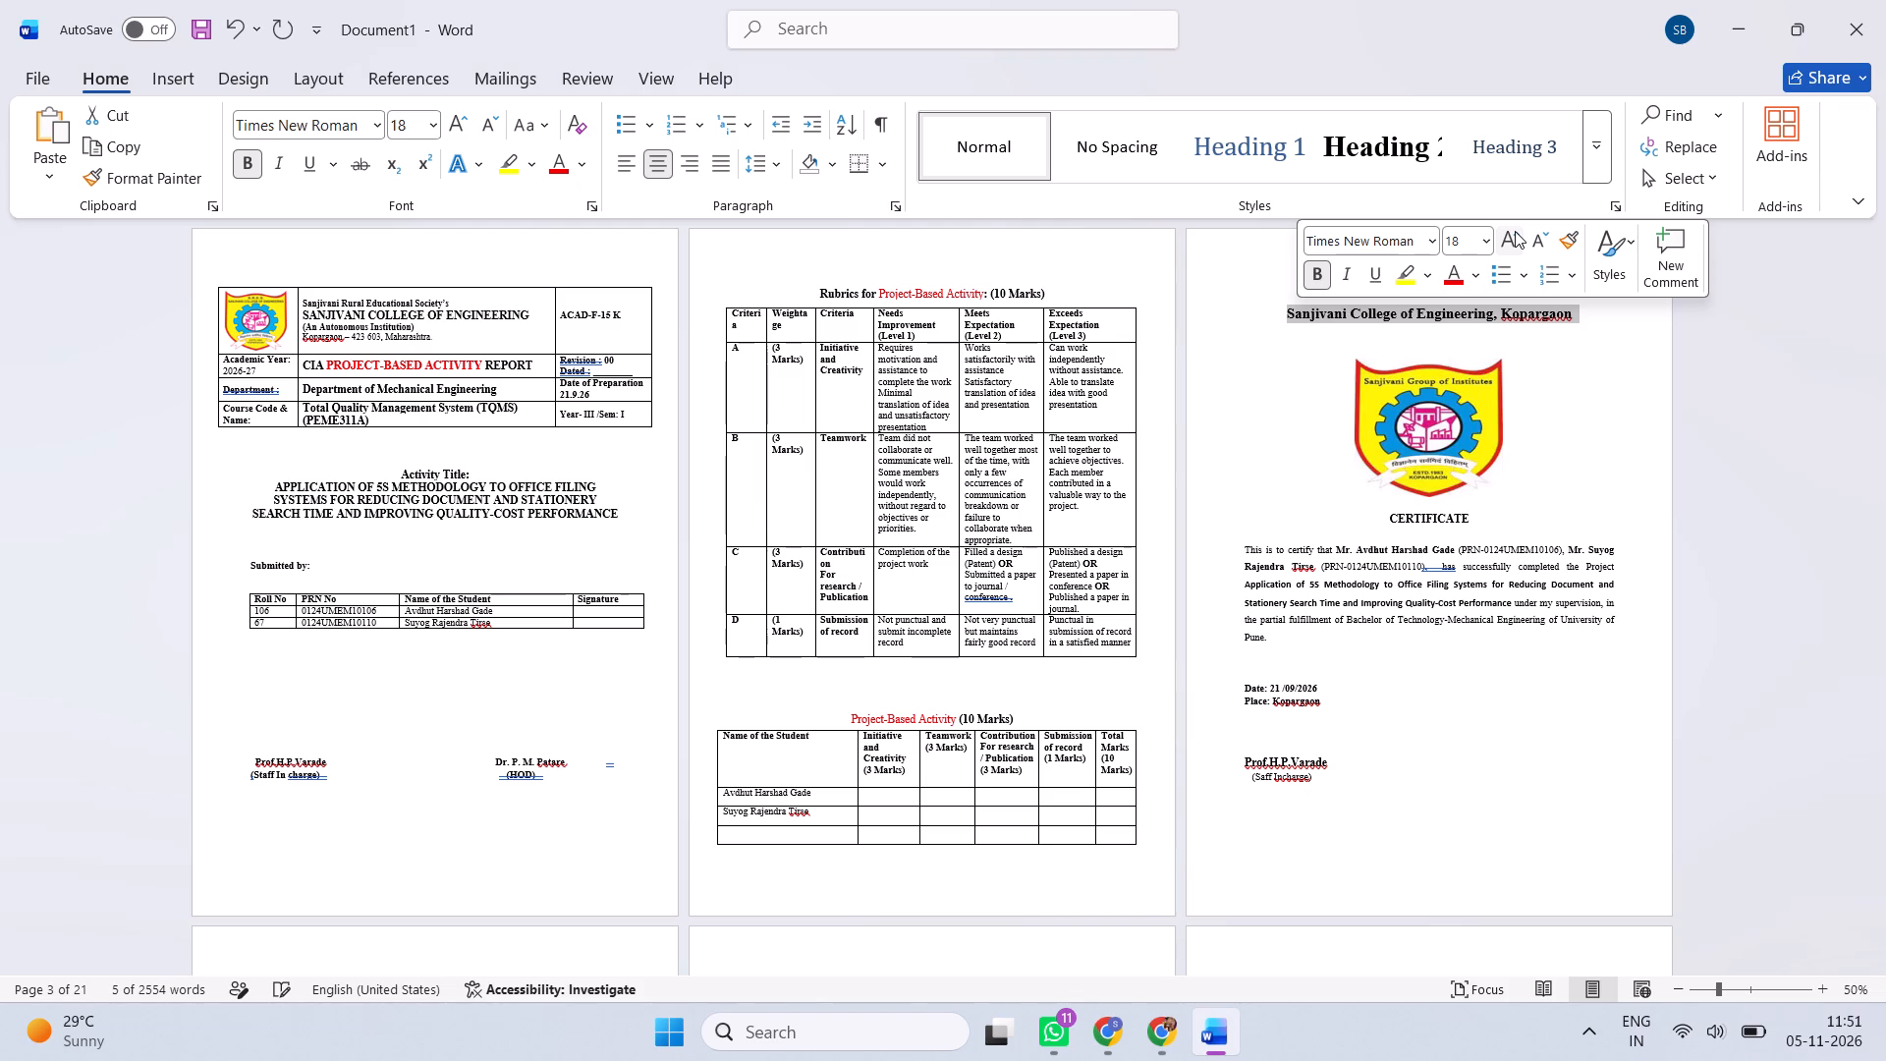
click(1515, 231)
click(1539, 389)
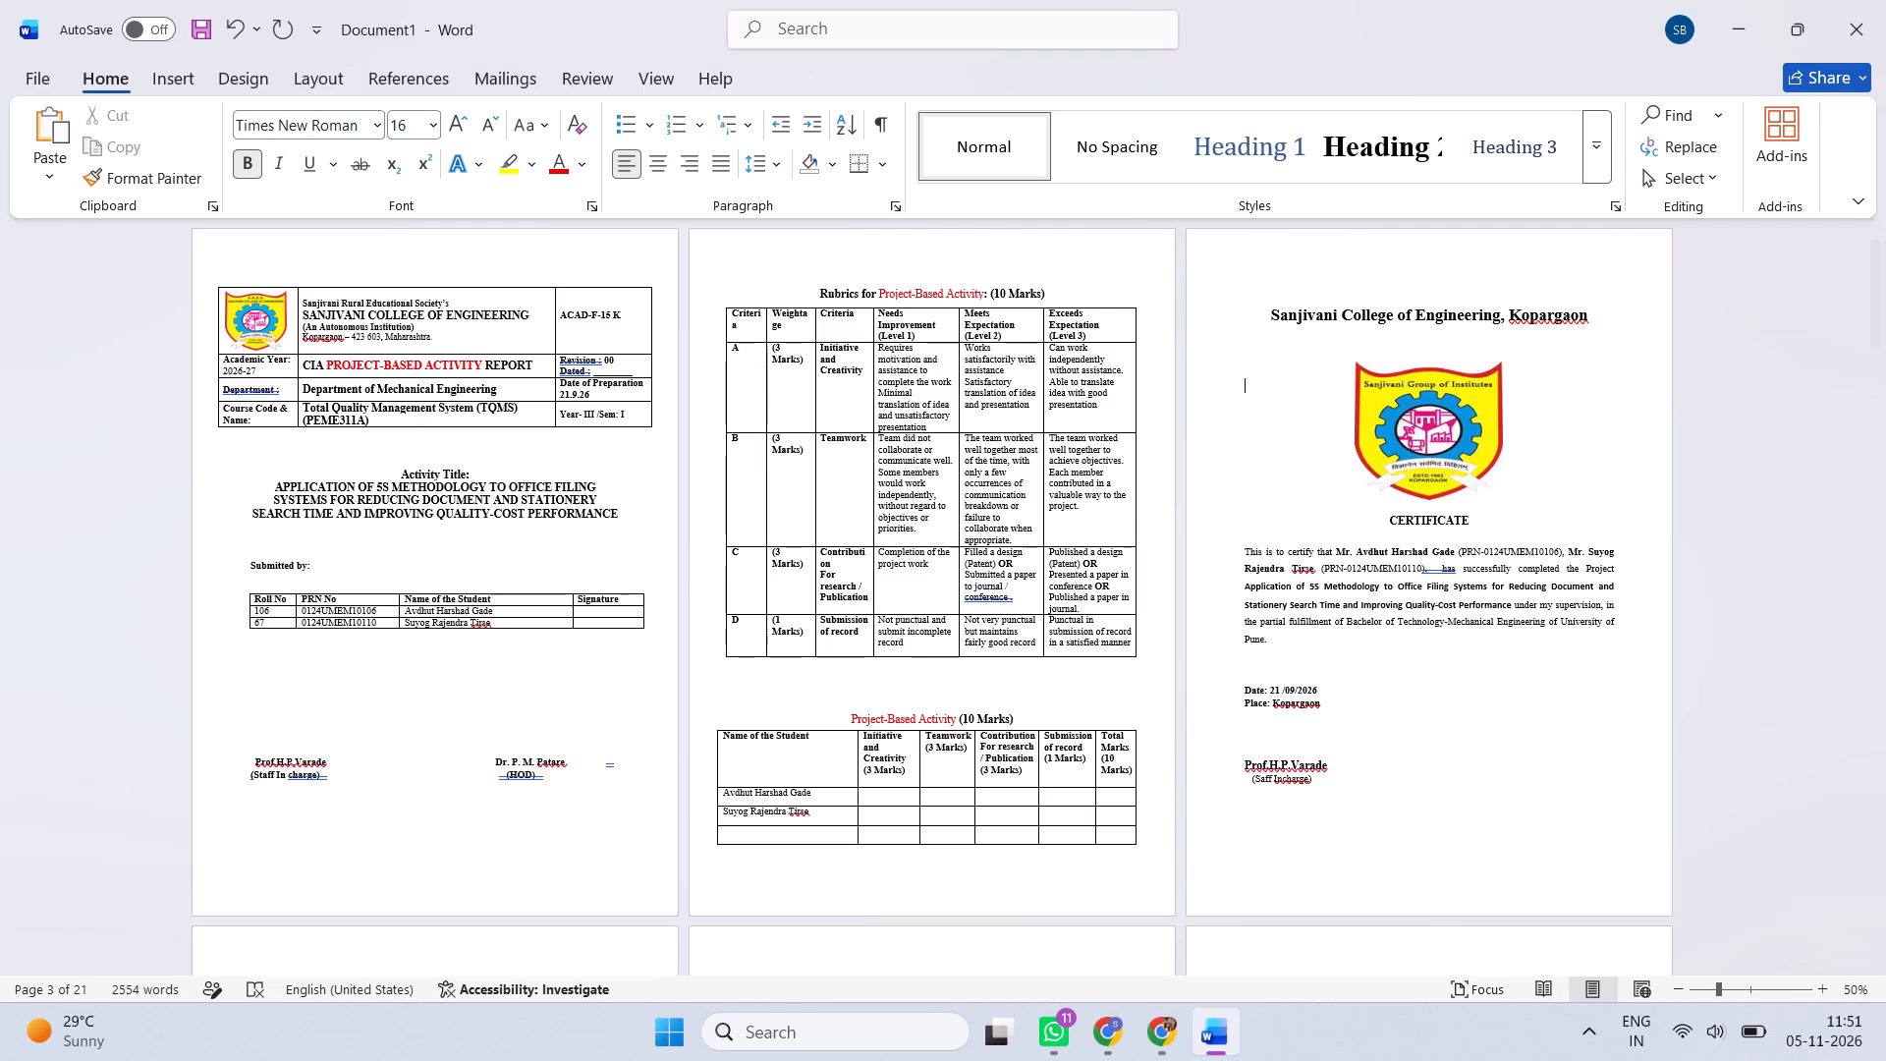
Delete the empty lines above the INDEX heading so that the heading and its table move up the page.
scroll(1425, 705, down, 1)
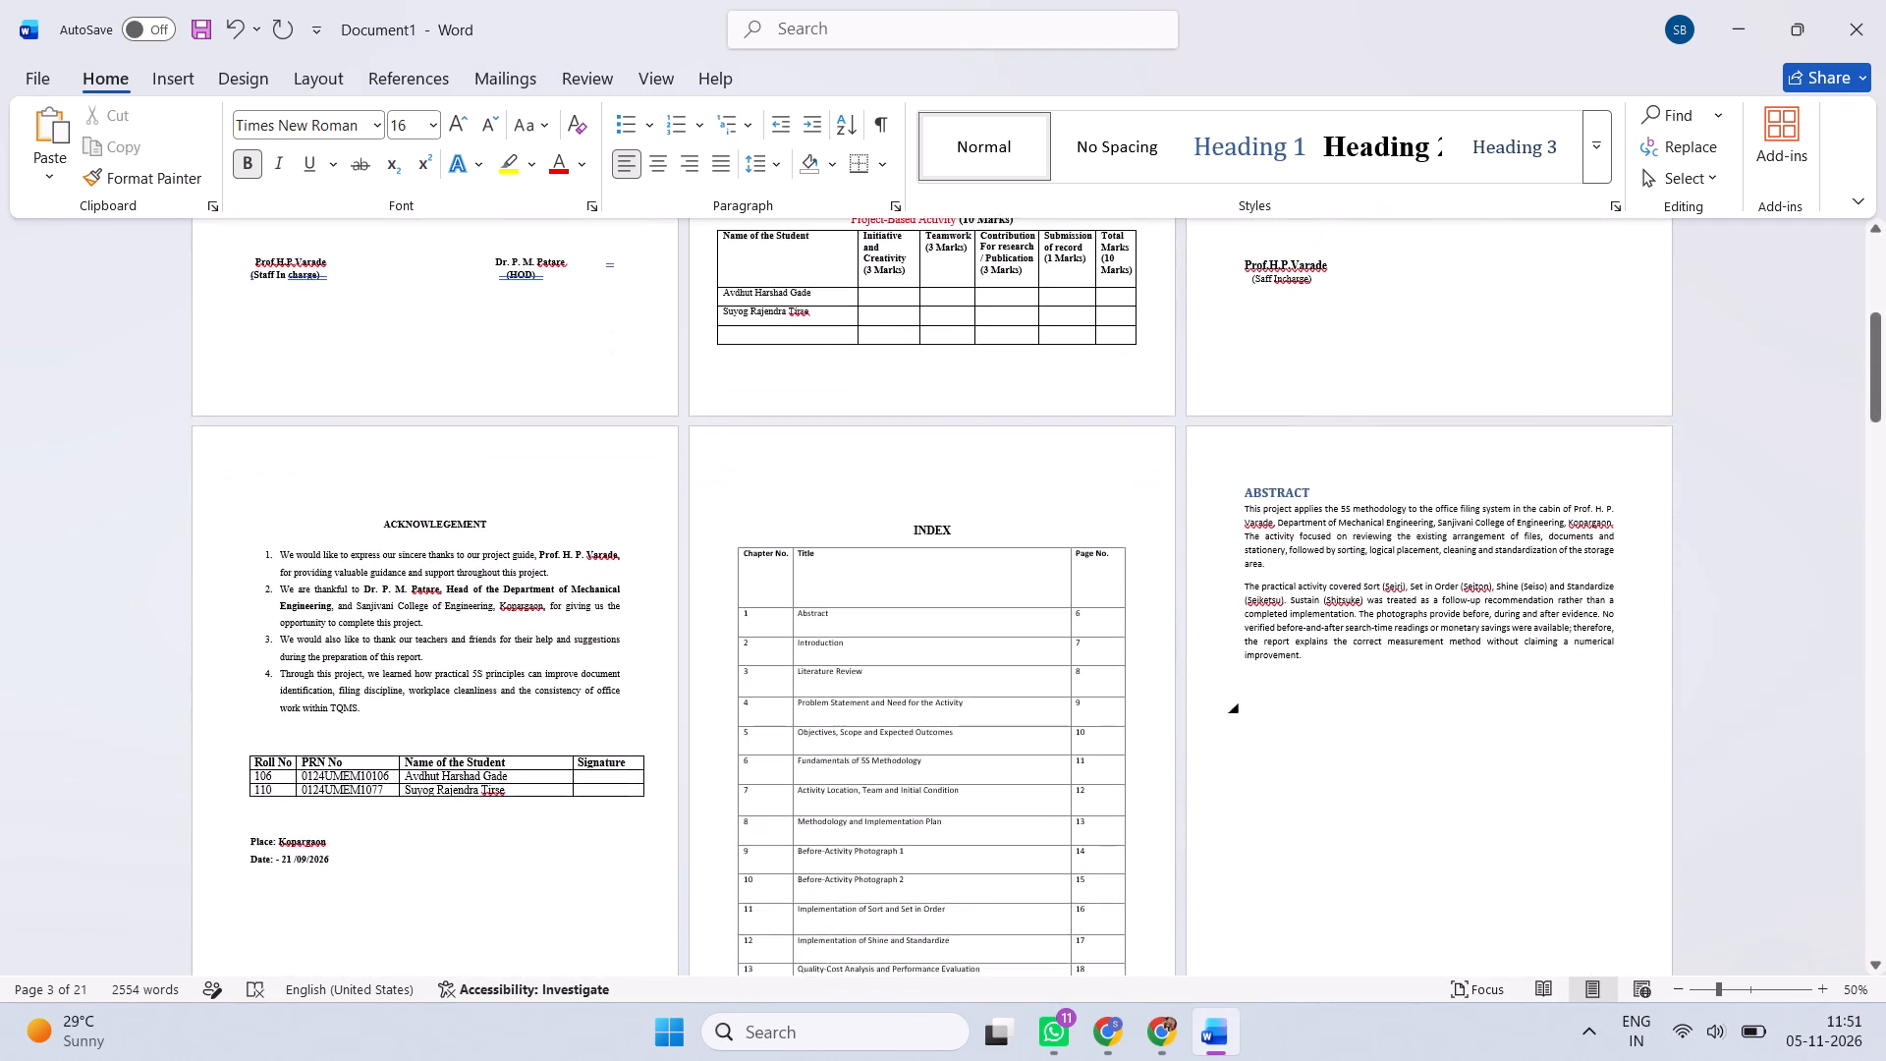
scroll(1425, 705, down, 1)
click(915, 477)
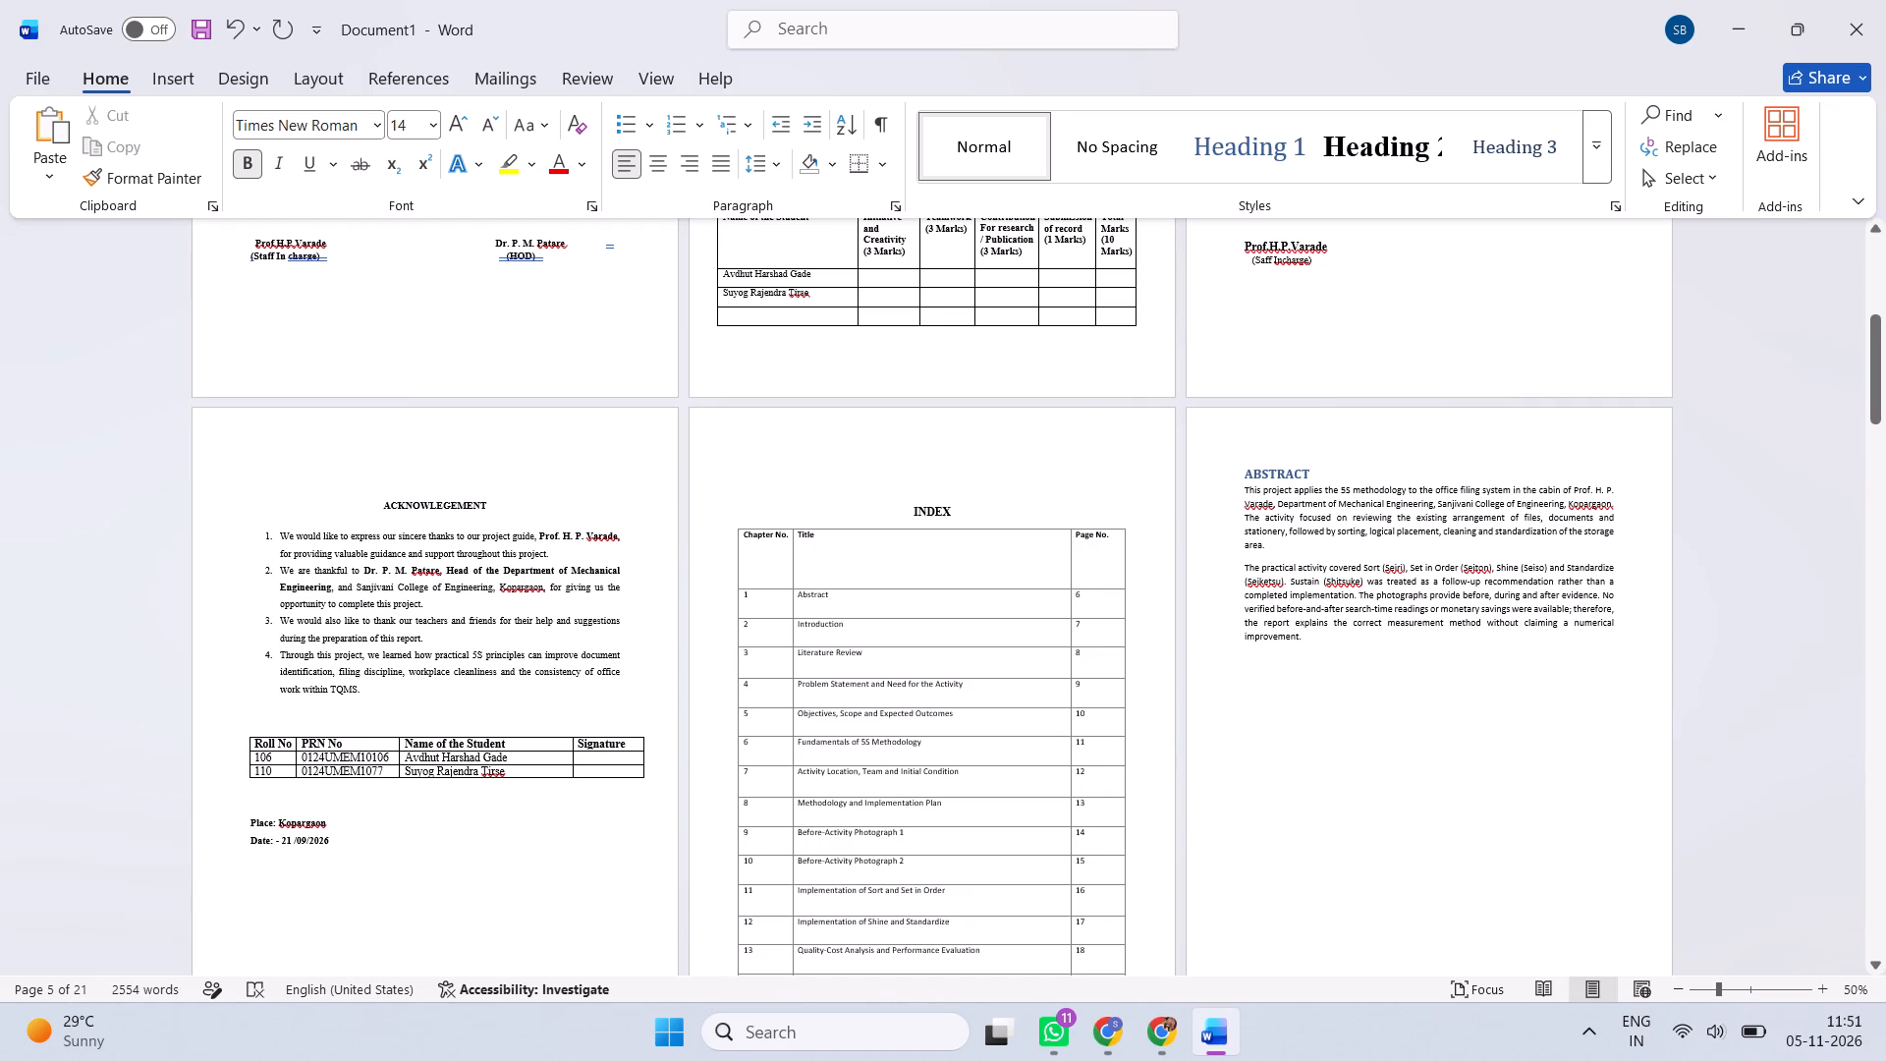
drag(954, 516, 915, 509)
drag(915, 509, 905, 509)
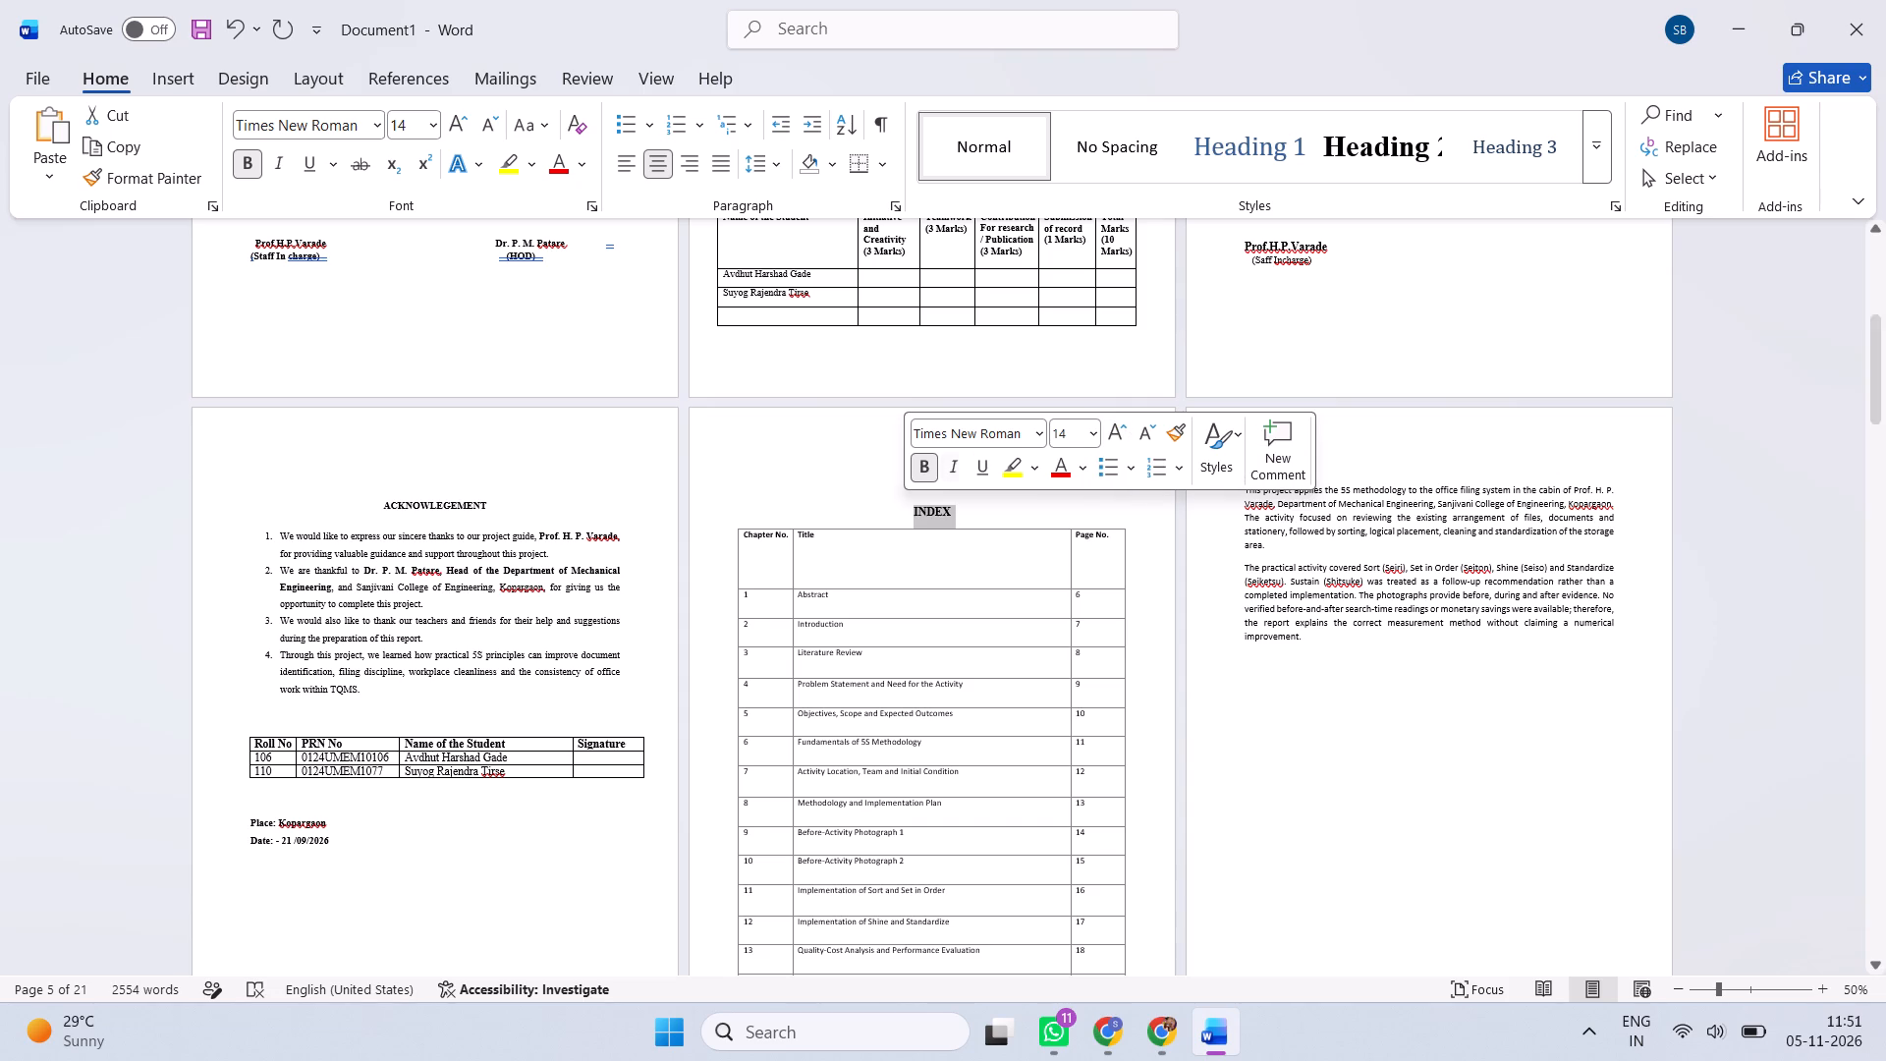
click(838, 468)
click(909, 493)
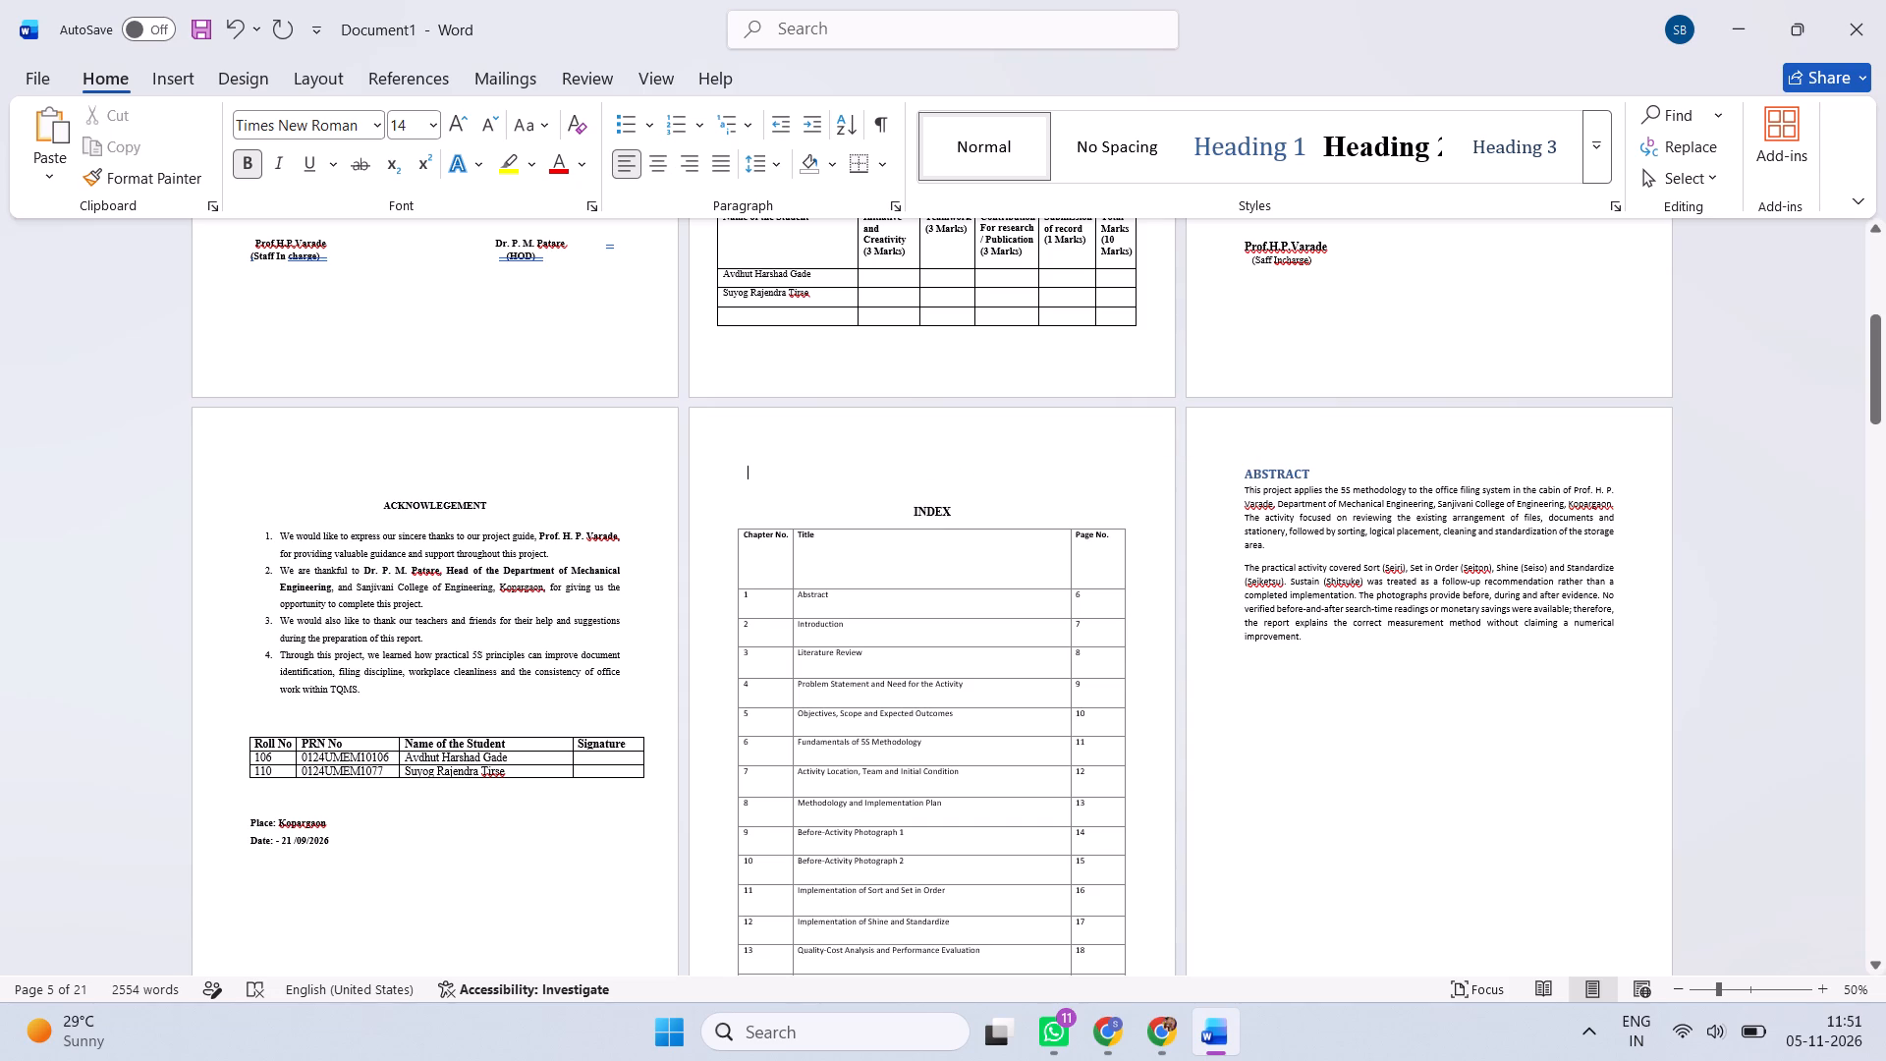
key(BackSpace)
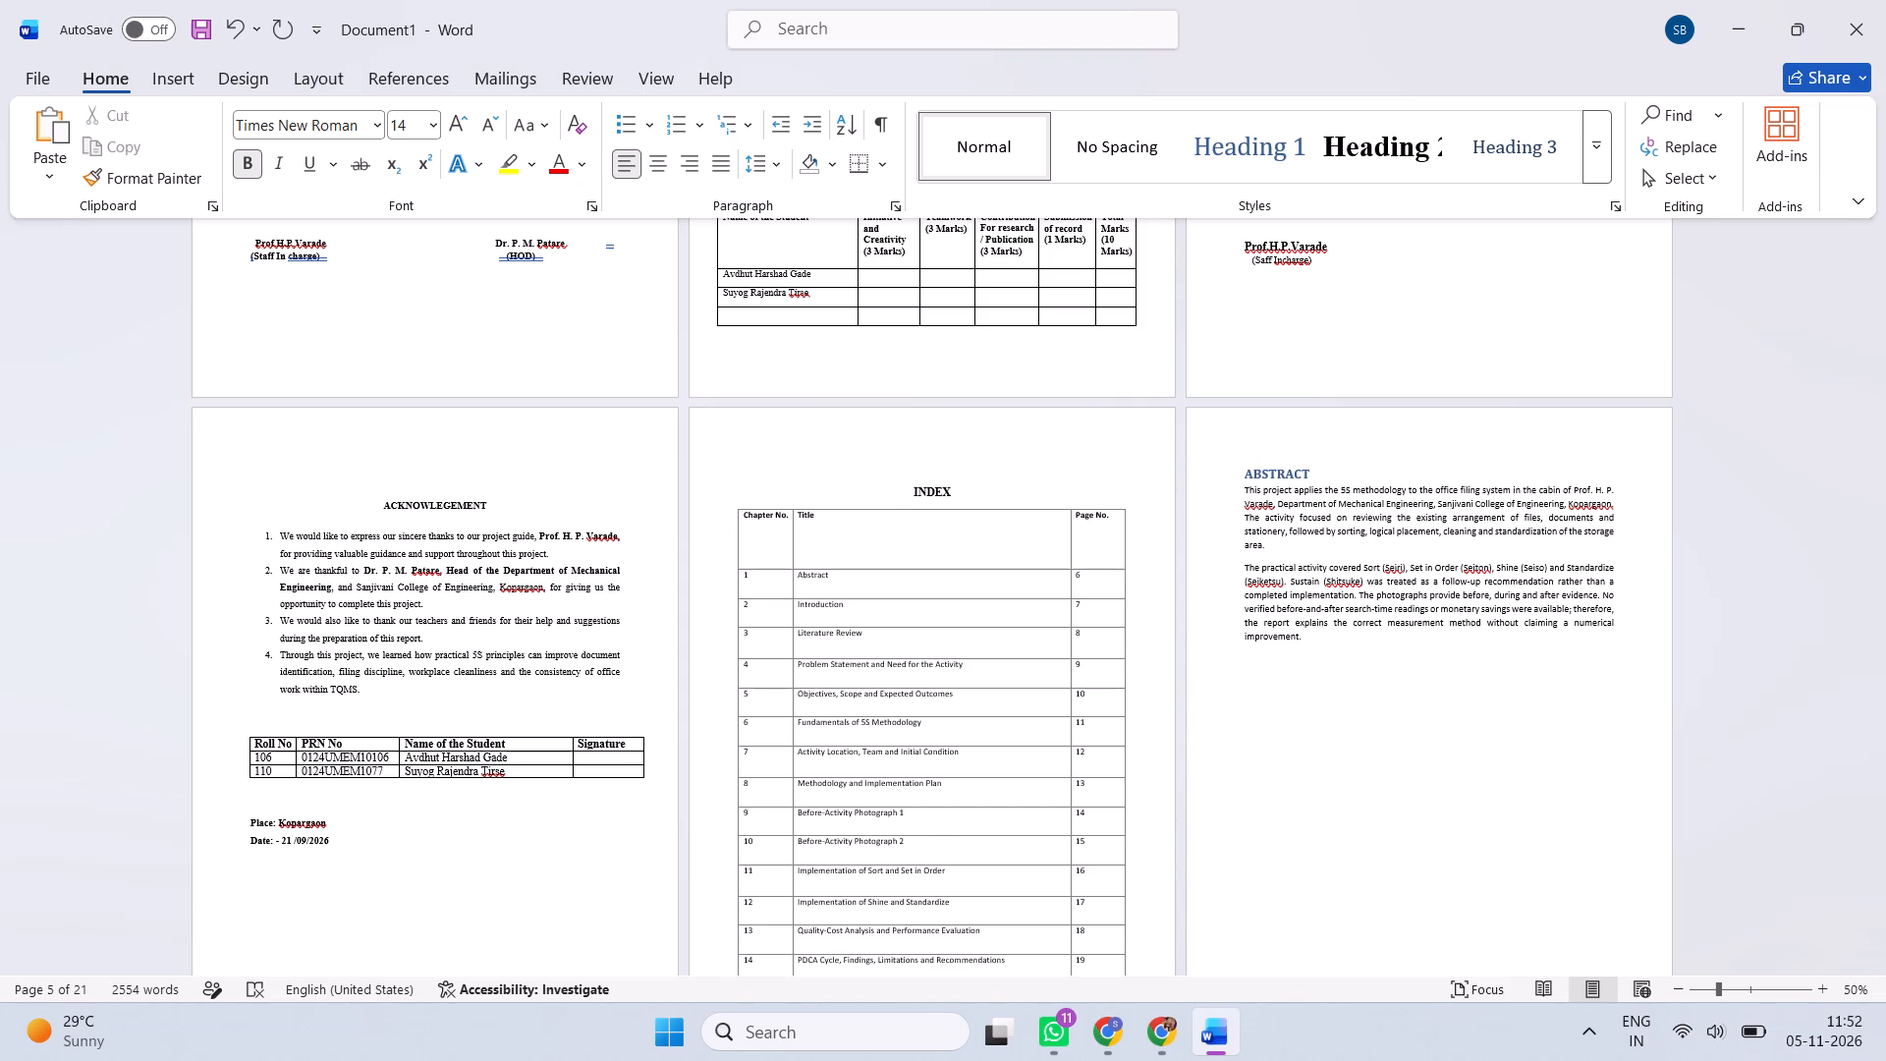
key(BackSpace)
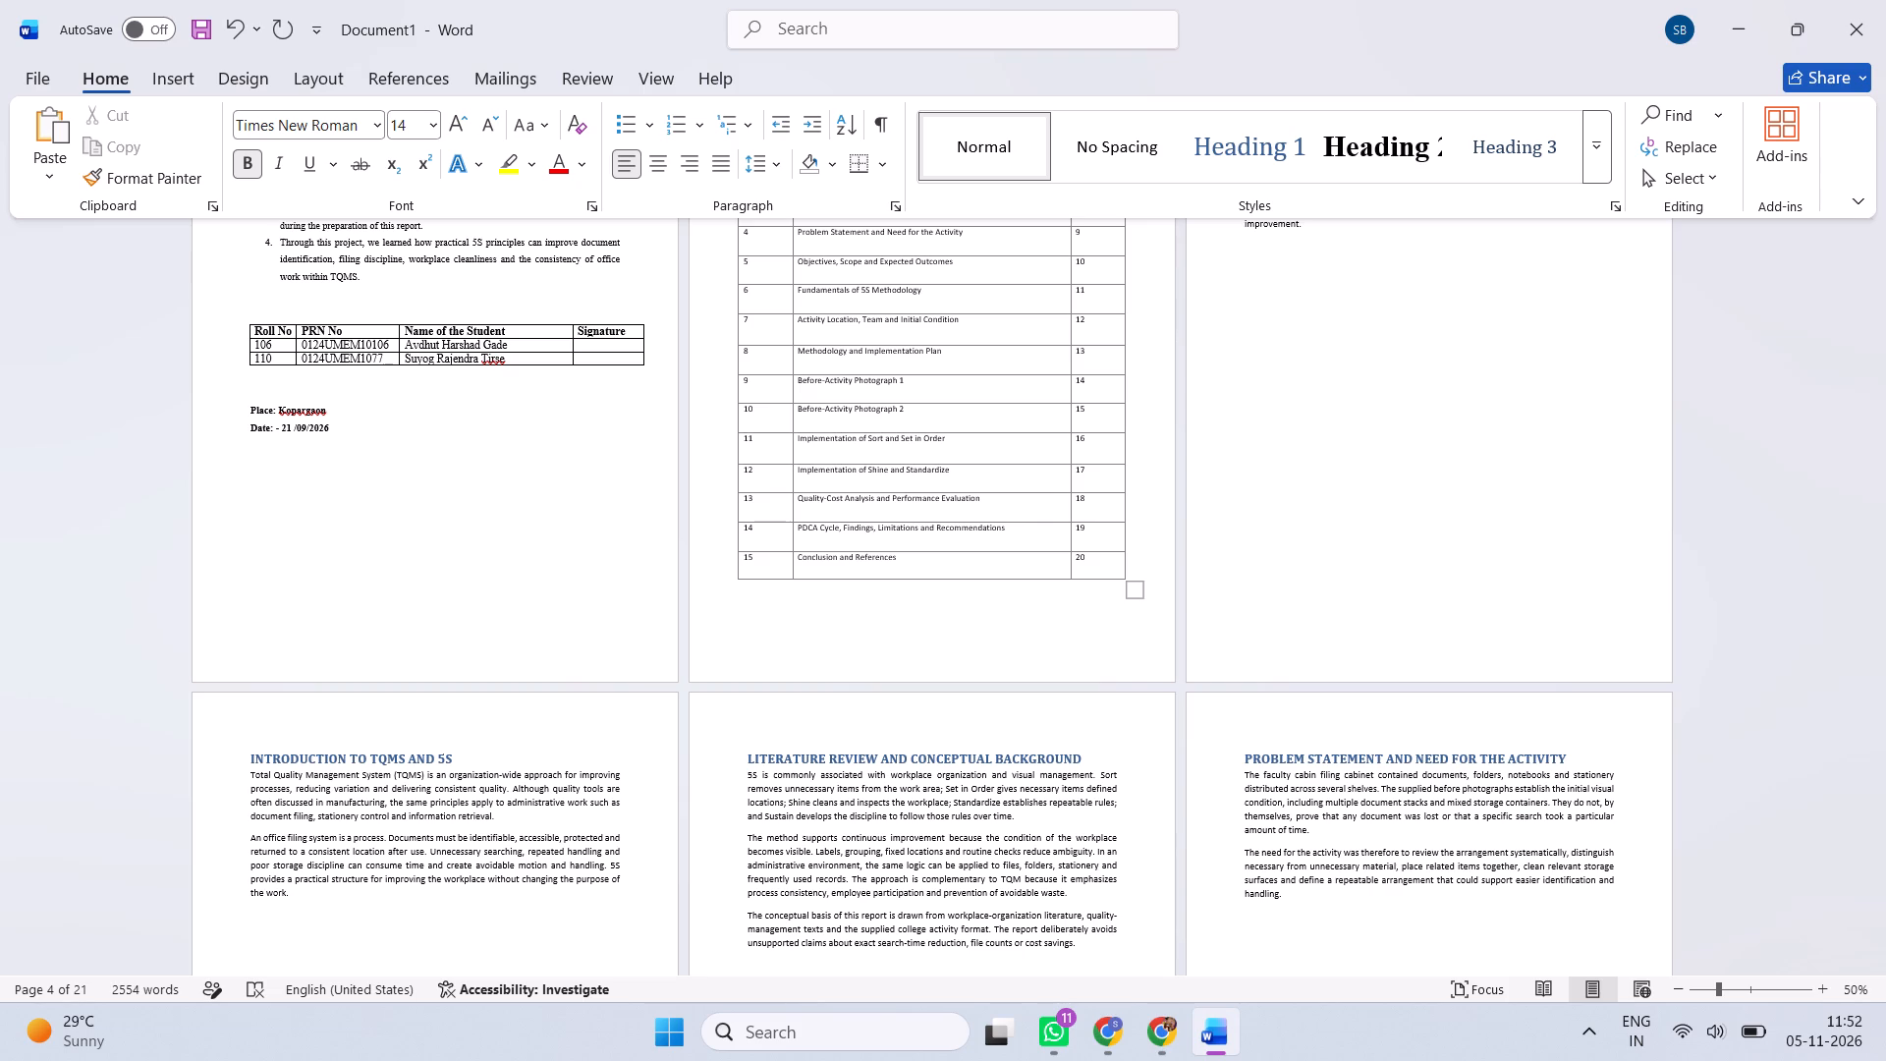
Review the layout of all section pages from Introduction to TQMS and 5S through Conclusion and References, including the activity photographs.
scroll(1096, 501, down, 1)
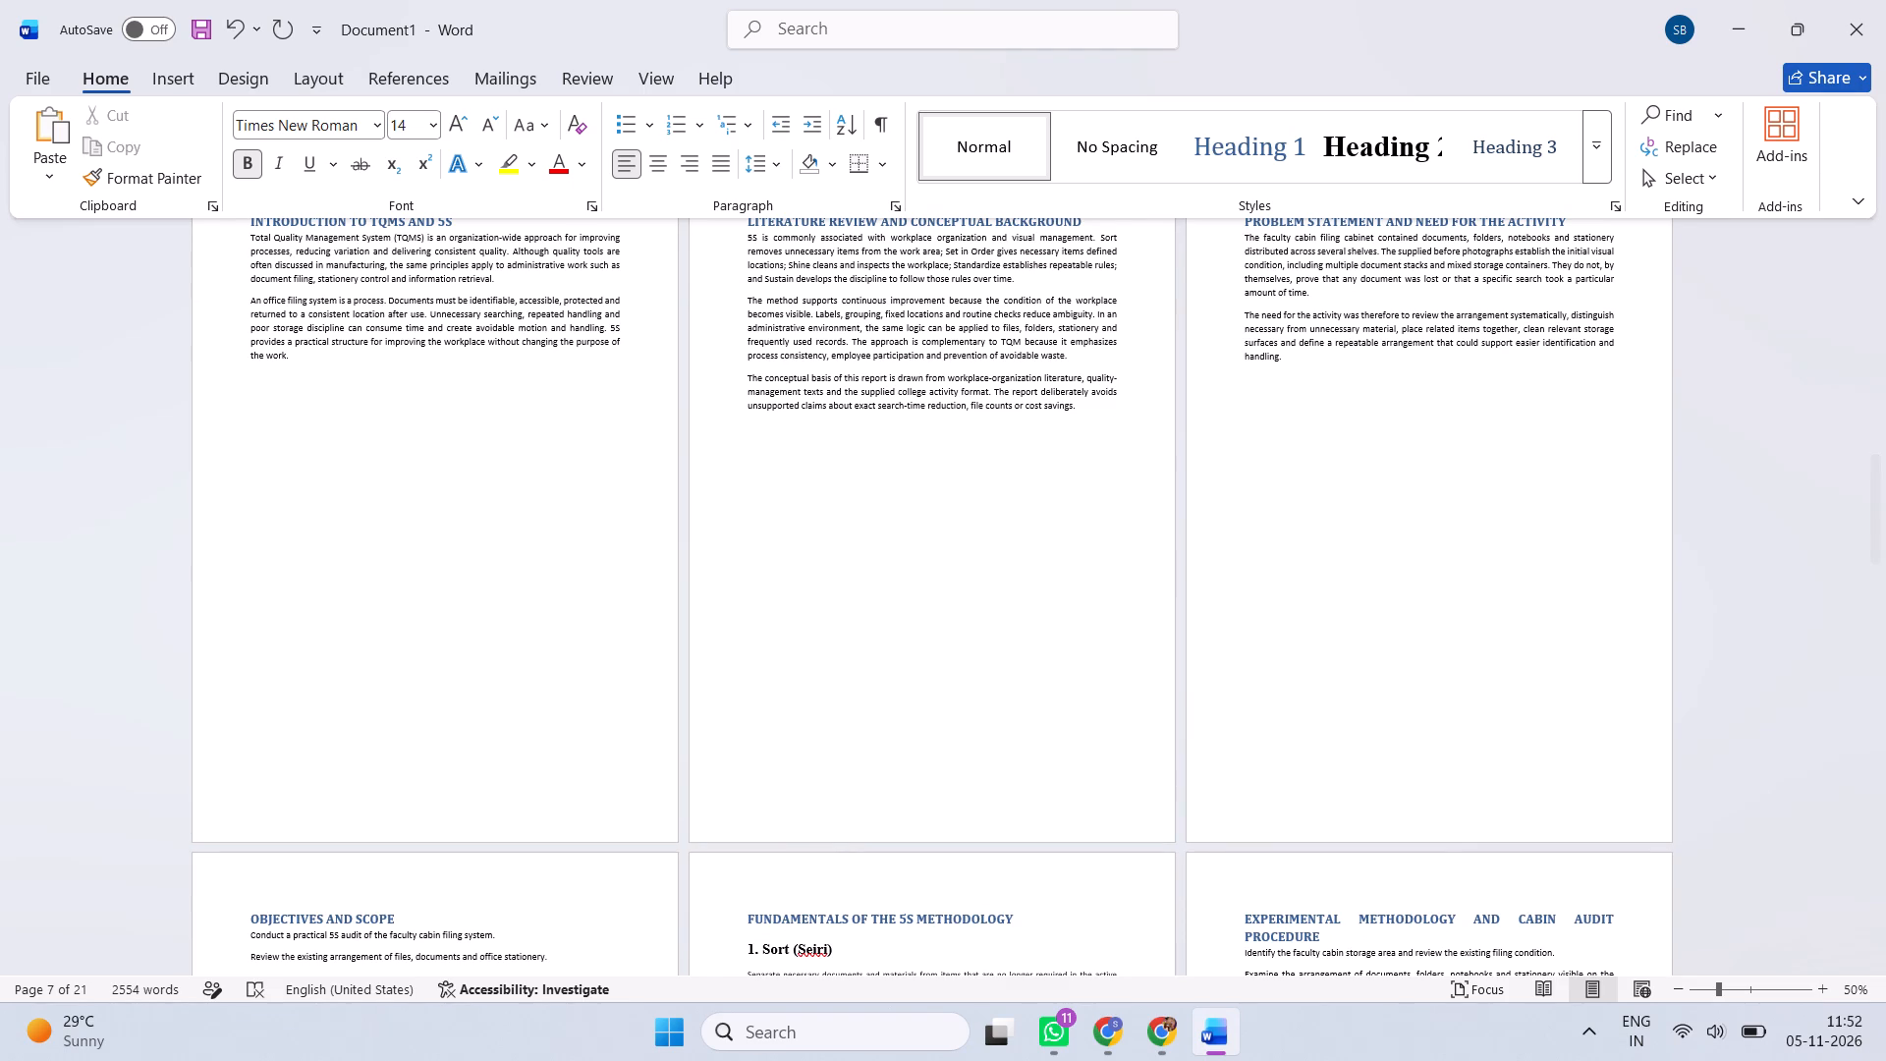
scroll(1096, 501, down, 1)
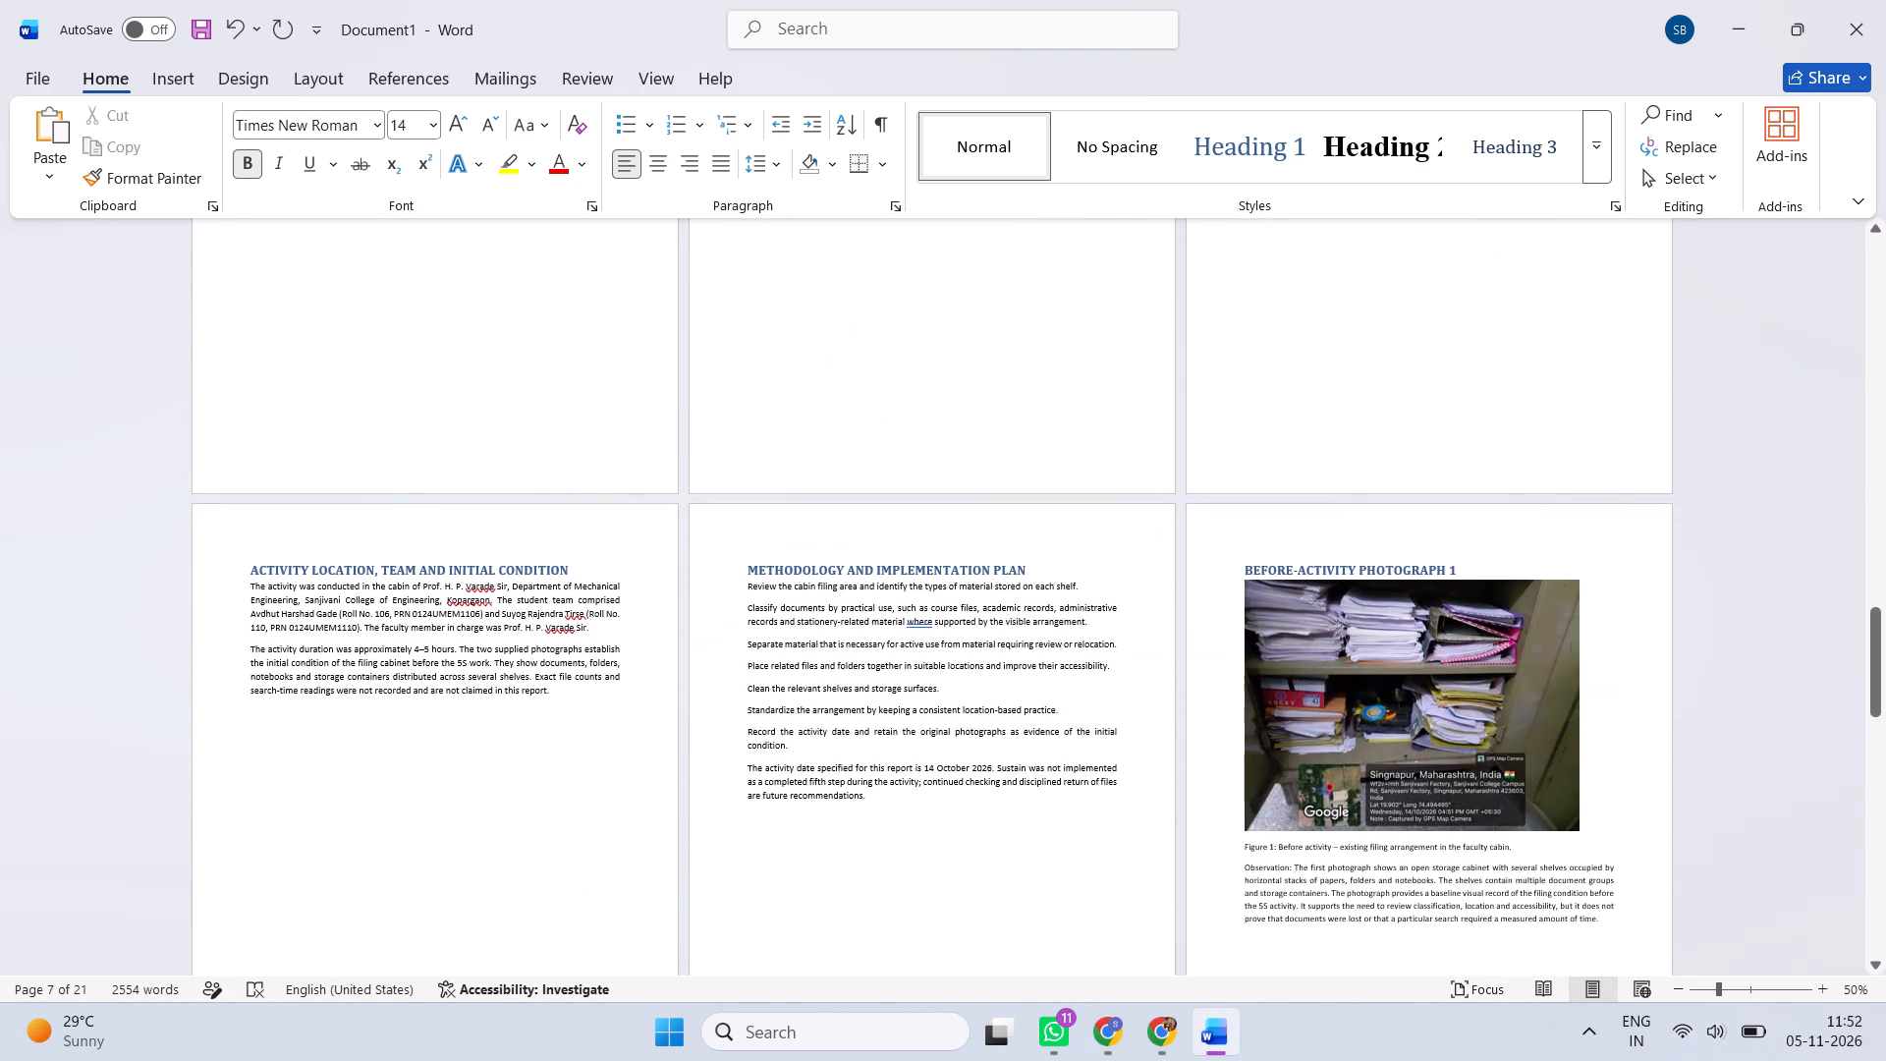
scroll(1096, 501, down, 1)
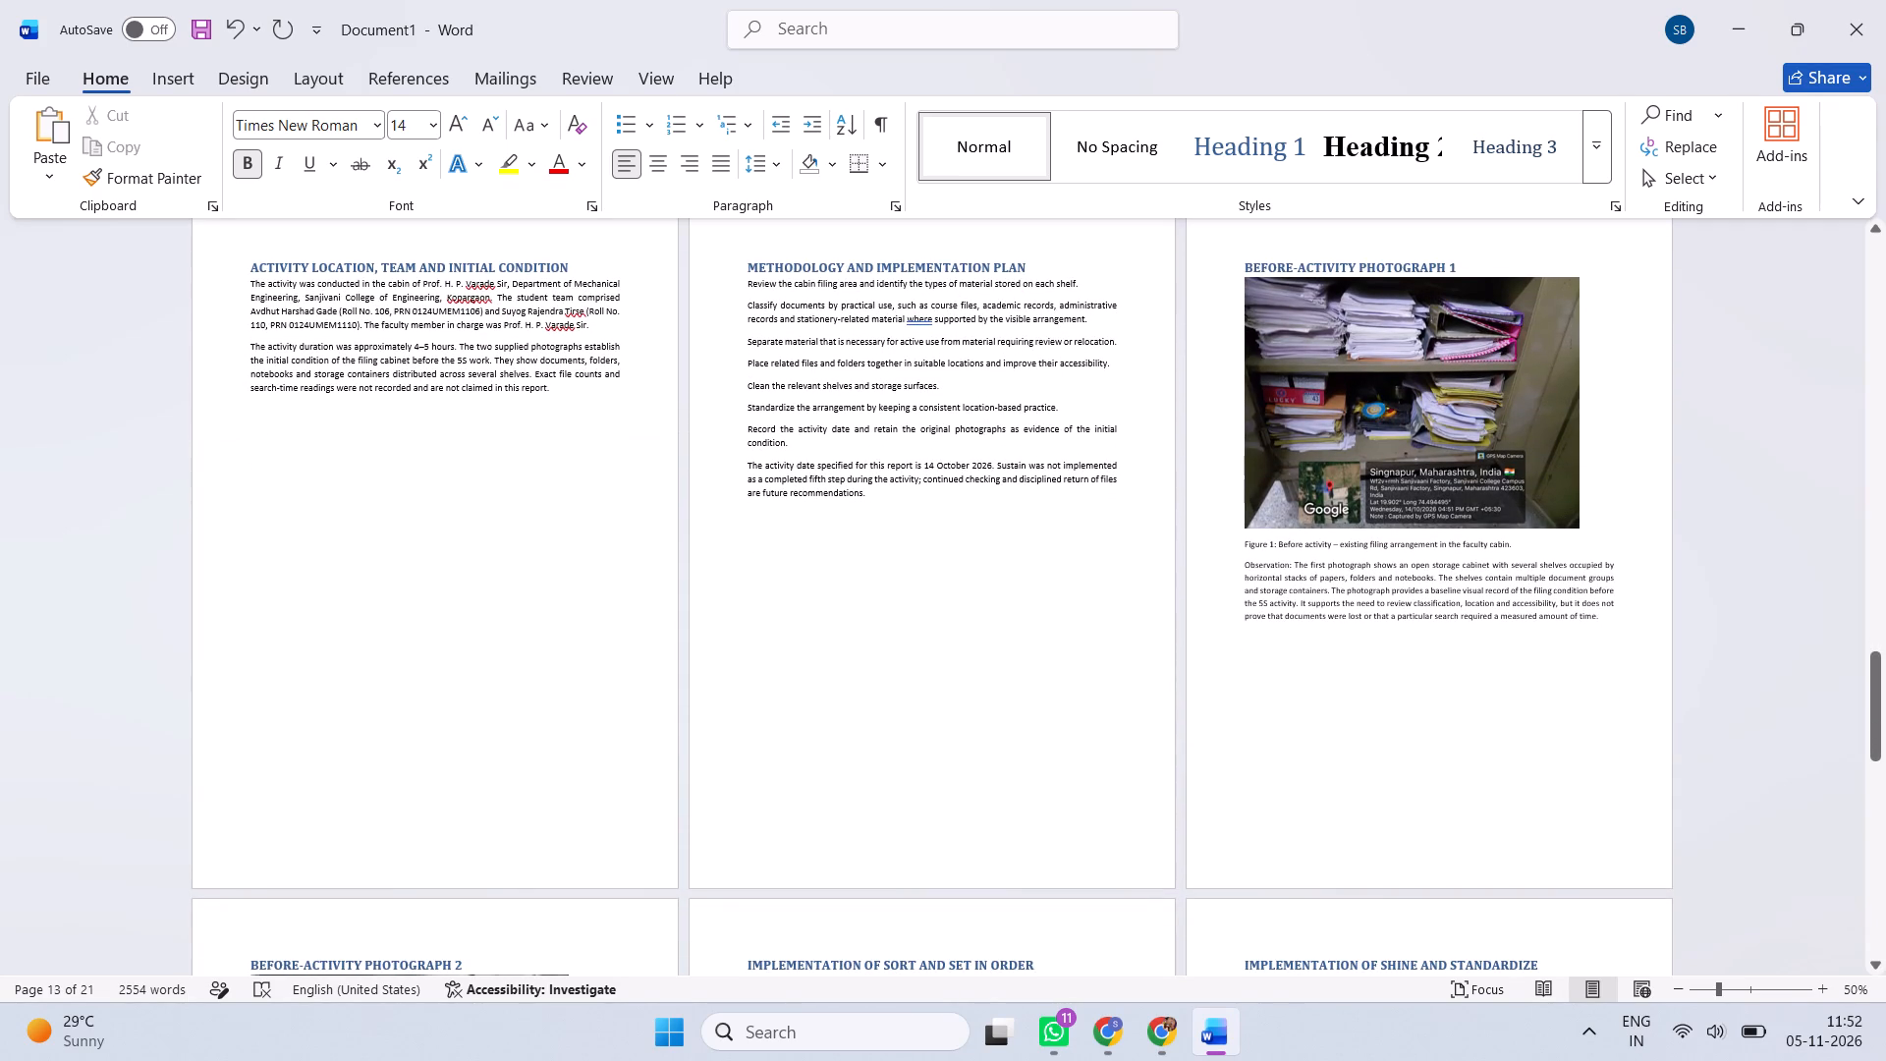
scroll(1096, 501, up, 1)
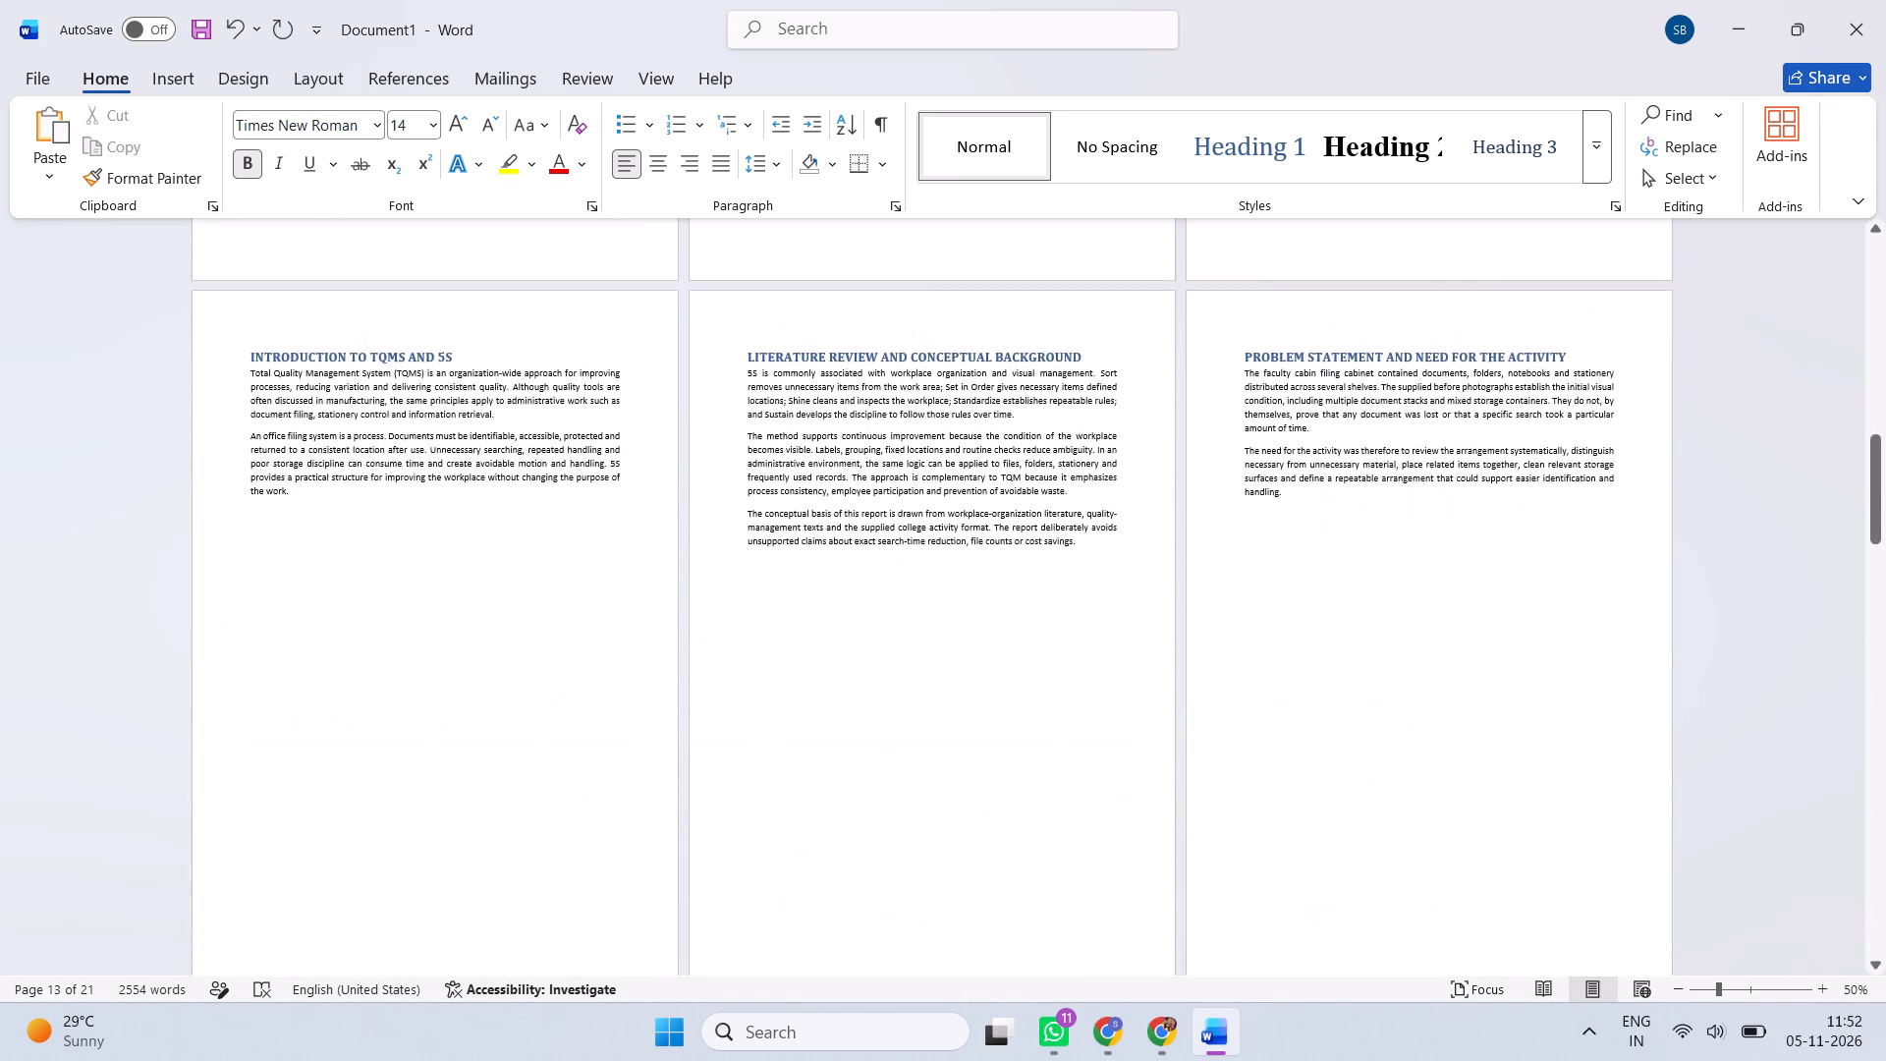
scroll(1096, 501, up, 1)
scroll(1096, 501, down, 1)
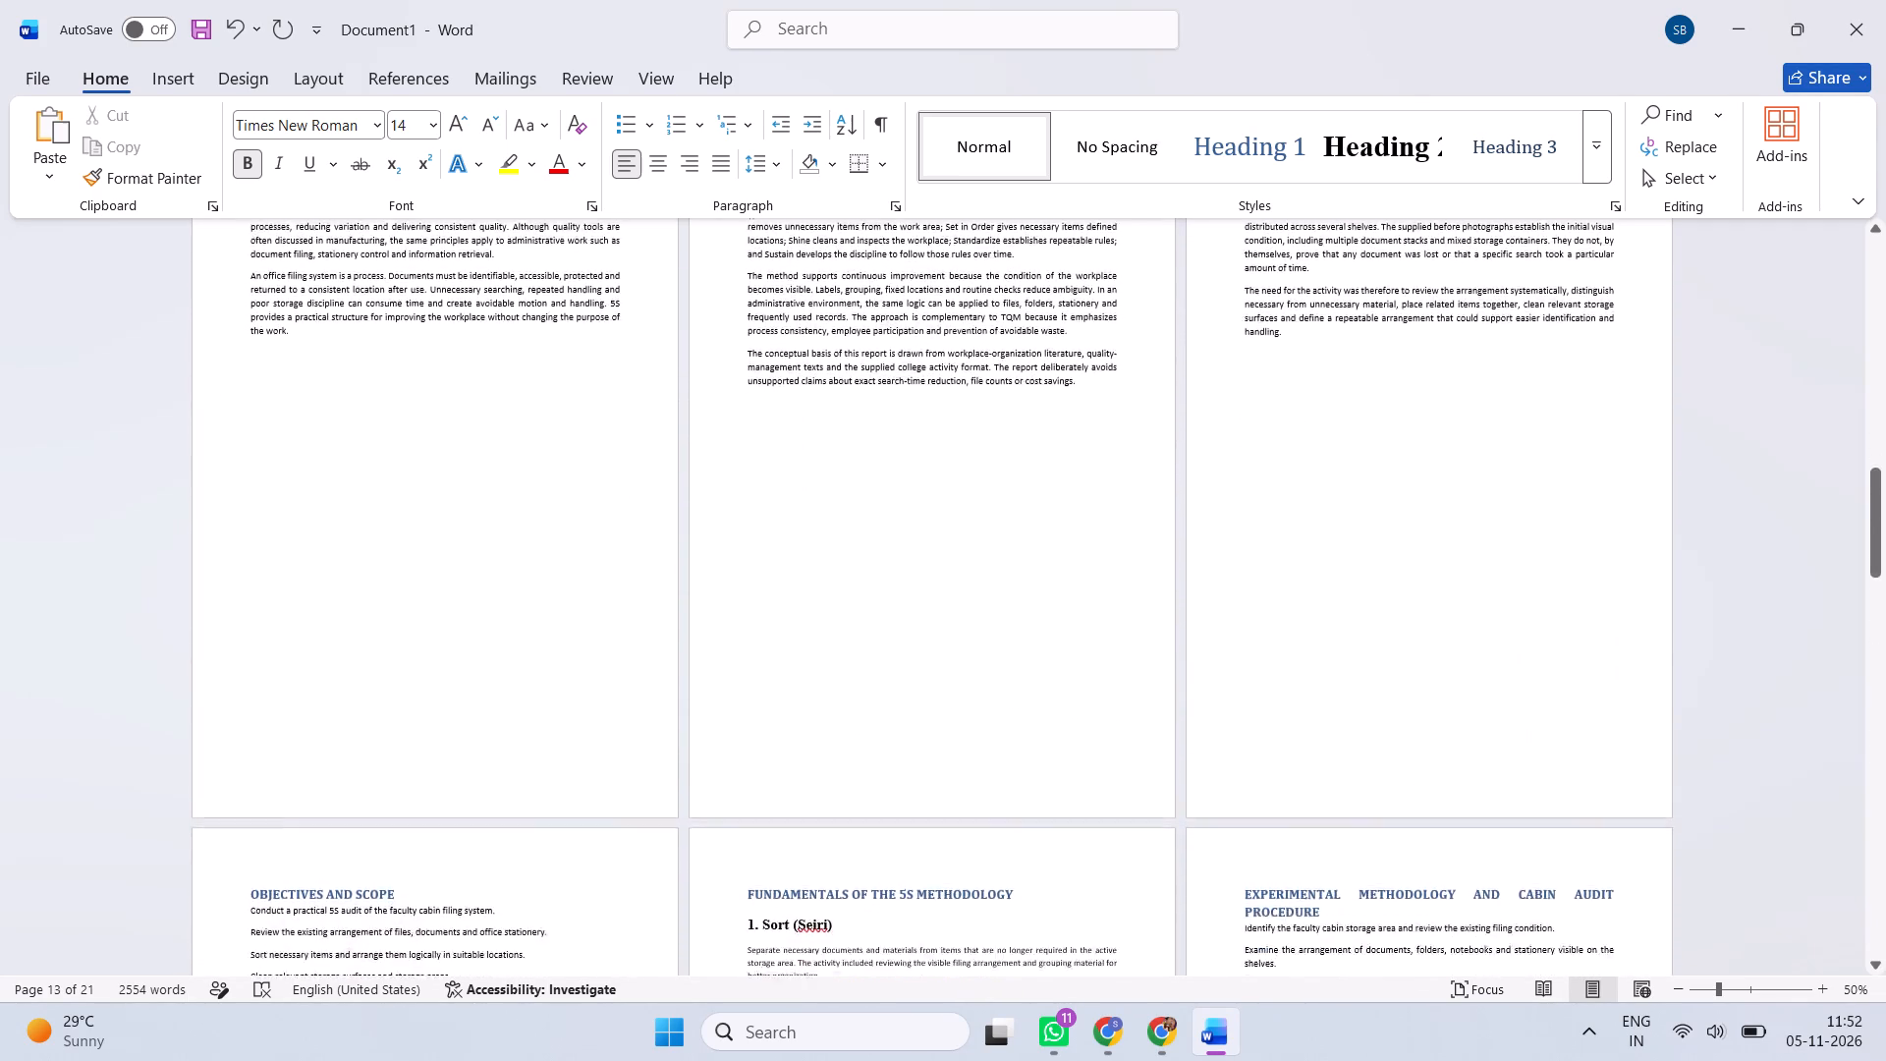
scroll(1096, 501, down, 2)
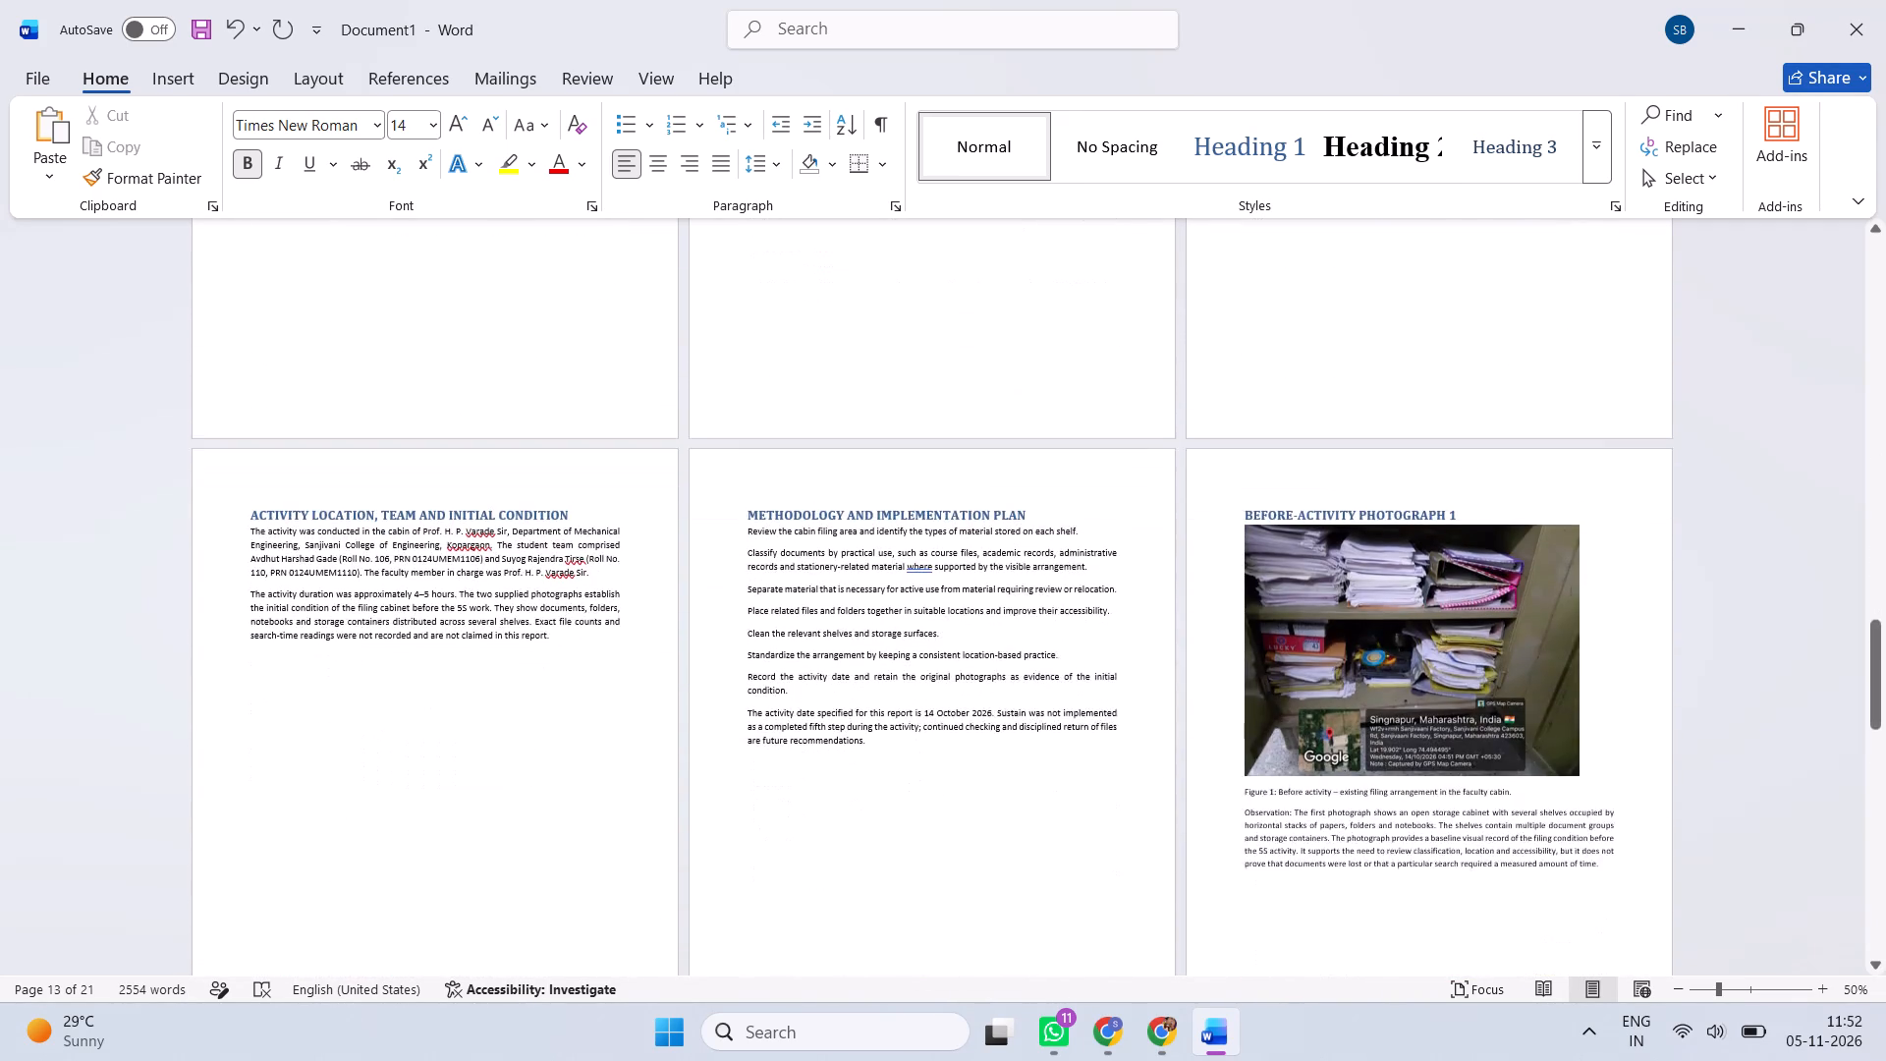
scroll(1096, 501, down, 2)
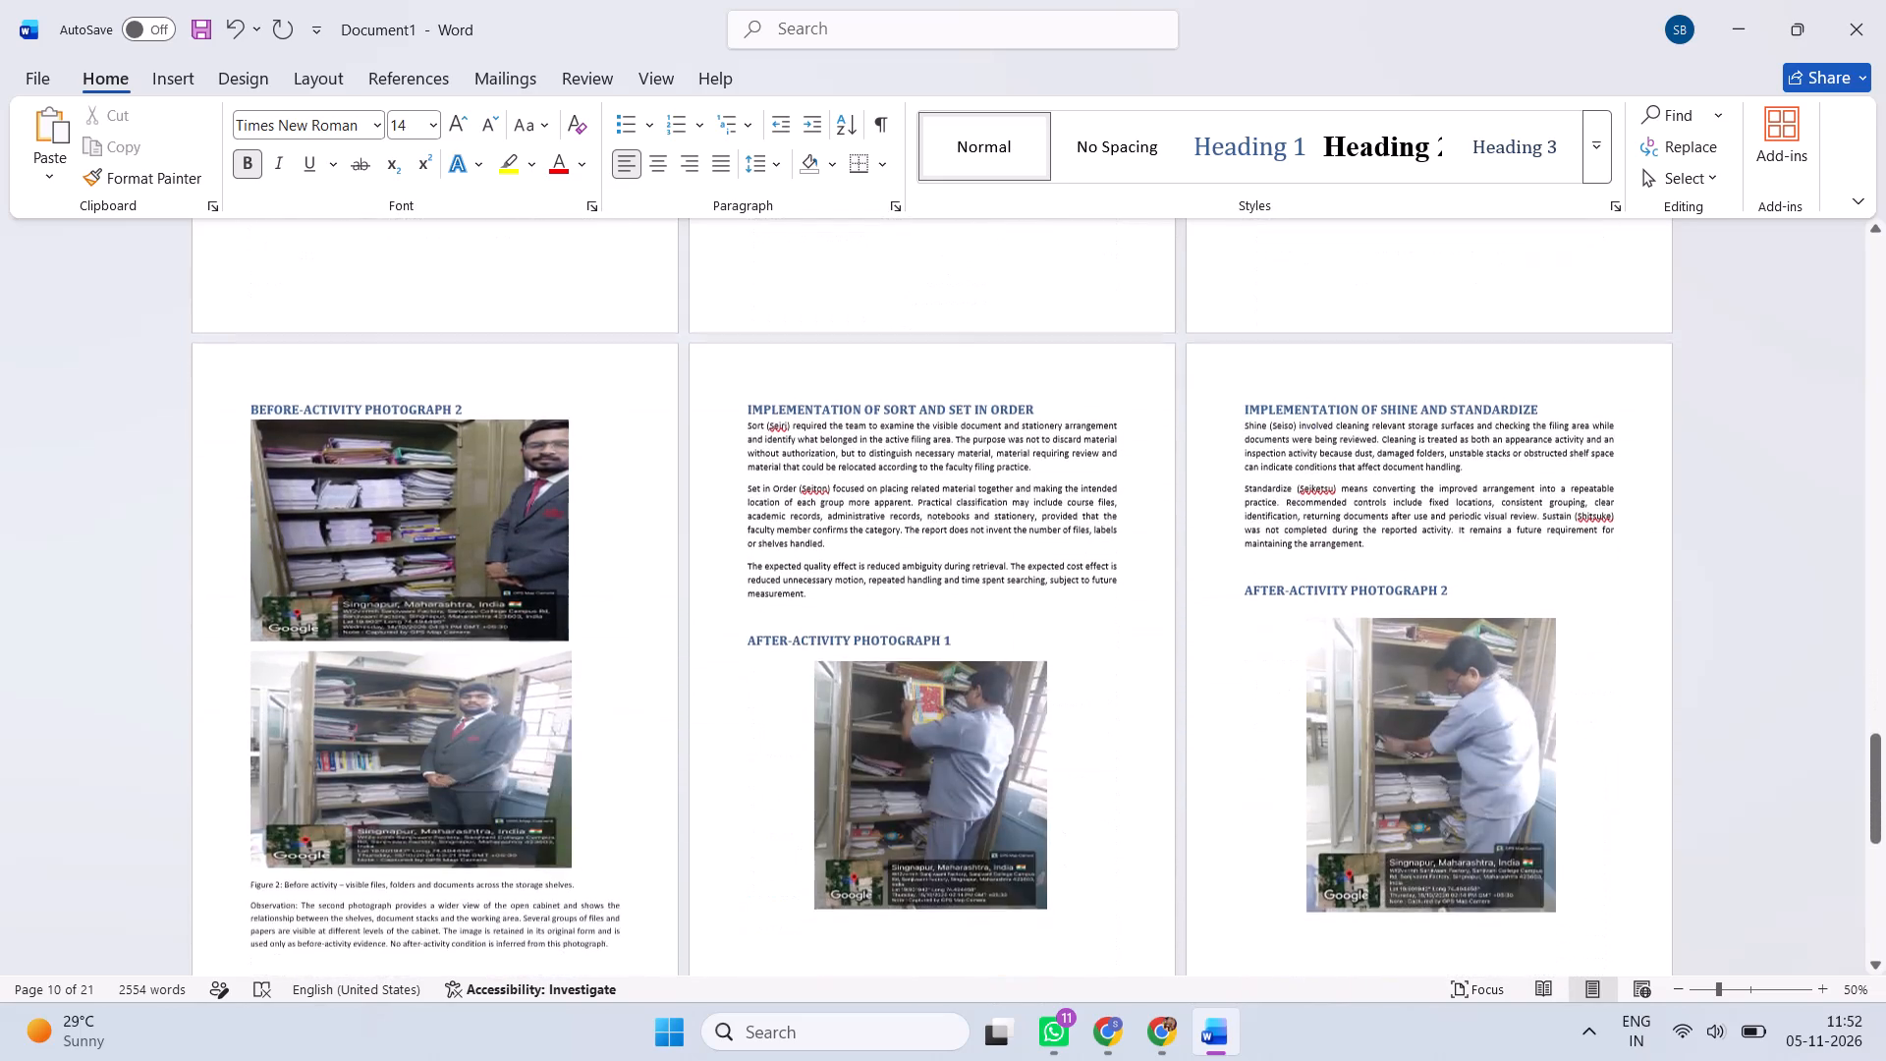
scroll(1096, 501, down, 1)
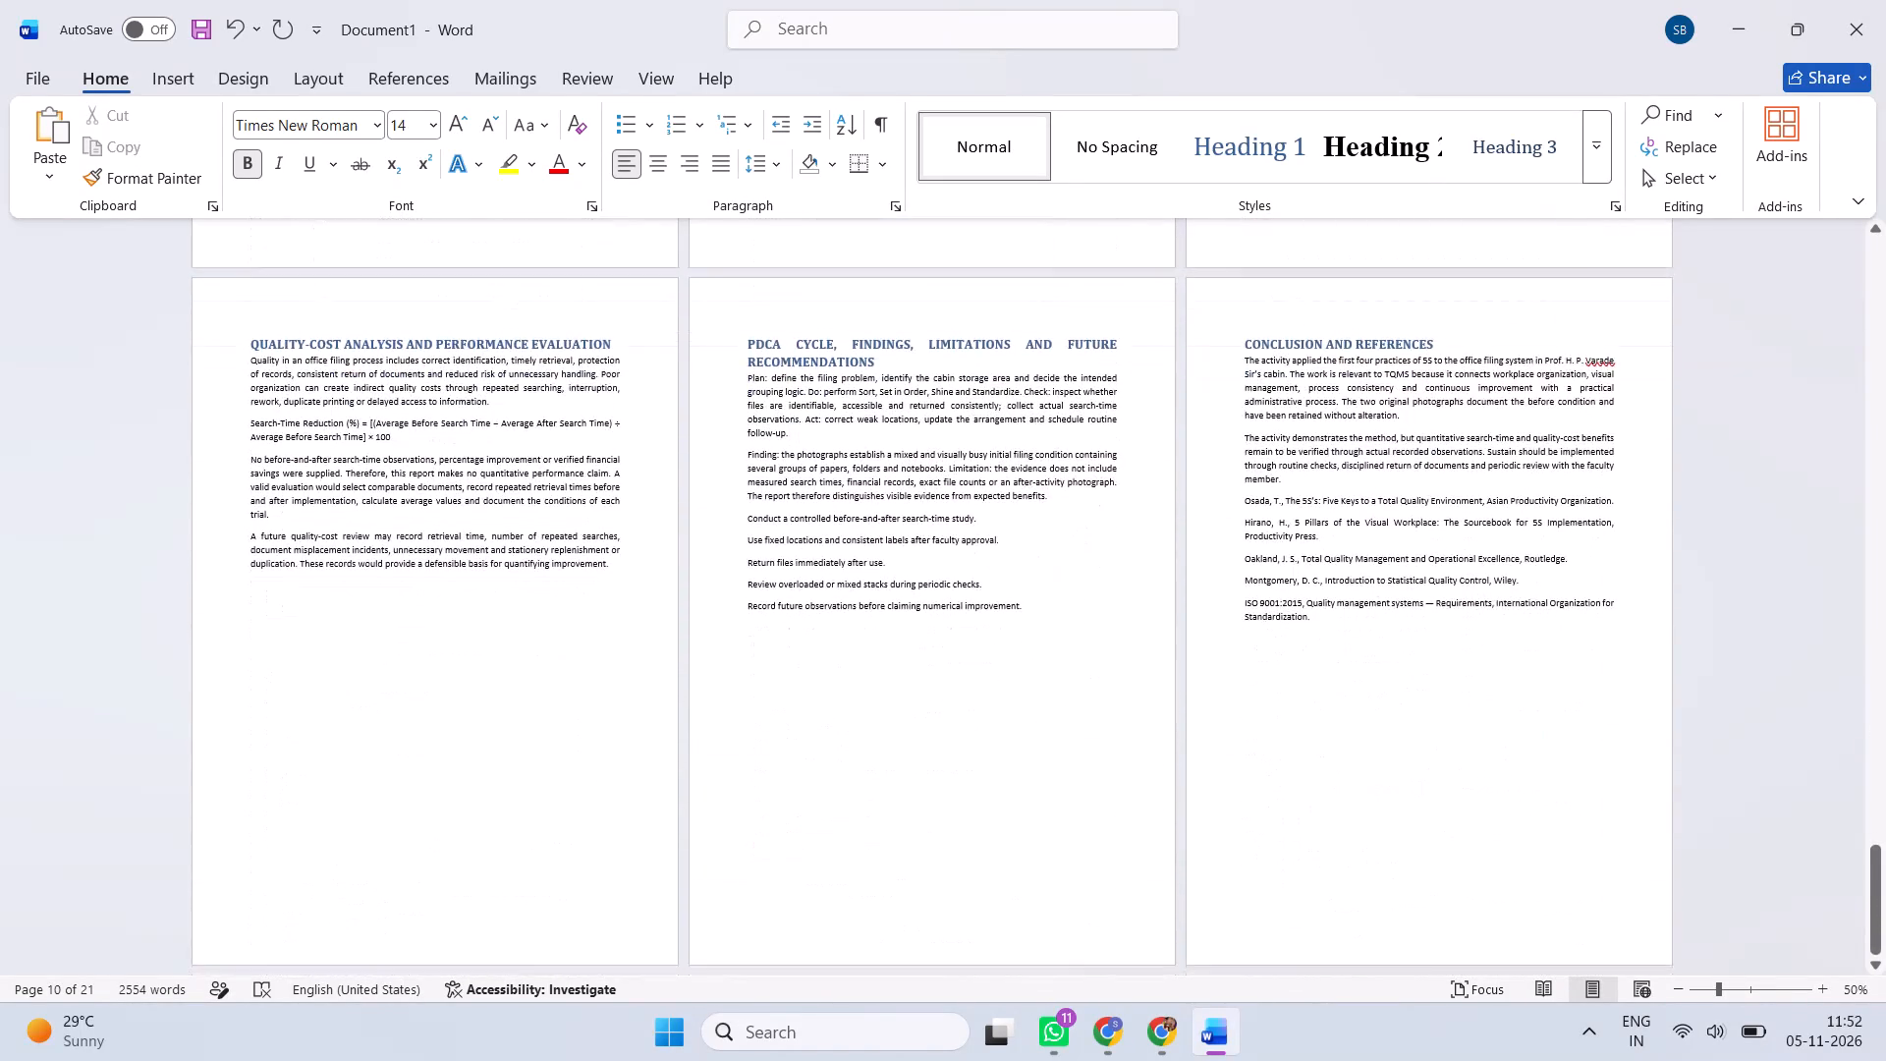
scroll(1096, 501, up, 1)
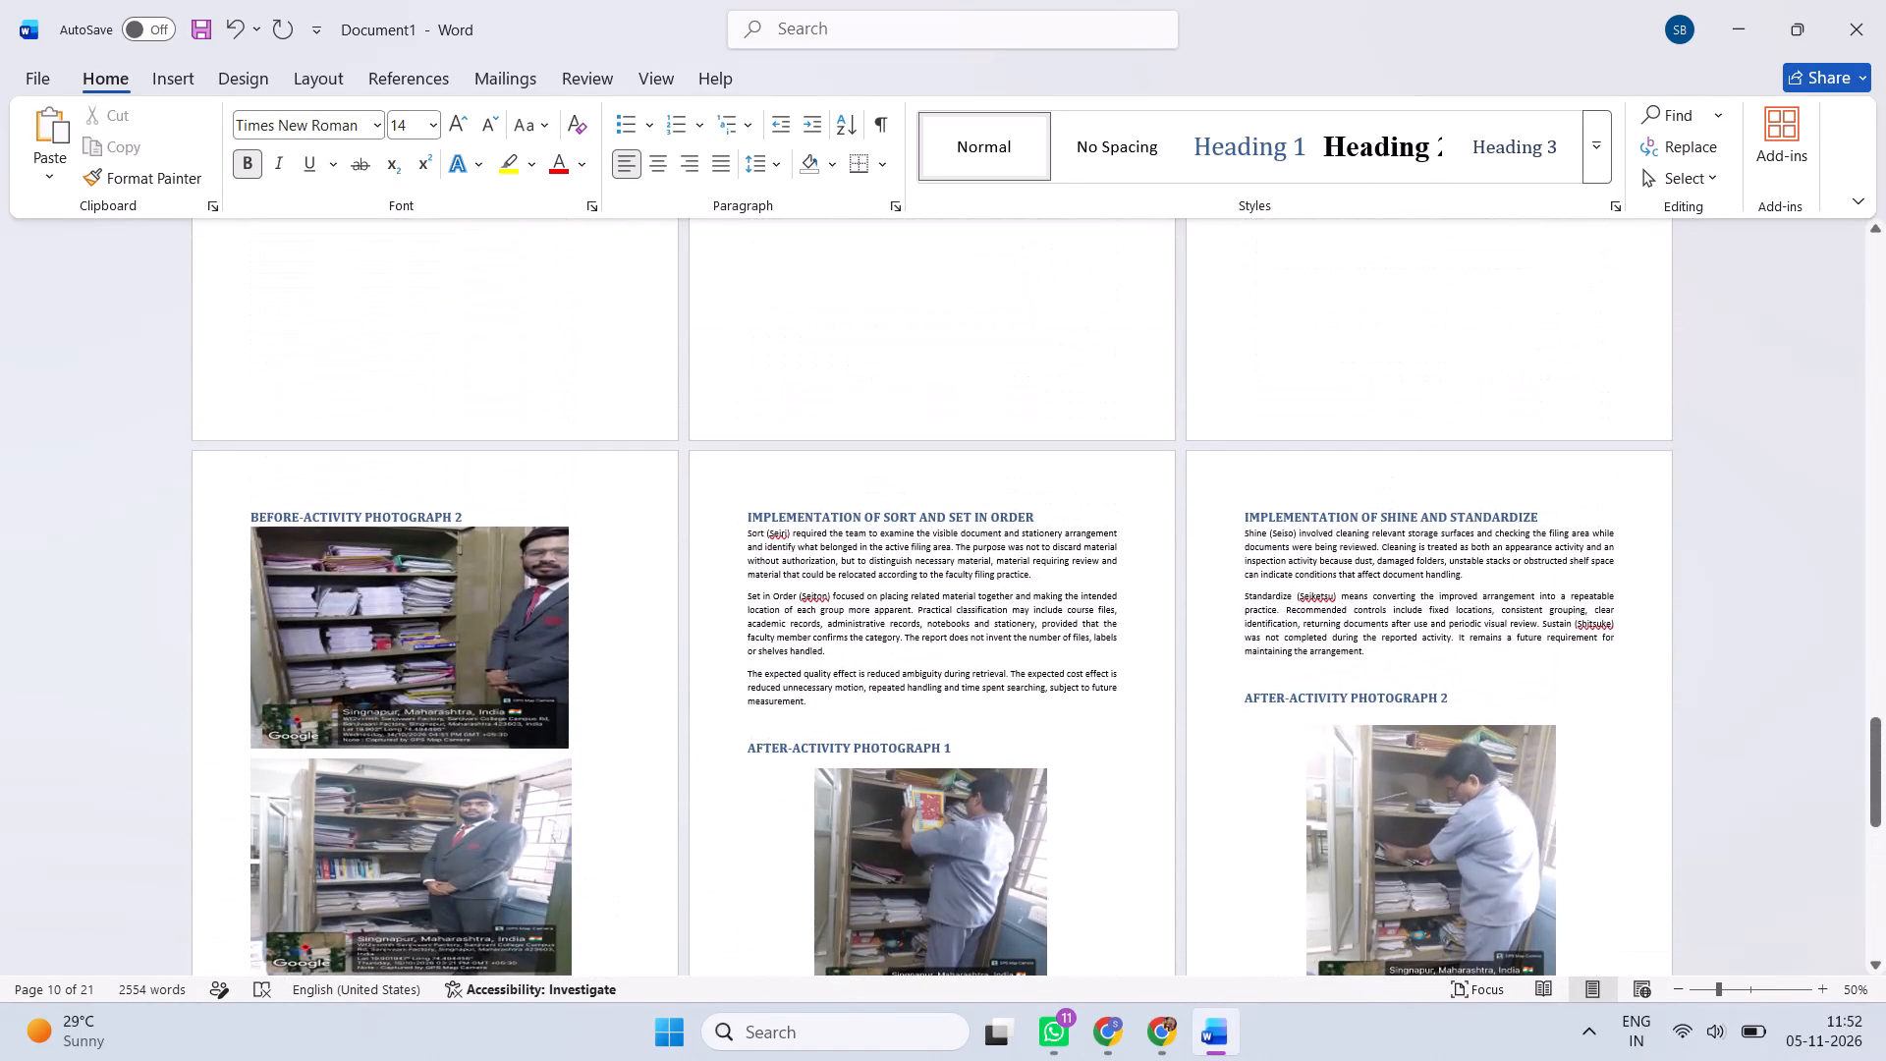
scroll(1096, 501, up, 1)
scroll(1096, 501, down, 3)
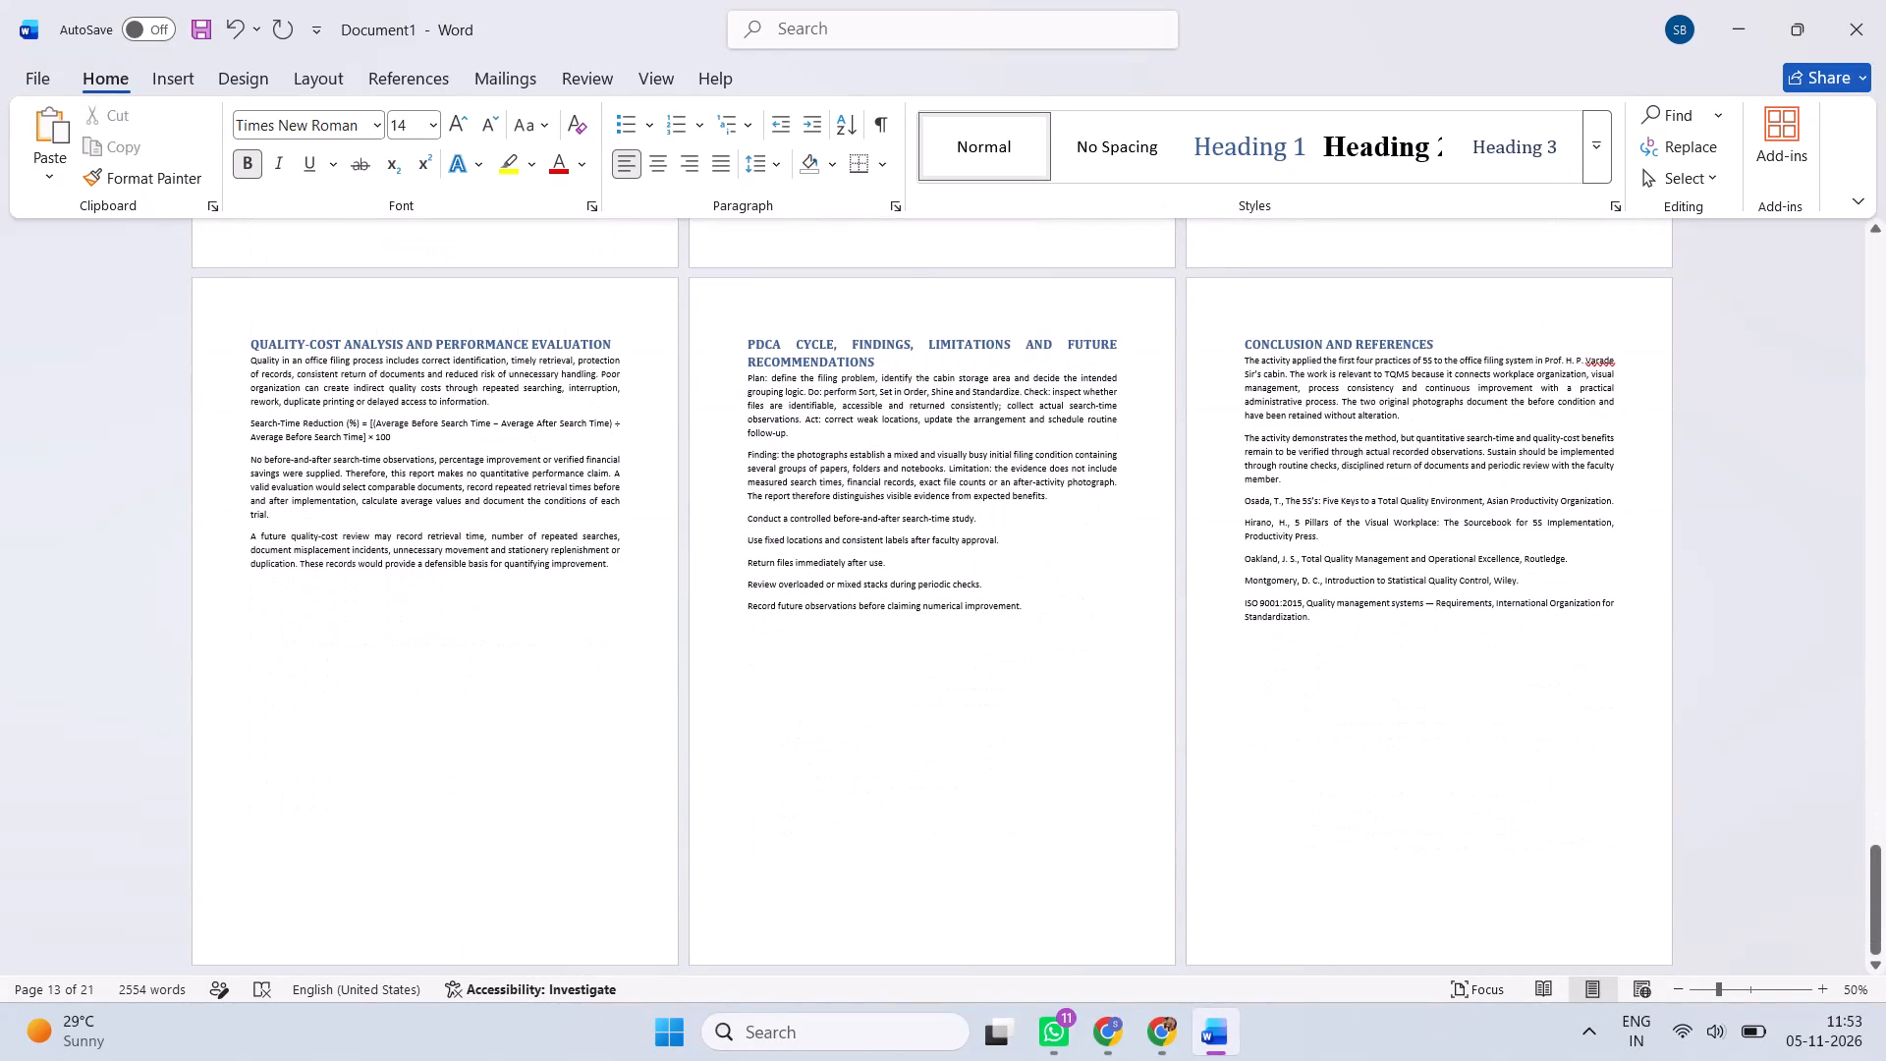
scroll(1096, 501, down, 1)
scroll(1096, 501, up, 1)
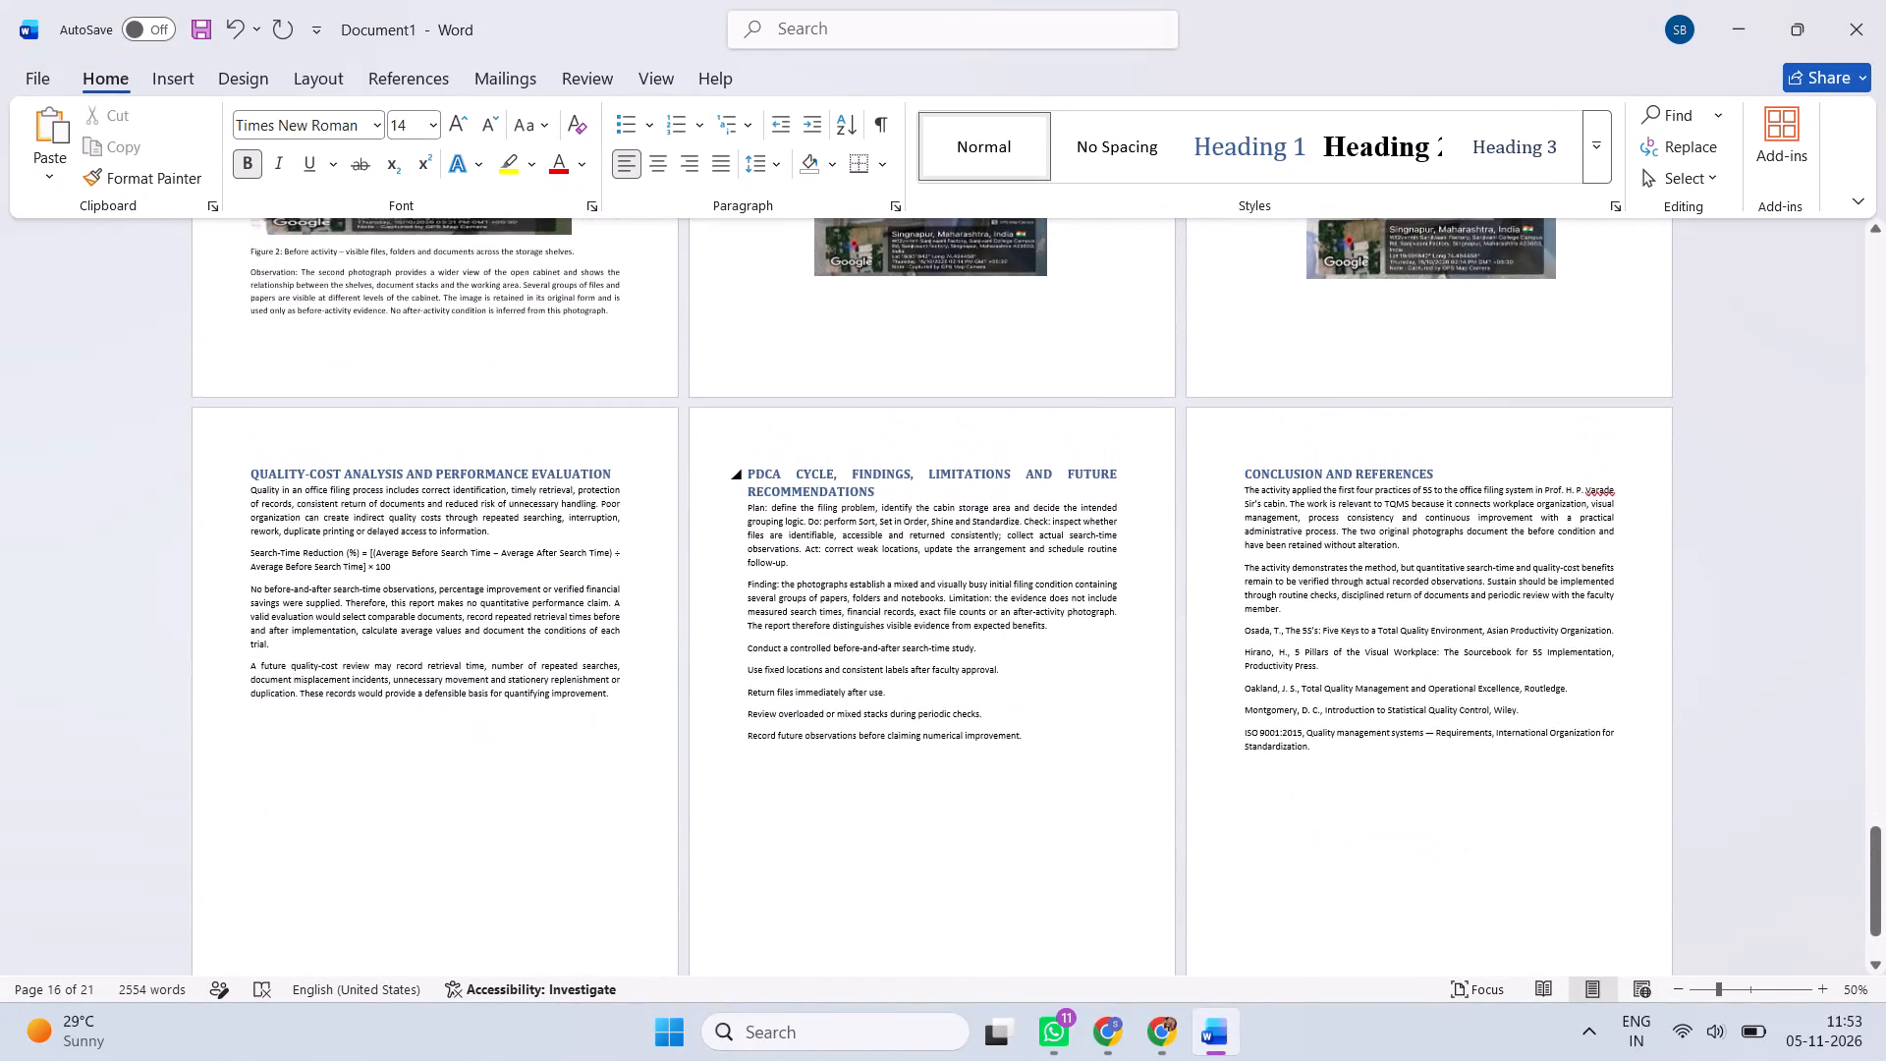
scroll(1096, 501, down, 4)
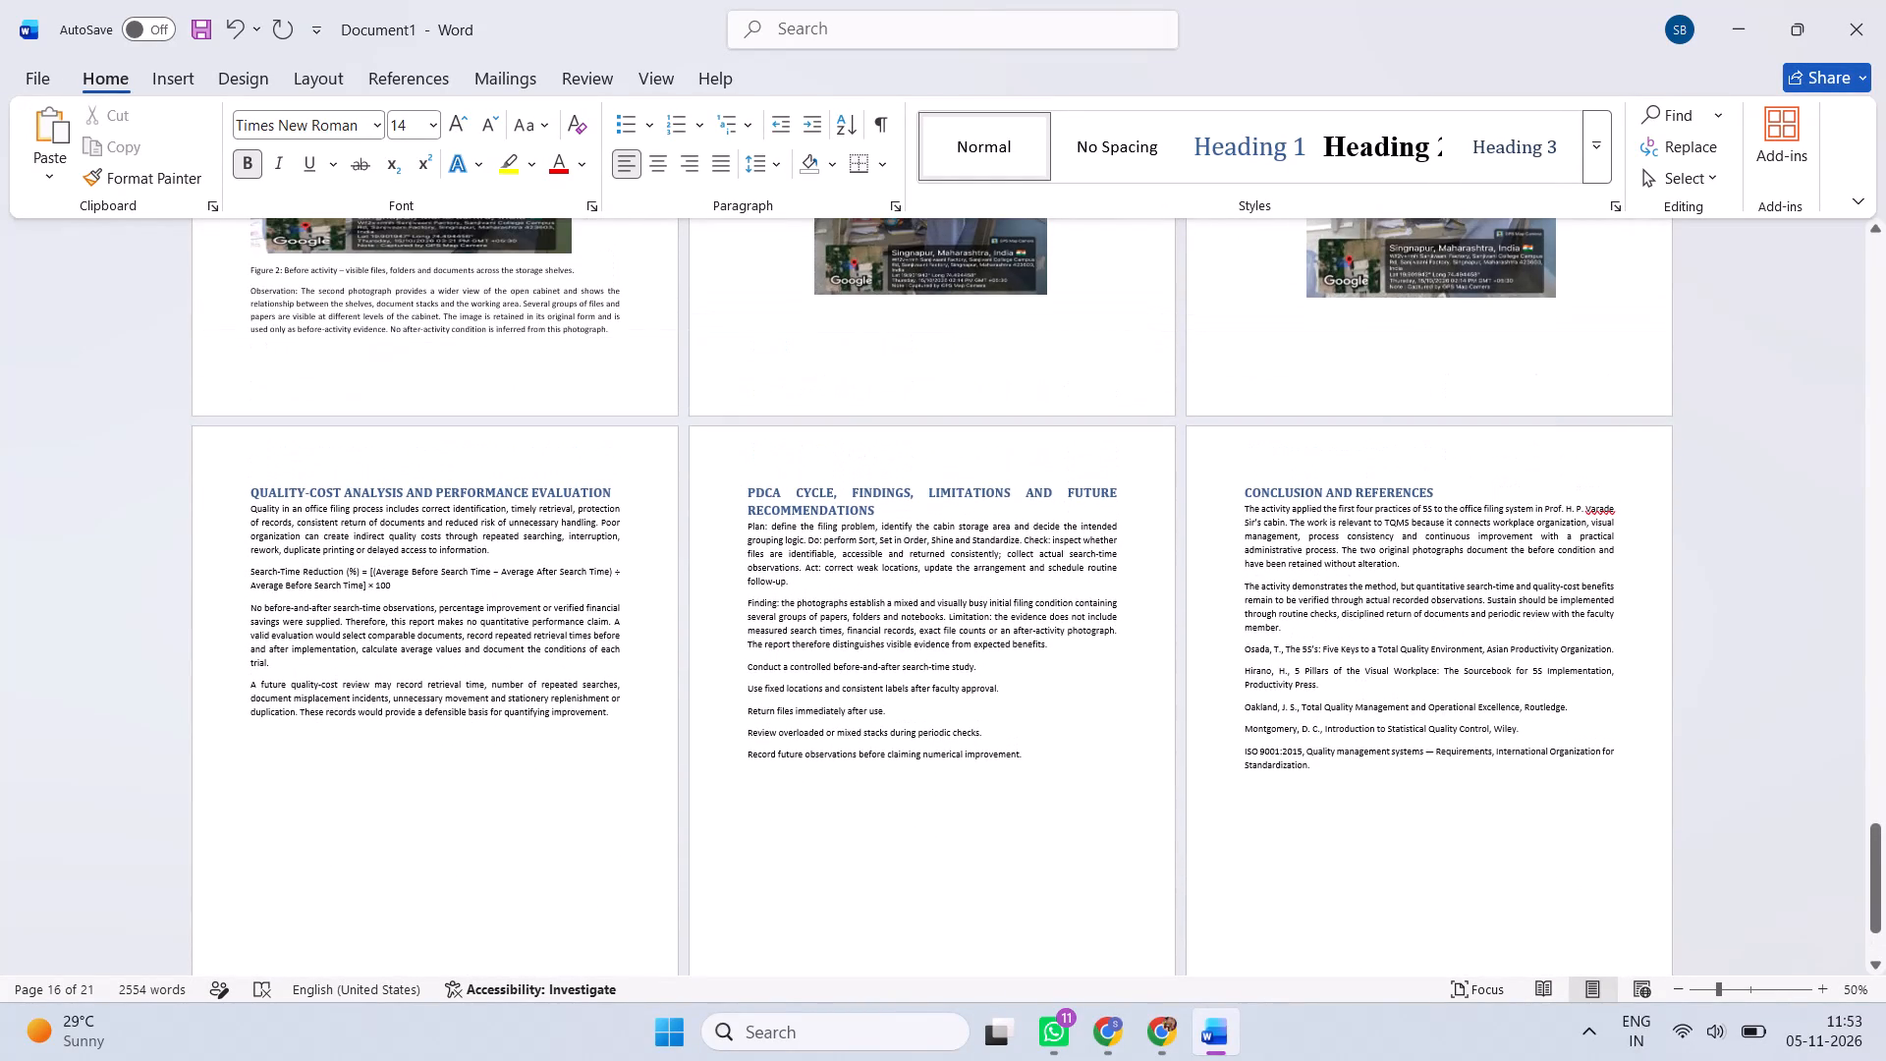
Check the font size and alignment of the body text under Conclusion and References.
drag(1330, 829, 1205, 522)
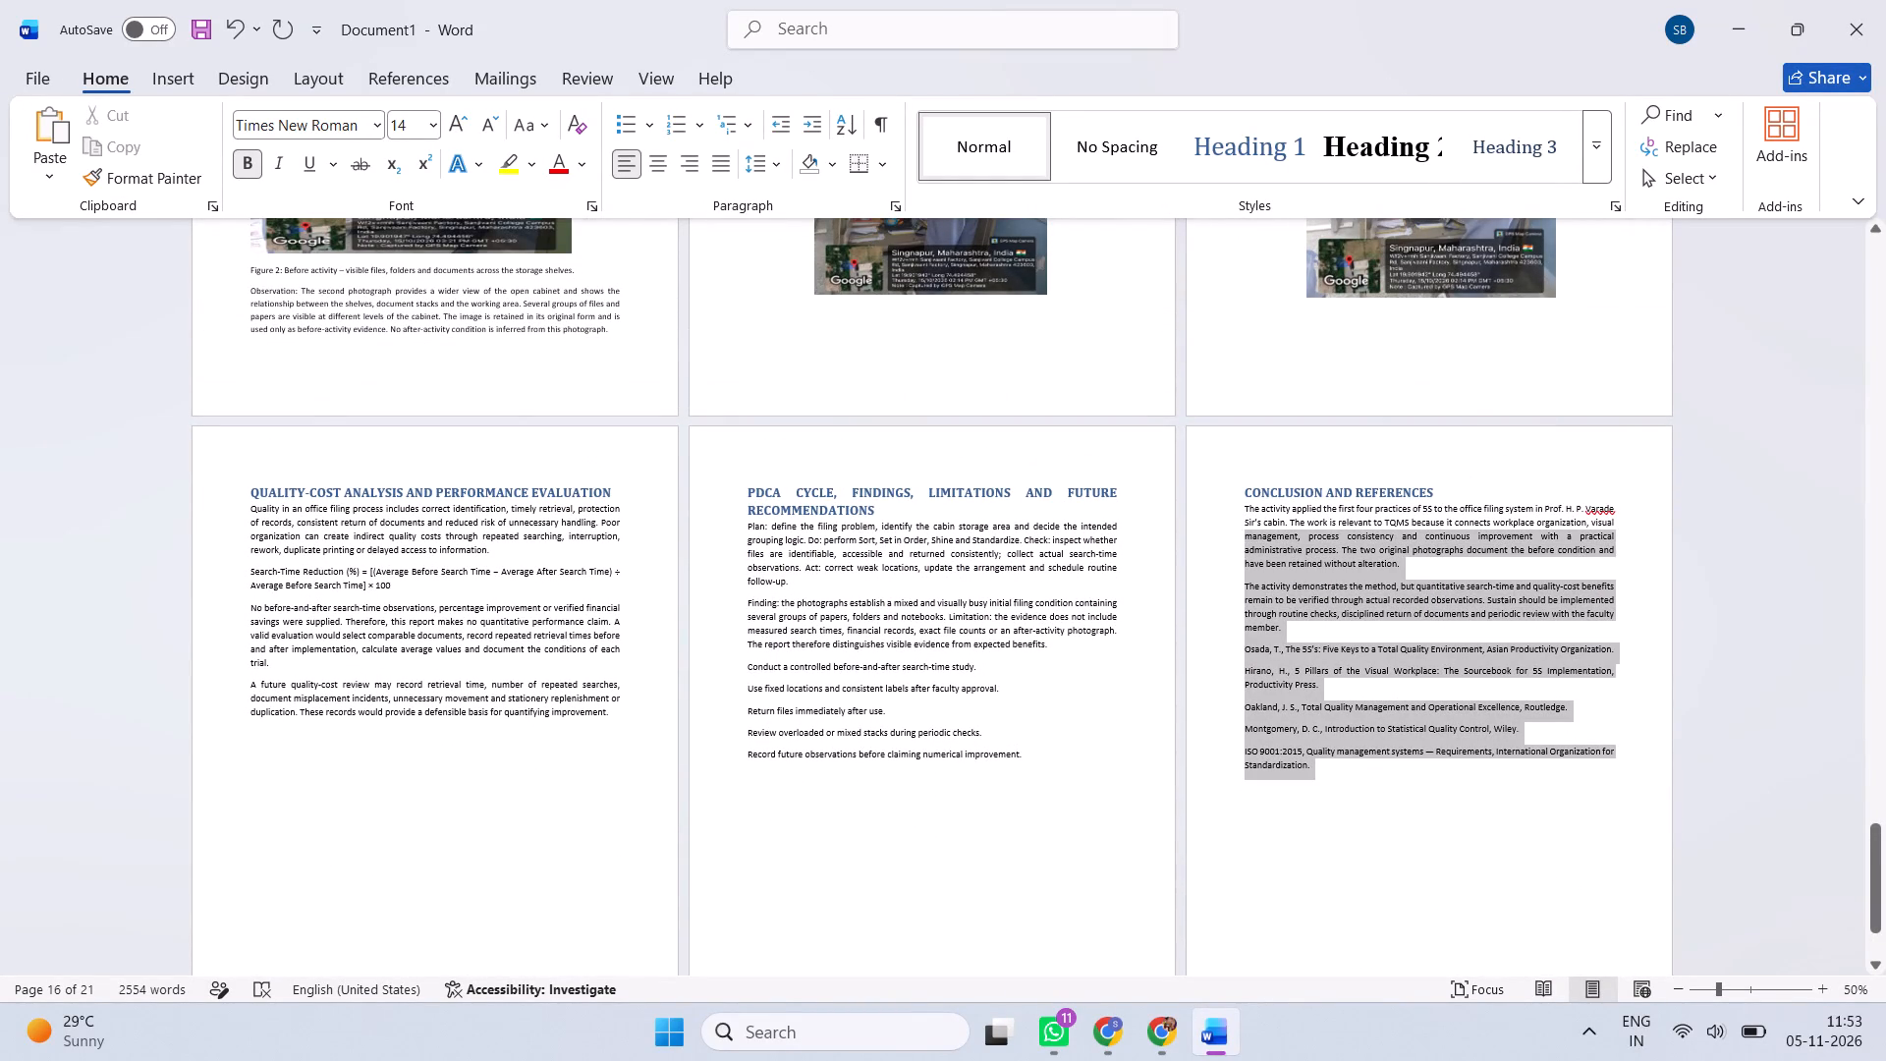
drag(1205, 522, 1195, 508)
click(1355, 934)
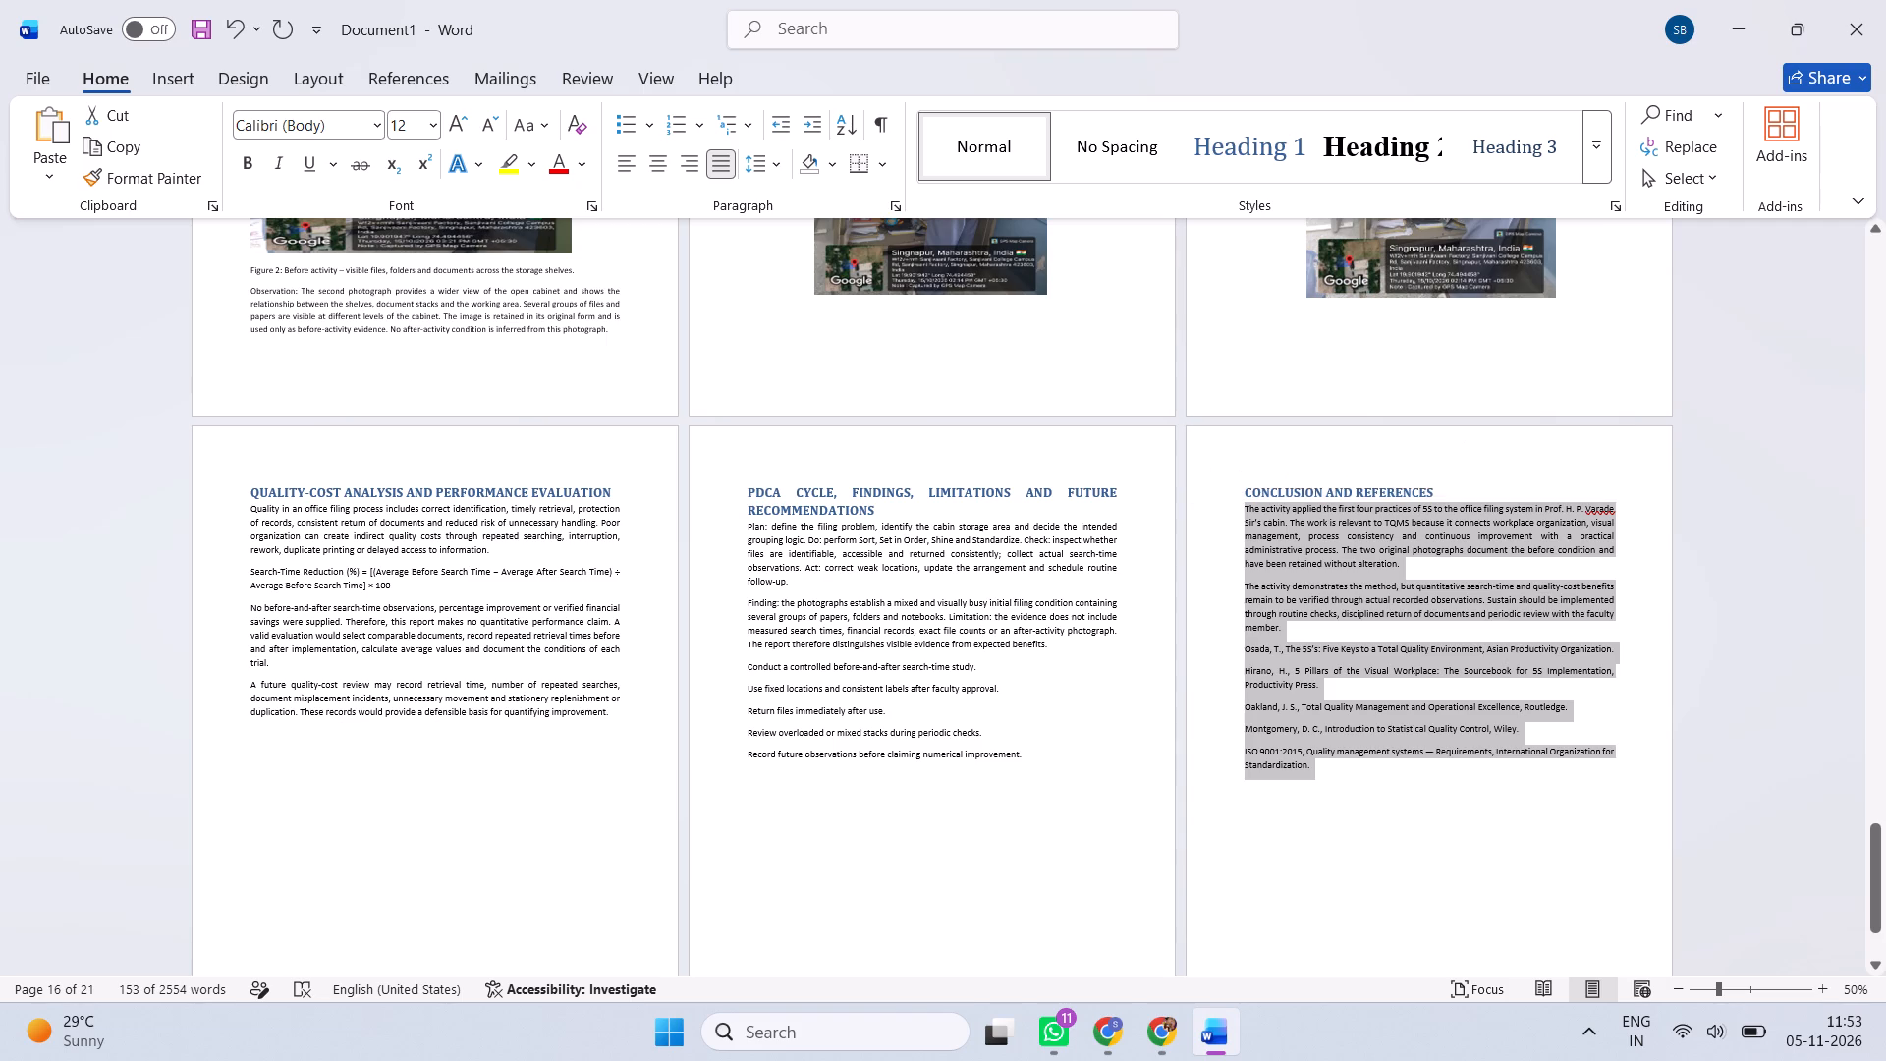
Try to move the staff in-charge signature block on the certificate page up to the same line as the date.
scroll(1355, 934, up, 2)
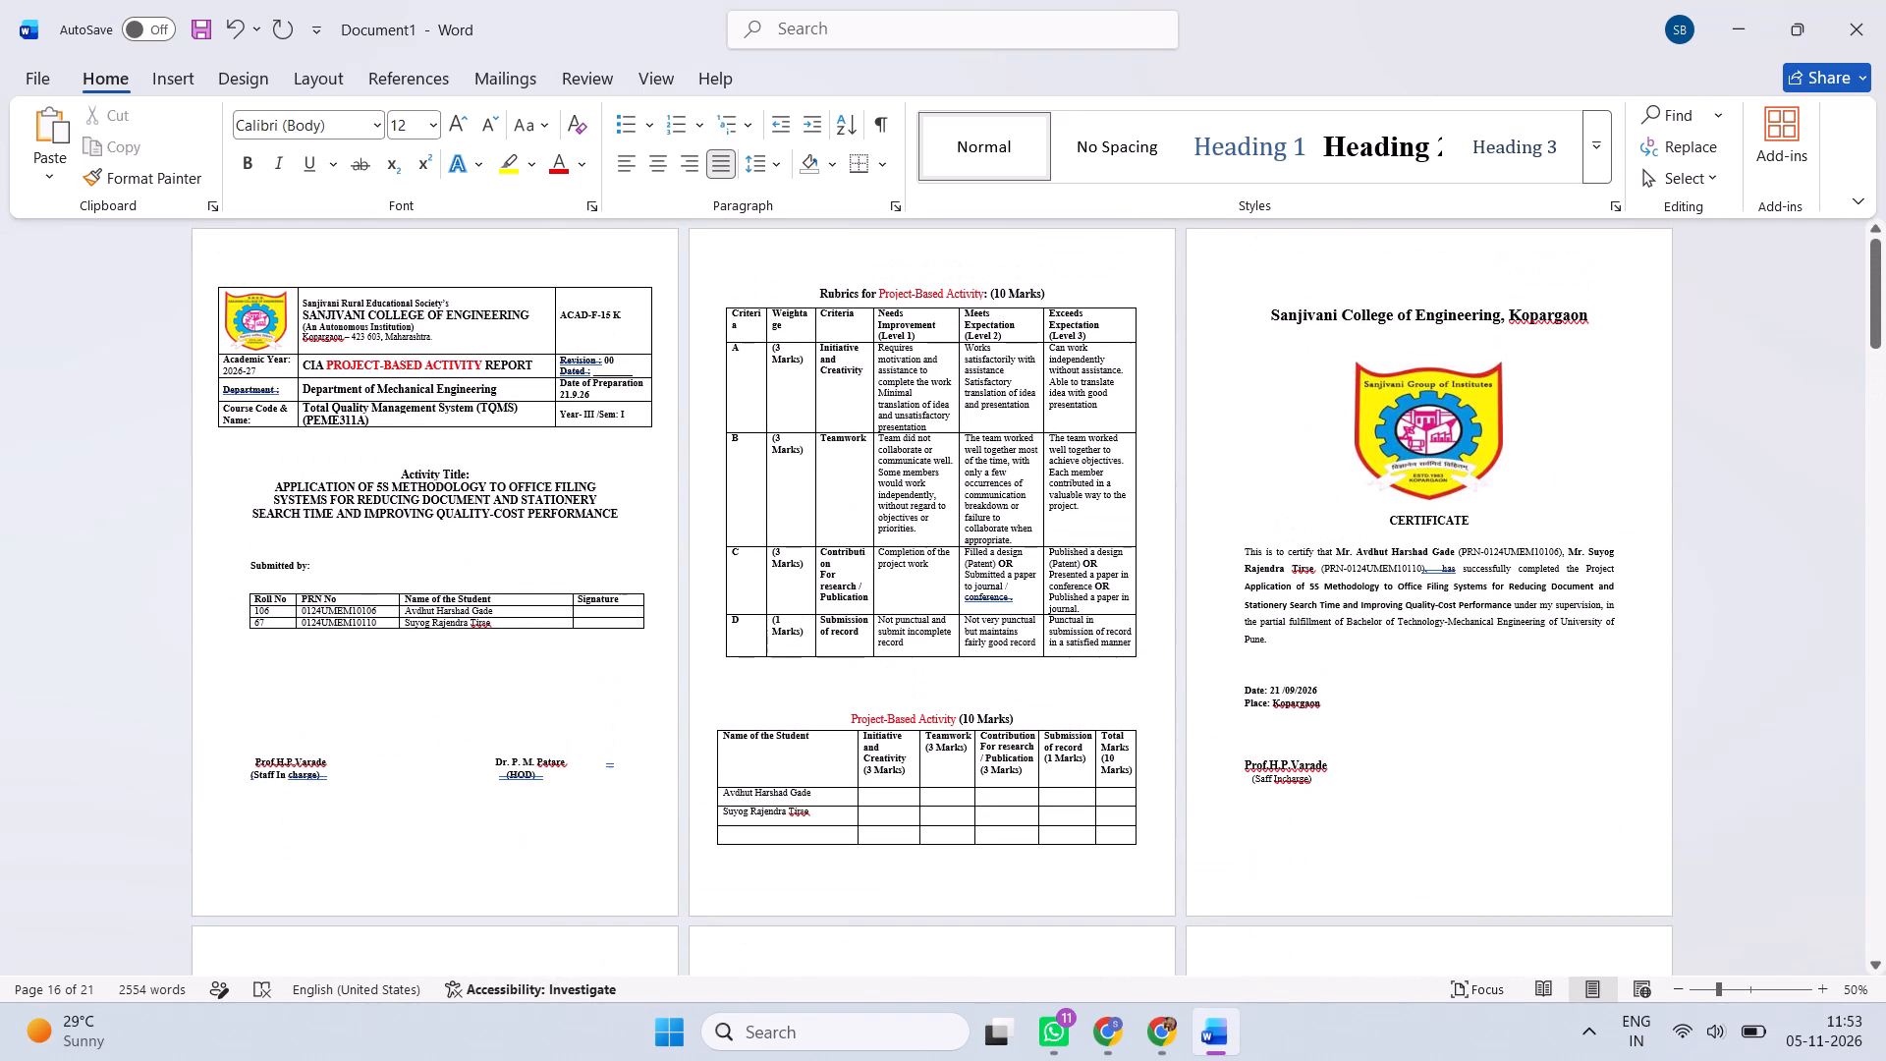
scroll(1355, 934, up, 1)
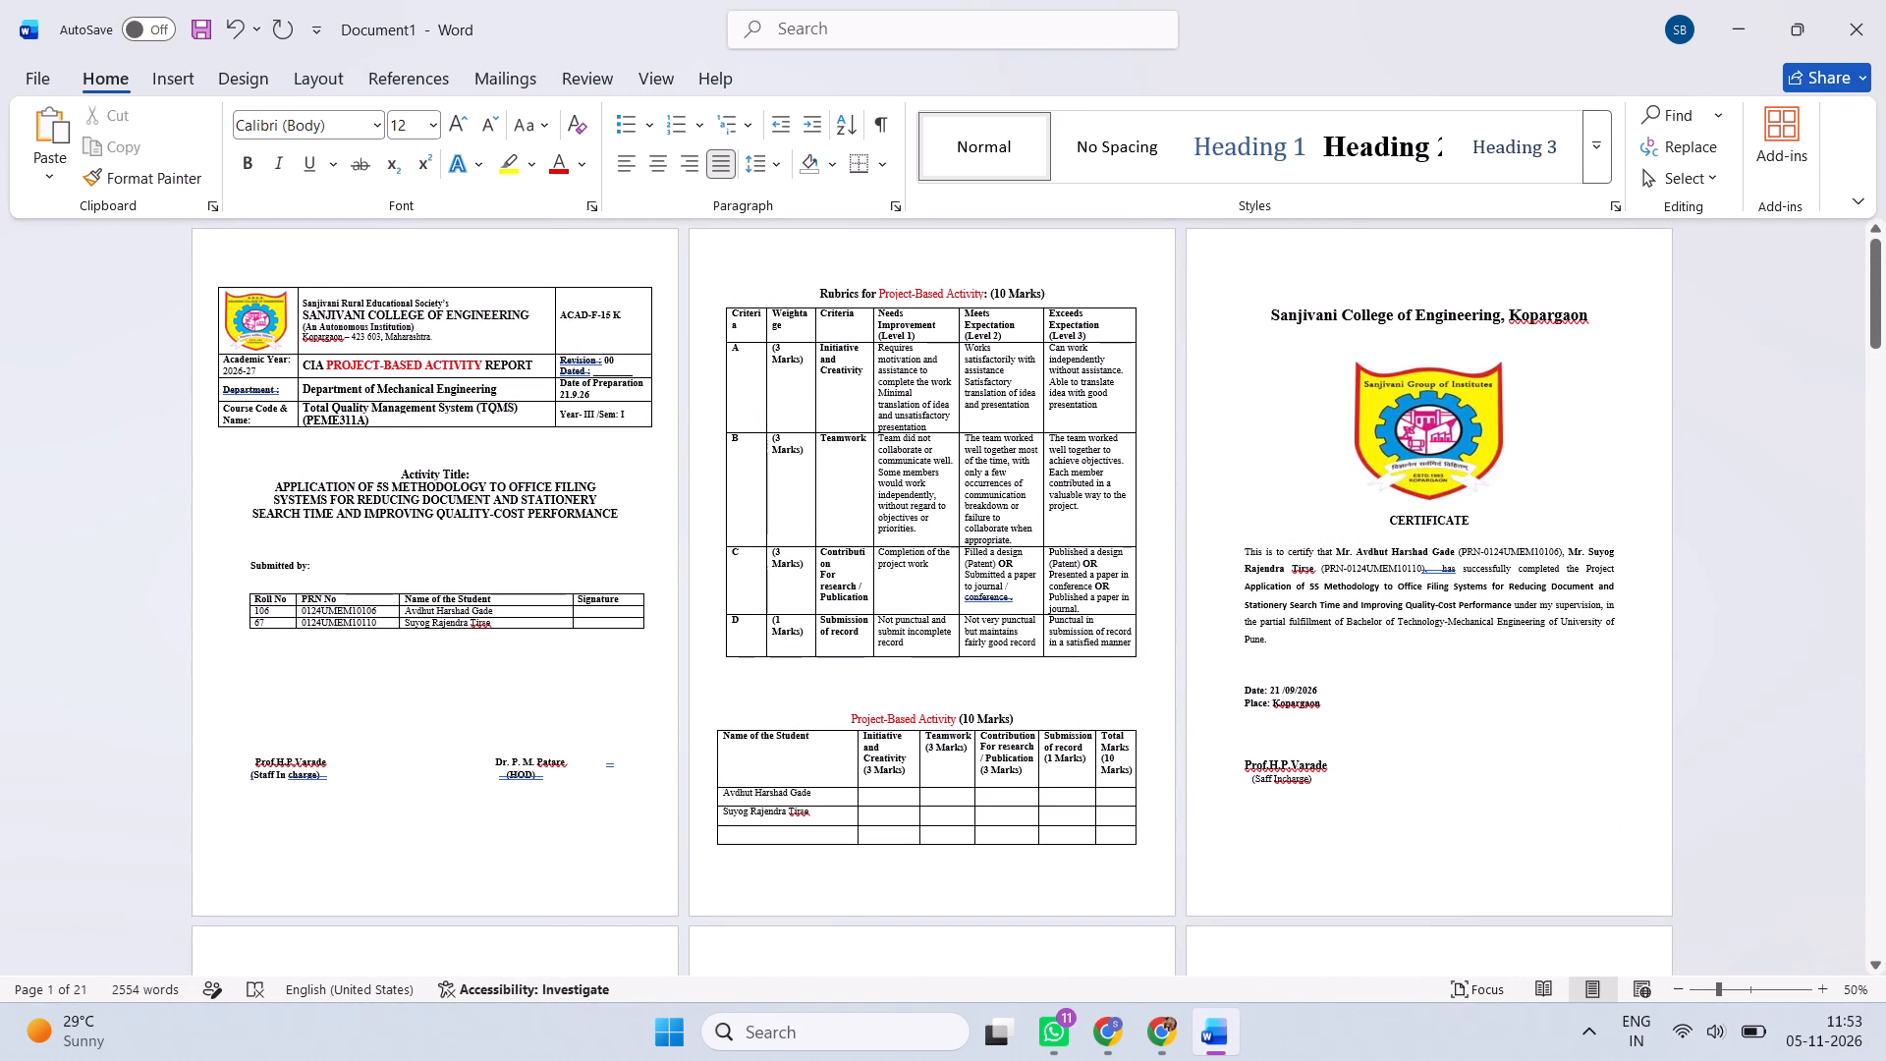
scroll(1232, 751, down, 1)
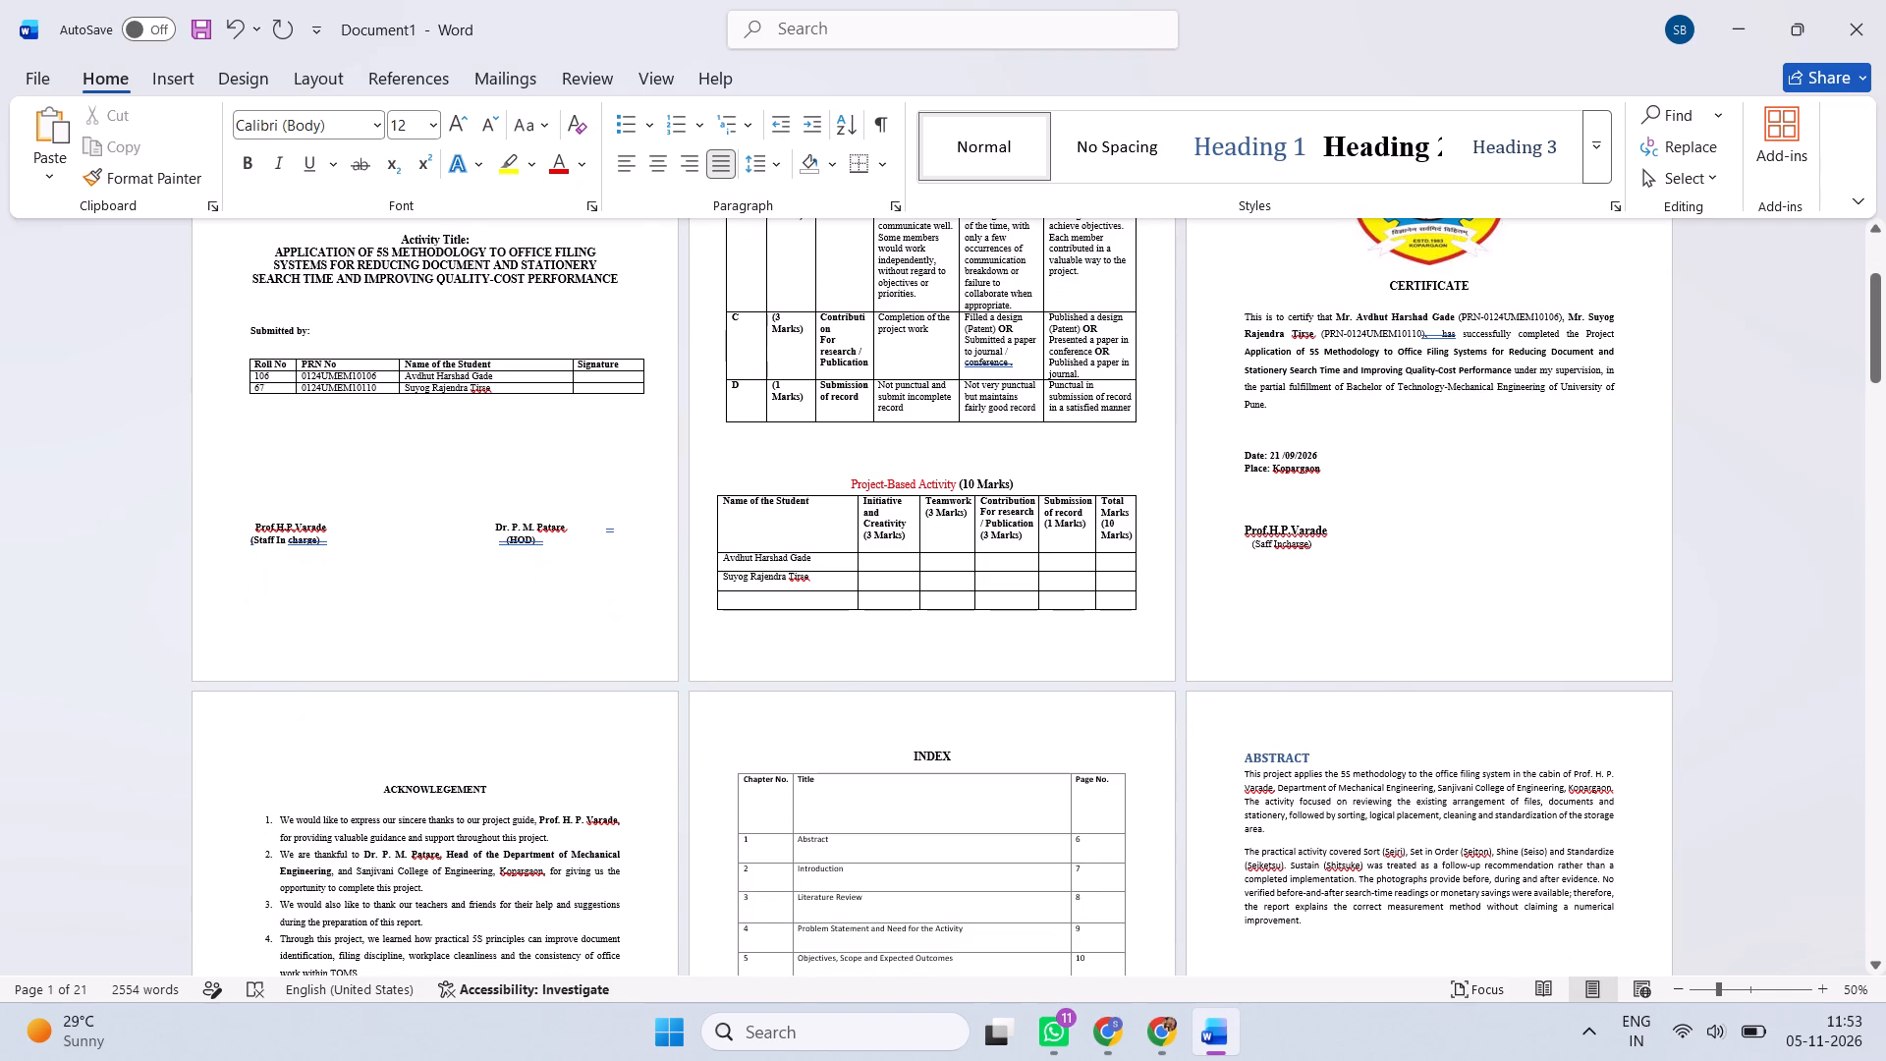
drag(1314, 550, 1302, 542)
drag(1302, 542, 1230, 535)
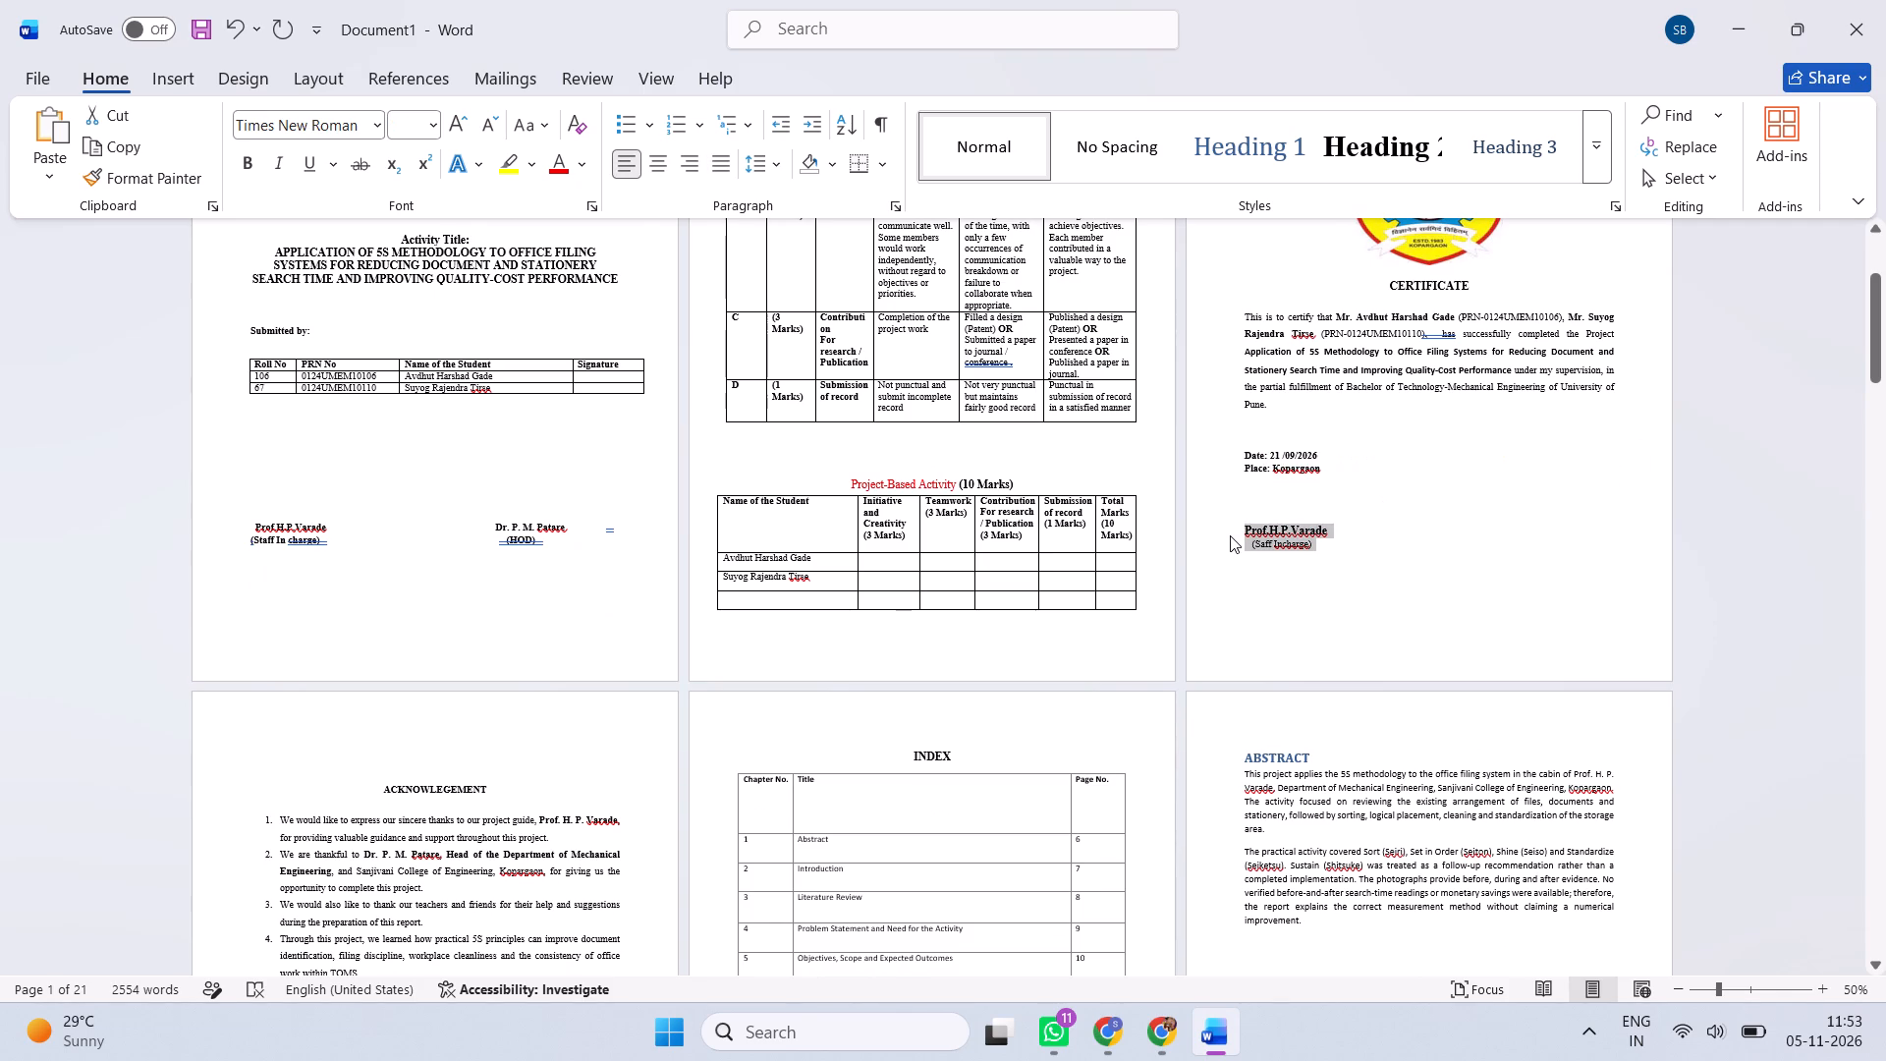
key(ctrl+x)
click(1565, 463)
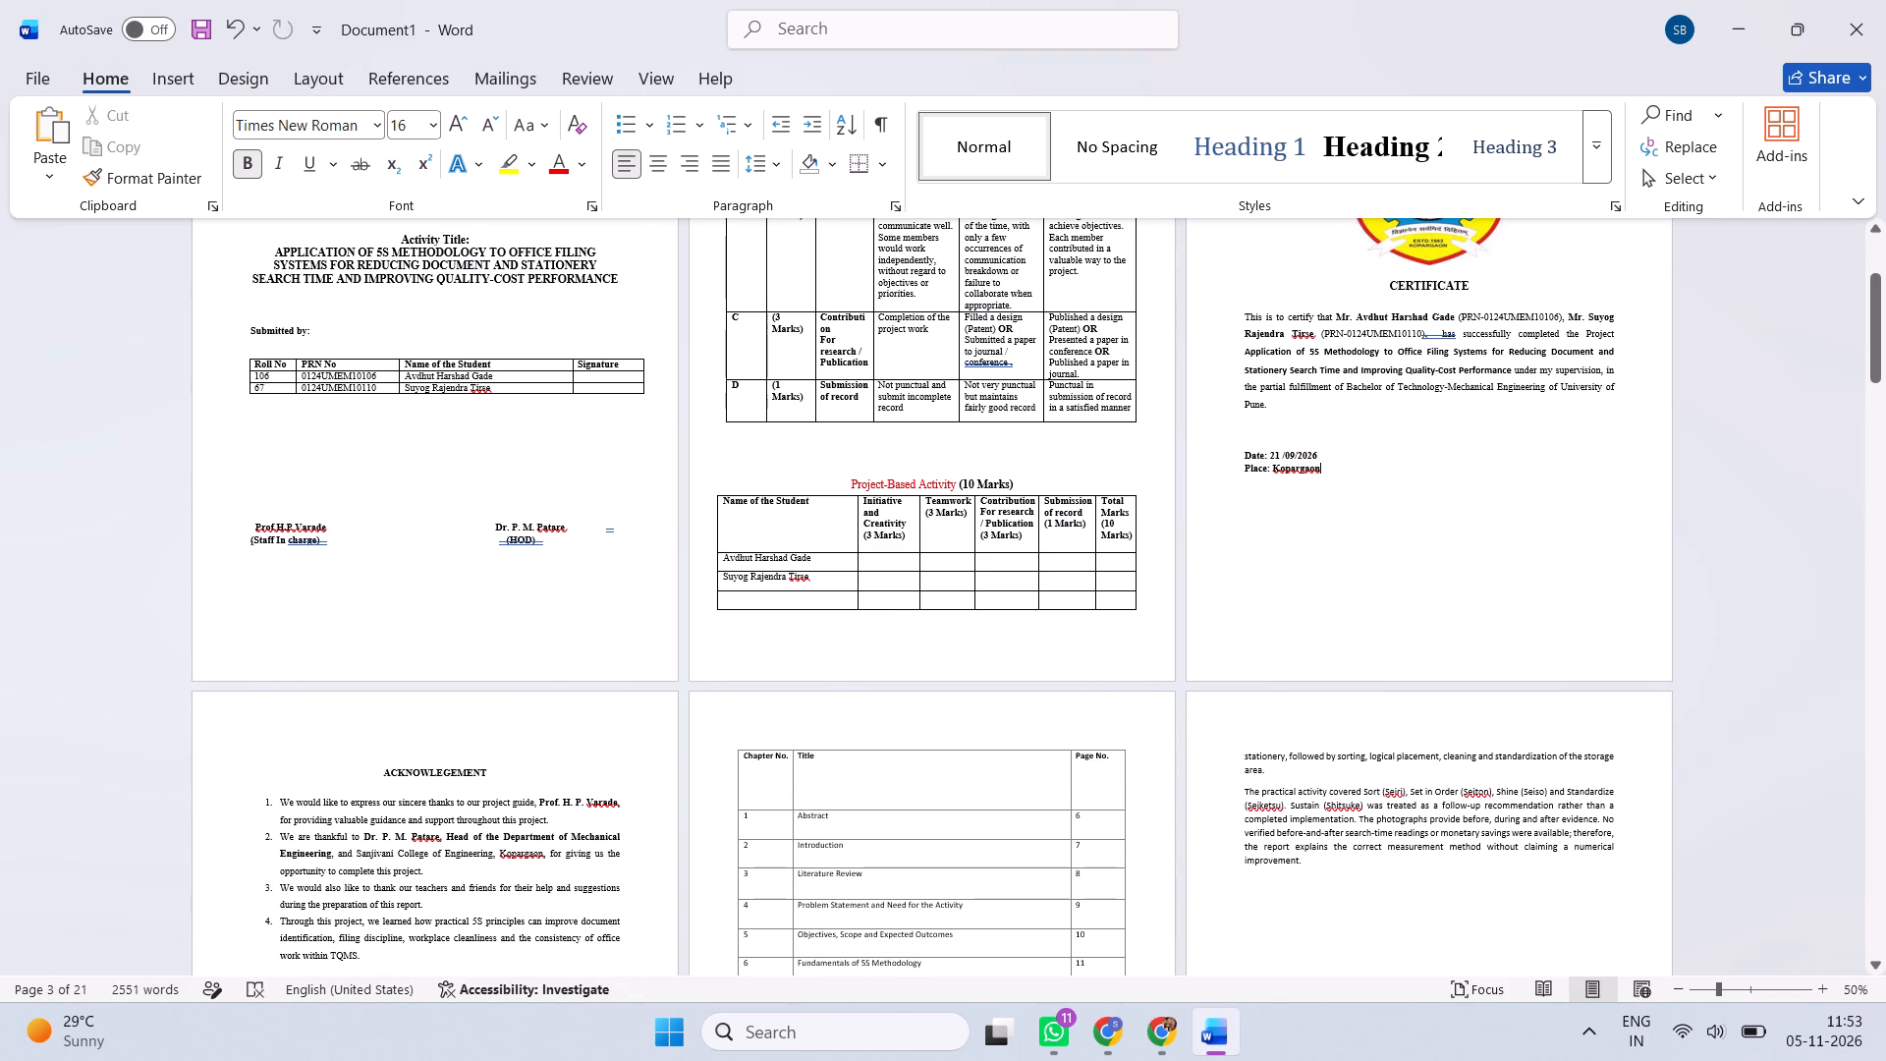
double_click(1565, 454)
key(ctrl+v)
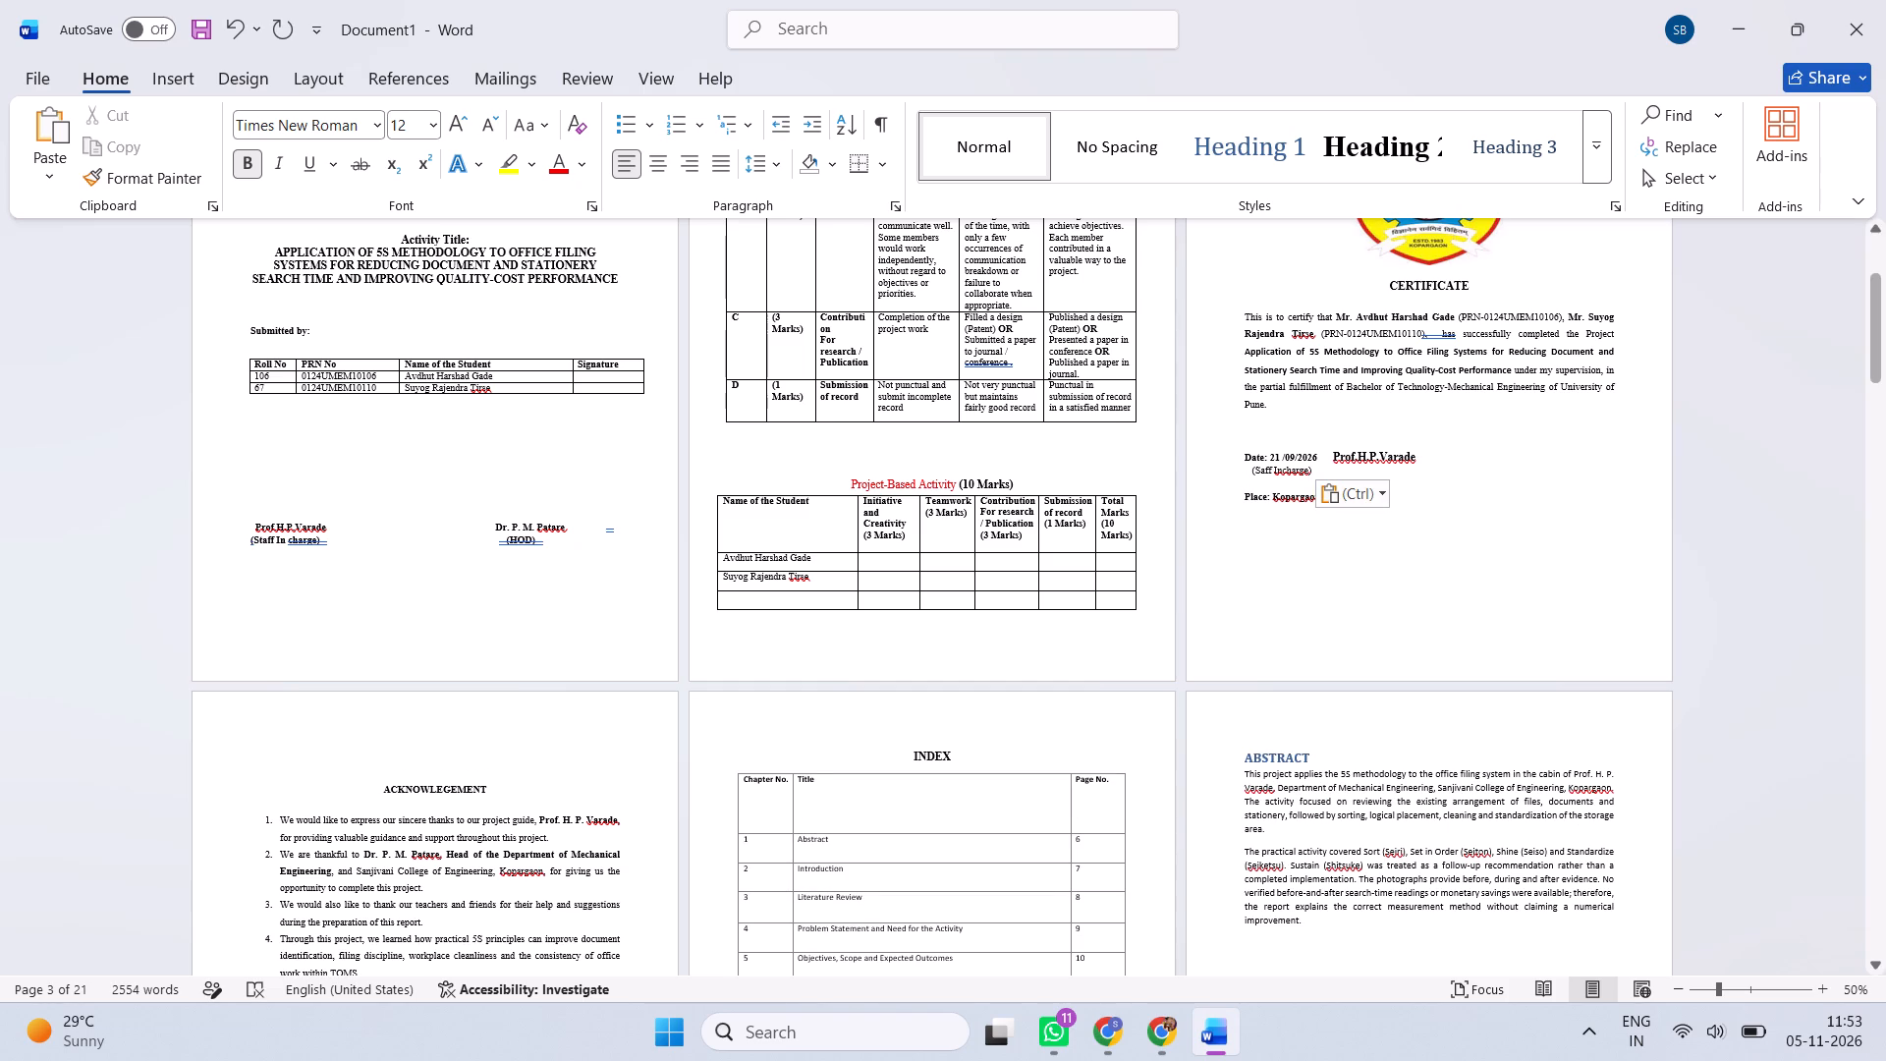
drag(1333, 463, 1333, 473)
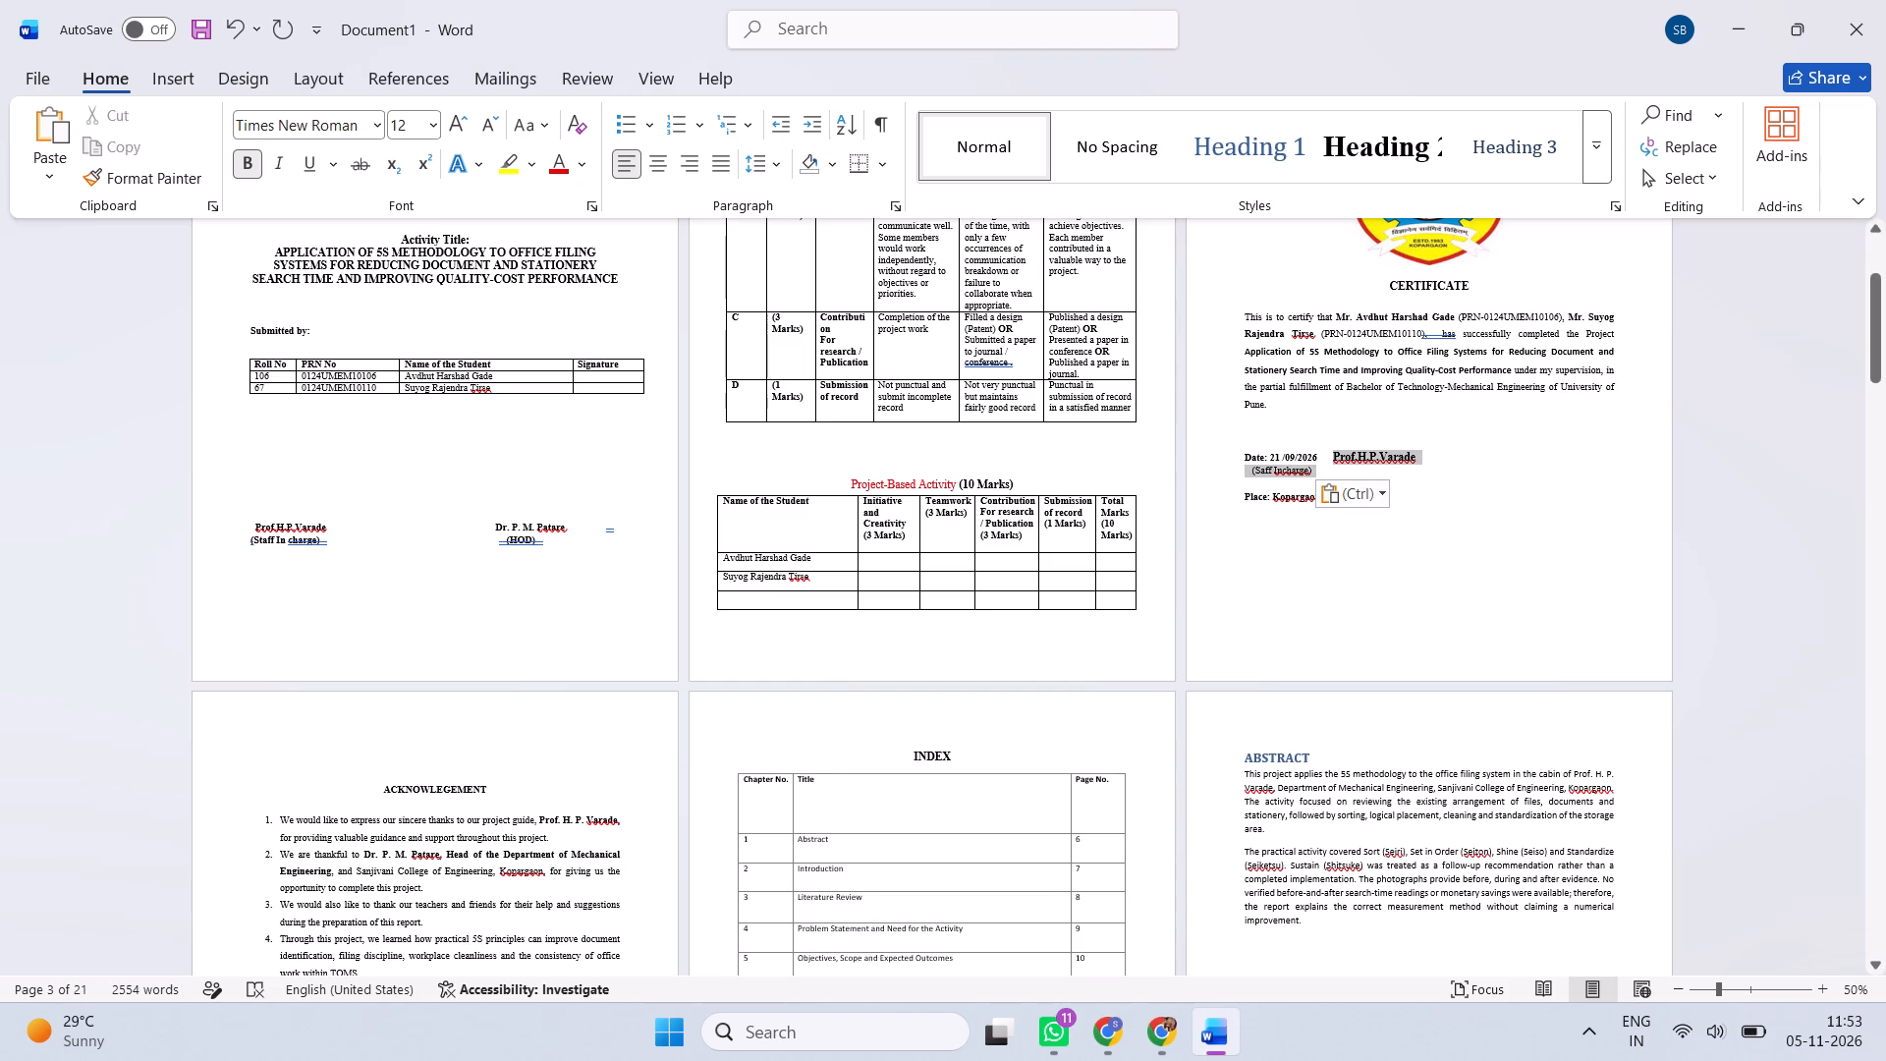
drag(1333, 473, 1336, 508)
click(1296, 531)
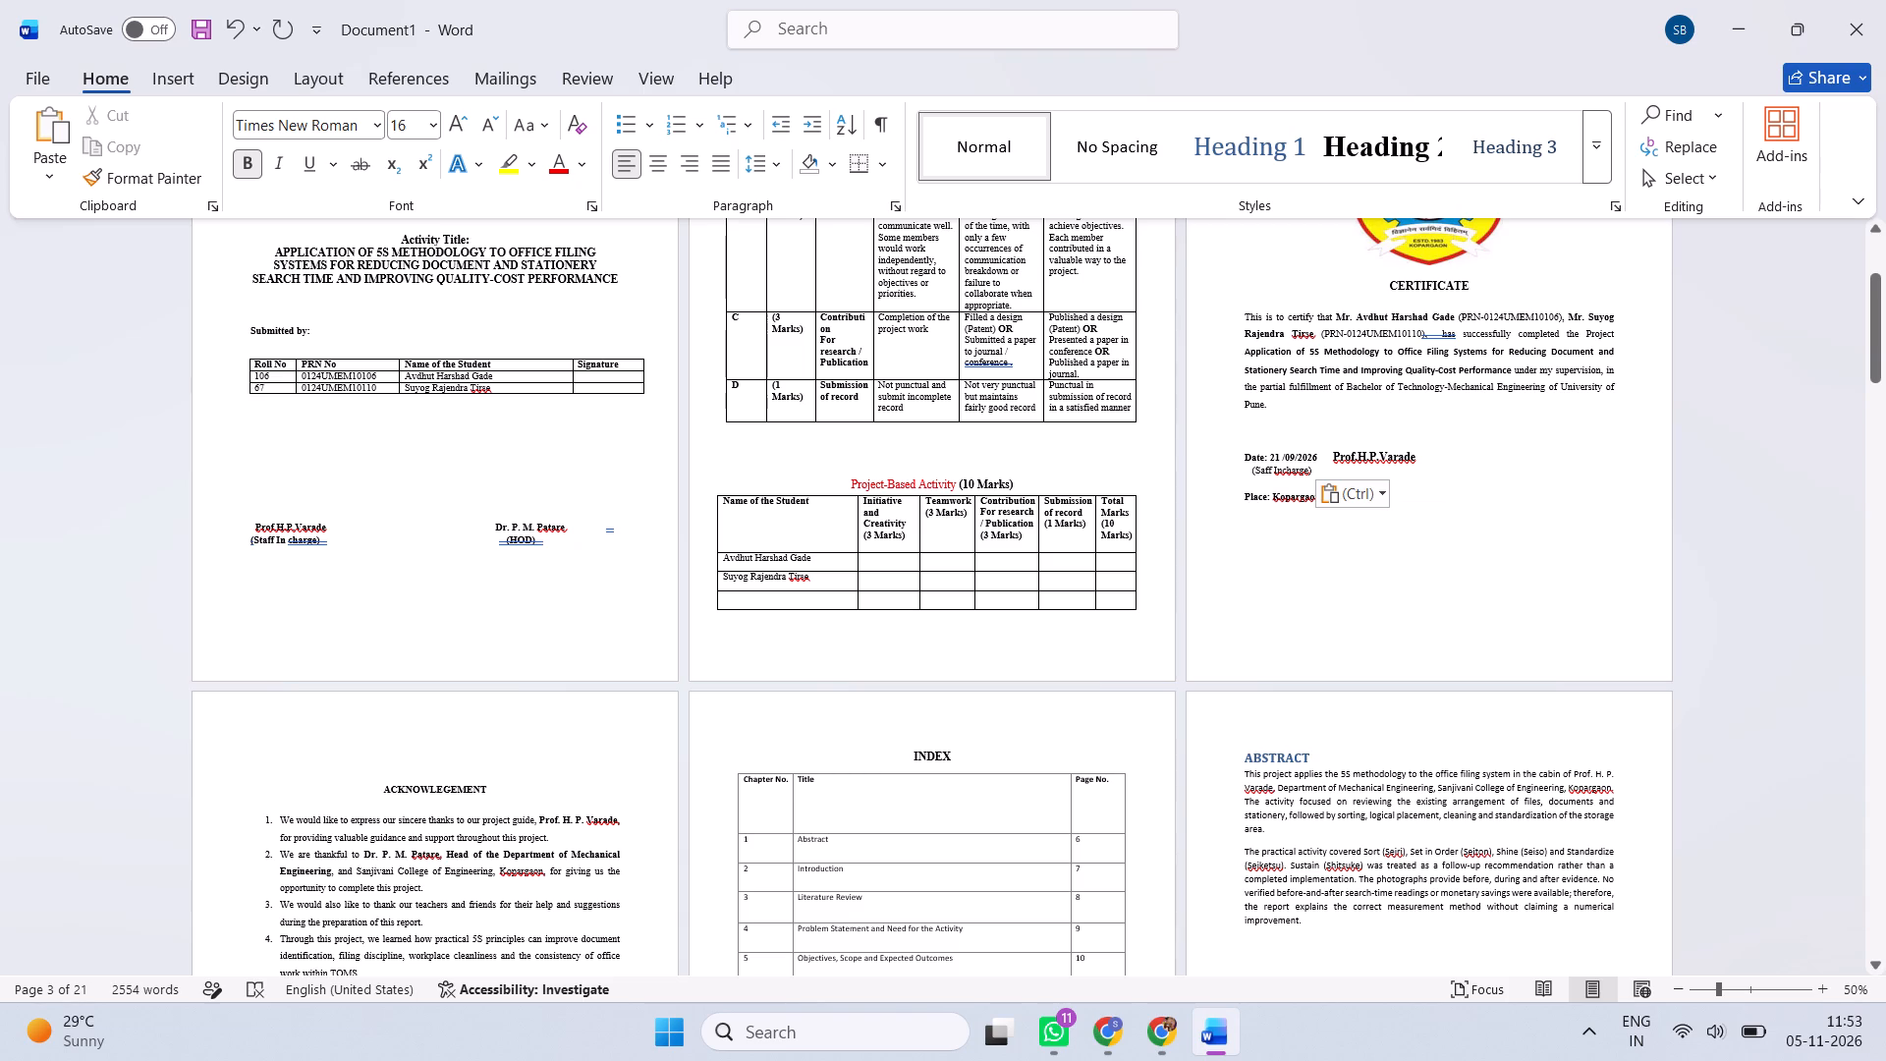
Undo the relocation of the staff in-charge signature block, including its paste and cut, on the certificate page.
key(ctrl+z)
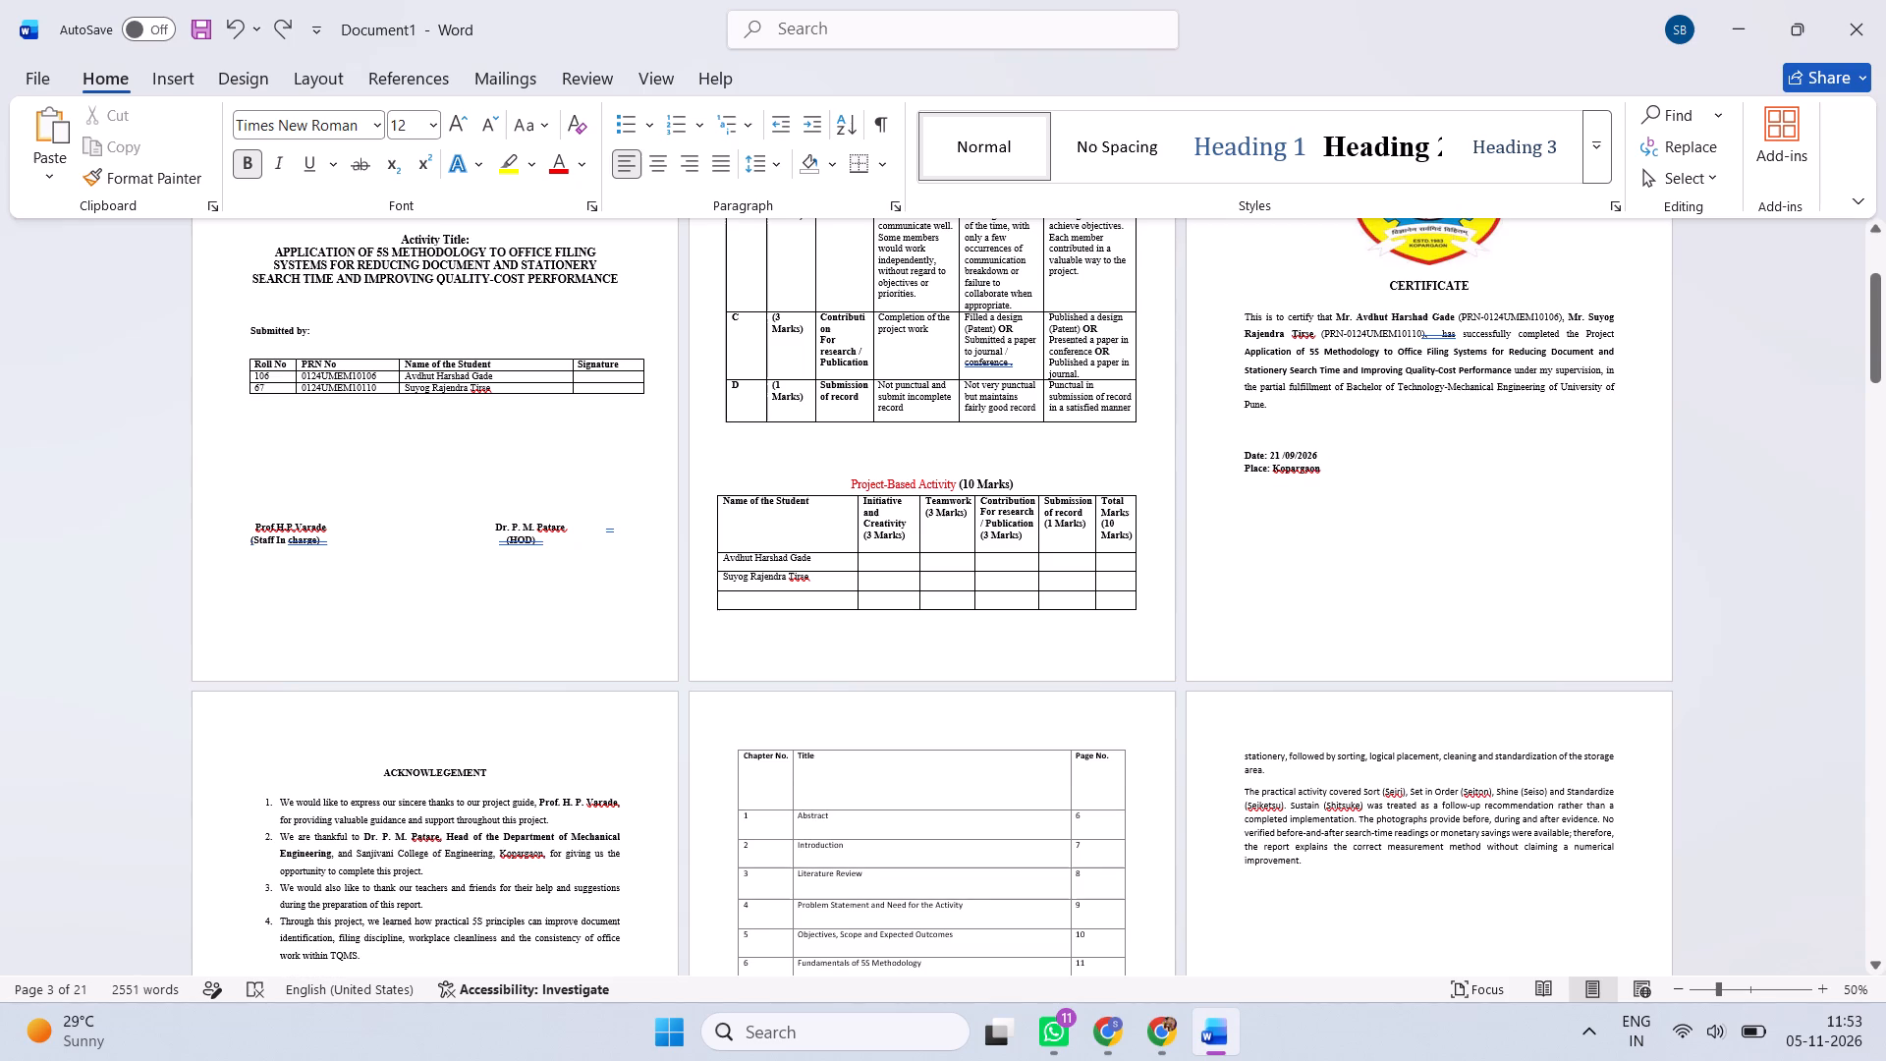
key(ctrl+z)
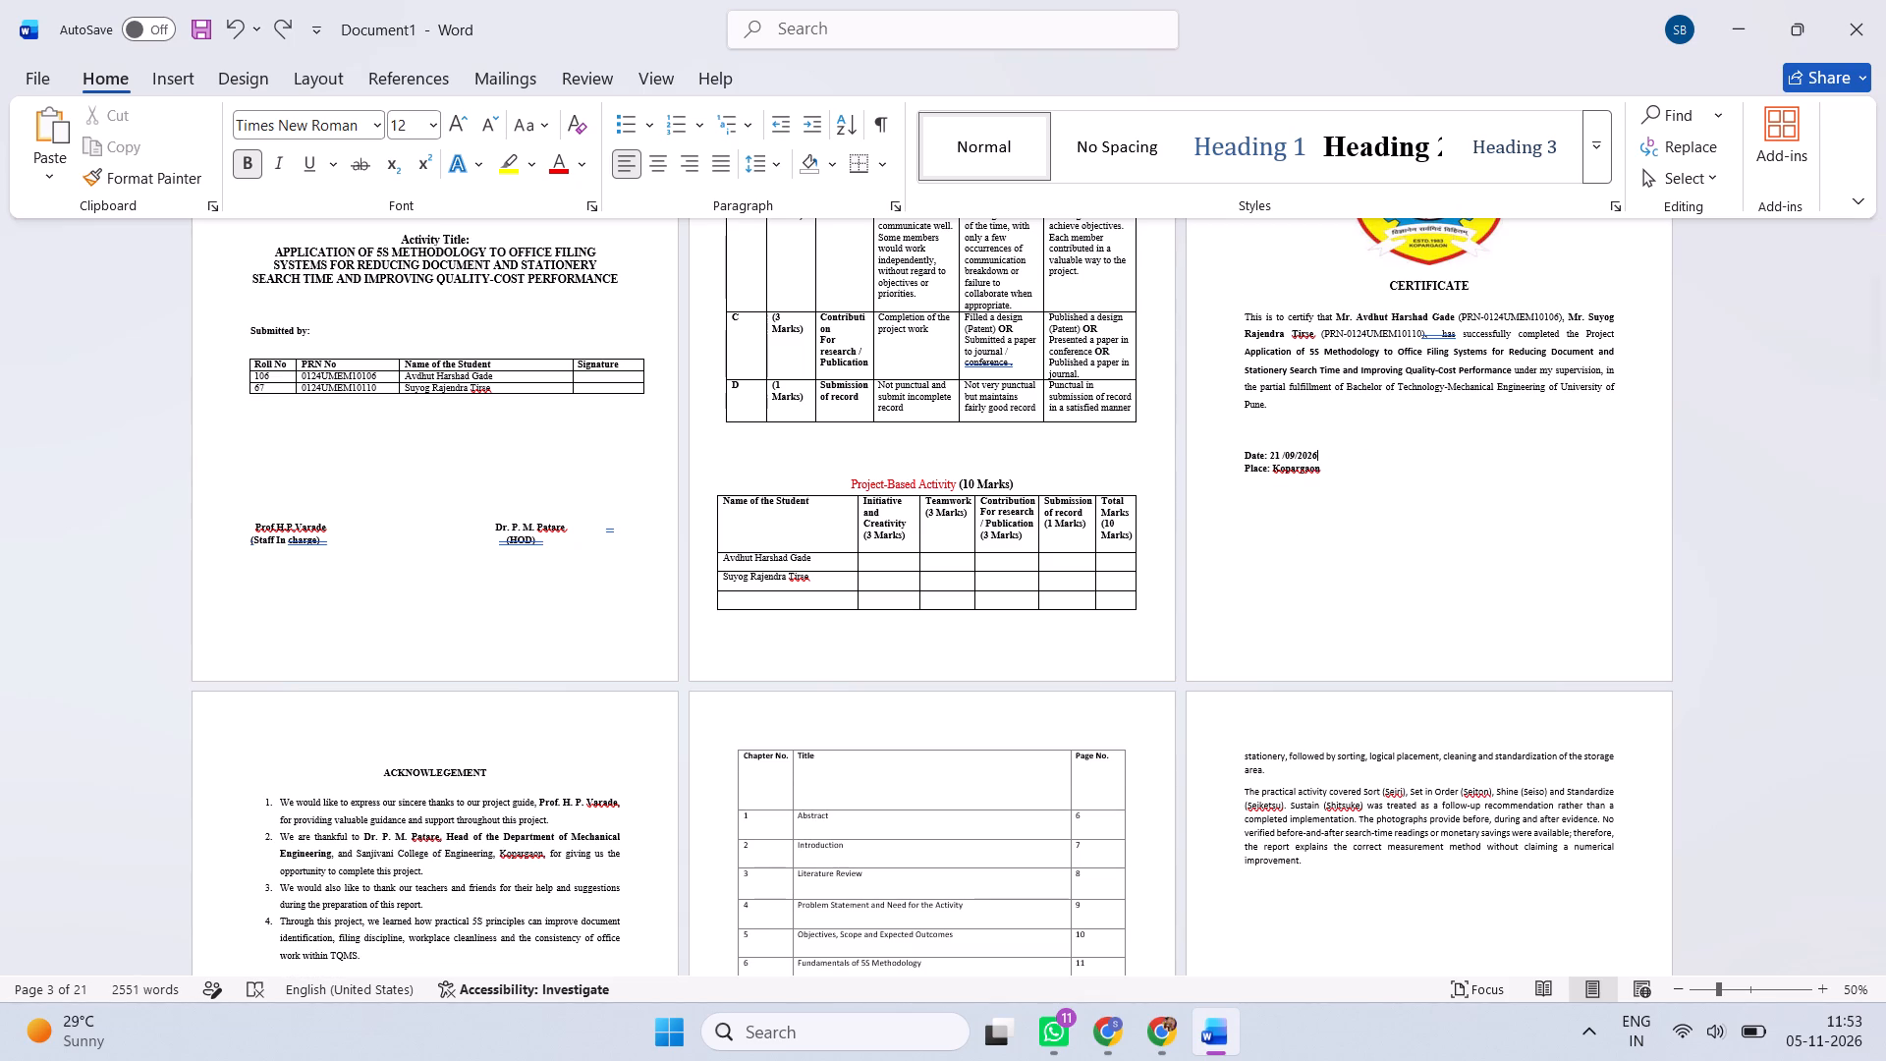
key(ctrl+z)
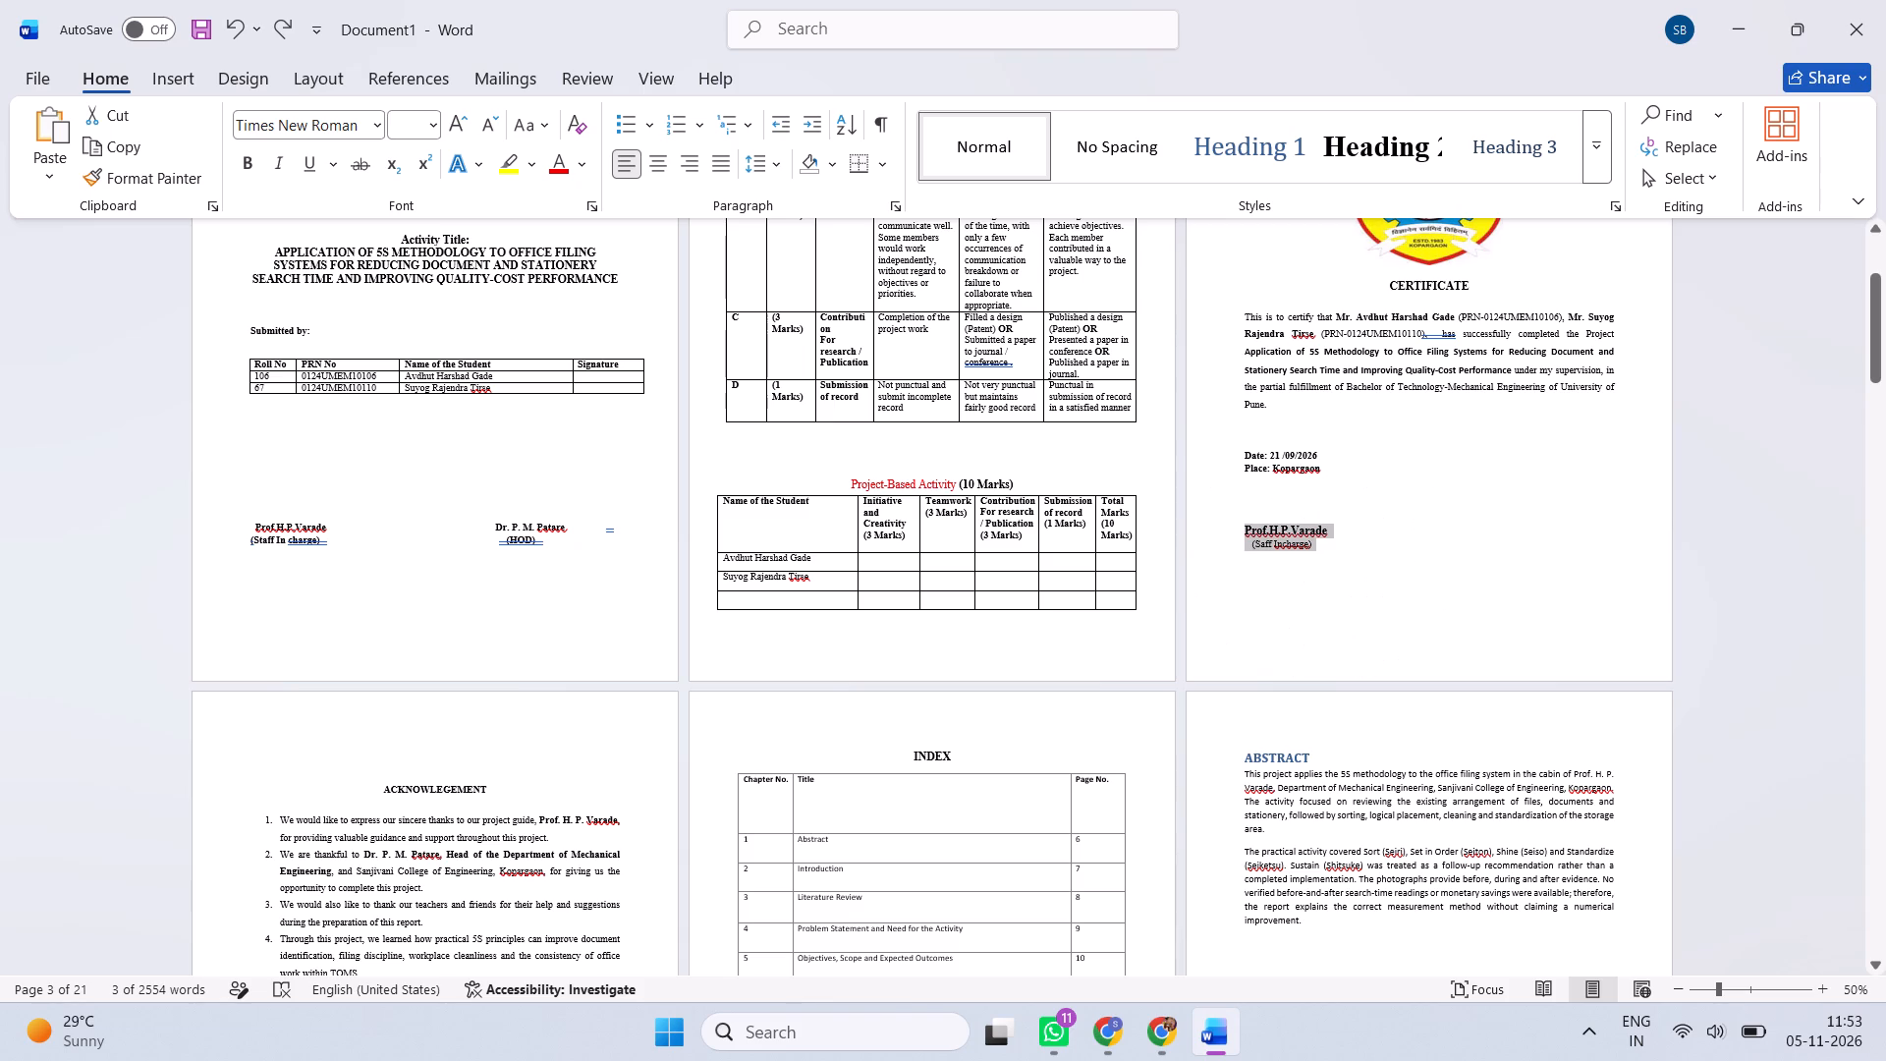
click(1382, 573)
Review the page layout from the certificate through Conclusion and References, then back to the front pages.
scroll(1382, 573, down, 1)
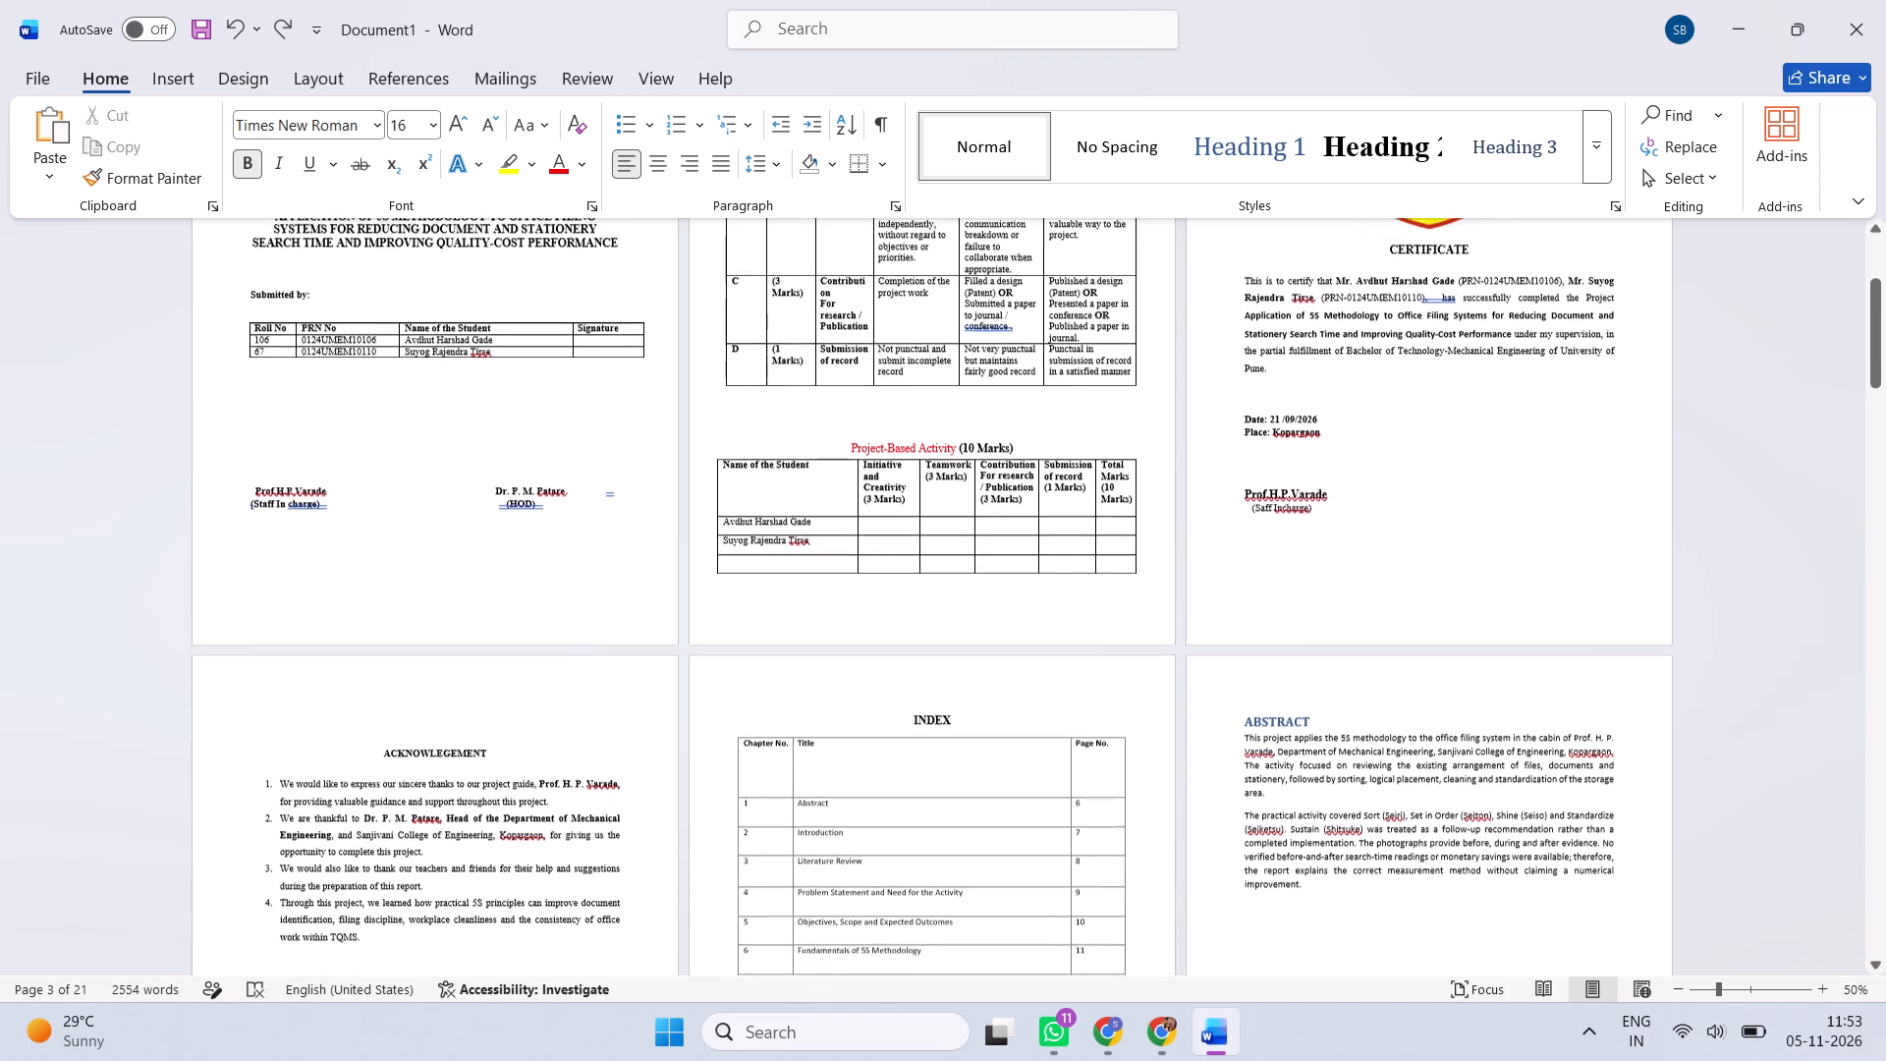
scroll(1382, 573, down, 3)
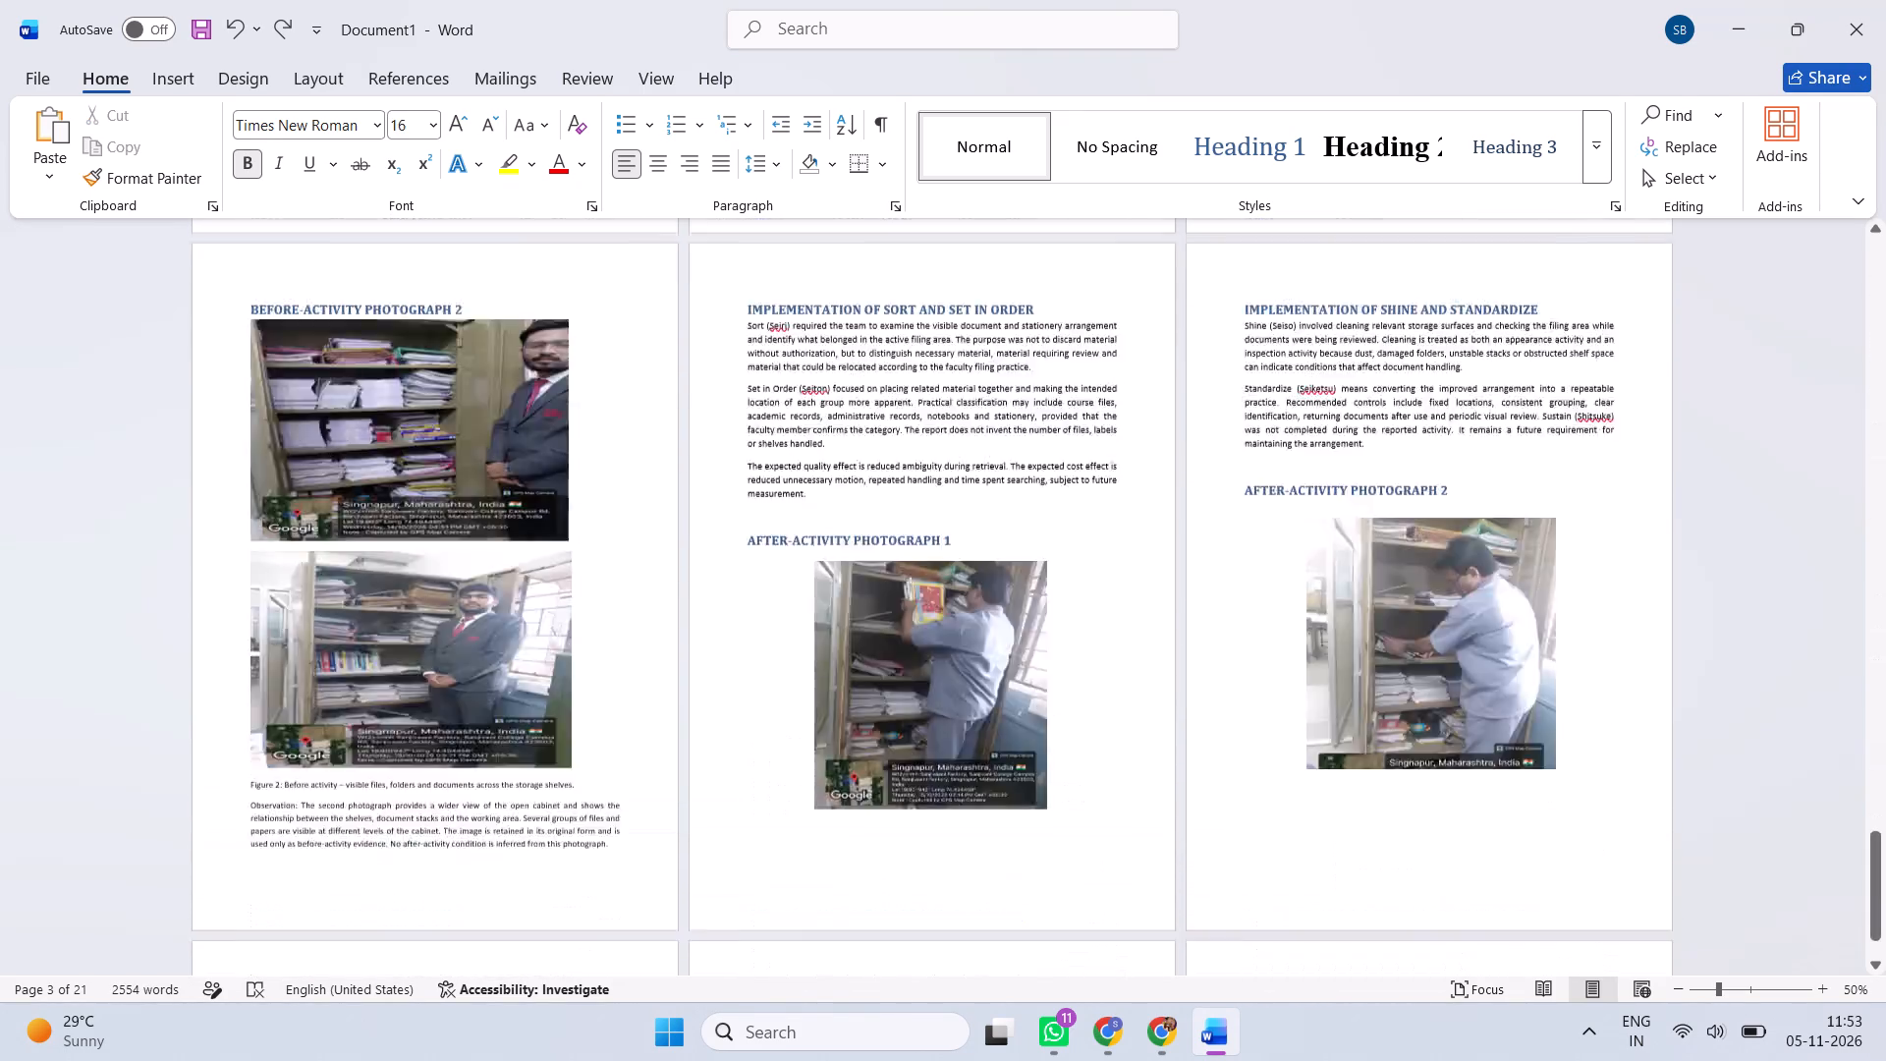
scroll(1382, 573, down, 5)
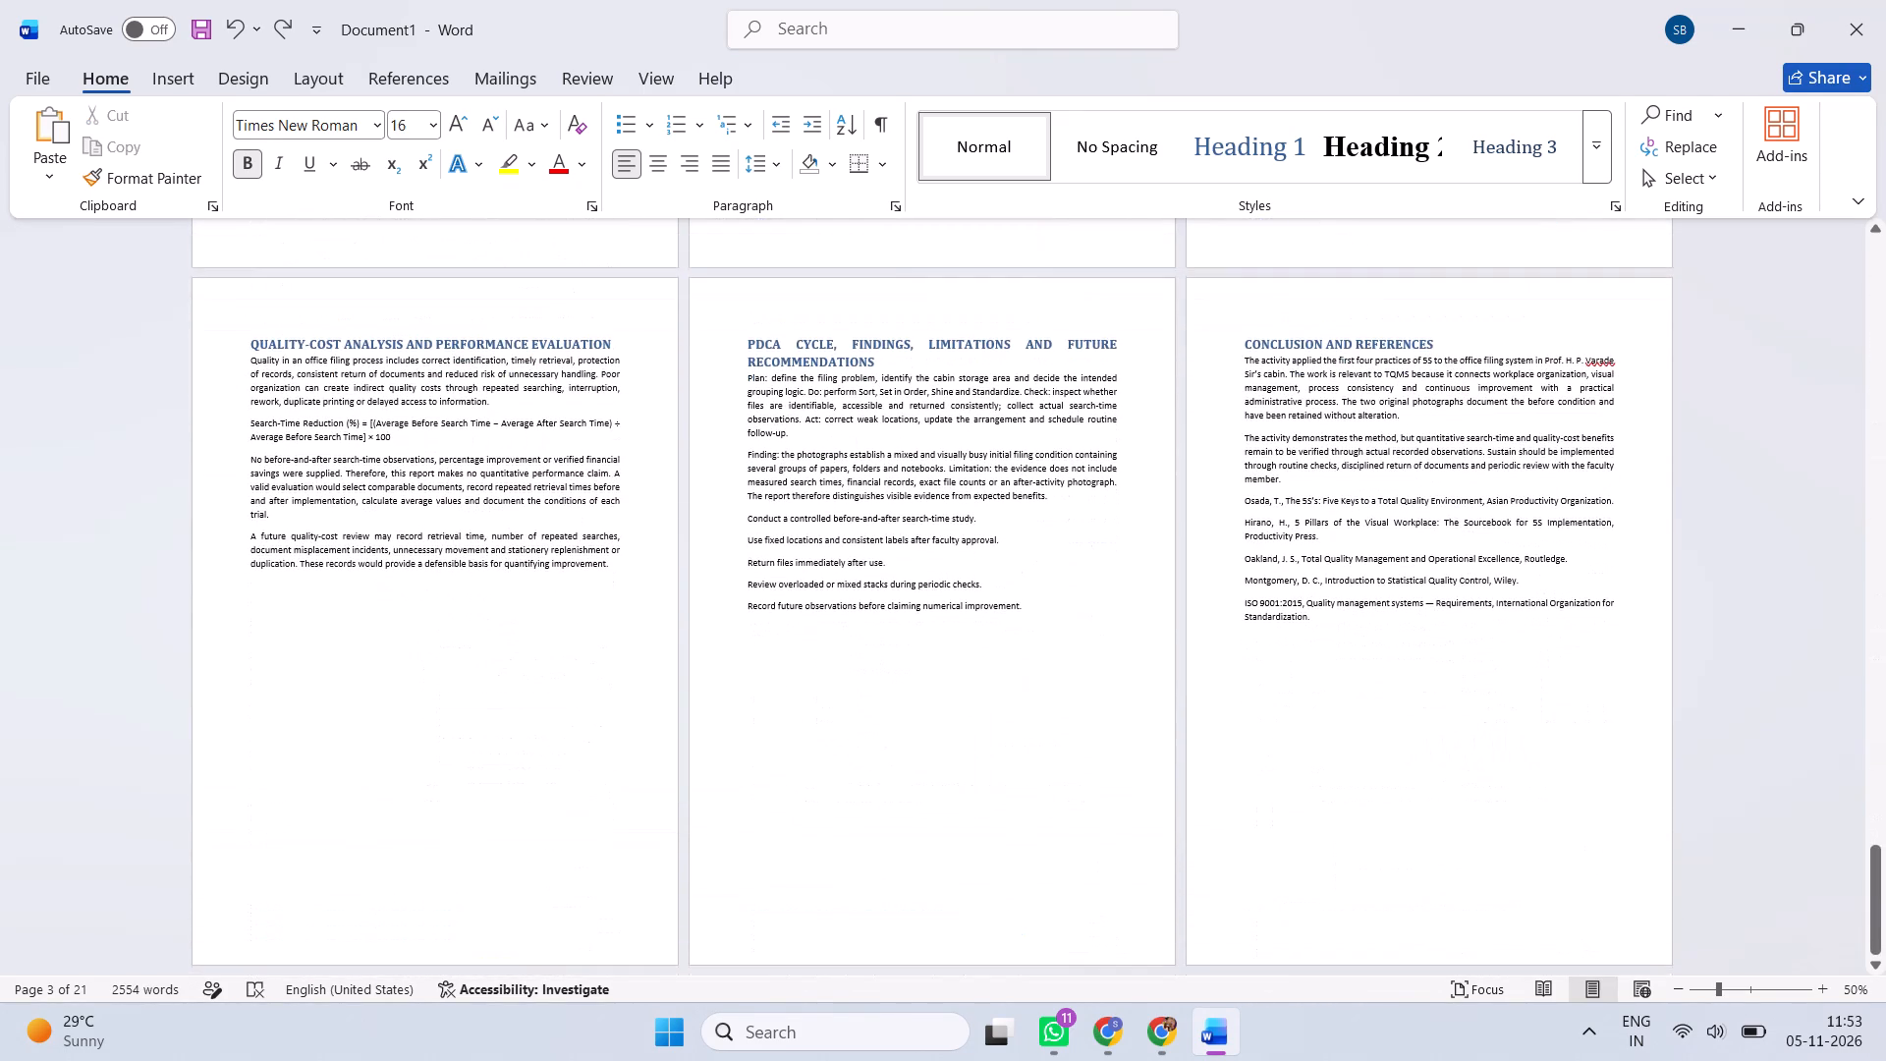
scroll(1382, 573, up, 1)
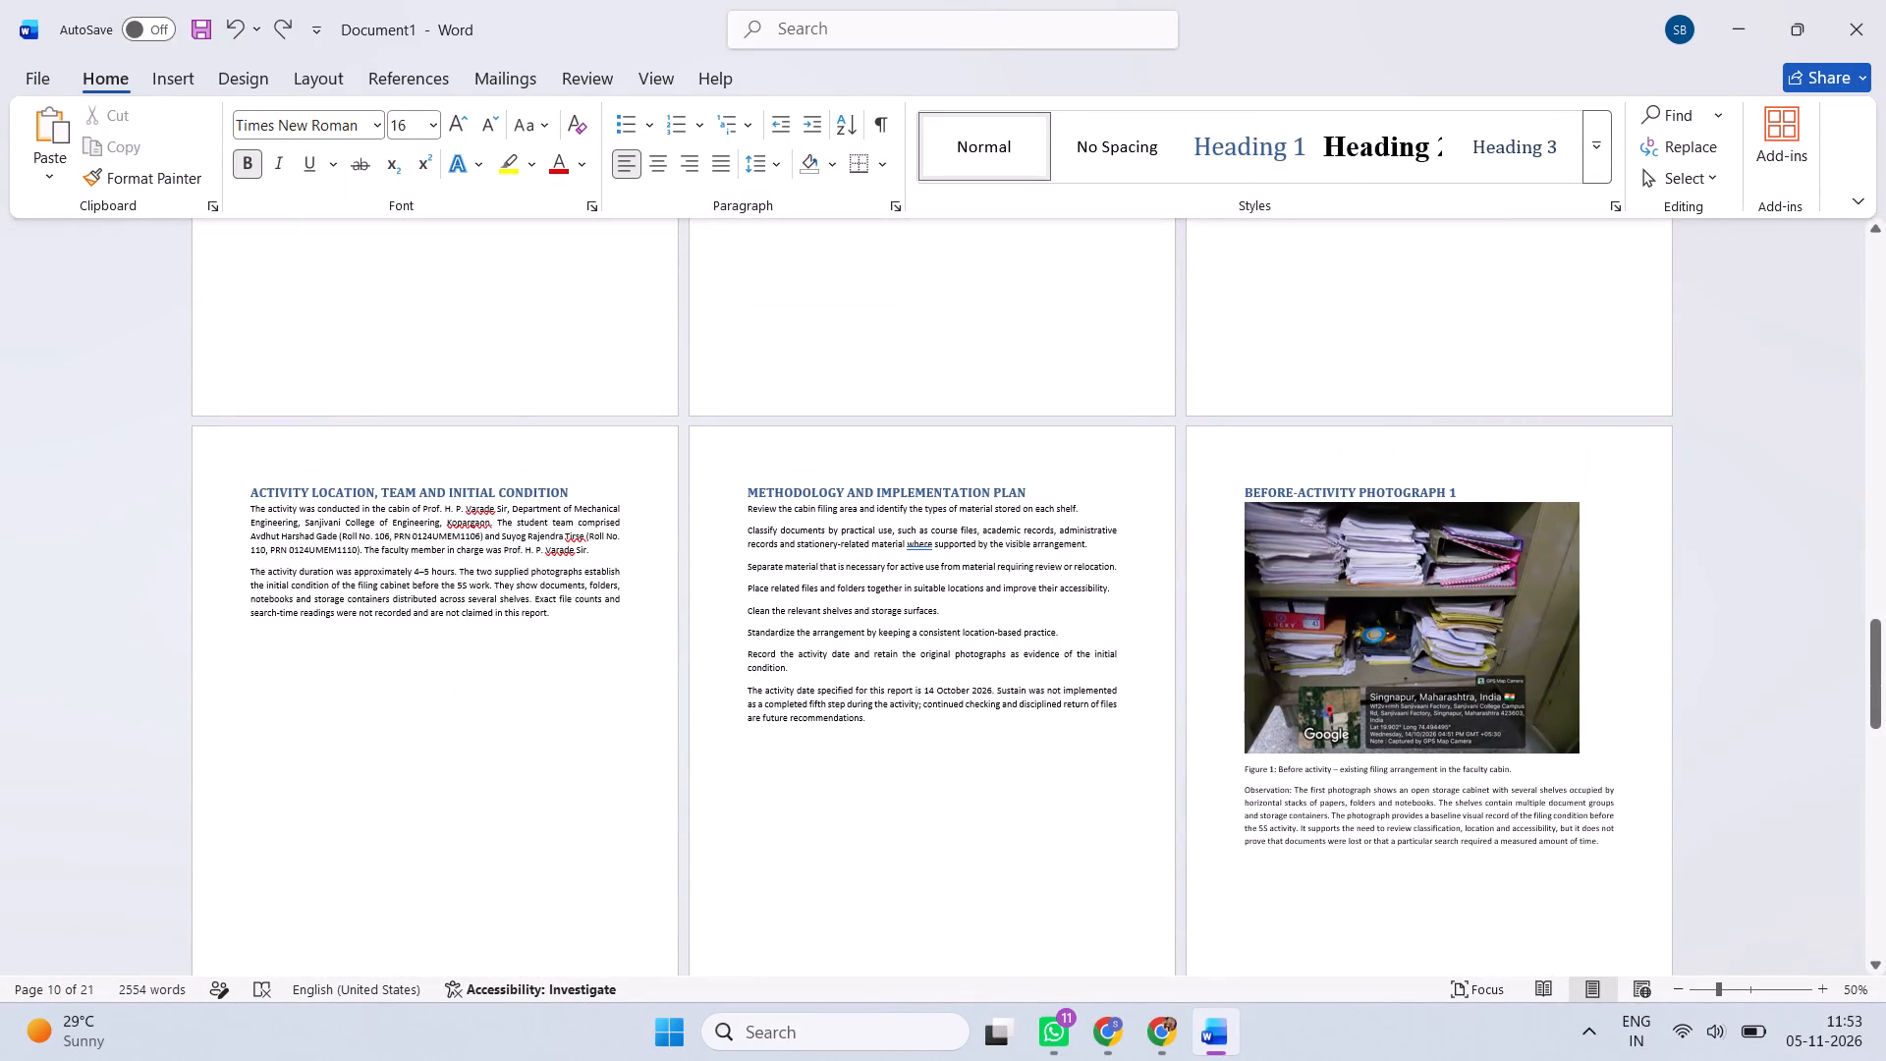
scroll(686, 676, up, 1)
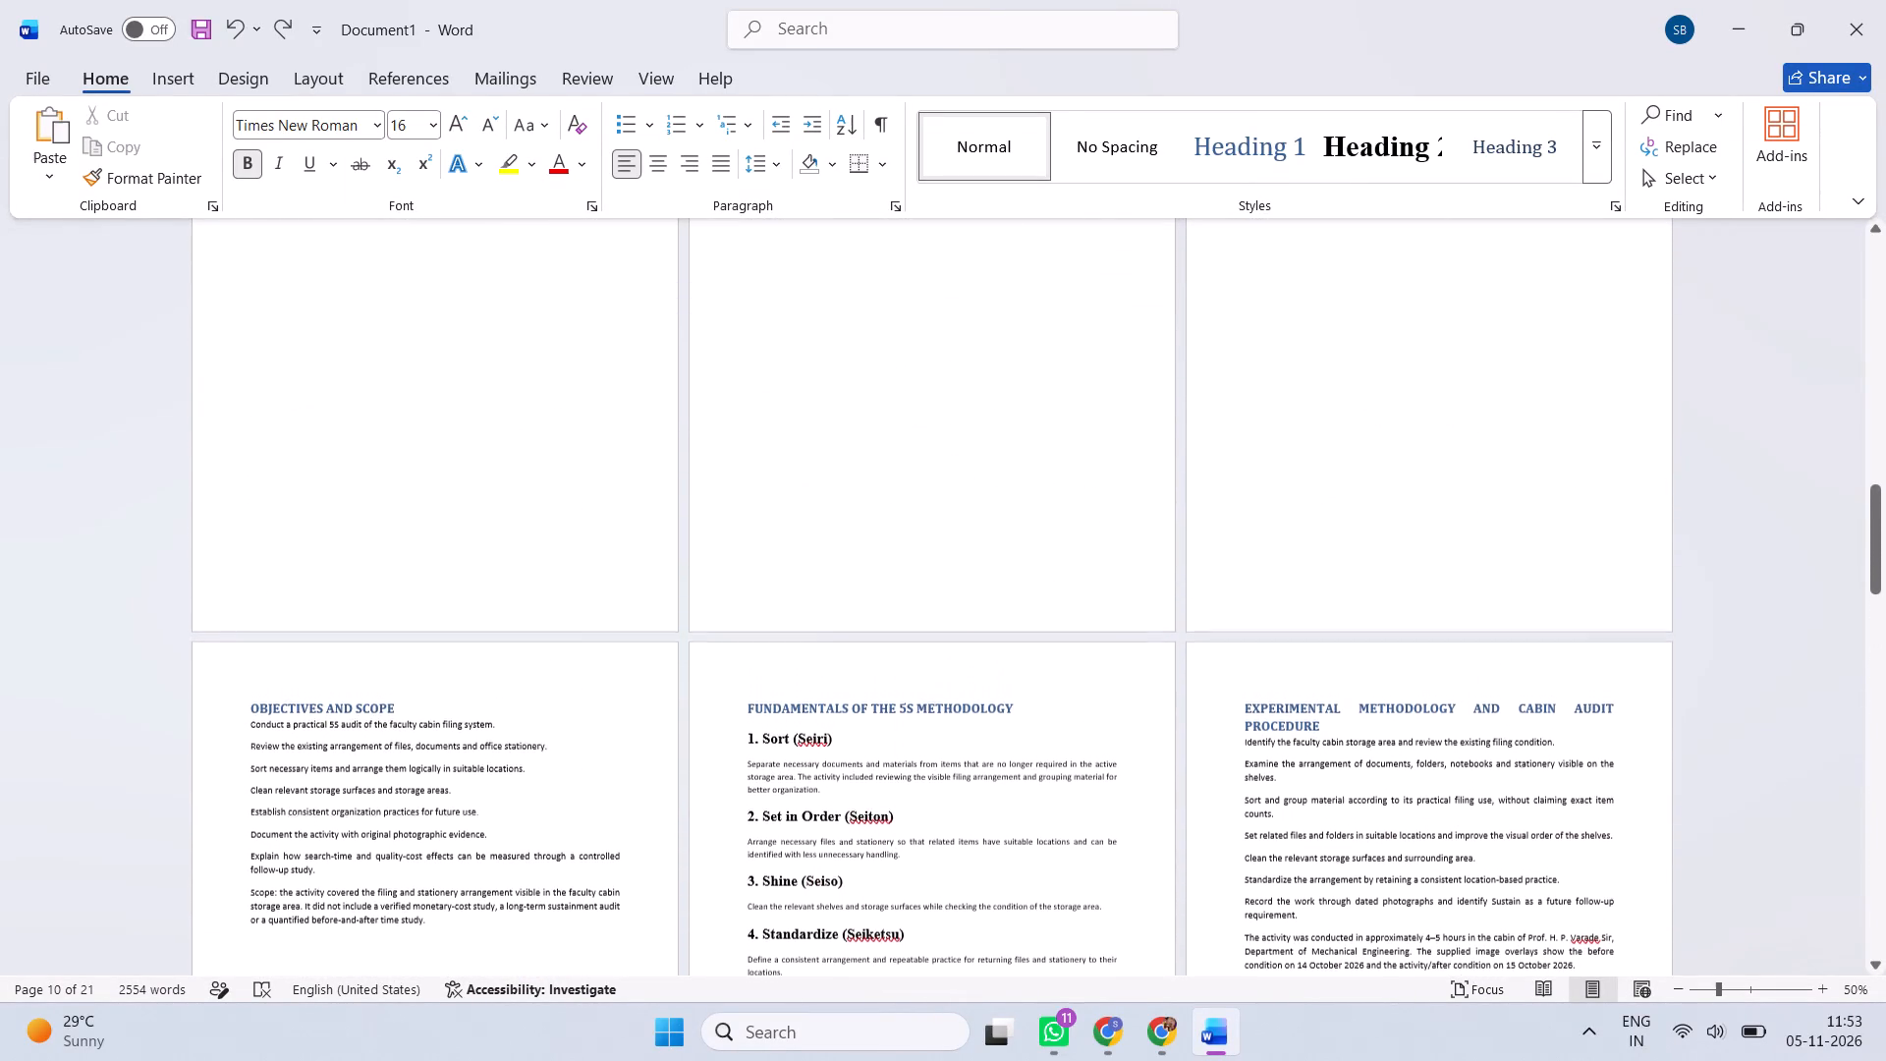
scroll(686, 676, up, 2)
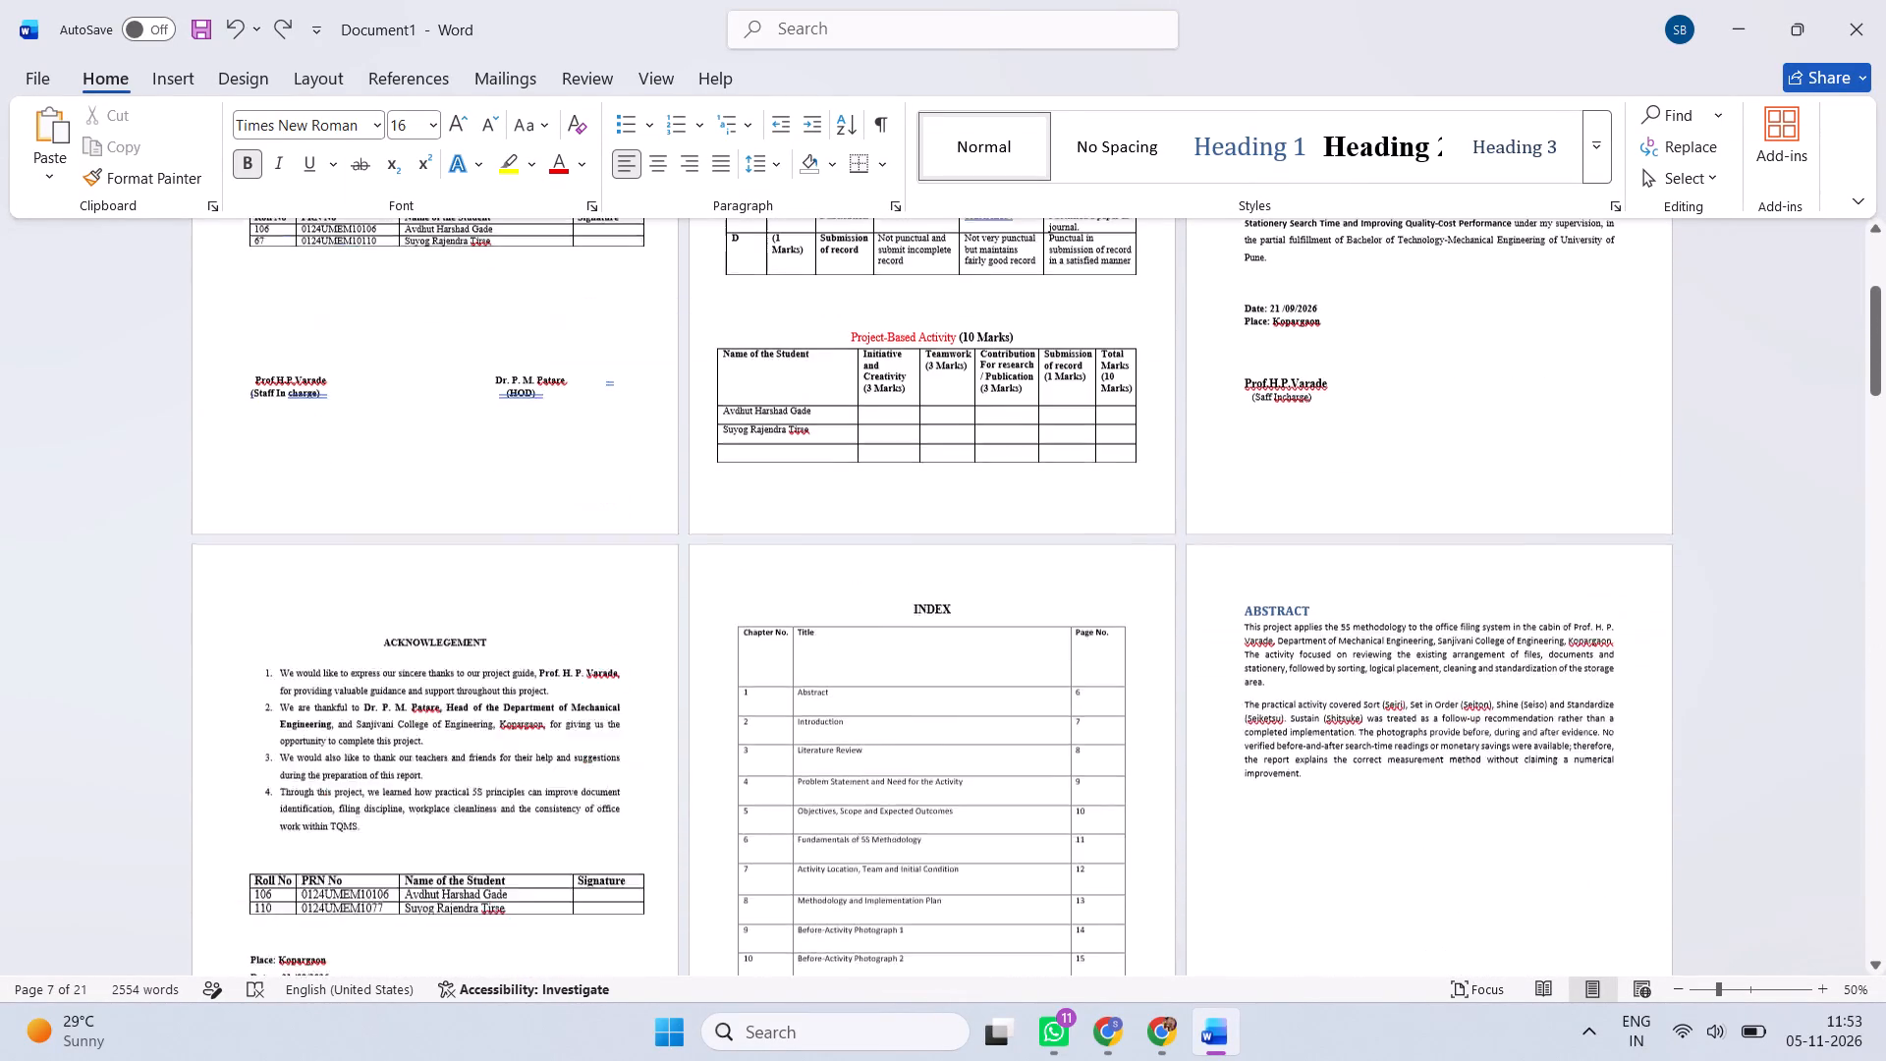
scroll(686, 676, up, 1)
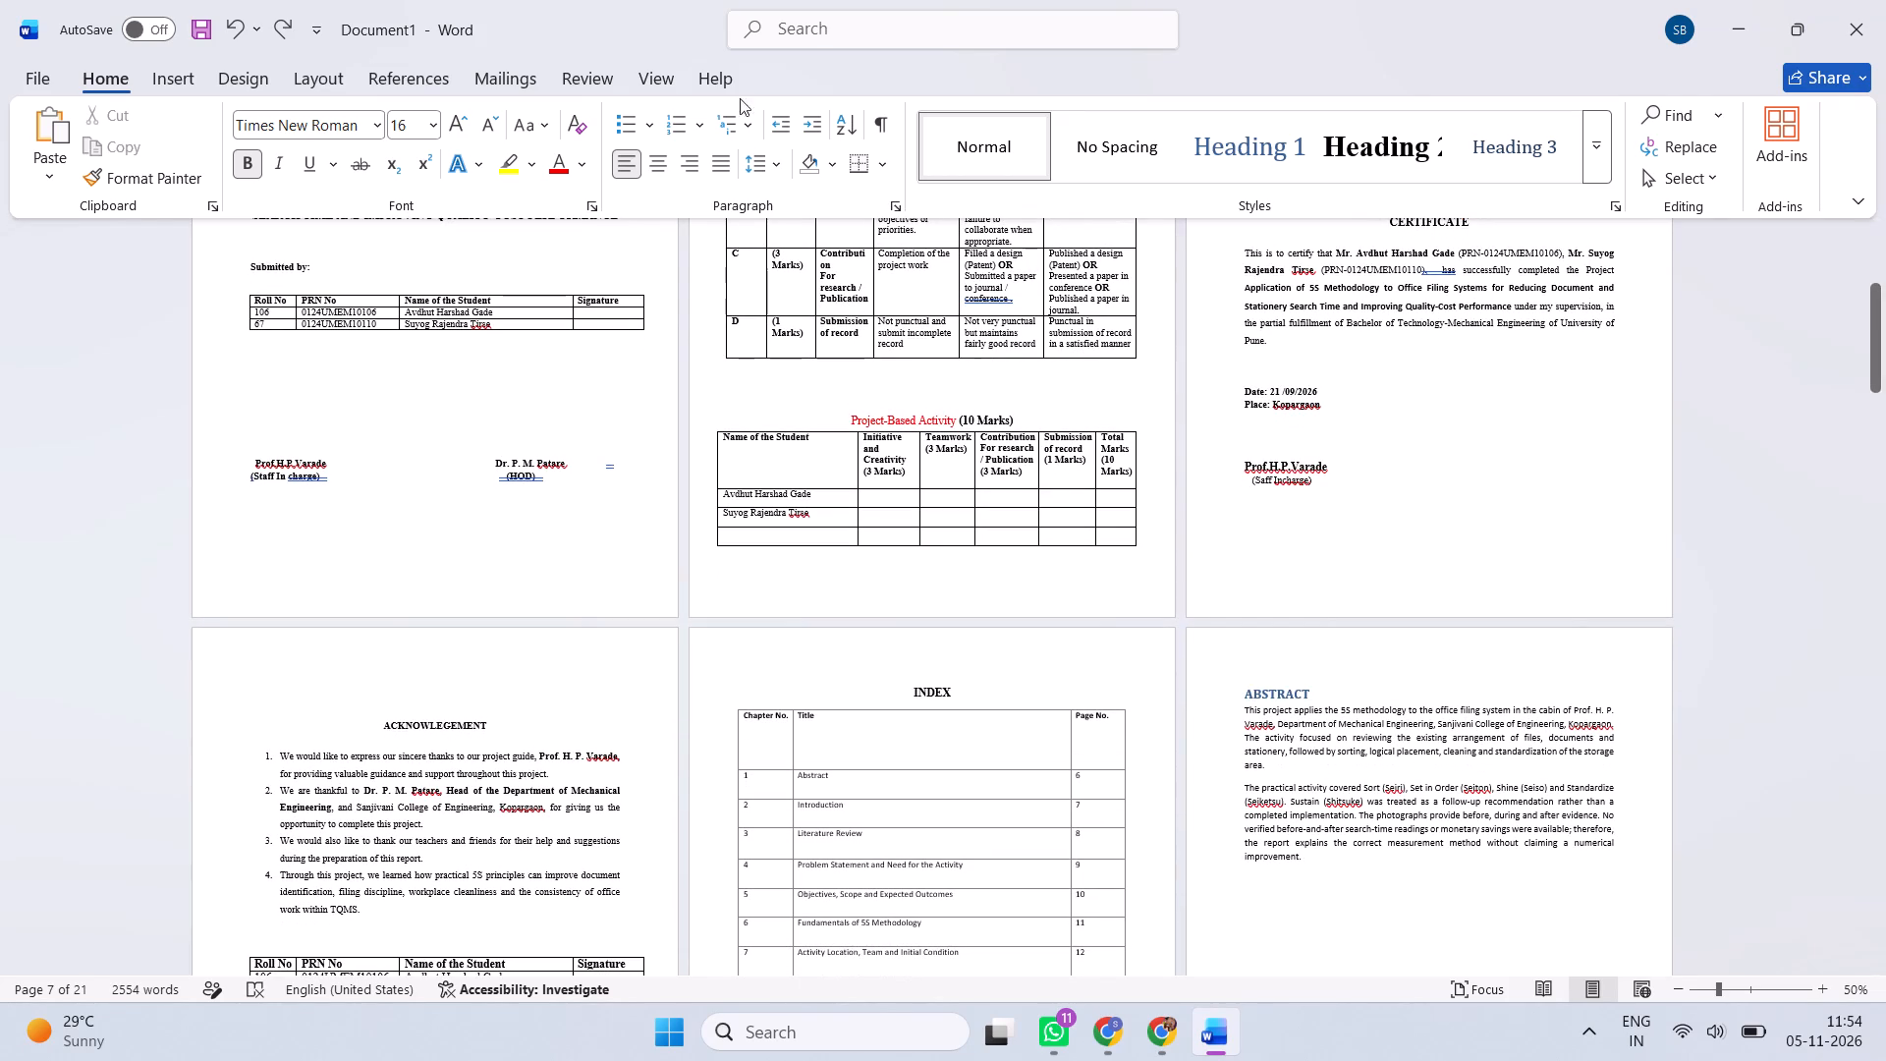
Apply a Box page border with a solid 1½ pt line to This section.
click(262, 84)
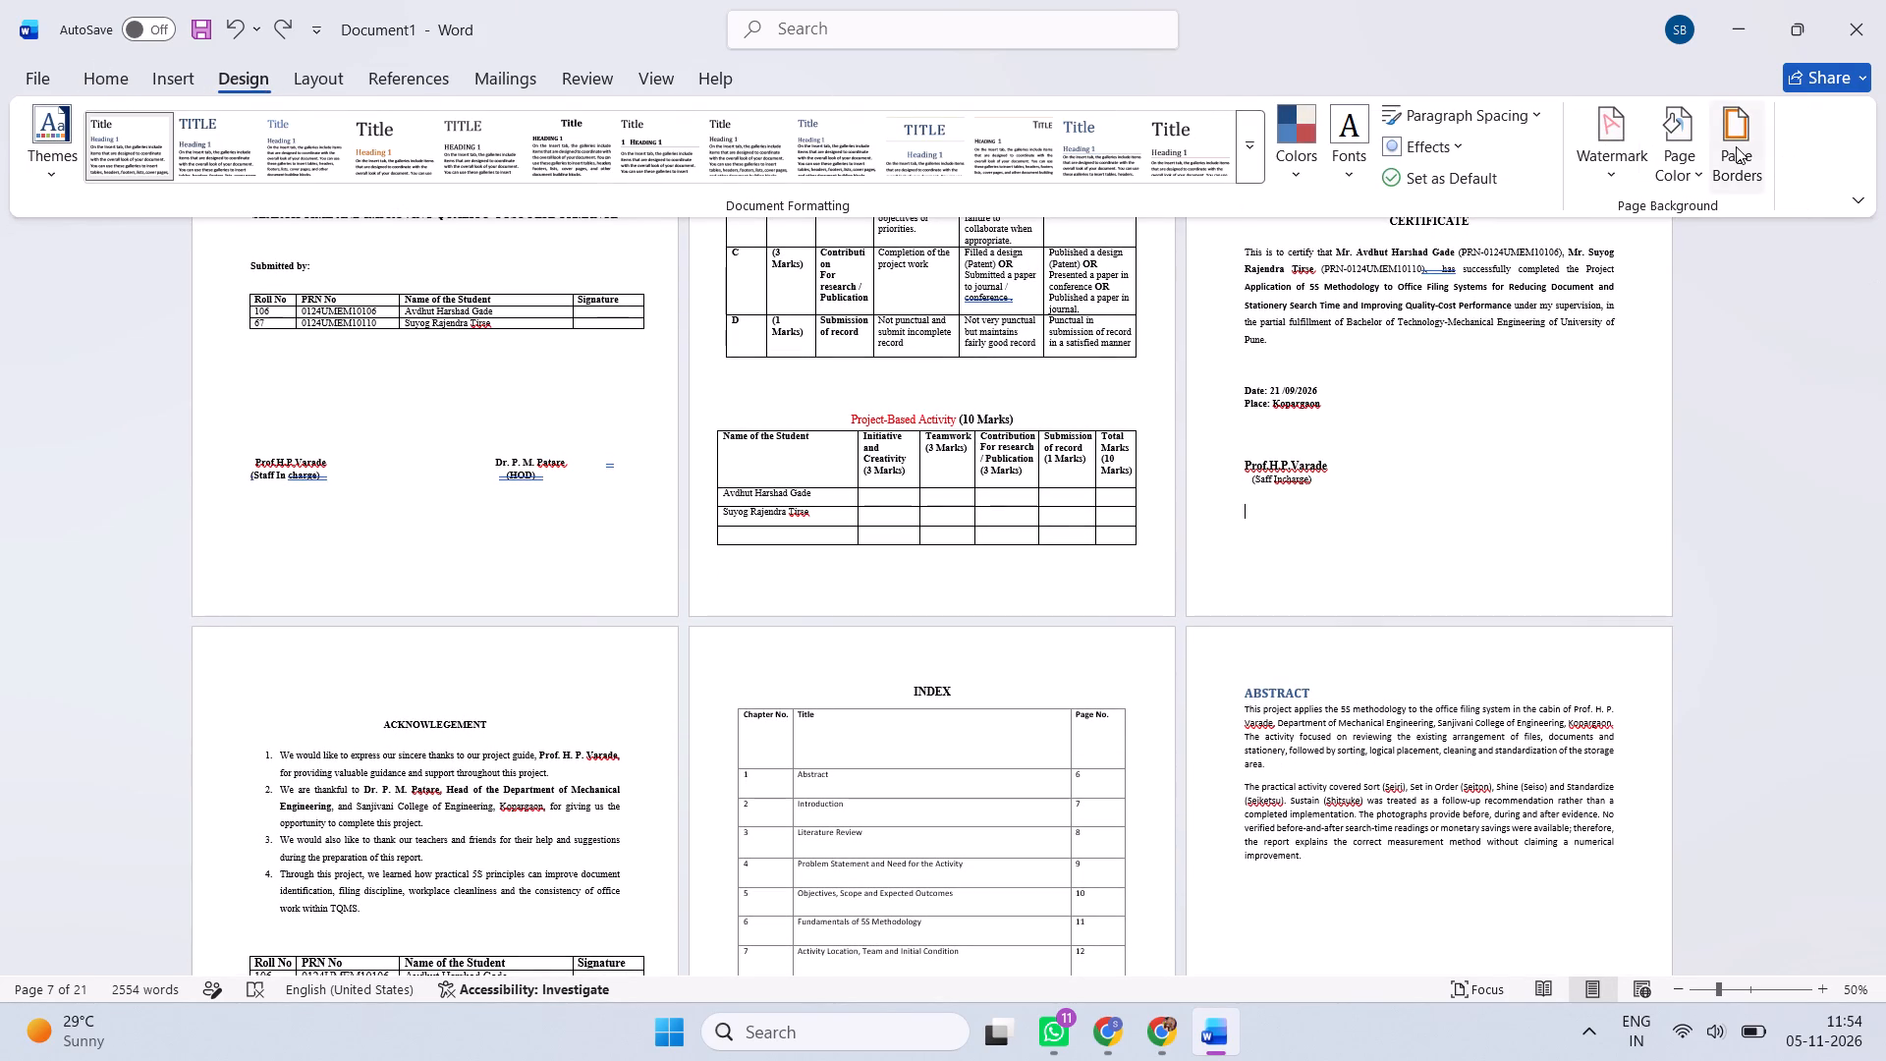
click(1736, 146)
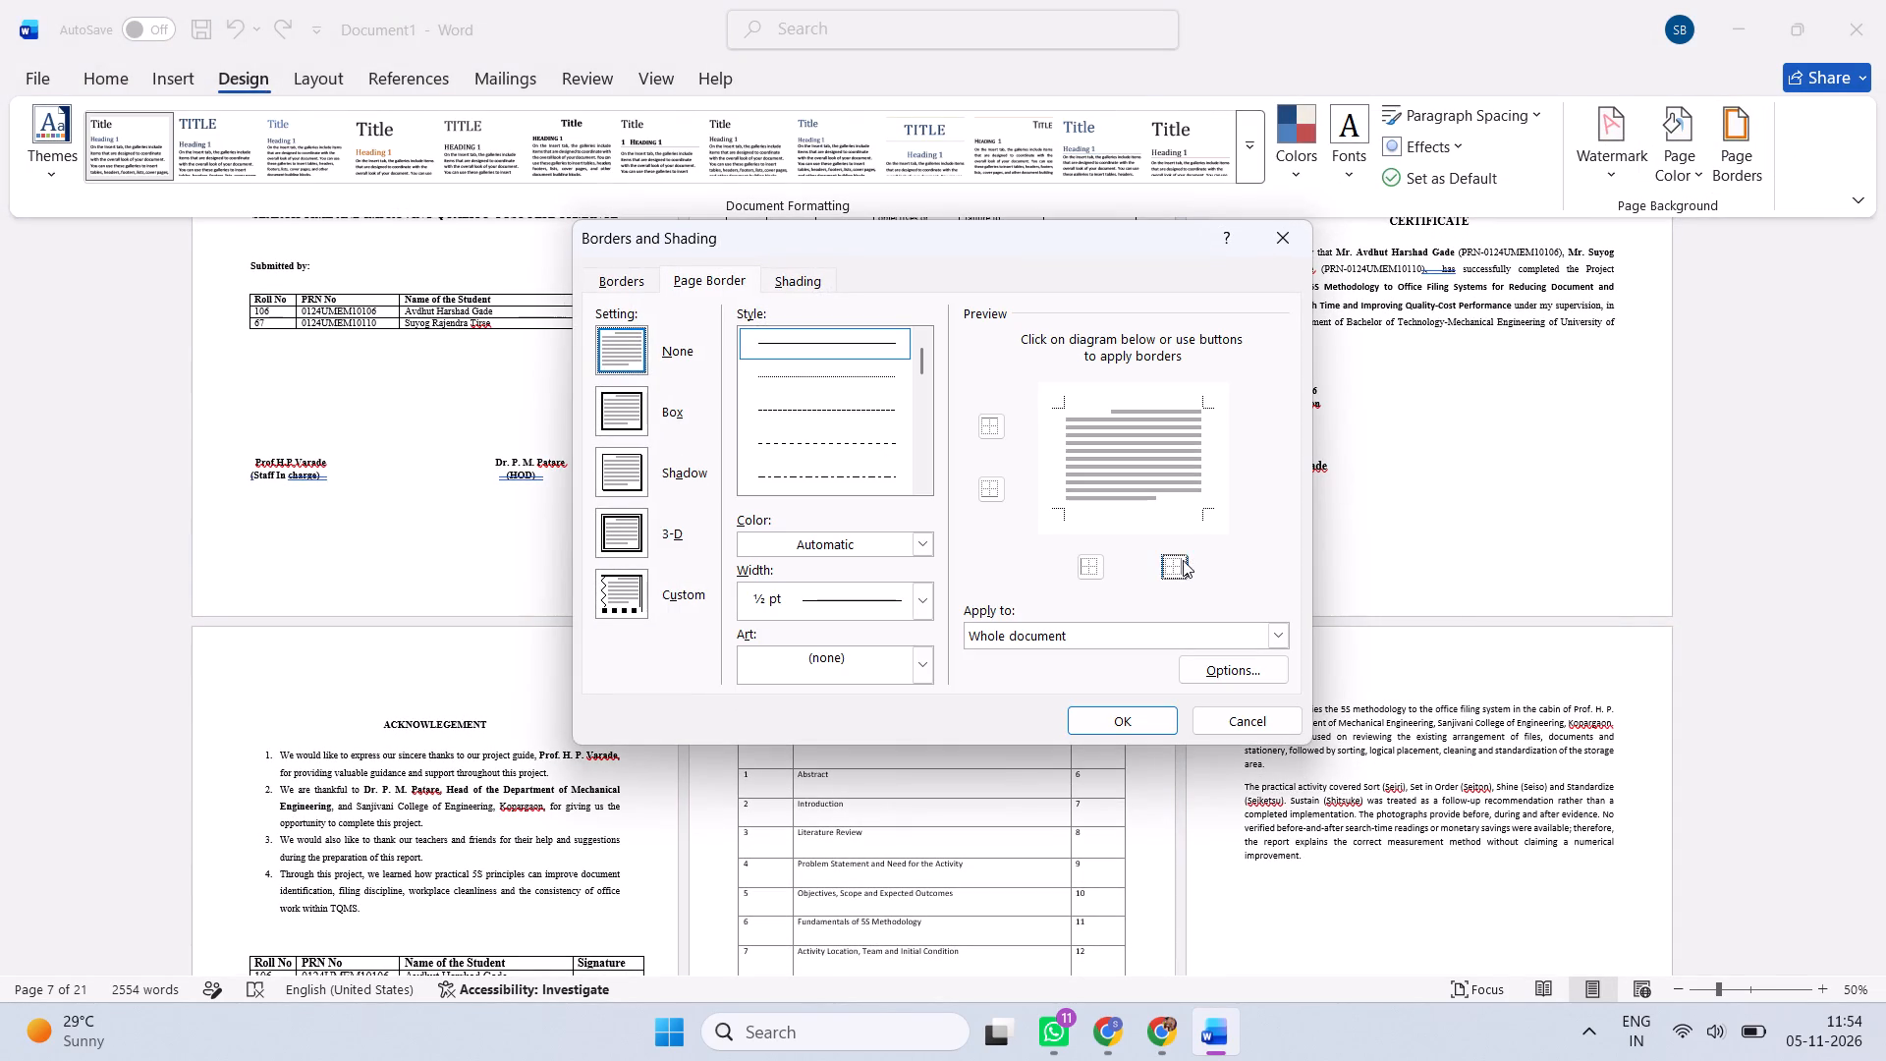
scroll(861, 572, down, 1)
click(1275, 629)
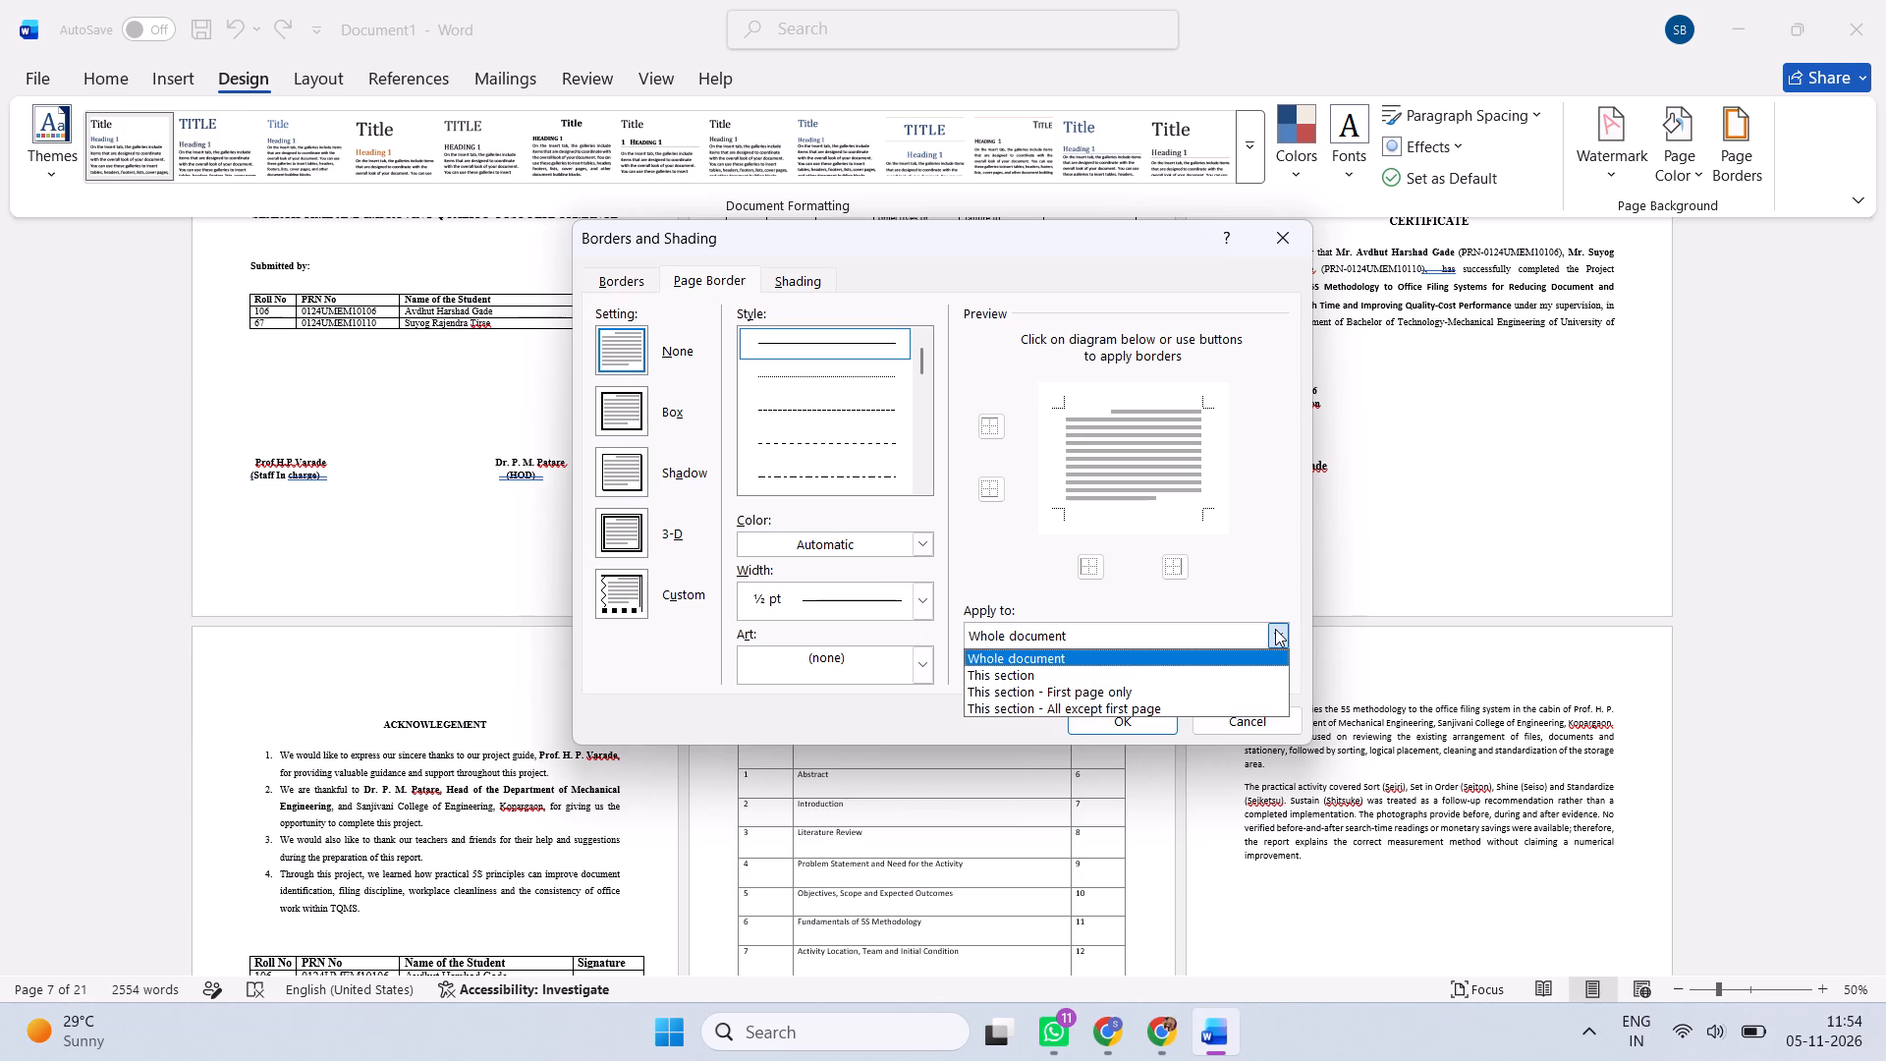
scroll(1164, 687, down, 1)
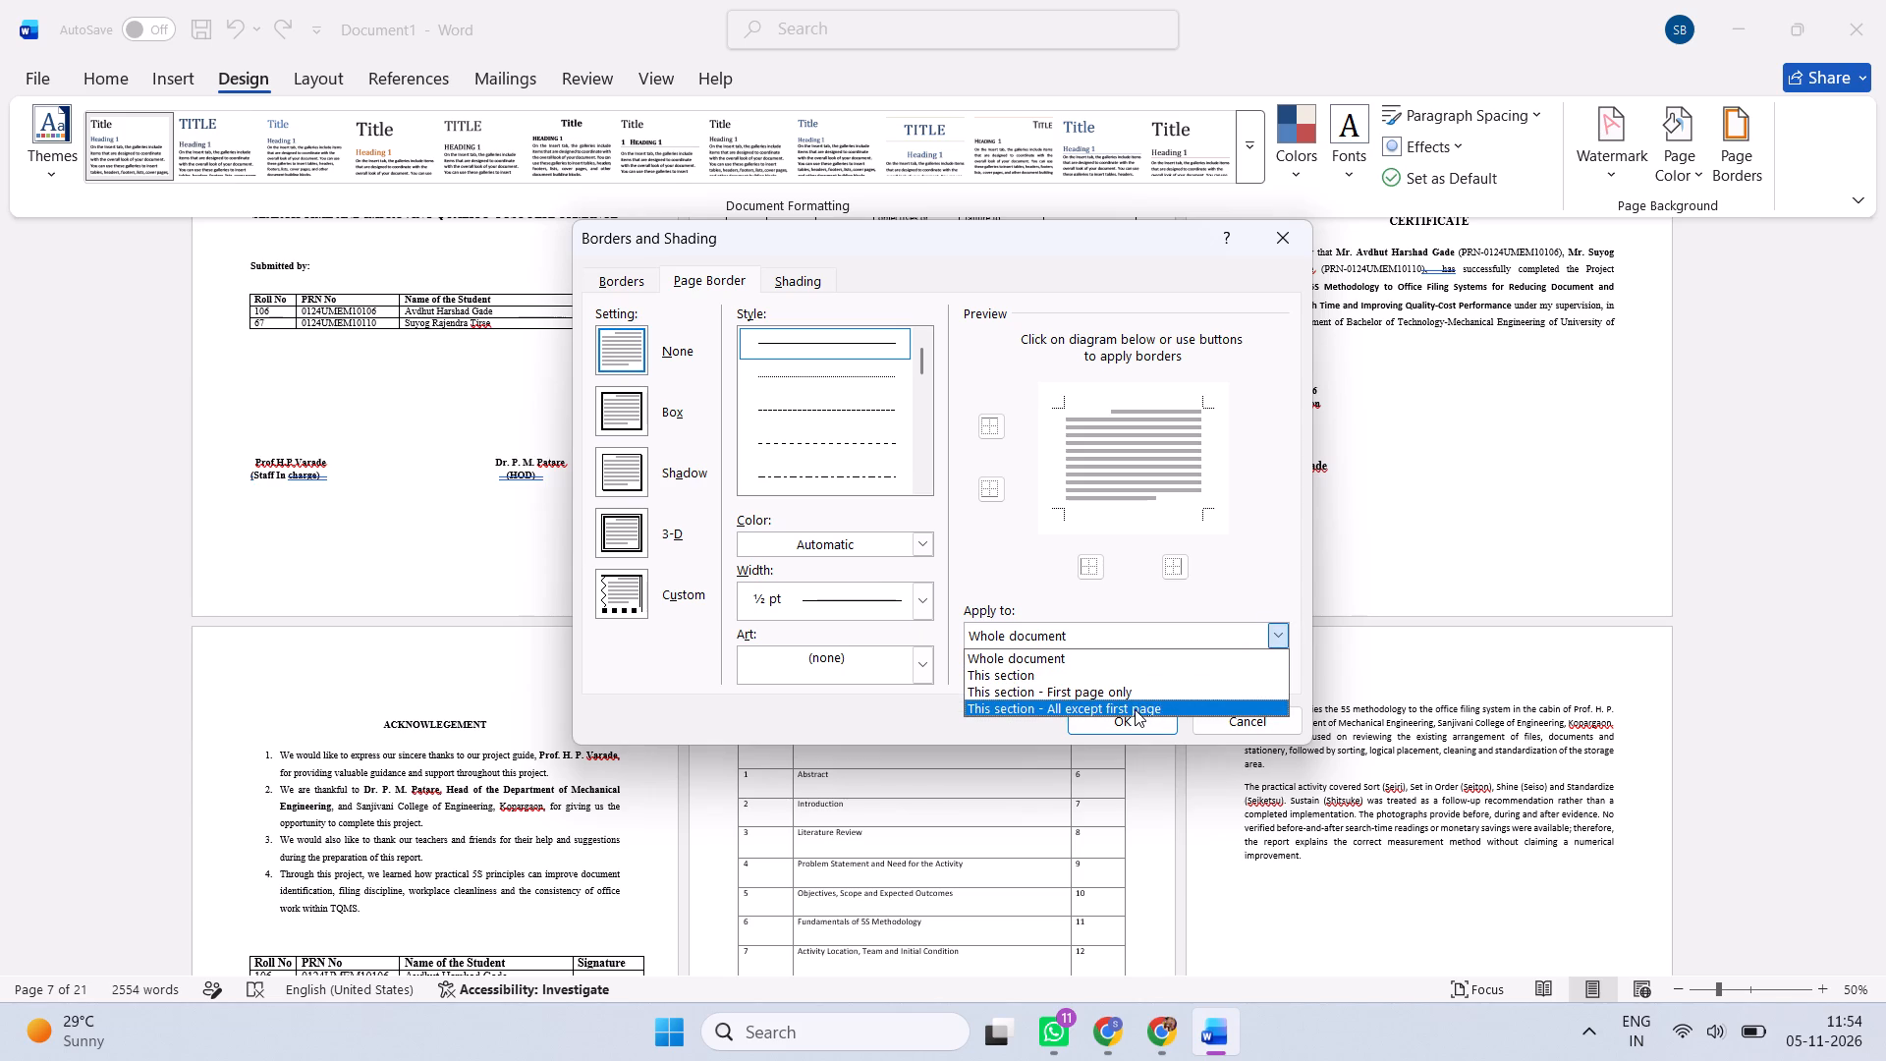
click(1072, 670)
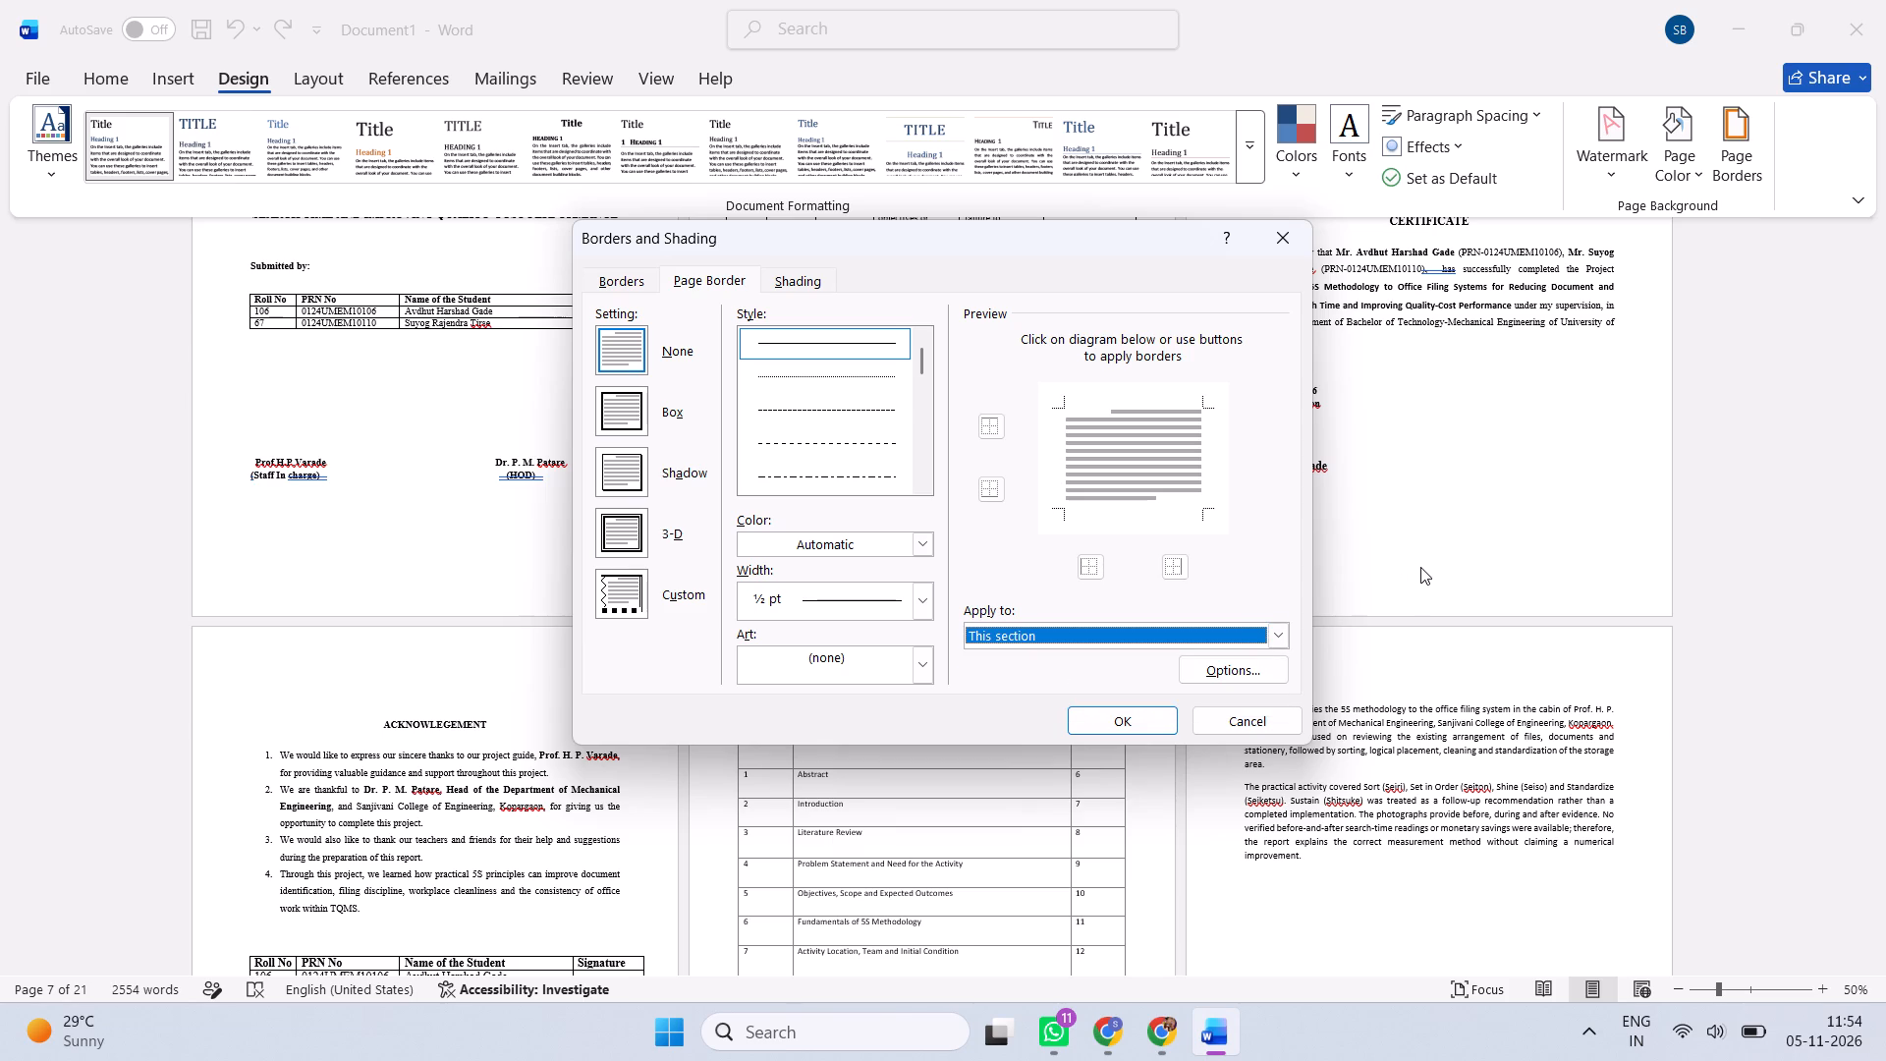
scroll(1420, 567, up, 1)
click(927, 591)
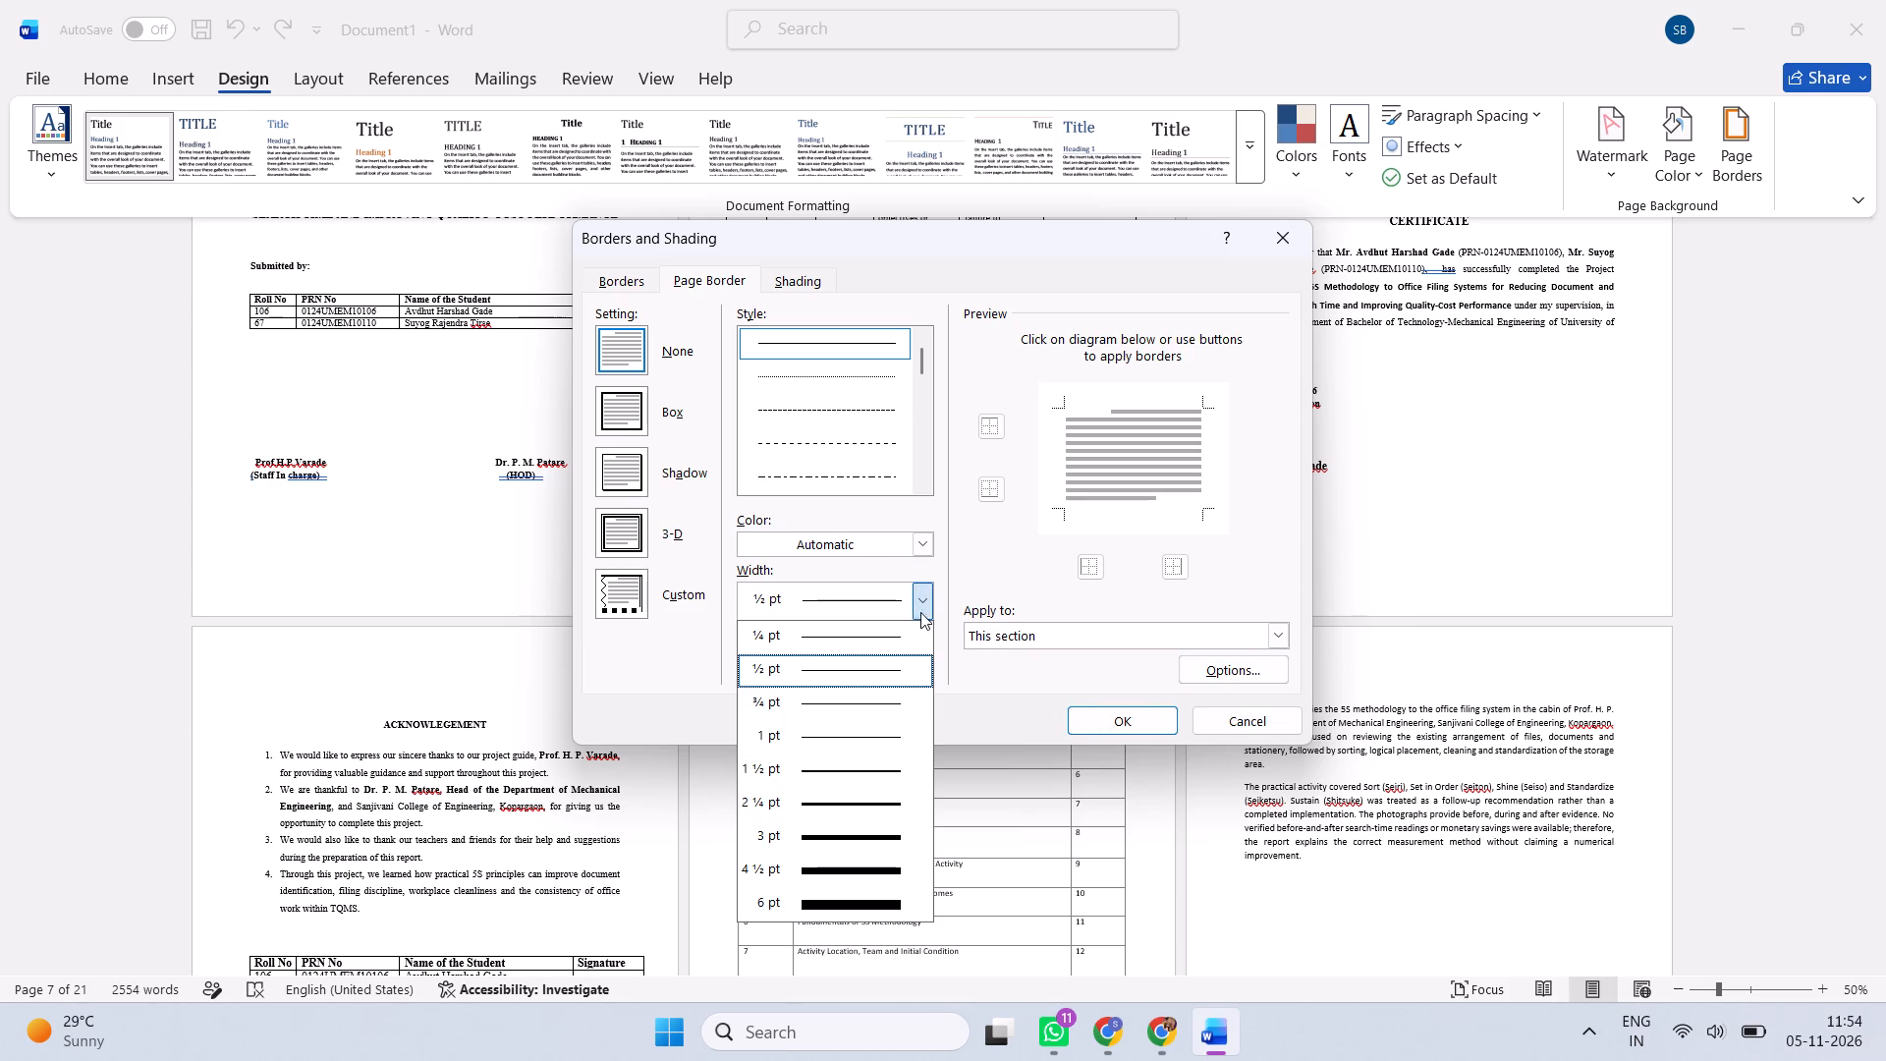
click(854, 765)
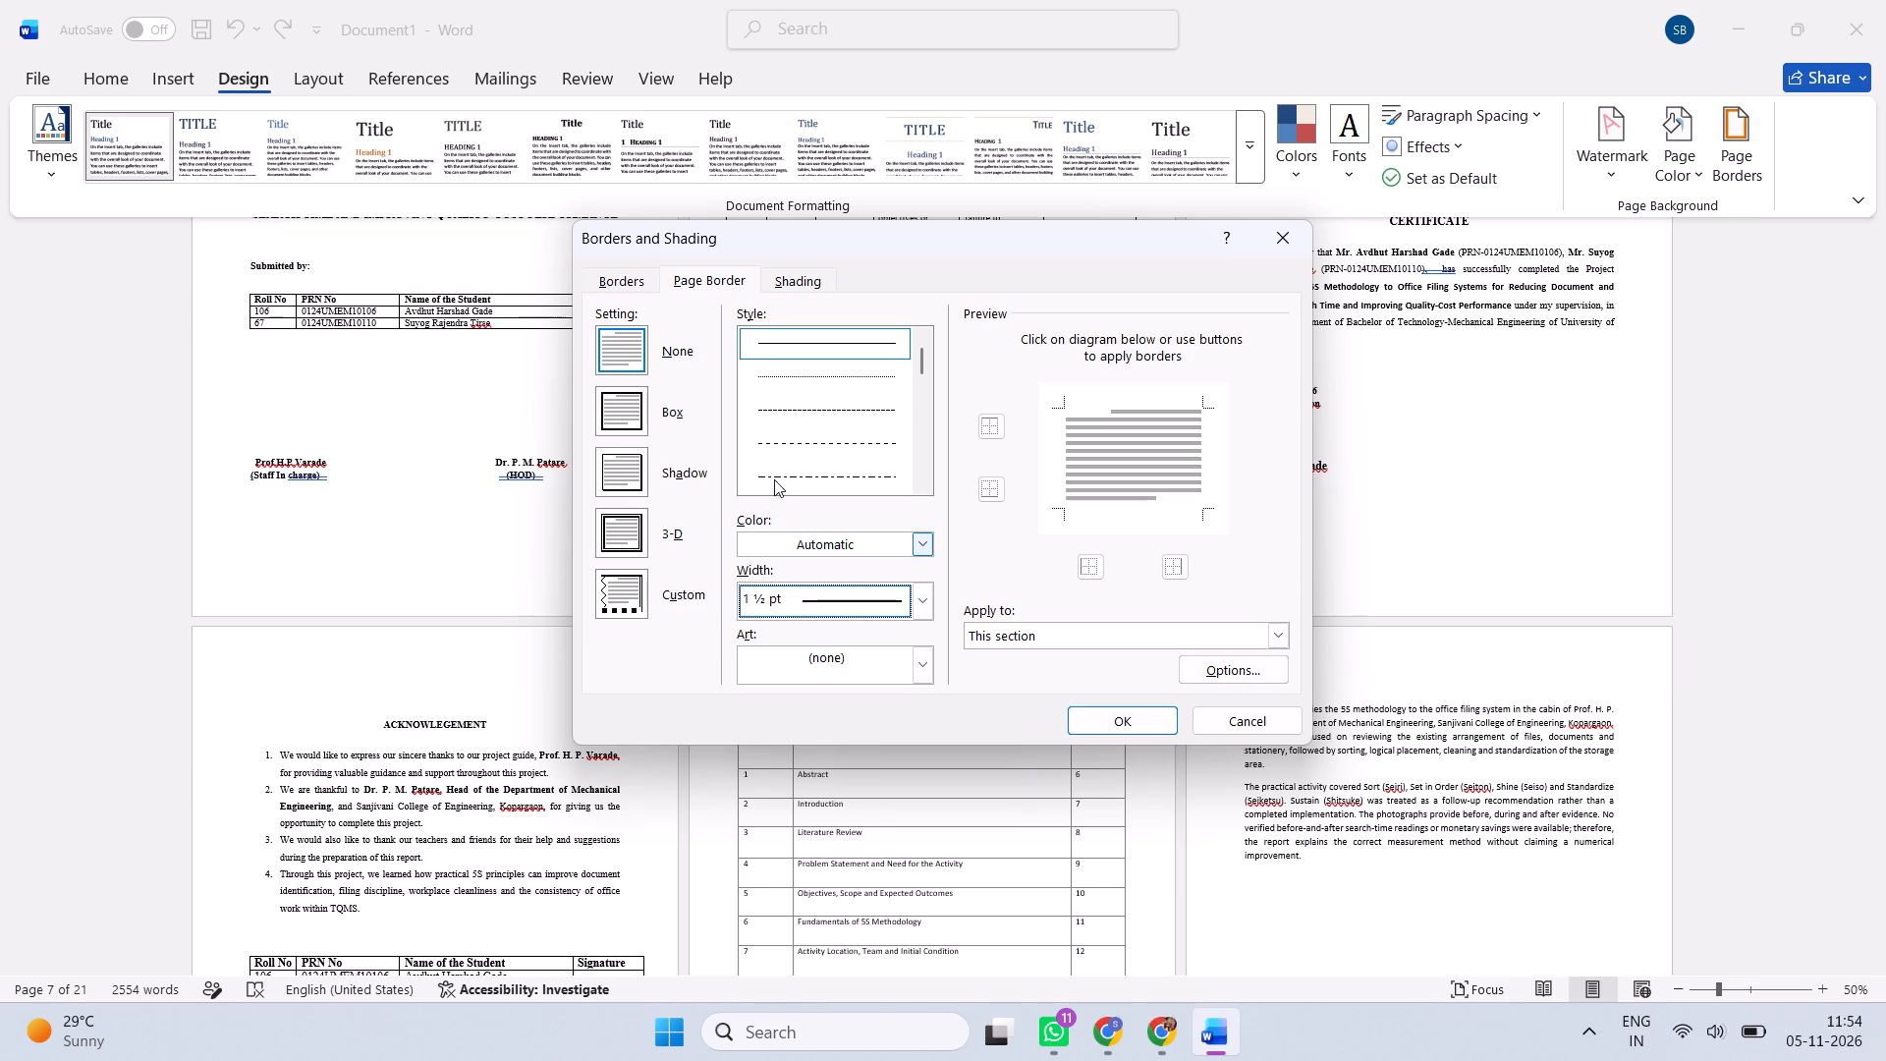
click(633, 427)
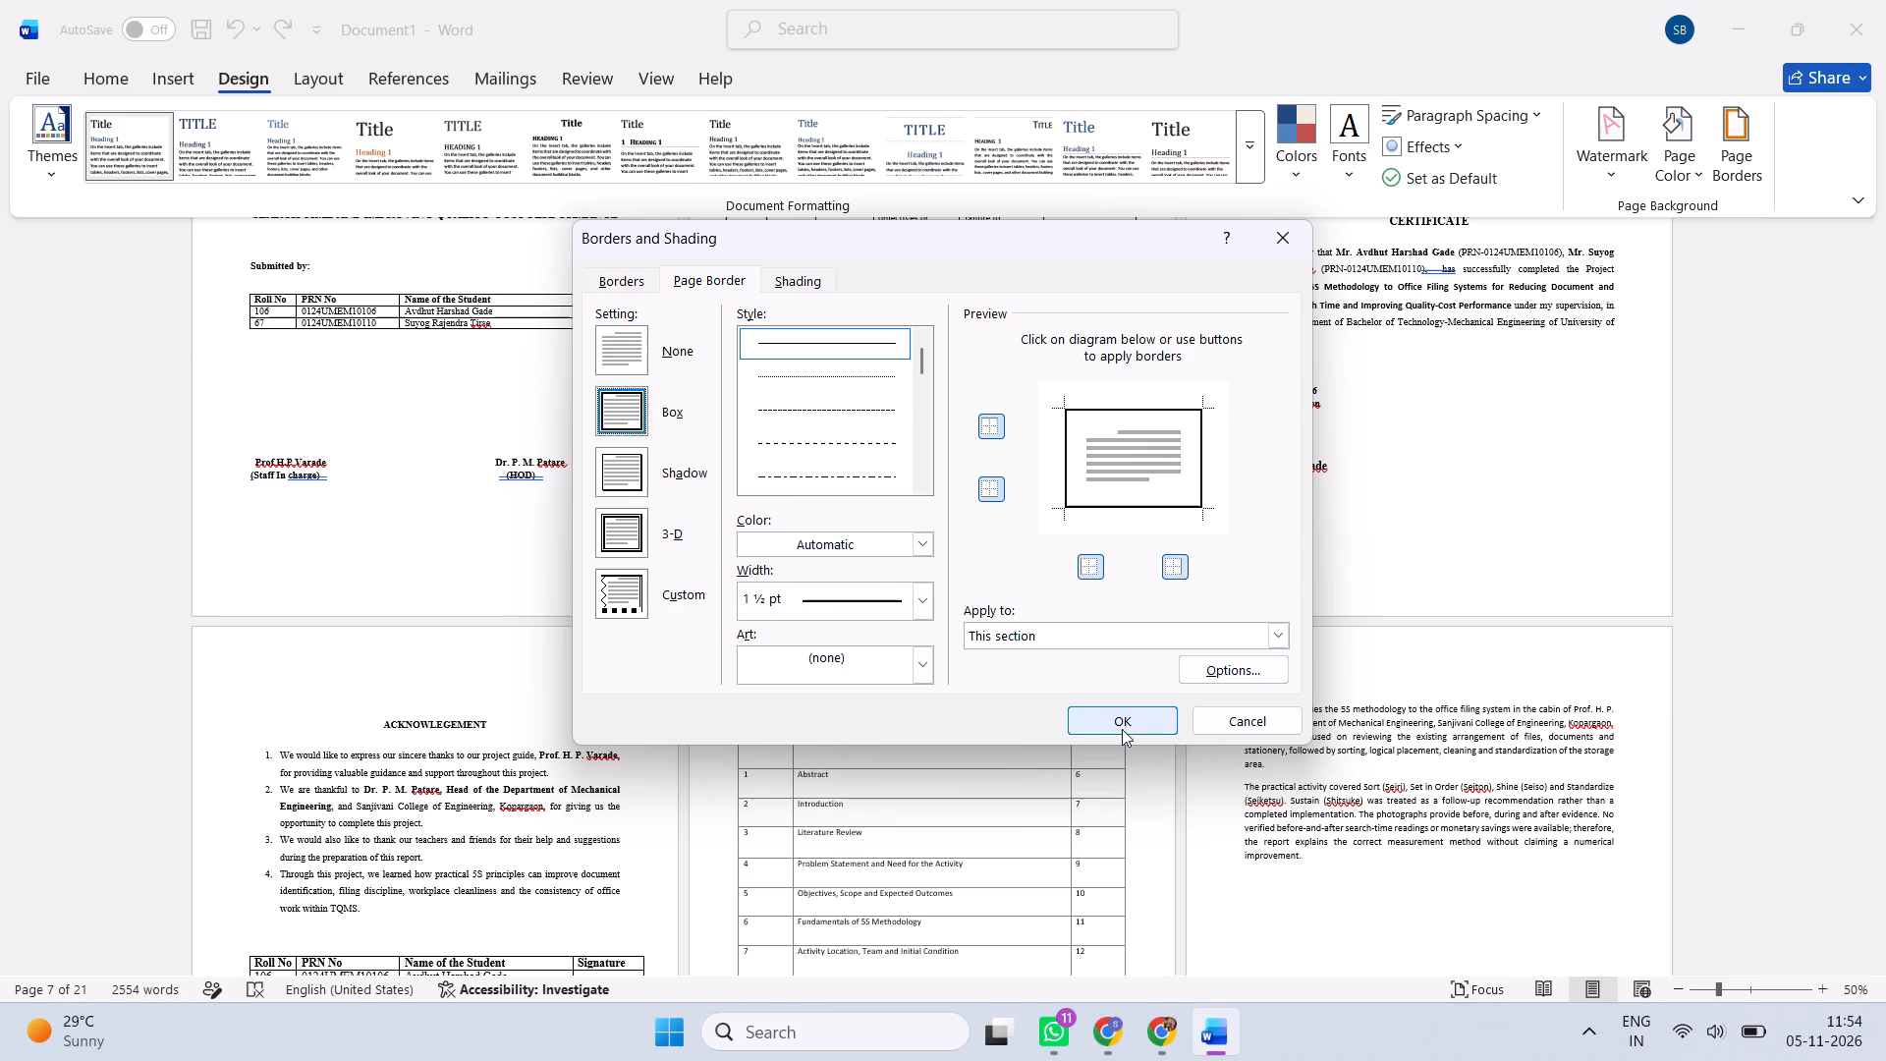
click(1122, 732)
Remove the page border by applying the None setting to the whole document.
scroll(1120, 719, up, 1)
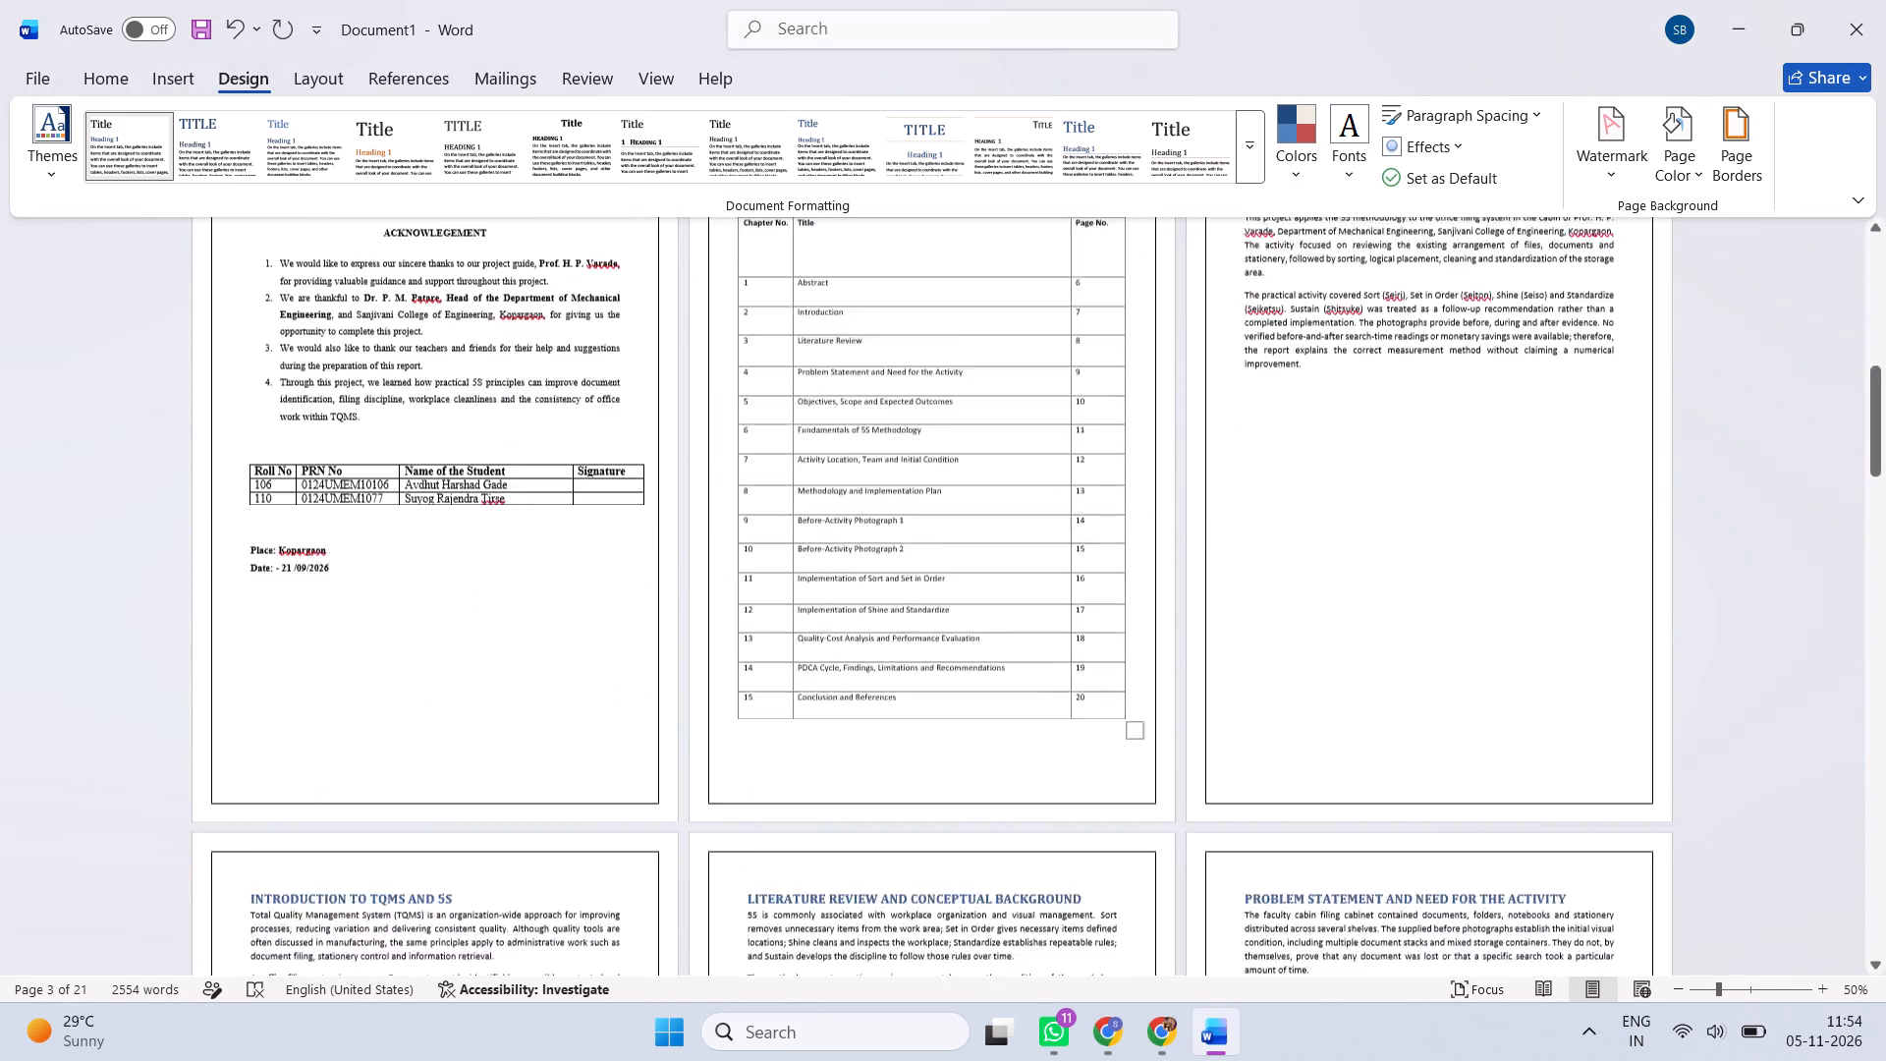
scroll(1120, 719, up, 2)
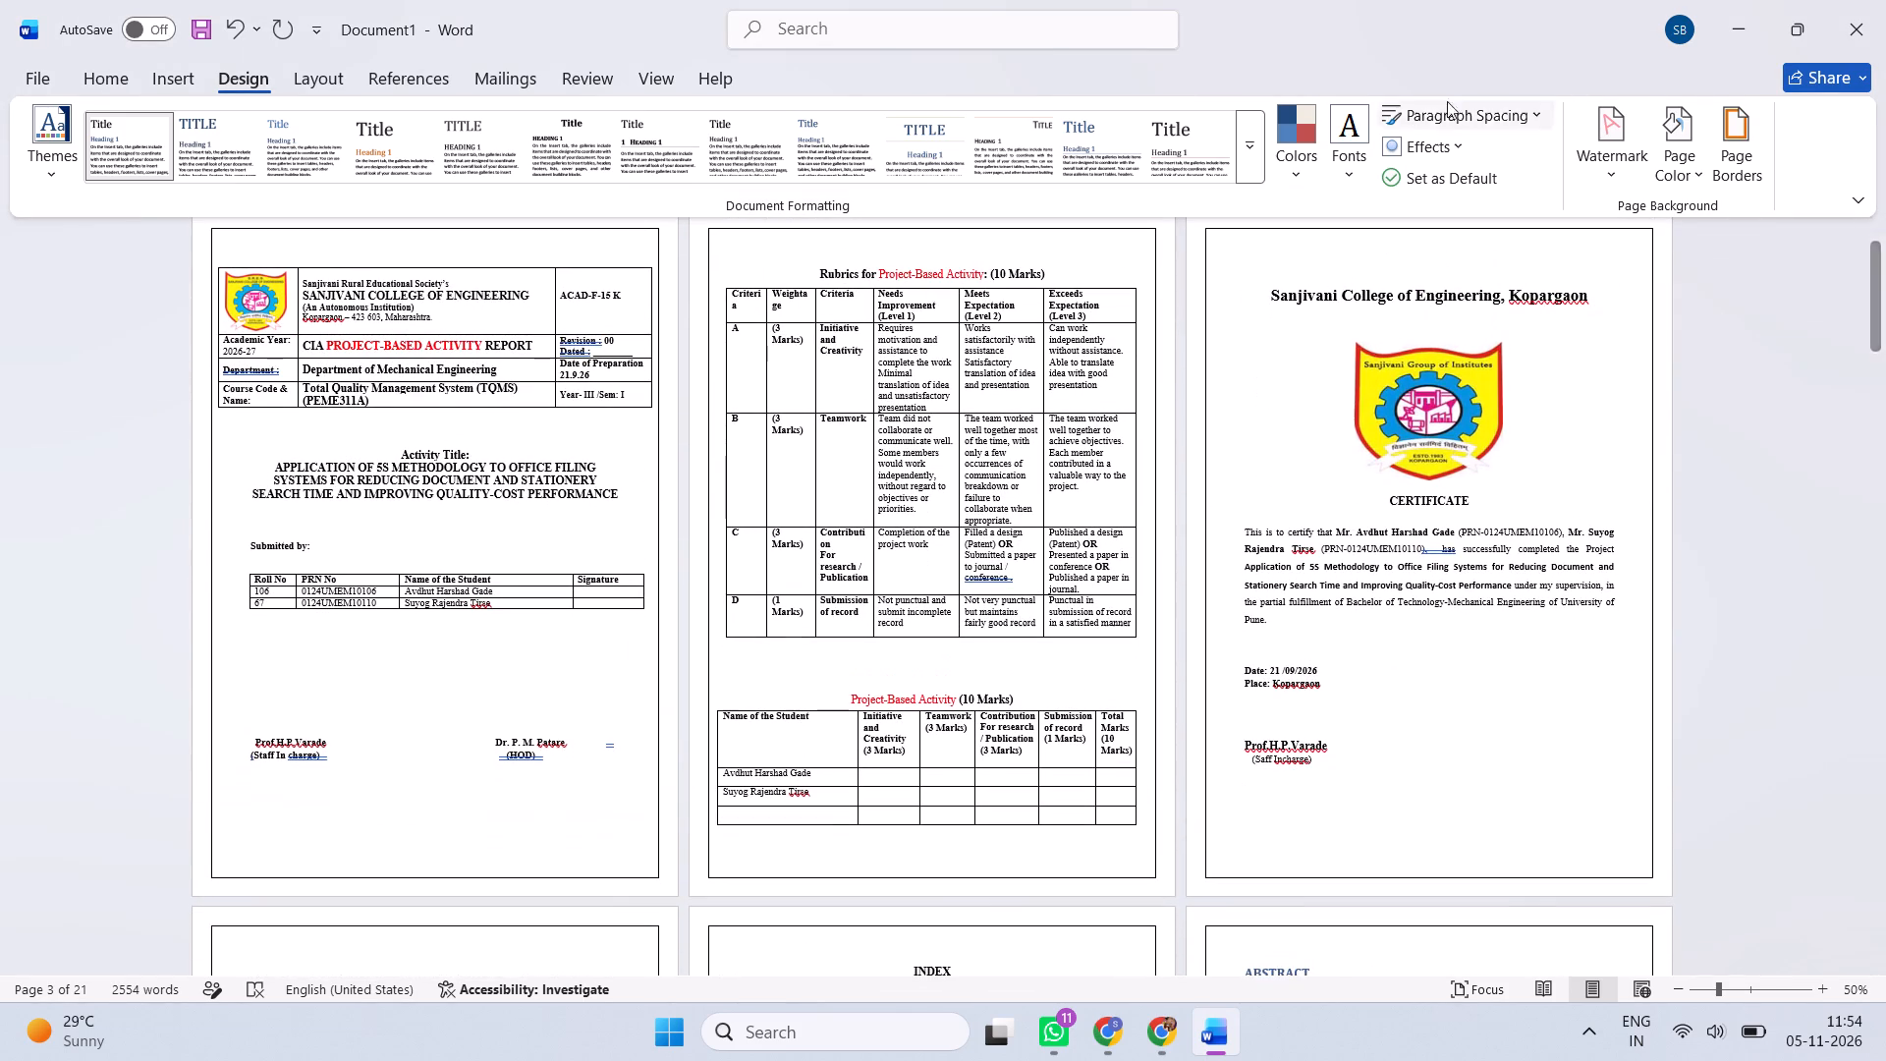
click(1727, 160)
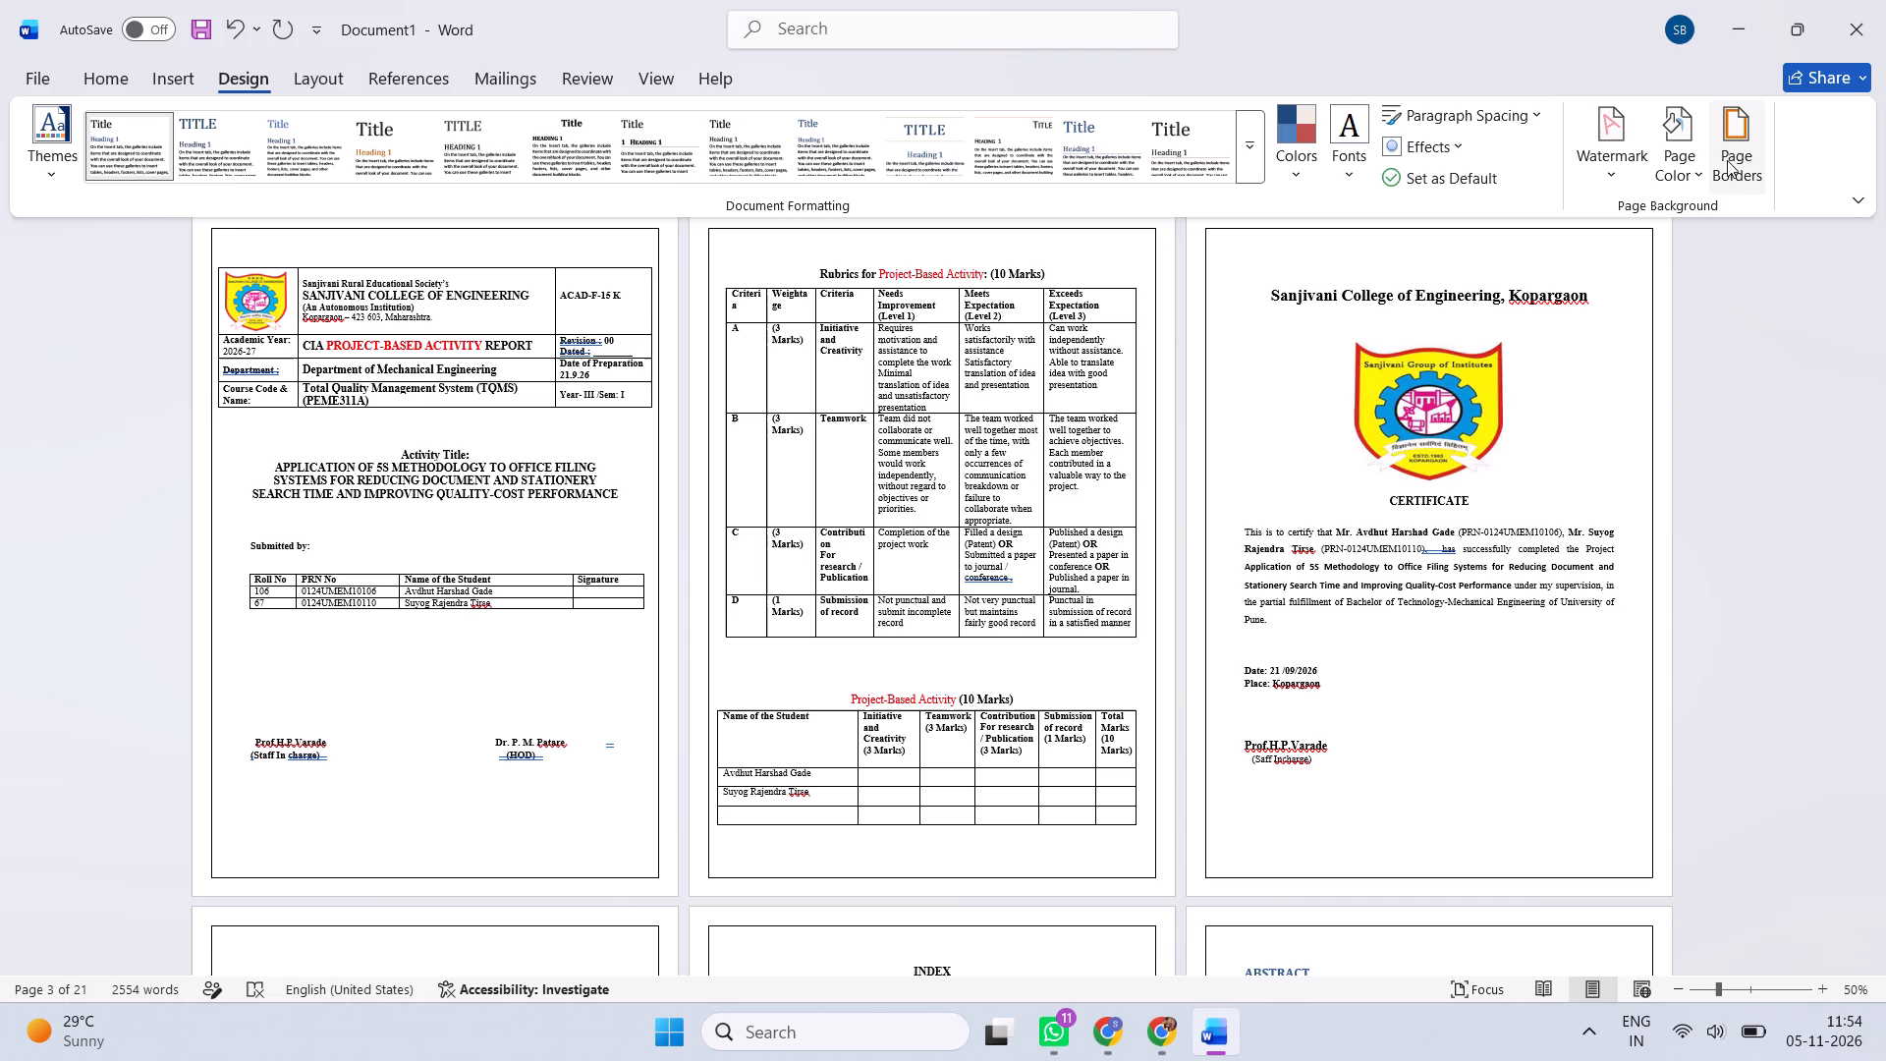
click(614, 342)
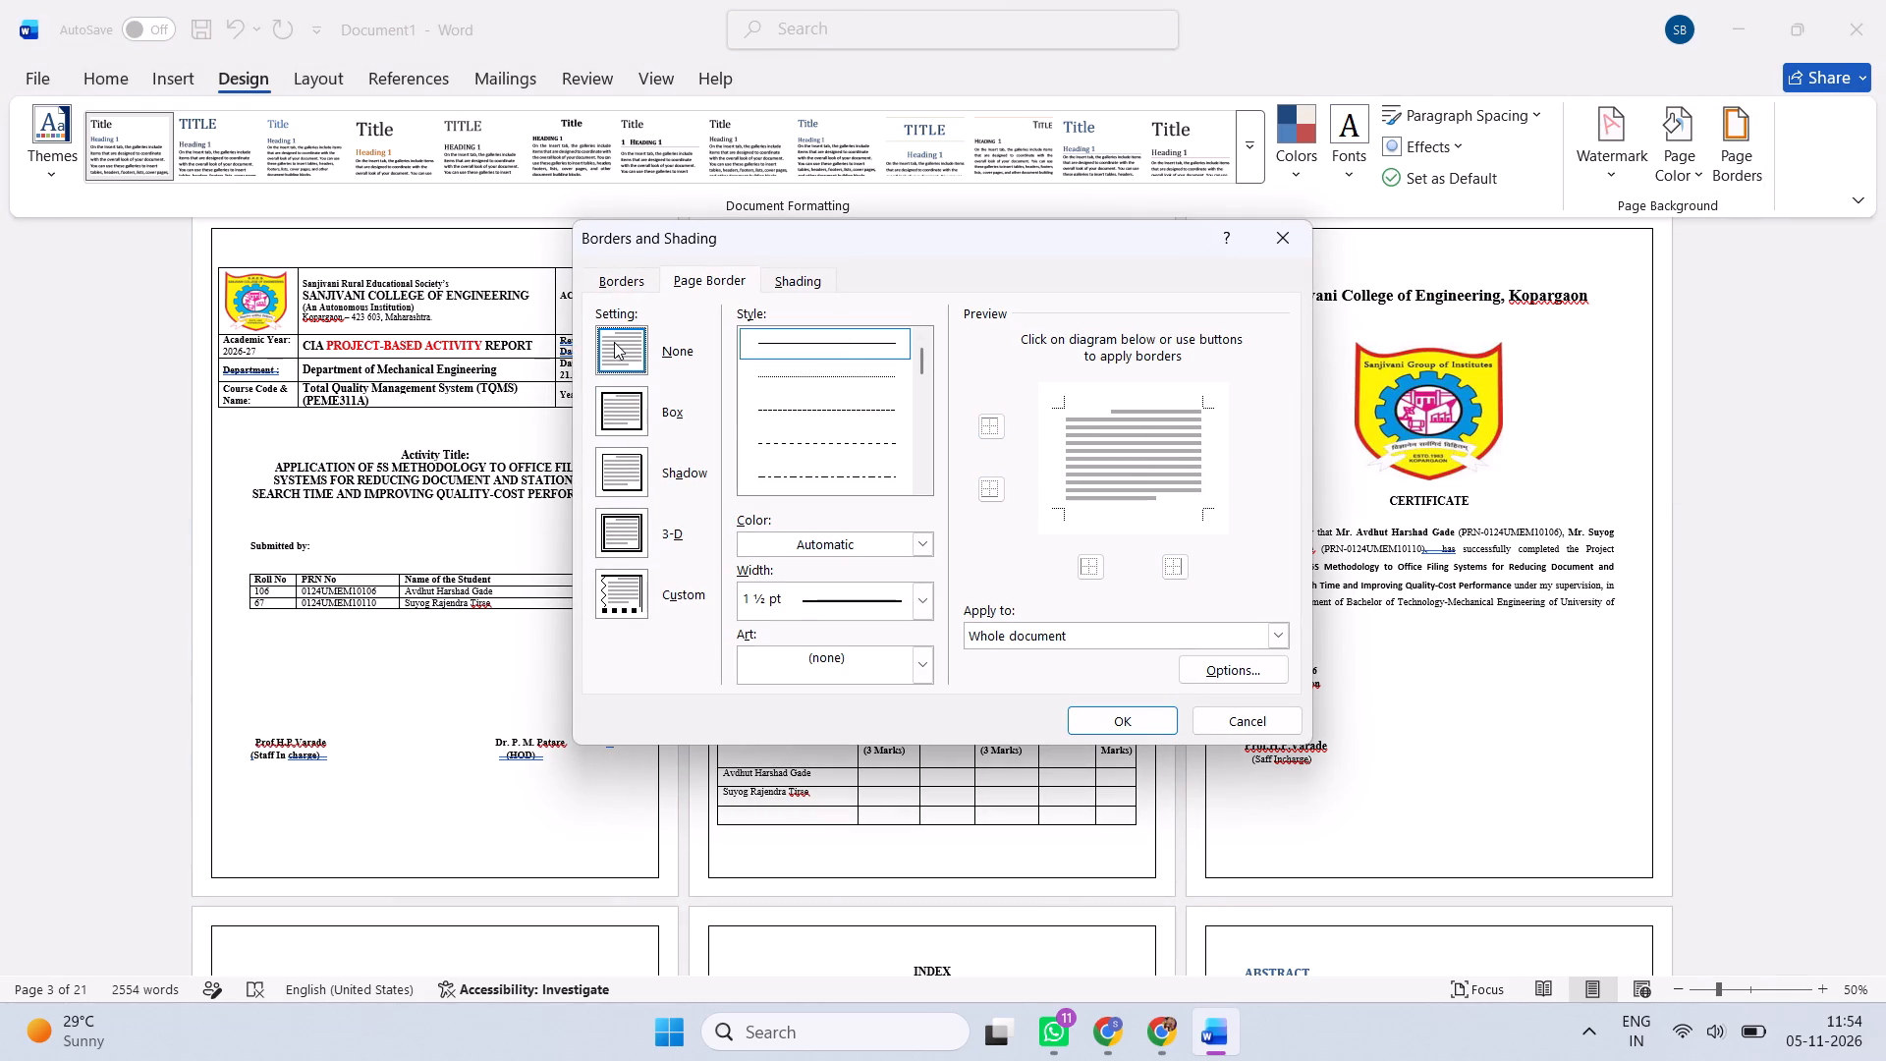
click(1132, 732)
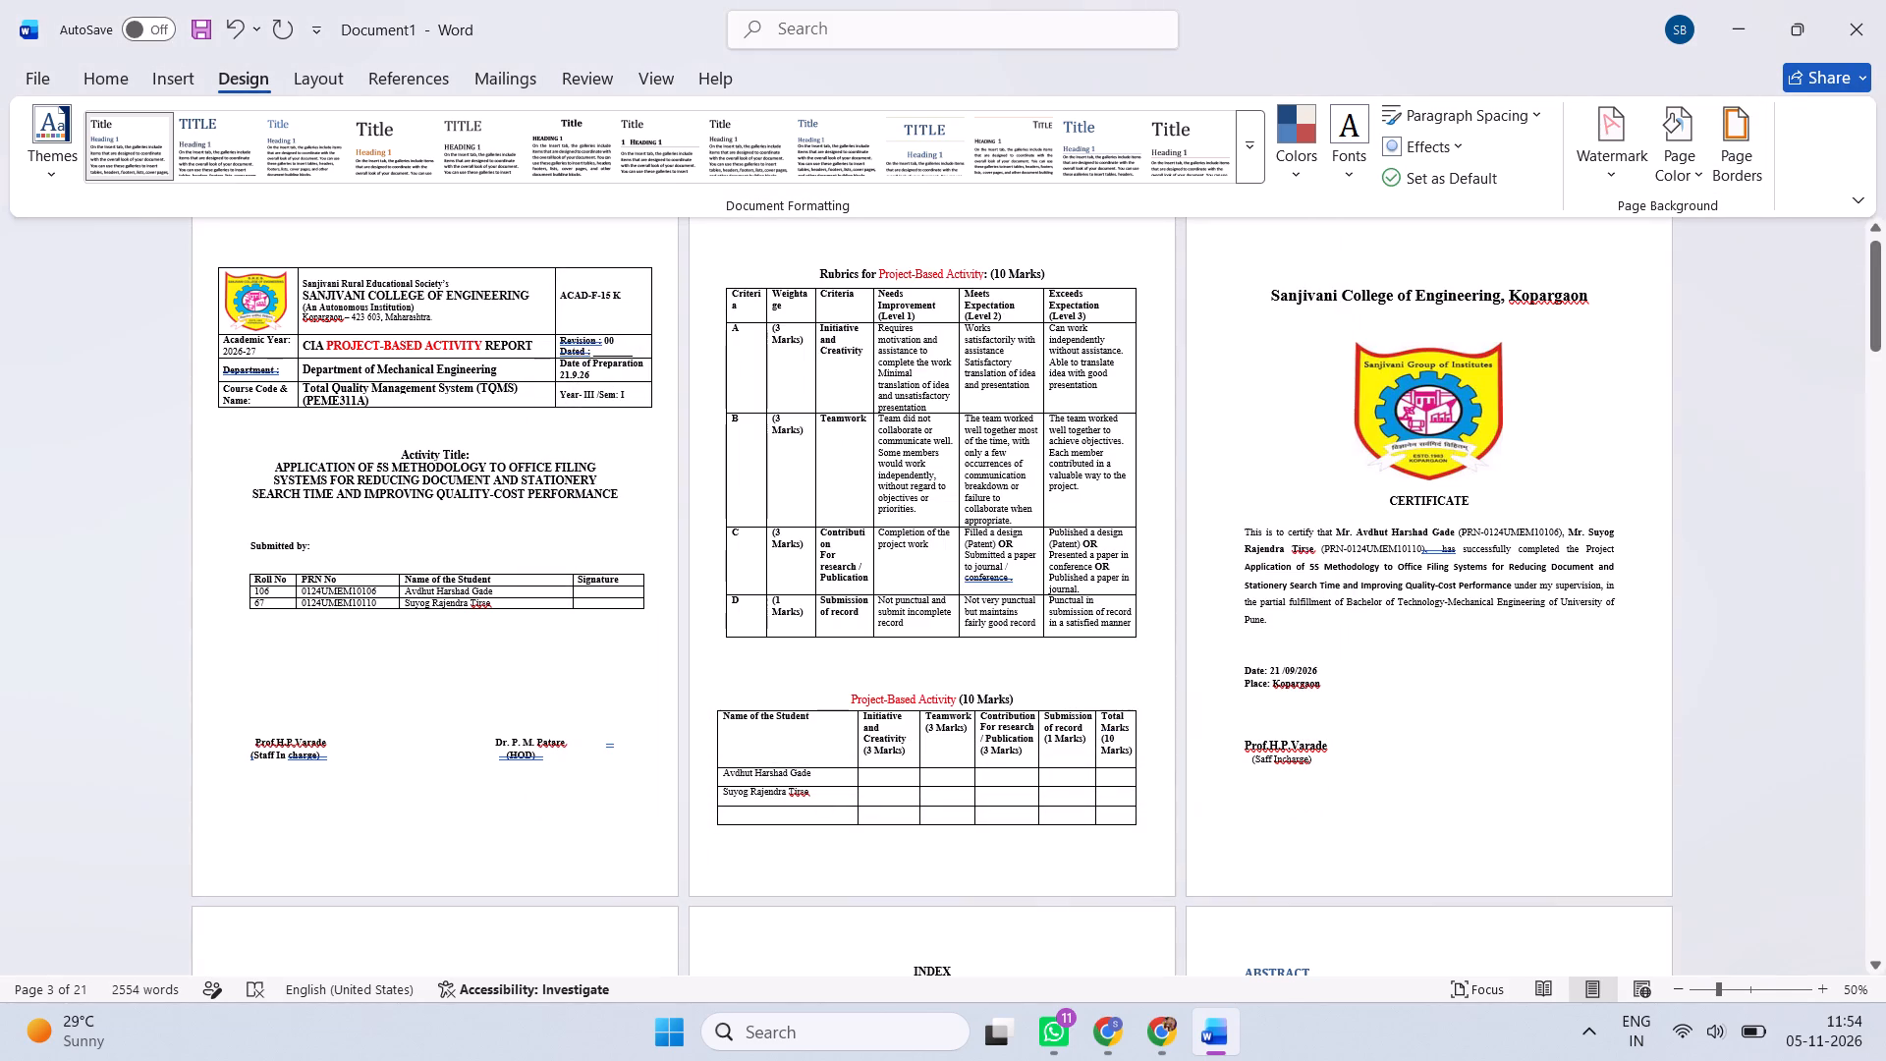
Review the layout of all report pages from the cover and certificate through Conclusion and References, checking them without page borders.
scroll(1332, 851, down, 1)
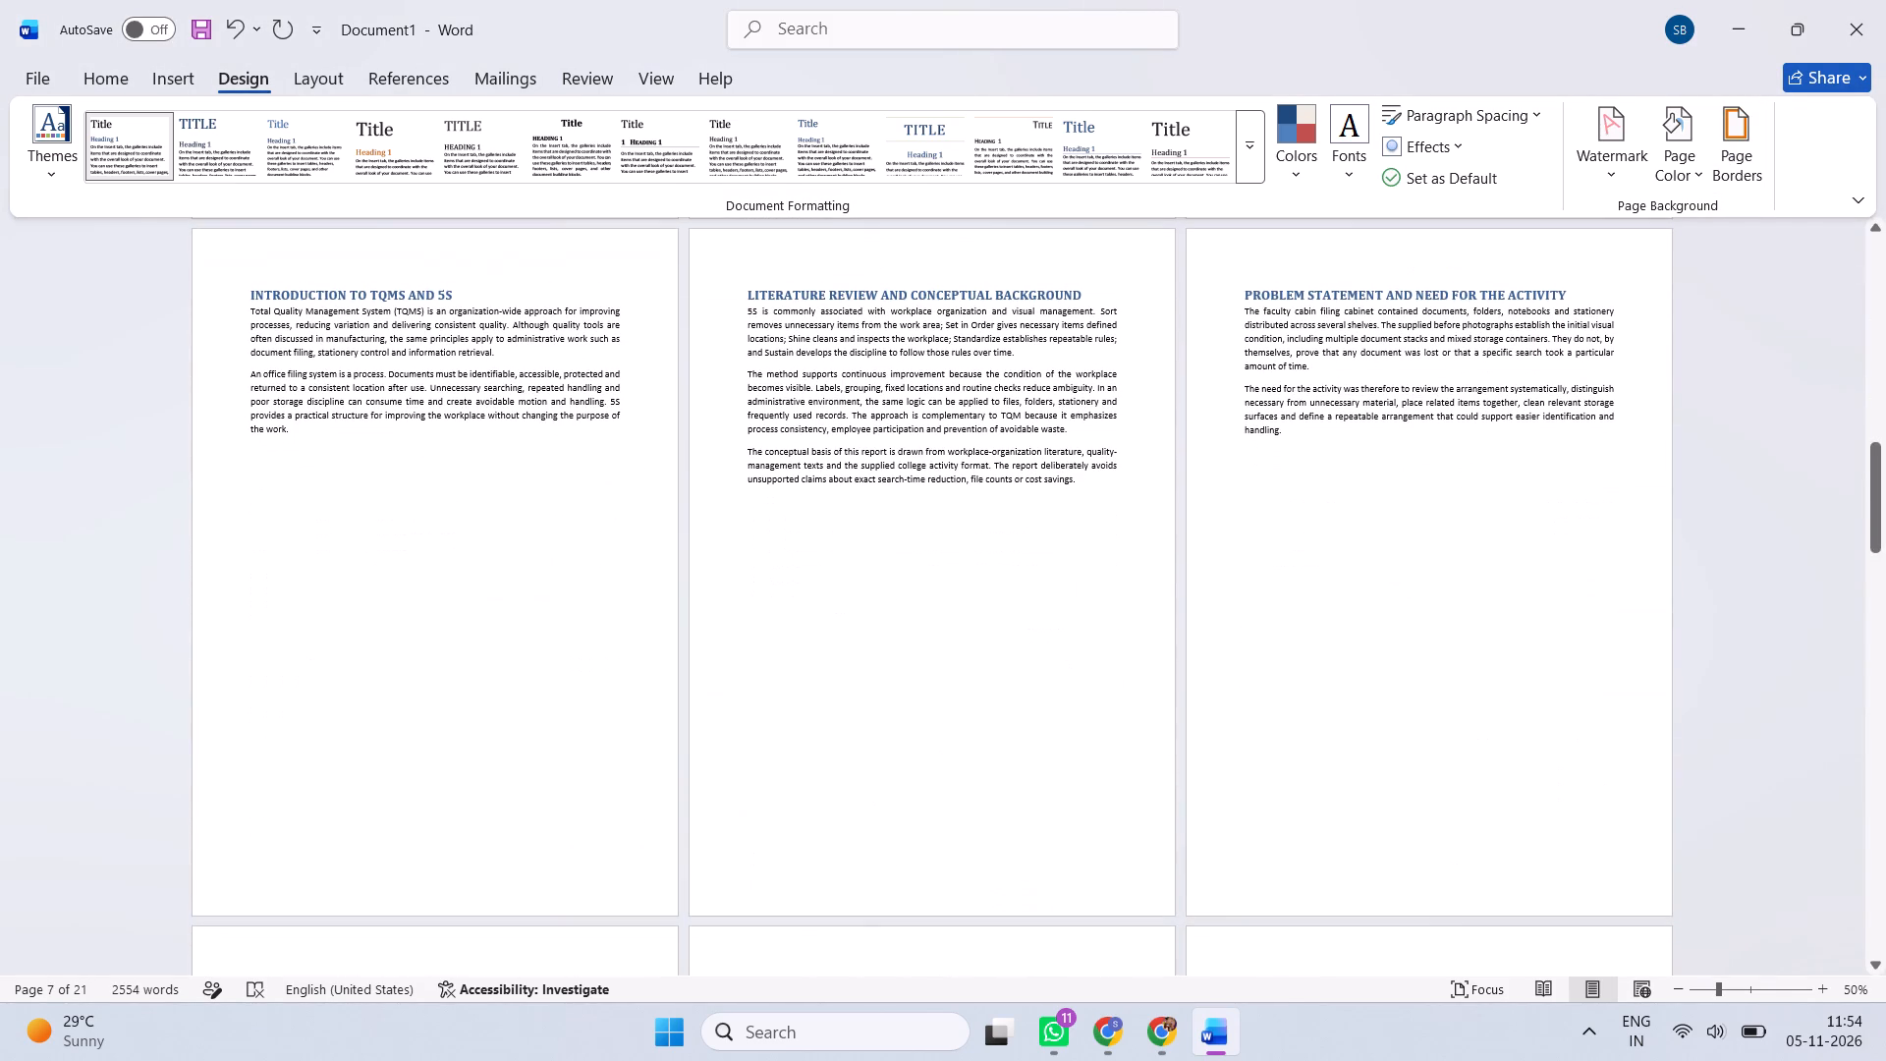
scroll(1332, 851, down, 2)
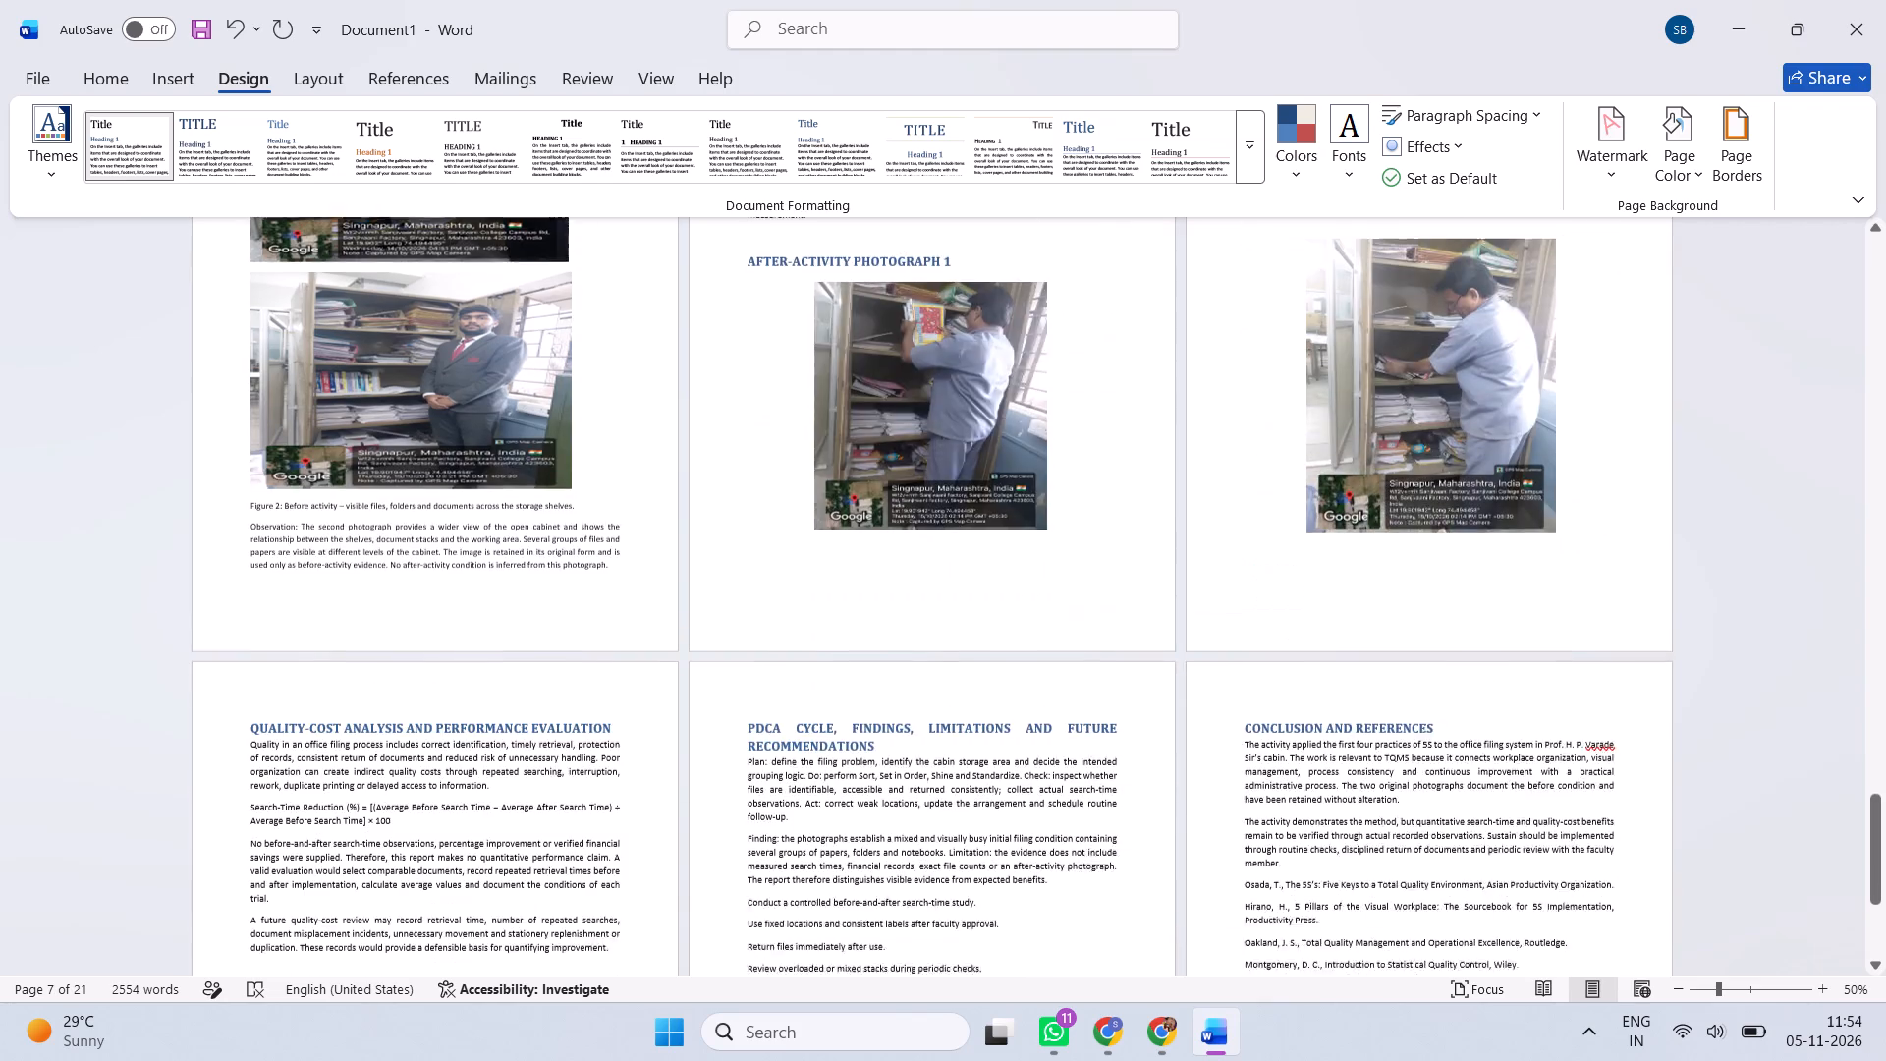
scroll(1332, 851, down, 2)
scroll(1332, 851, up, 2)
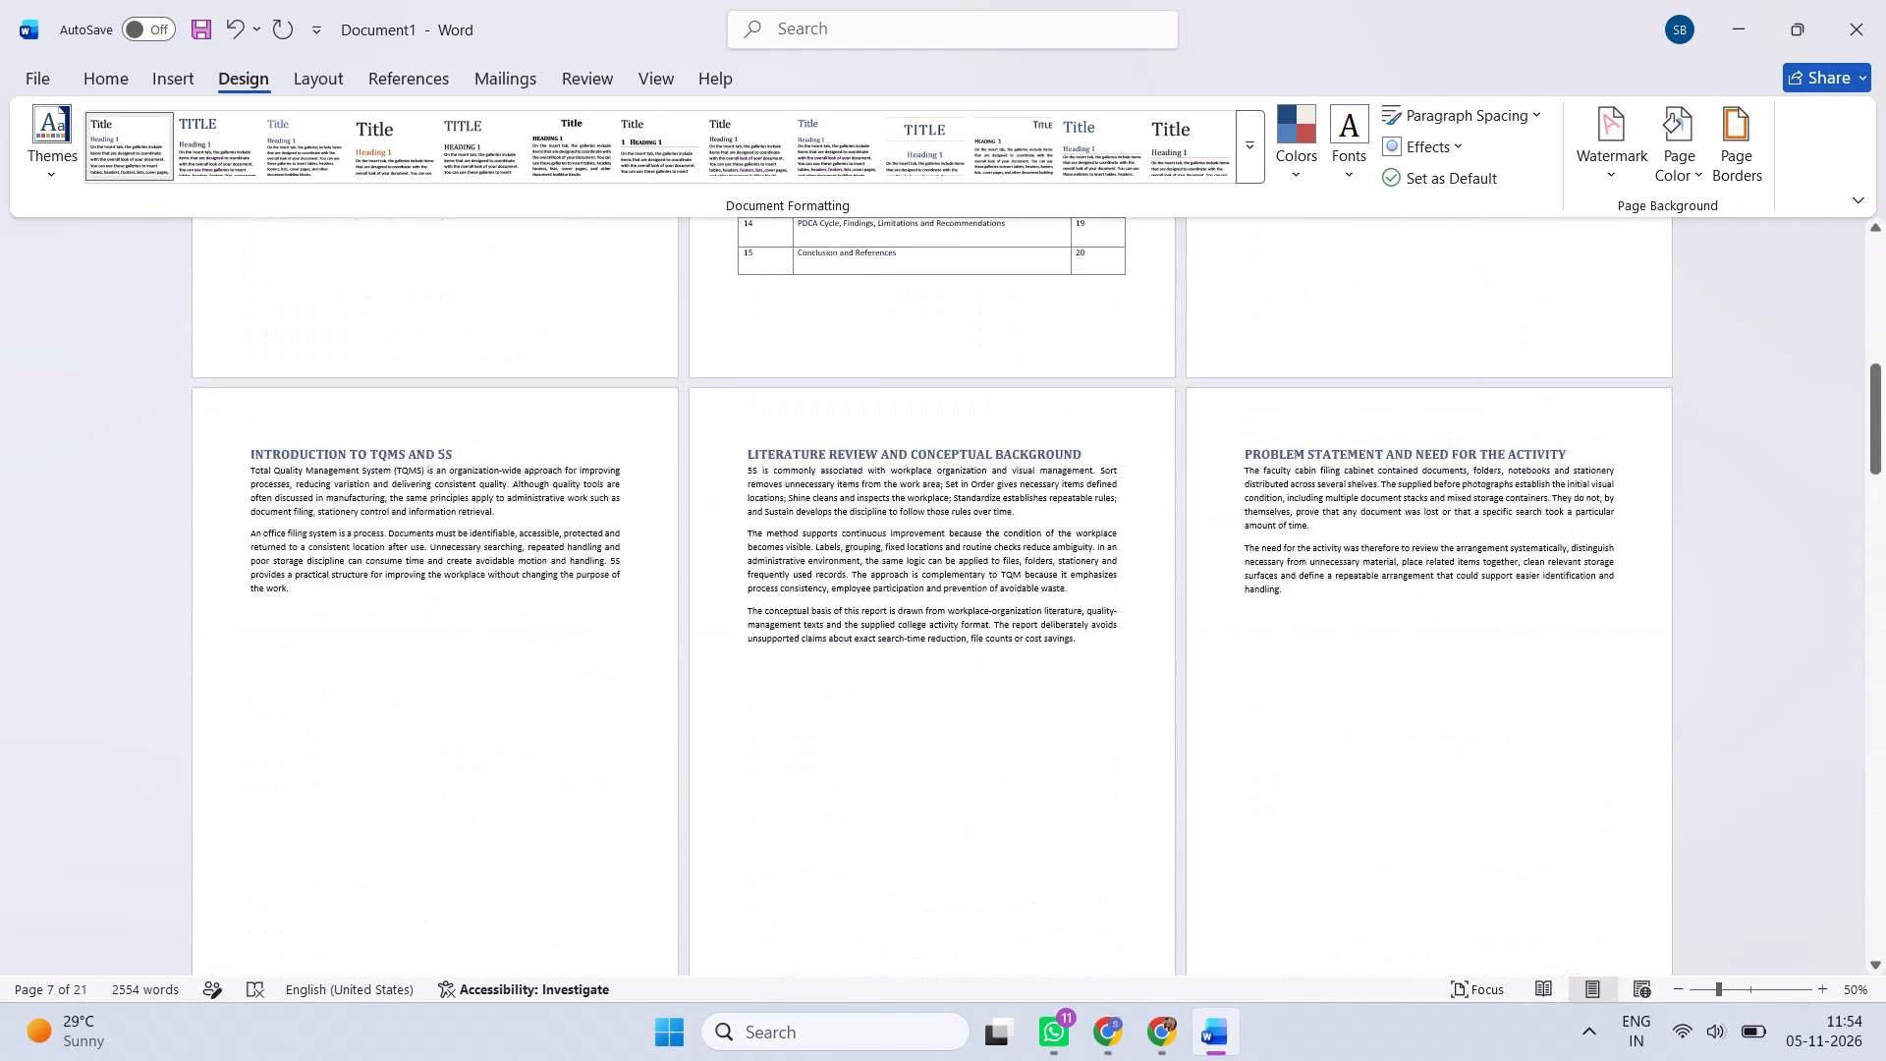
scroll(1332, 851, up, 5)
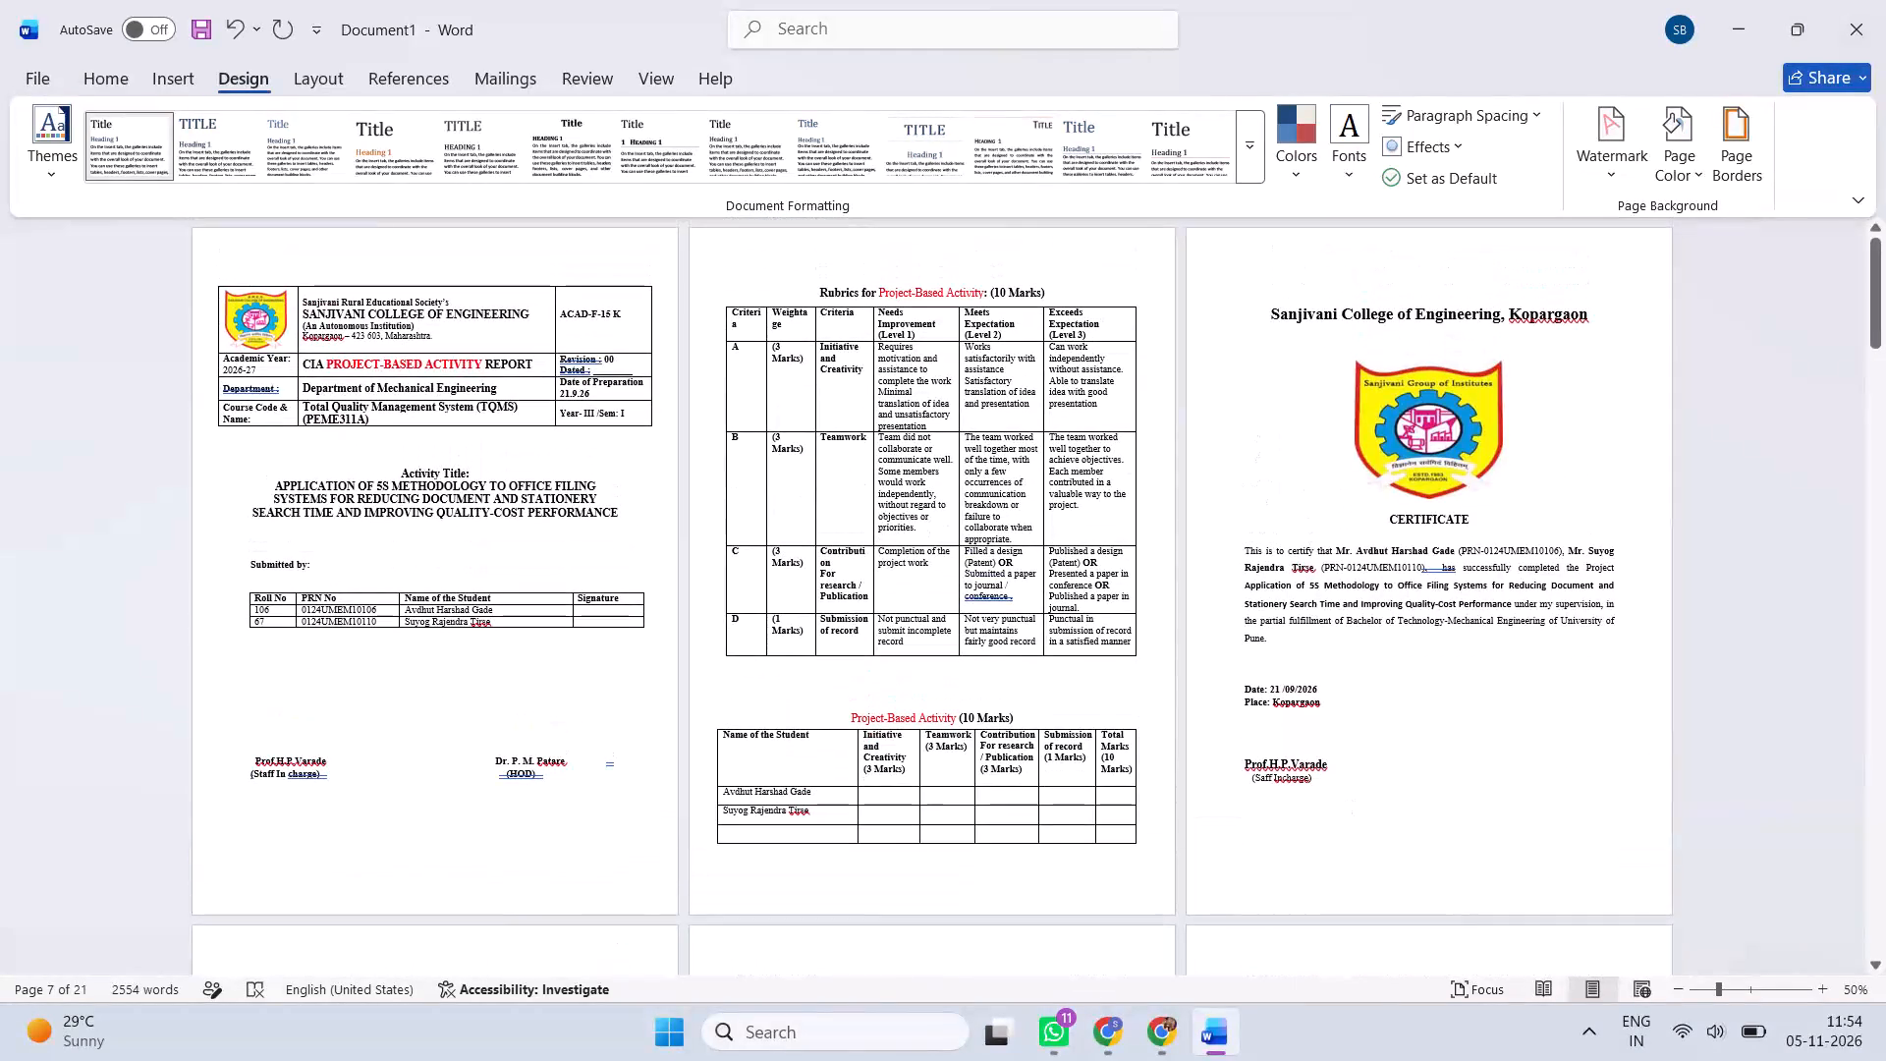
click(1473, 465)
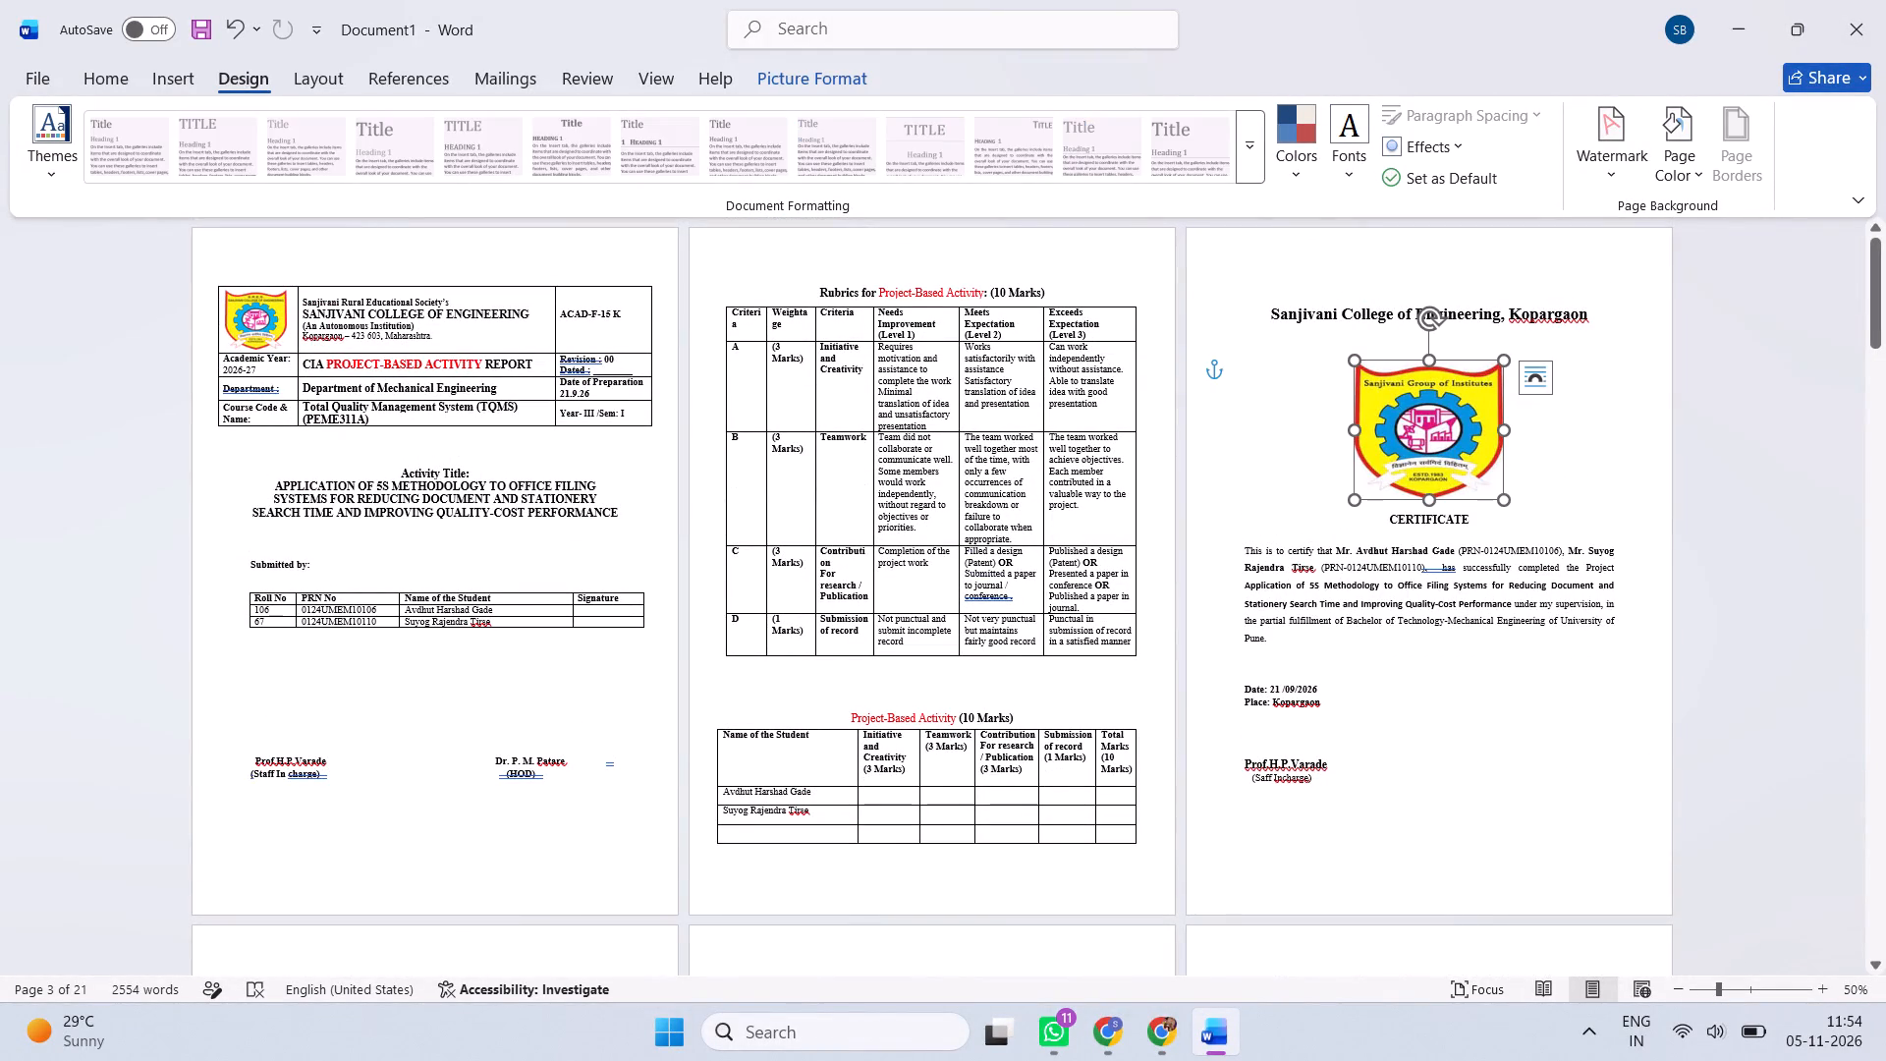
click(1434, 499)
click(1574, 470)
scroll(1429, 776, down, 1)
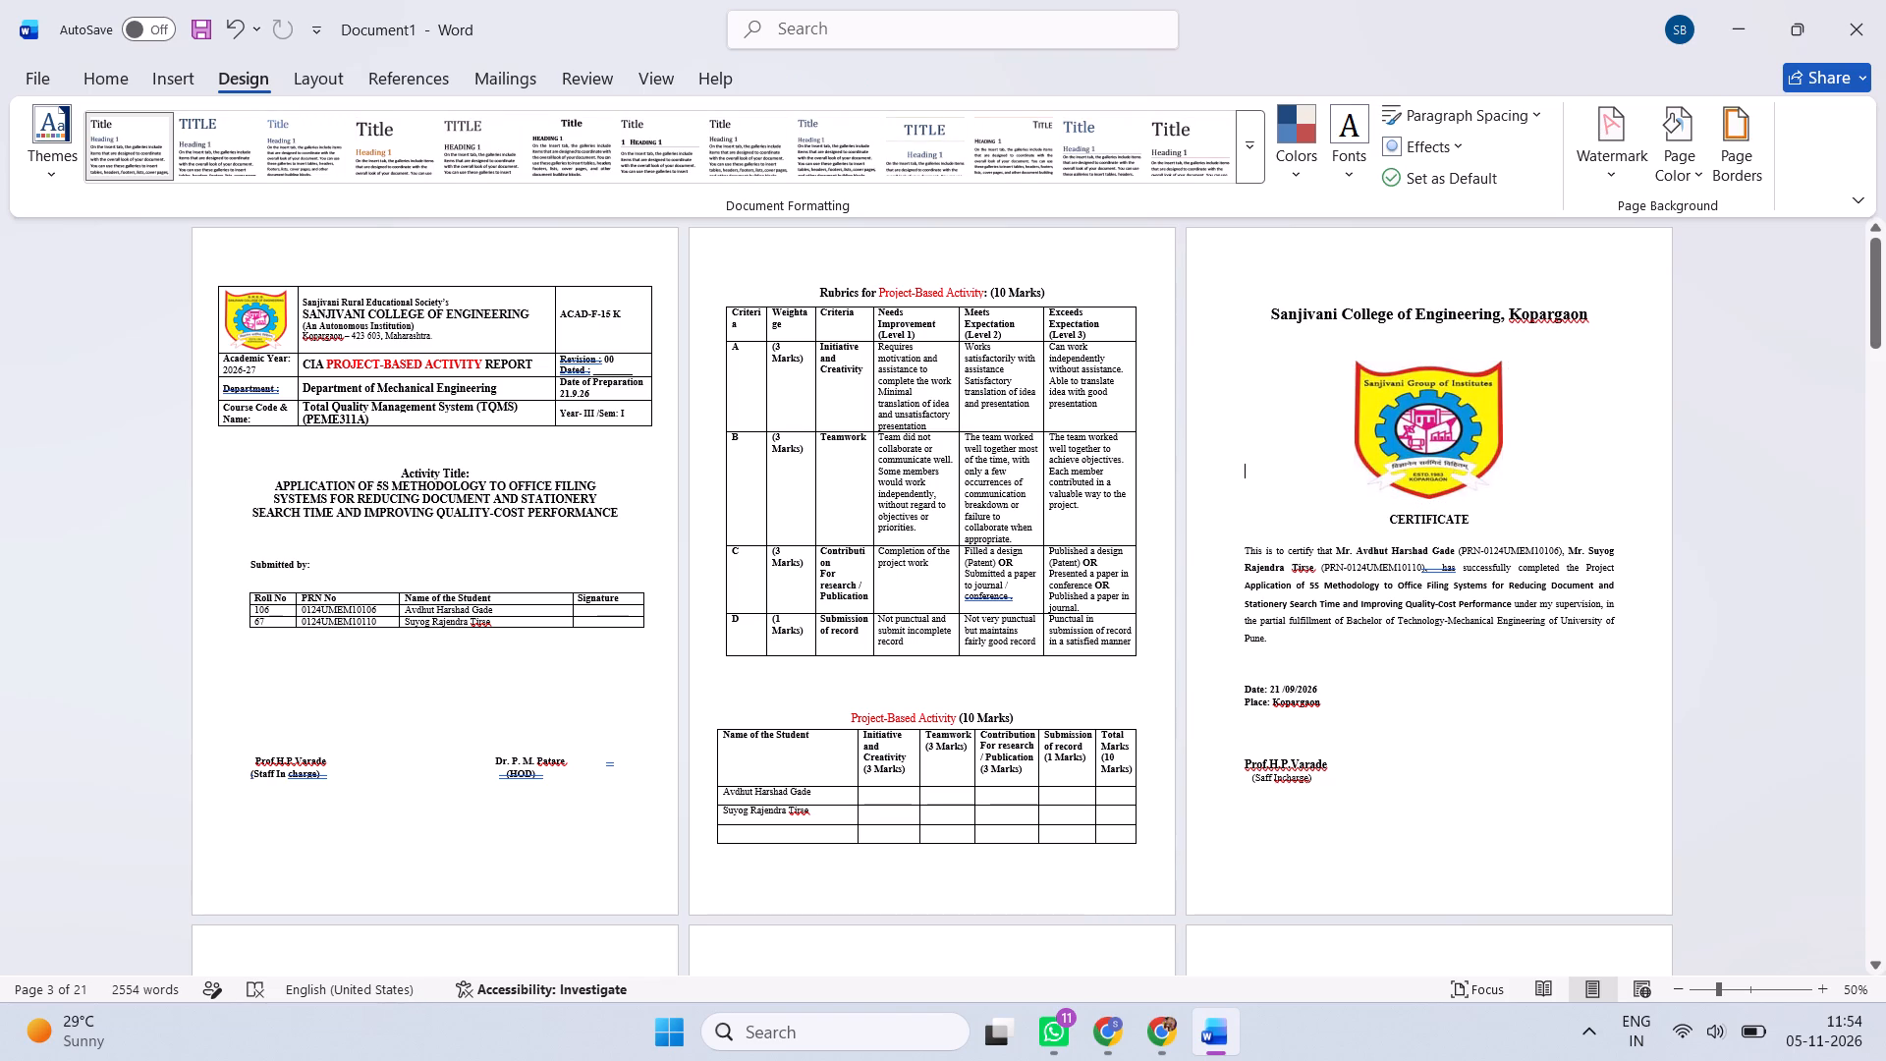
scroll(1429, 776, down, 1)
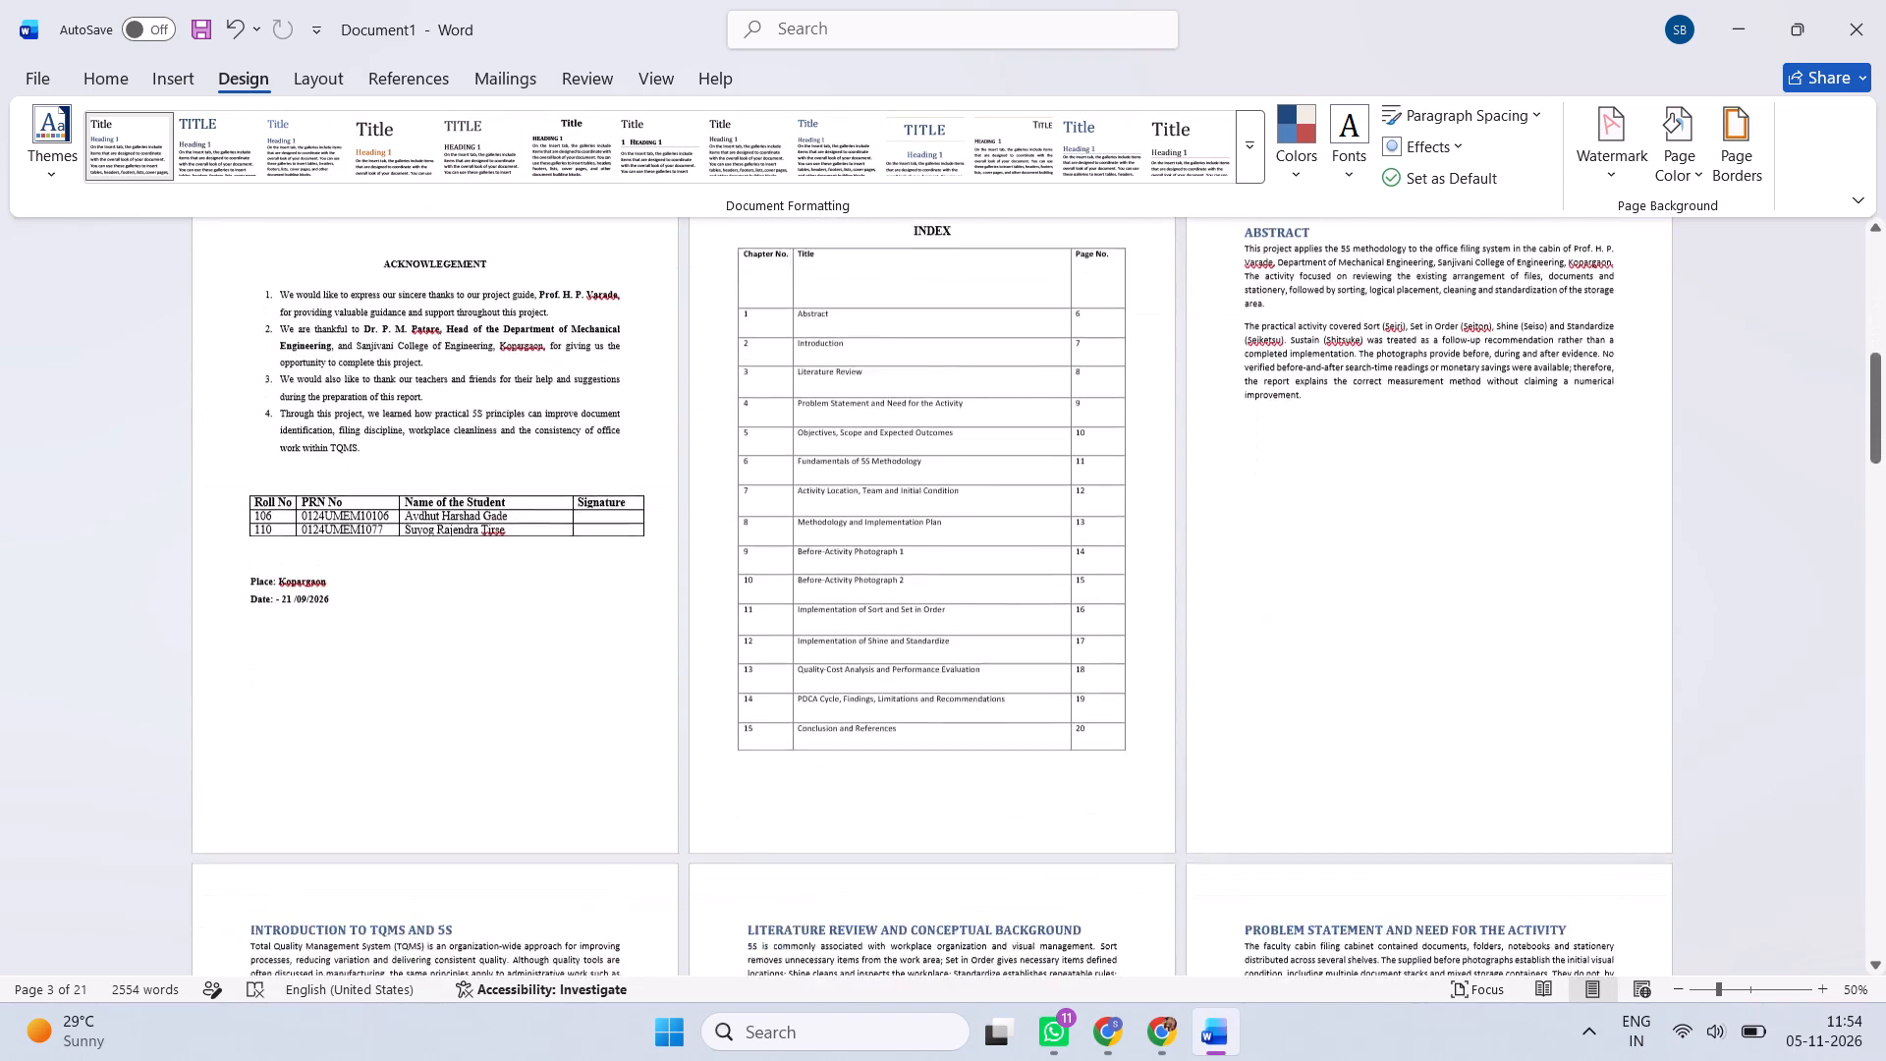
scroll(1429, 776, down, 3)
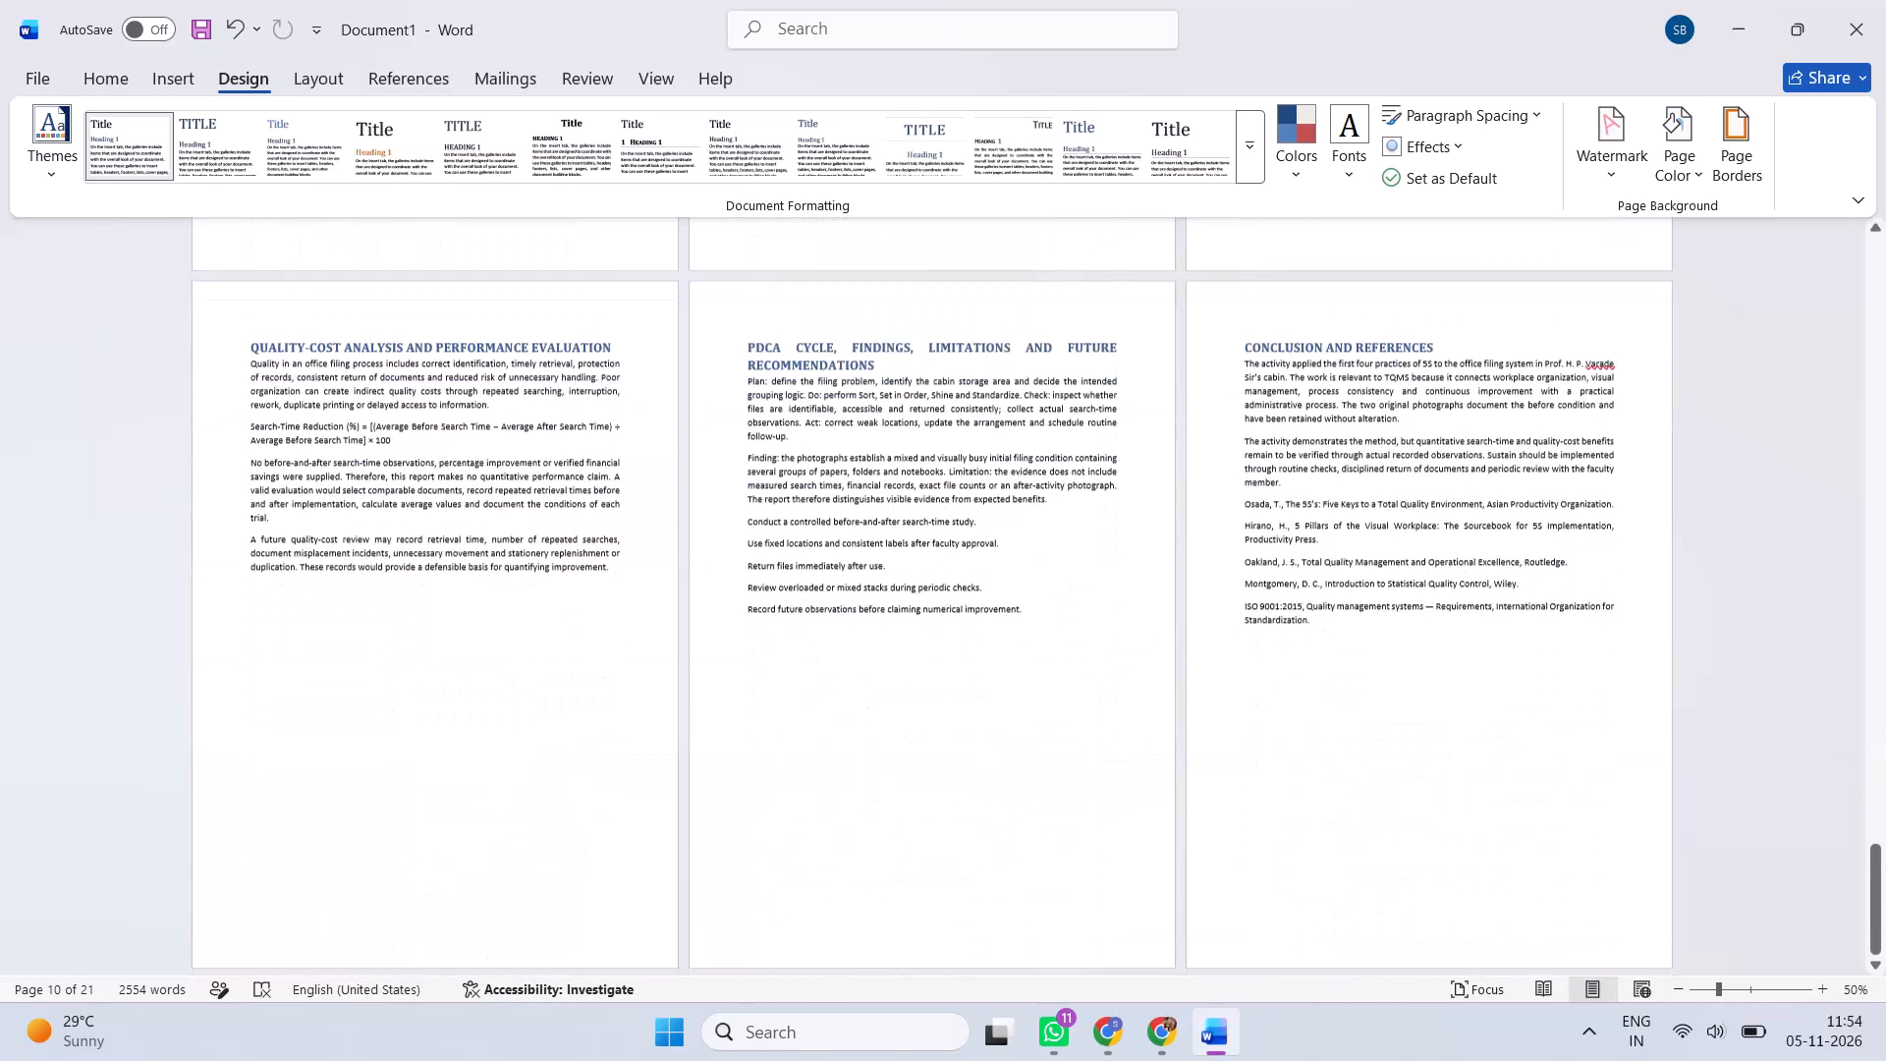
scroll(1429, 776, up, 1)
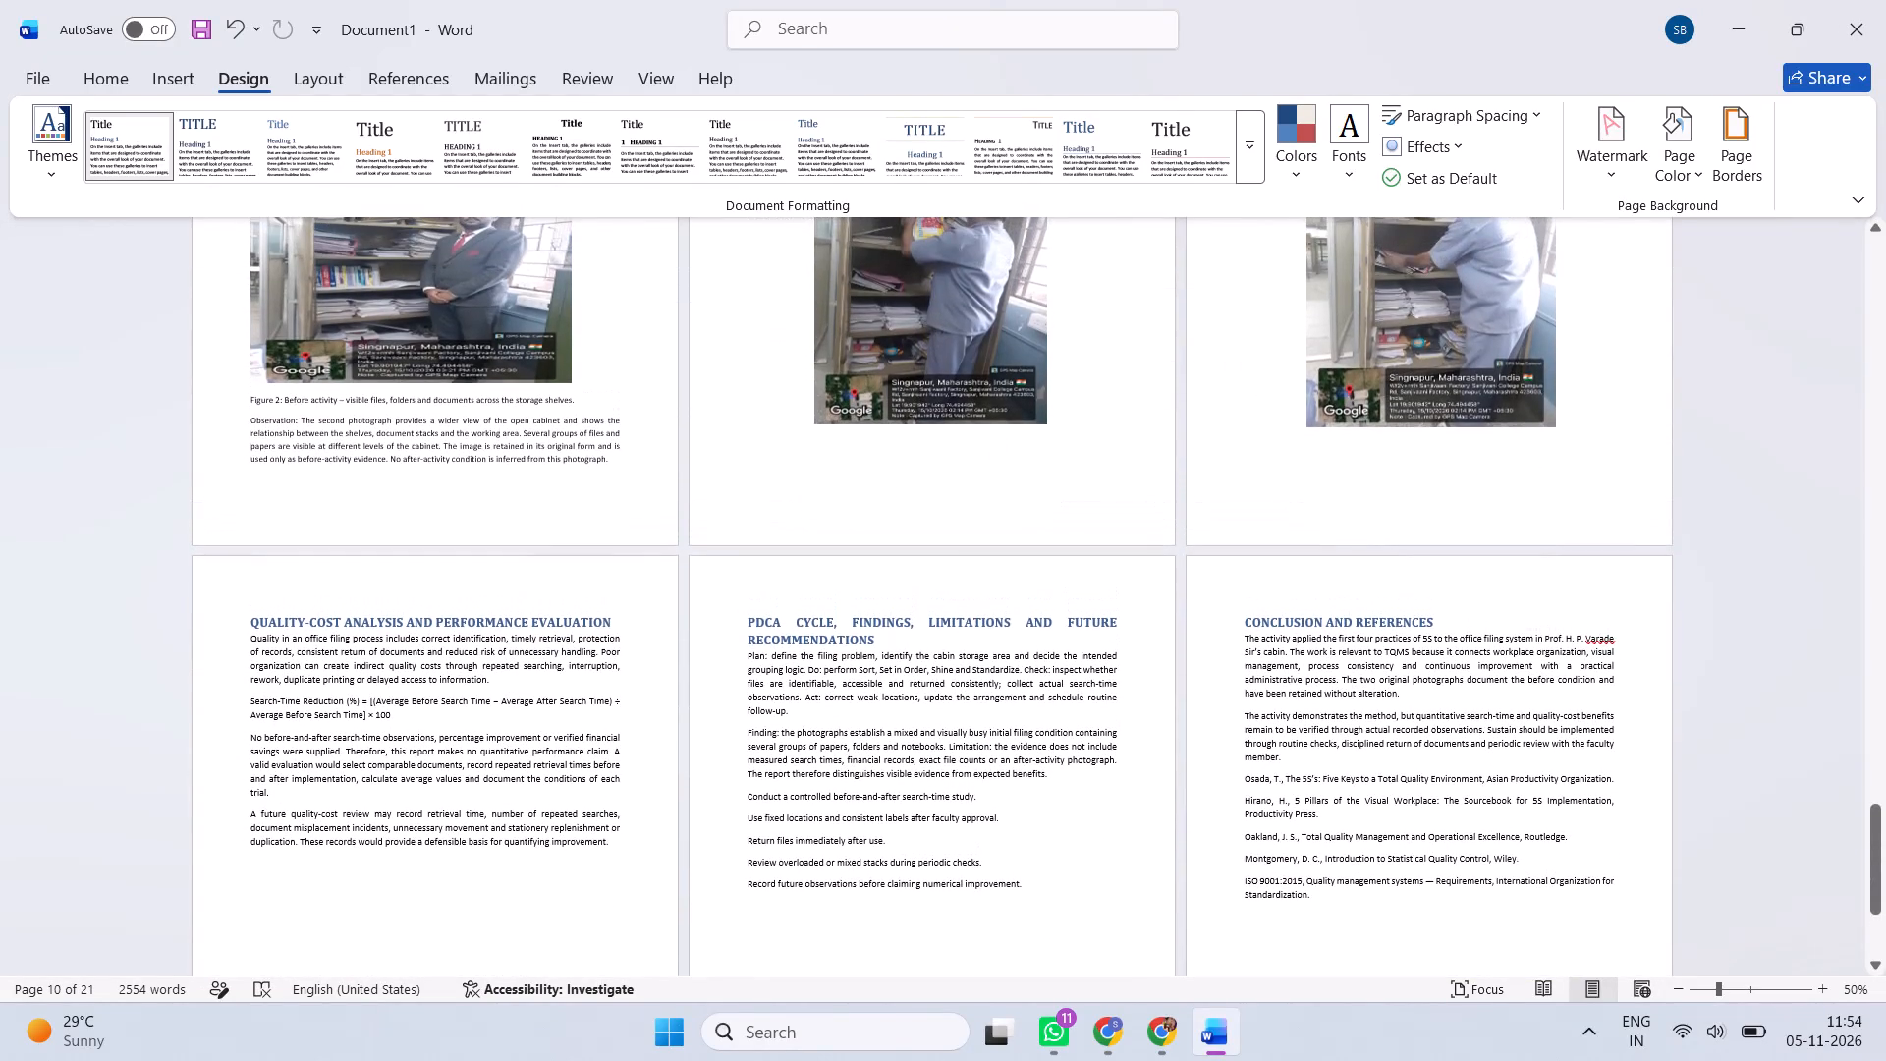
scroll(1458, 630, up, 2)
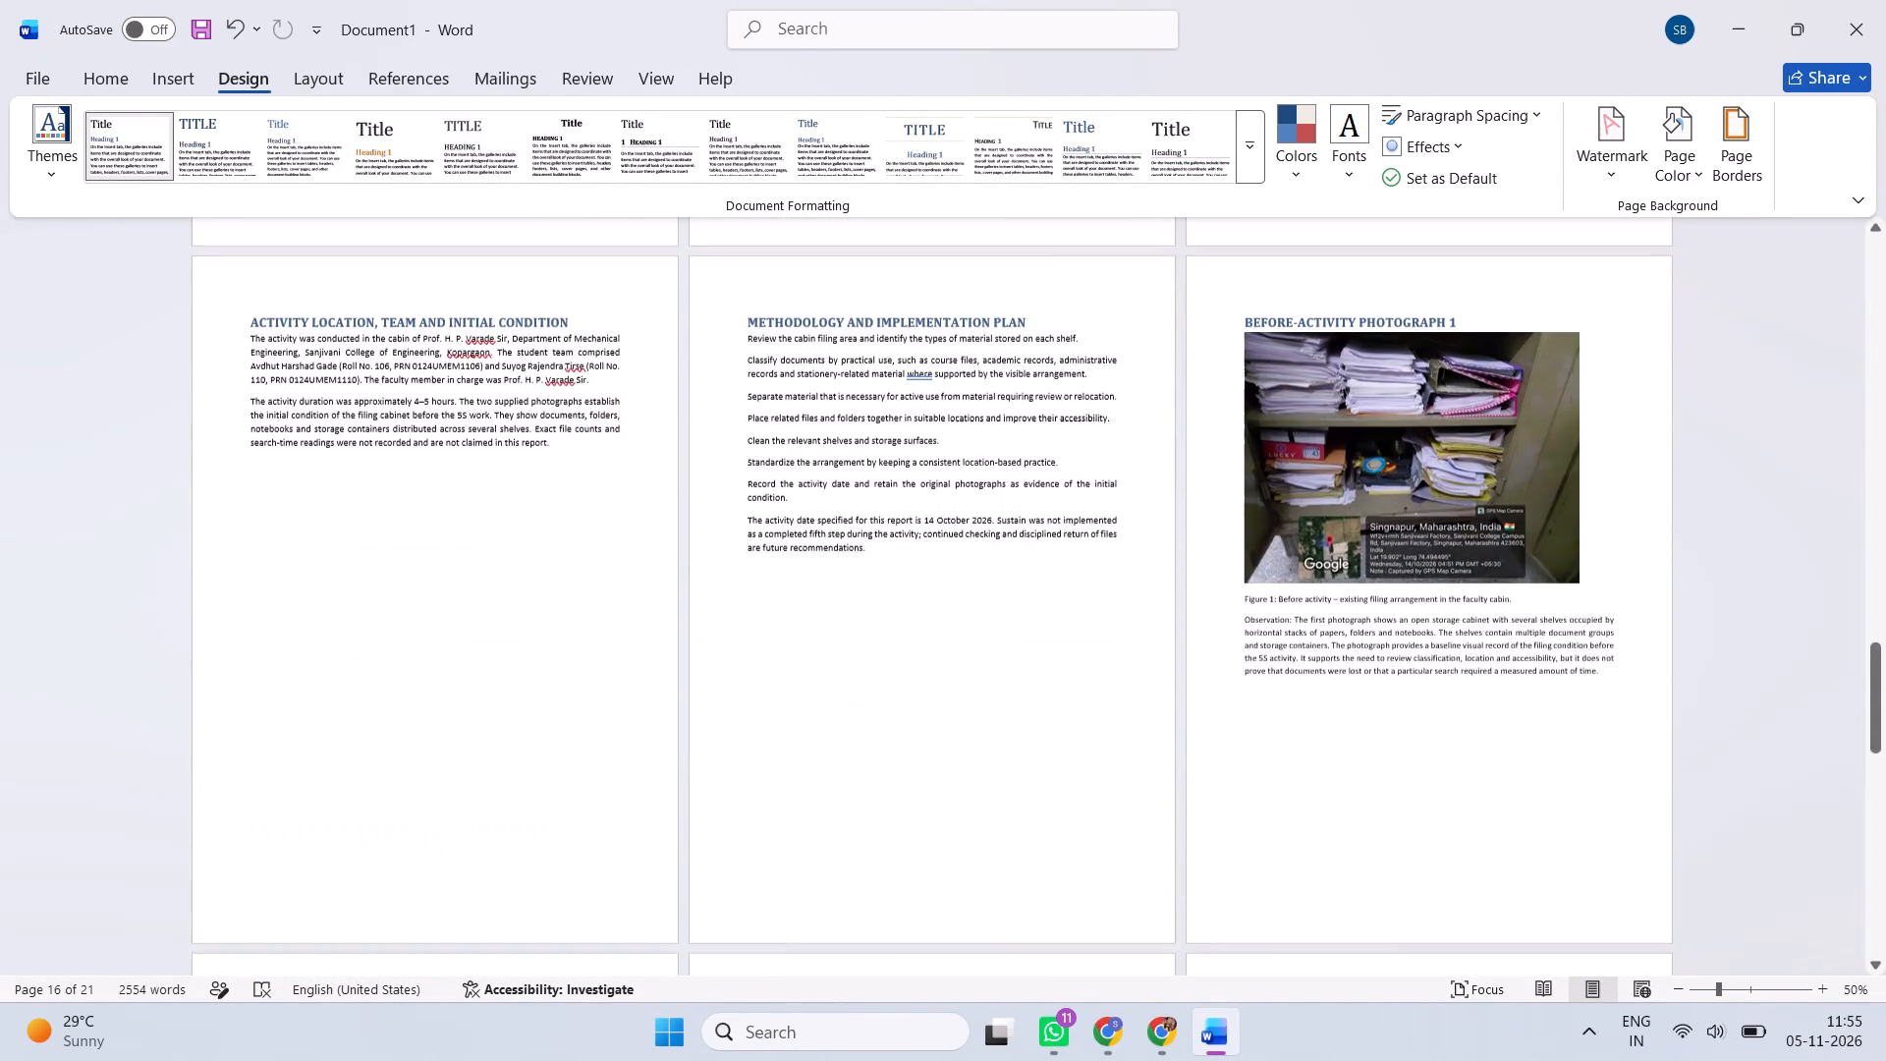
scroll(1458, 630, up, 4)
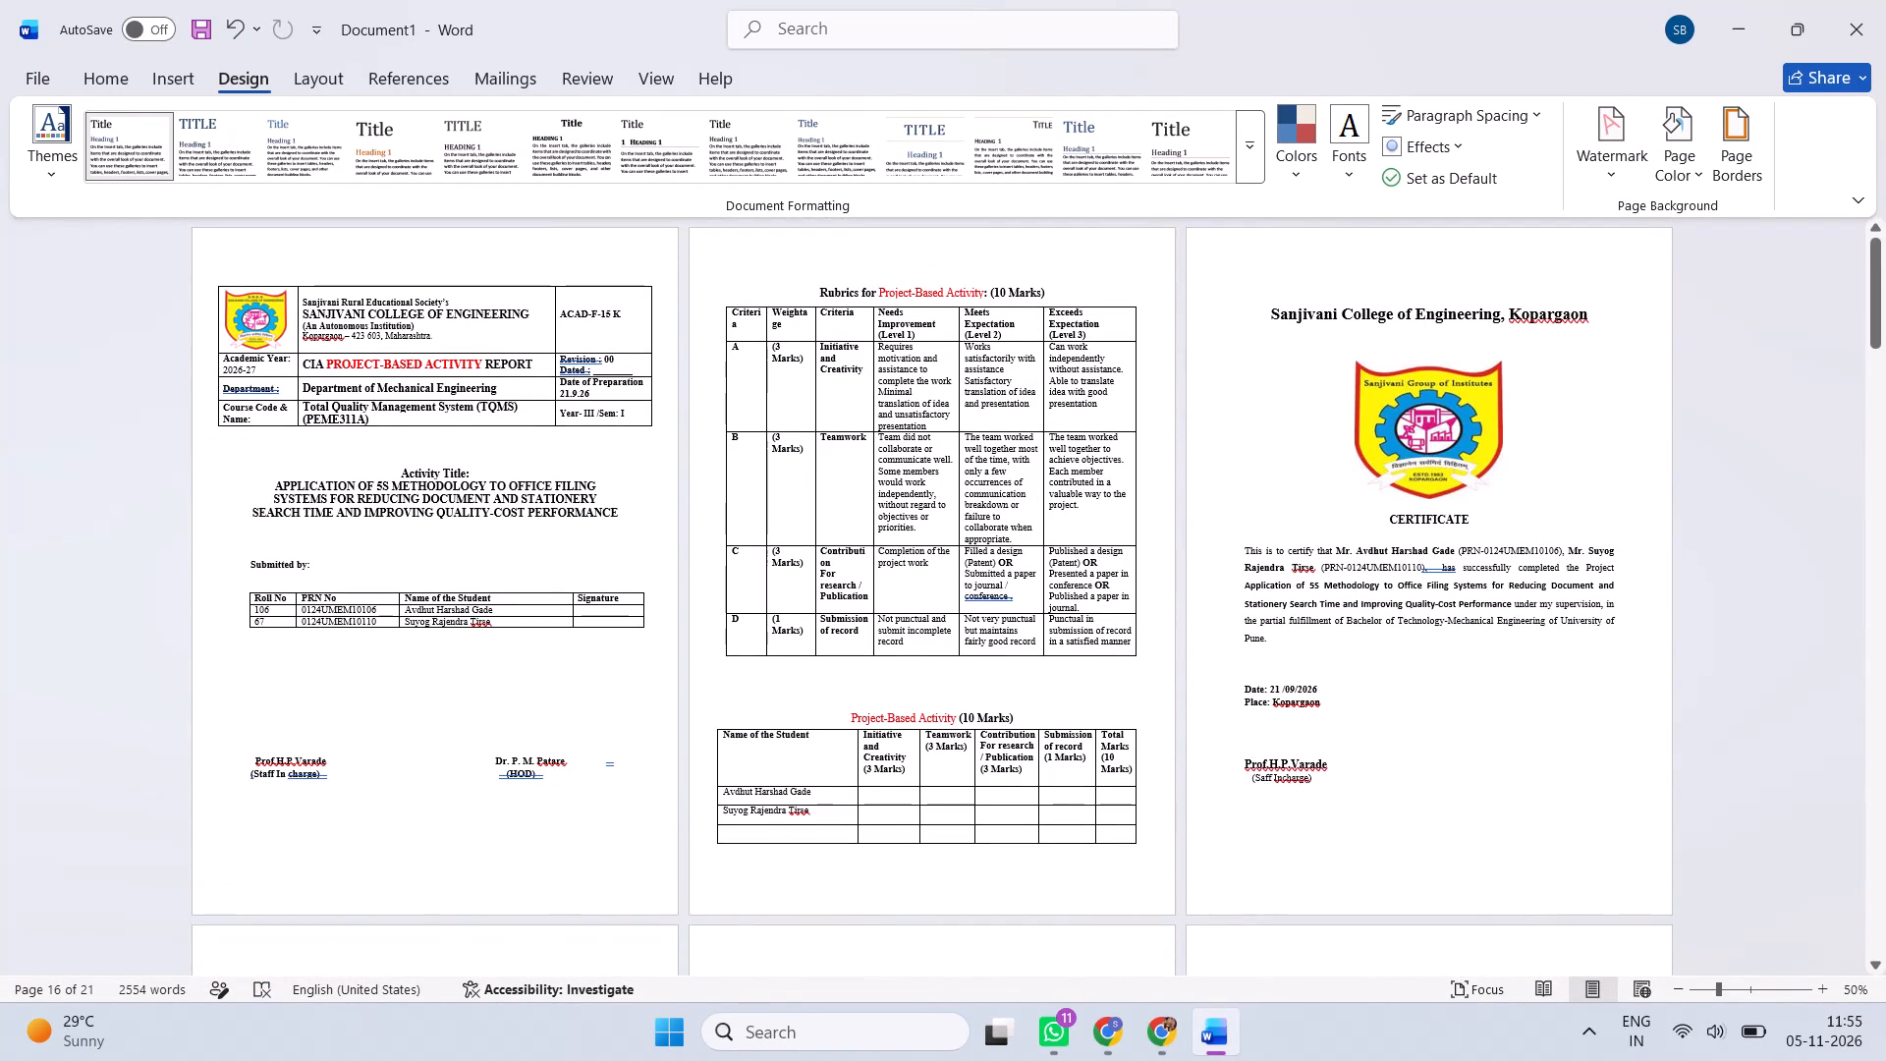
click(1611, 795)
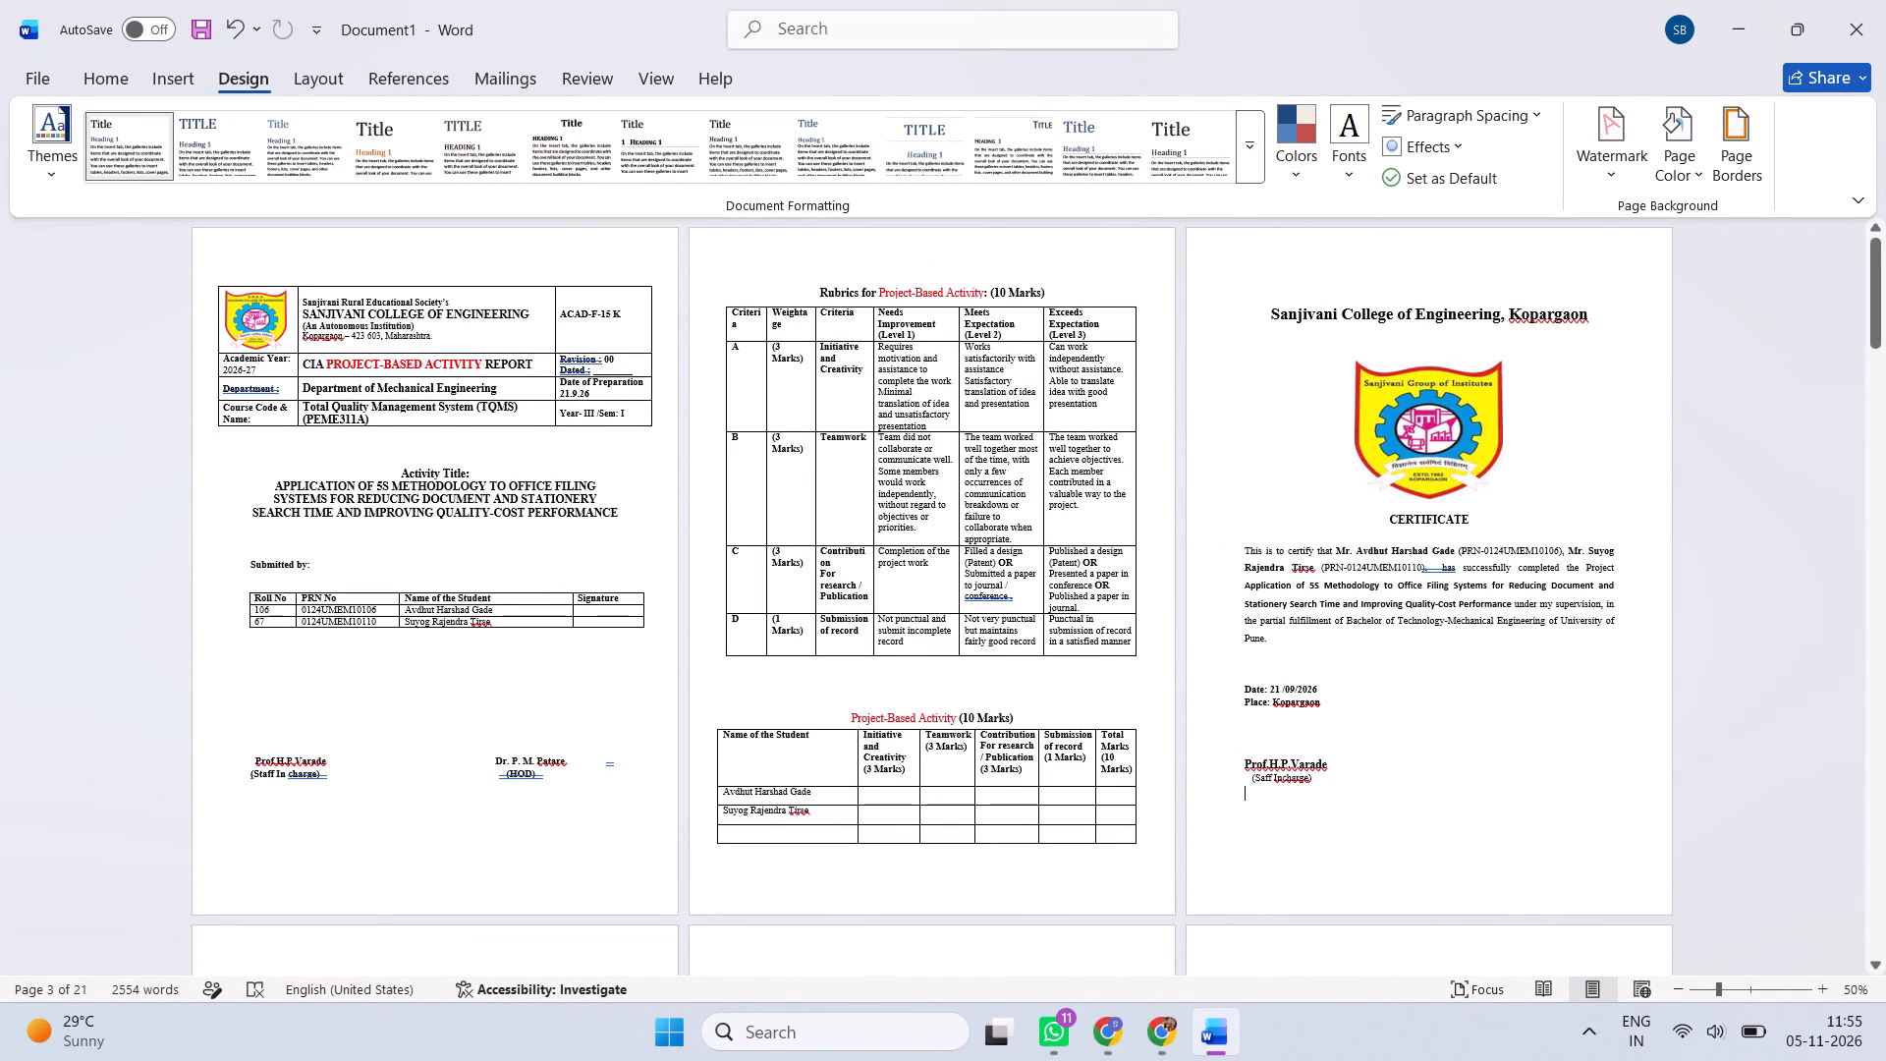
Save the report as AVDHUT.docx in the OneDrive Pictures folder.
key(ctrl+s)
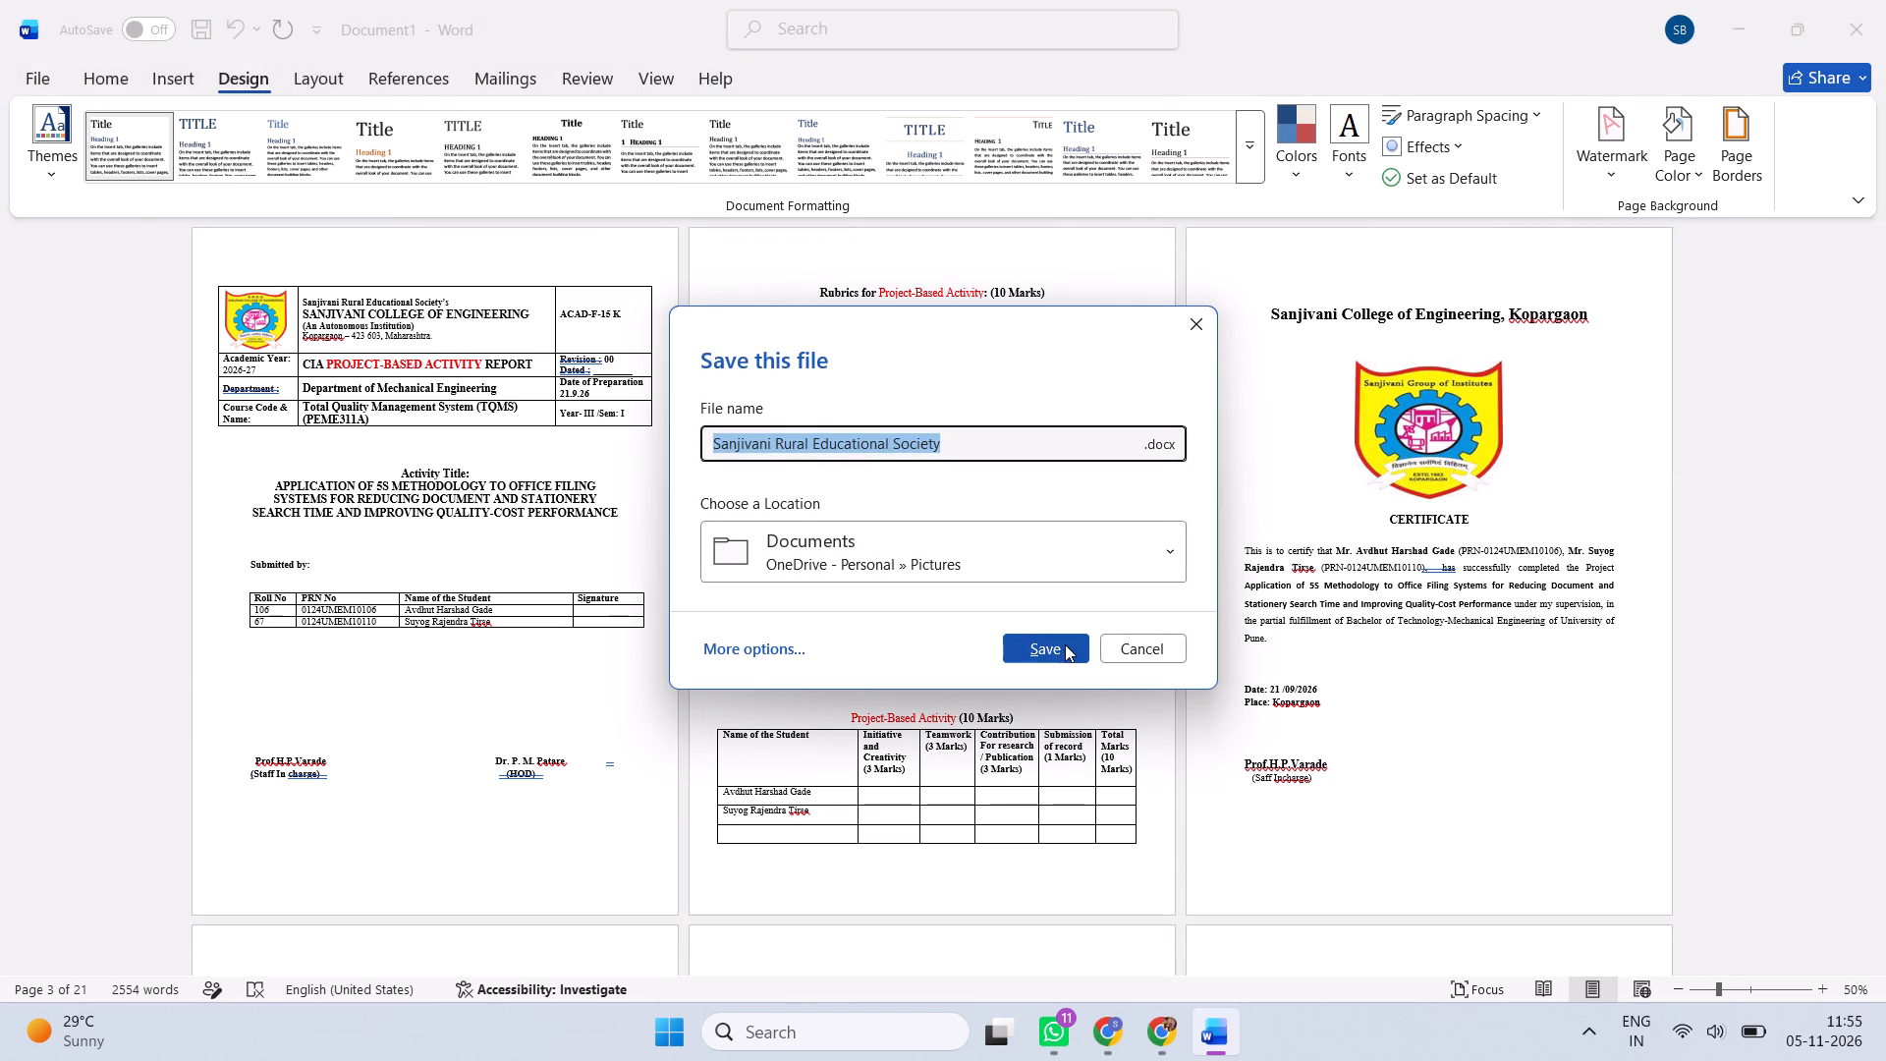
key(a)
key(v)
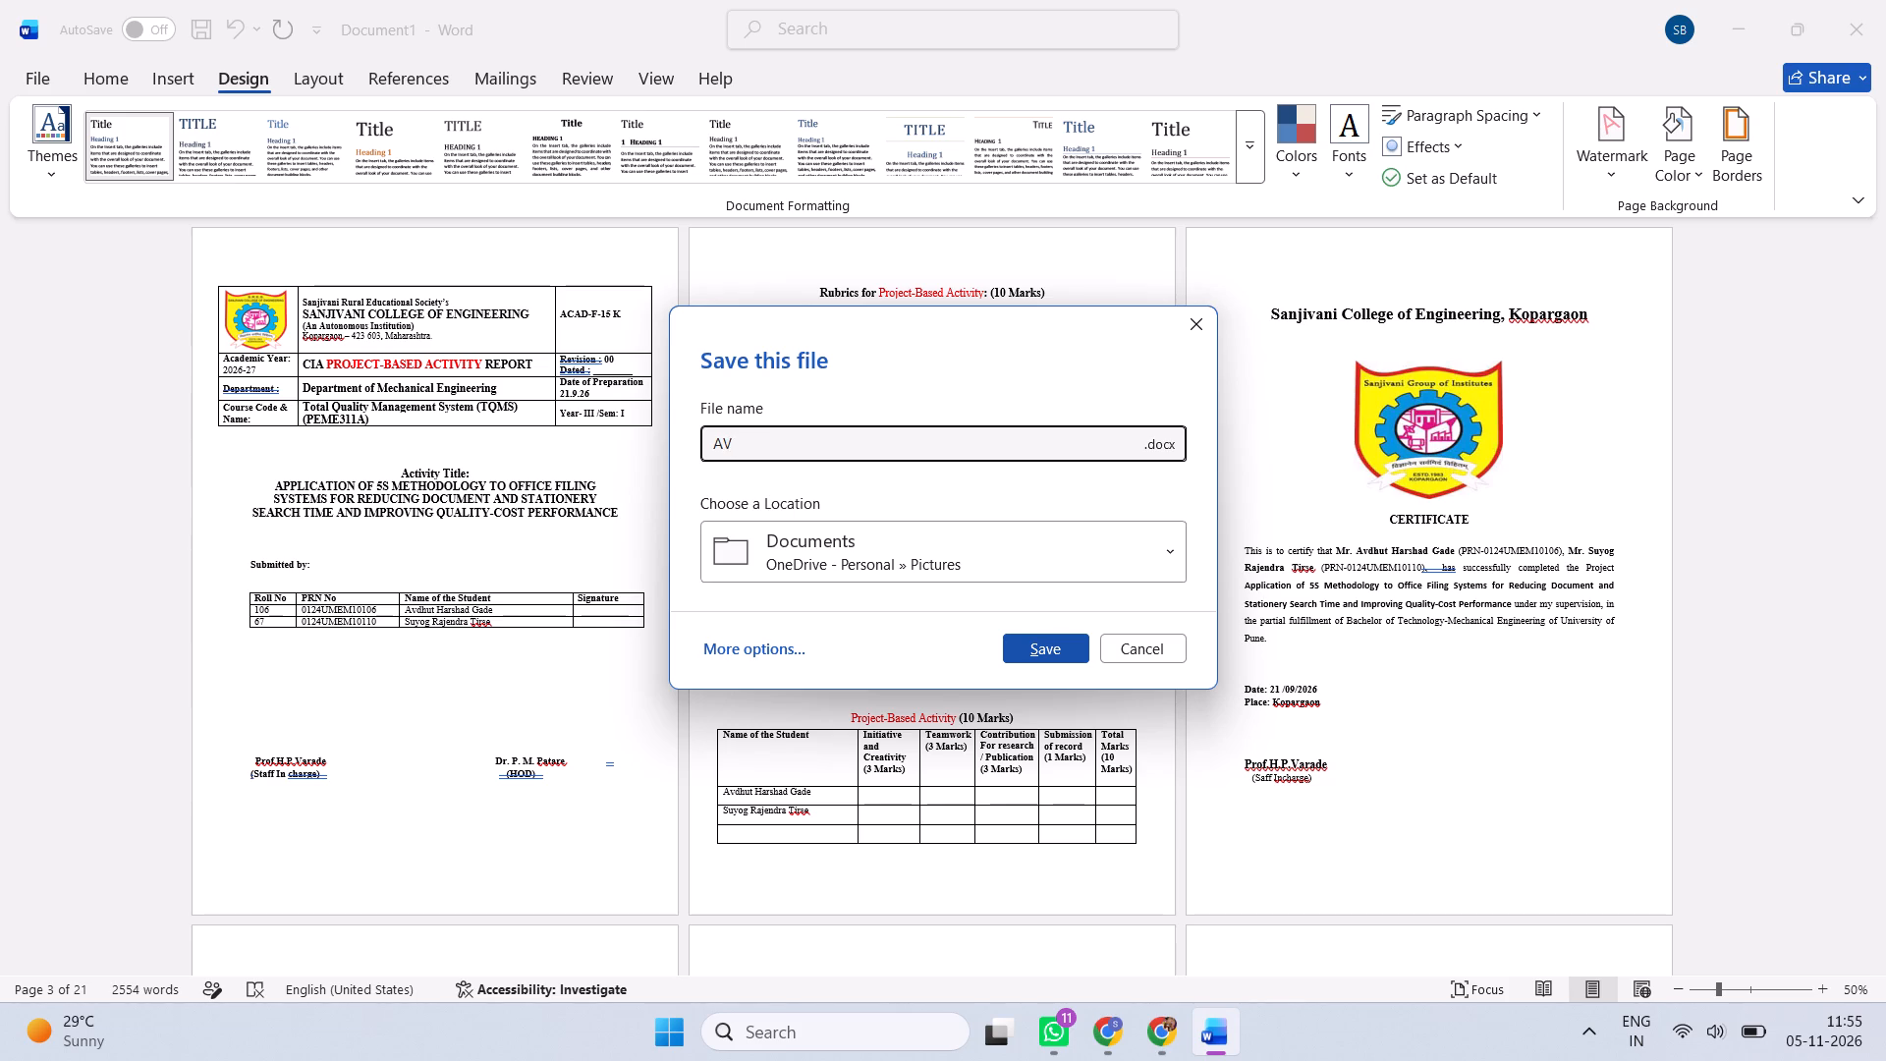
text(DHUT)
key(Return)
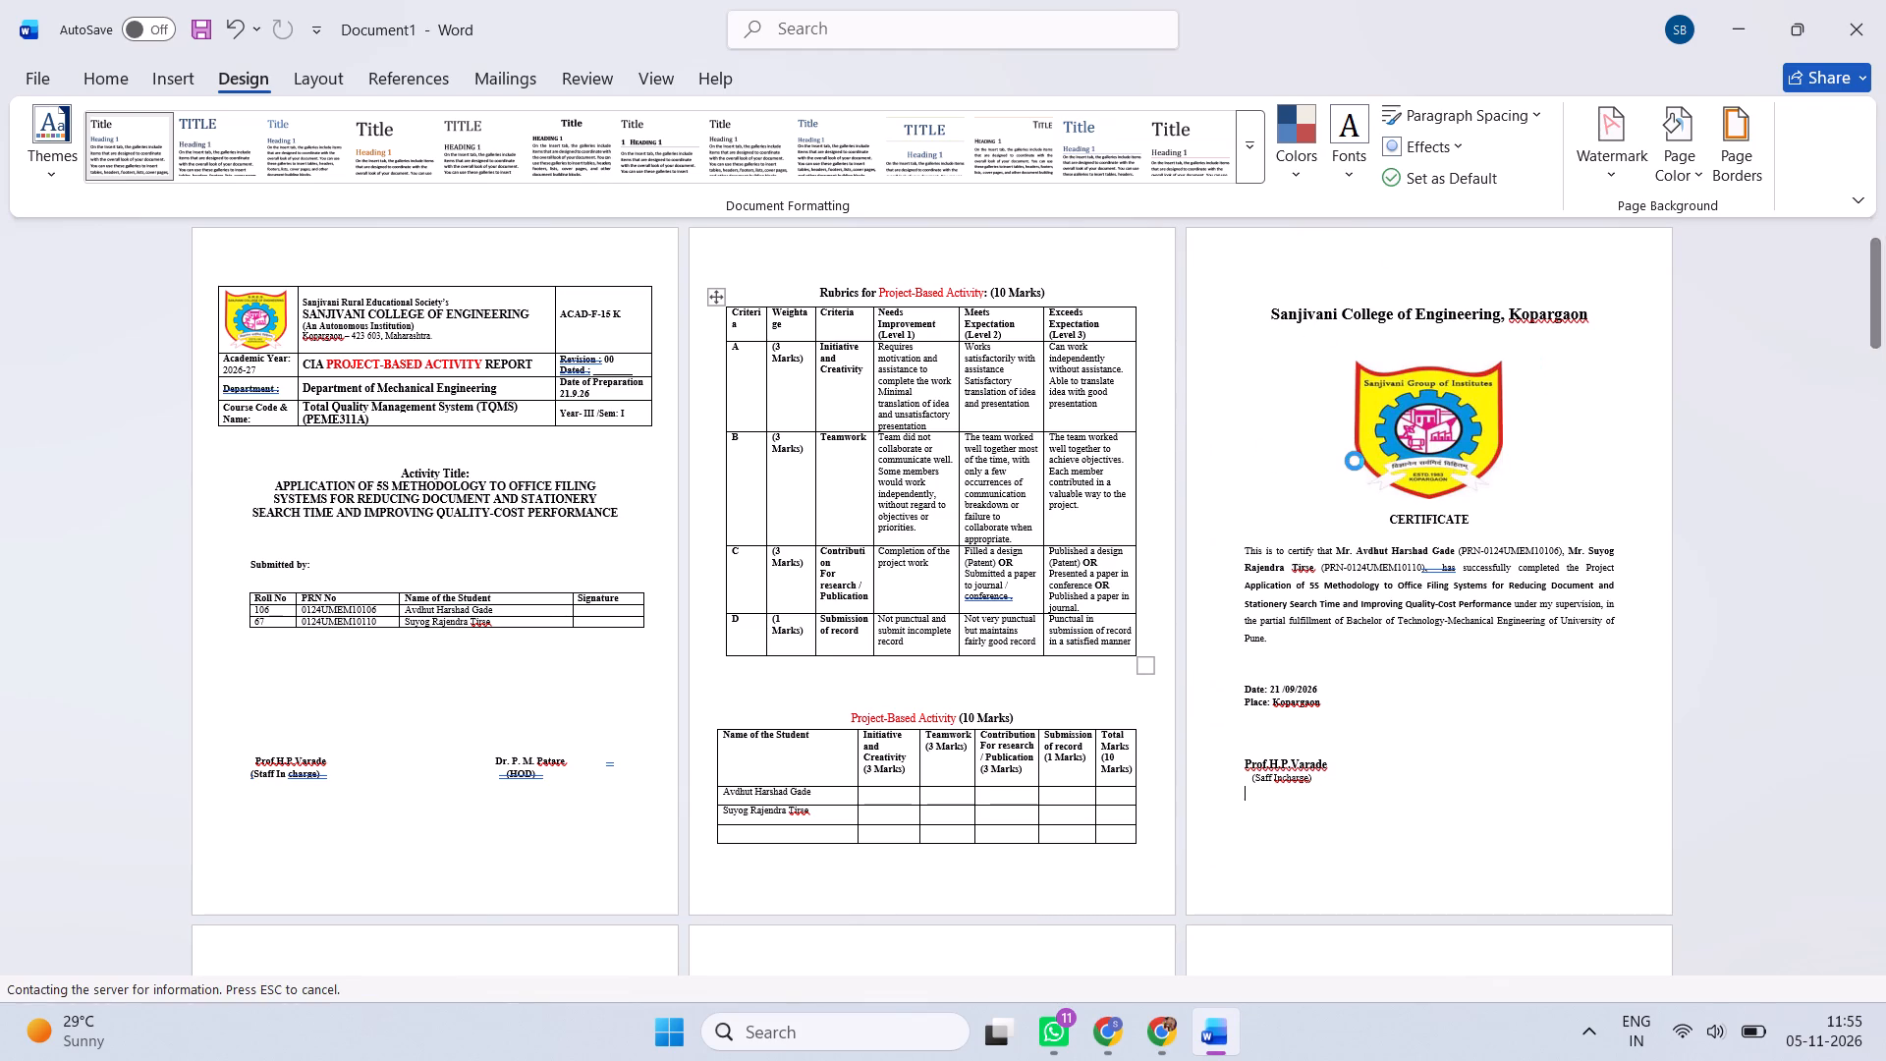
scroll(1355, 461, down, 3)
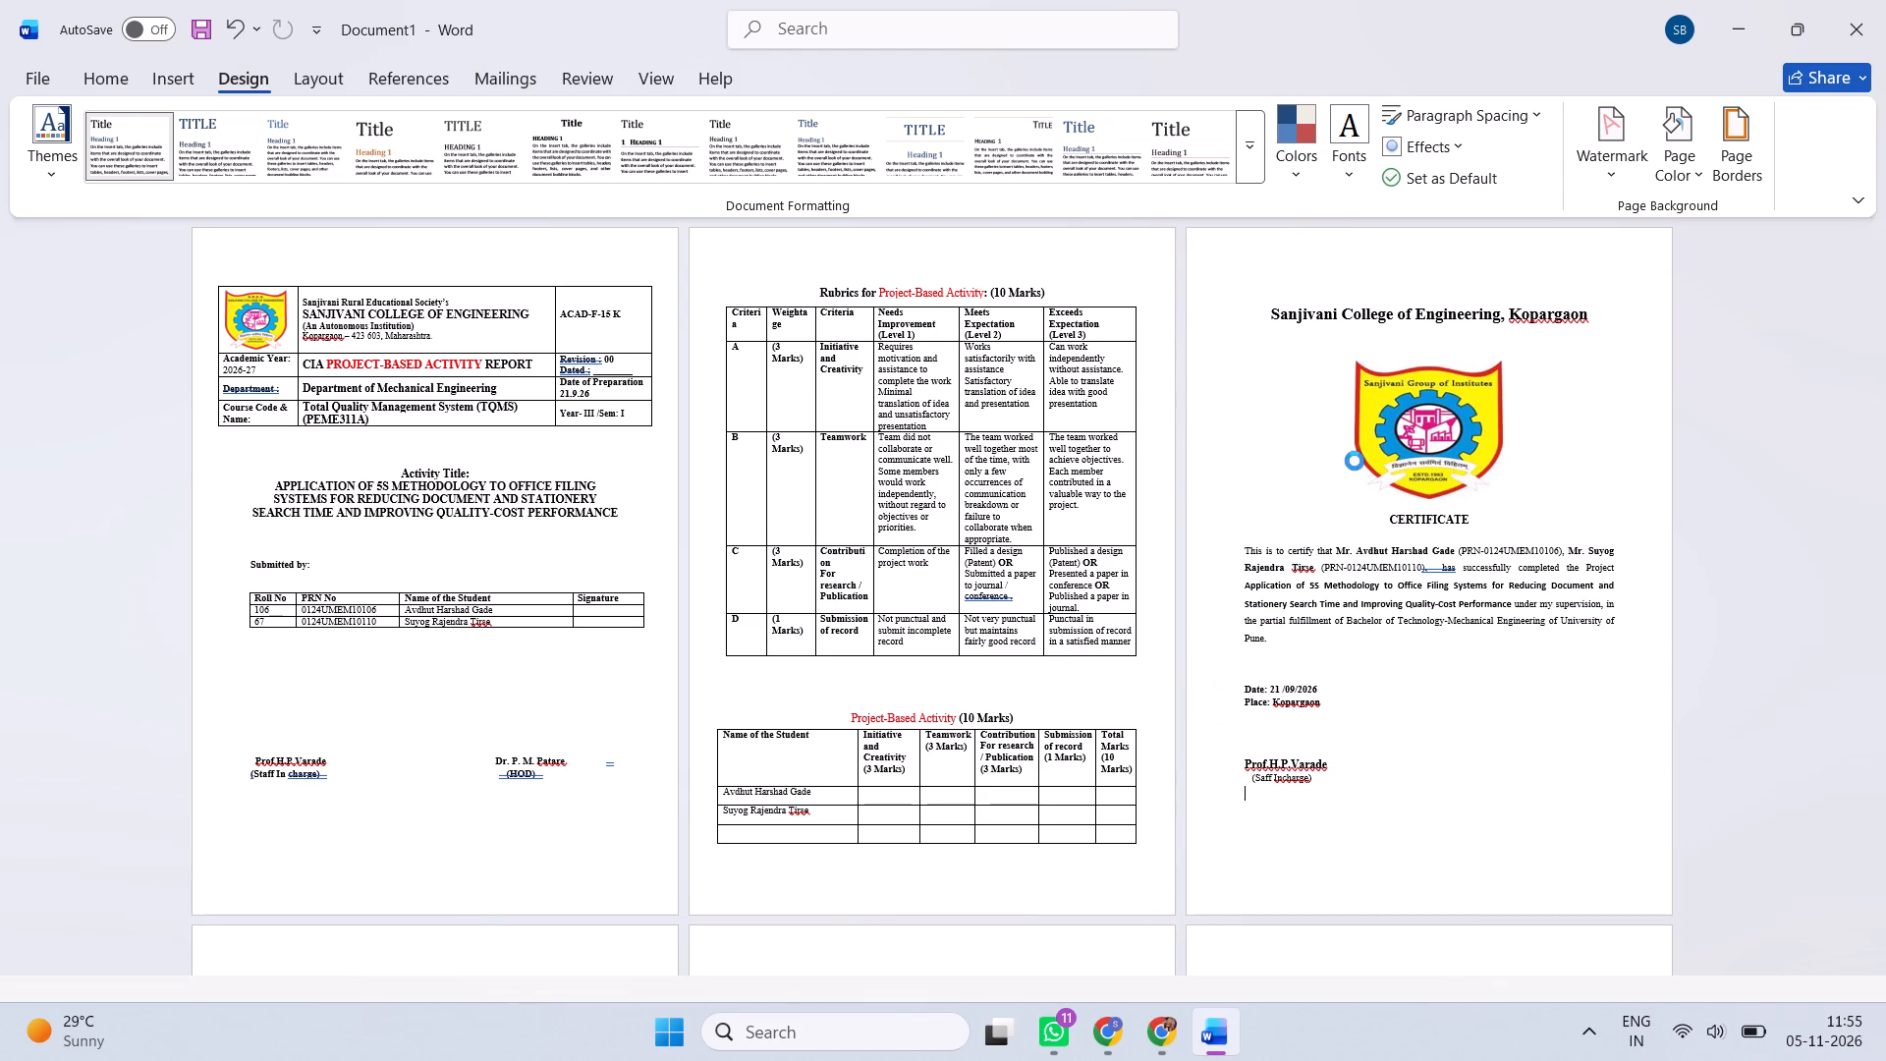
scroll(1355, 461, down, 4)
scroll(1355, 461, up, 2)
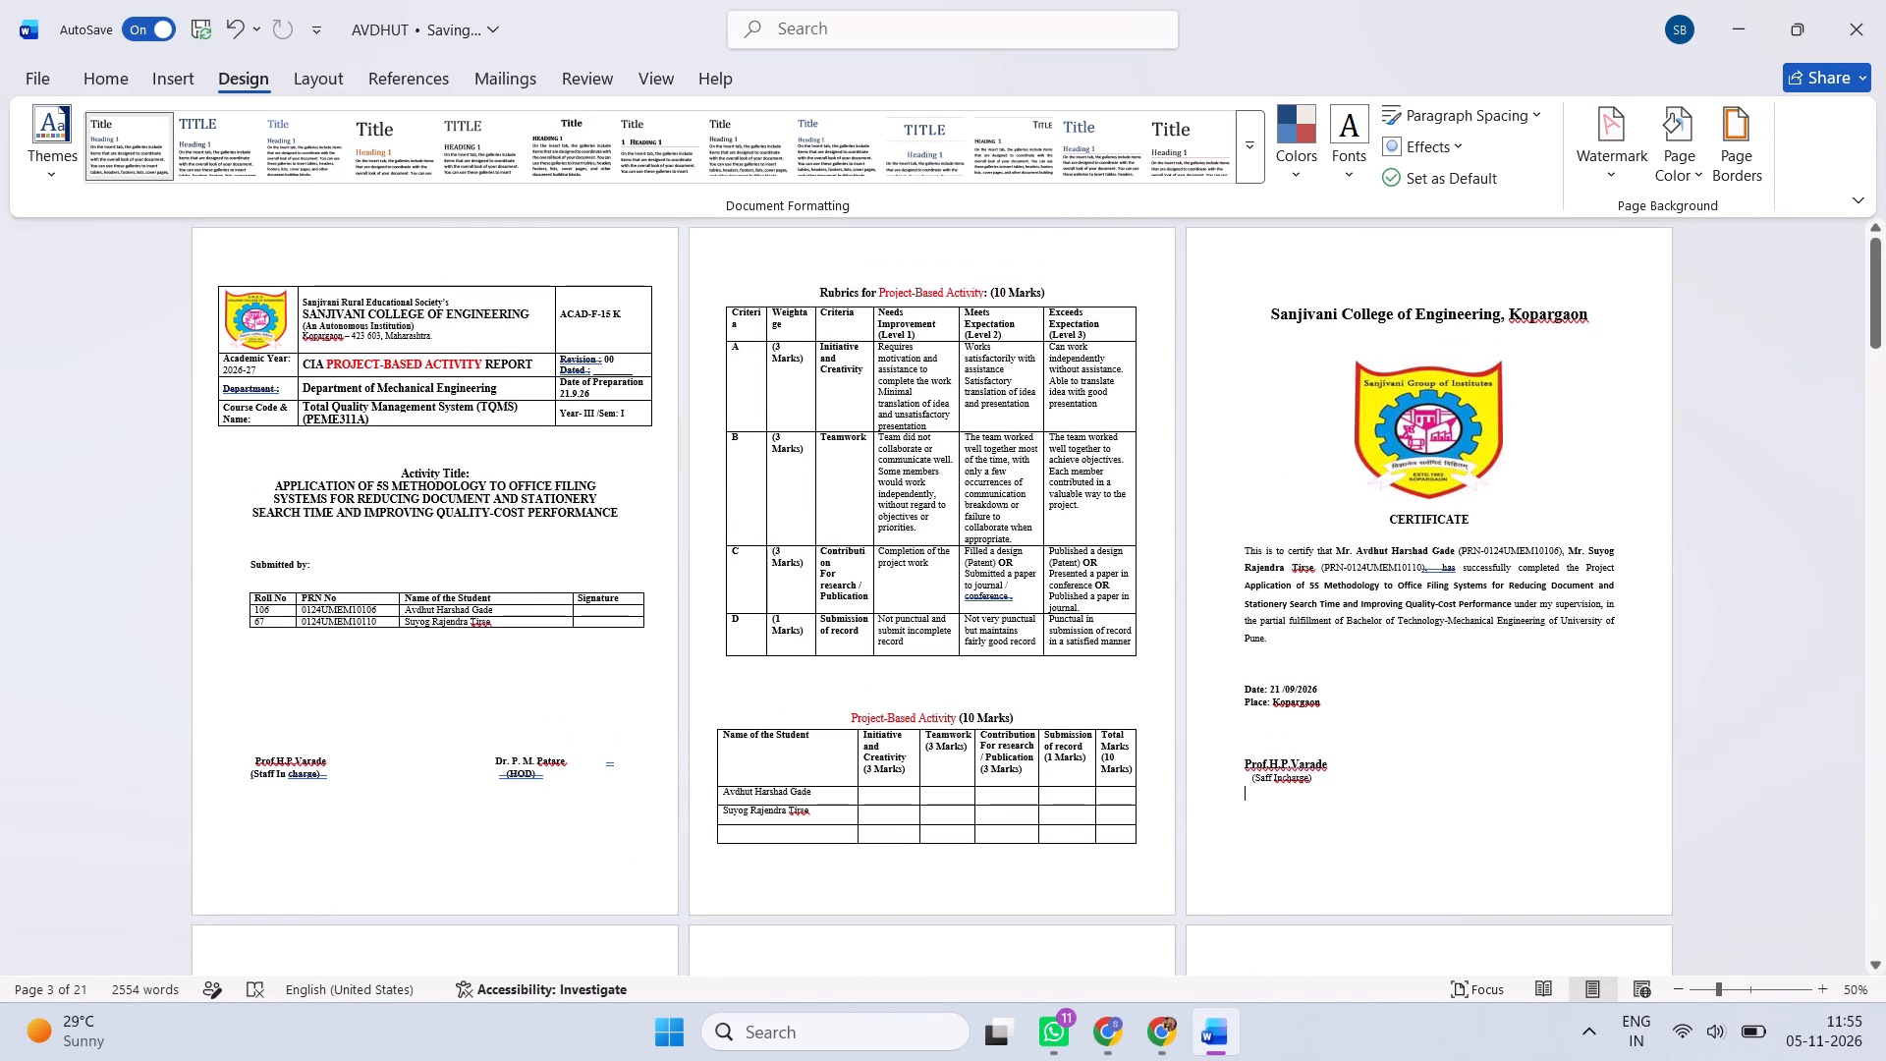
Examine the report's pages in the print preview, from the front pages to the closing sections, and return to the document without printing.
key(ctrl+p)
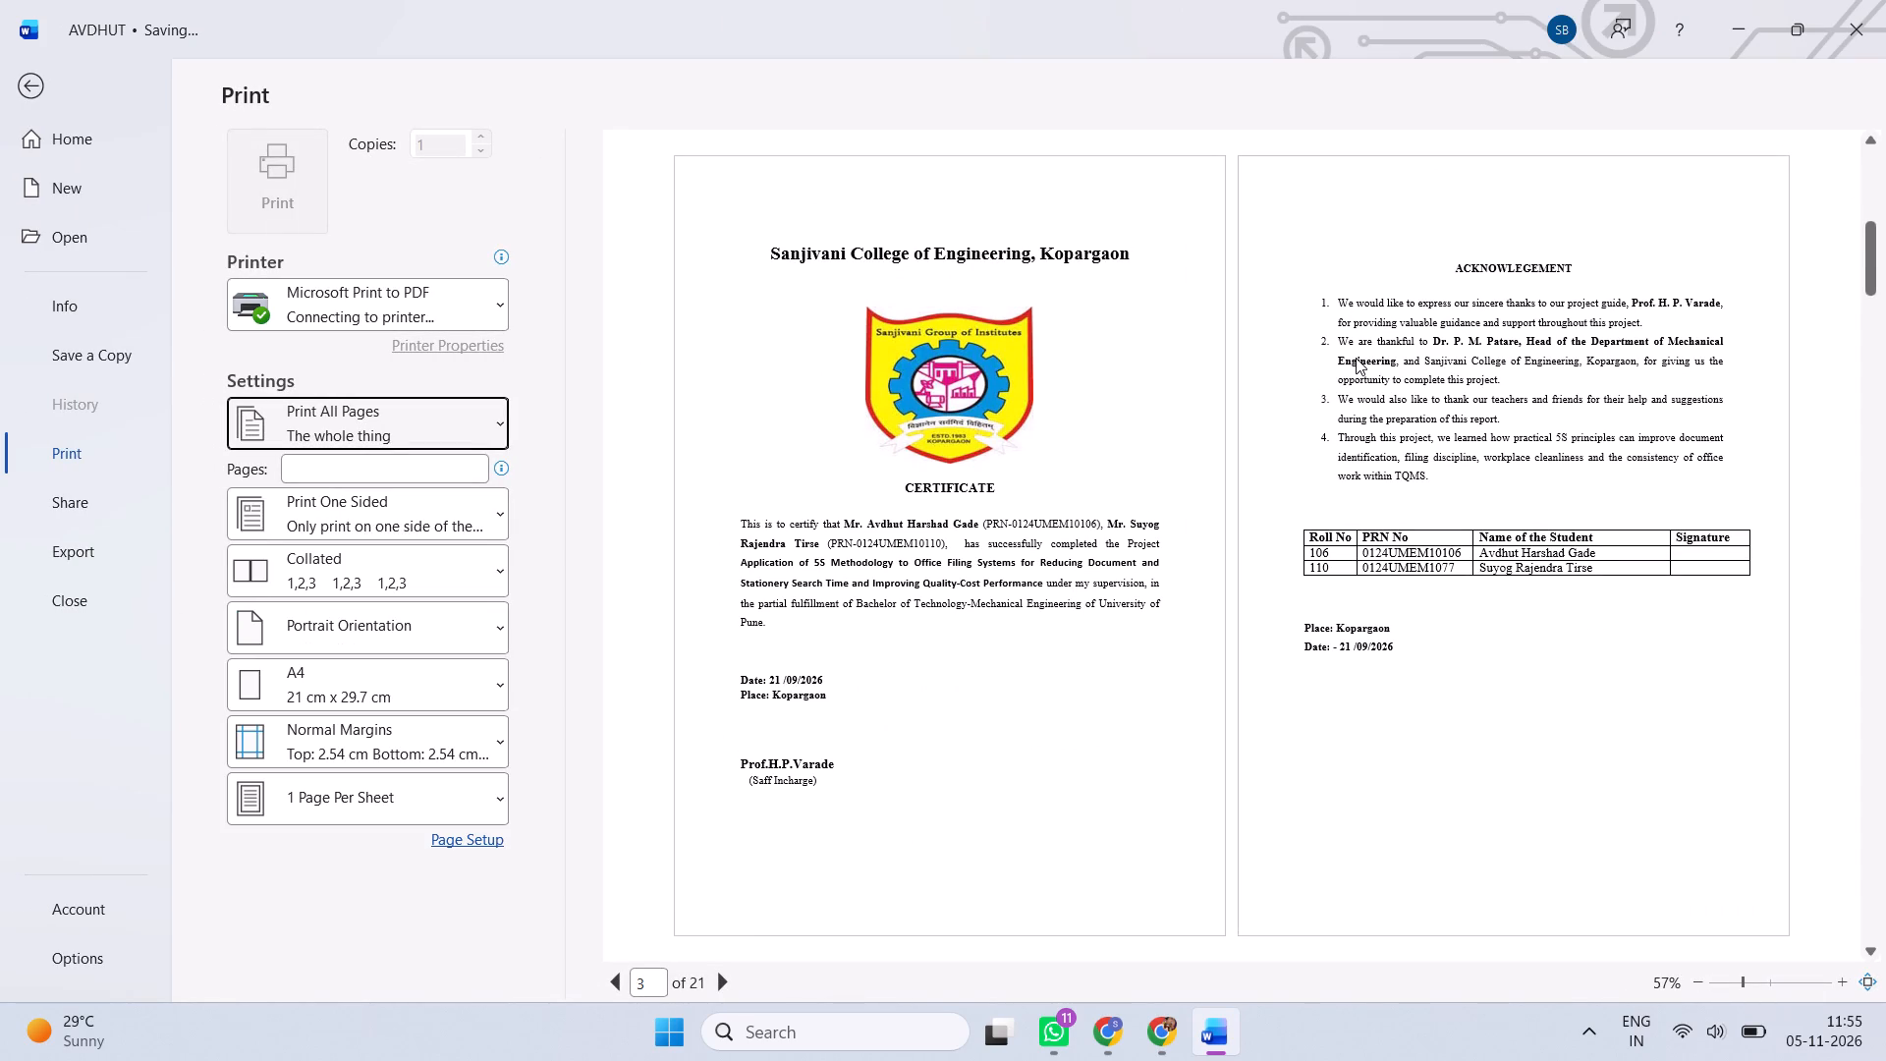
key(Down)
key(Down)
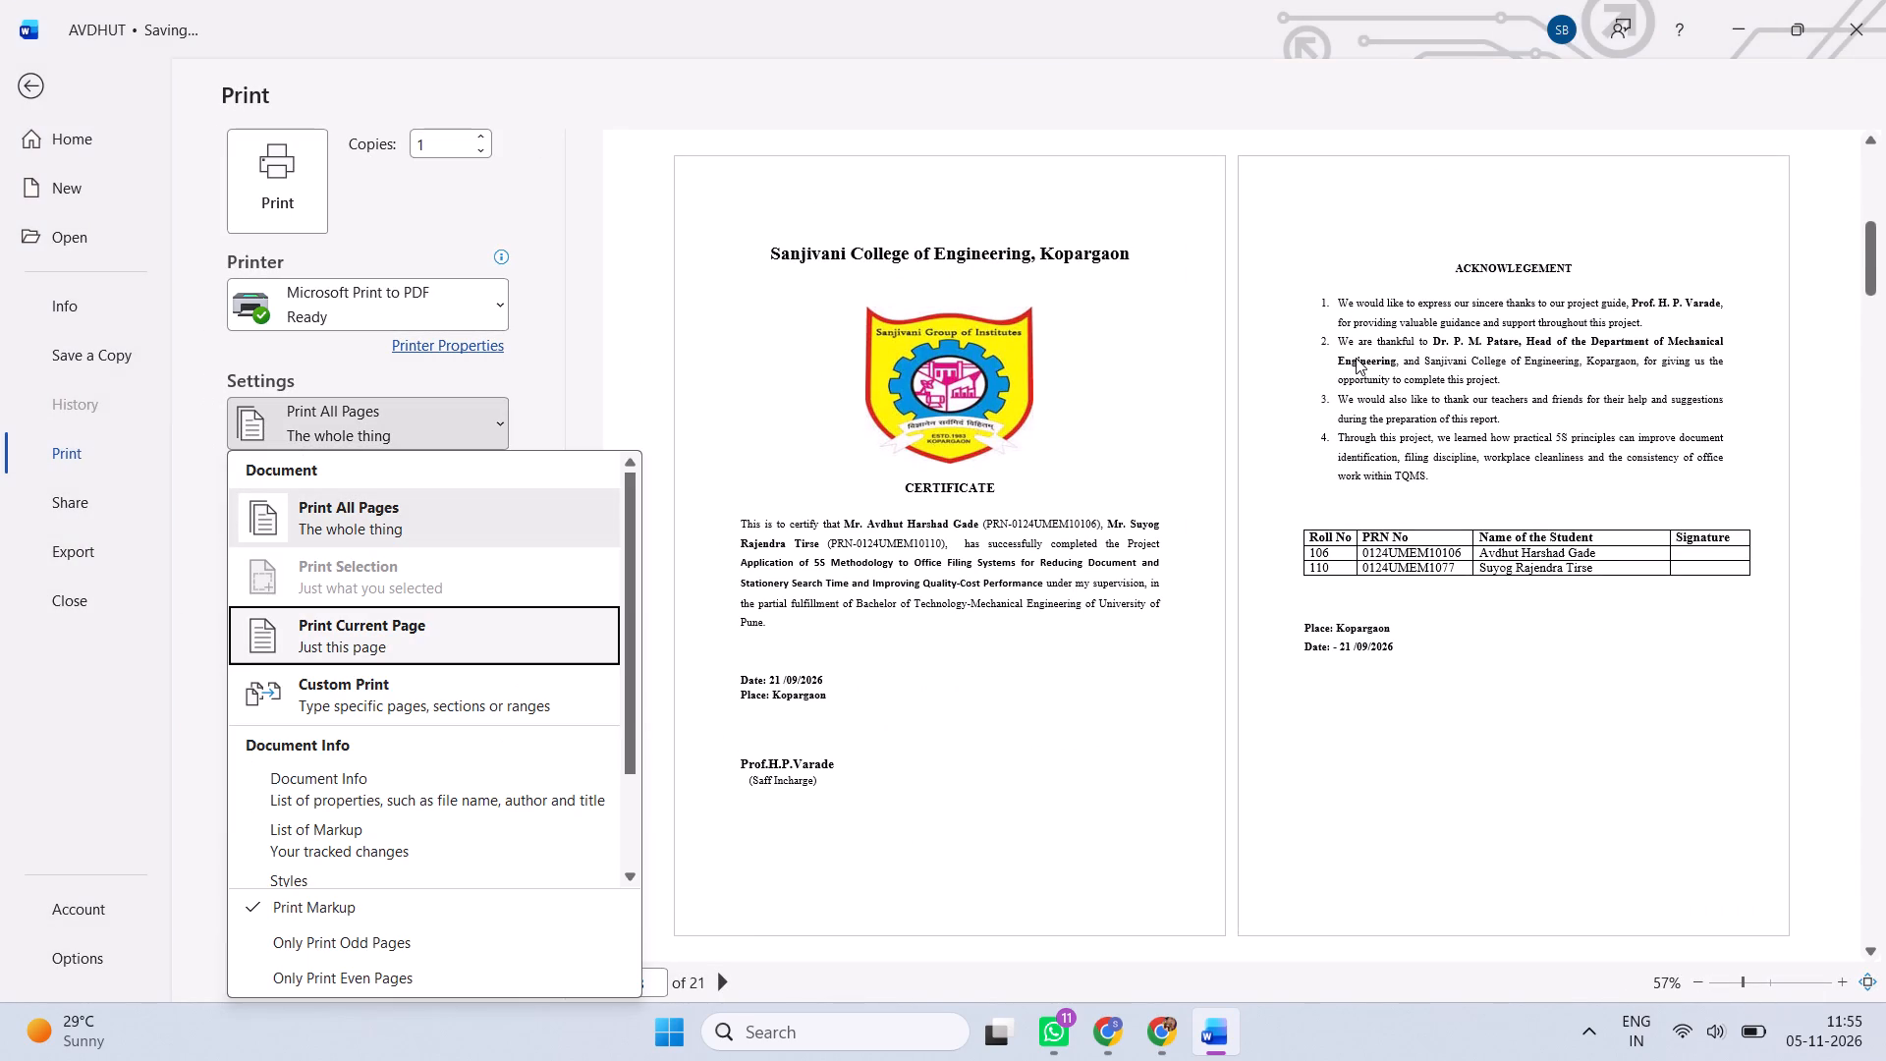
click(1825, 472)
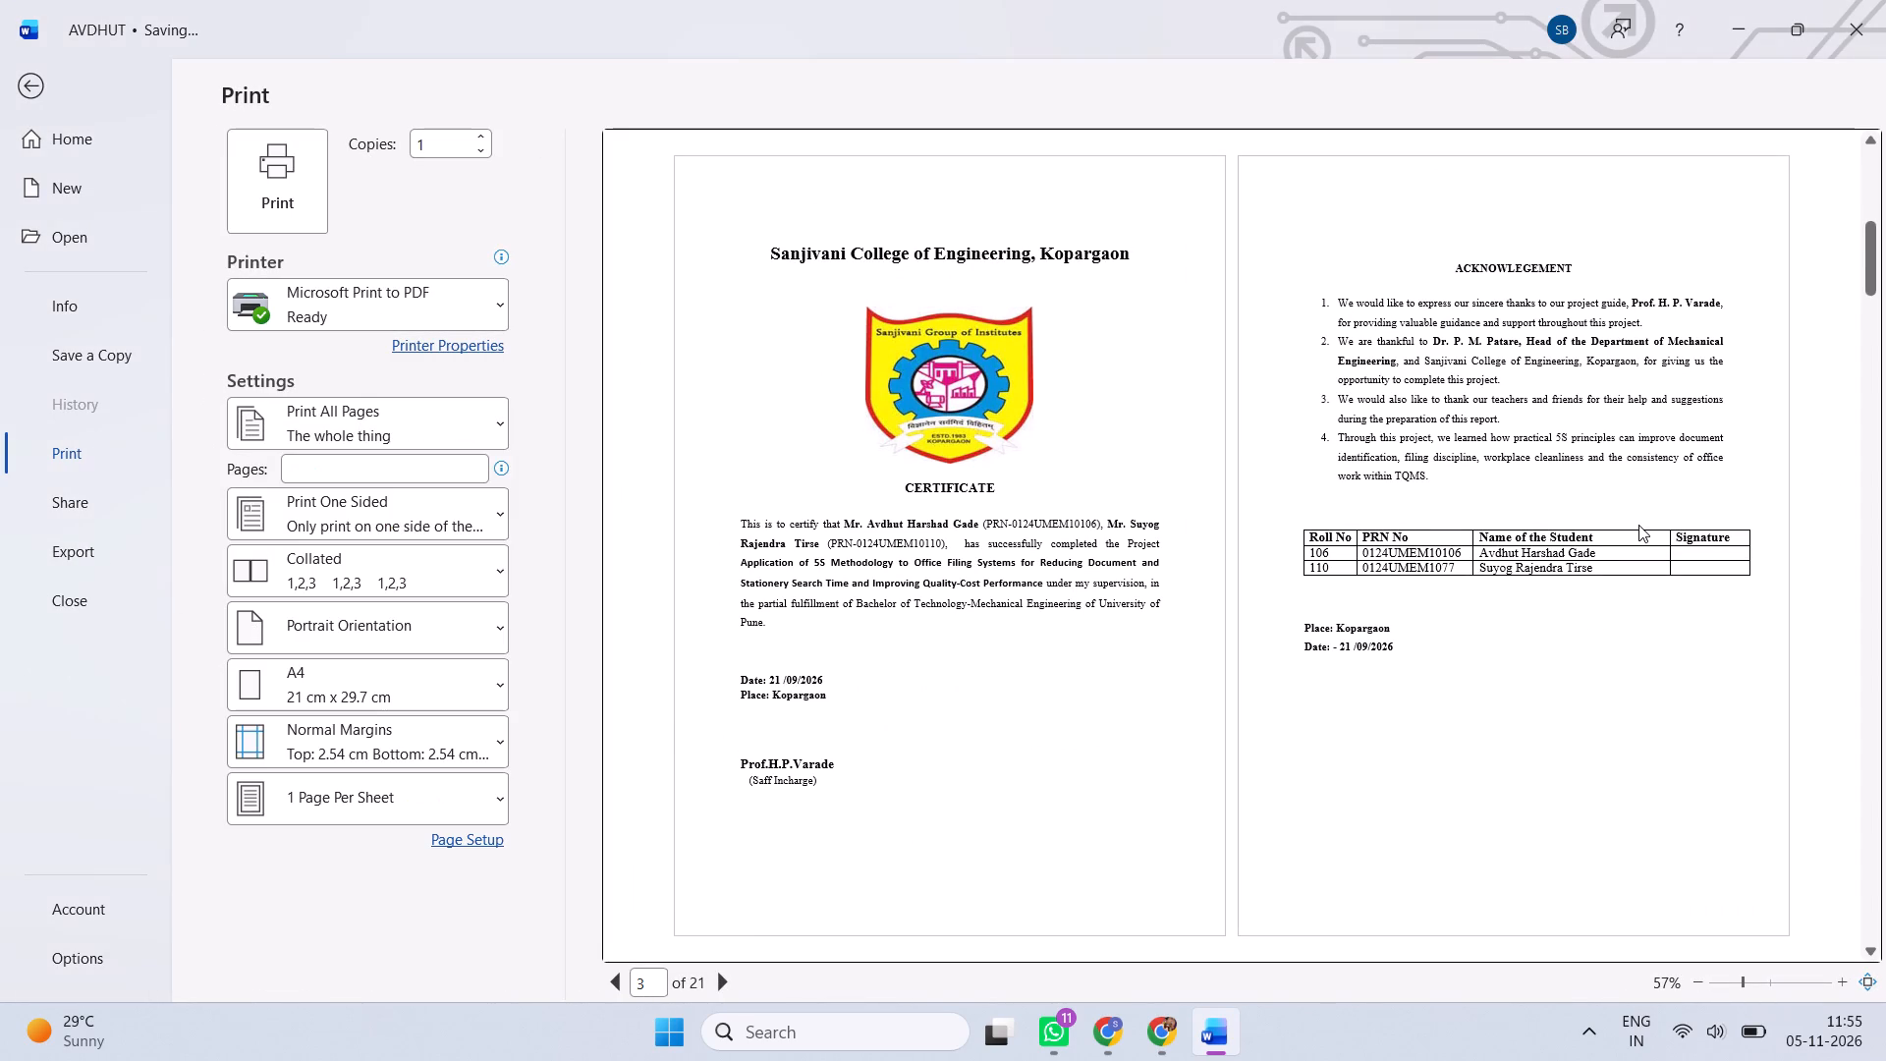
key(Down)
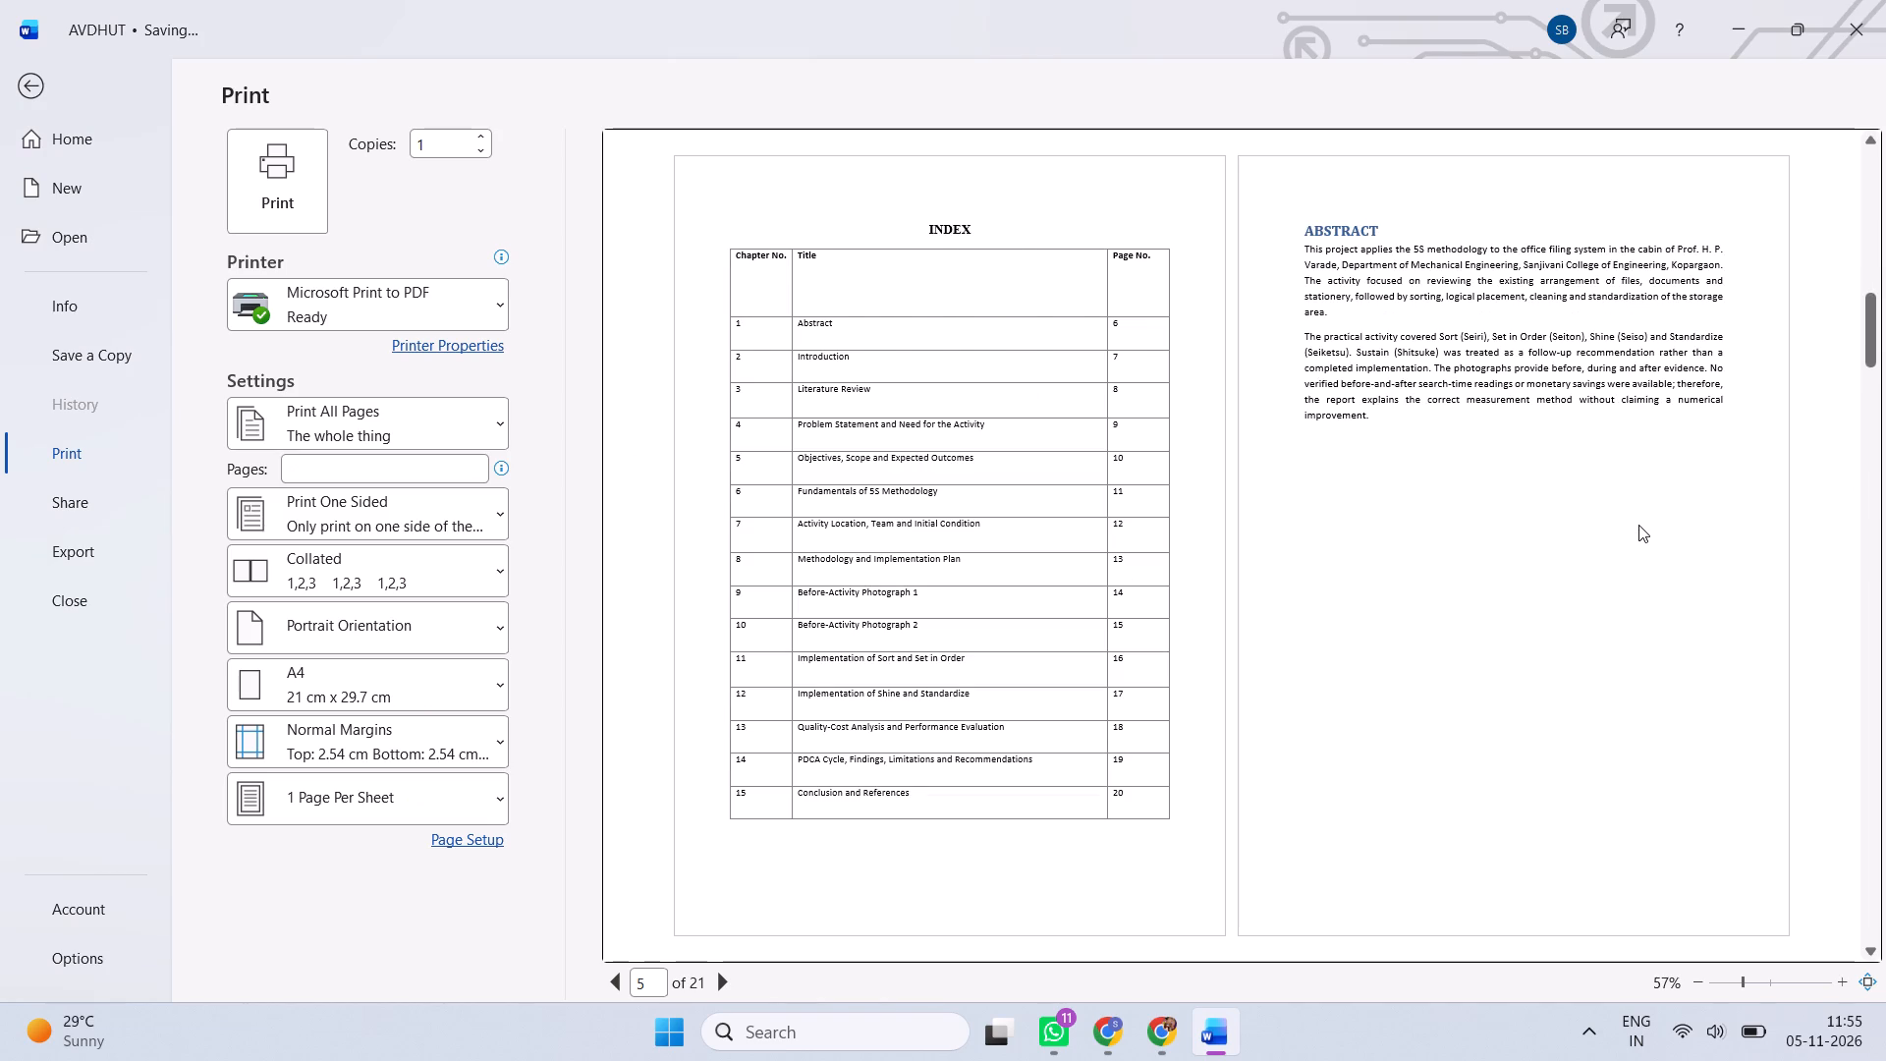
key(Down)
key(Down)
key(Down)
key(Down)
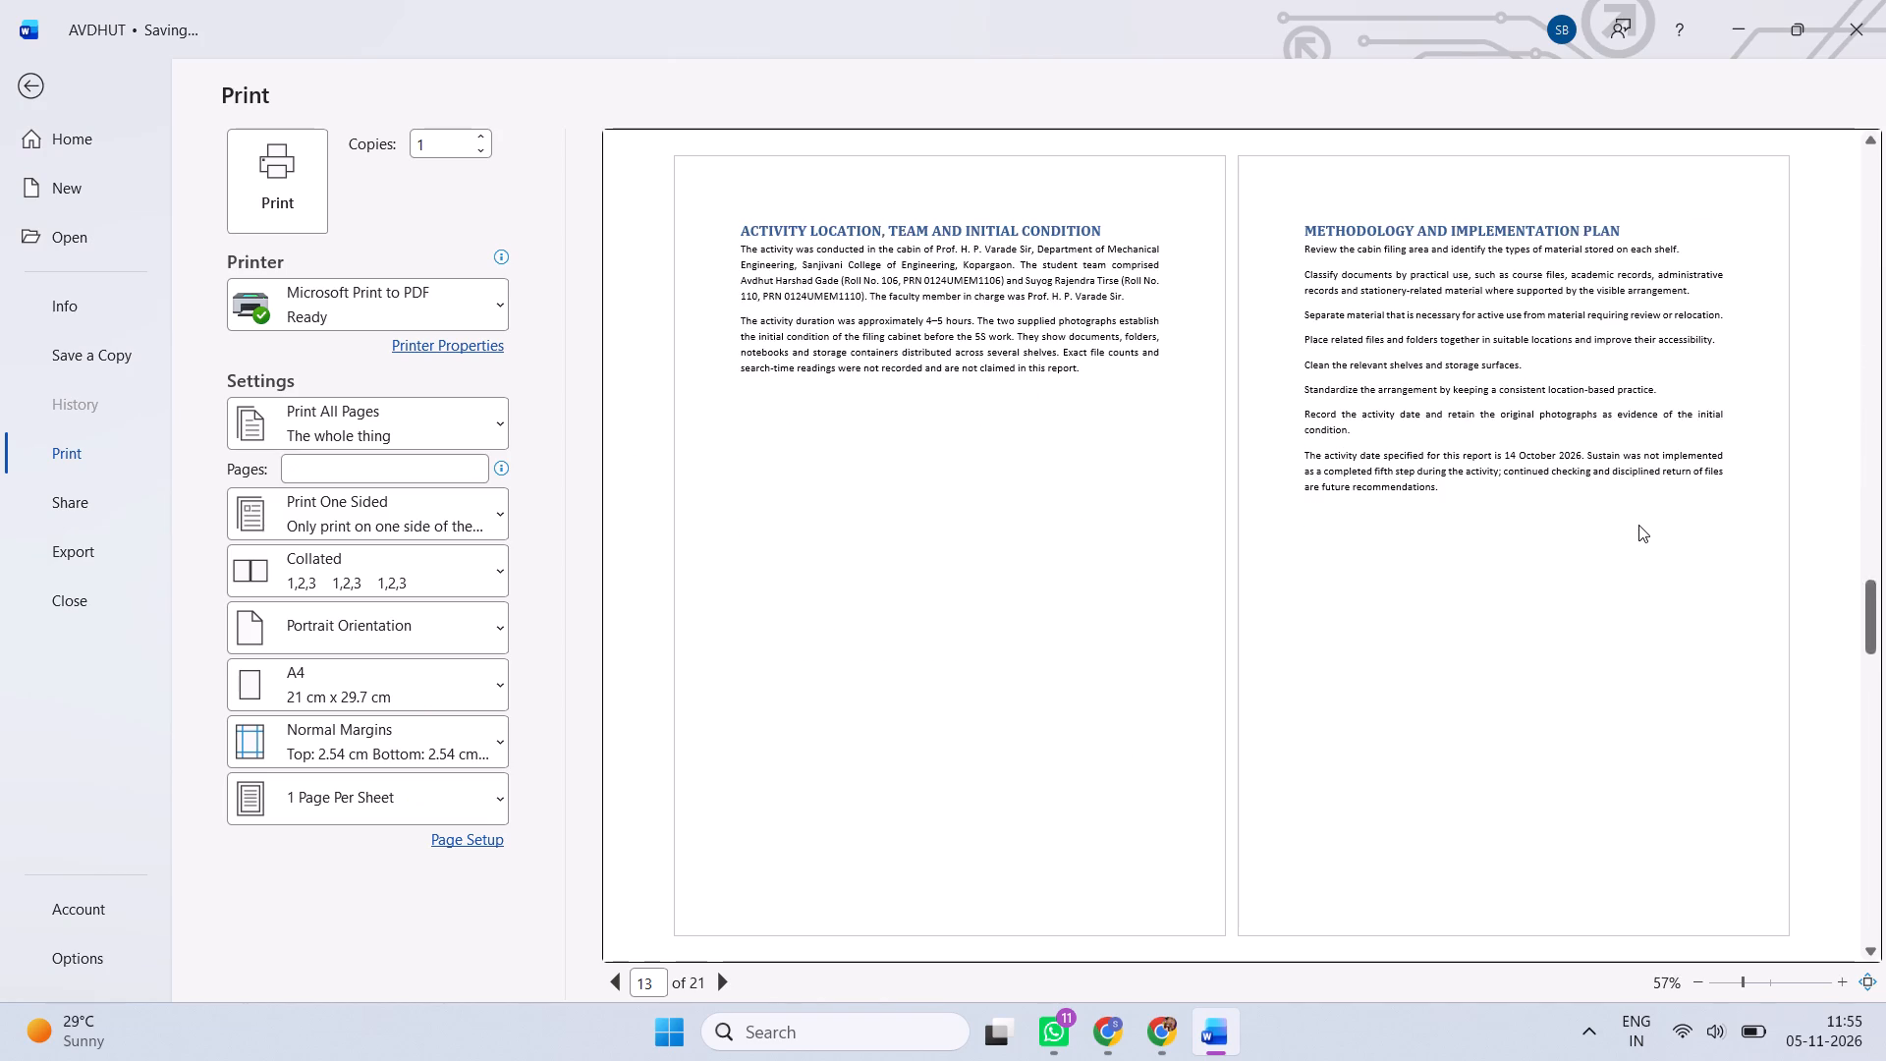
key(Down)
key(Down)
key(Down)
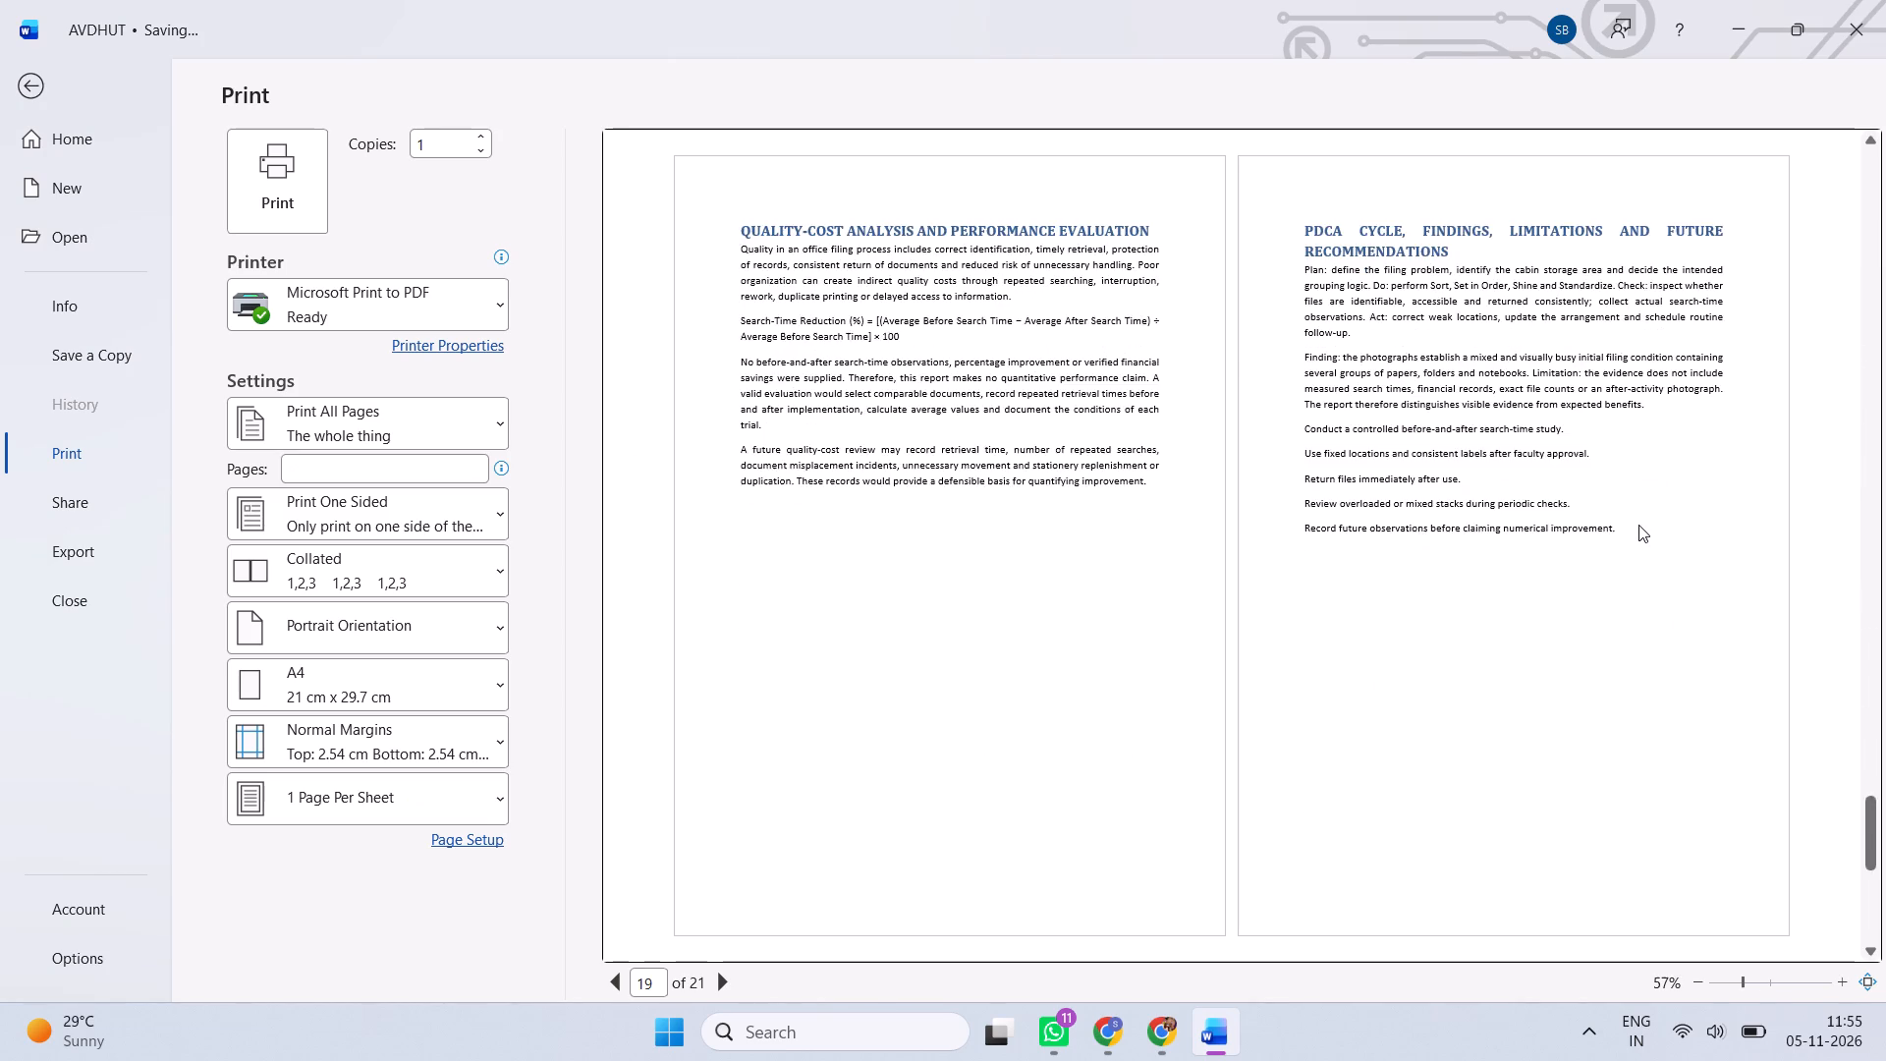
key(Down)
key(Down)
key(Up)
key(Up)
key(Up)
key(Up)
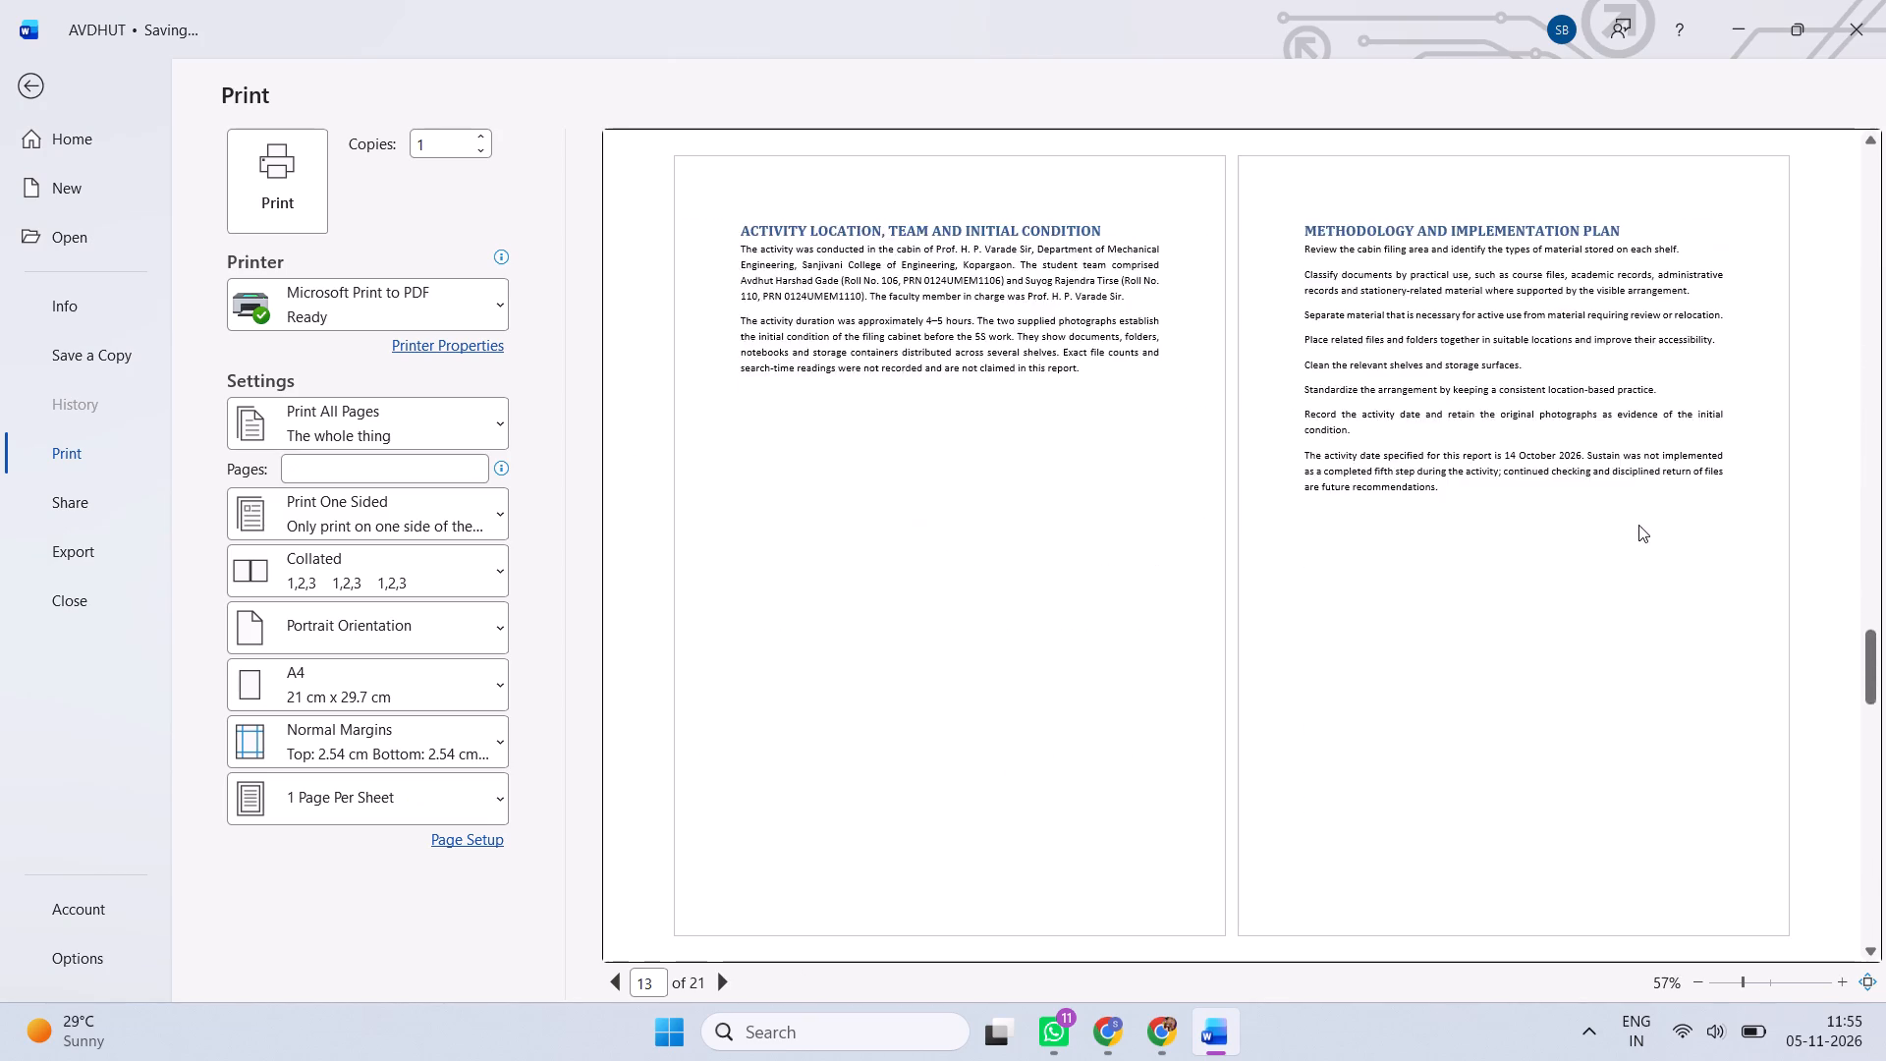
key(Up)
key(Up)
key(Up)
key(Up)
key(Up)
key(Up)
key(Up)
key(Down)
key(Down)
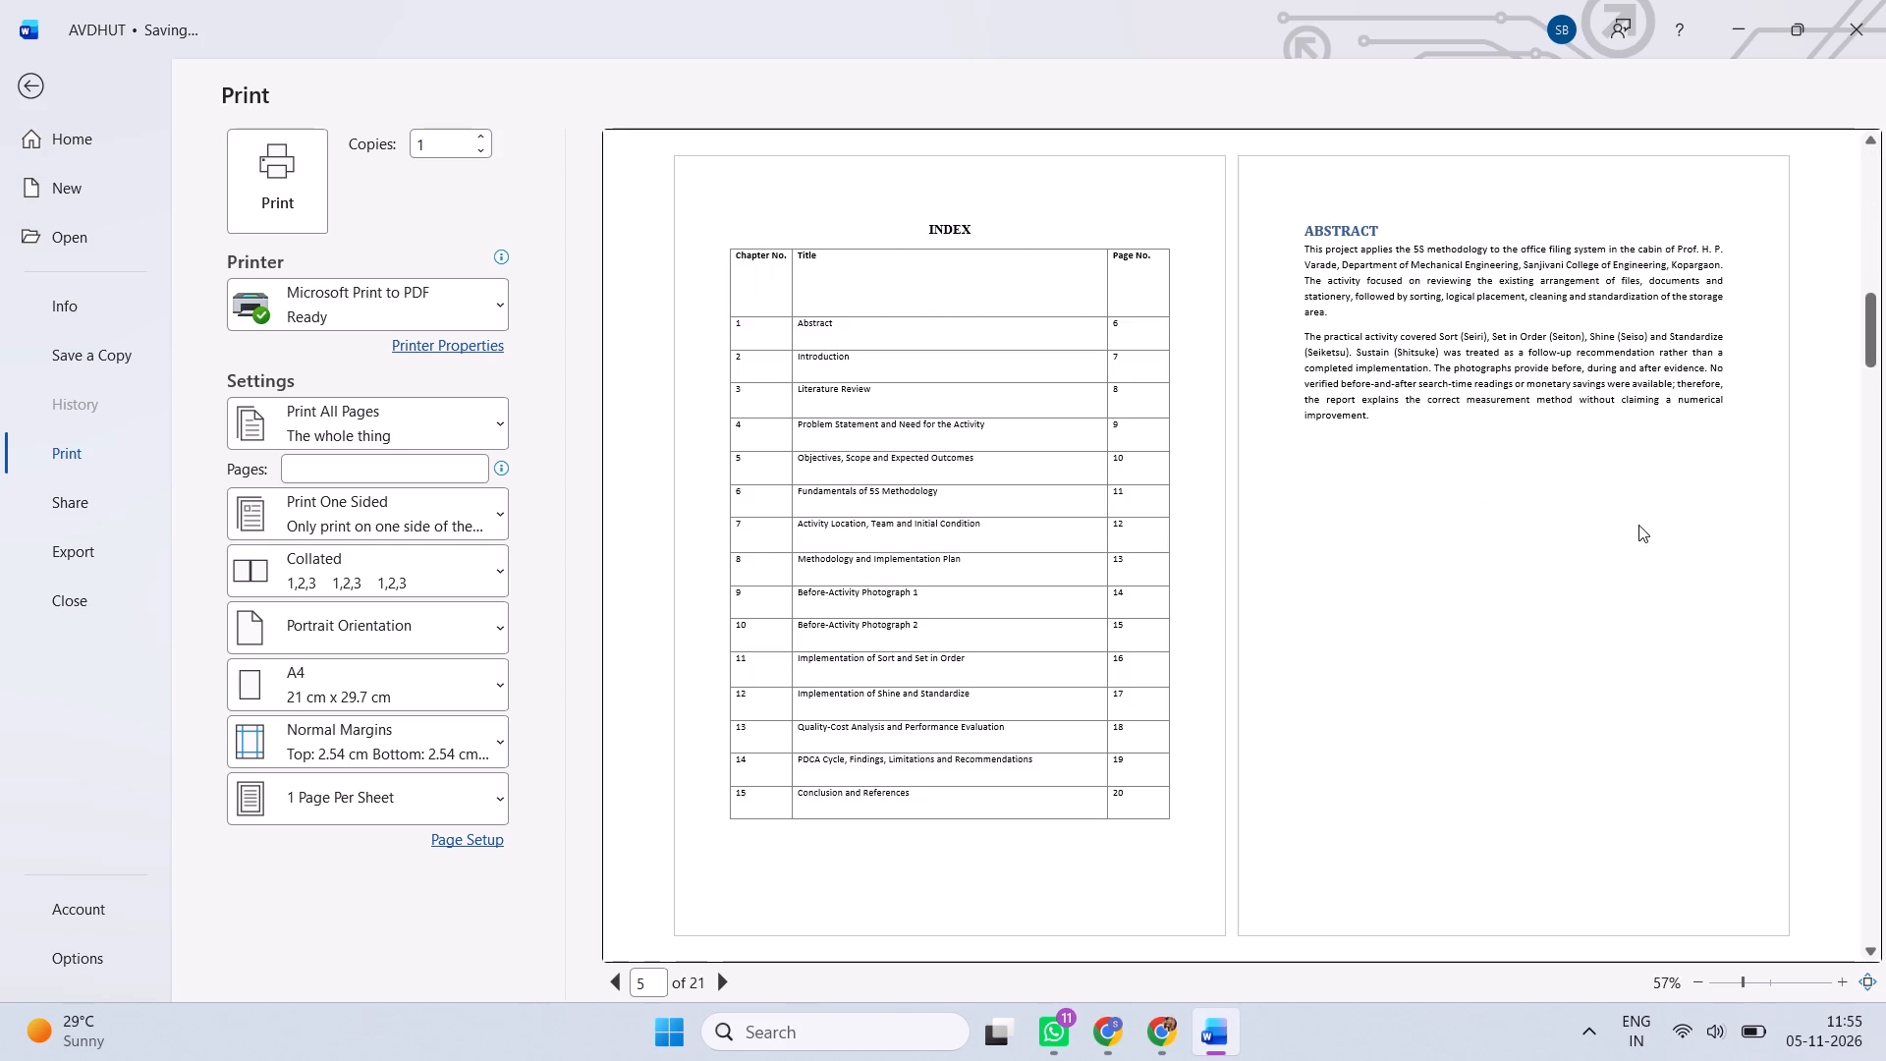
key(Escape)
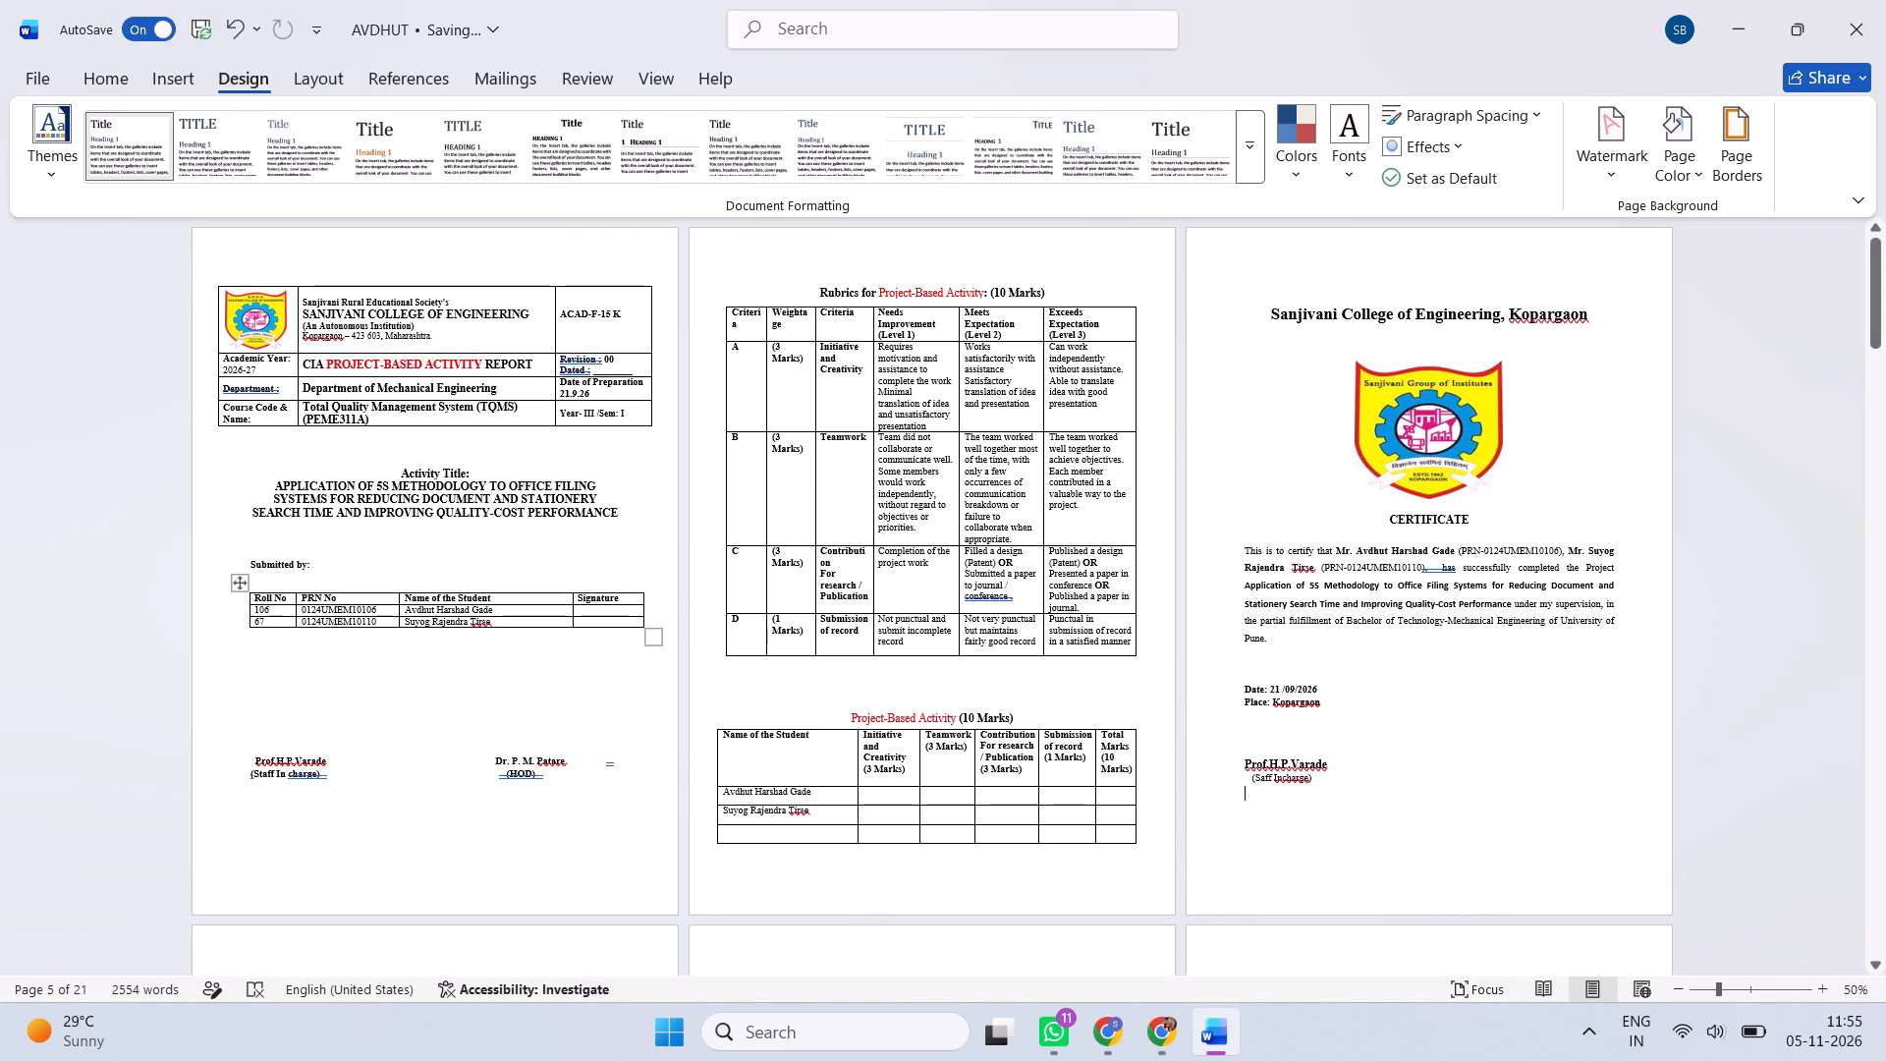